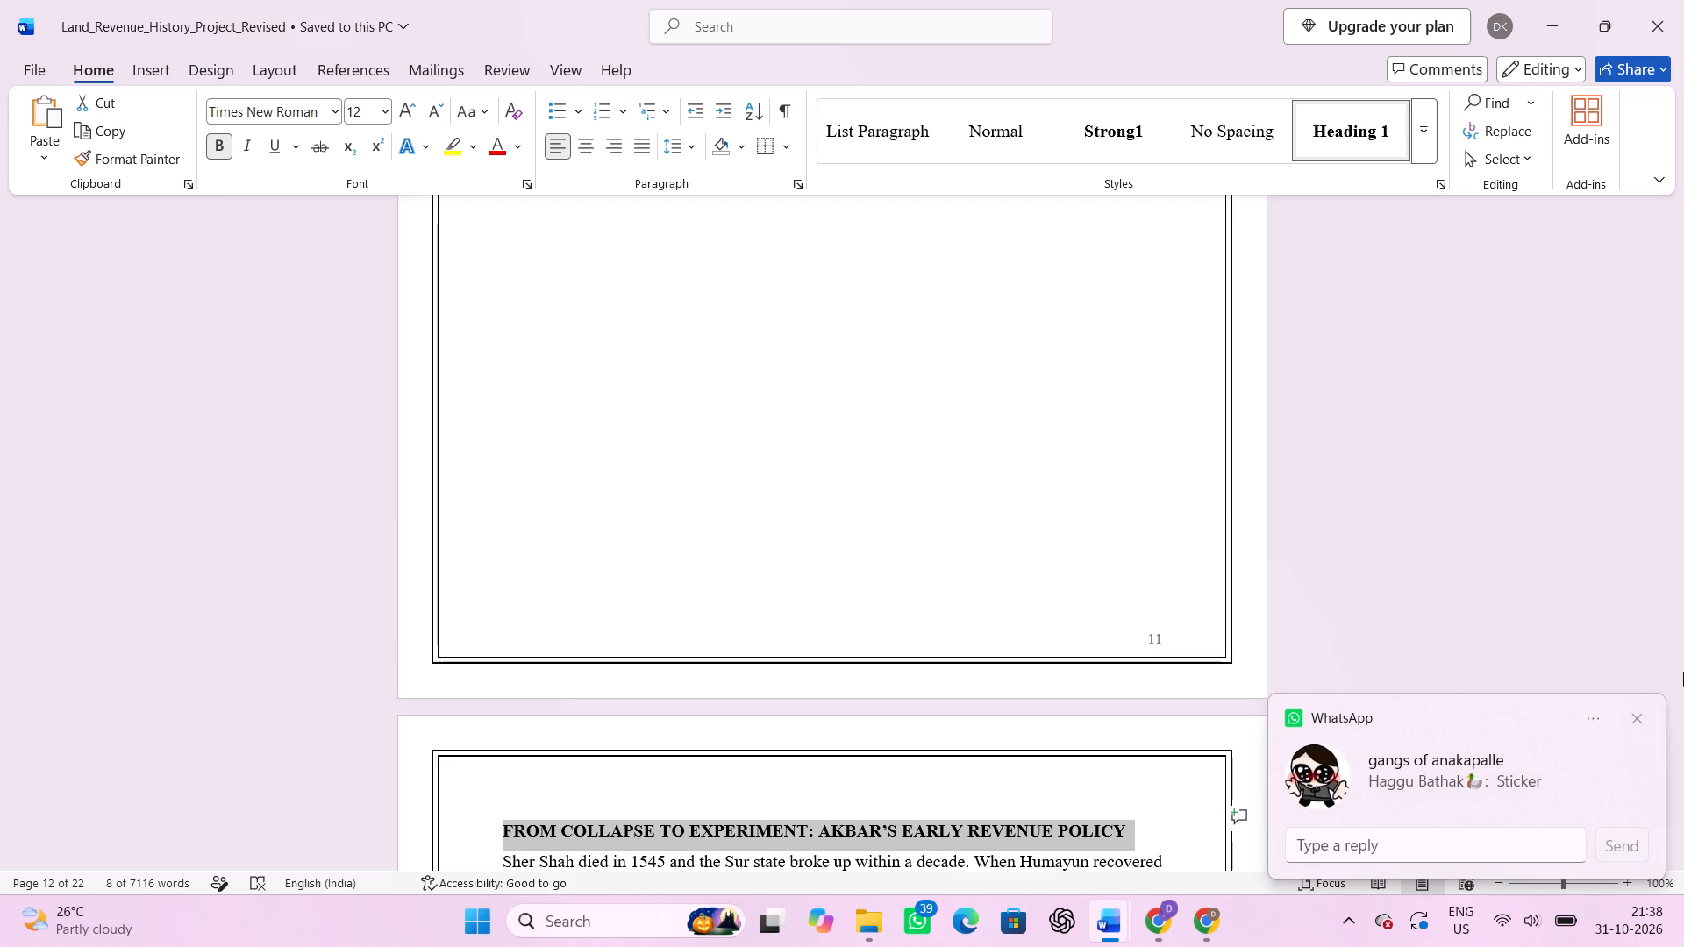
Dismiss the WhatsApp notification that overlaps the land revenue history document.
{"action": "left_click", "coordinate": [1638, 723]}
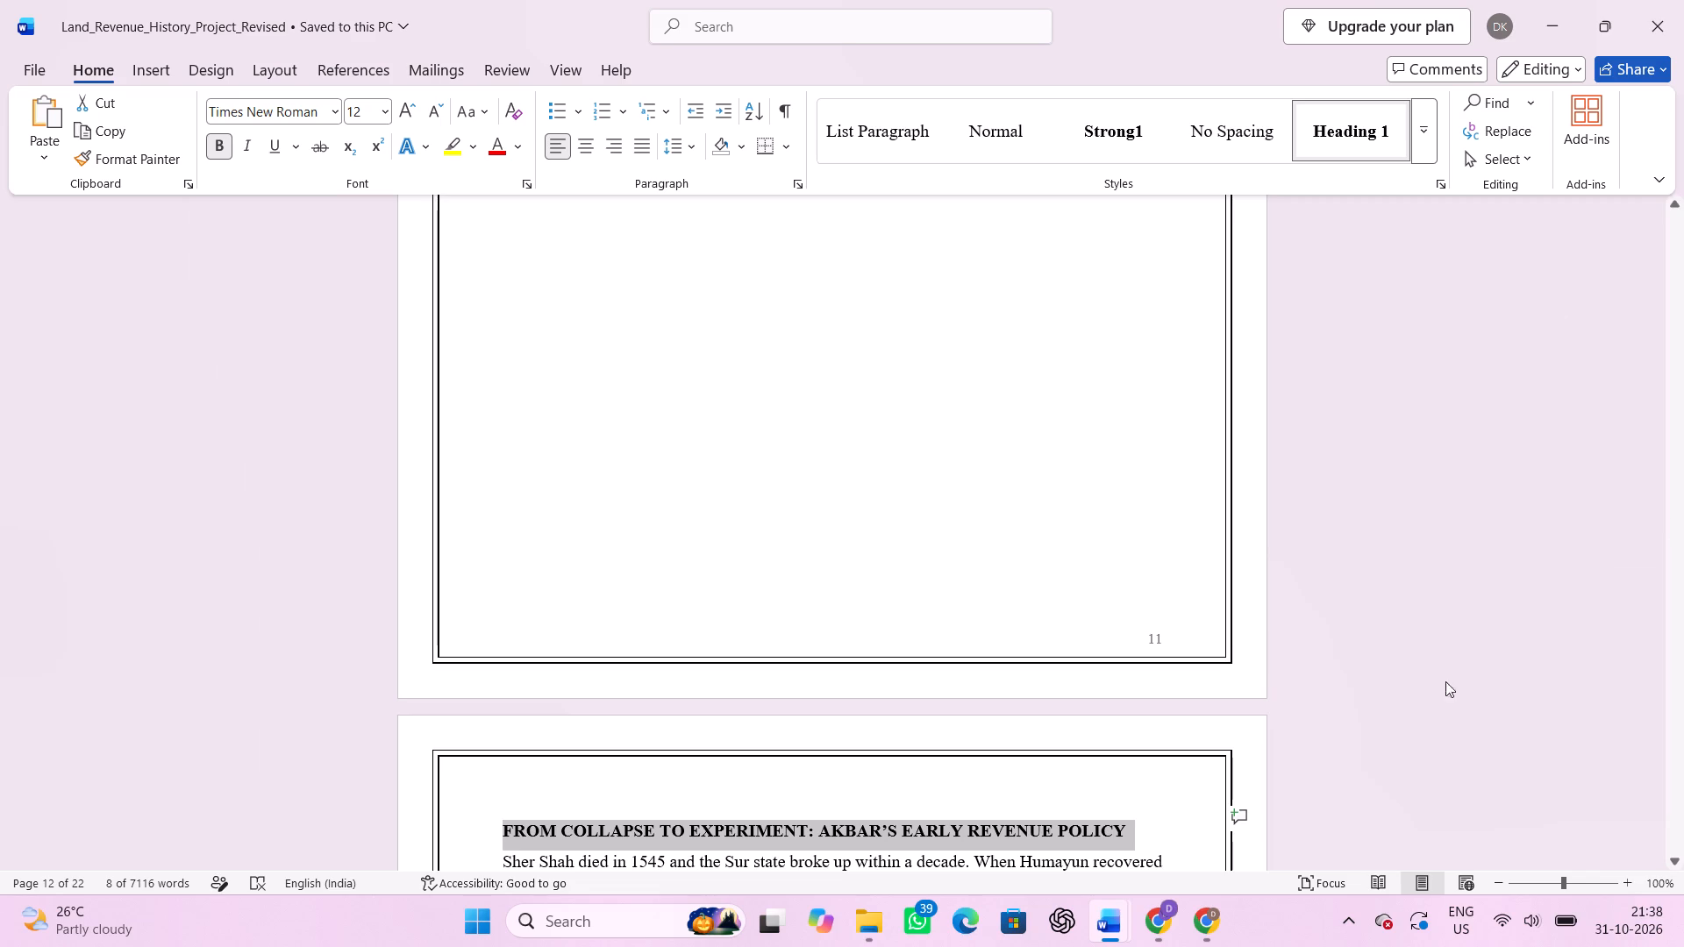
{"action": "scroll", "coordinate": [1105, 710], "scroll_direction": "down", "scroll_amount": 3}
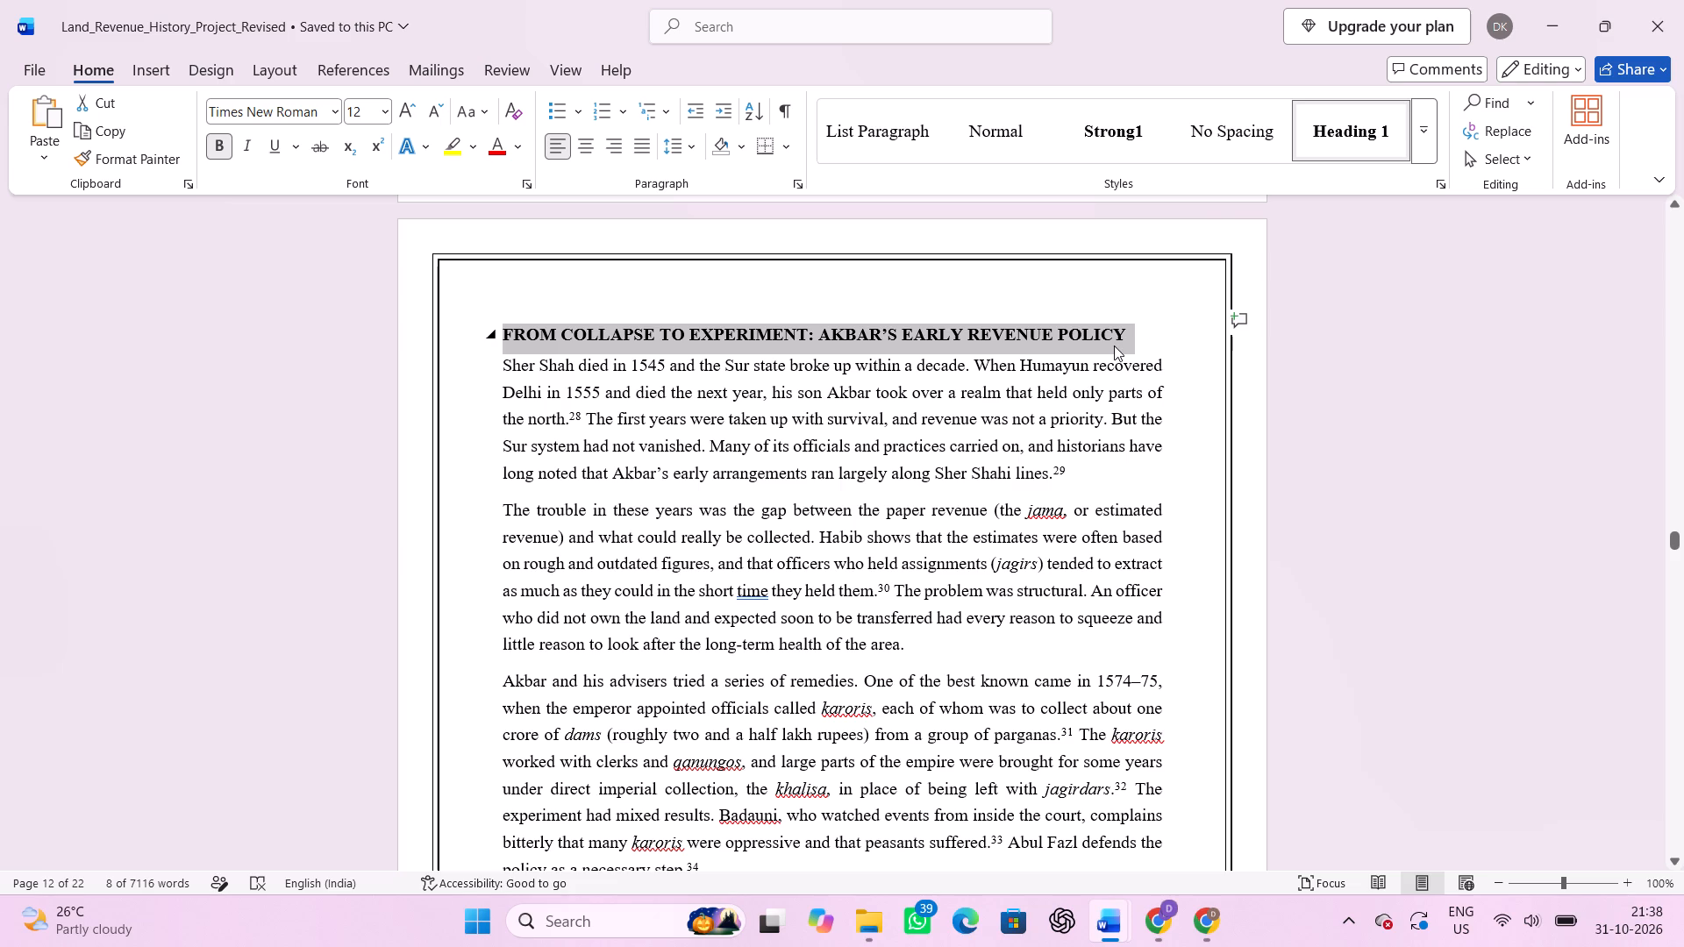
Copy the heading FROM COLLAPSE TO EXPERIMENT: AKBAR'S EARLY REVENUE POLICY and delete it from the start of page 12.
{"action": "key", "text": "ctrl+c"}
{"action": "key", "text": "BackSpace"}
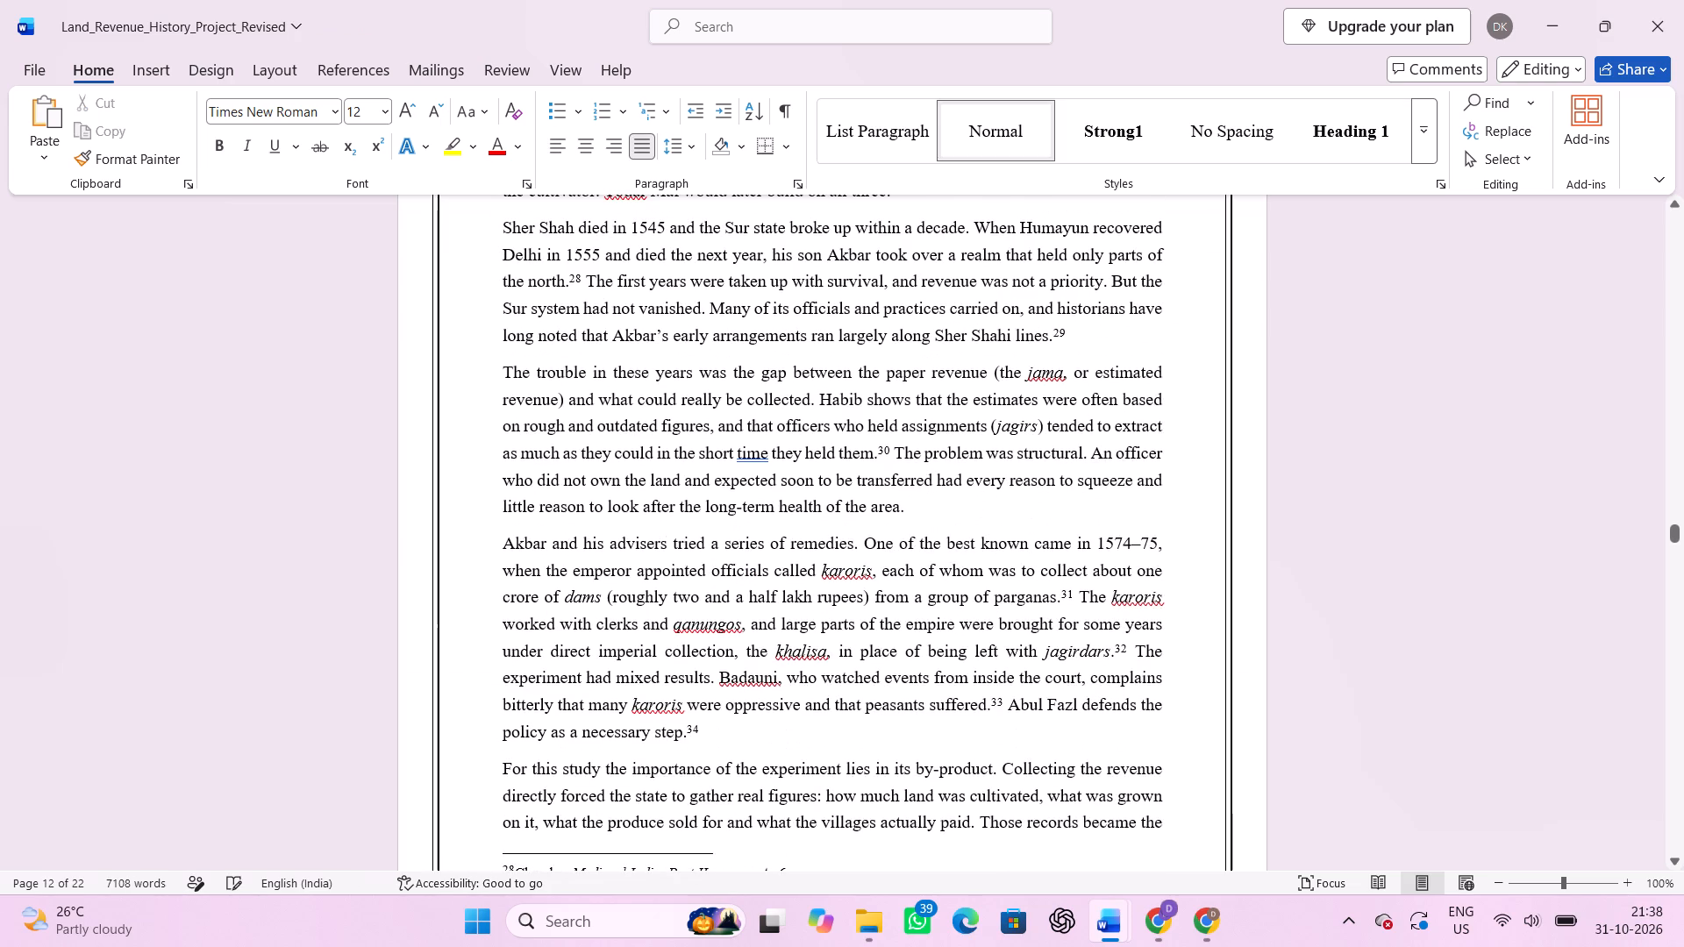
Add a new paragraph after the 2.6 Assessment text and begin the heading with FROM COLLAPSE TO.
{"action": "scroll", "coordinate": [1114, 345], "scroll_direction": "up", "scroll_amount": 1}
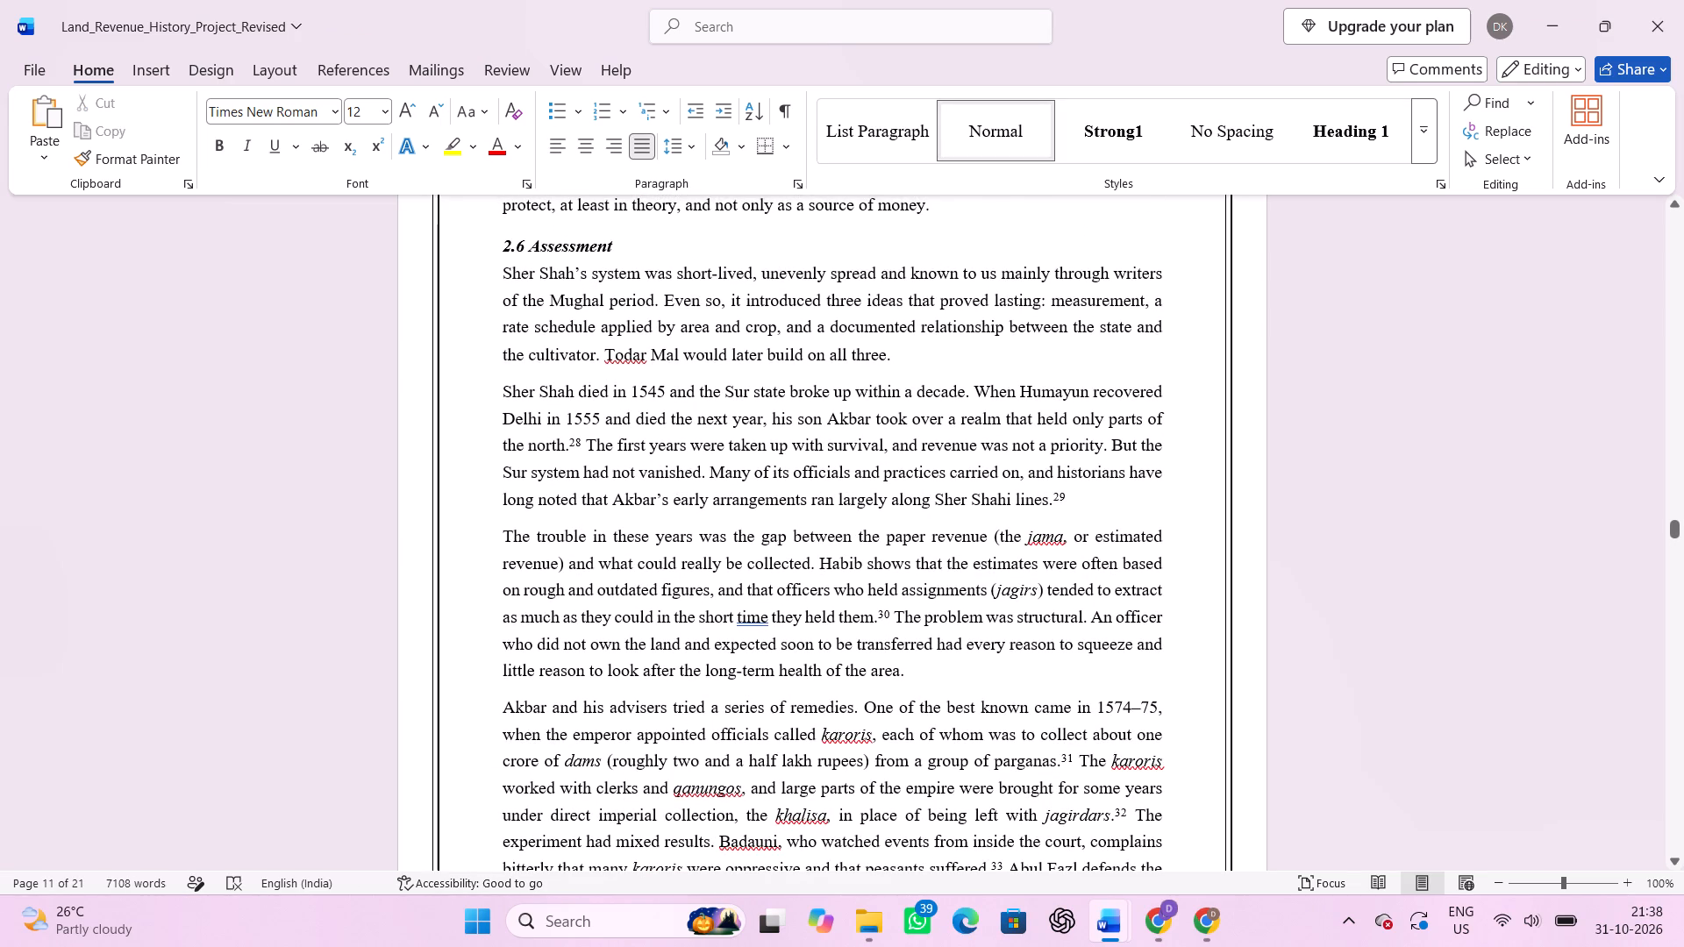
{"action": "left_click", "coordinate": [896, 360]}
{"action": "key", "text": "Return"}
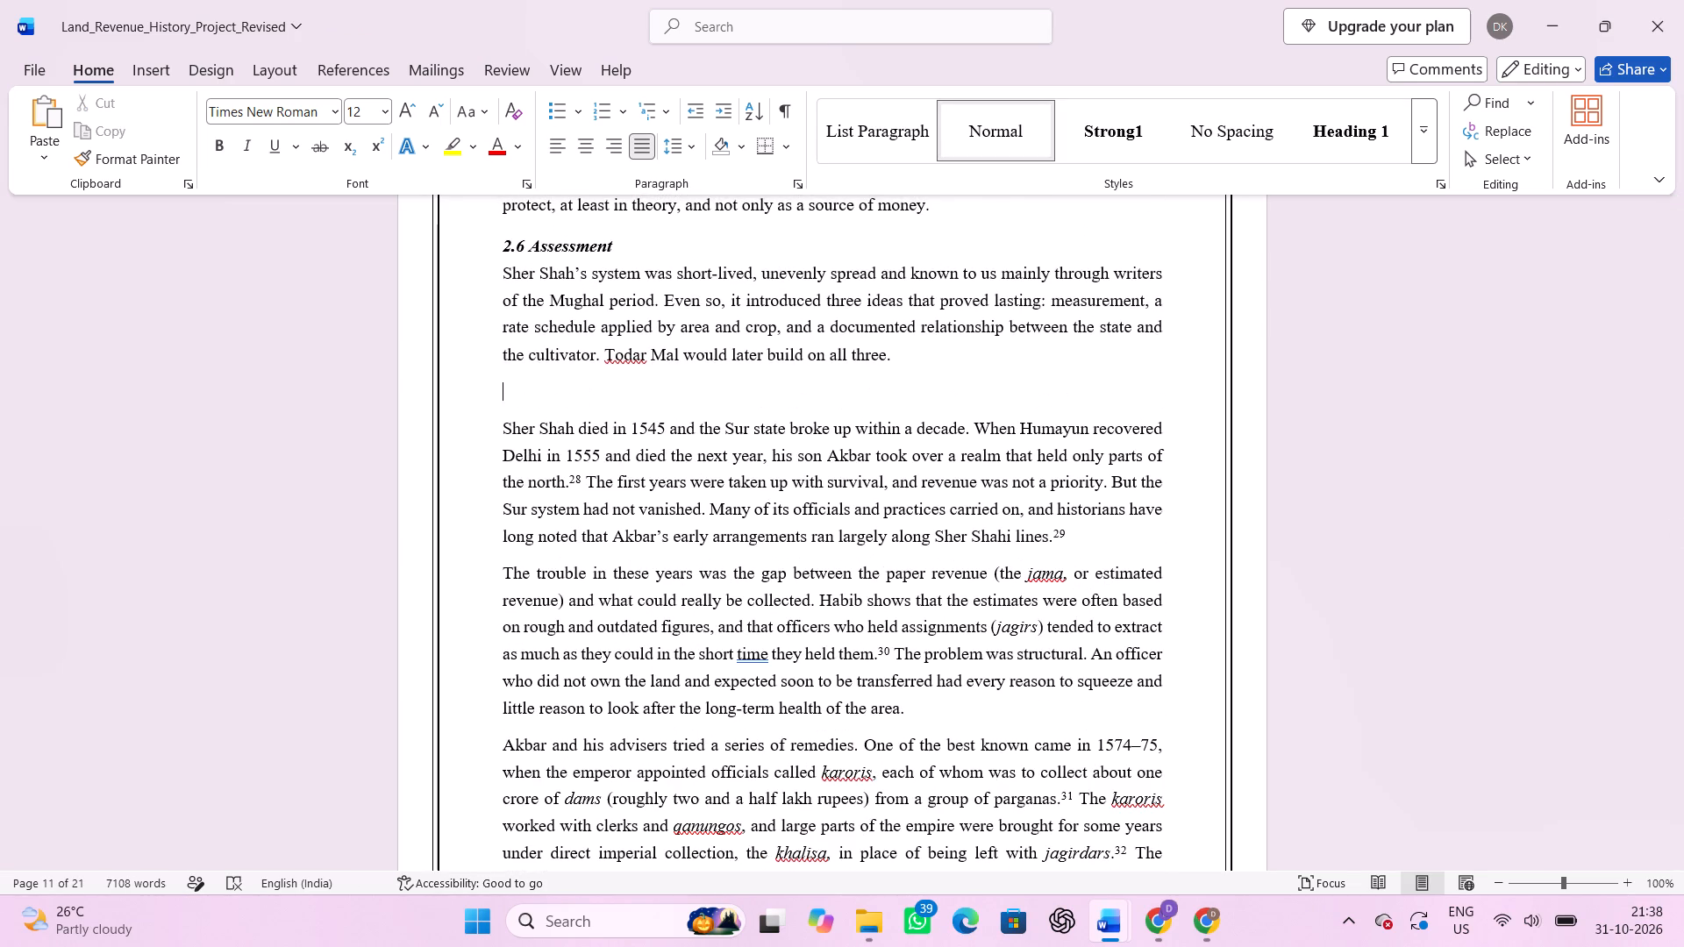
{"action": "type", "text": "FRO"}
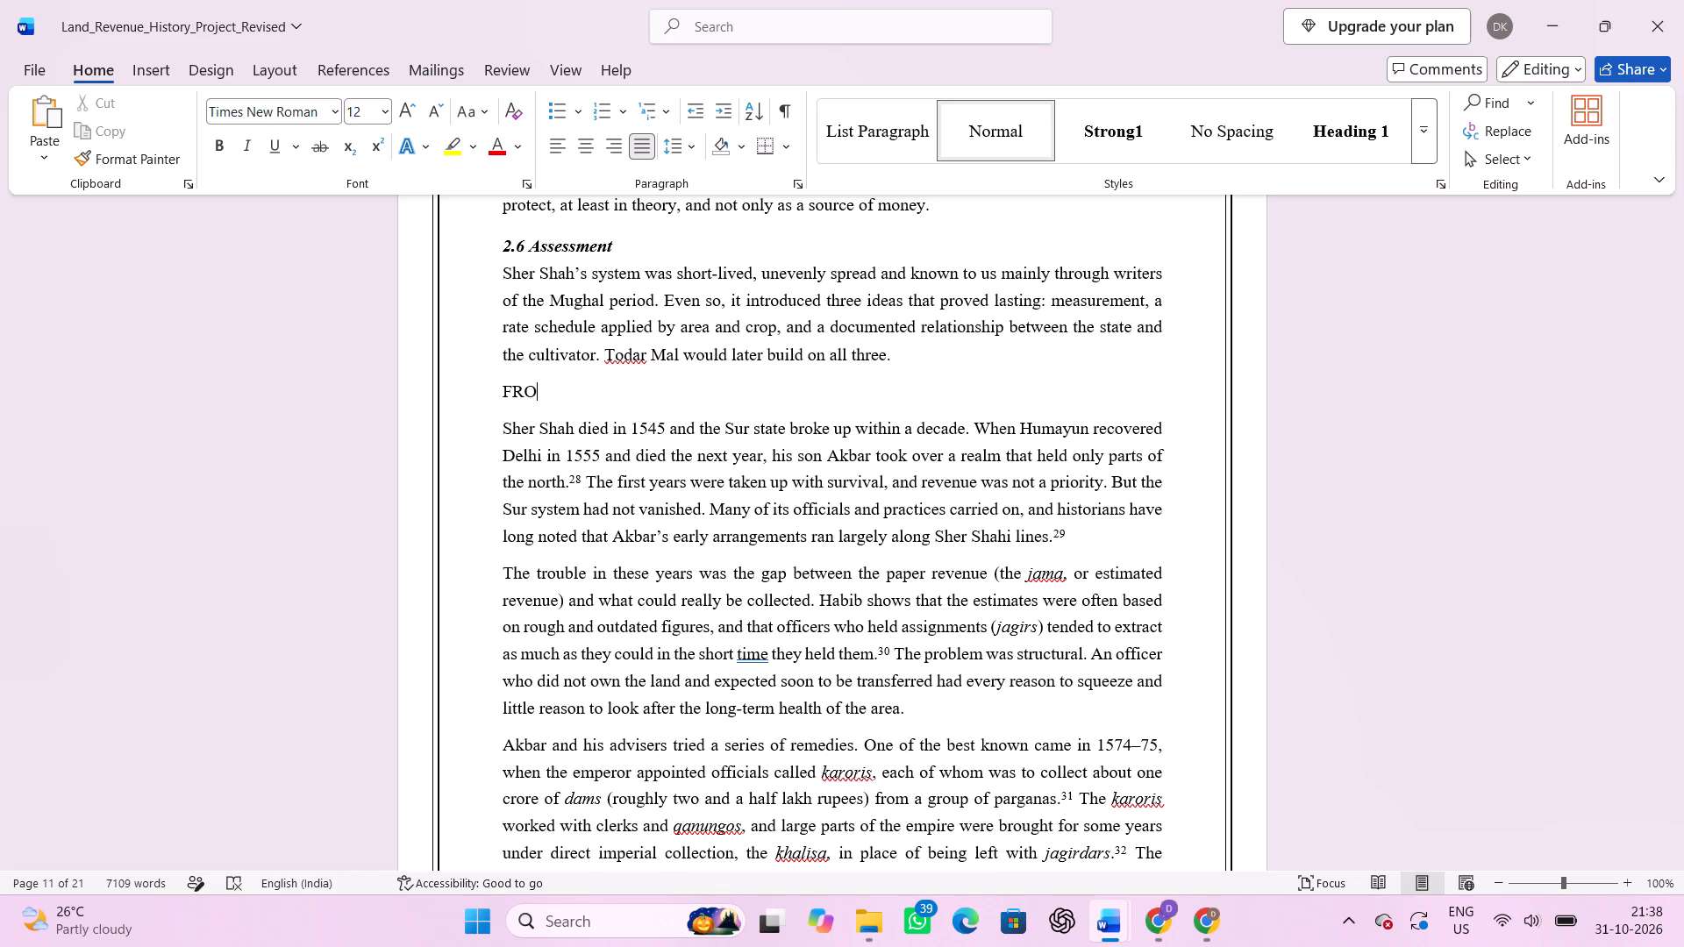
{"action": "type", "text": "M COLLAPSE TO"}
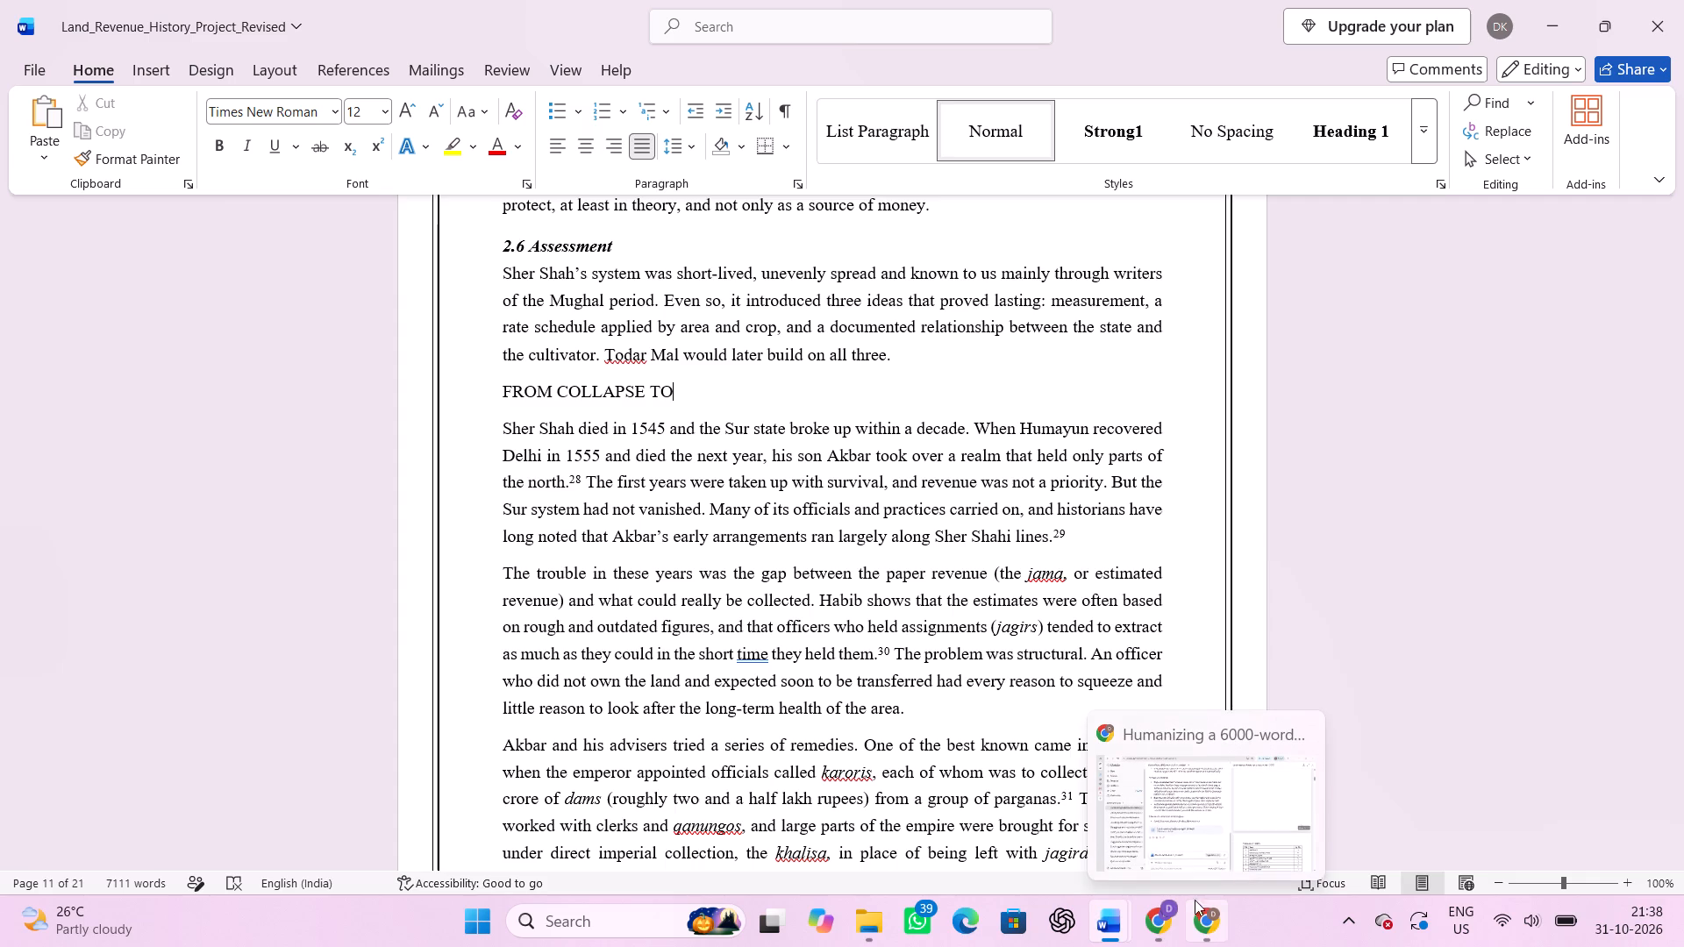
Paste the copied heading into the address field of a new Chrome tab for reference, and return to the Word document.
{"action": "left_click", "coordinate": [1185, 827]}
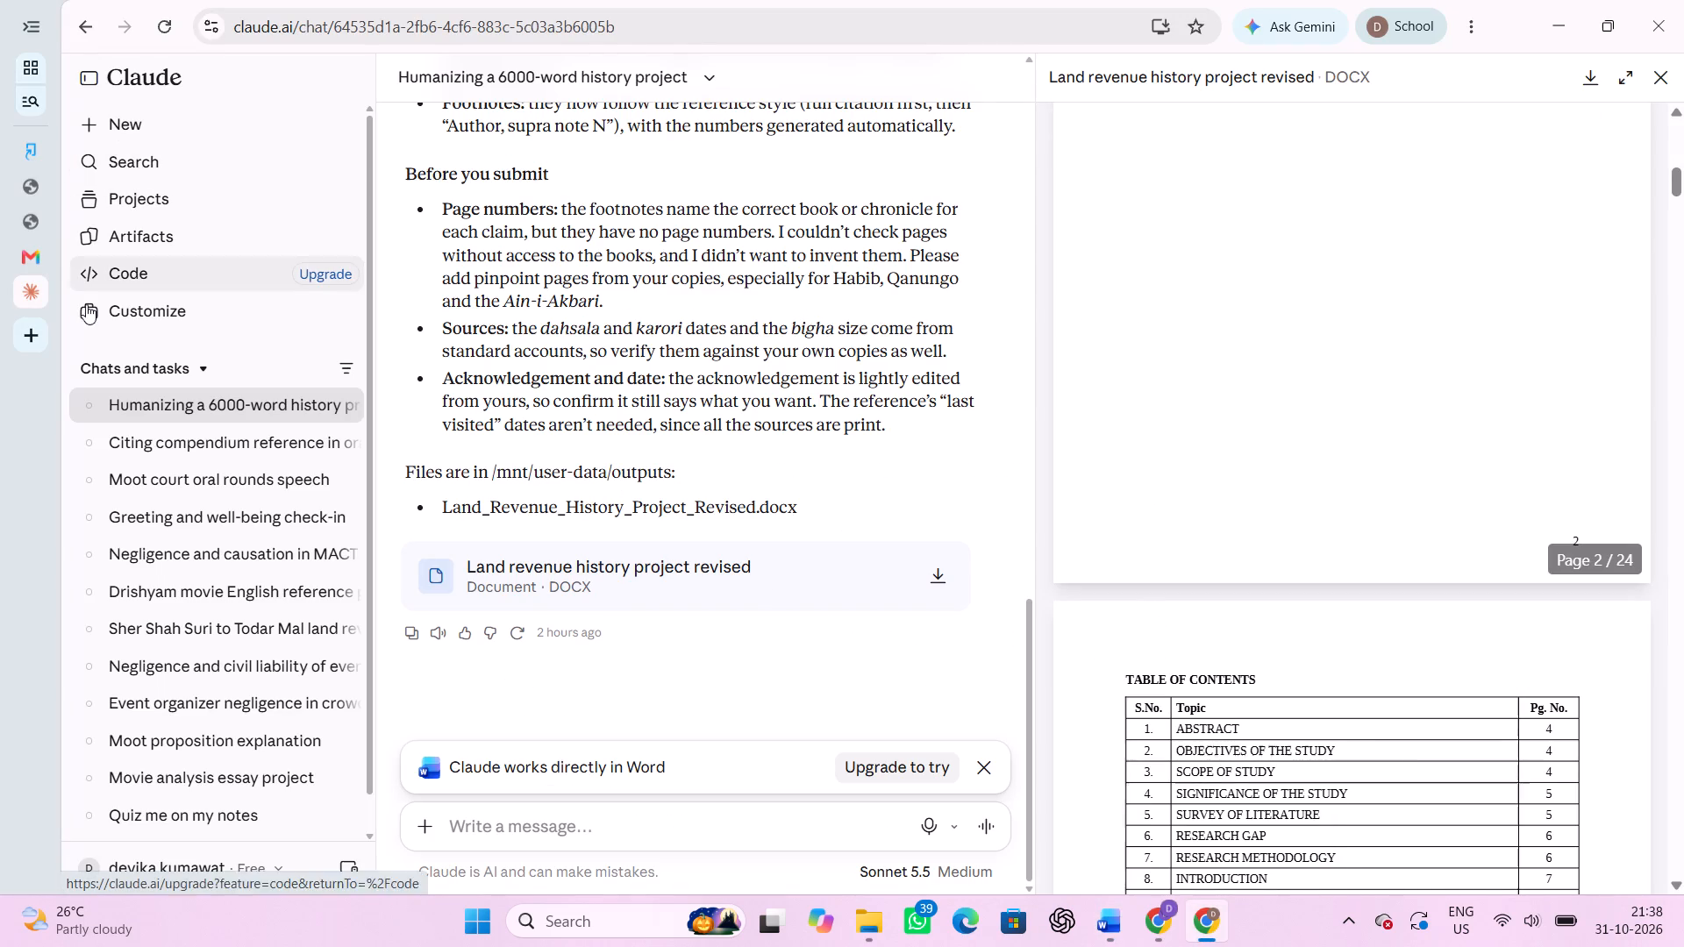
{"action": "left_click", "coordinate": [58, 332]}
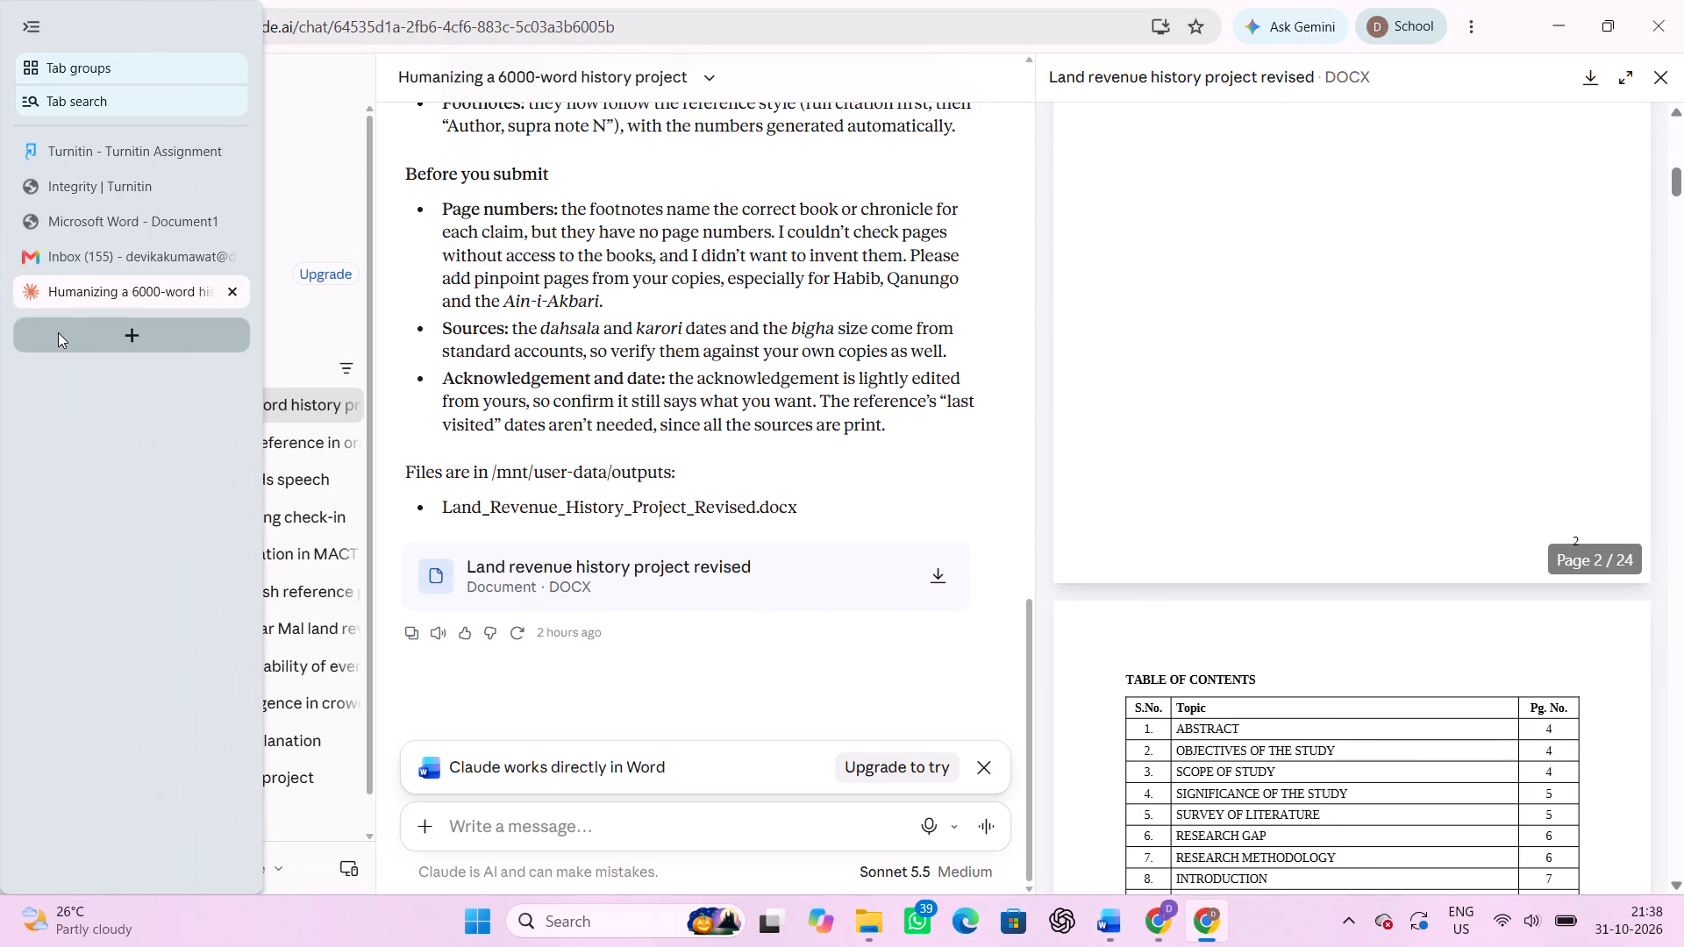
{"action": "left_click", "coordinate": [343, 36]}
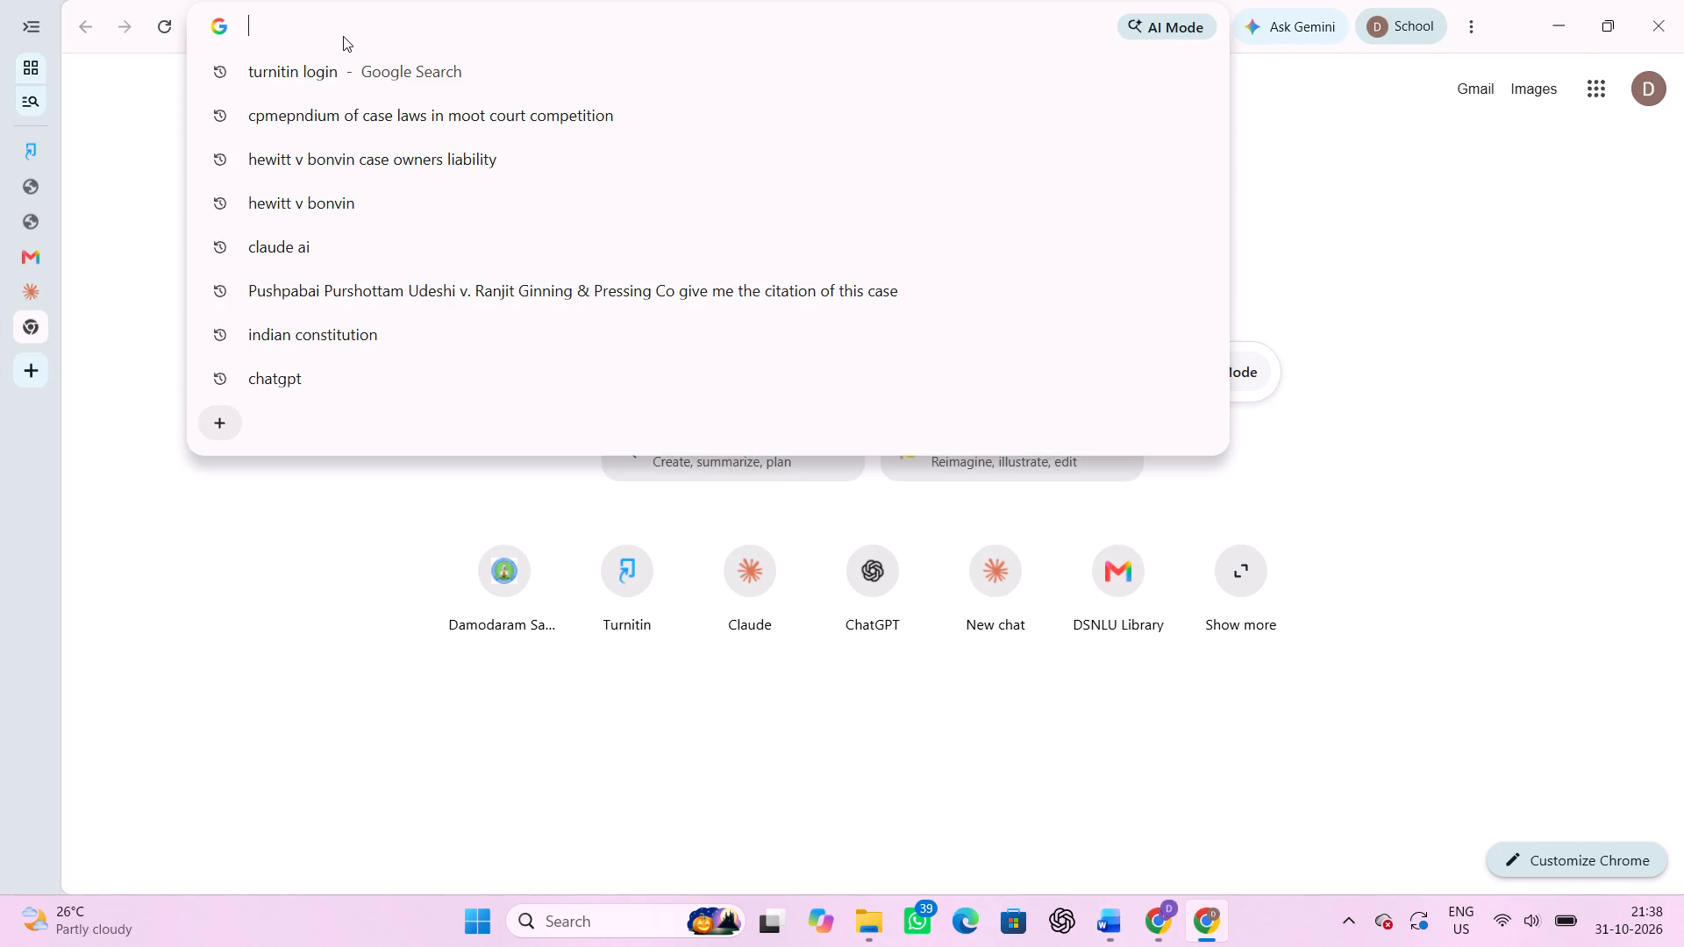
{"action": "left_click", "coordinate": [343, 36], "text": "ctrl"}
{"action": "key", "text": "ctrl+v"}
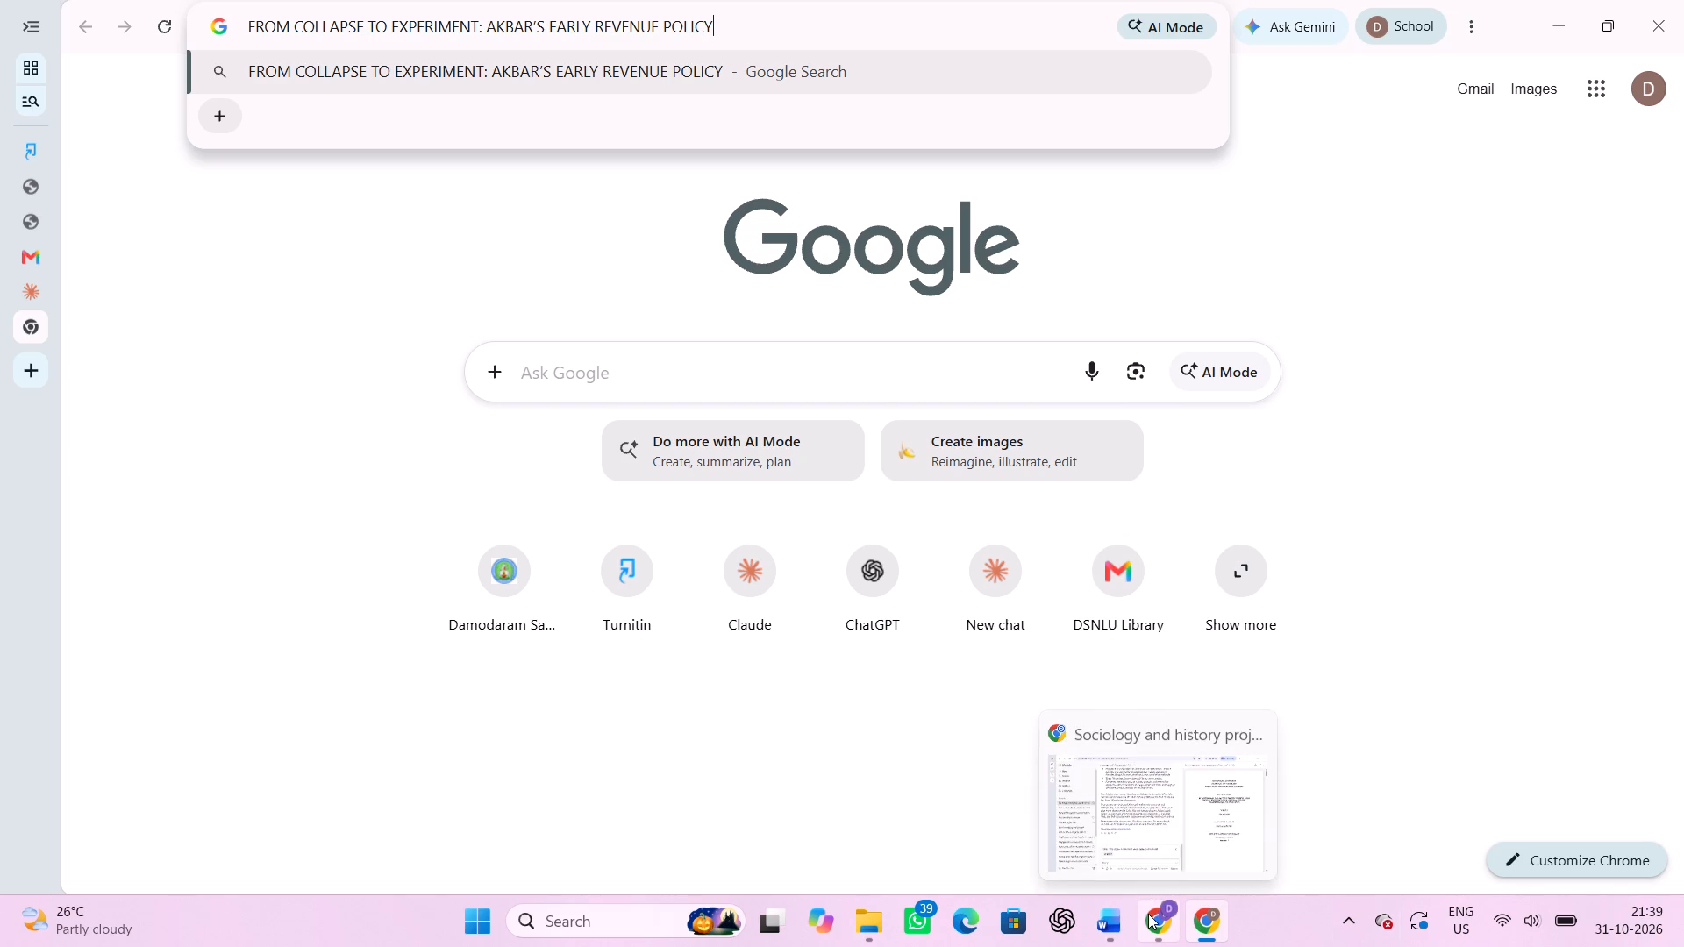
{"action": "left_click", "coordinate": [1377, 851]}
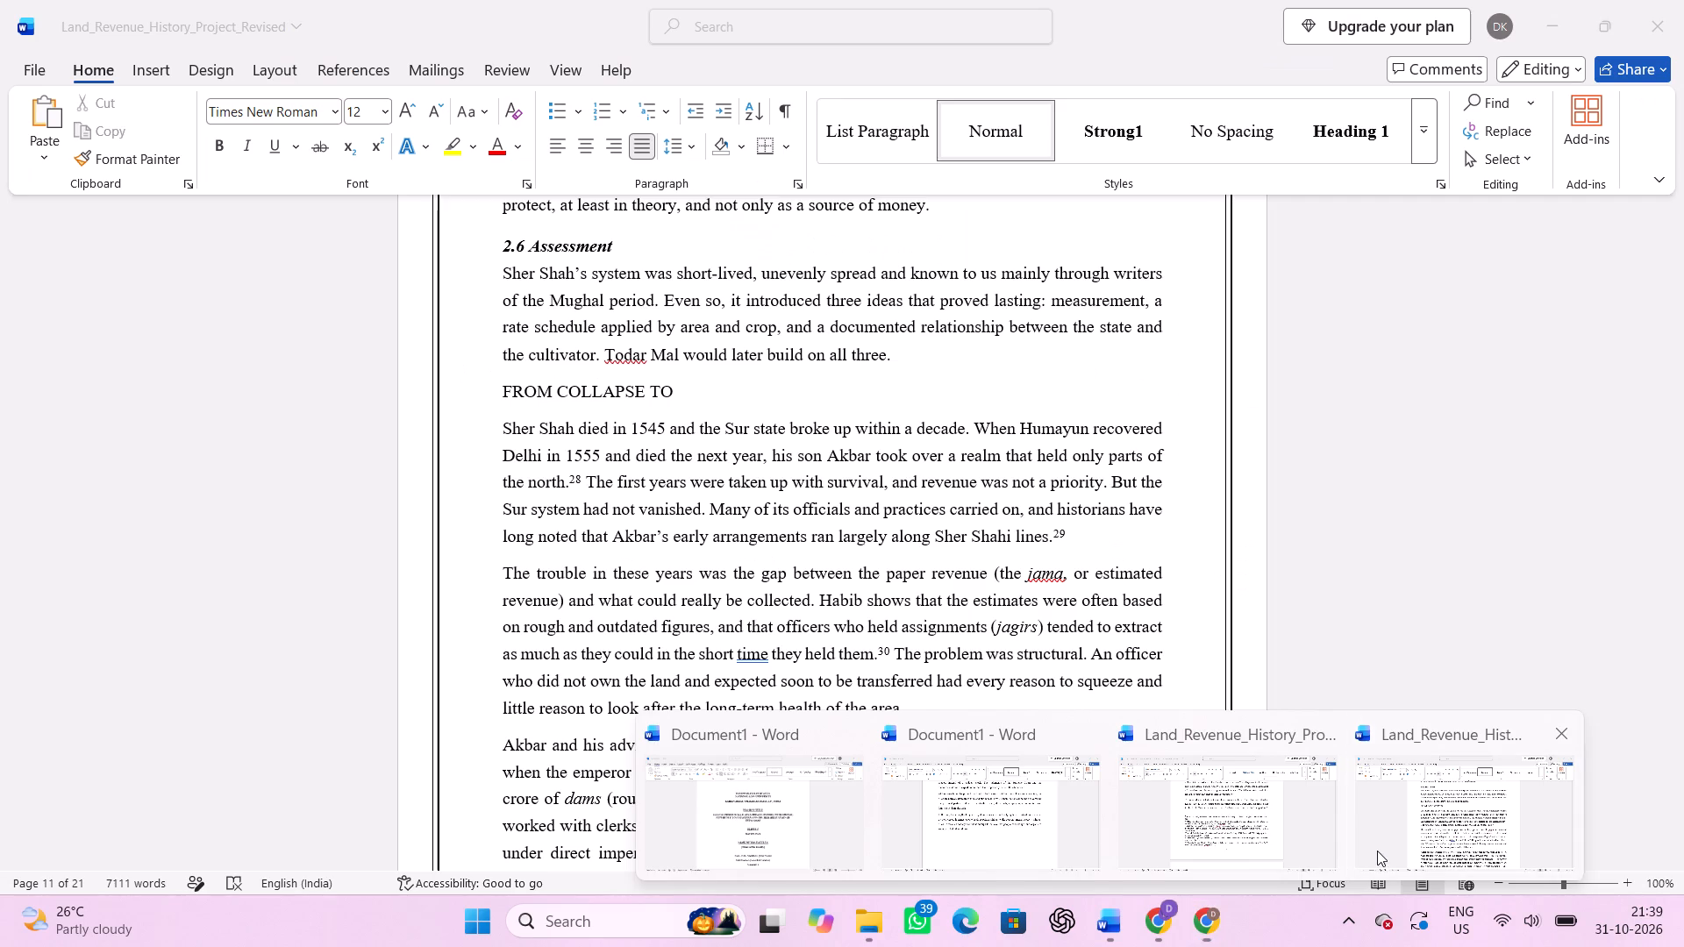
Complete the heading so it reads FROM COLLAPSE TO EXPERIMENT: AKBAR'S EARLY REVENUE POLICY.
{"action": "key", "text": "space"}
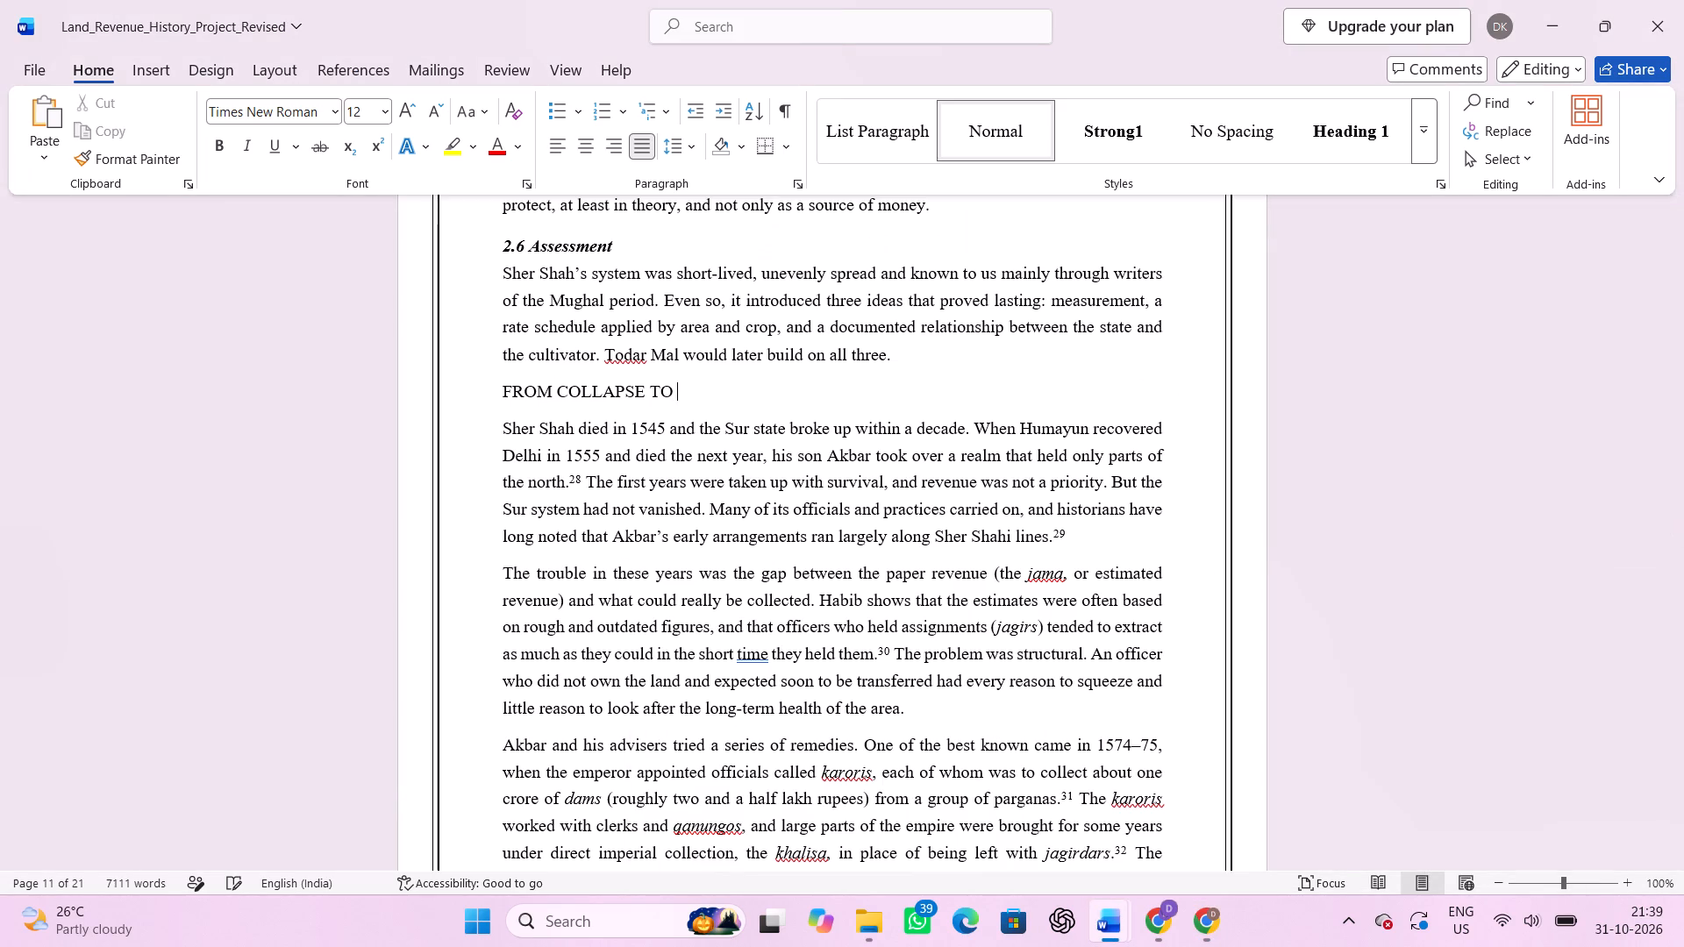
{"action": "type", "text": "EXPERIMENT"}
{"action": "scroll", "coordinate": [779, 392], "scroll_direction": "up", "scroll_amount": 1}
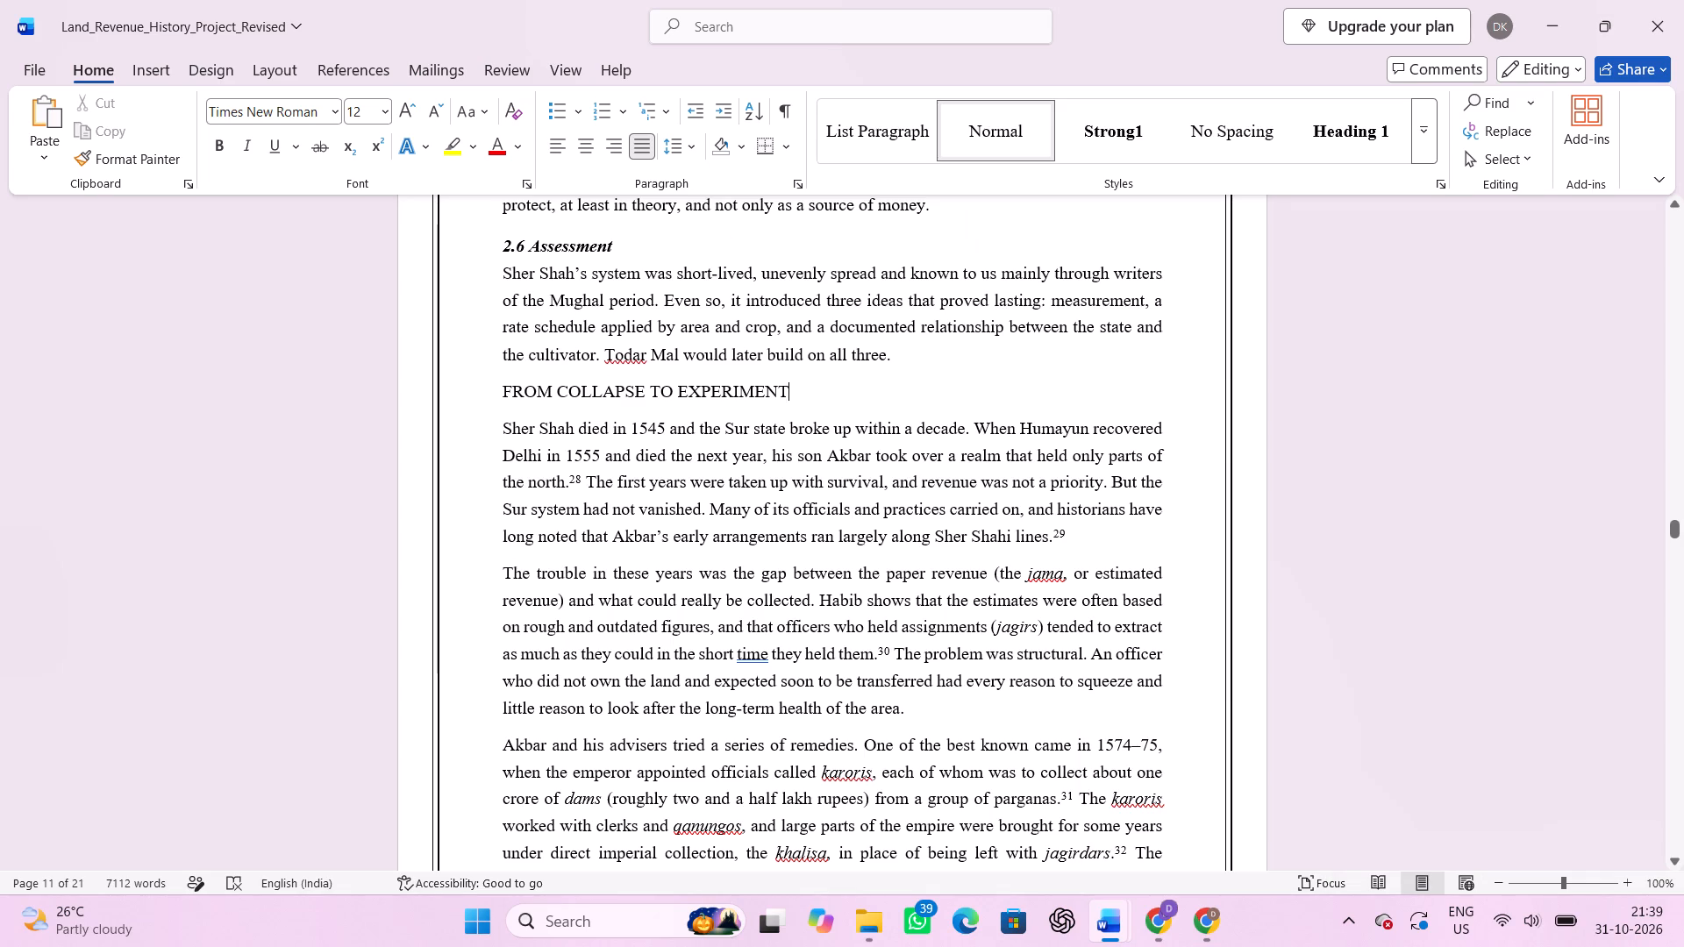
{"action": "type", "text": ": AKBAR'S"}
{"action": "key", "text": "space"}
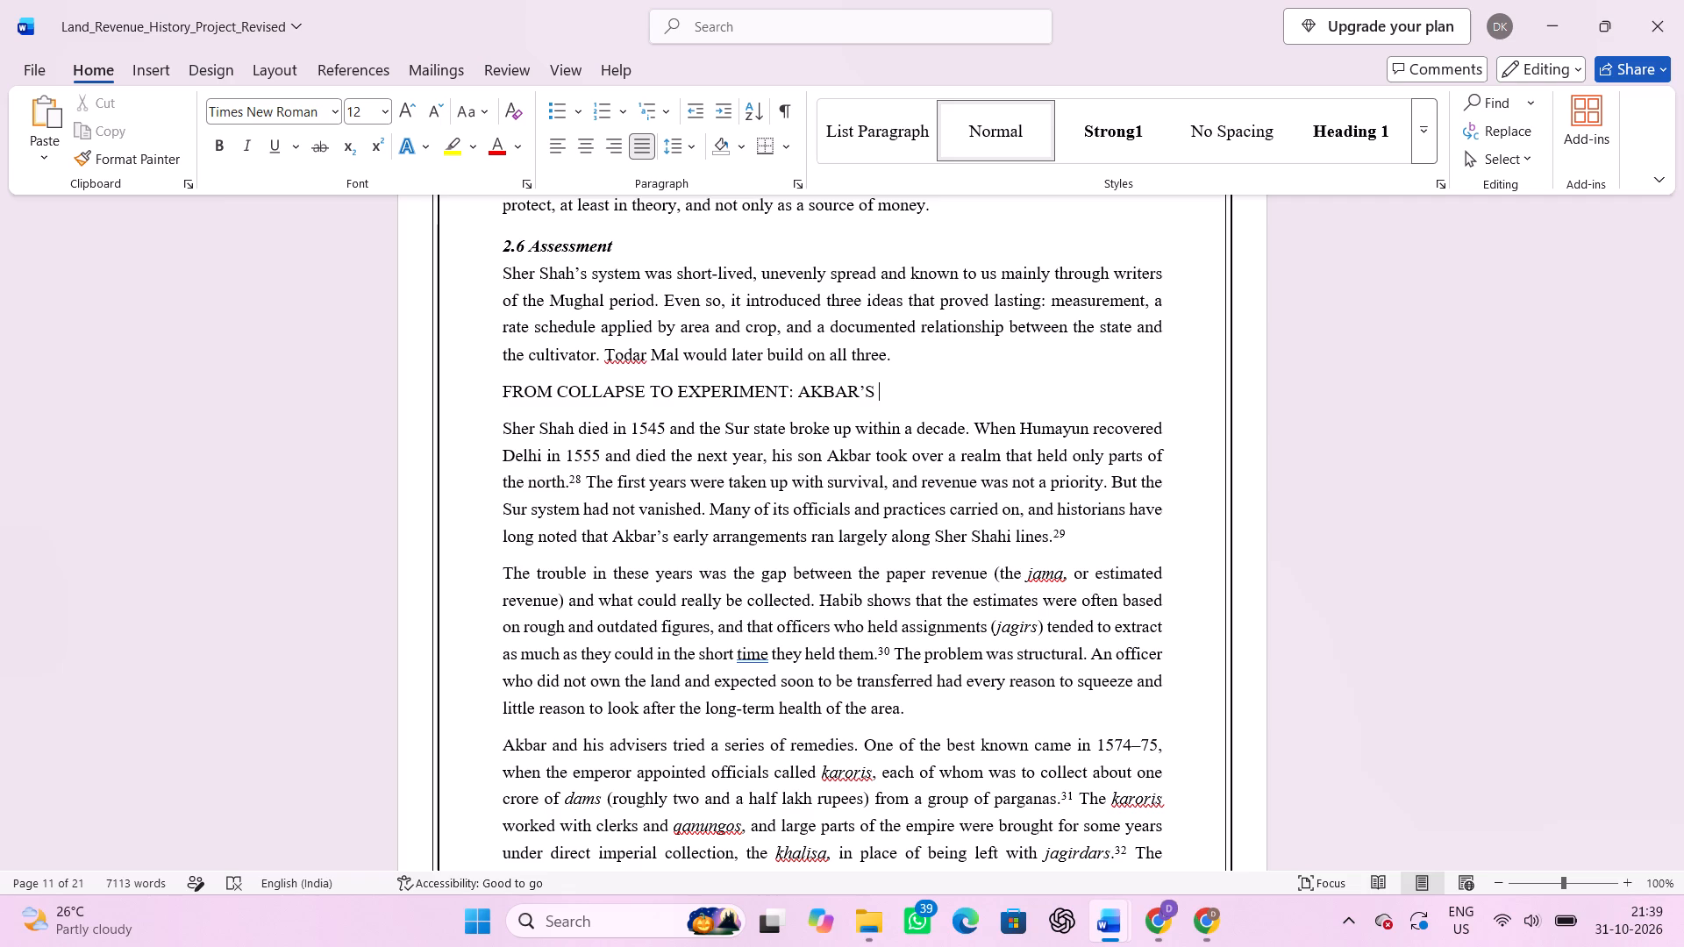
{"action": "type", "text": "EARLY"}
{"action": "key", "text": "space"}
{"action": "type", "text": "REVENUE"}
{"action": "key", "text": "space"}
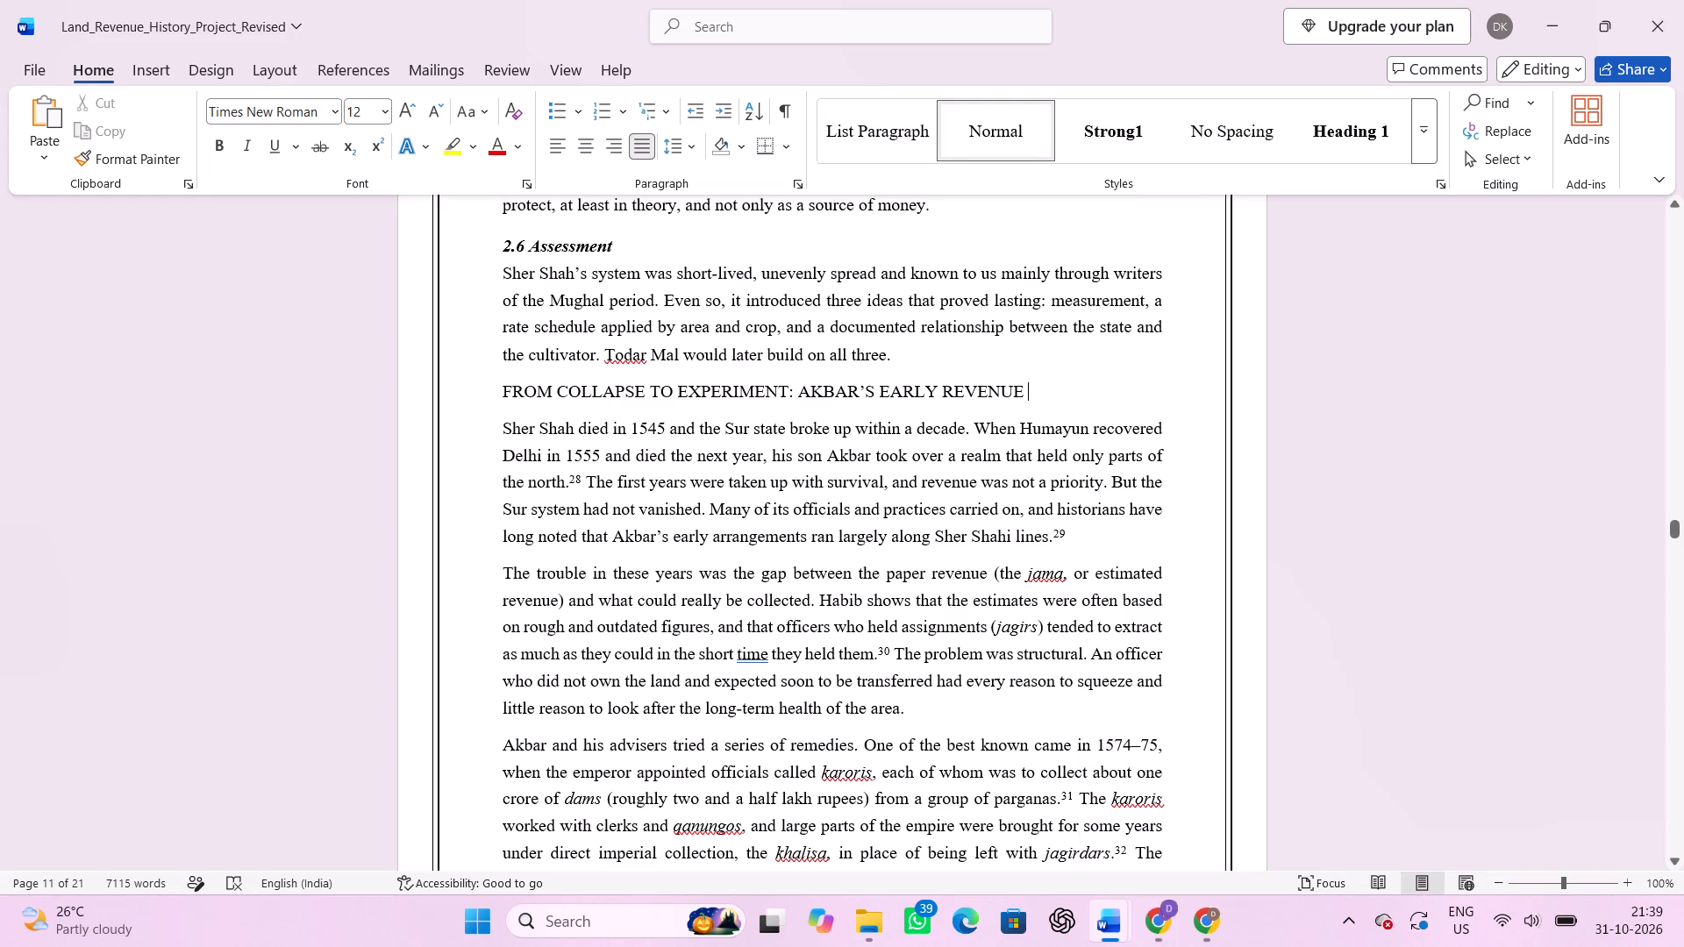
{"action": "type", "text": "POLIVY"}
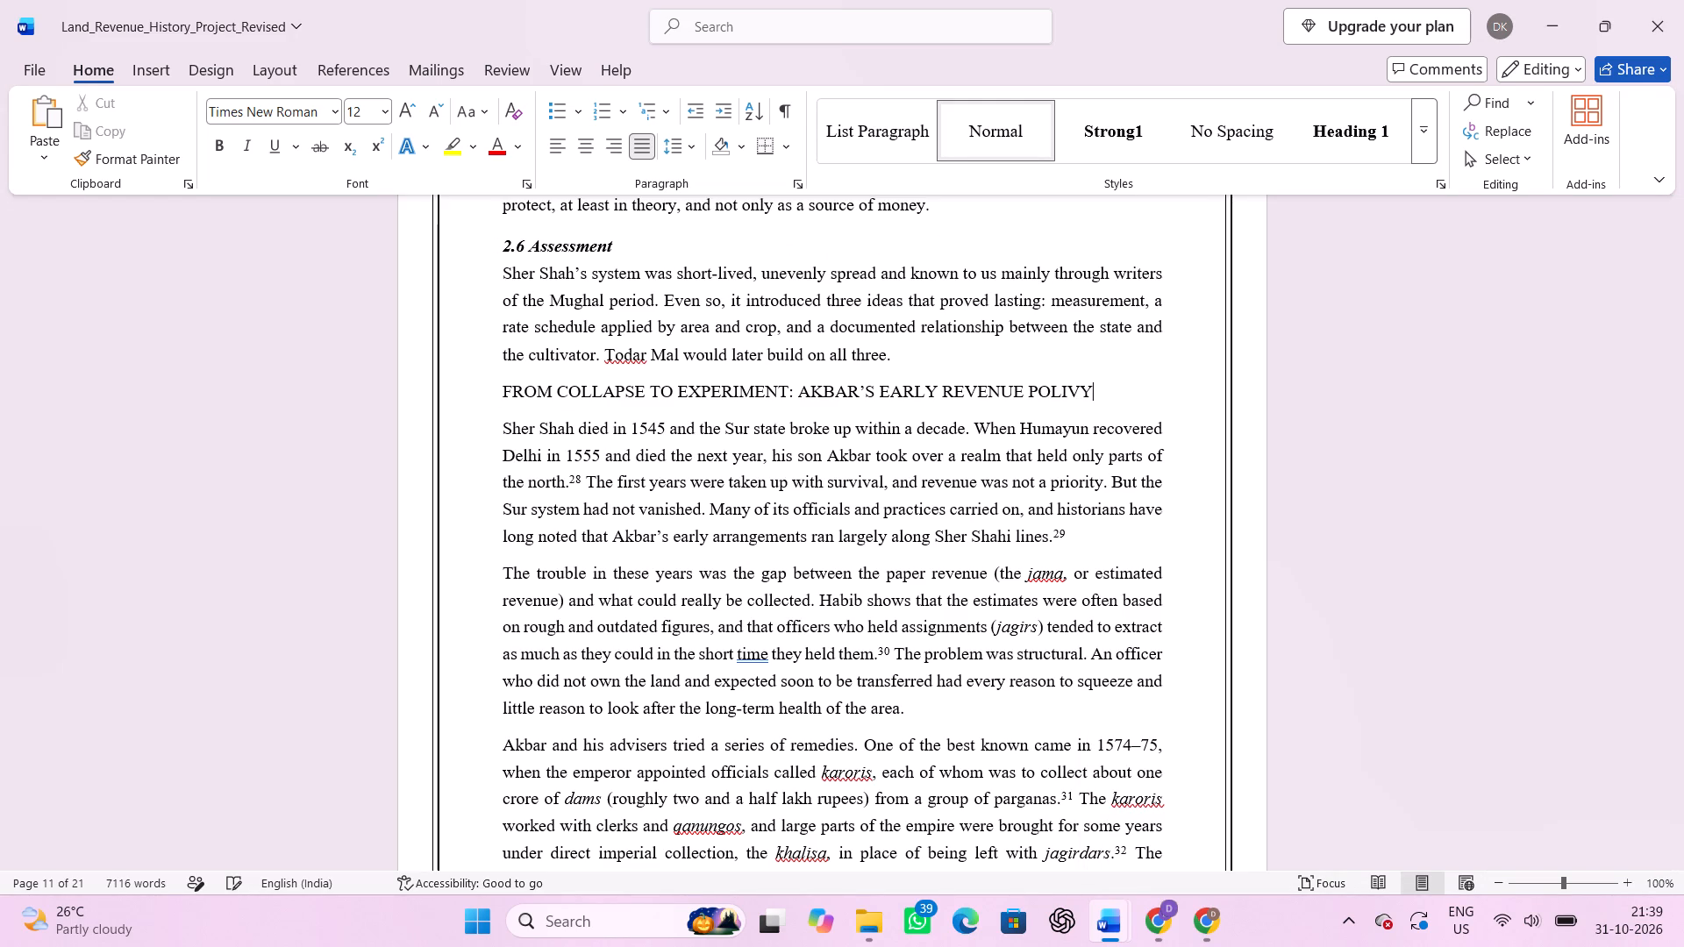
{"action": "key", "text": "BackSpace"}
{"action": "key", "text": "BackSpace"}
{"action": "type", "text": "CY"}
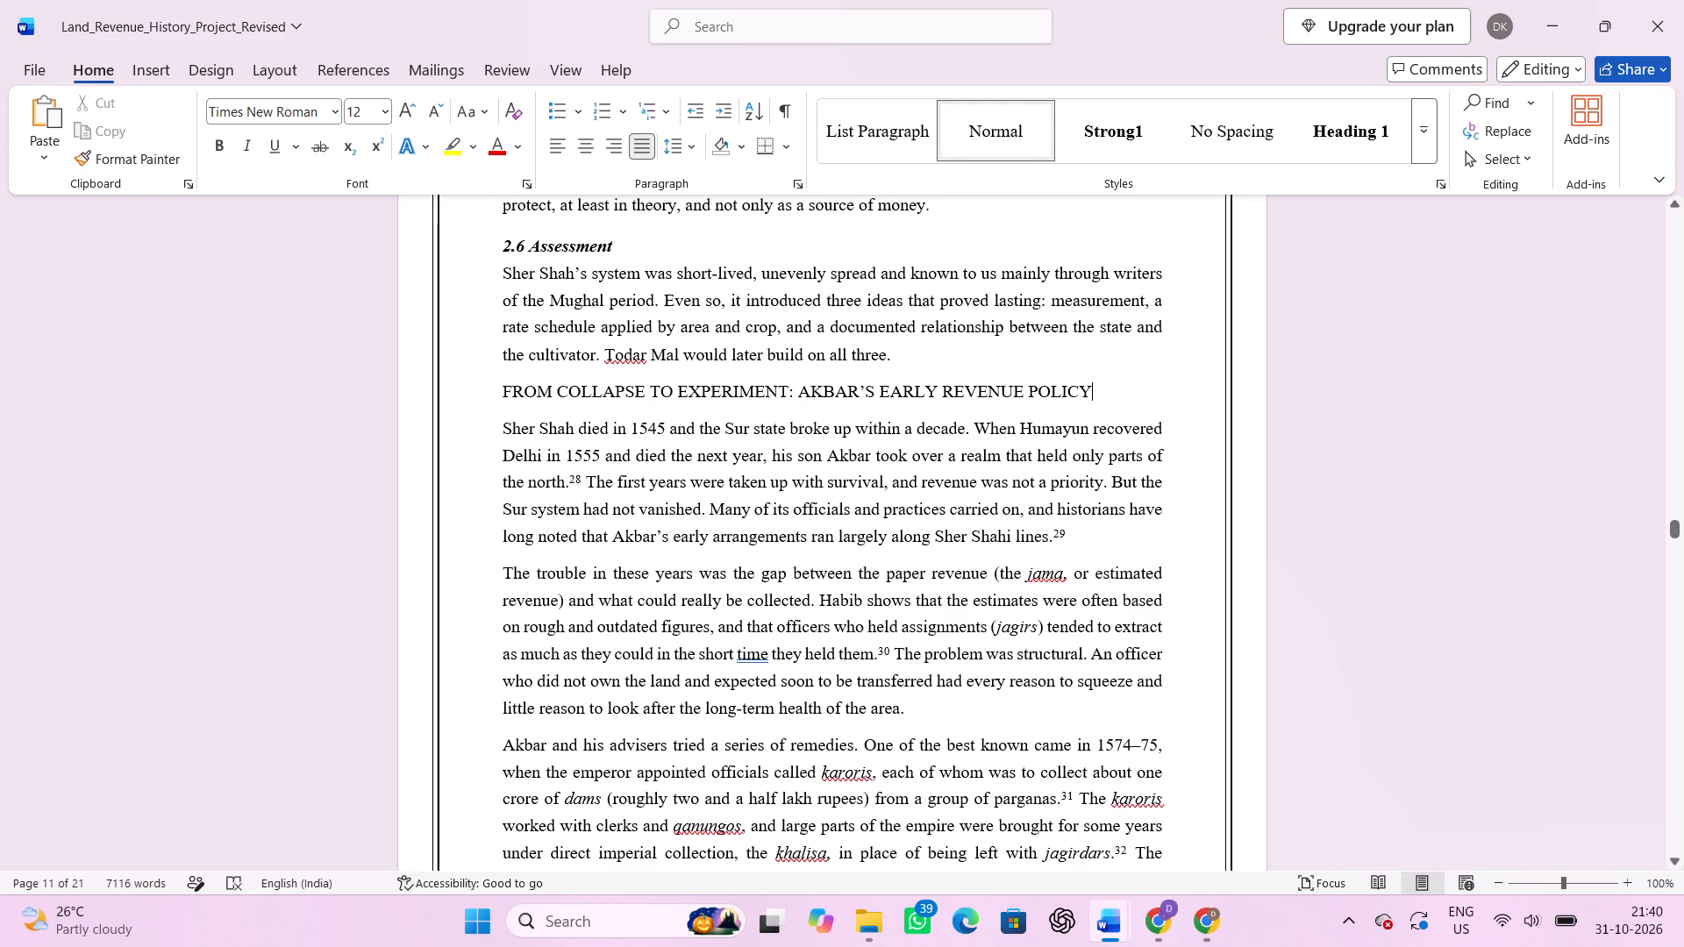
Make the retyped heading about Akbar's early revenue policy bold.
{"action": "left_click_drag", "start_coordinate": [1104, 395], "coordinate": [523, 412]}
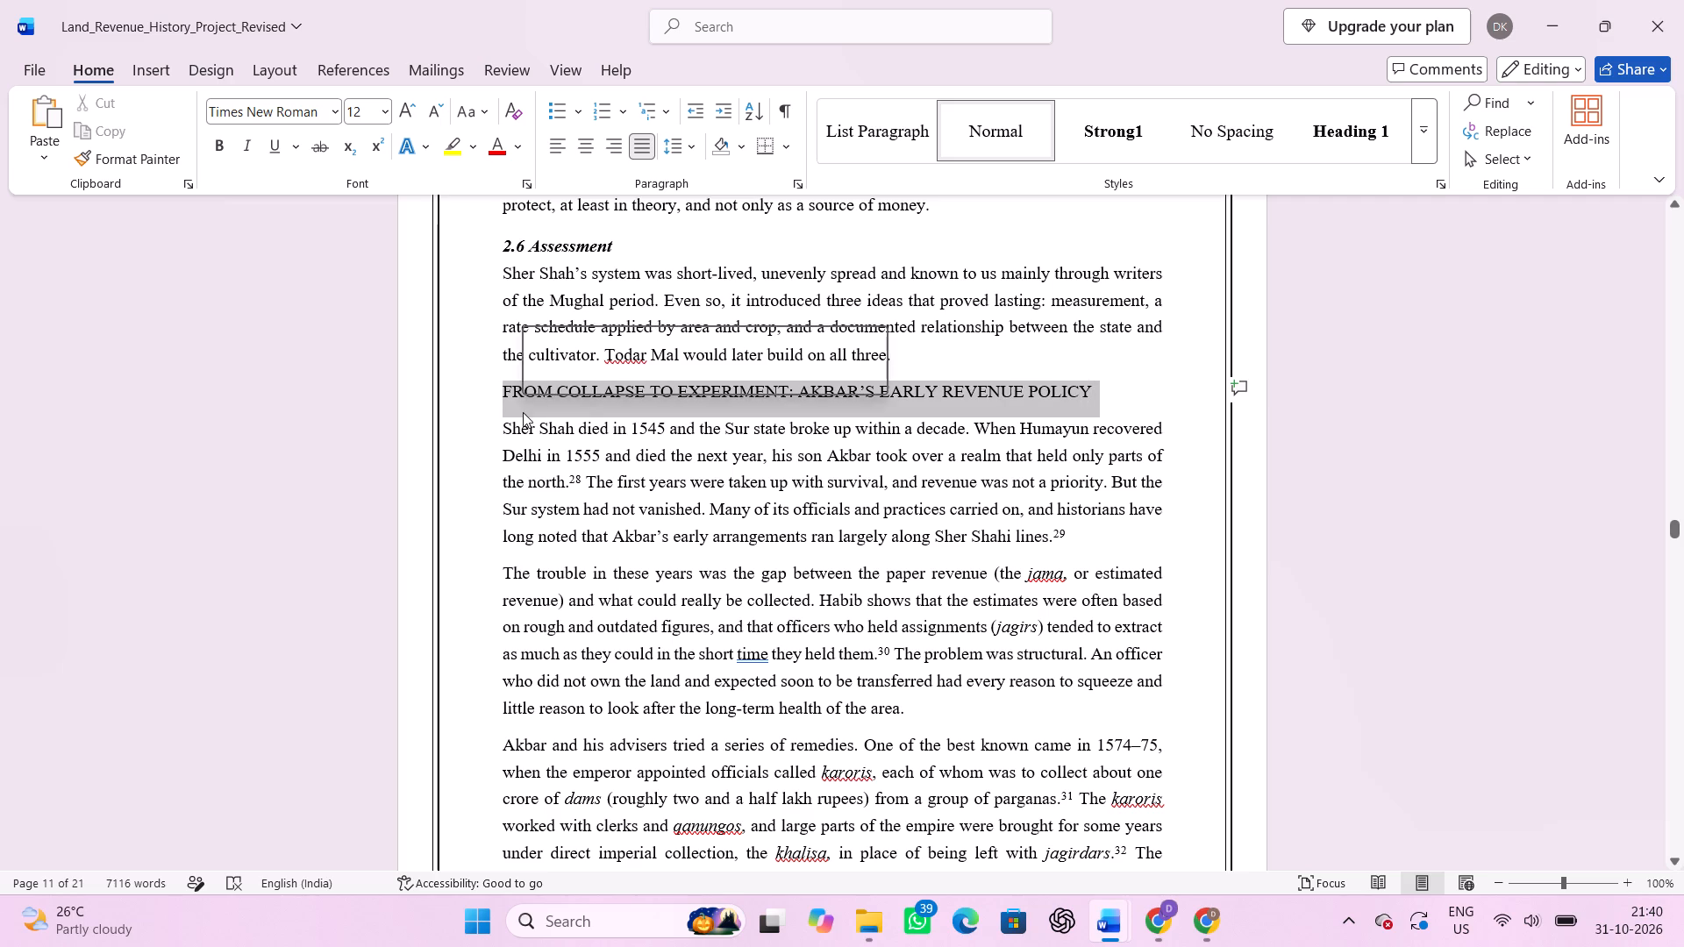
{"action": "left_click", "coordinate": [540, 377]}
{"action": "left_click", "coordinate": [1152, 387]}
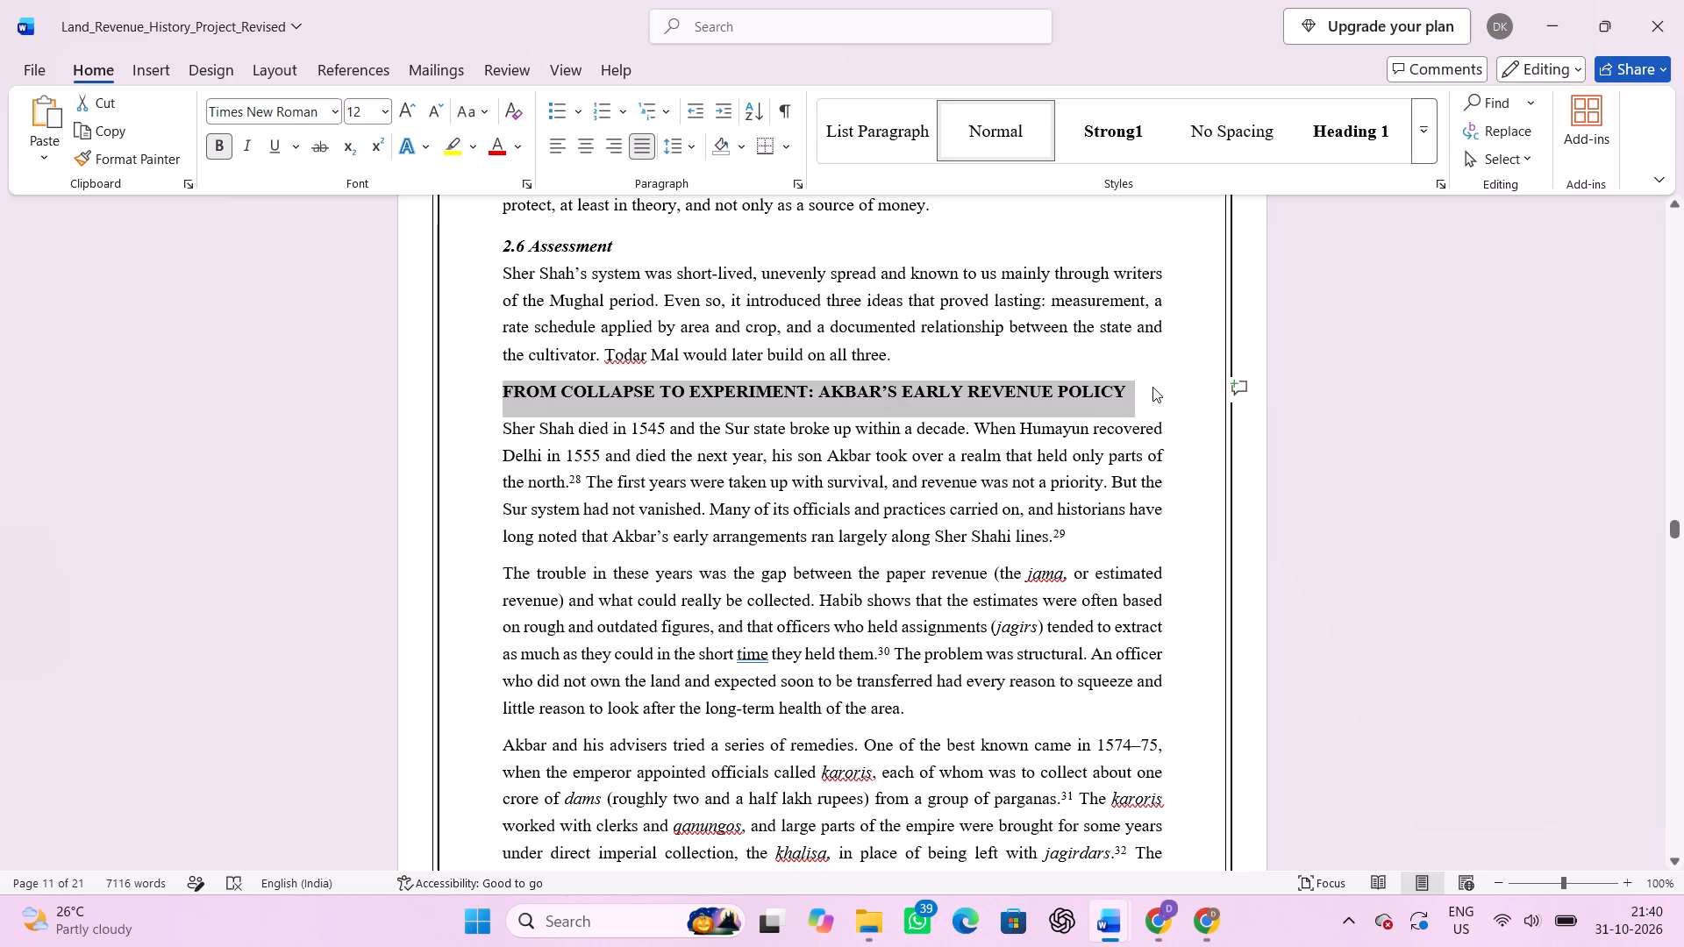
Insert a blank paragraph between the 2.6 Assessment text and the bold heading.
{"action": "left_click", "coordinate": [910, 354]}
{"action": "key", "text": "Return"}
Add the flagged word Todar in the 2.6 Assessment paragraph to the spelling dictionary.
{"action": "scroll", "coordinate": [981, 626], "scroll_direction": "down", "scroll_amount": 1}
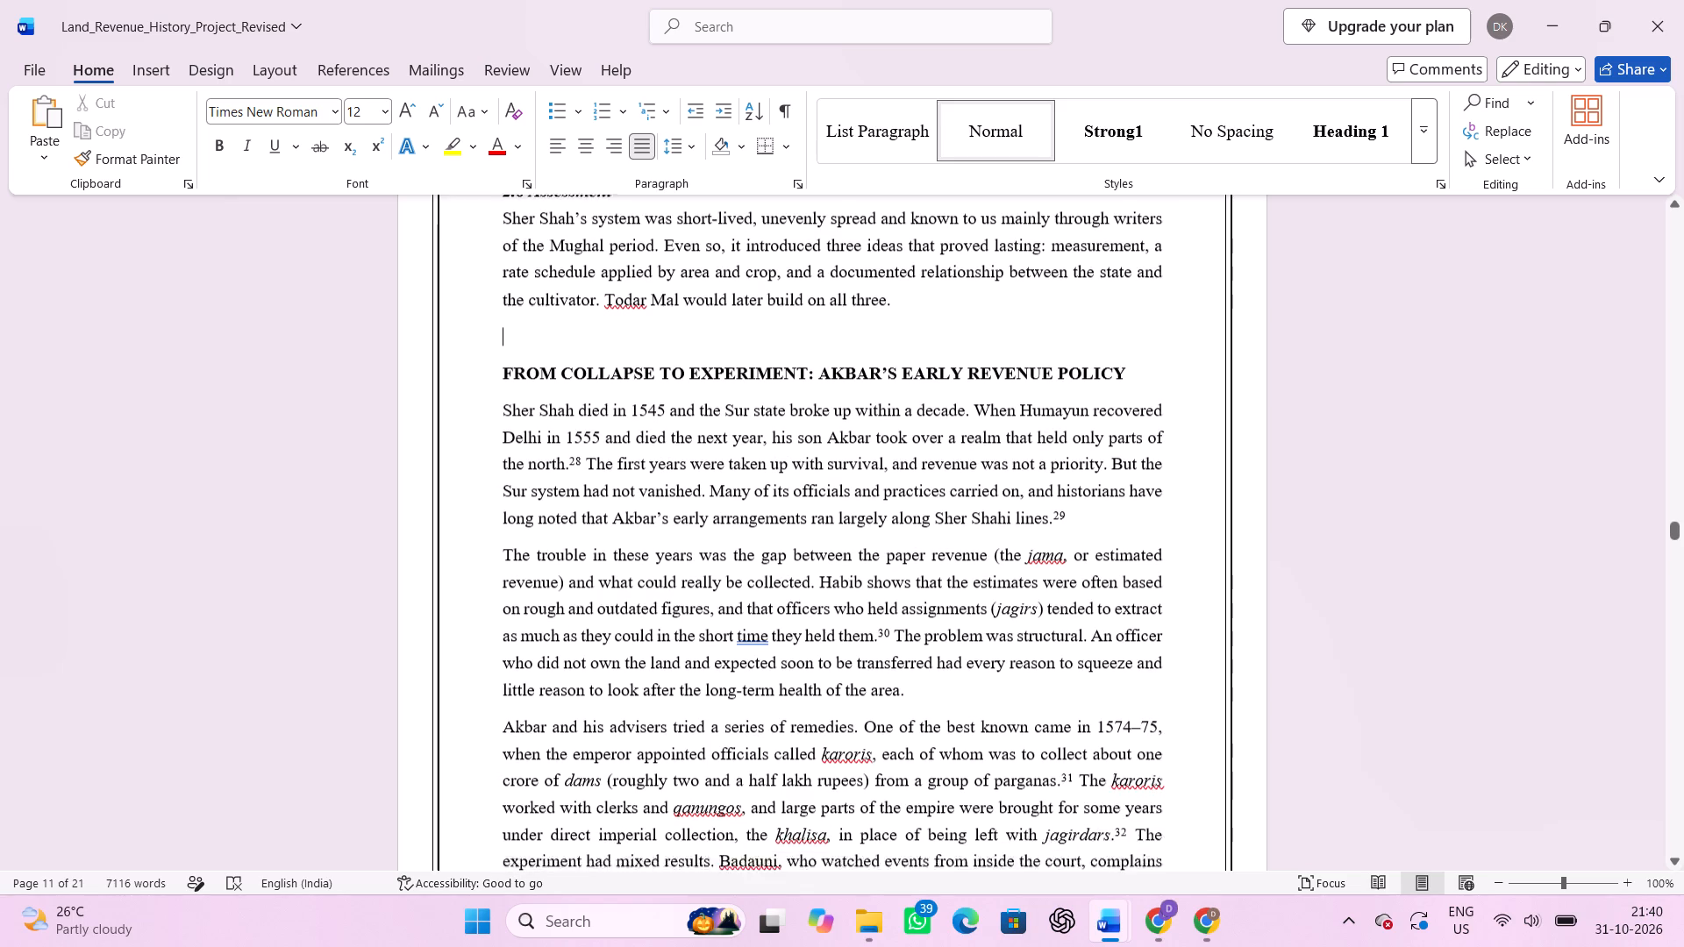
{"action": "scroll", "coordinate": [981, 626], "scroll_direction": "down", "scroll_amount": 1}
{"action": "left_click", "coordinate": [608, 281]}
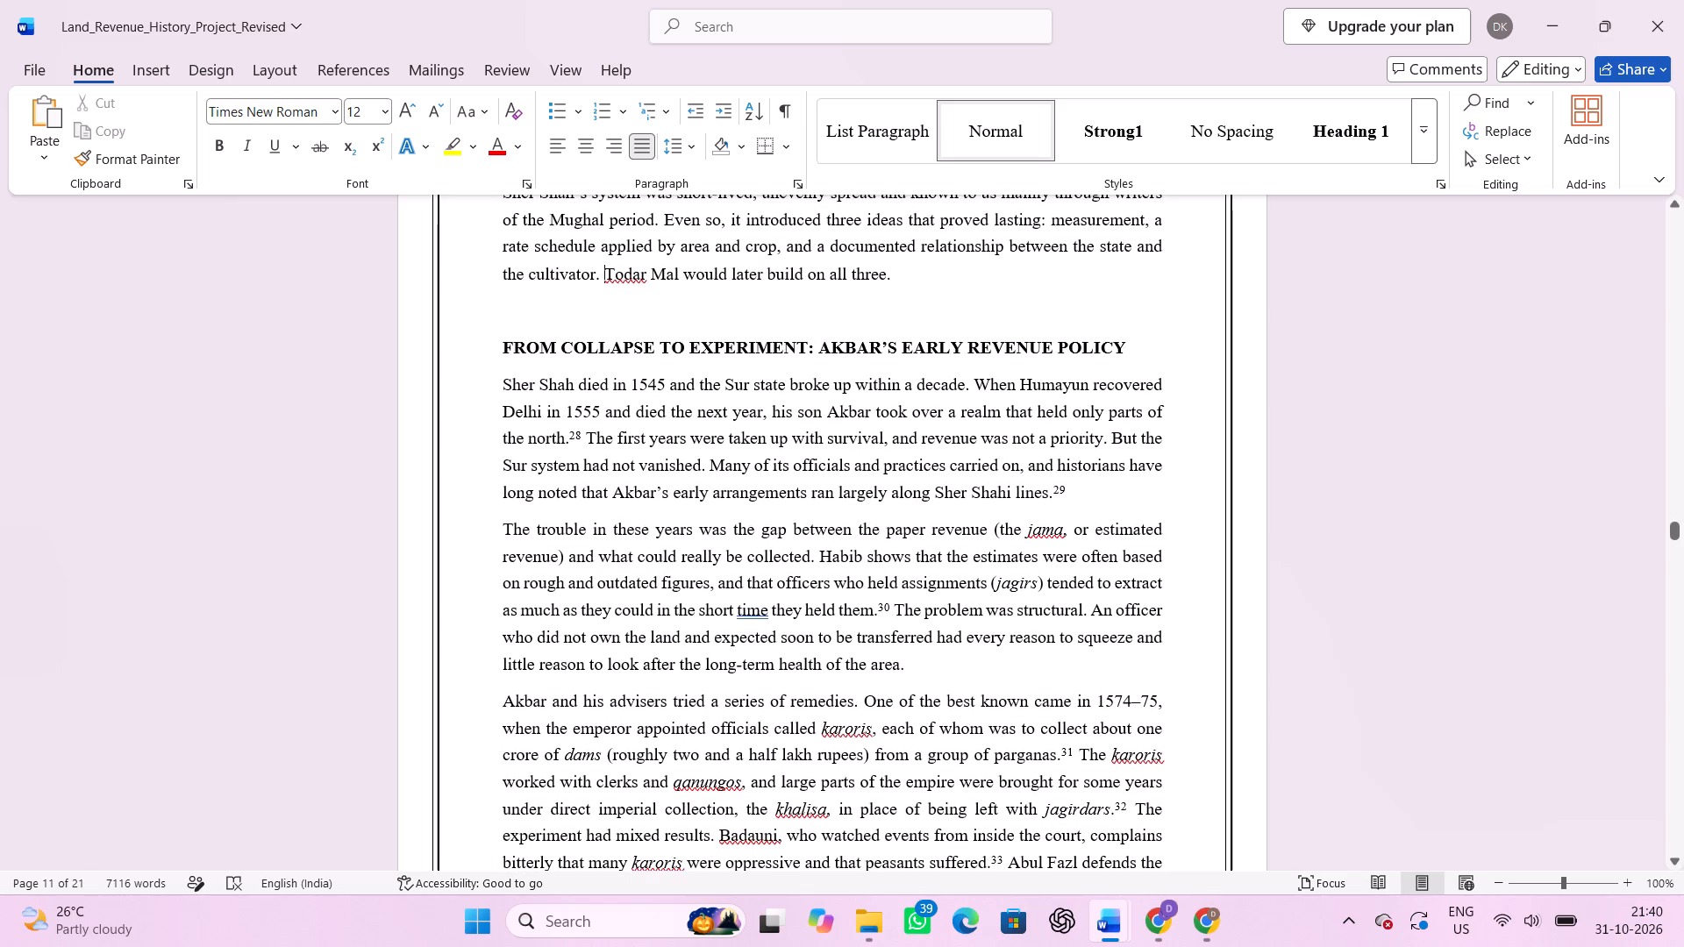
{"action": "right_click", "coordinate": [608, 281]}
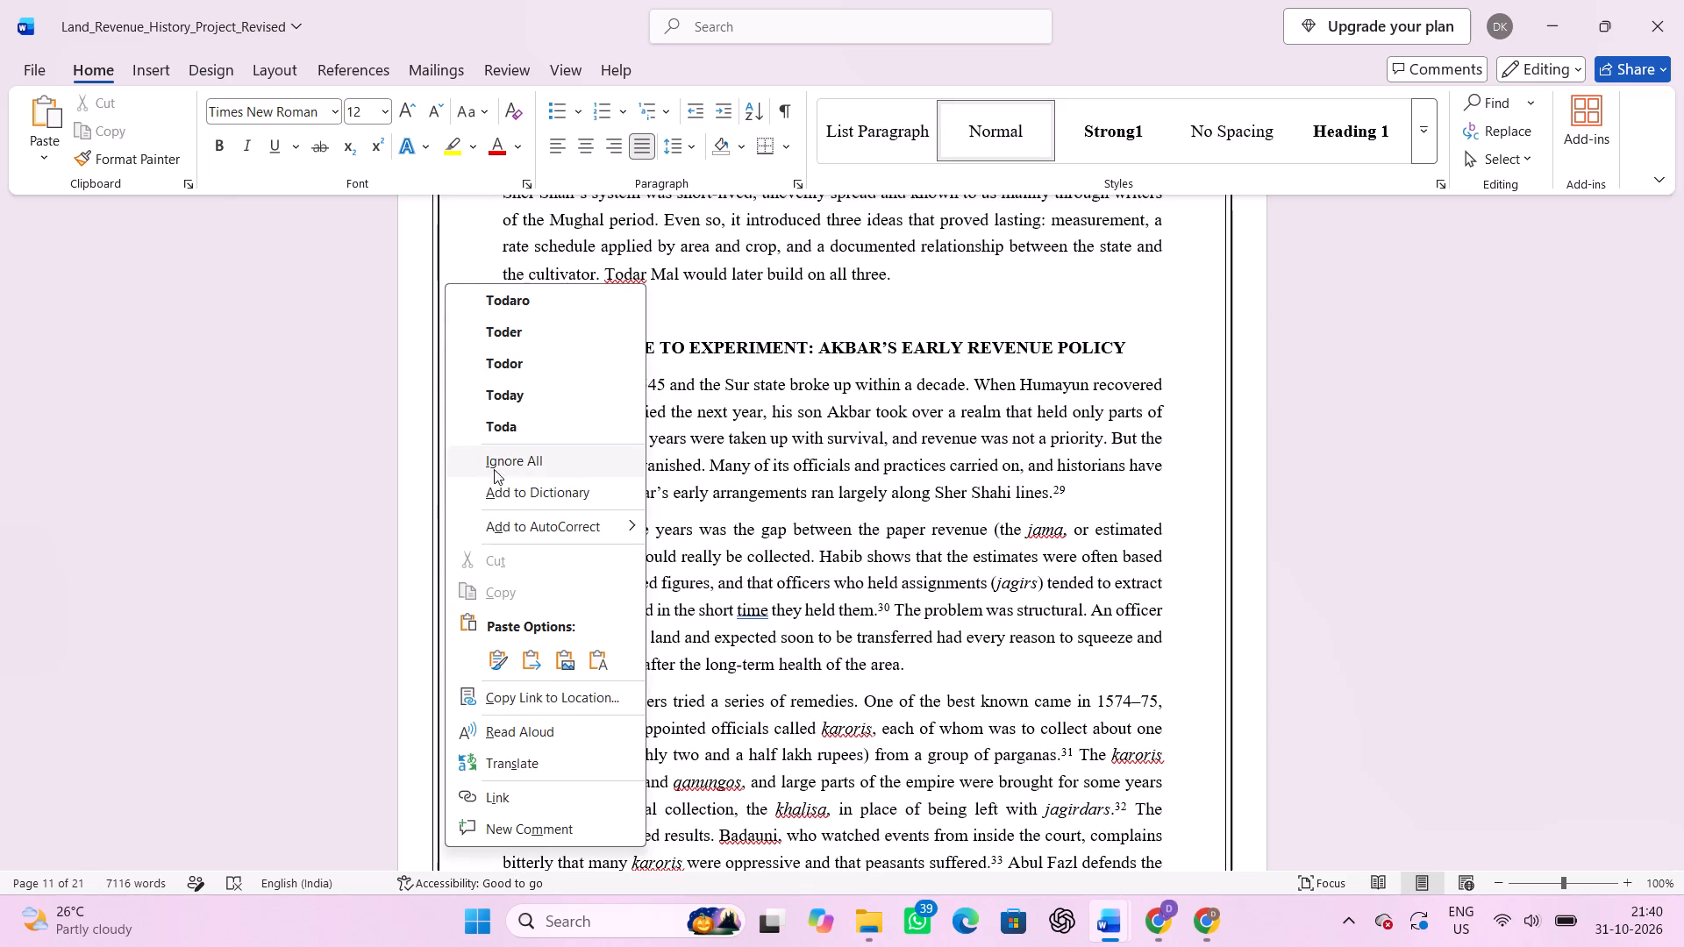
{"action": "left_click", "coordinate": [502, 499]}
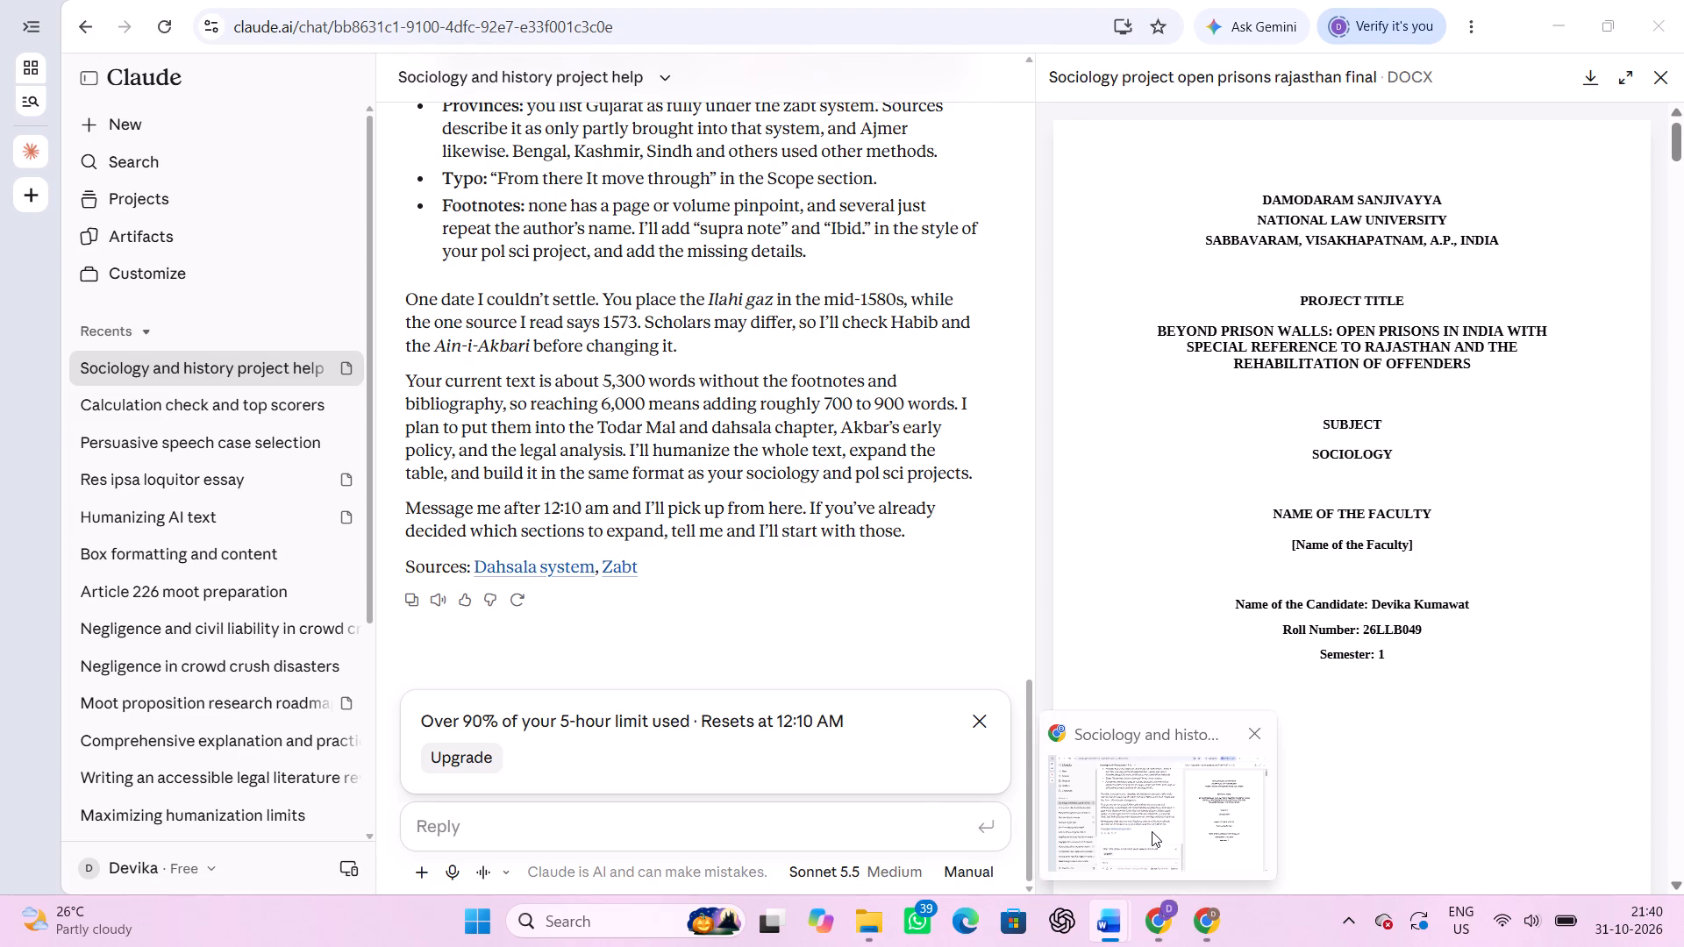
Delete the heading TODAR MAL AND THE DAHSALA SYSTEM above section 4.1 at the start of page 13.
{"action": "scroll", "coordinate": [859, 699], "scroll_direction": "down", "scroll_amount": 2}
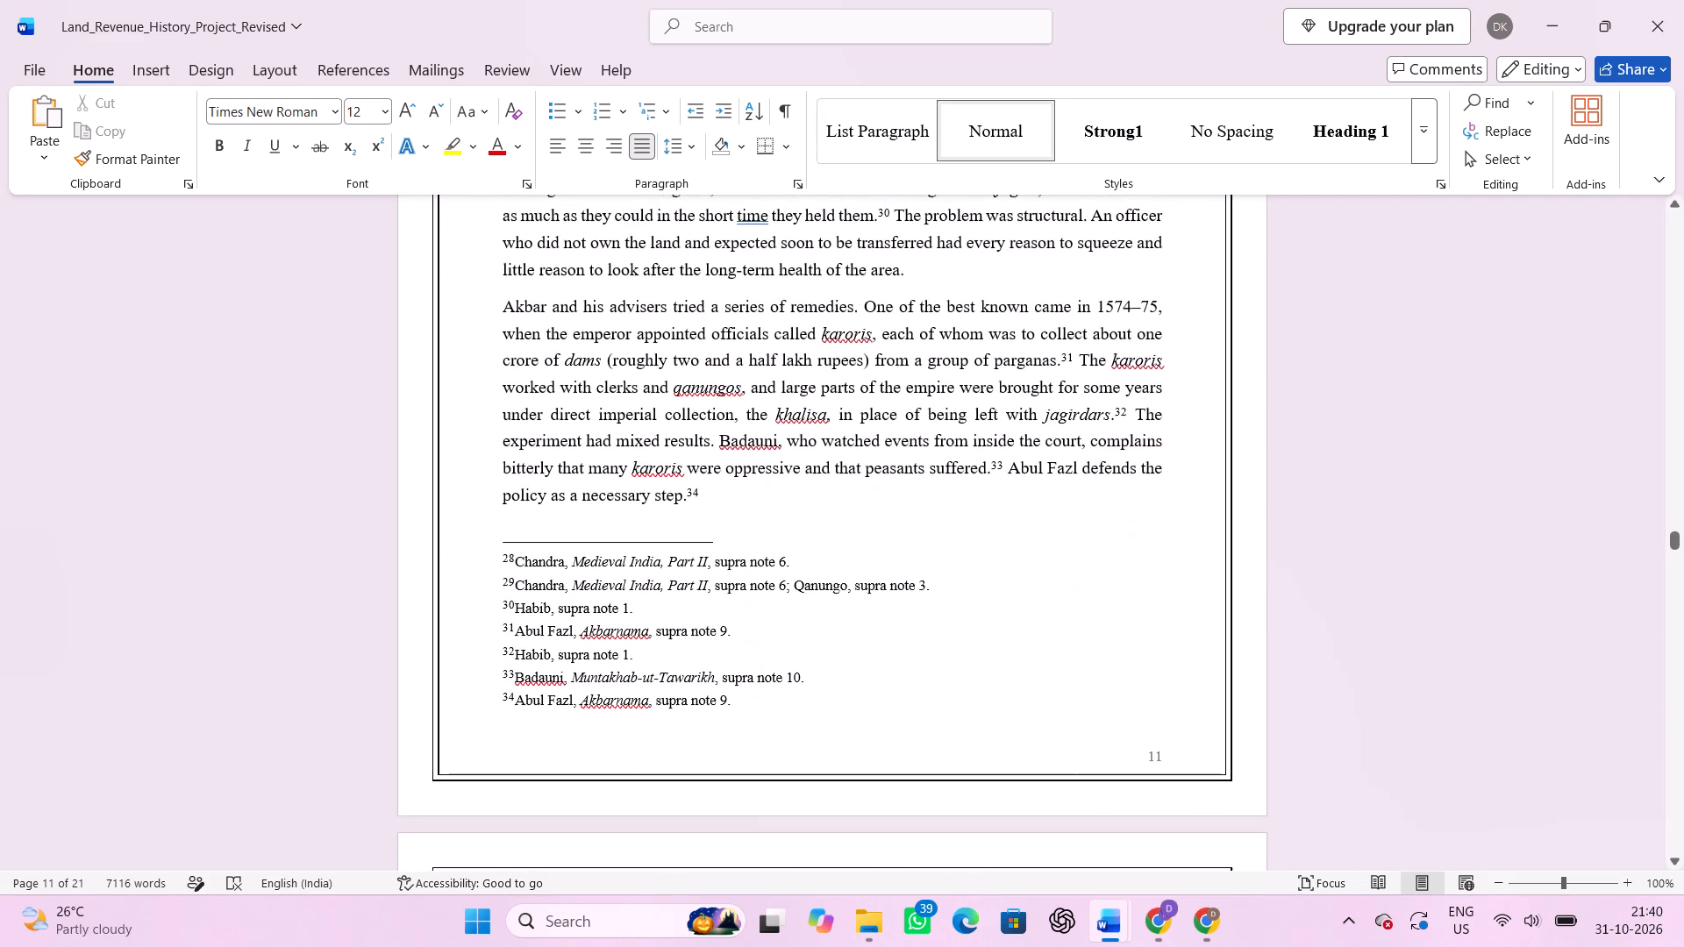
{"action": "scroll", "coordinate": [859, 699], "scroll_direction": "down", "scroll_amount": 7}
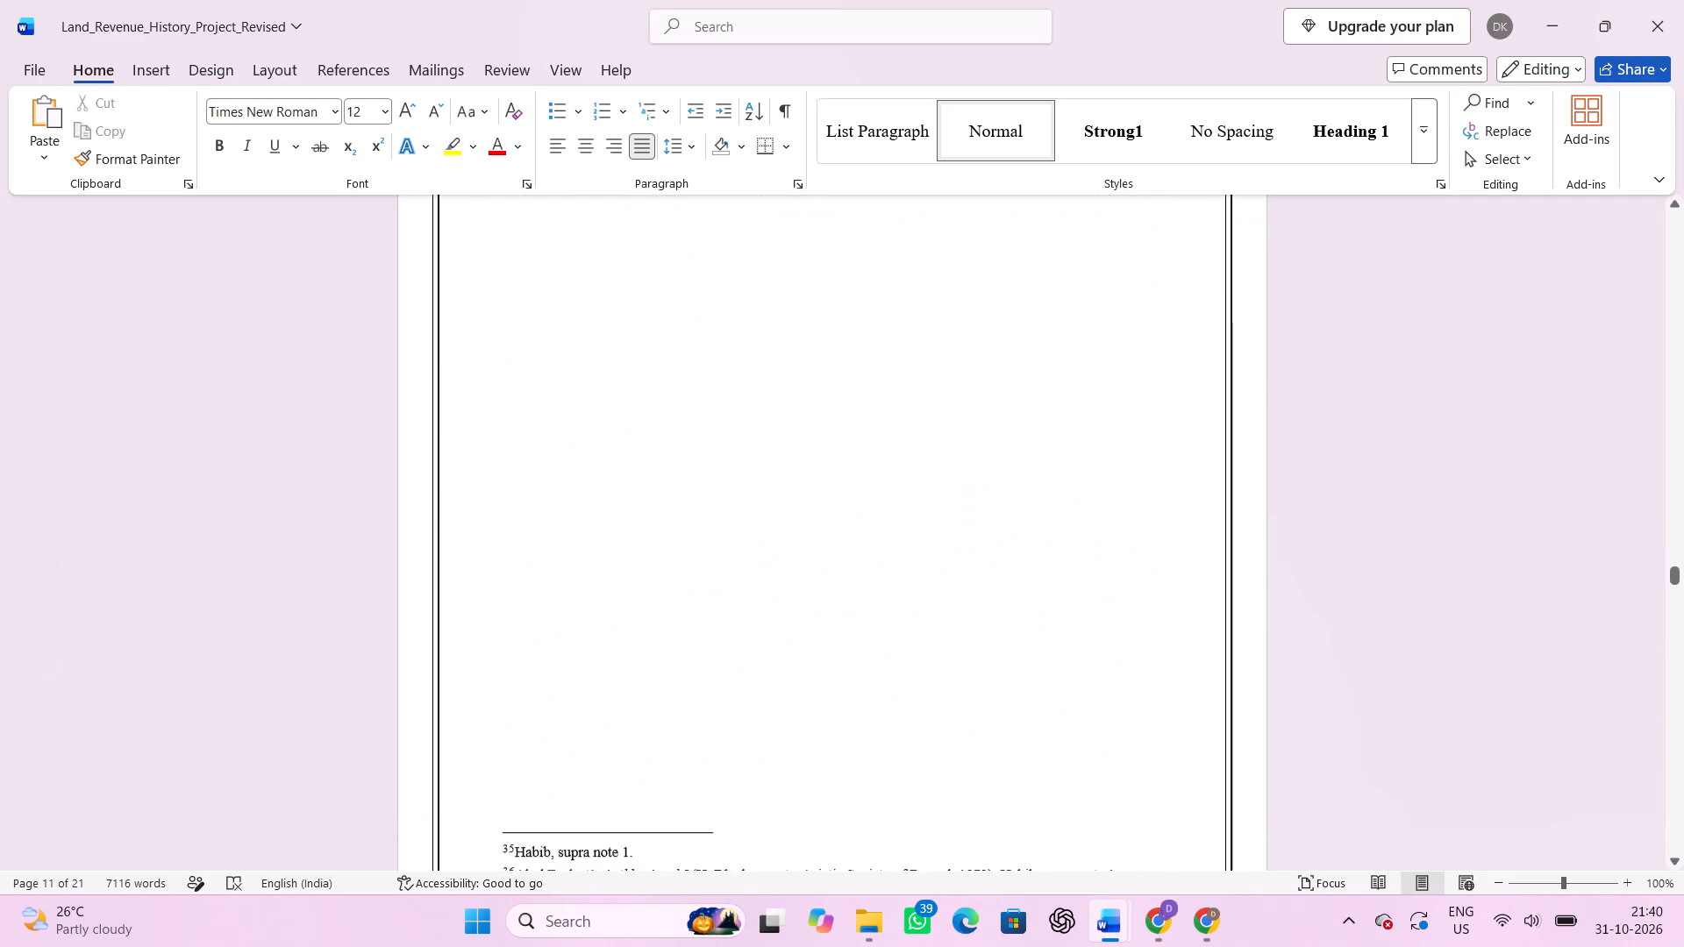
{"action": "scroll", "coordinate": [859, 699], "scroll_direction": "down", "scroll_amount": 2}
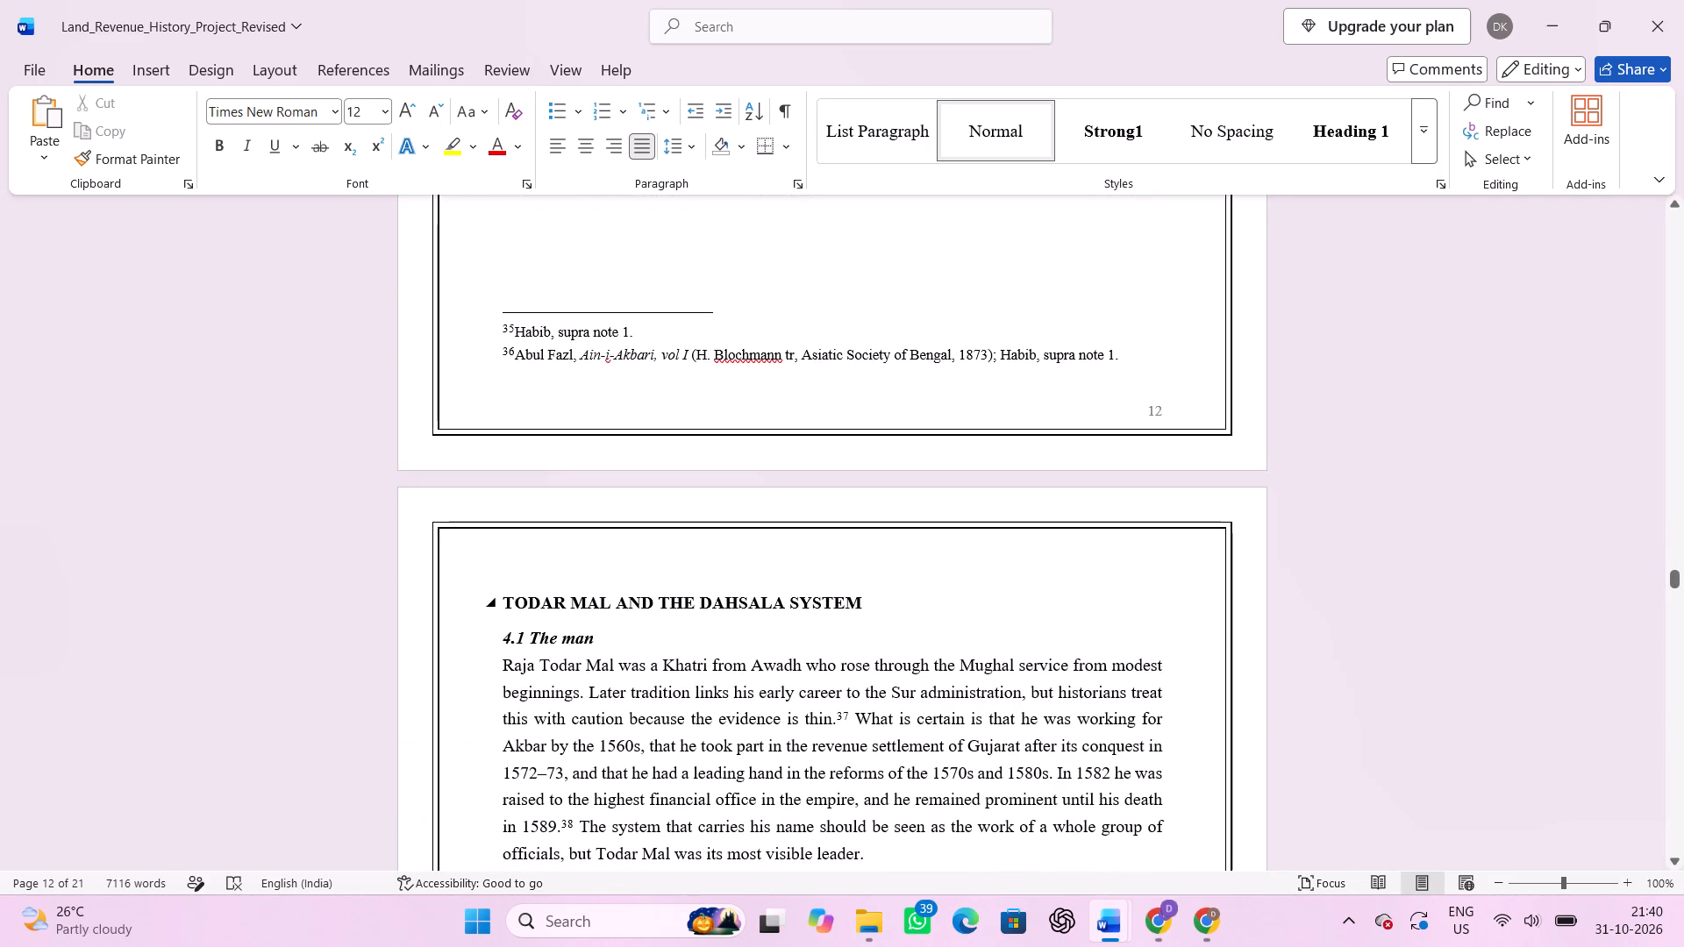
{"action": "left_click", "coordinate": [506, 599]}
{"action": "key", "text": "BackSpace"}
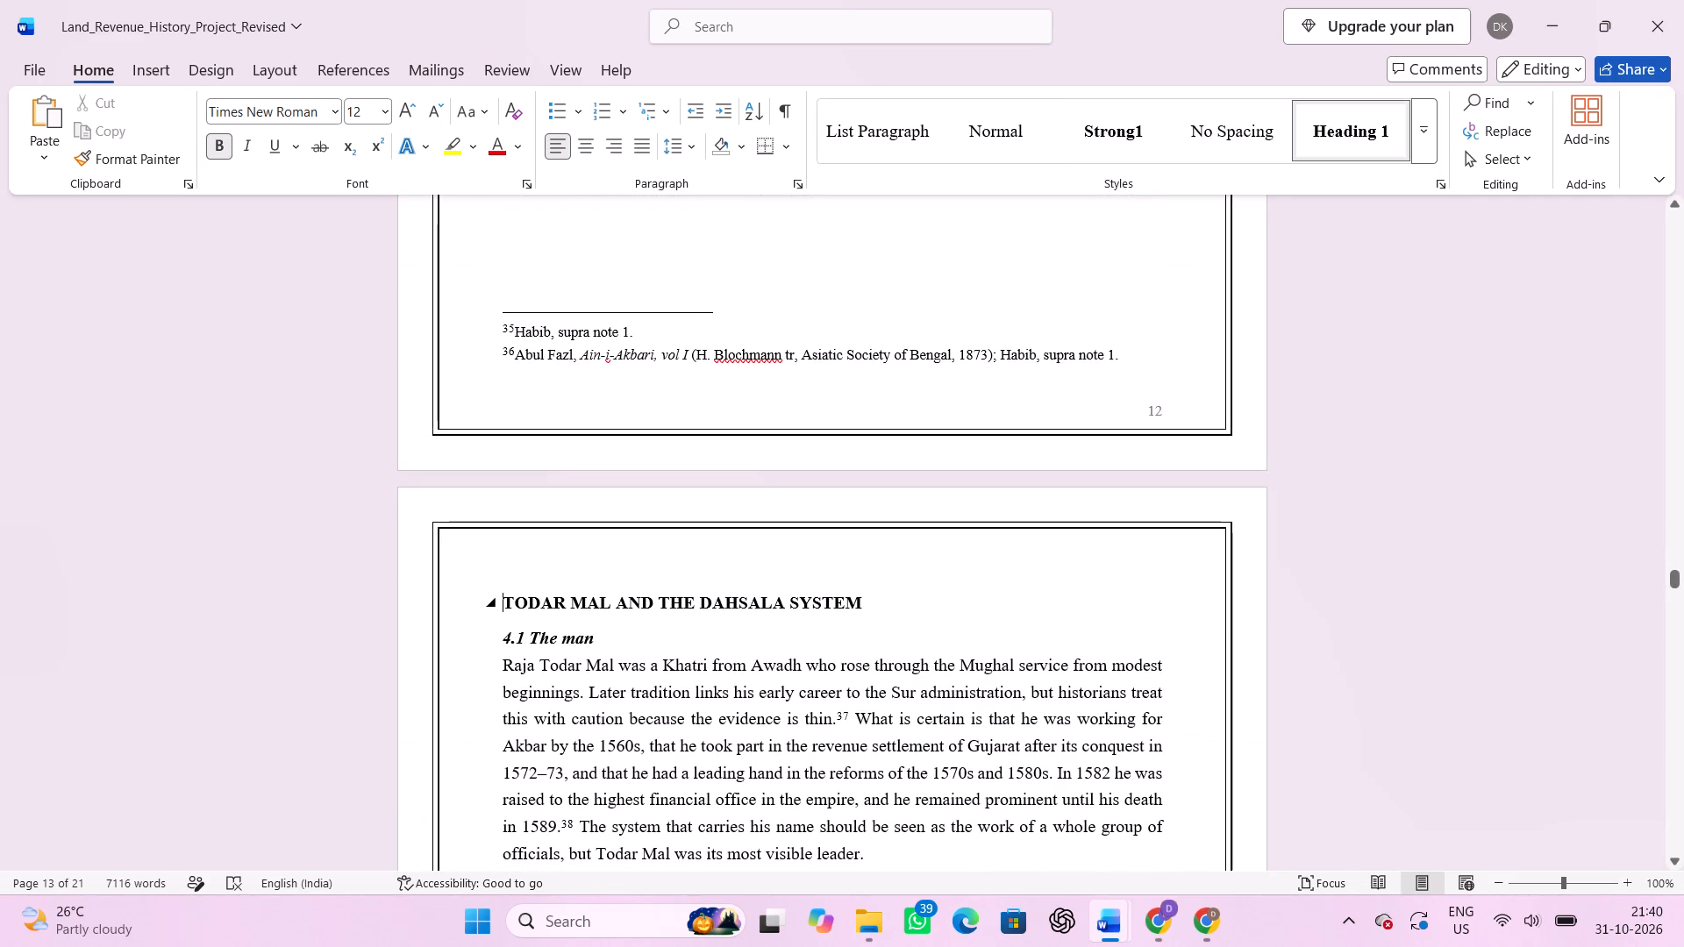
{"action": "left_click_drag", "start_coordinate": [871, 611], "coordinate": [528, 602]}
{"action": "key", "text": "BackSpace"}
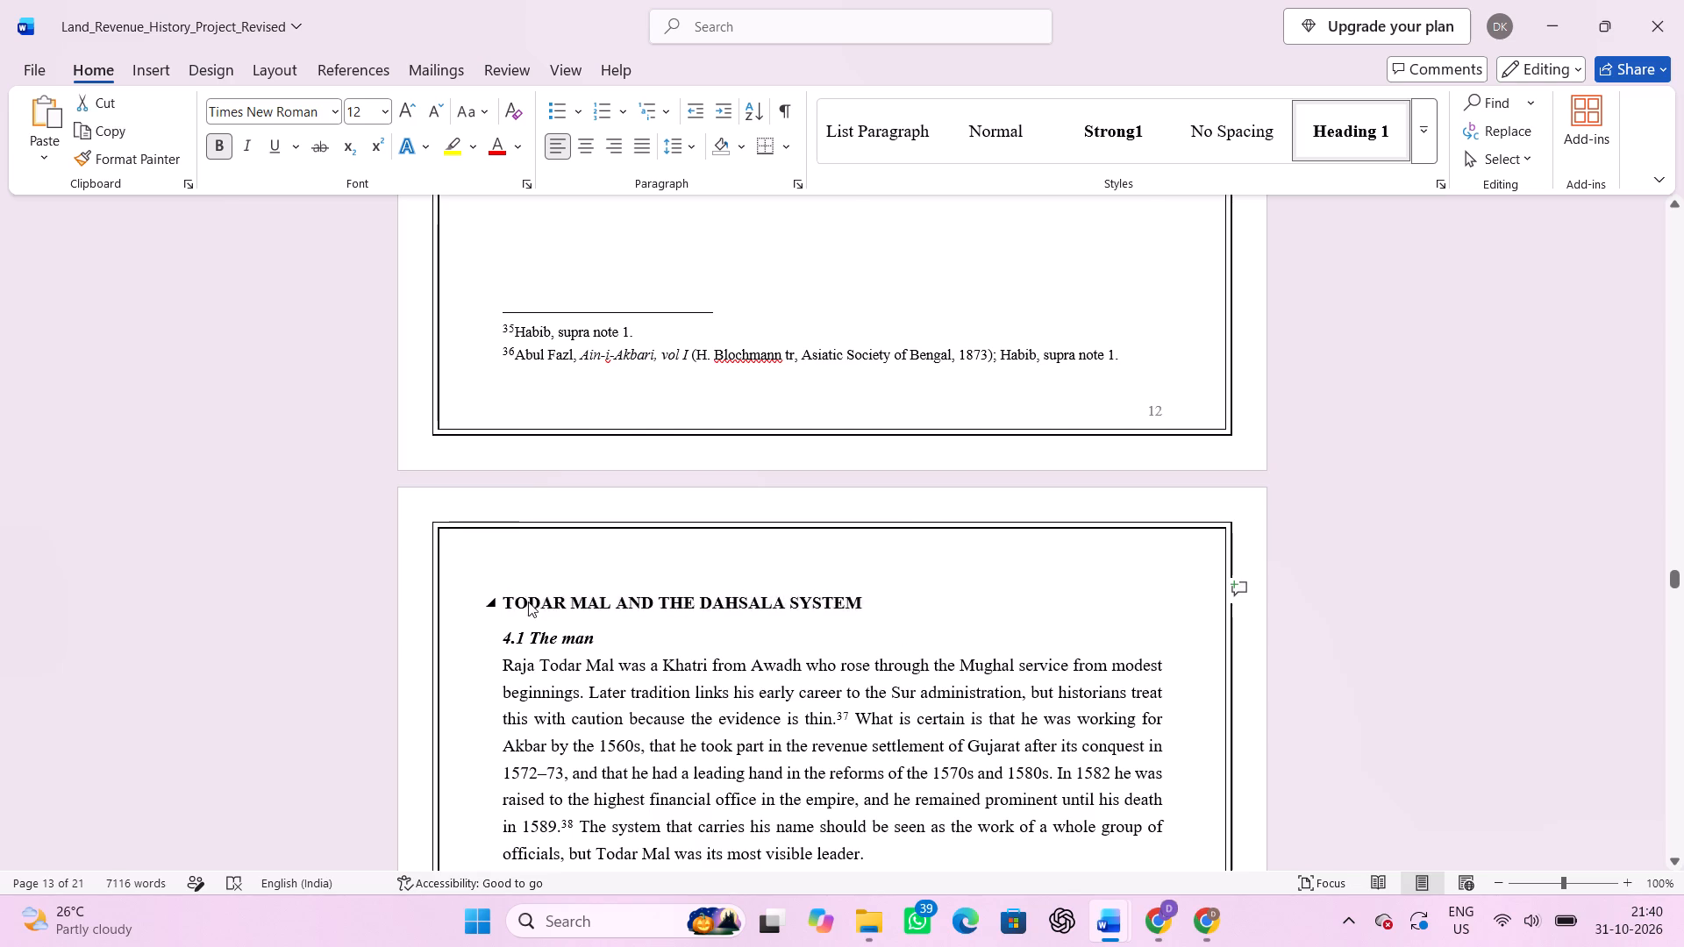
Add a paragraph after the Gujarat rehearsal text, just above 4.1 The man, reading TODAR MAL AND THE DAHSALA SYSTEM.
{"action": "scroll", "coordinate": [528, 602], "scroll_direction": "up", "scroll_amount": 2}
{"action": "scroll", "coordinate": [374, 720], "scroll_direction": "up", "scroll_amount": 1}
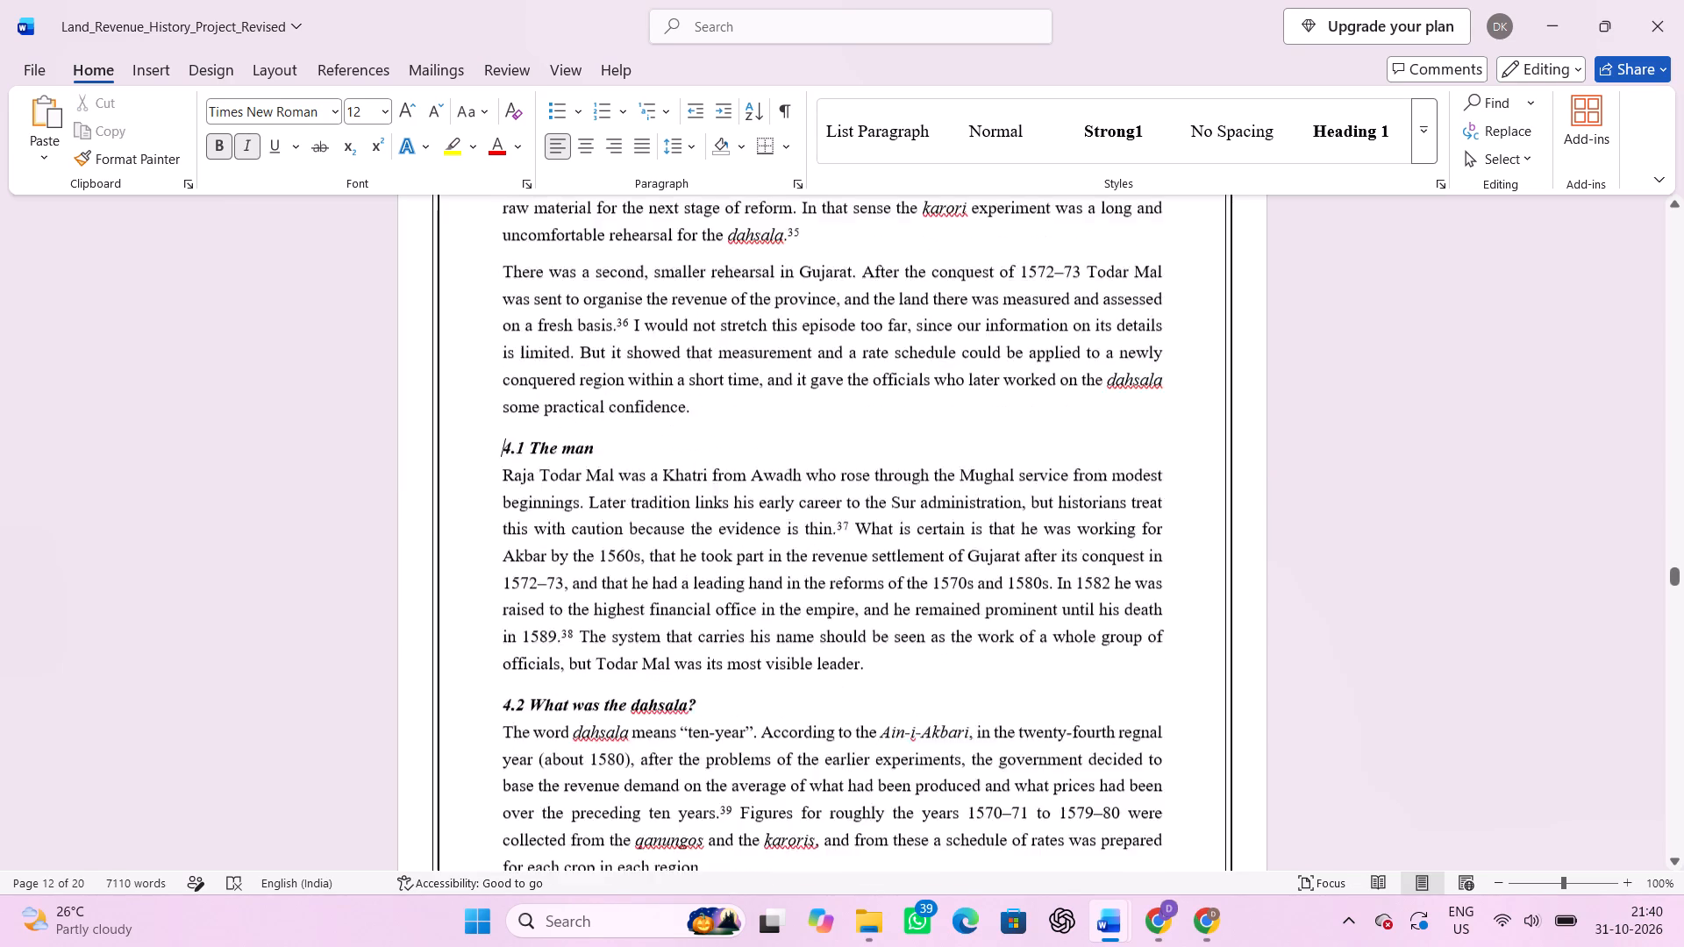
{"action": "scroll", "coordinate": [374, 720], "scroll_direction": "up", "scroll_amount": 1}
{"action": "left_click", "coordinate": [720, 518]}
{"action": "key", "text": "Return"}
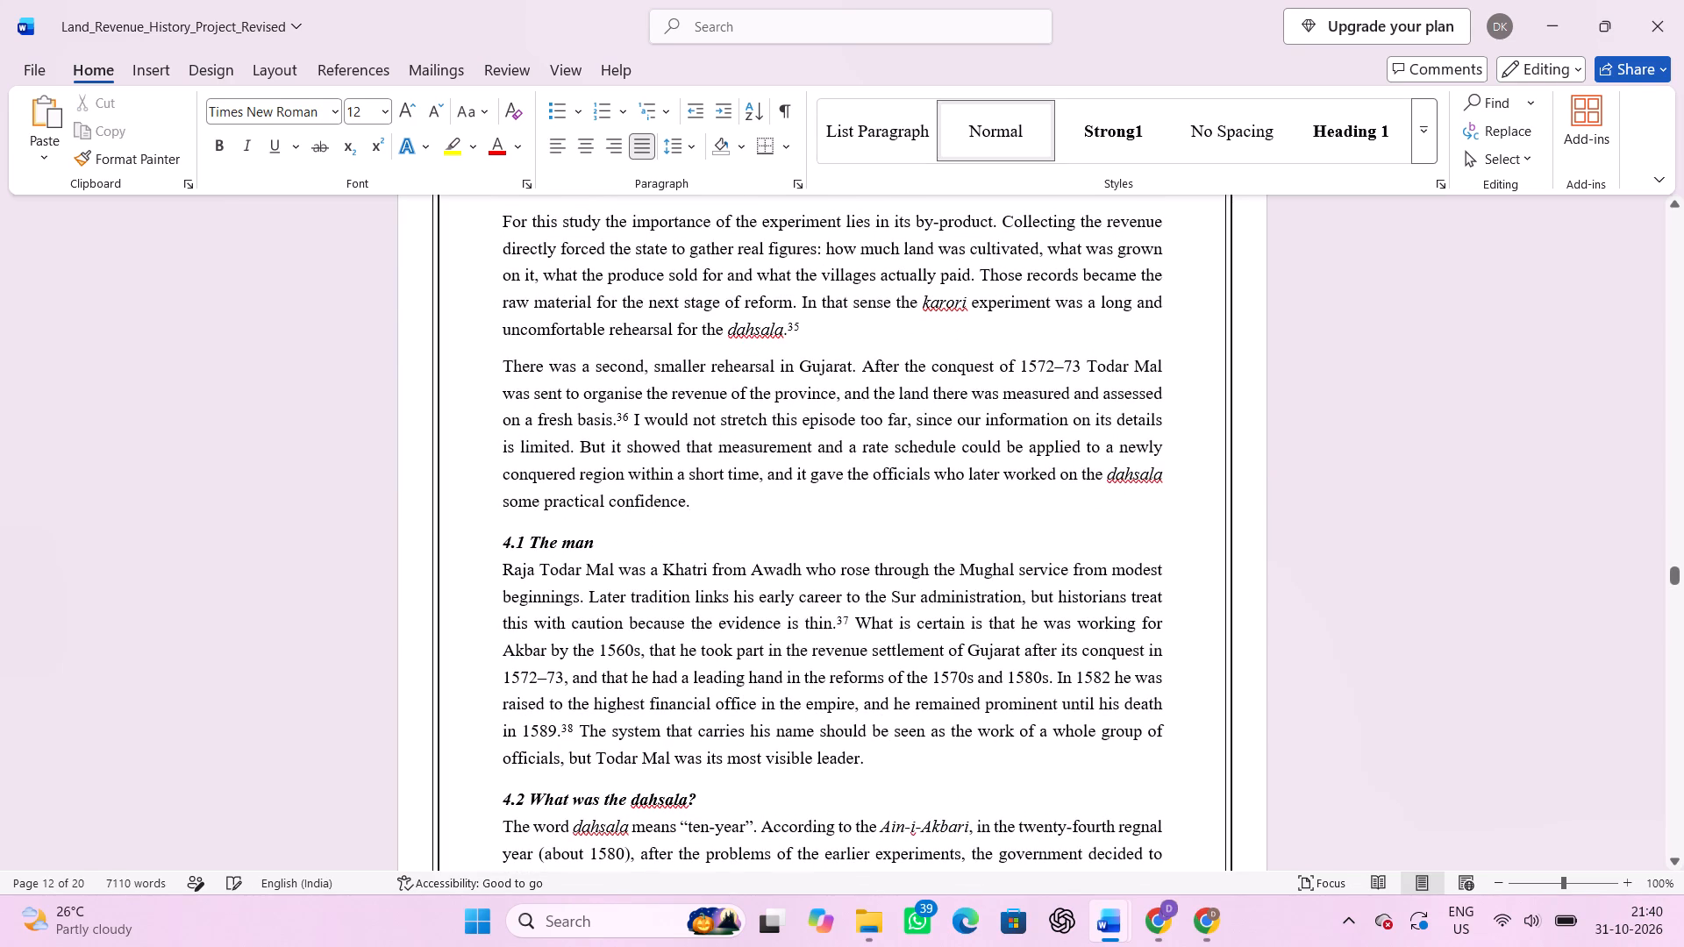
{"action": "type", "text": "TOA"}
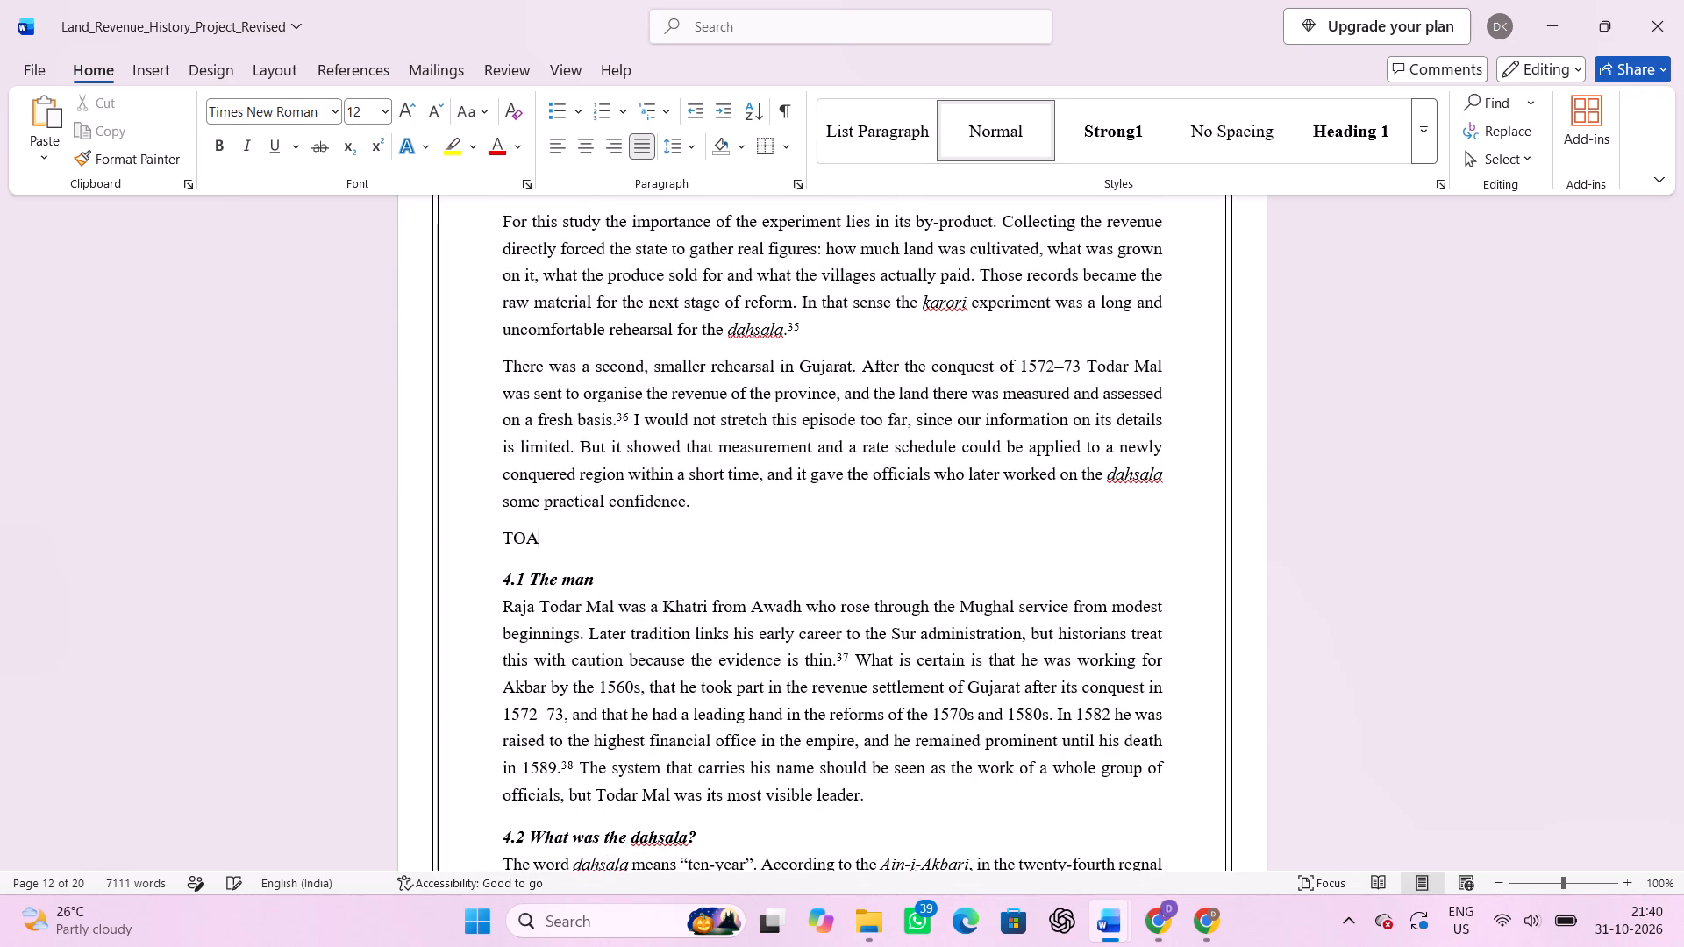
{"action": "key", "text": "BackSpace"}
{"action": "type", "text": "DAR MAL A"}
{"action": "type", "text": "ND THE DAHSA"}
{"action": "key", "text": "BackSpace"}
{"action": "type", "text": "HALA"}
{"action": "key", "text": "space"}
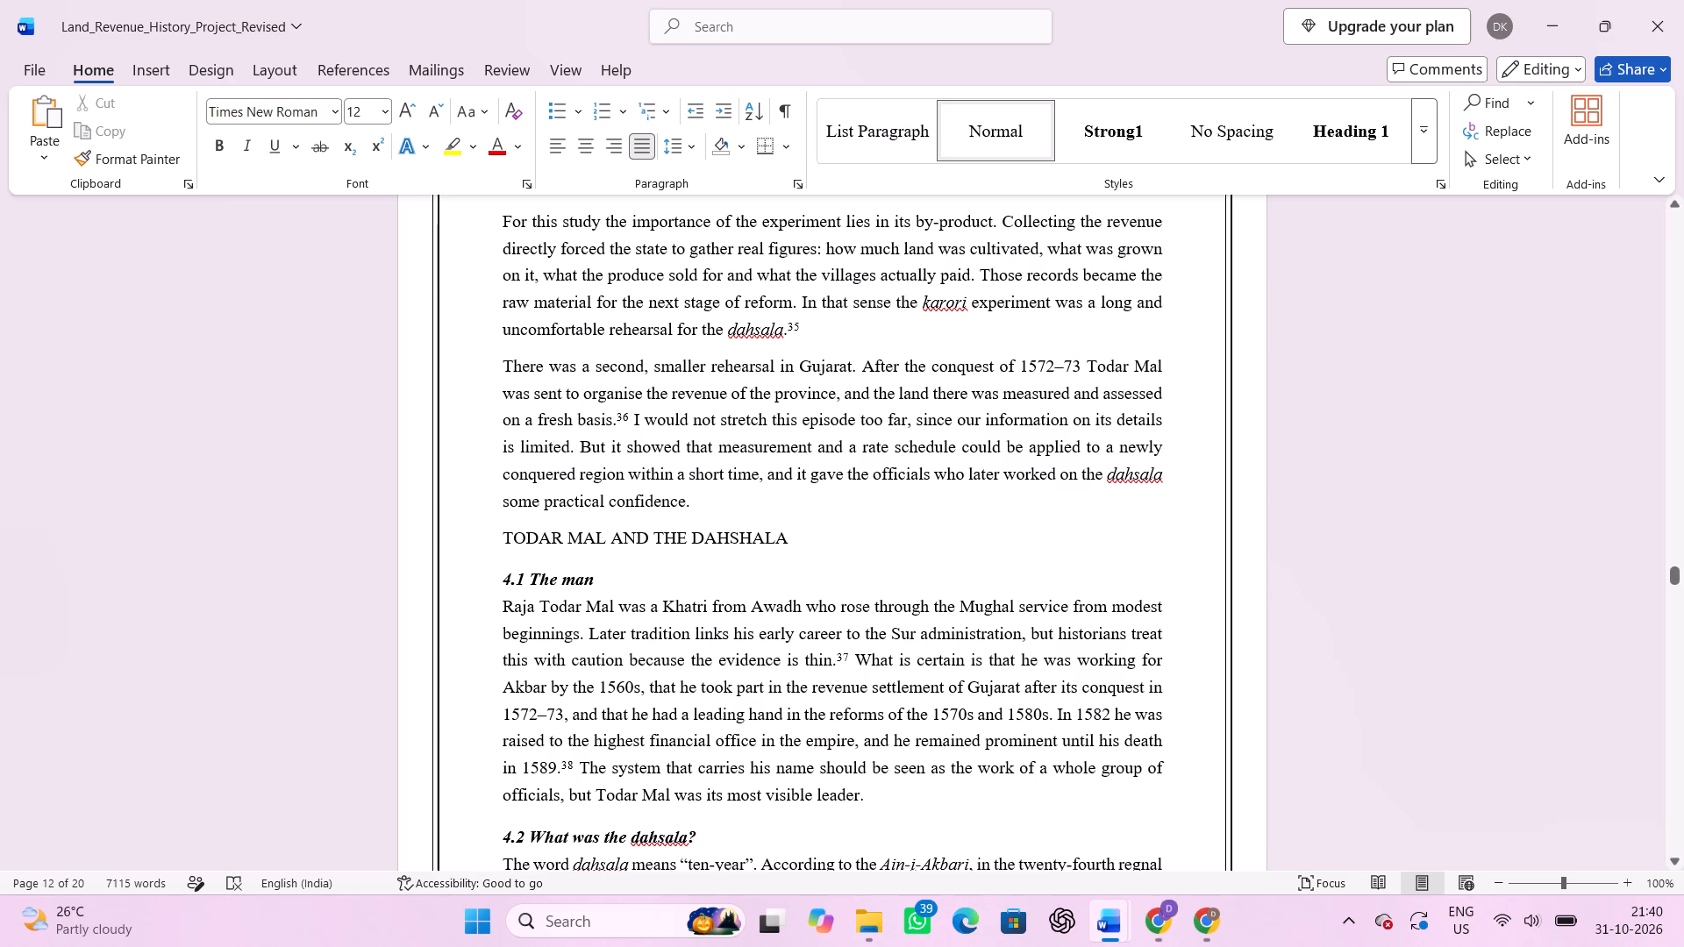
{"action": "key", "text": "BackSpace"}
{"action": "key", "text": "BackSpace"}
{"action": "key", "text": "BackSpace"}
{"action": "key", "text": "BackSpace"}
{"action": "key", "text": "BackSpace"}
{"action": "type", "text": "ALA SYSTEM"}
Append a colon to the TODAR MAL AND THE DAHSALA SYSTEM line above 4.1 The man and make the line bold.
{"action": "left_click", "coordinate": [883, 526]}
{"action": "key", "text": "Up"}
{"action": "left_click", "coordinate": [855, 543]}
{"action": "key", "text": "shift+colon"}
{"action": "left_click_drag", "start_coordinate": [856, 543], "coordinate": [495, 544]}
{"action": "left_click", "coordinate": [518, 507]}
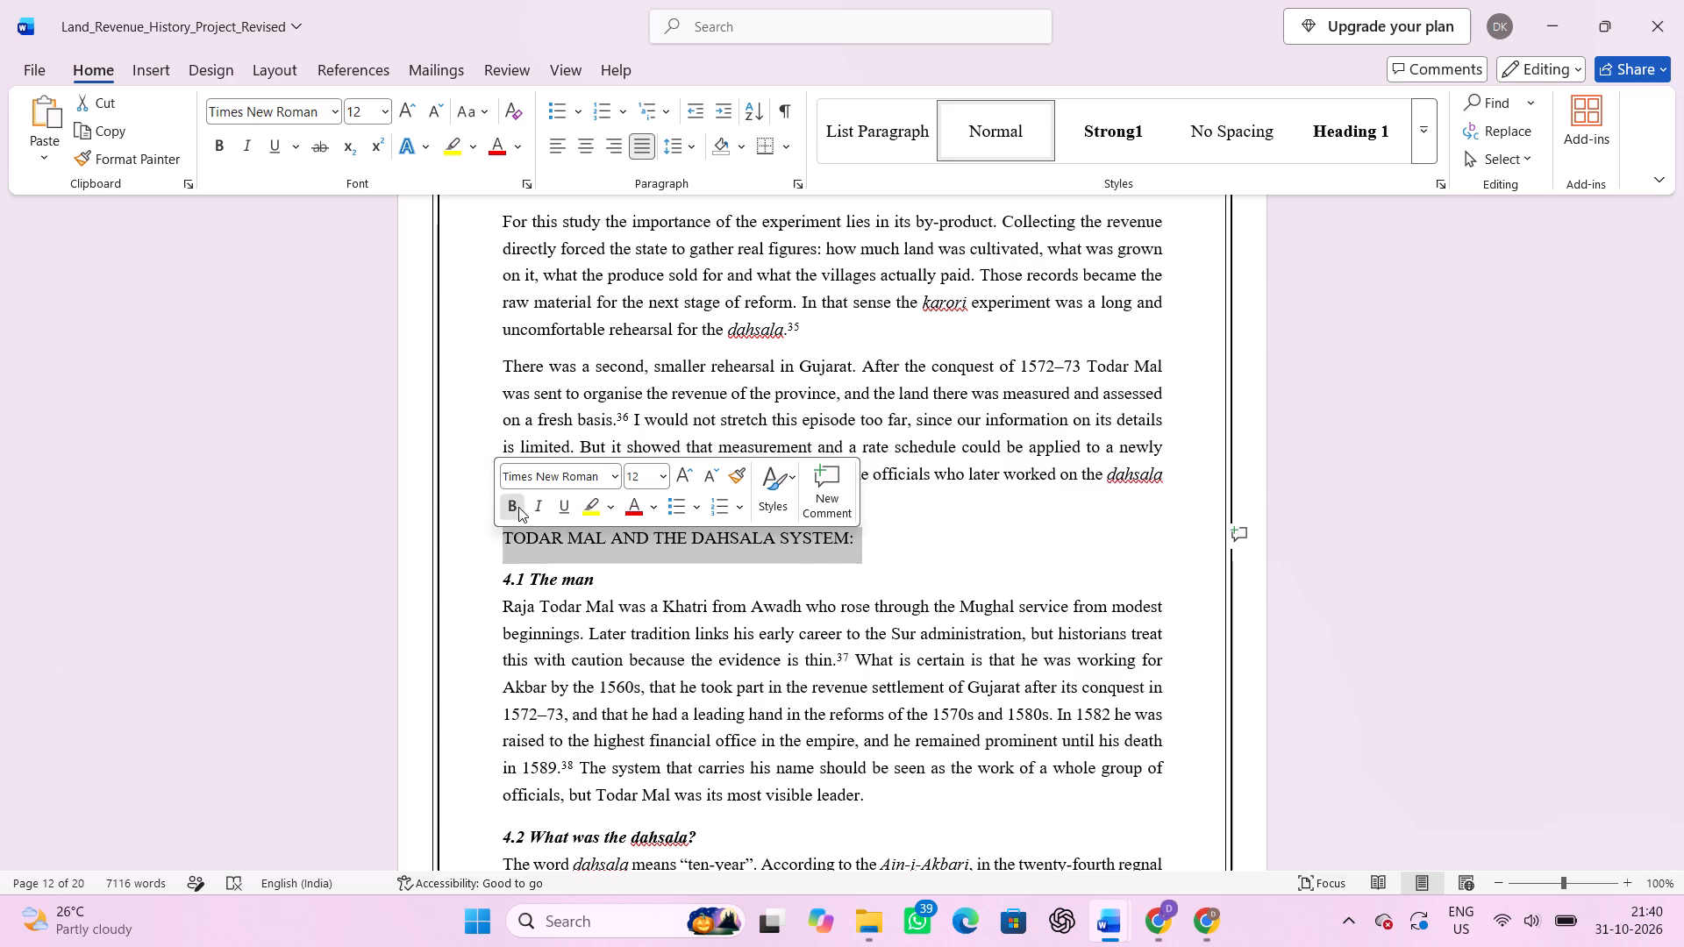
{"action": "left_click", "coordinate": [941, 554]}
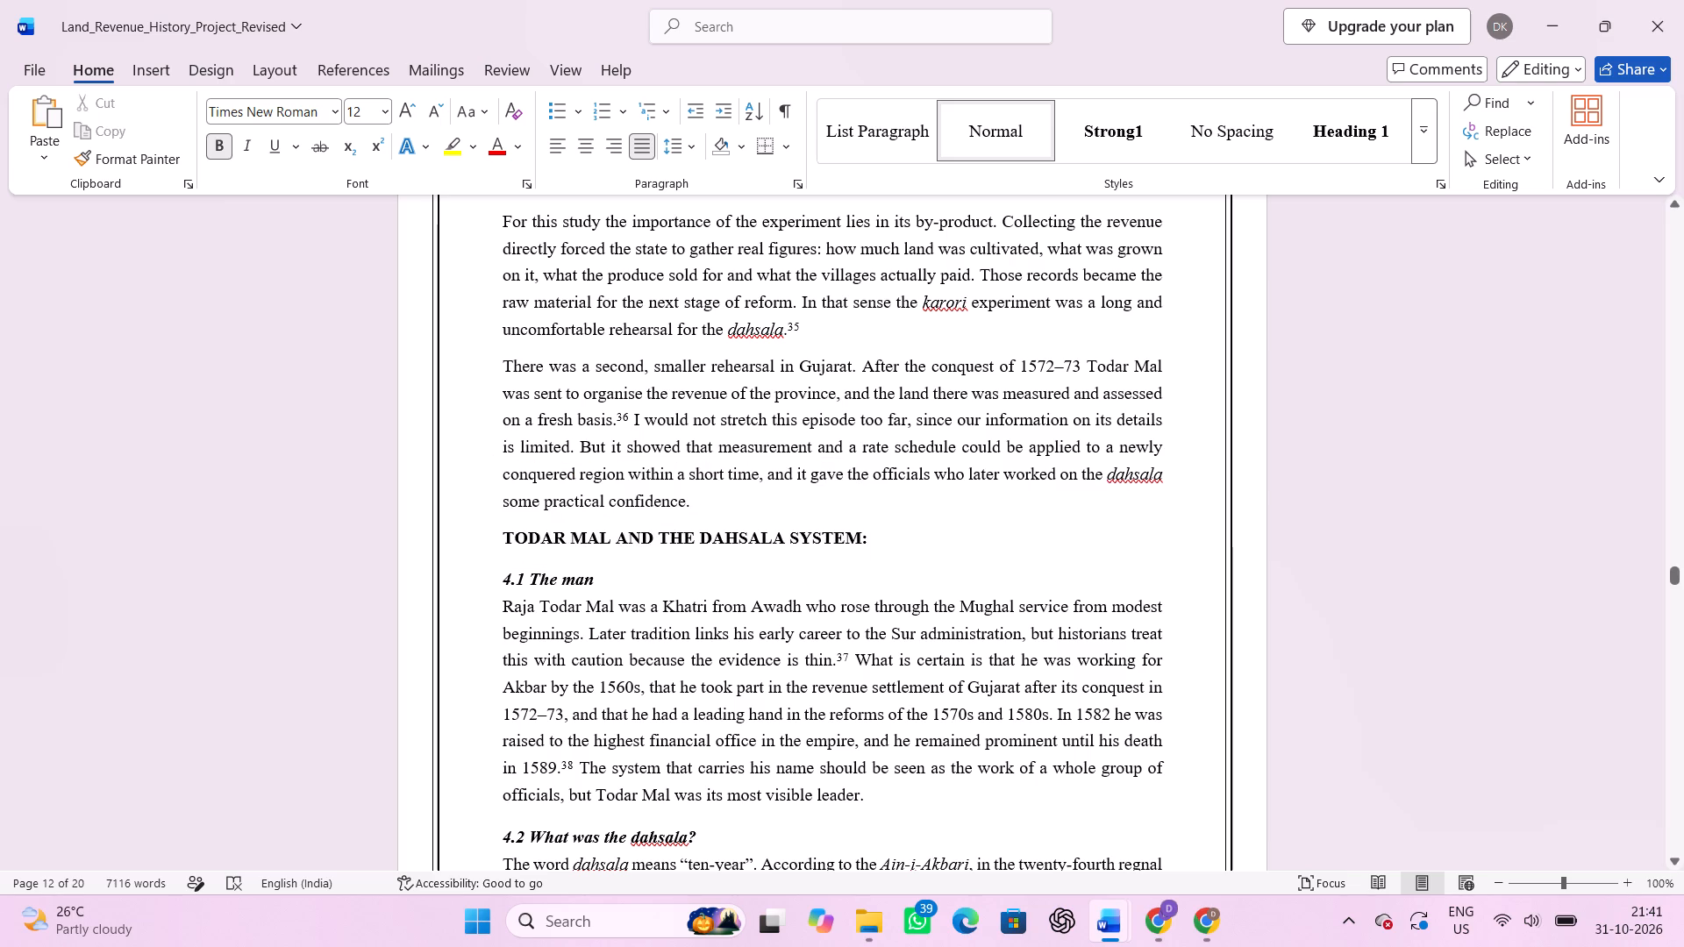
Delete the heading A LEGAL ANALYSIS: RIGHTS, DUTIES AND REMEDIES above 5.1 Tax or rent? at the start of page 15.
{"action": "scroll", "coordinate": [736, 495], "scroll_direction": "down", "scroll_amount": 2}
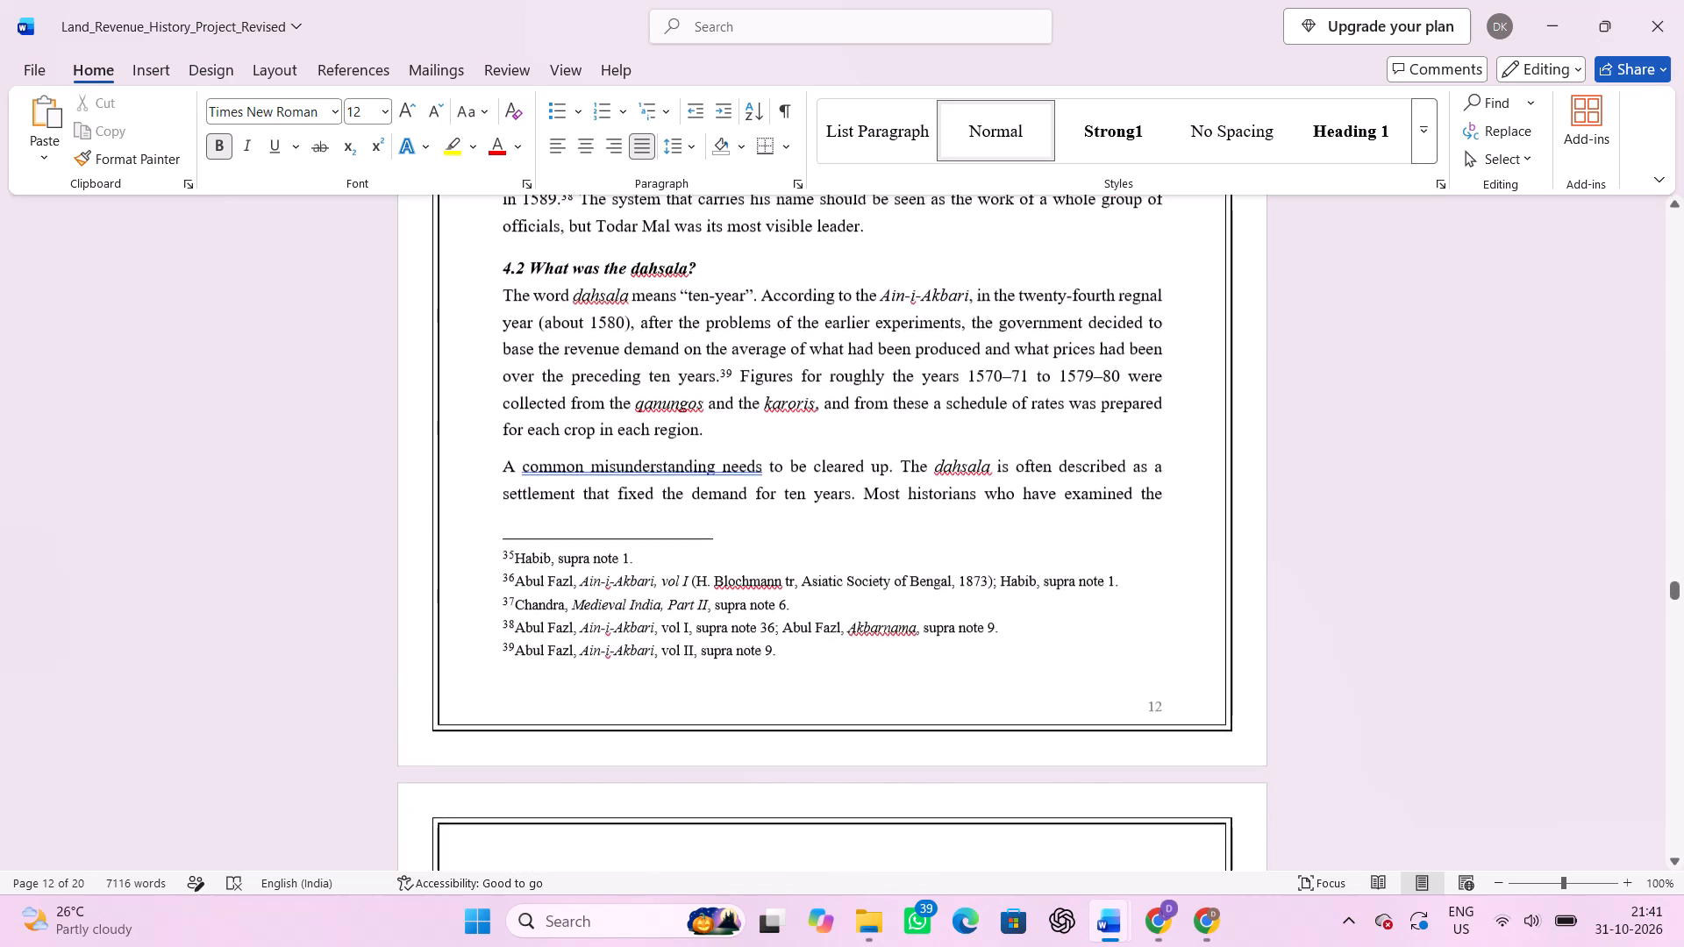
{"action": "scroll", "coordinate": [736, 495], "scroll_direction": "down", "scroll_amount": 8}
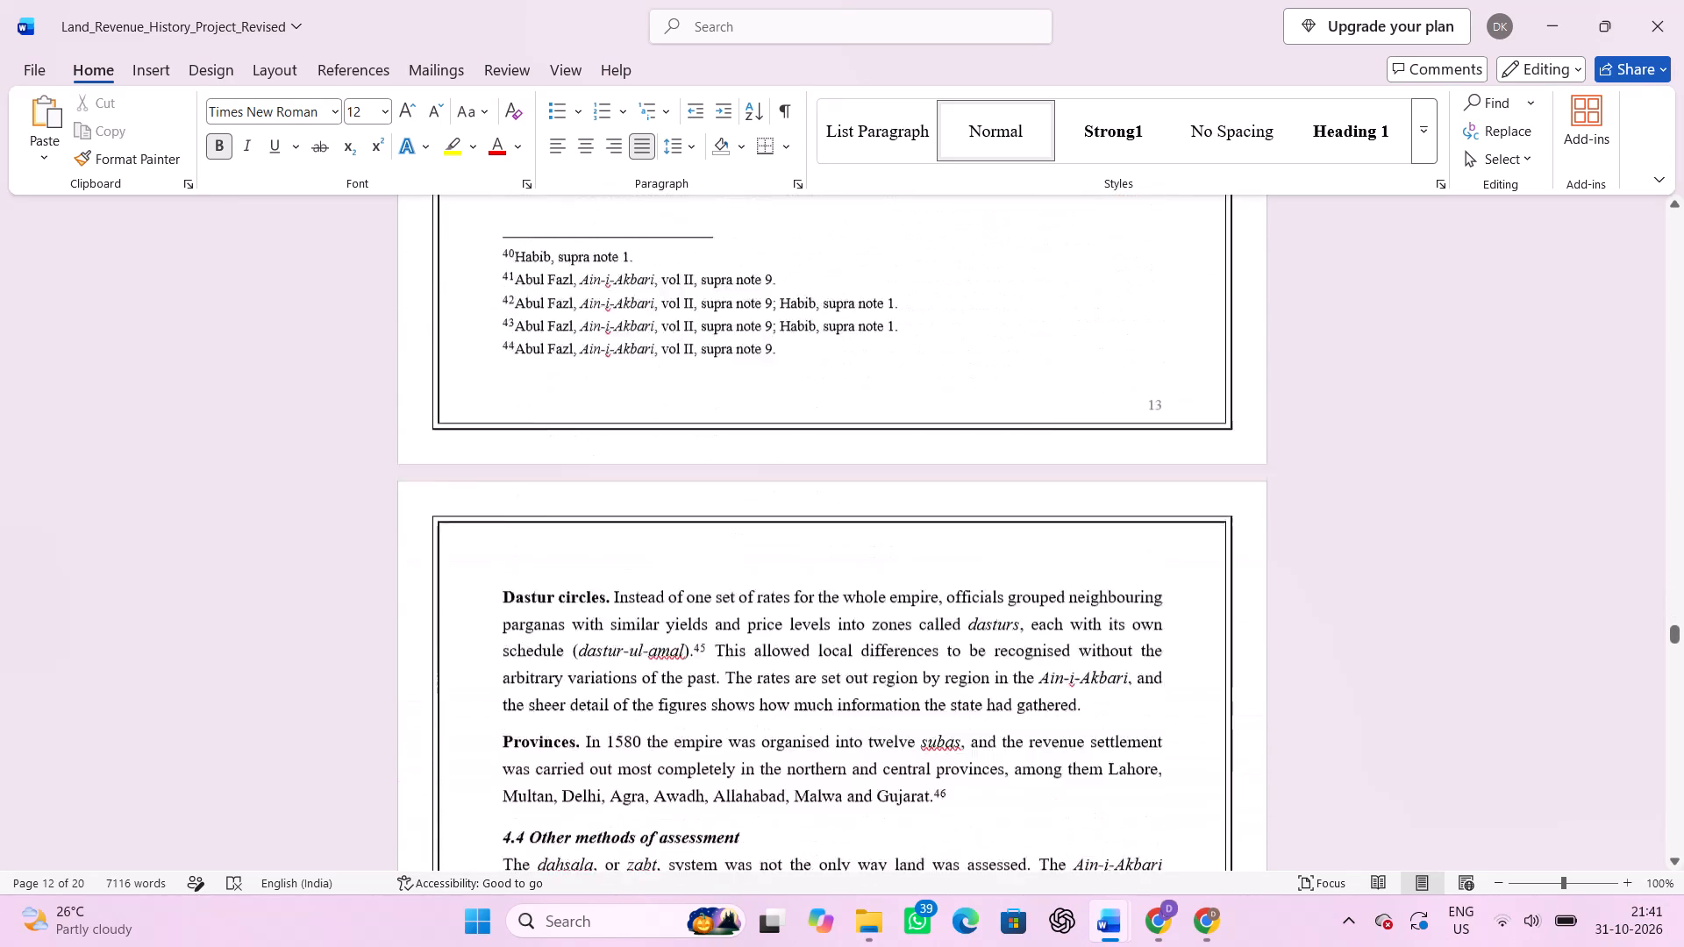
{"action": "scroll", "coordinate": [736, 495], "scroll_direction": "down", "scroll_amount": 4}
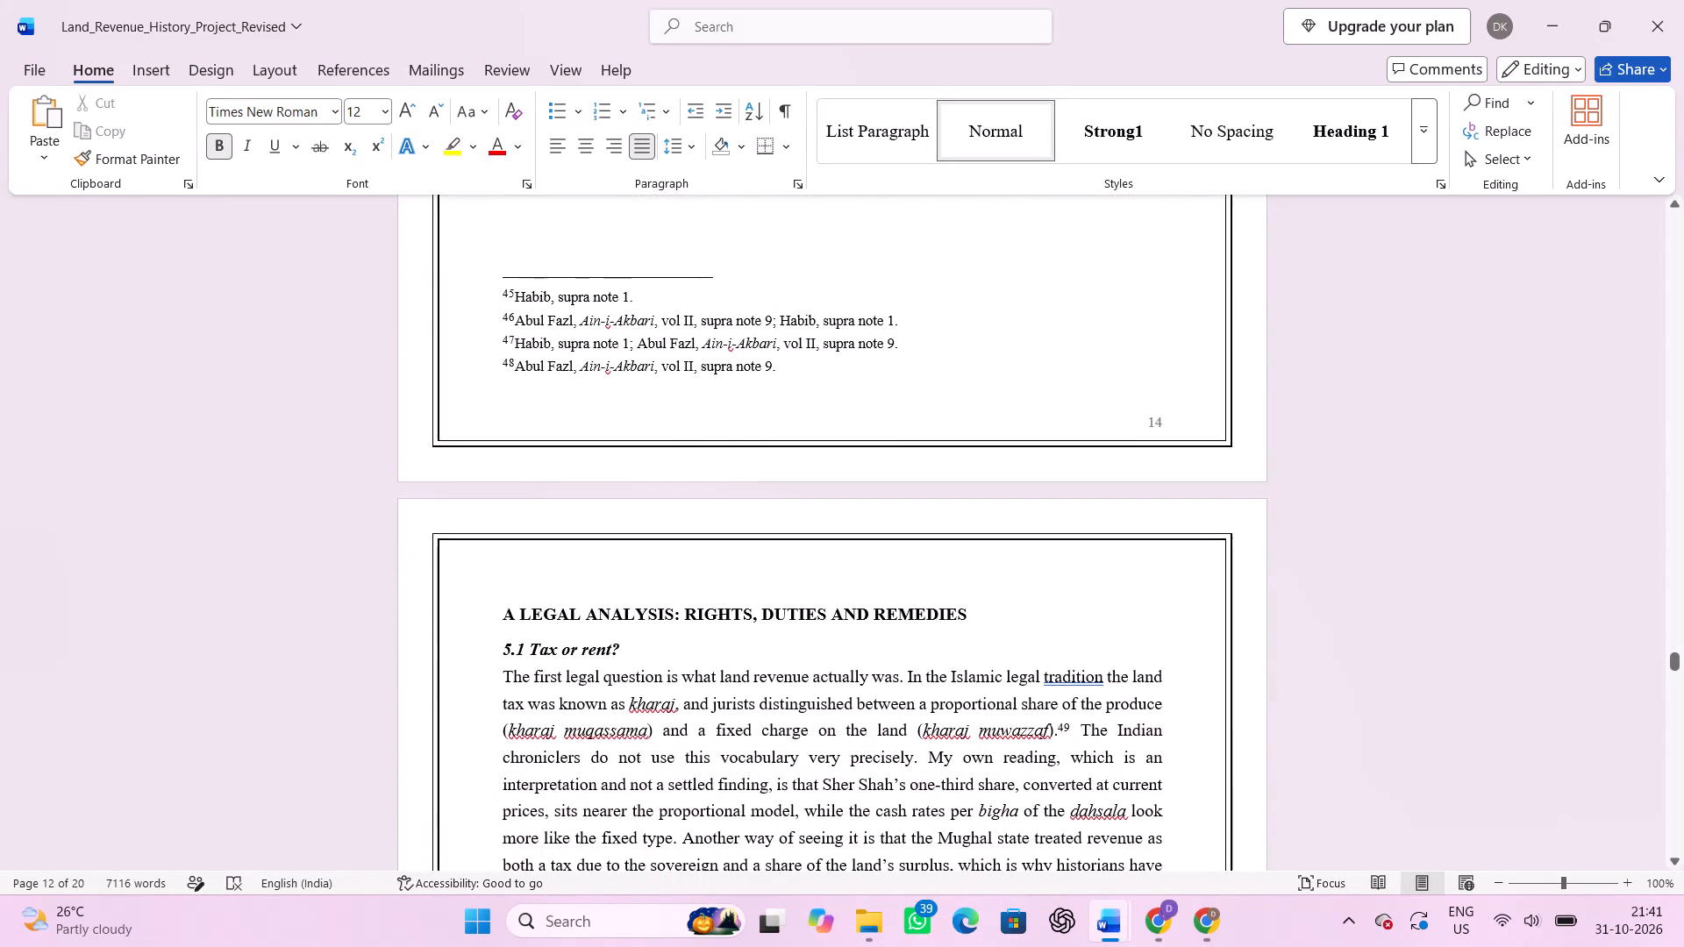
{"action": "left_click_drag", "start_coordinate": [984, 609], "coordinate": [796, 638]}
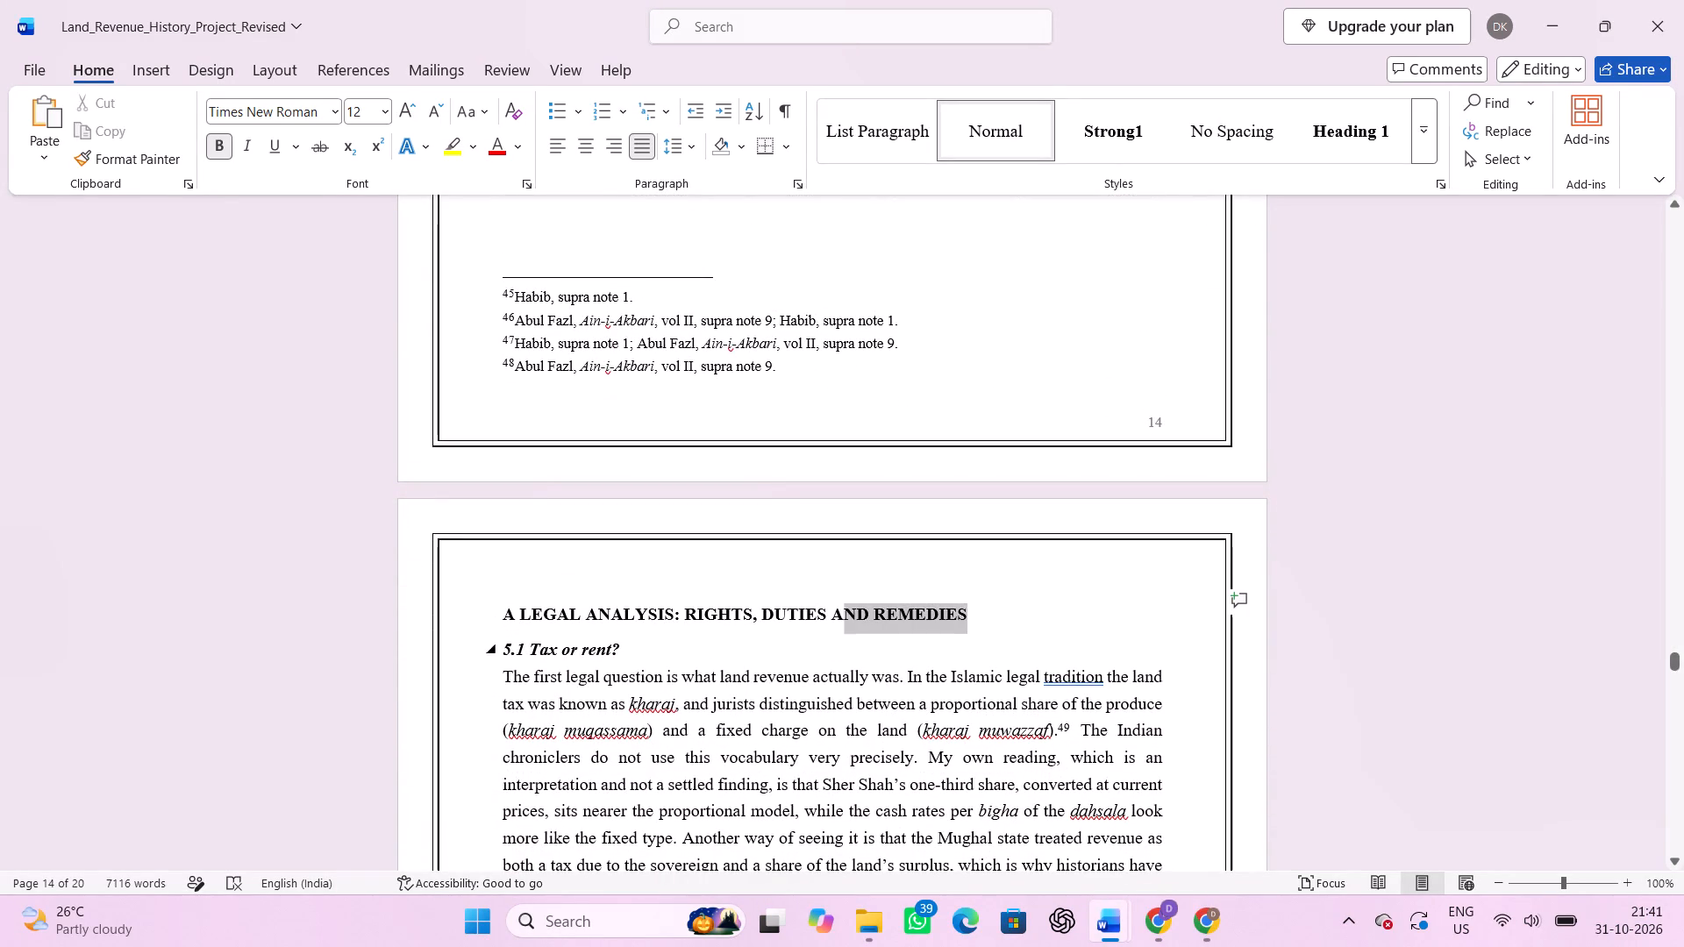
{"action": "left_click_drag", "start_coordinate": [796, 638], "coordinate": [530, 600]}
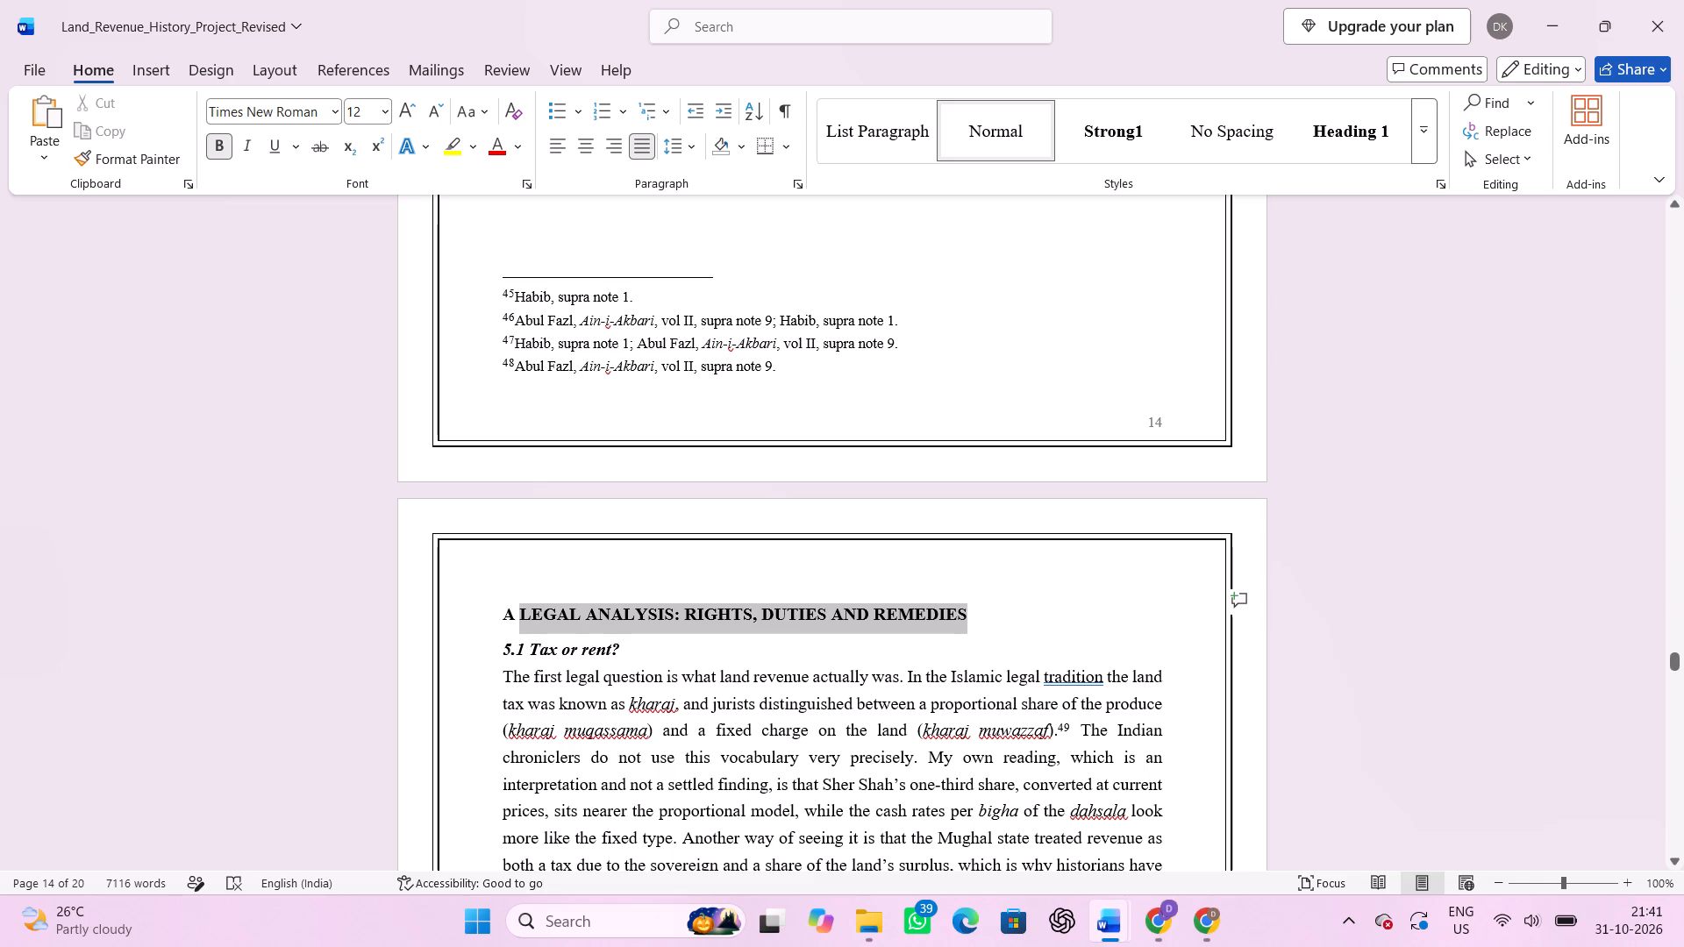
{"action": "left_click_drag", "start_coordinate": [530, 600], "coordinate": [499, 611]}
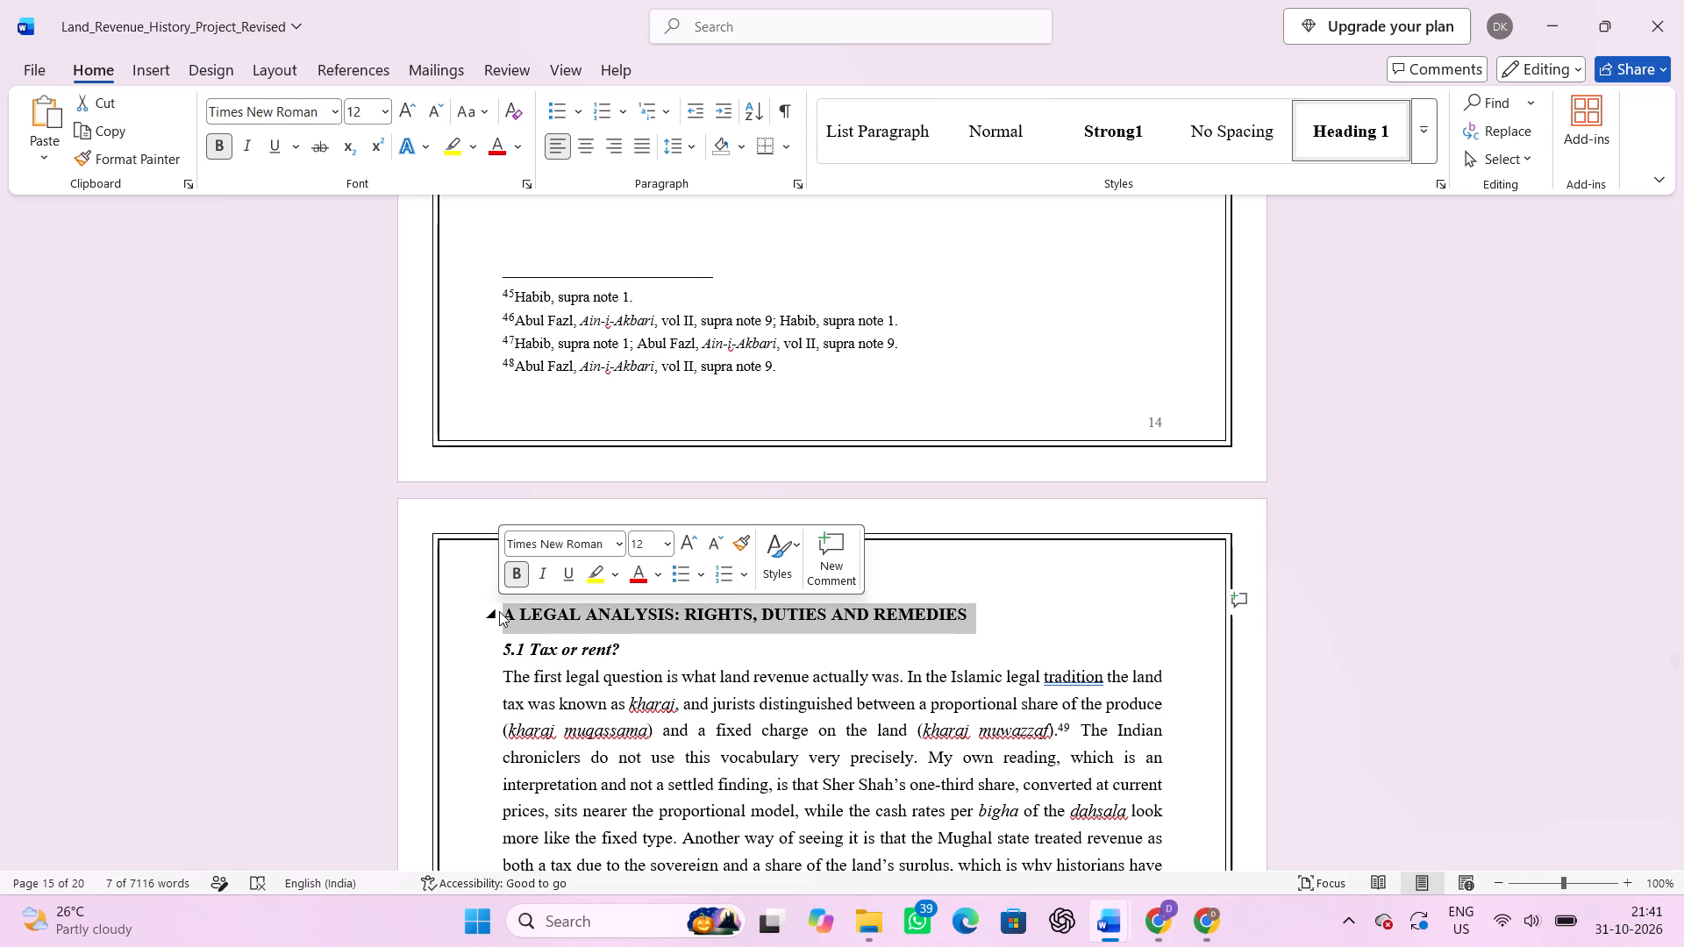
{"action": "key", "text": "BackSpace"}
Add a paragraph after the 4.5 Remission and assistance text, just above 5.1, reading A LEGAL ANAYLYSIS: RIGHTS, DUTIES AND REMEDIES.
{"action": "scroll", "coordinate": [499, 611], "scroll_direction": "up", "scroll_amount": 1}
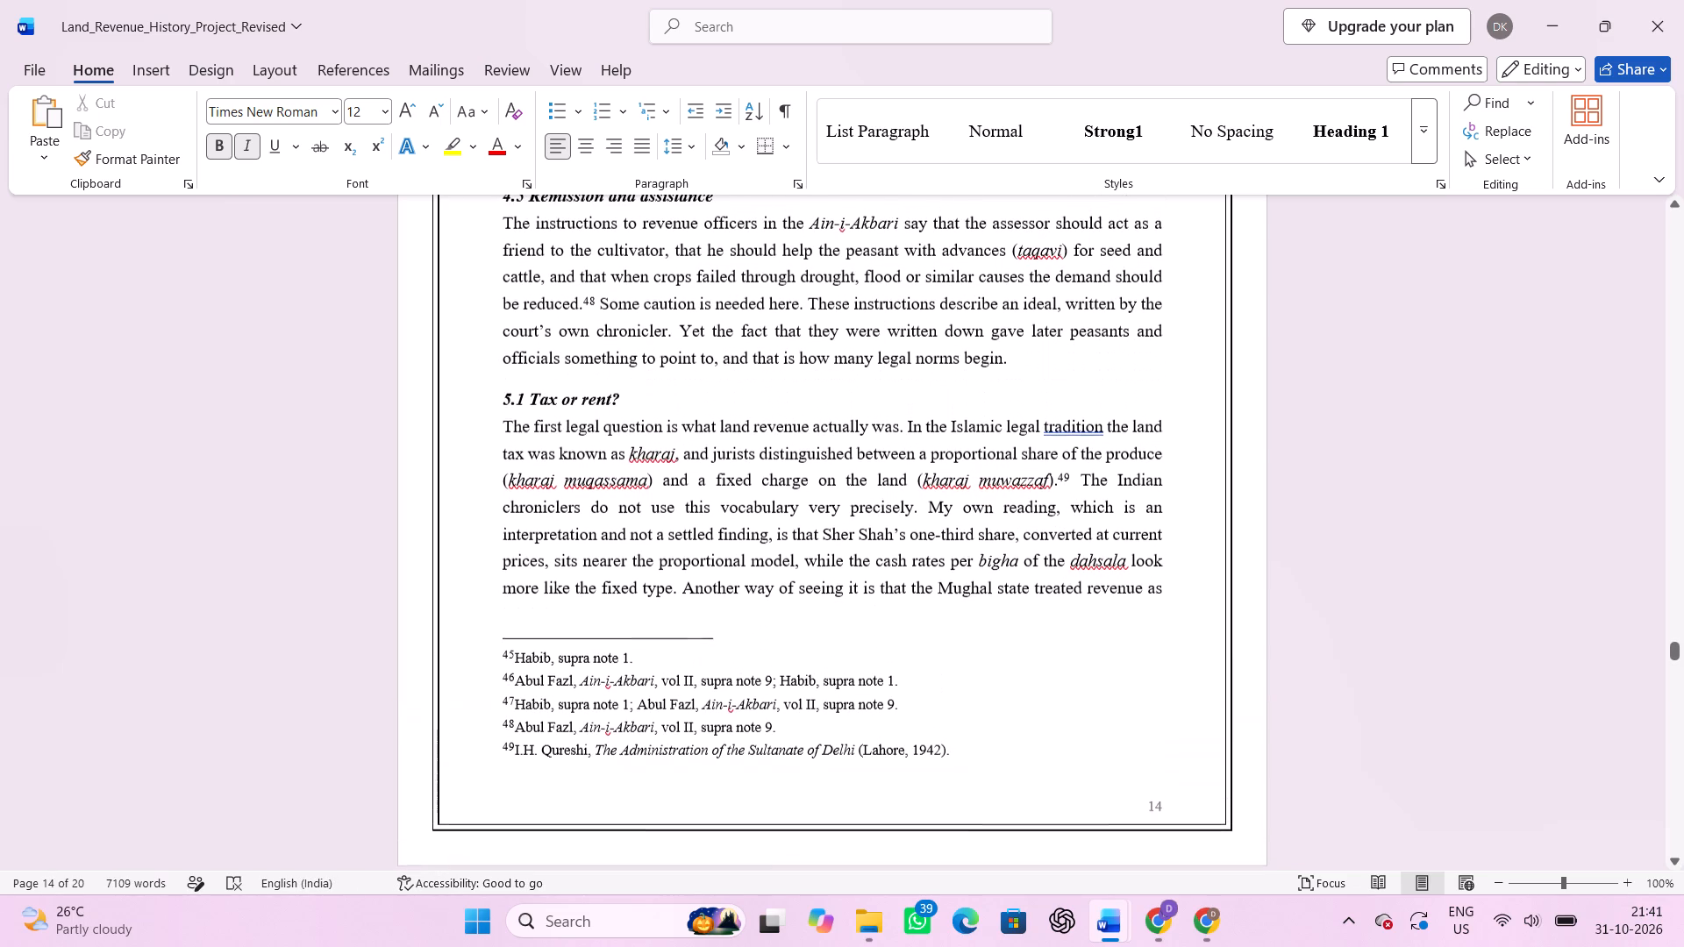
{"action": "left_click", "coordinate": [1031, 380]}
{"action": "key", "text": "Return"}
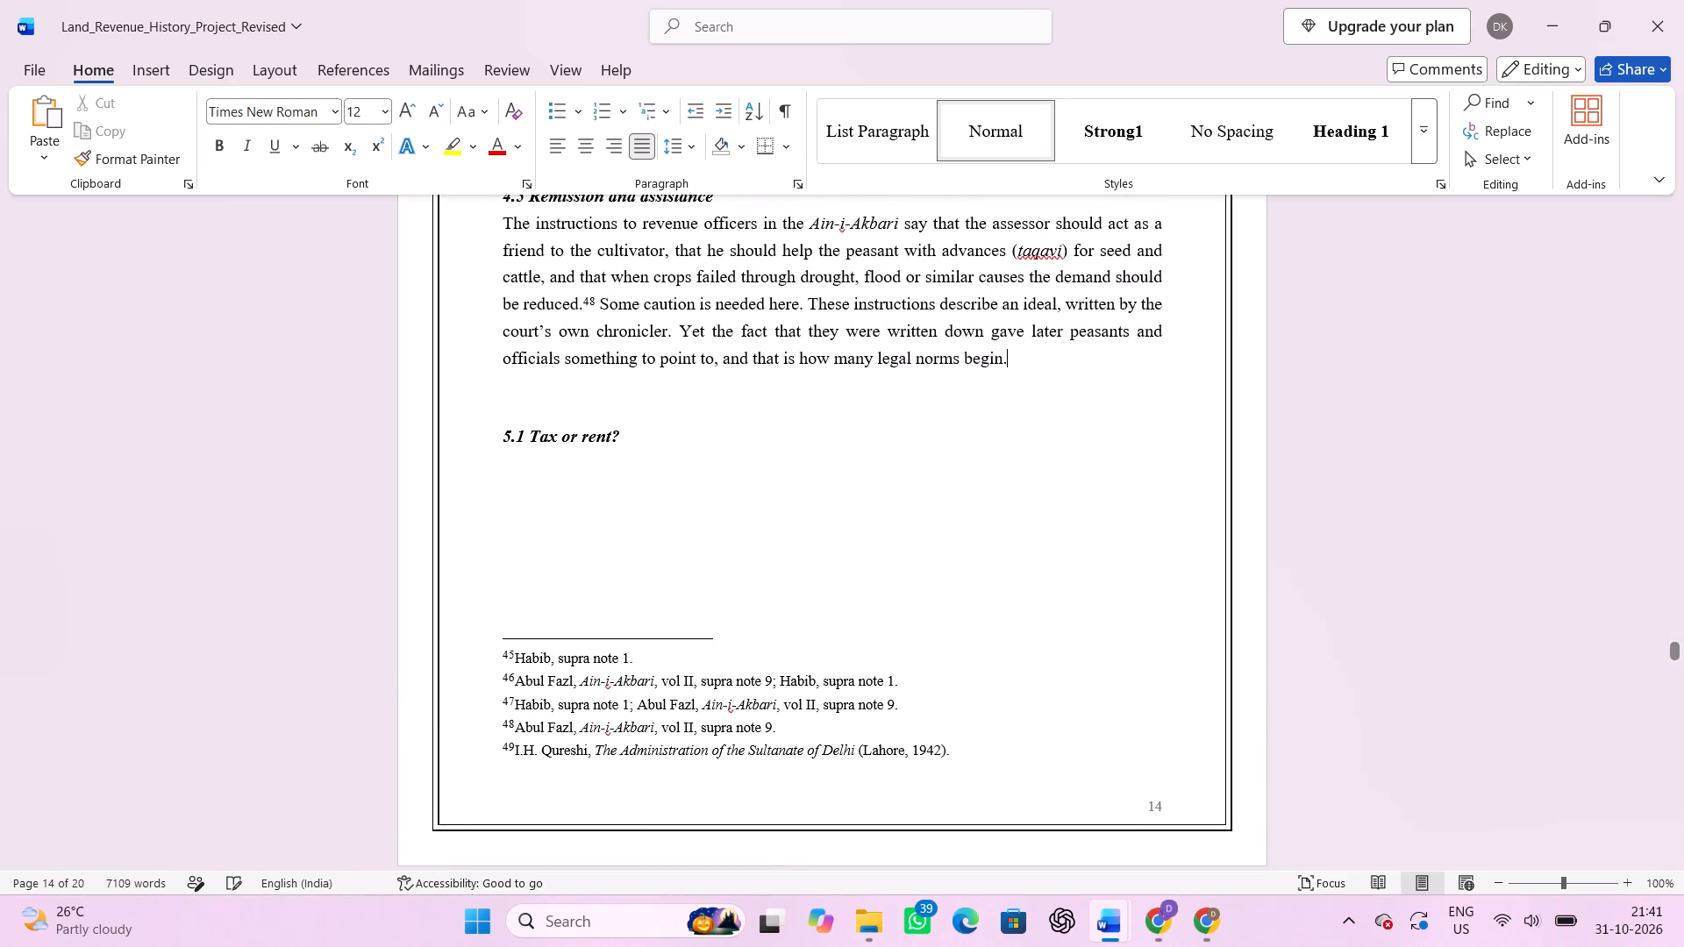
{"action": "type", "text": "A LEGAL ANAYLYSIS"}
{"action": "key", "text": "space"}
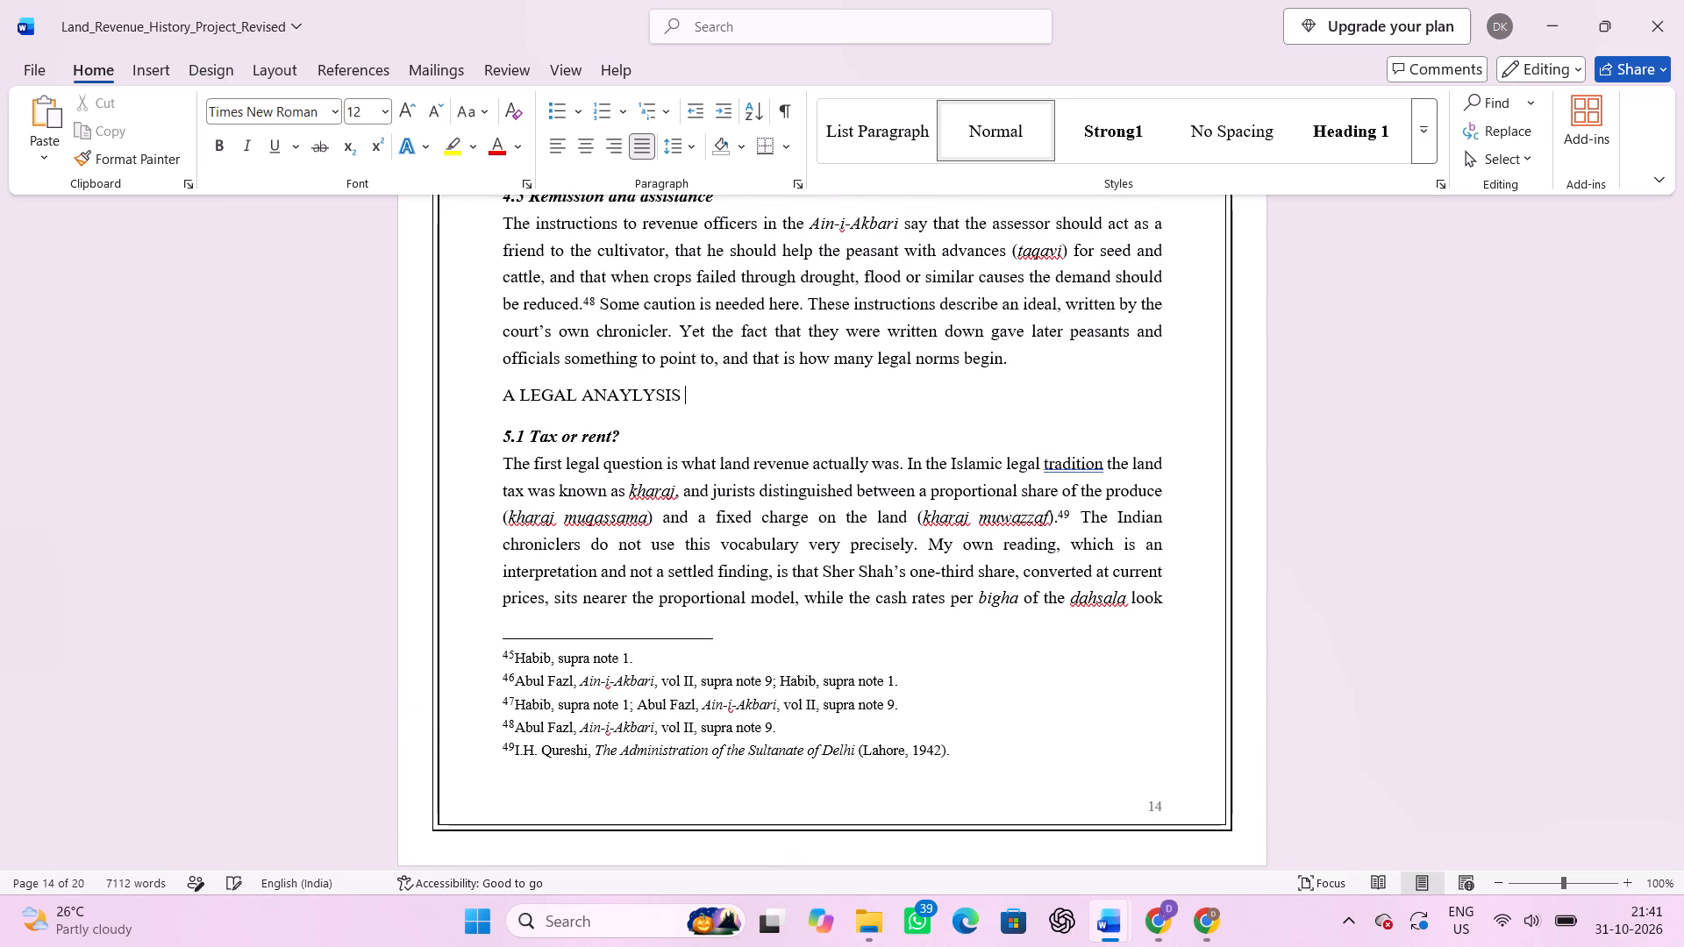
{"action": "key", "text": "BackSpace"}
{"action": "type", "text": ": RIGTS"}
{"action": "key", "text": "BackSpace"}
{"action": "key", "text": "BackSpace"}
{"action": "type", "text": "HTS, DUTIES AND REMEDIES"}
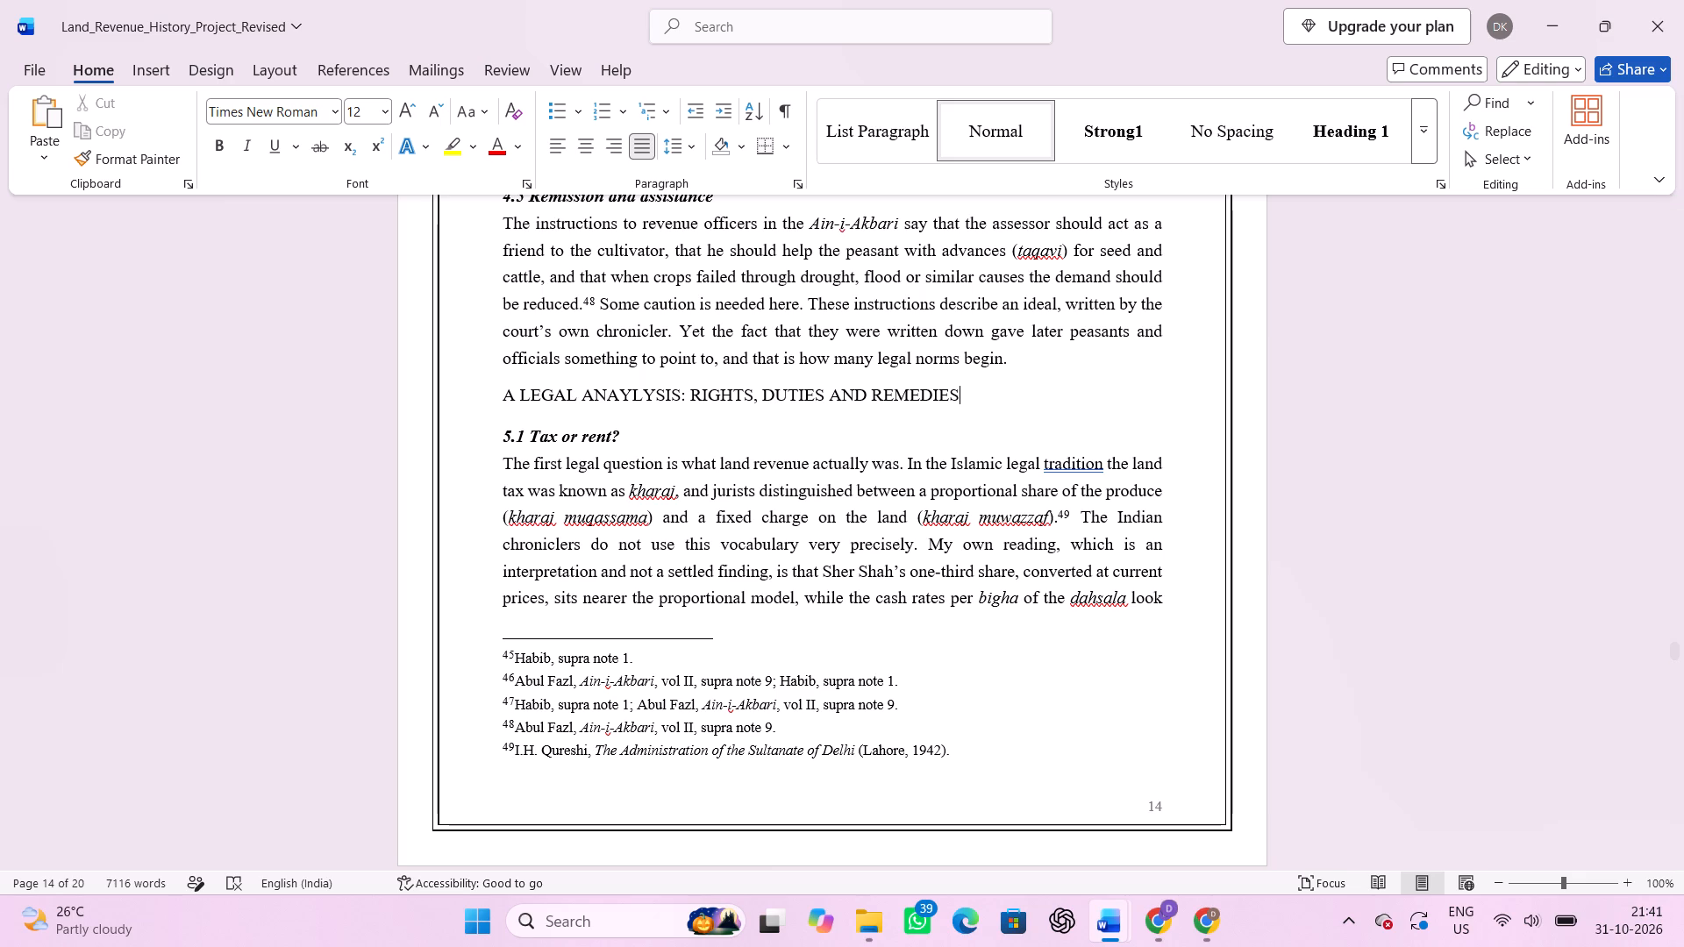
Make the retyped legal analysis heading above 5.1 bold and insert a blank paragraph before it.
{"action": "left_click_drag", "start_coordinate": [995, 391], "coordinate": [538, 402]}
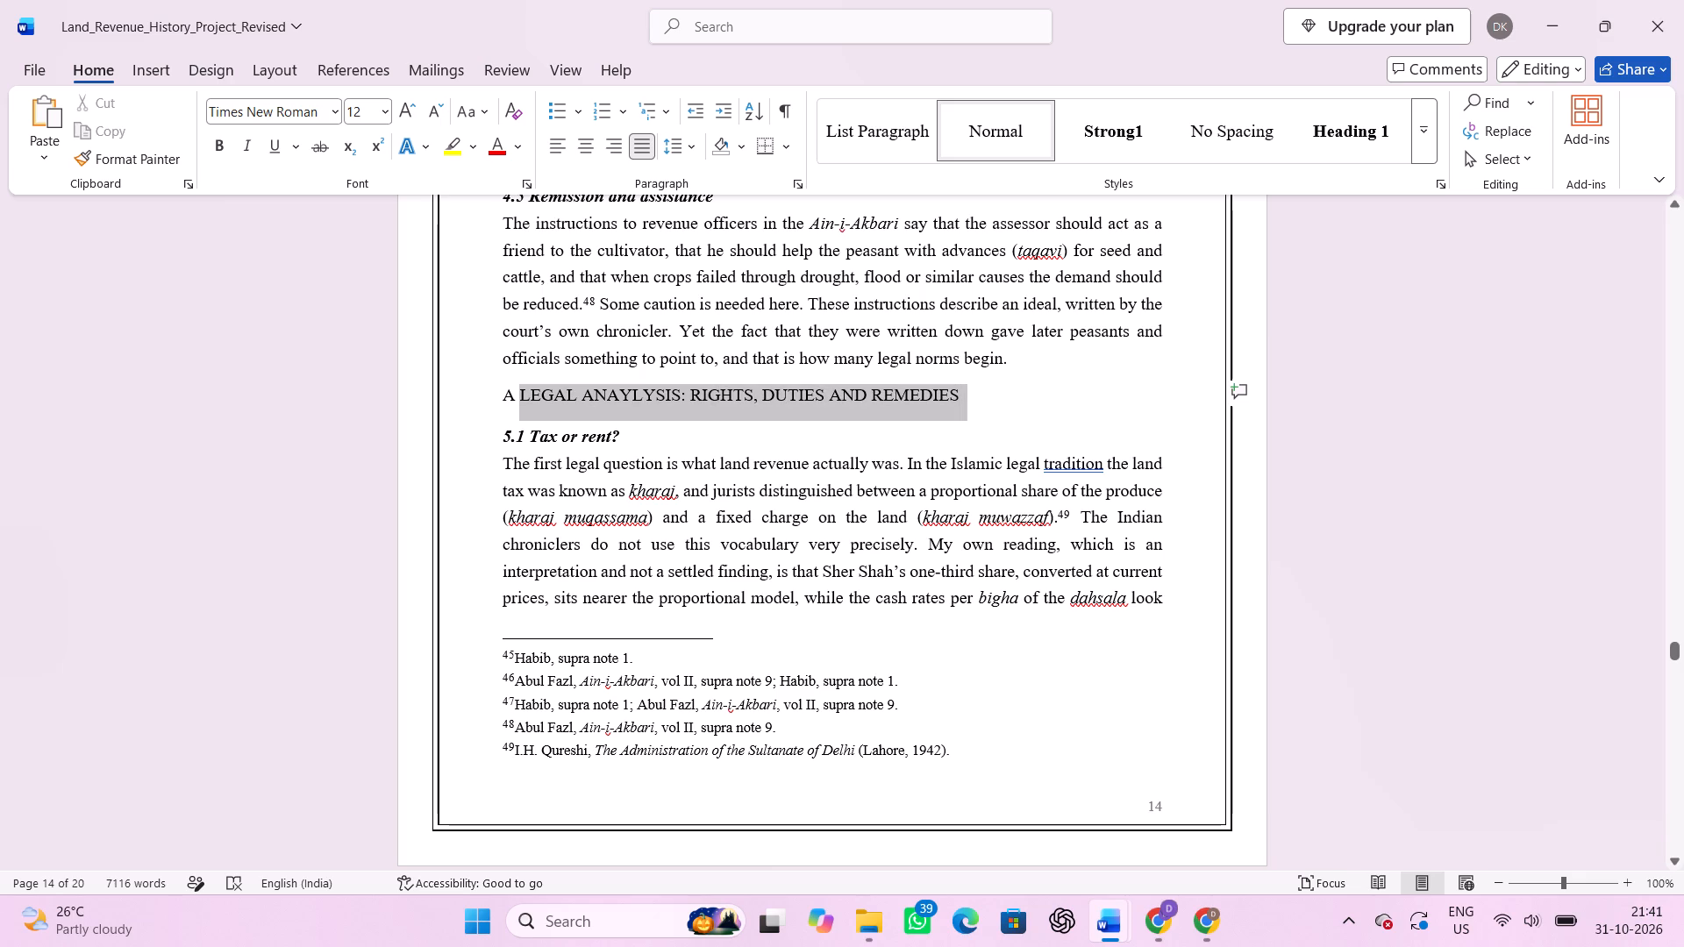
{"action": "left_click_drag", "start_coordinate": [538, 402], "coordinate": [509, 397]}
{"action": "left_click", "coordinate": [530, 357]}
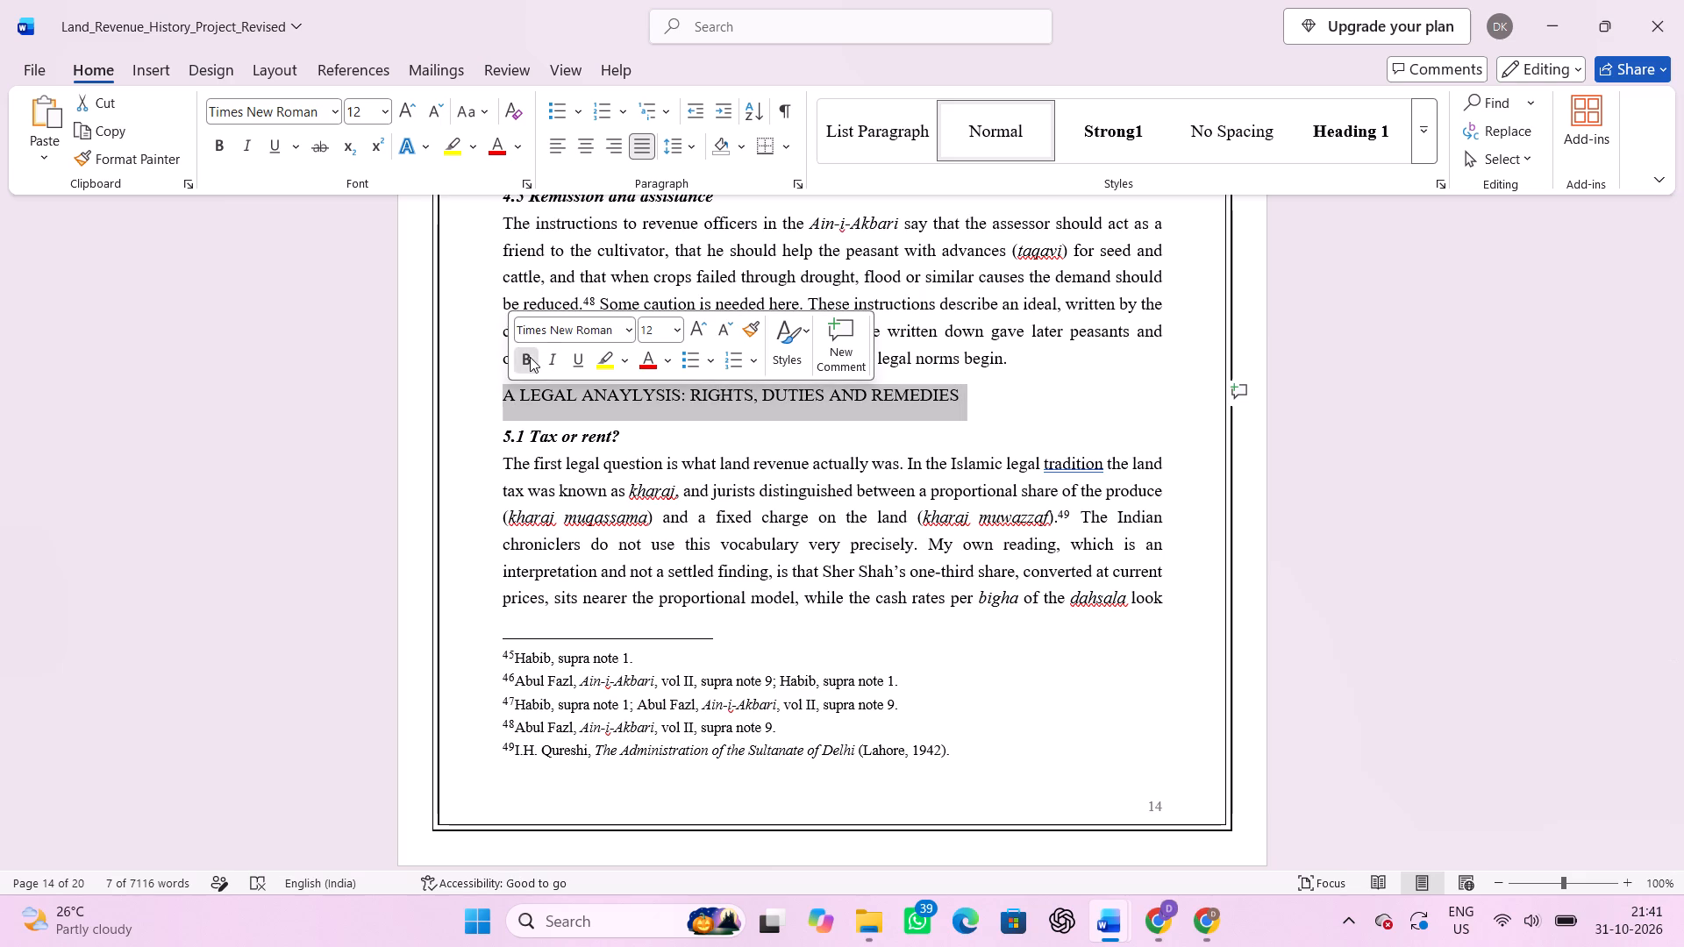
{"action": "left_click", "coordinate": [1012, 359]}
{"action": "key", "text": "Return"}
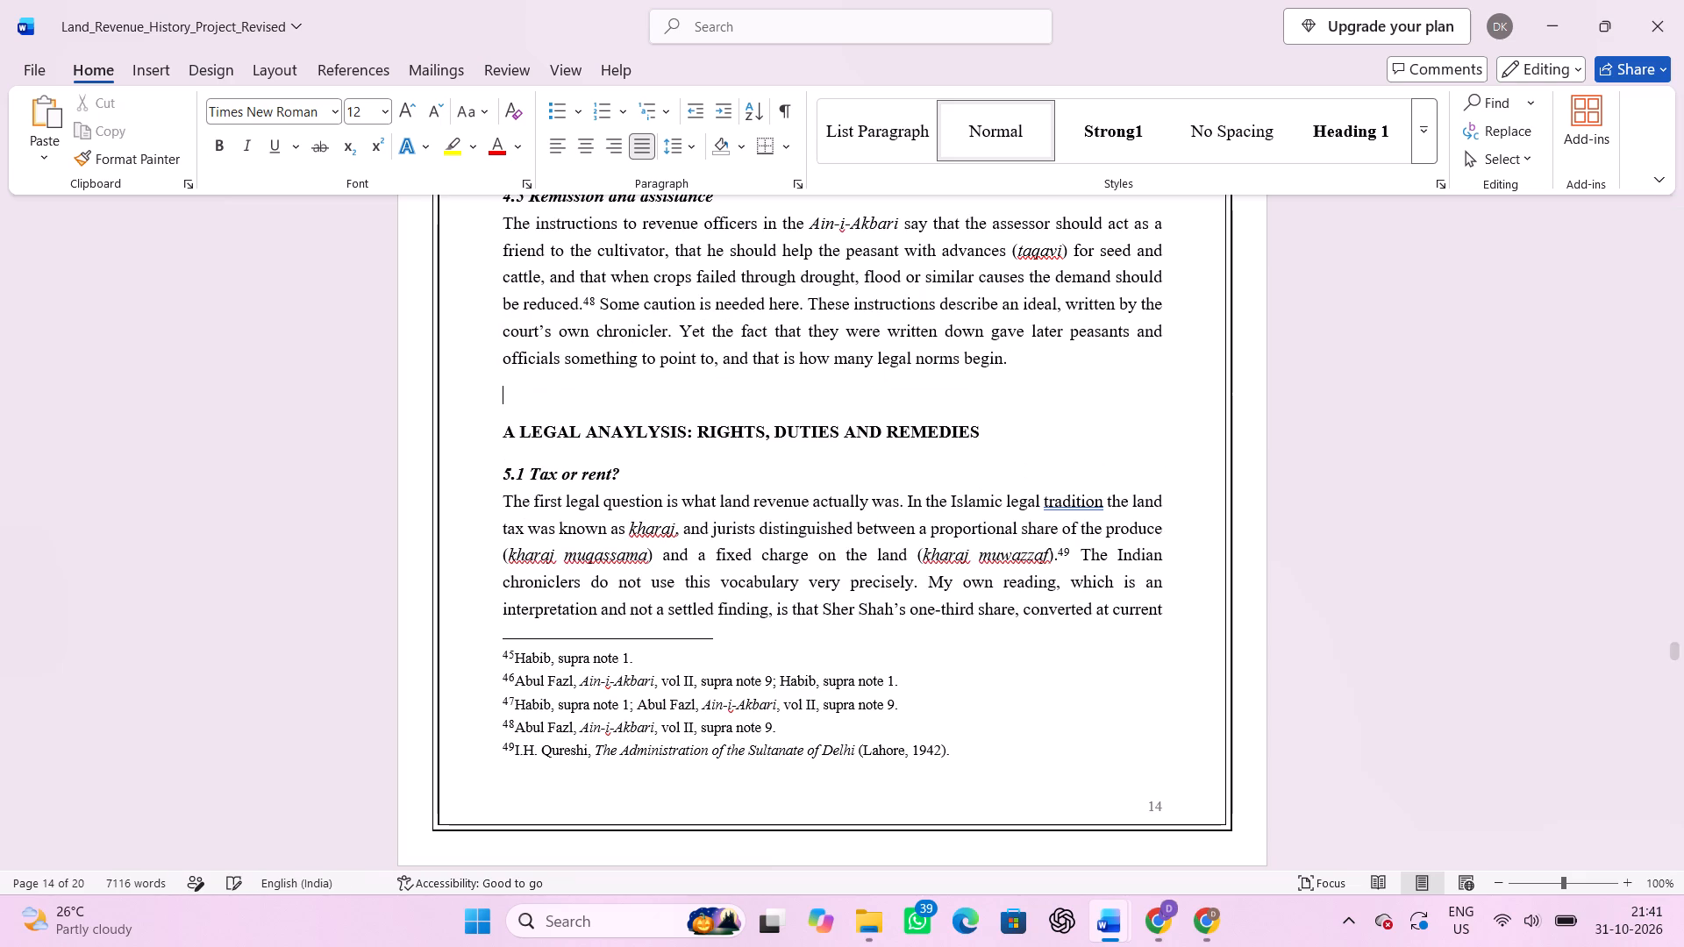
Delete the heading CONTINUITY, CHANGE AND LIMITS above section 6.1 at the start of page 17.
{"action": "scroll", "coordinate": [910, 640], "scroll_direction": "down", "scroll_amount": 2}
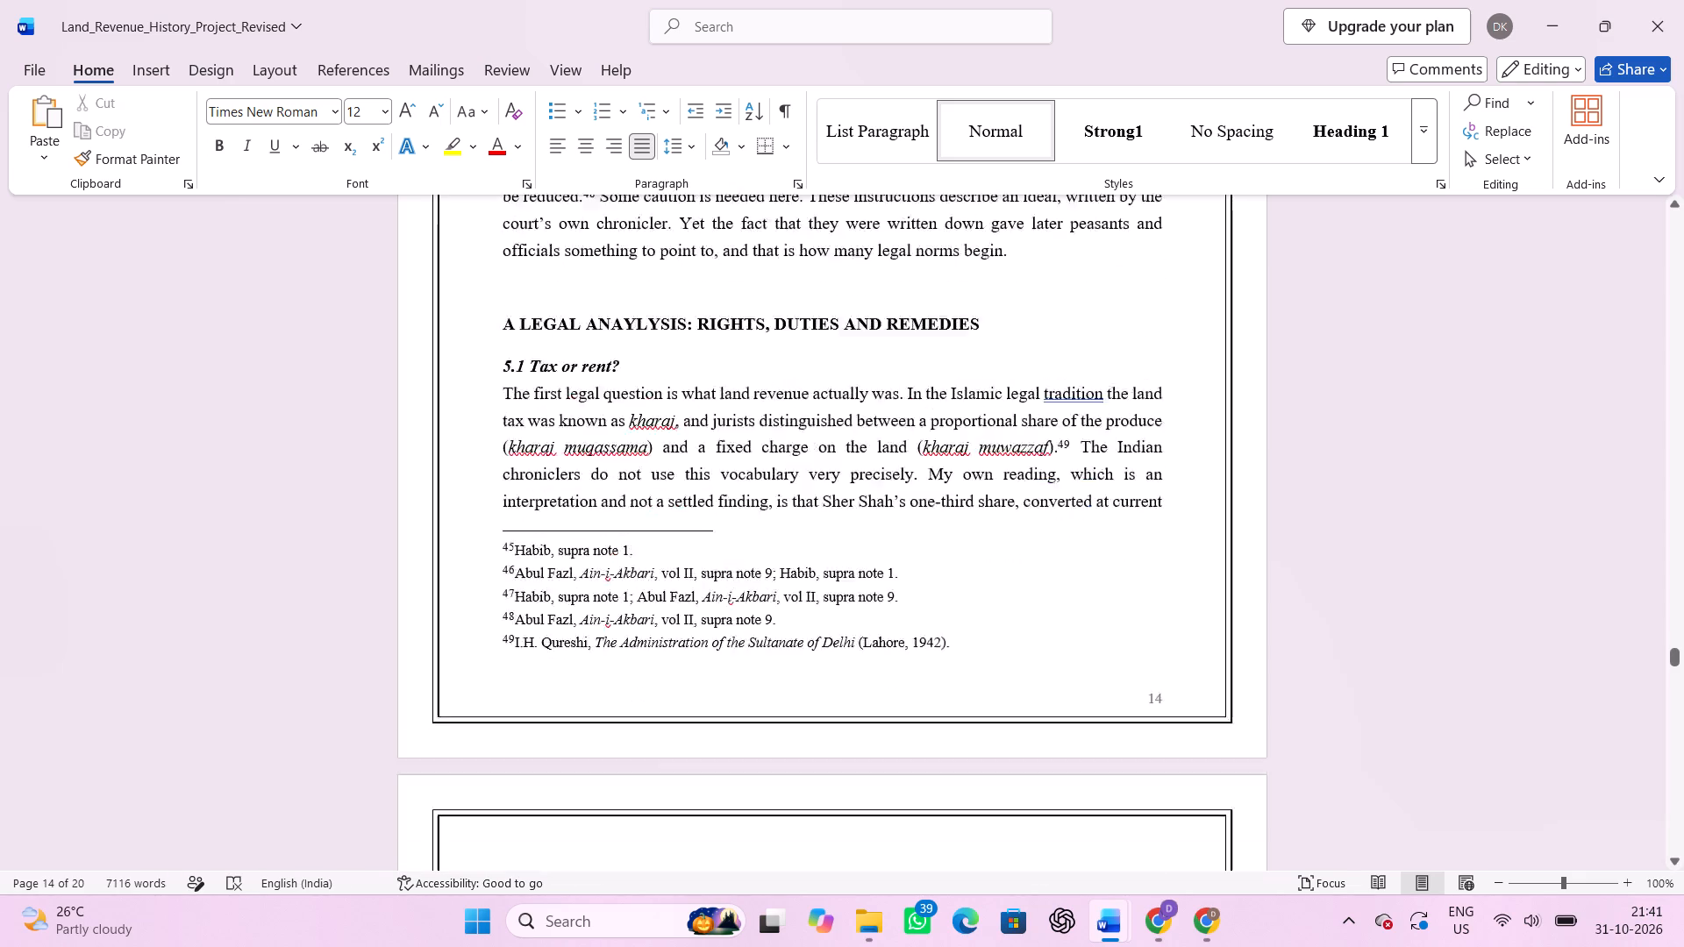
{"action": "scroll", "coordinate": [910, 640], "scroll_direction": "down", "scroll_amount": 2}
{"action": "scroll", "coordinate": [808, 438], "scroll_direction": "down", "scroll_amount": 2}
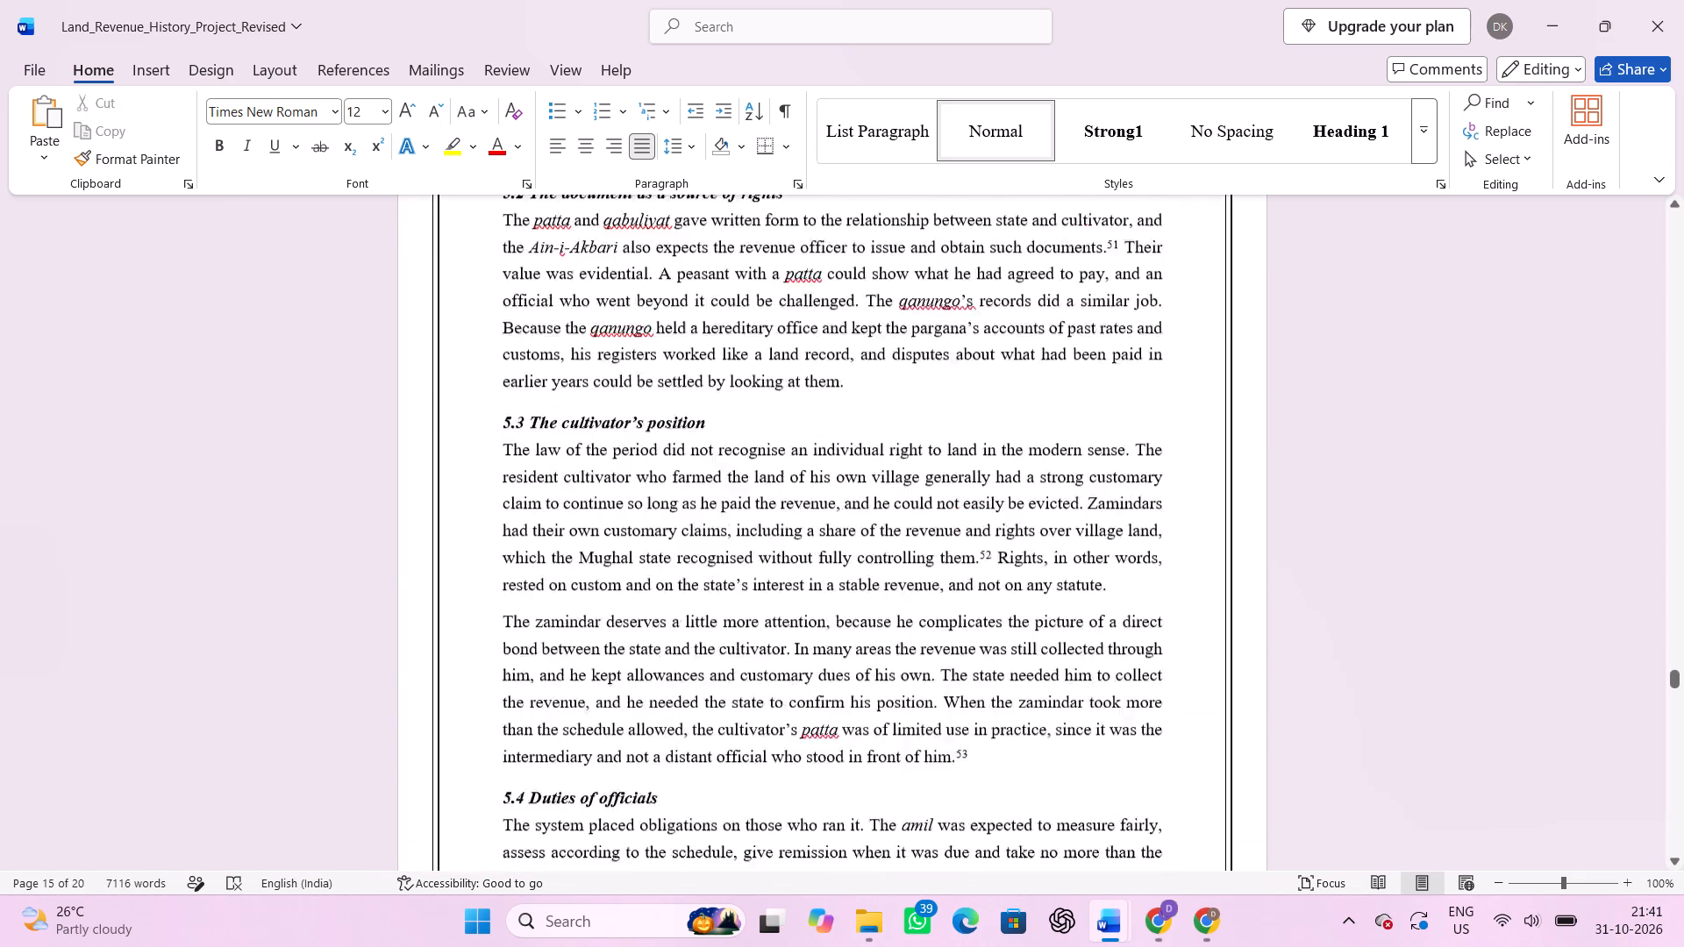
{"action": "scroll", "coordinate": [808, 438], "scroll_direction": "down", "scroll_amount": 2}
{"action": "scroll", "coordinate": [808, 438], "scroll_direction": "up", "scroll_amount": 8}
{"action": "scroll", "coordinate": [808, 438], "scroll_direction": "right", "scroll_amount": 1}
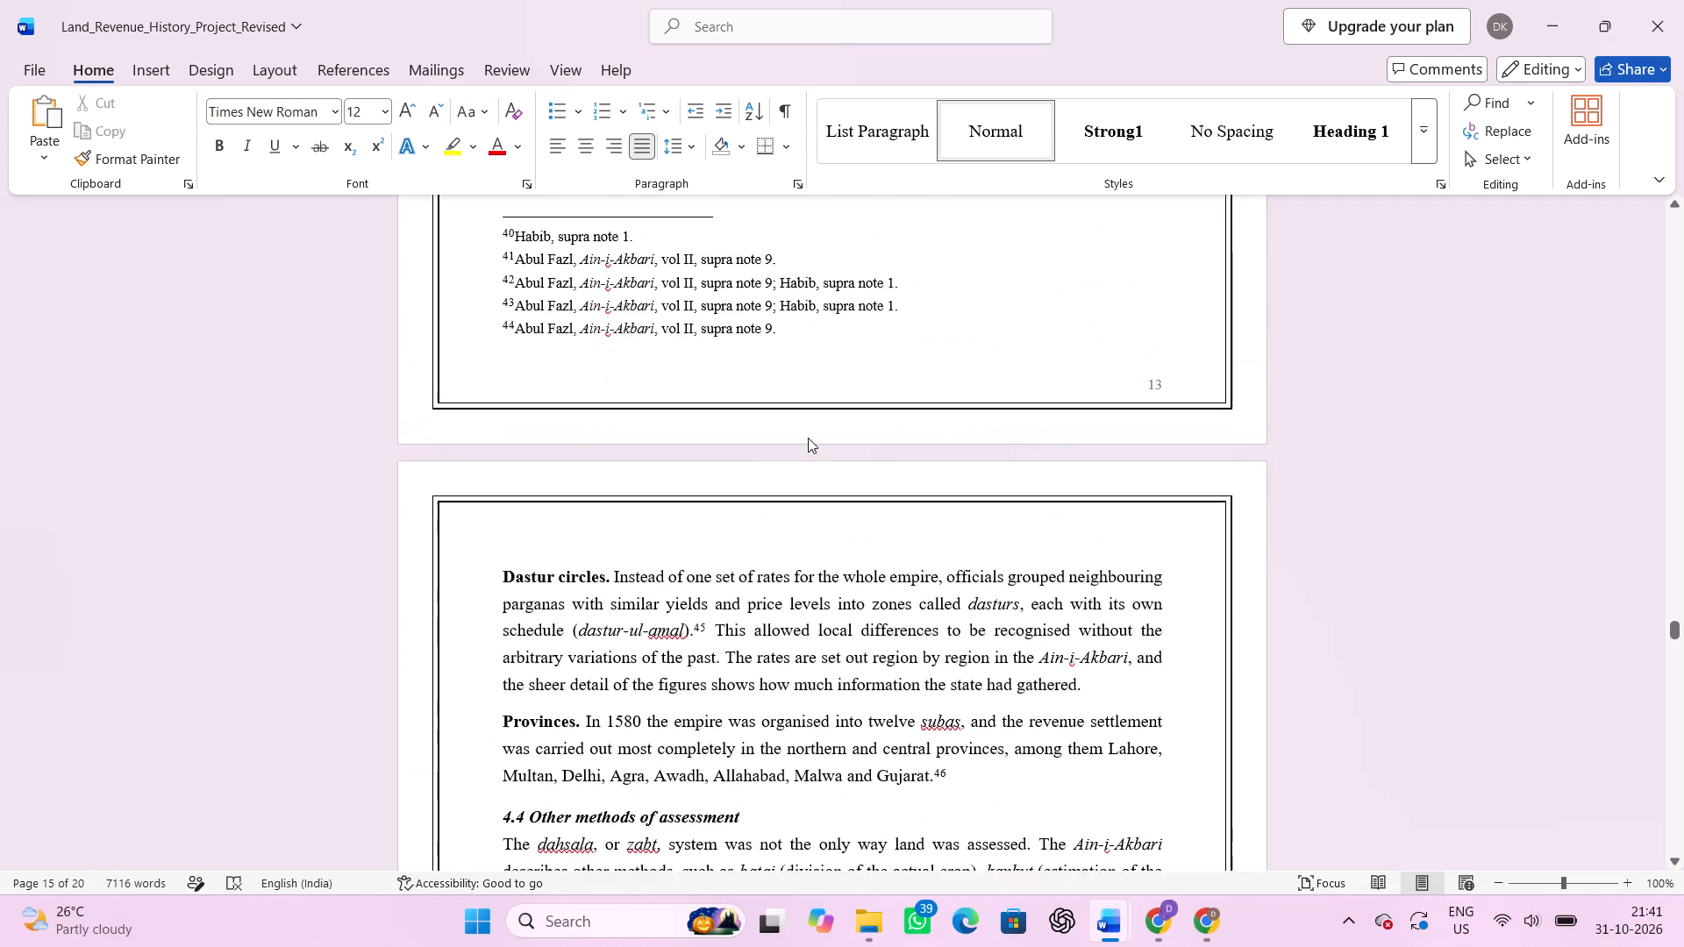
{"action": "scroll", "coordinate": [808, 438], "scroll_direction": "right", "scroll_amount": 1}
{"action": "scroll", "coordinate": [808, 438], "scroll_direction": "down", "scroll_amount": 3}
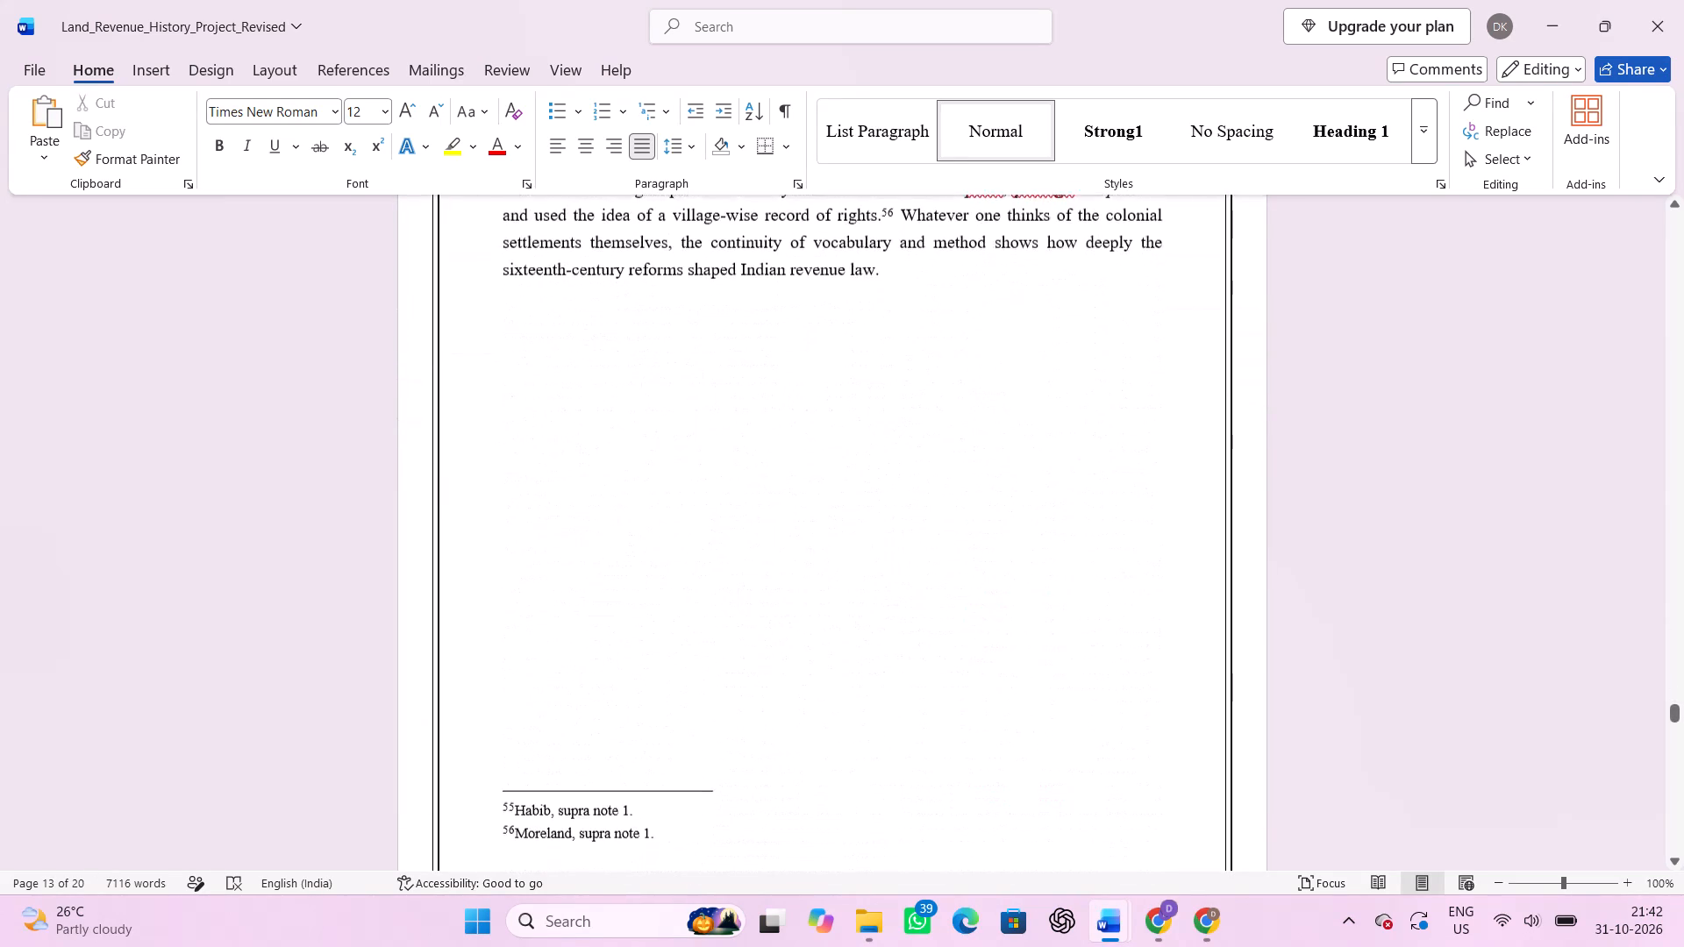
{"action": "scroll", "coordinate": [808, 438], "scroll_direction": "down", "scroll_amount": 3}
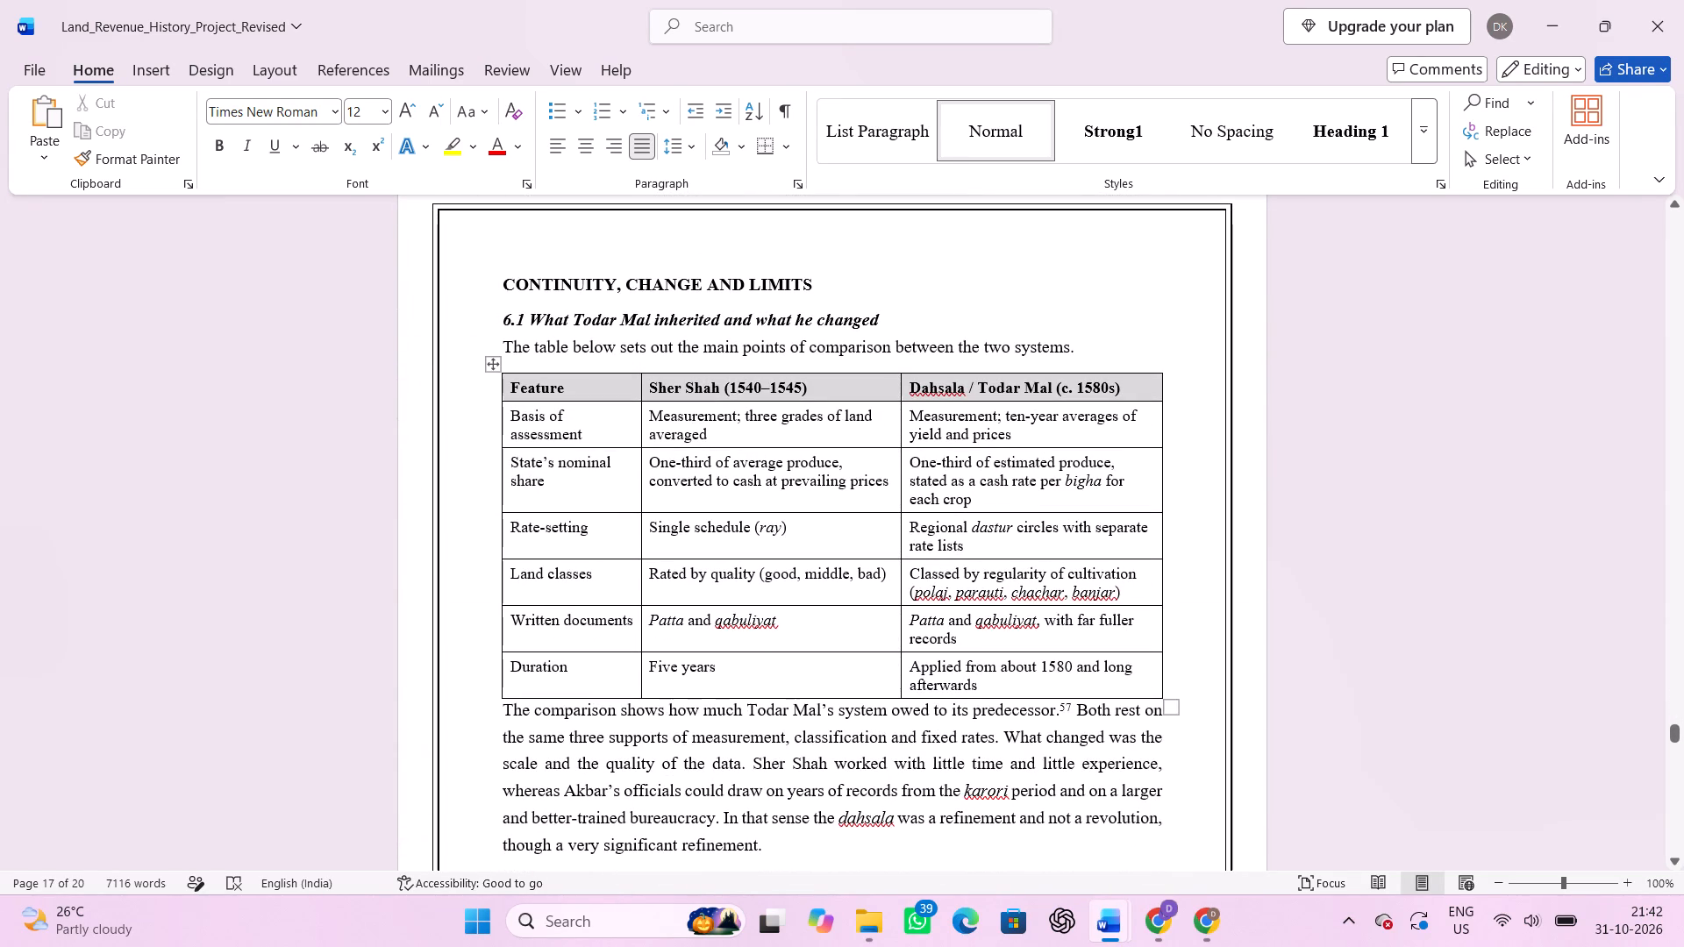
{"action": "left_click_drag", "start_coordinate": [819, 283], "coordinate": [501, 273]}
{"action": "key", "text": "BackSpace"}
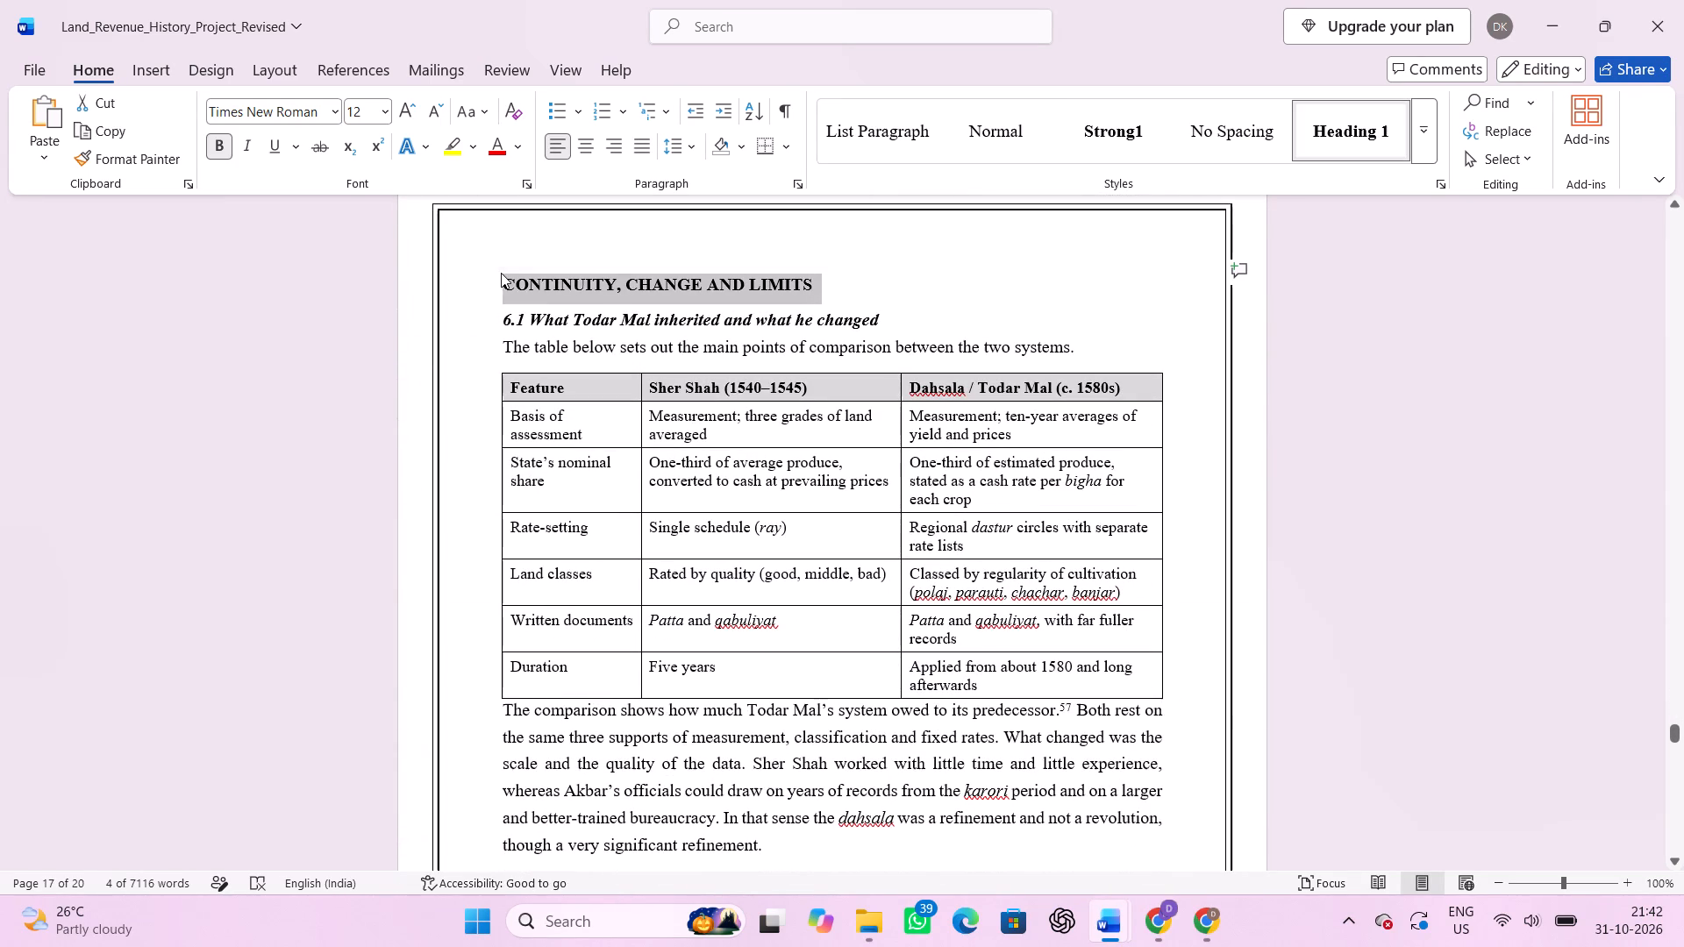
Add a paragraph after the 5.6 Later influence text, just above 6.1, reading CONTINUTITY, CHANGES AND LIMITS.
{"action": "scroll", "coordinate": [501, 273], "scroll_direction": "up", "scroll_amount": 1}
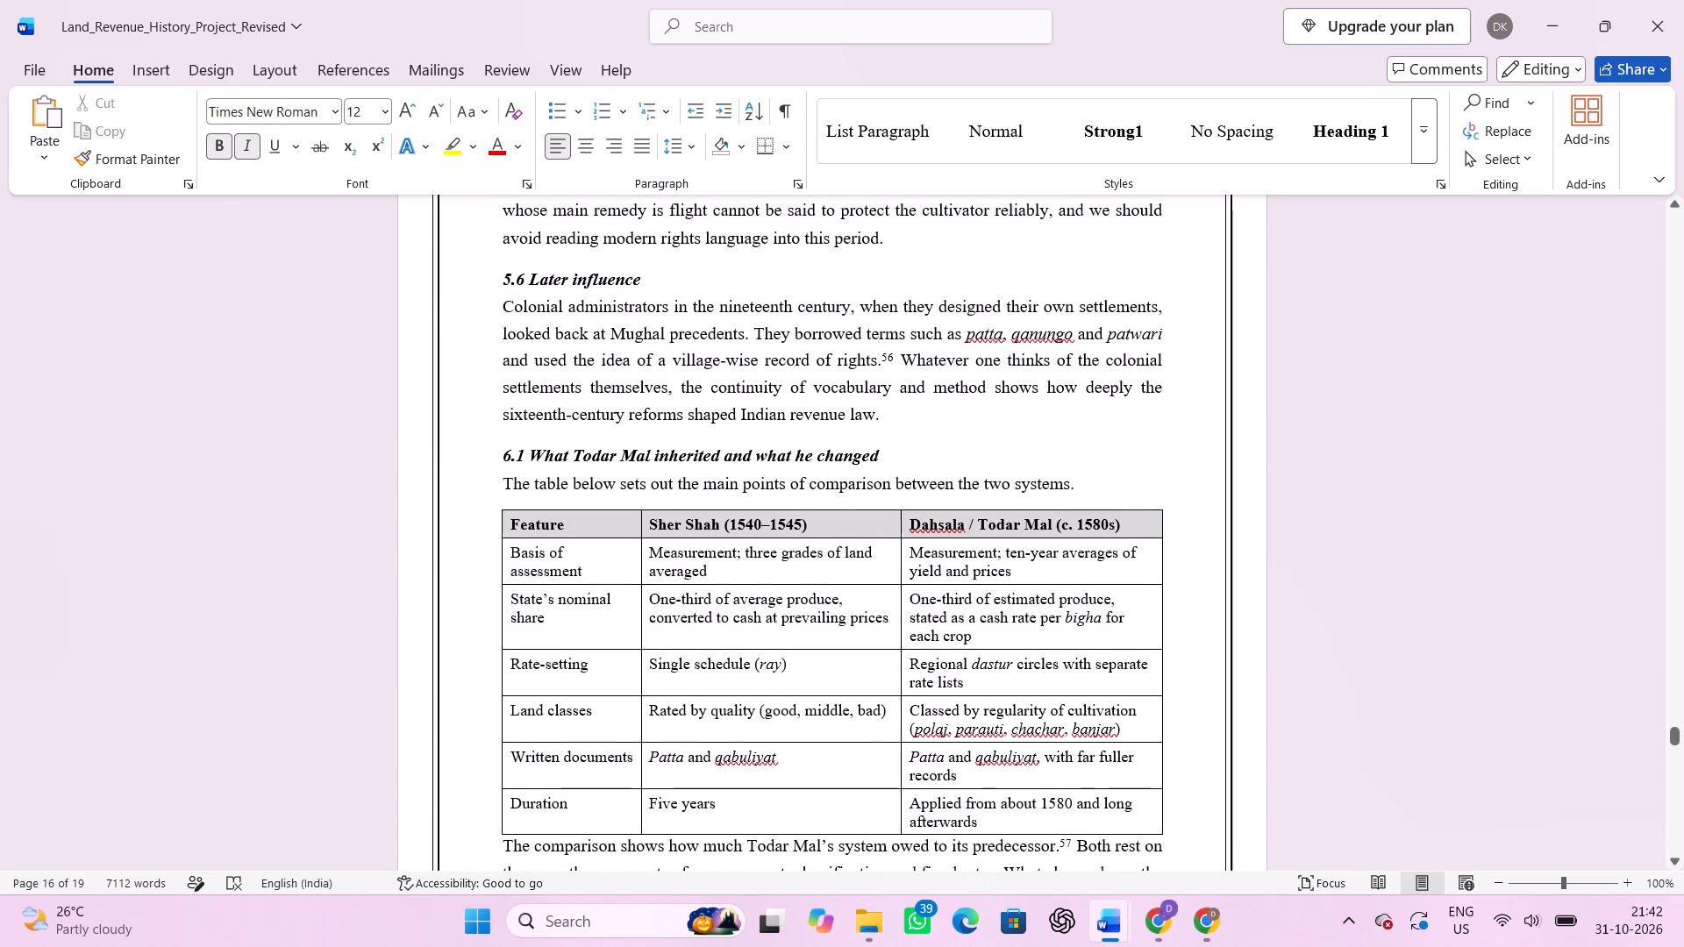
{"action": "left_click", "coordinate": [905, 414]}
{"action": "key", "text": "Return"}
{"action": "type", "text": "CONTINUTI"}
{"action": "type", "text": "TY CHANGES"}
{"action": "key", "text": "BackSpace"}
{"action": "type", "text": "S AND LIMITS"}
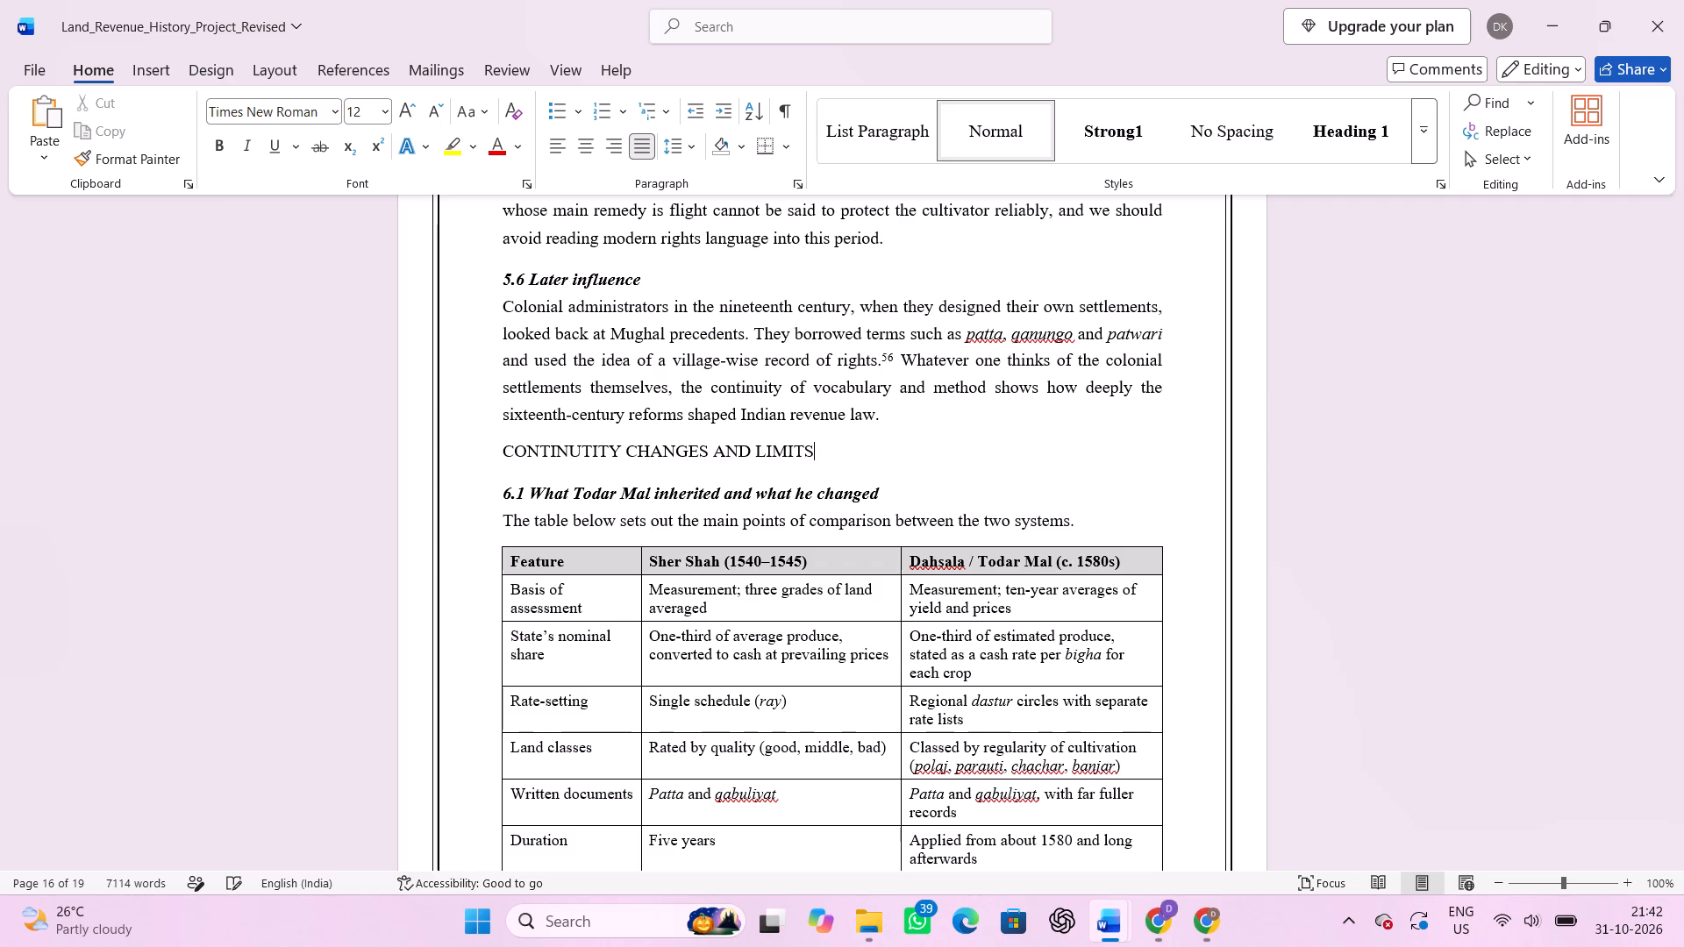
{"action": "left_click", "coordinate": [623, 452]}
{"action": "key", "text": "comma"}
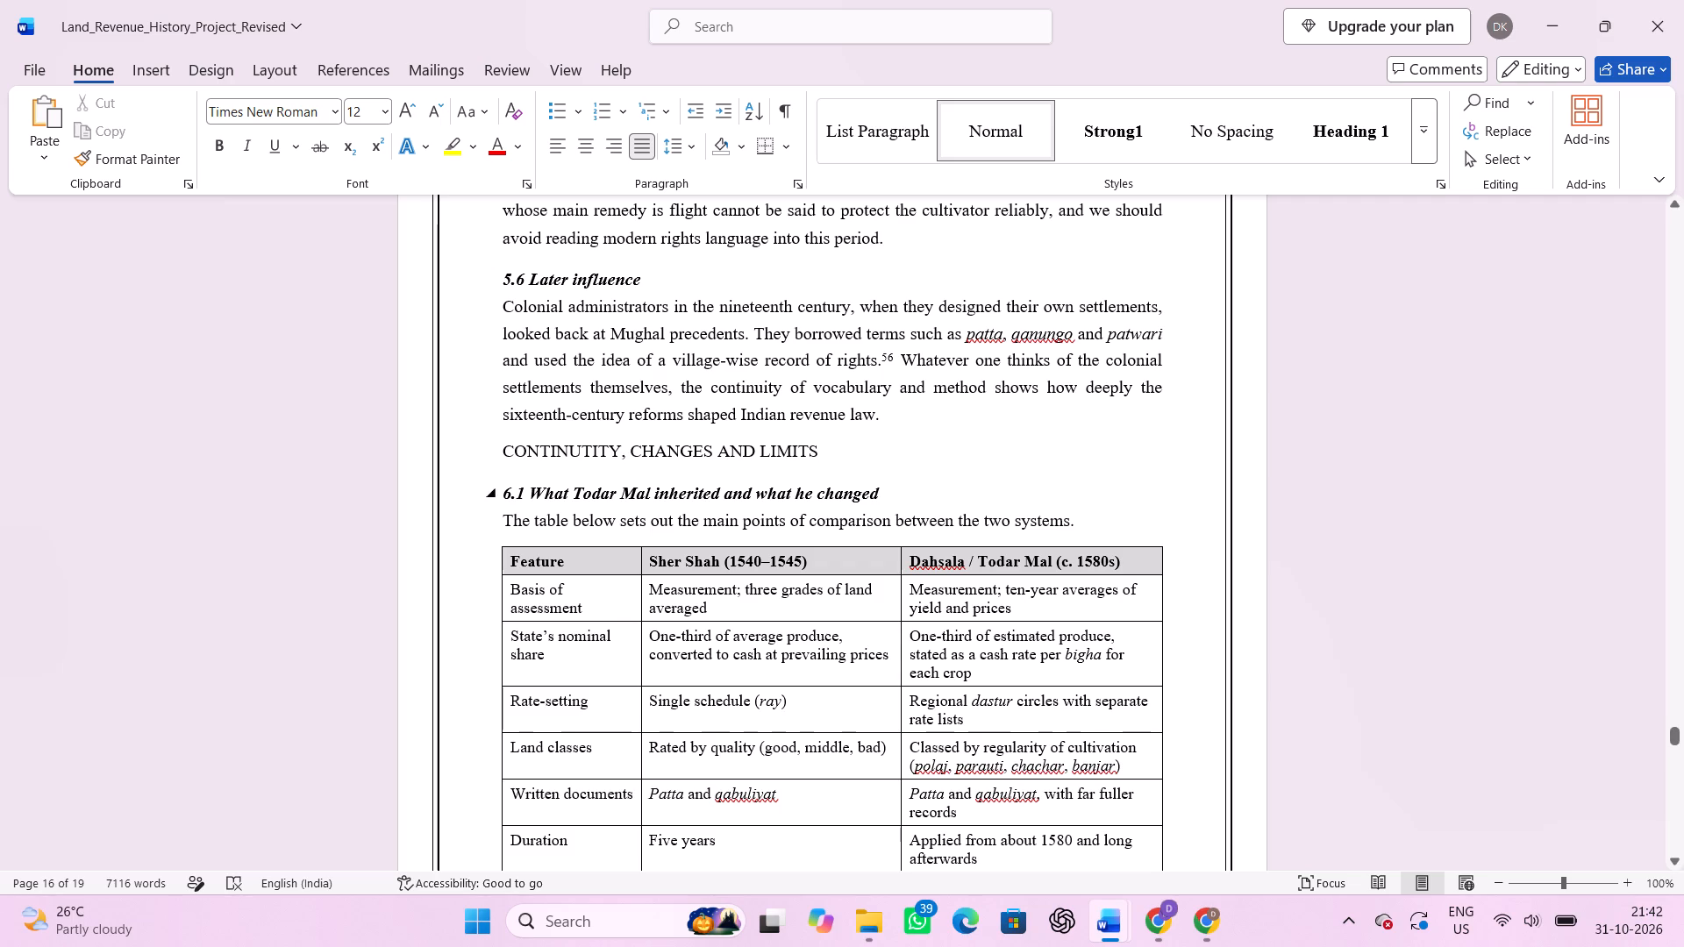
Make the retyped chapter heading above 6.1 bold and insert a blank paragraph between it and the 5.6 text.
{"action": "left_click_drag", "start_coordinate": [855, 450], "coordinate": [431, 468]}
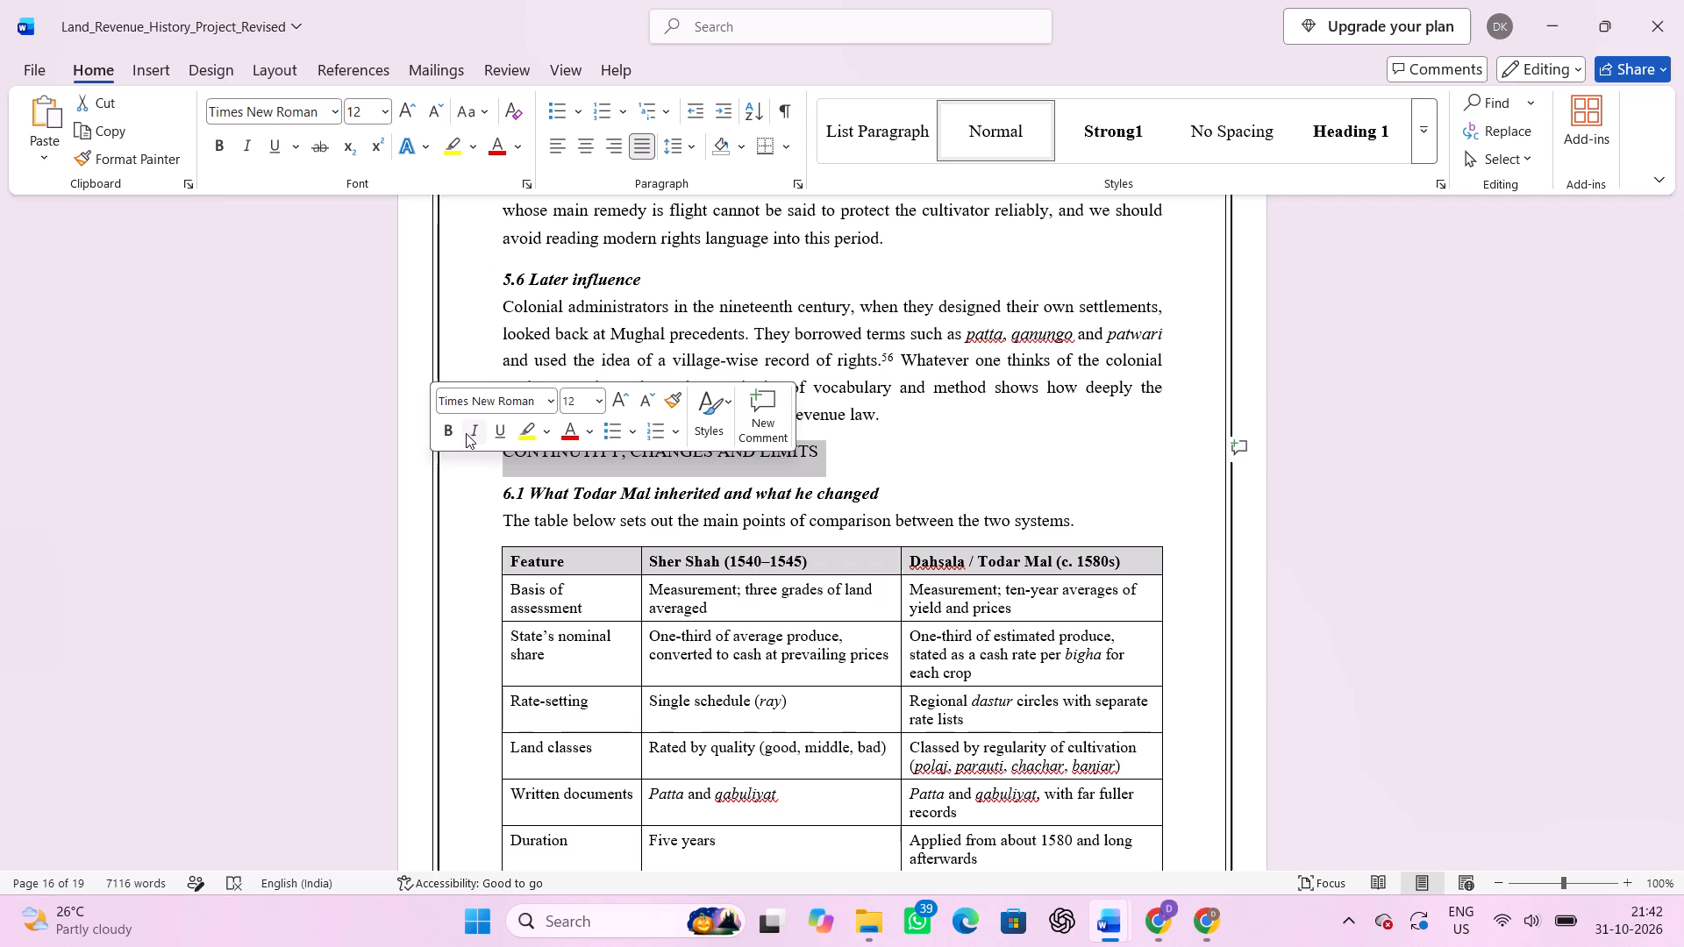
{"action": "left_click", "coordinate": [458, 433]}
{"action": "left_click", "coordinate": [904, 430]}
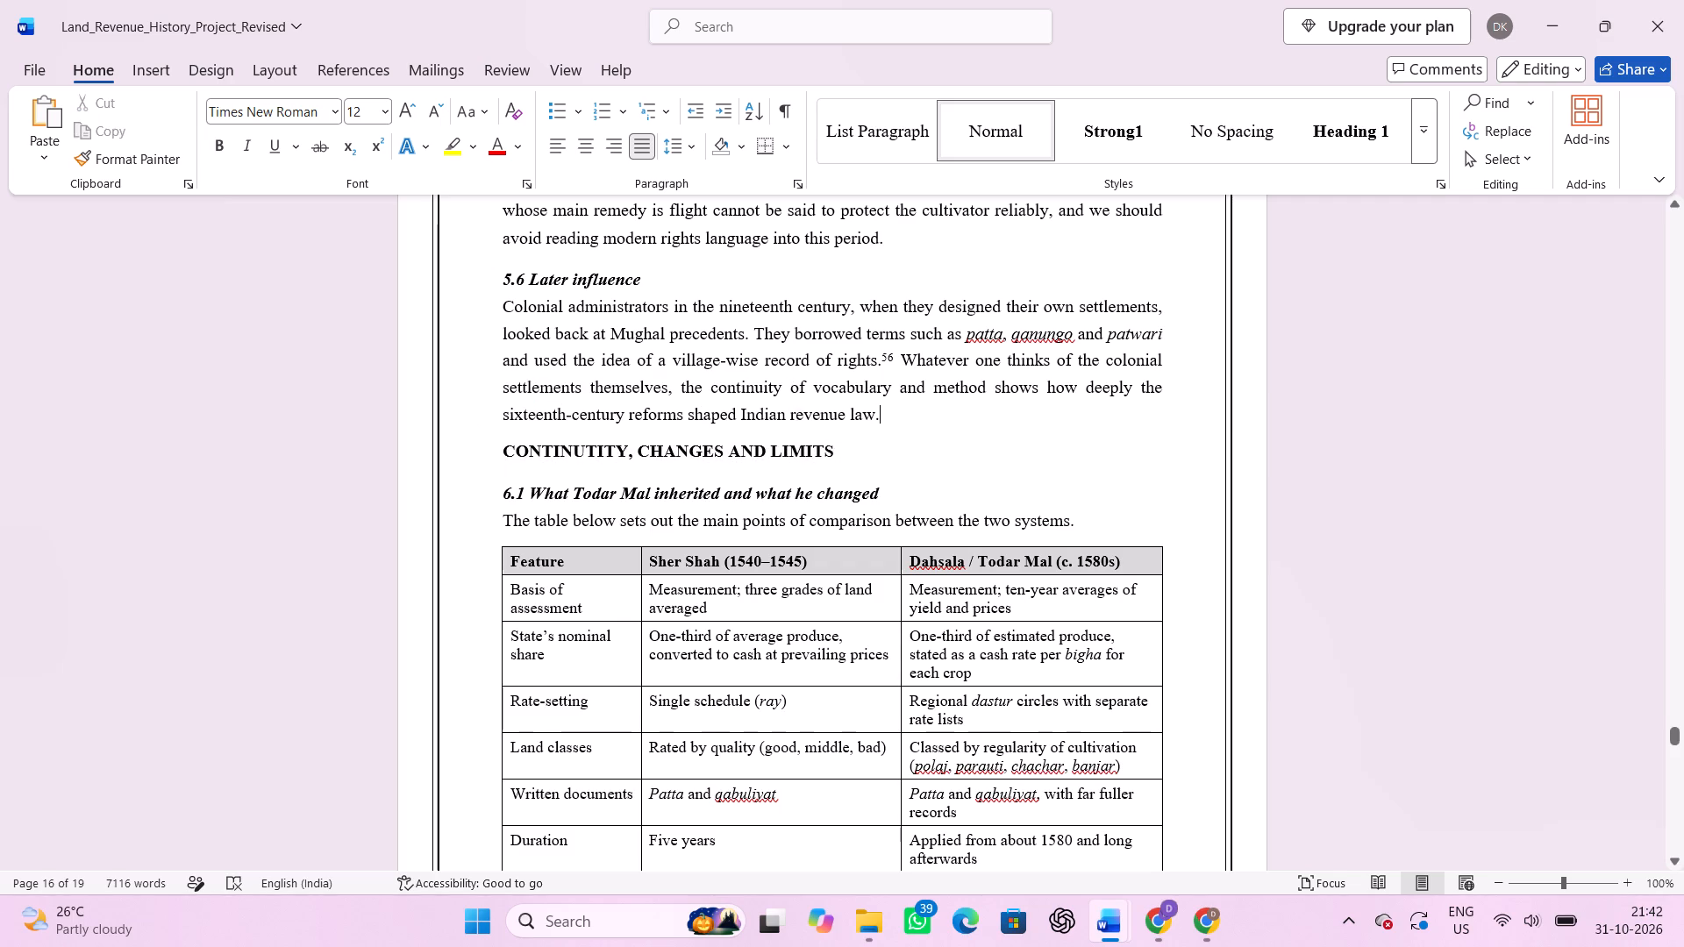
{"action": "key", "text": "Return"}
Look over the remaining pages, from section 6.3 through the conclusion to the bibliography, for further page gaps.
{"action": "scroll", "coordinate": [904, 430], "scroll_direction": "down", "scroll_amount": 5}
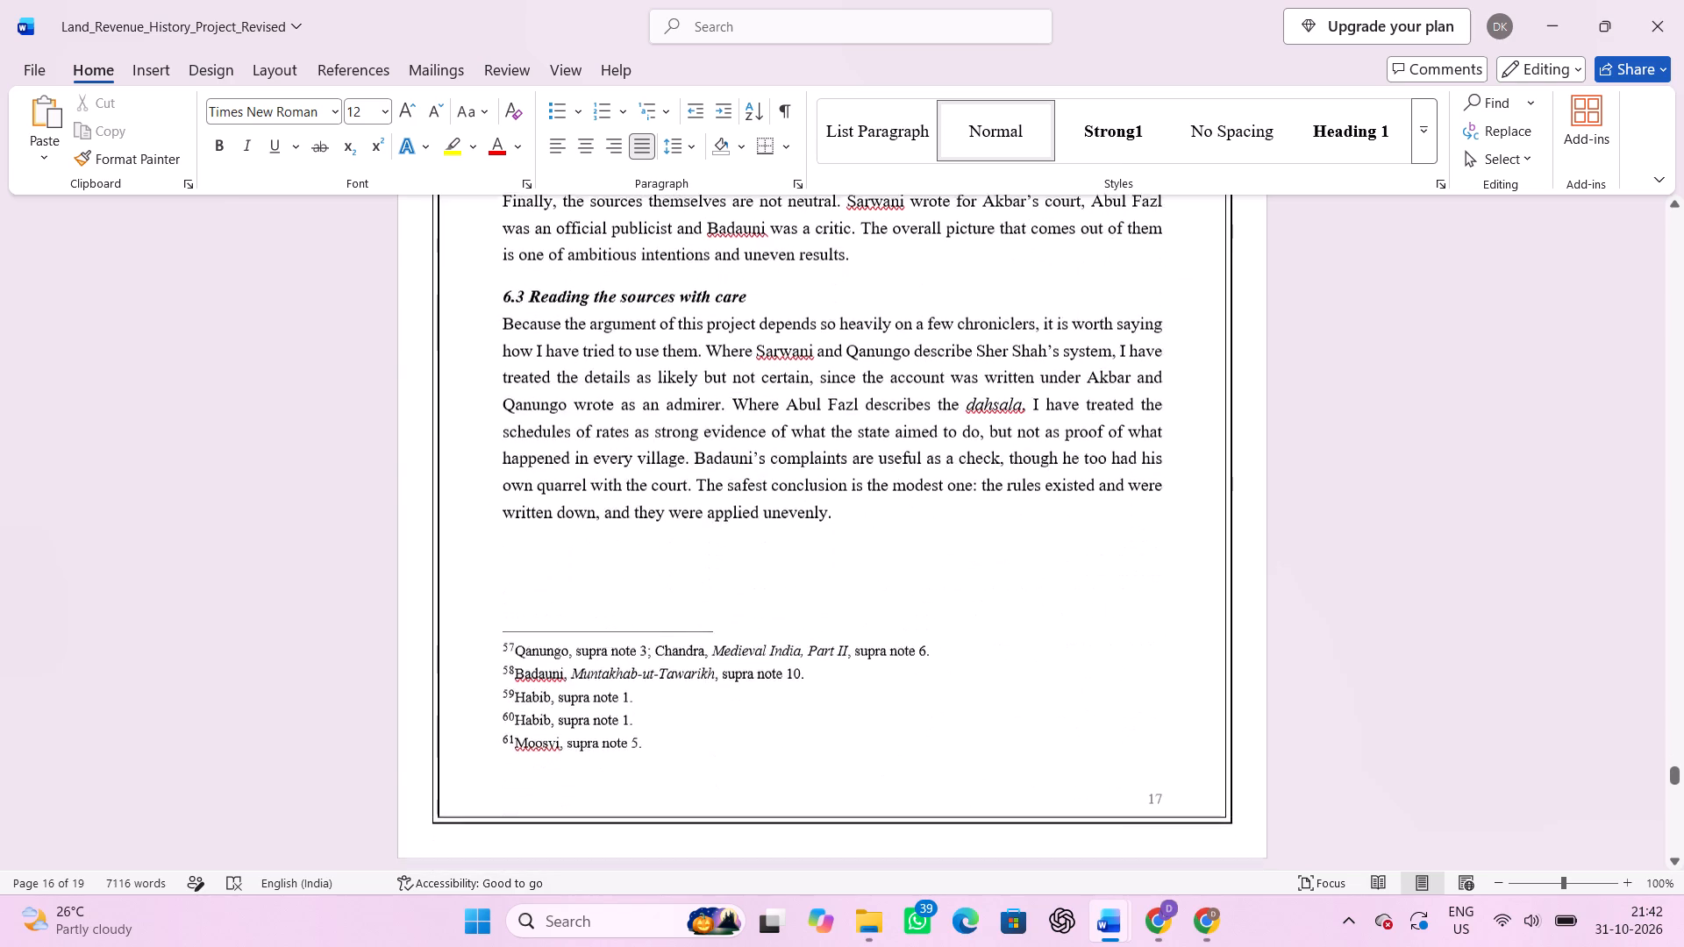
{"action": "scroll", "coordinate": [904, 430], "scroll_direction": "down", "scroll_amount": 2}
{"action": "scroll", "coordinate": [904, 430], "scroll_direction": "right", "scroll_amount": 5}
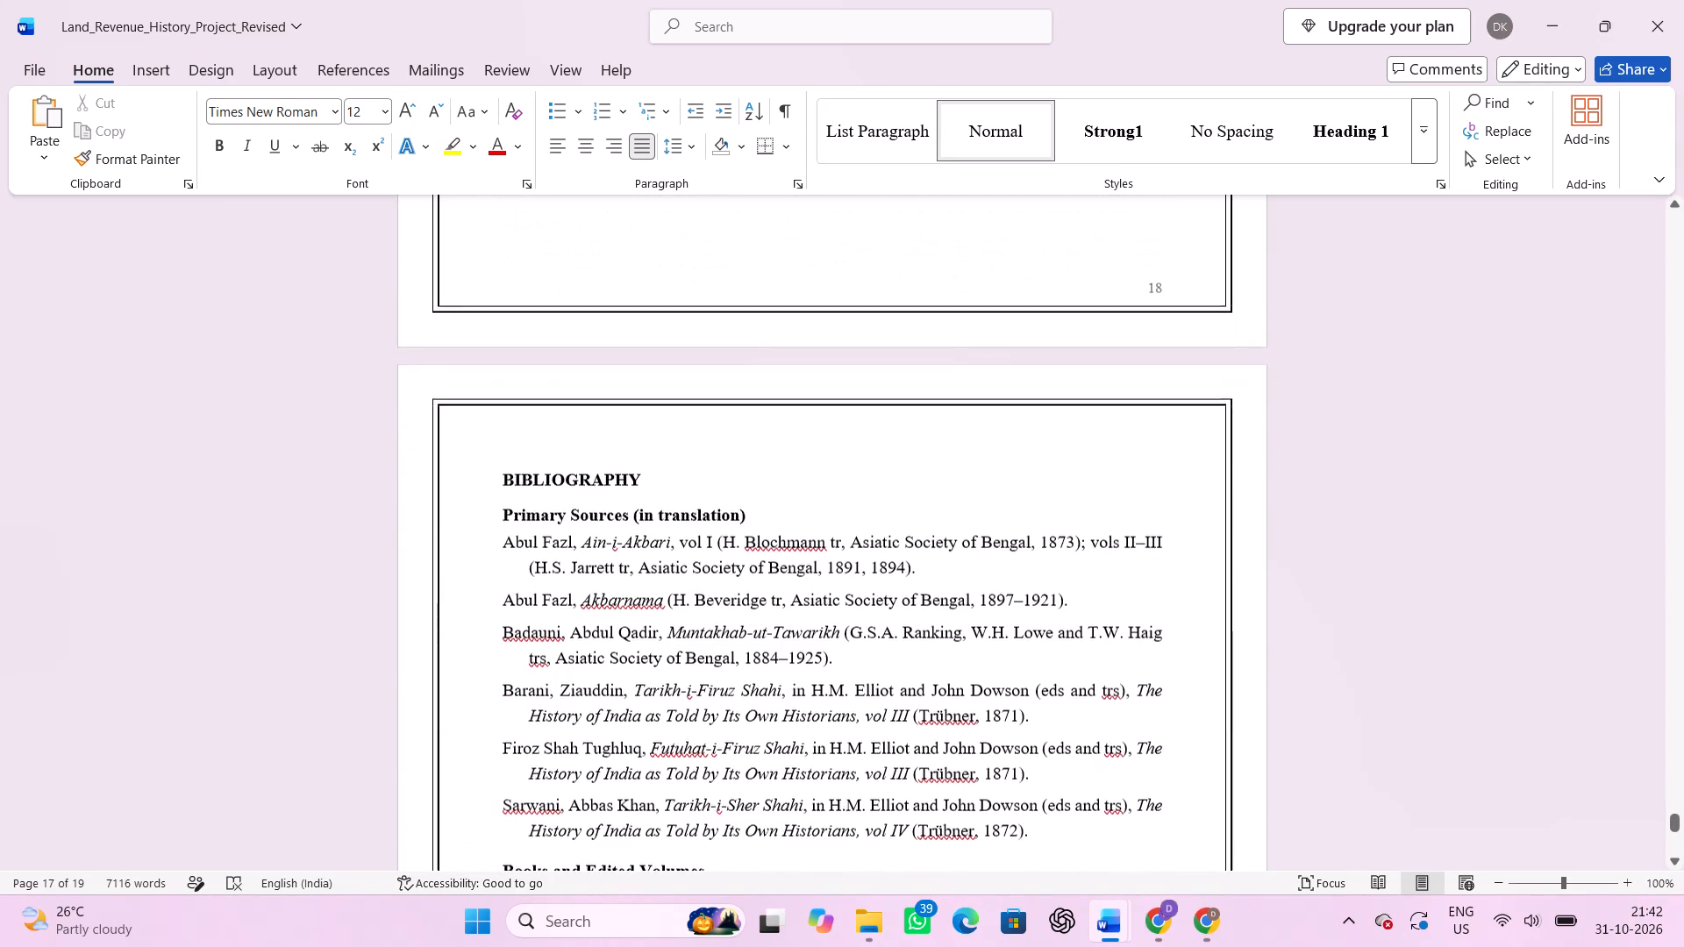
{"action": "scroll", "coordinate": [904, 430], "scroll_direction": "down", "scroll_amount": 3}
{"action": "scroll", "coordinate": [904, 430], "scroll_direction": "right", "scroll_amount": 4}
{"action": "scroll", "coordinate": [904, 430], "scroll_direction": "up", "scroll_amount": 3}
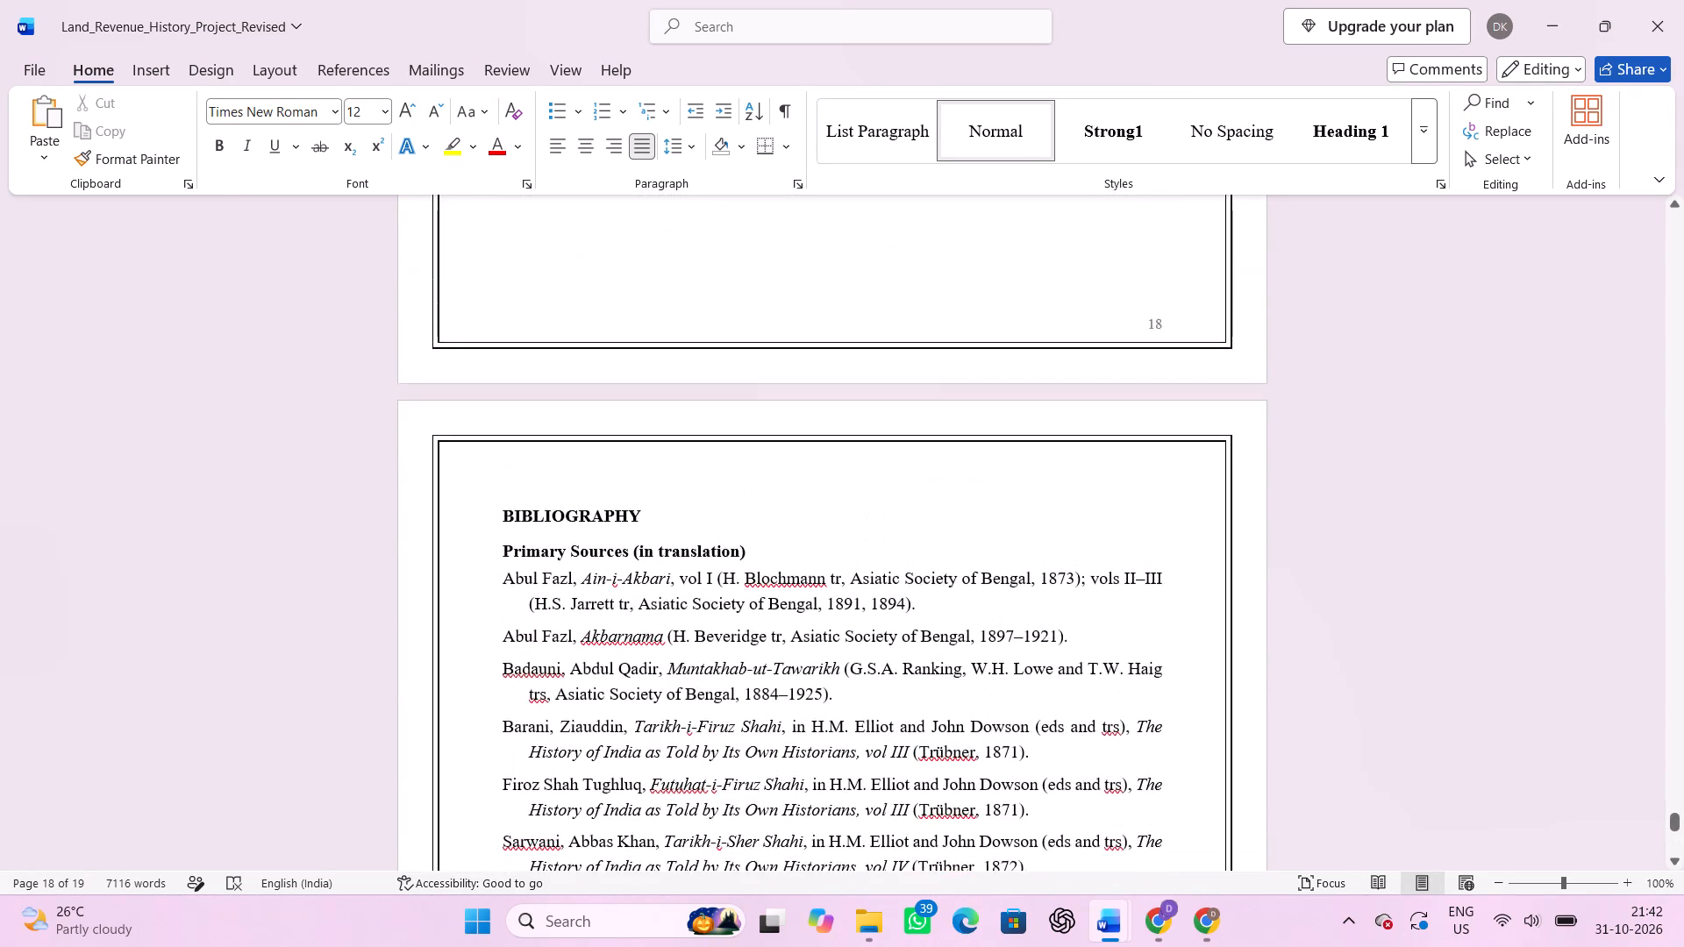
{"action": "scroll", "coordinate": [904, 430], "scroll_direction": "up", "scroll_amount": 2}
{"action": "scroll", "coordinate": [904, 430], "scroll_direction": "left", "scroll_amount": 1}
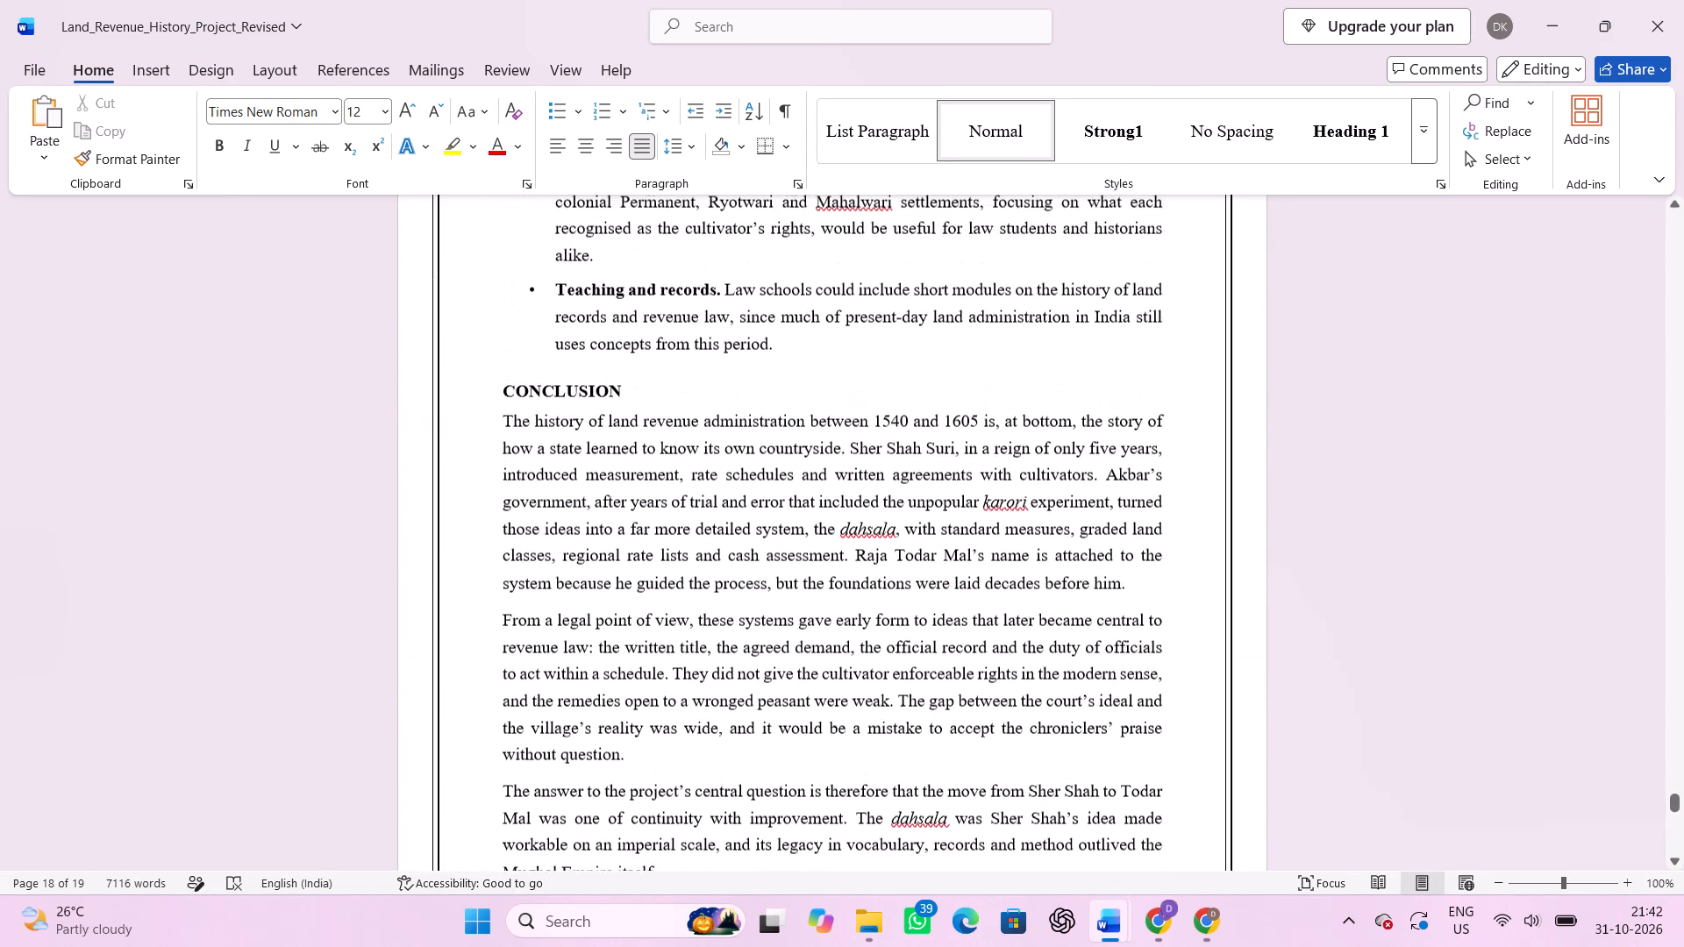
{"action": "scroll", "coordinate": [904, 430], "scroll_direction": "left", "scroll_amount": 1}
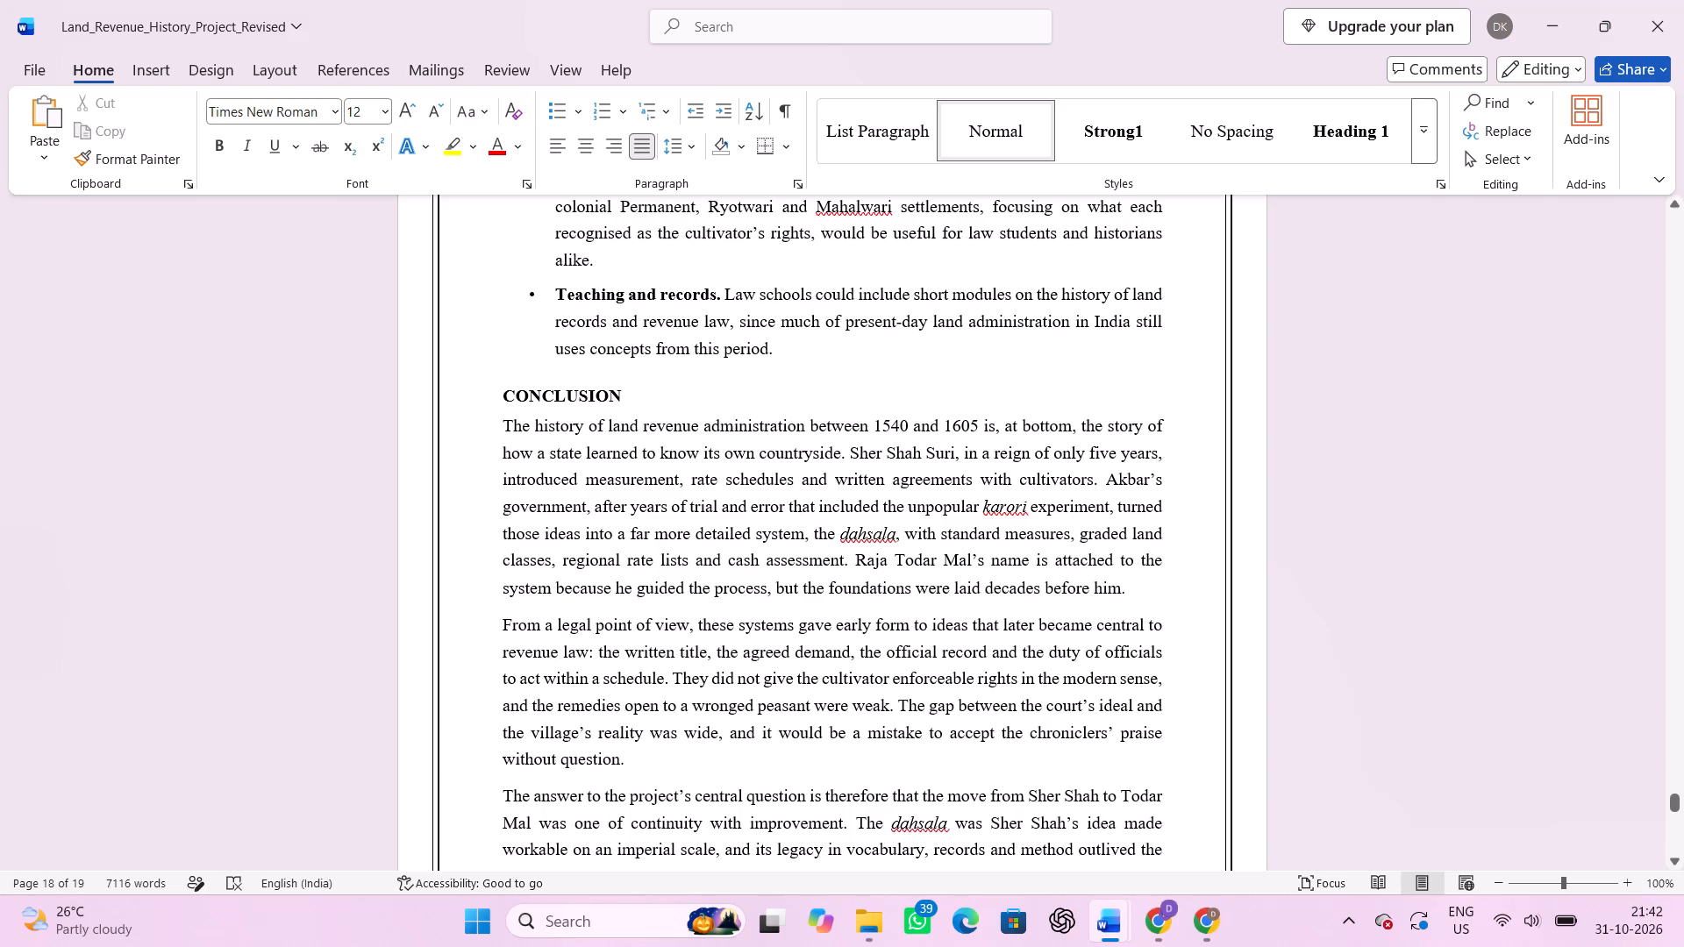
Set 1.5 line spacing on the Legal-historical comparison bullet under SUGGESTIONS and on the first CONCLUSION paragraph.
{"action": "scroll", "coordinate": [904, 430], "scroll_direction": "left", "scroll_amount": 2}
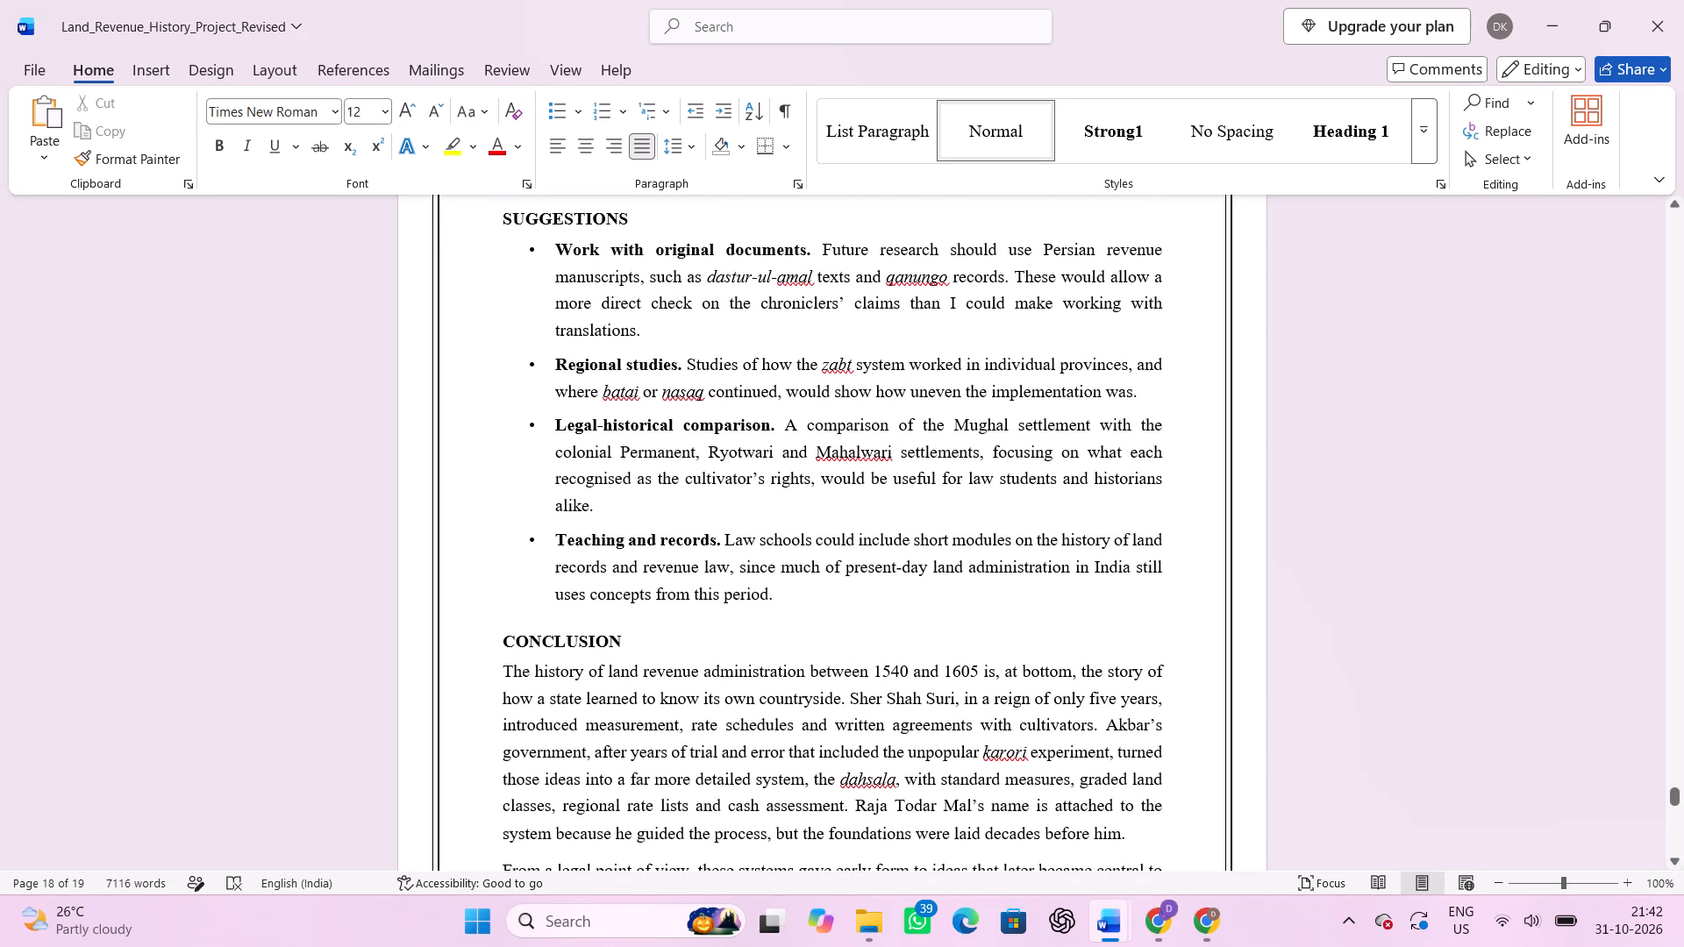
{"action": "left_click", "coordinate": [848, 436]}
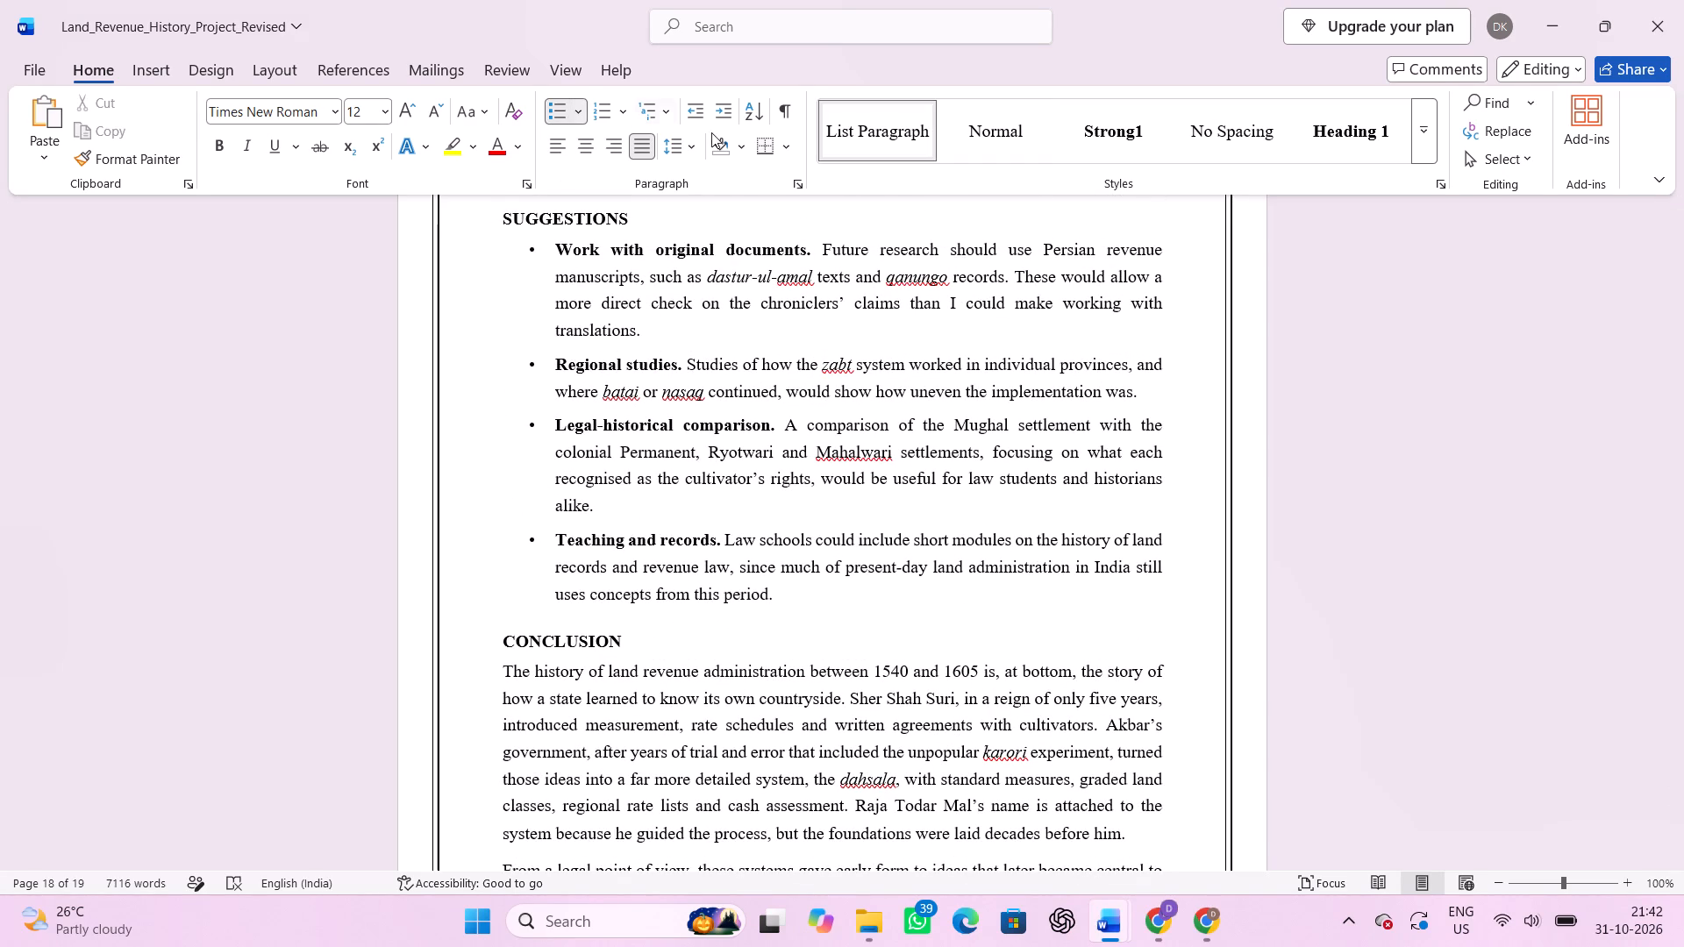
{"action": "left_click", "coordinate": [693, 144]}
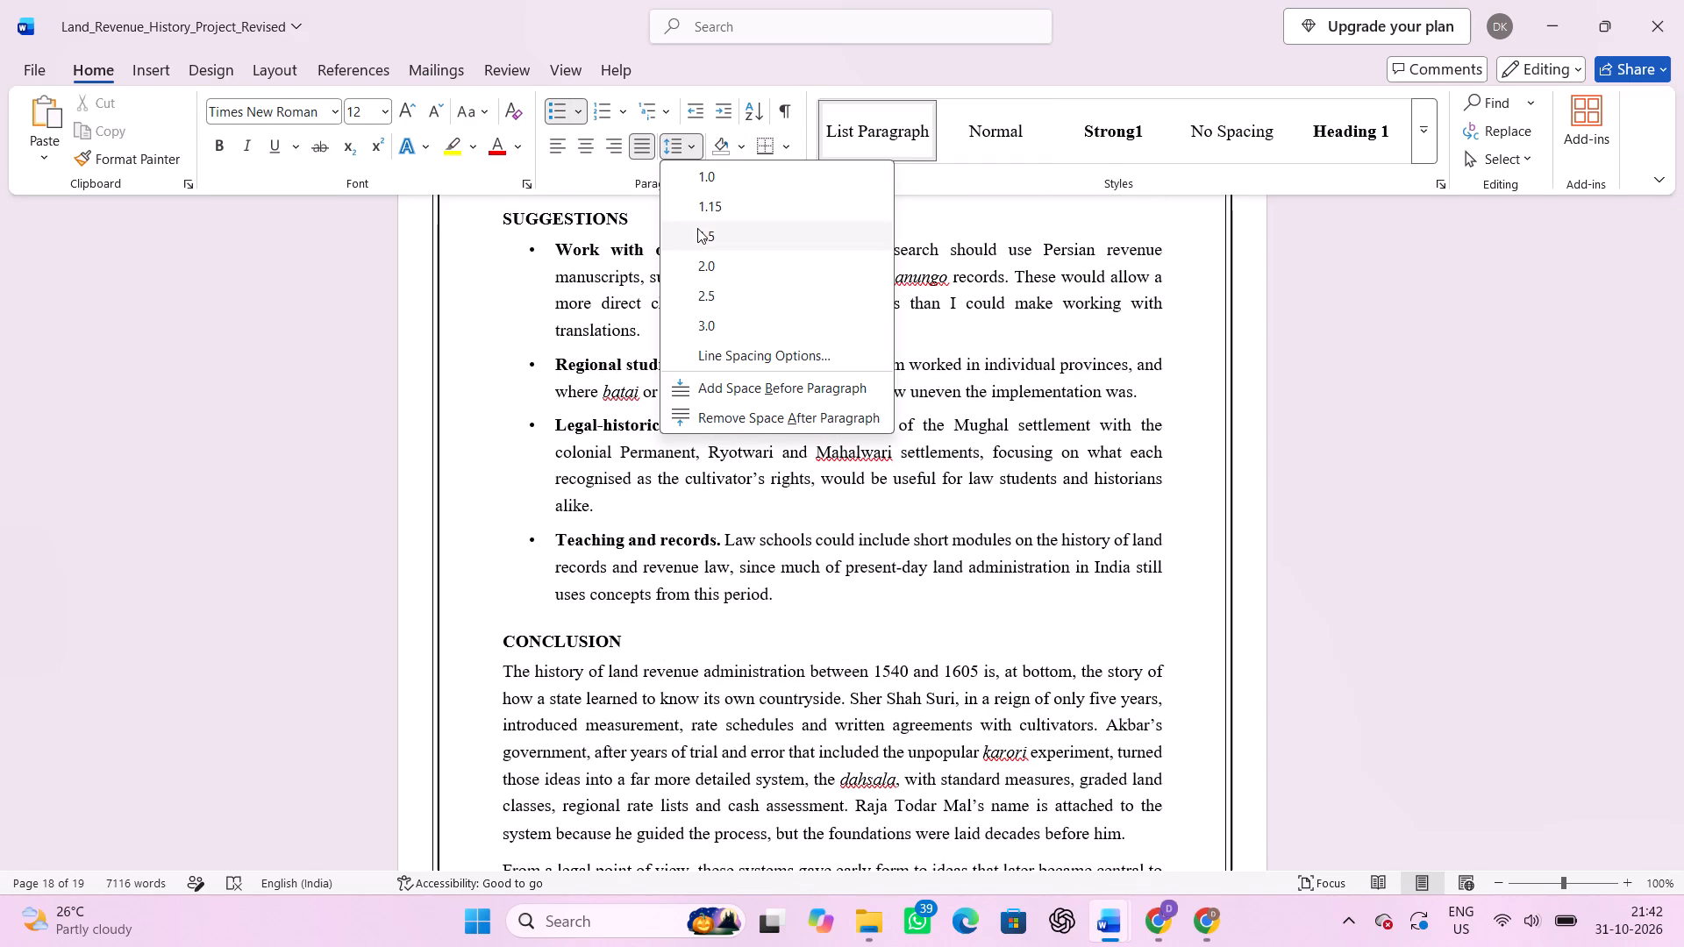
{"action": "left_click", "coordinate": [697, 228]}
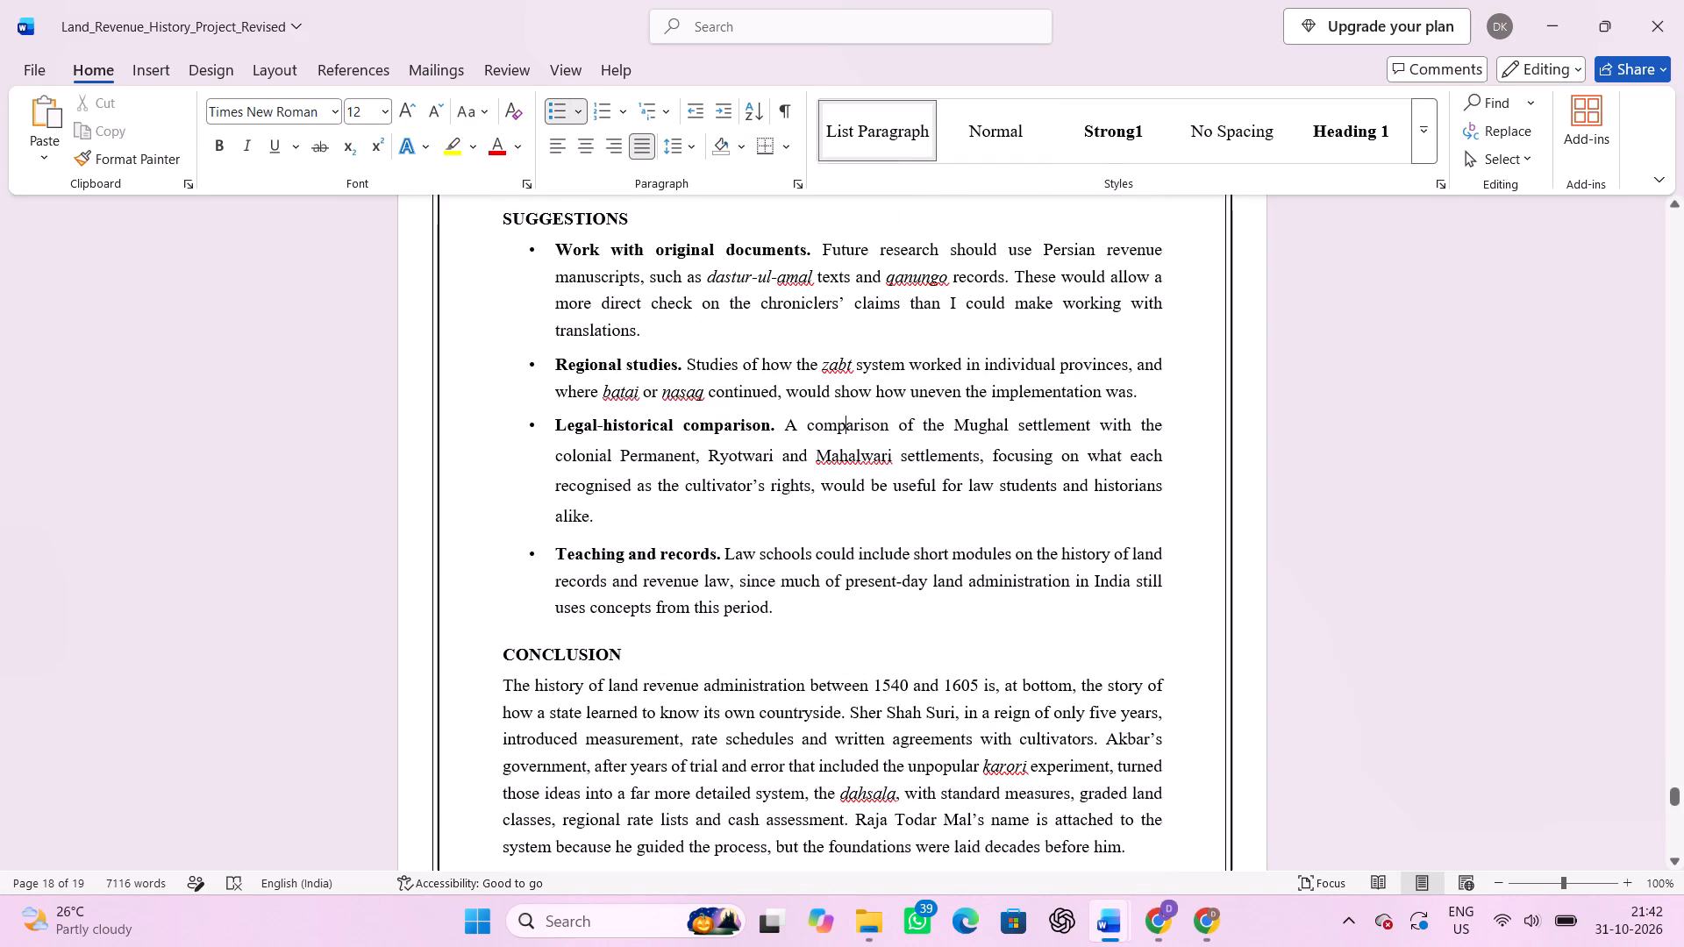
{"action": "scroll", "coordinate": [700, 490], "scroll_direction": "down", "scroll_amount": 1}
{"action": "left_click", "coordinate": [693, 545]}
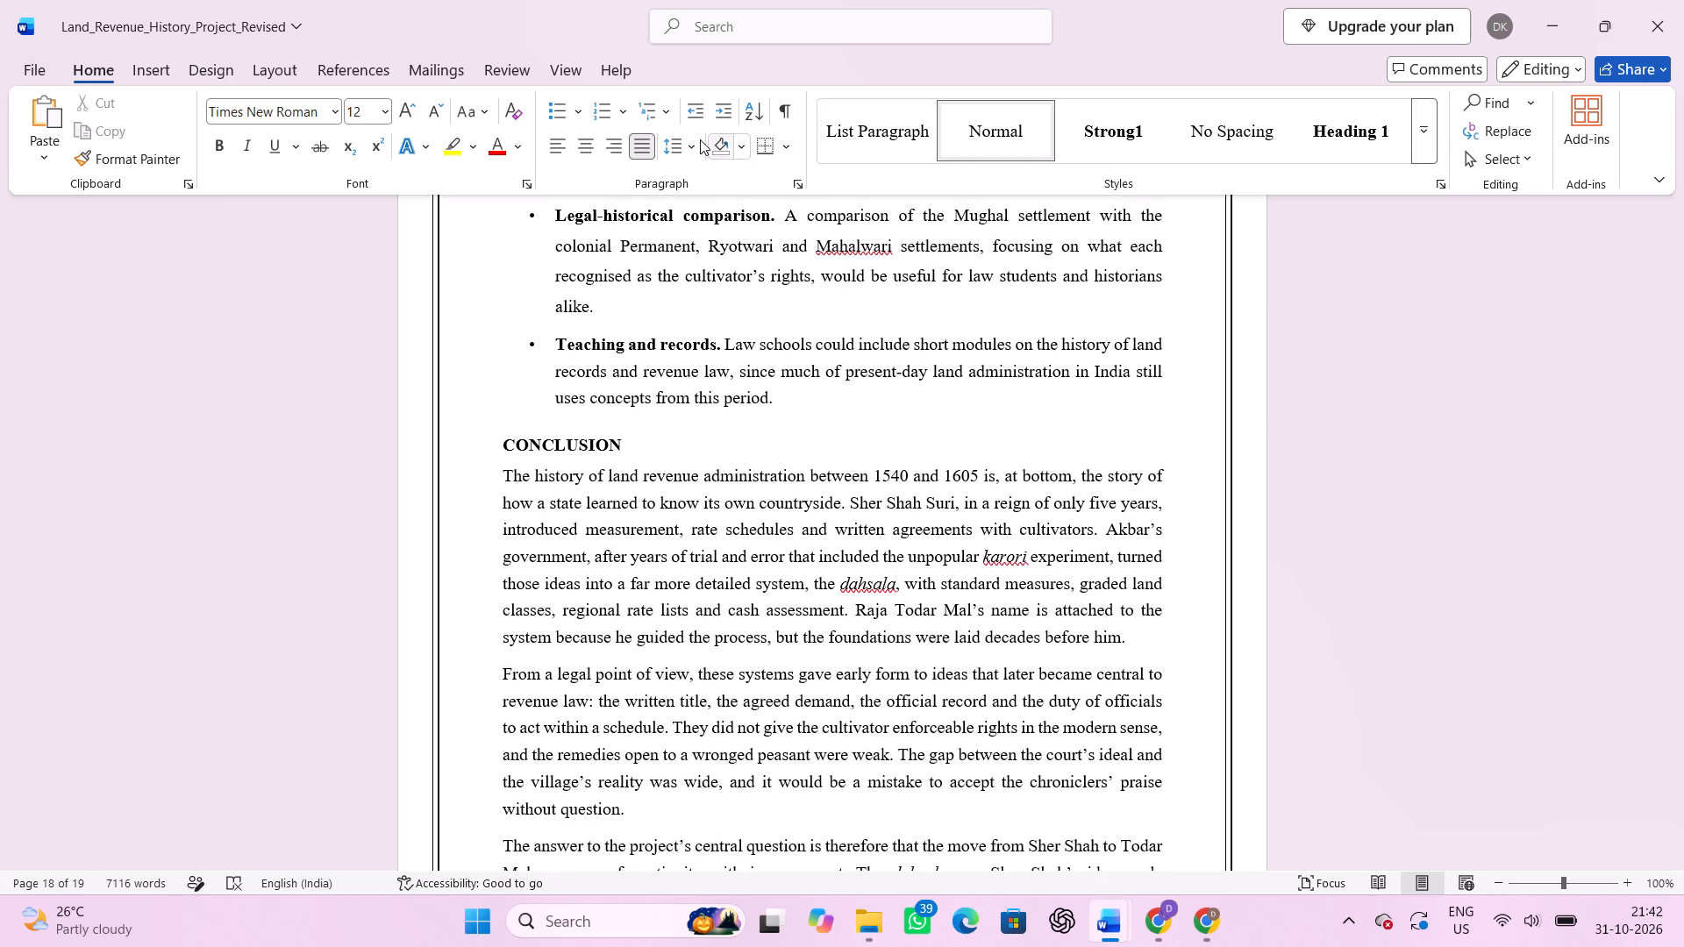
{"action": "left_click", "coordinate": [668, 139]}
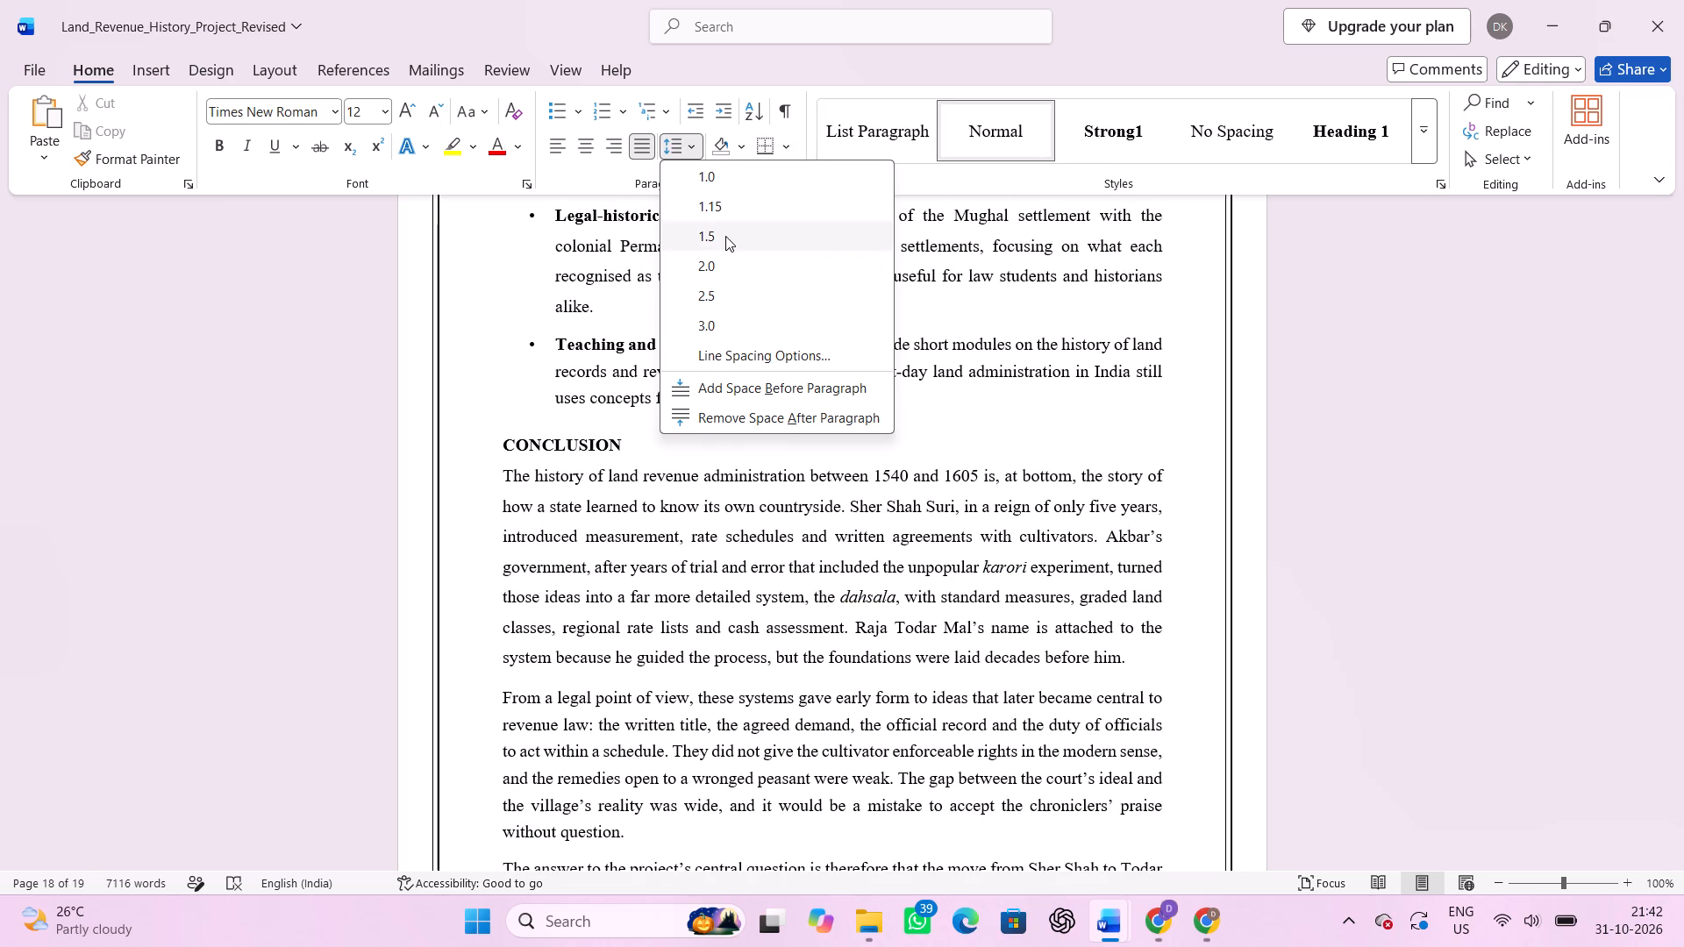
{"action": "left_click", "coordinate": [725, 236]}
Set 1.5 line spacing on all the text from the first ACKNOWLEDGEMENT paragraph through the last bibliography entry.
{"action": "scroll", "coordinate": [600, 423], "scroll_direction": "up", "scroll_amount": 8}
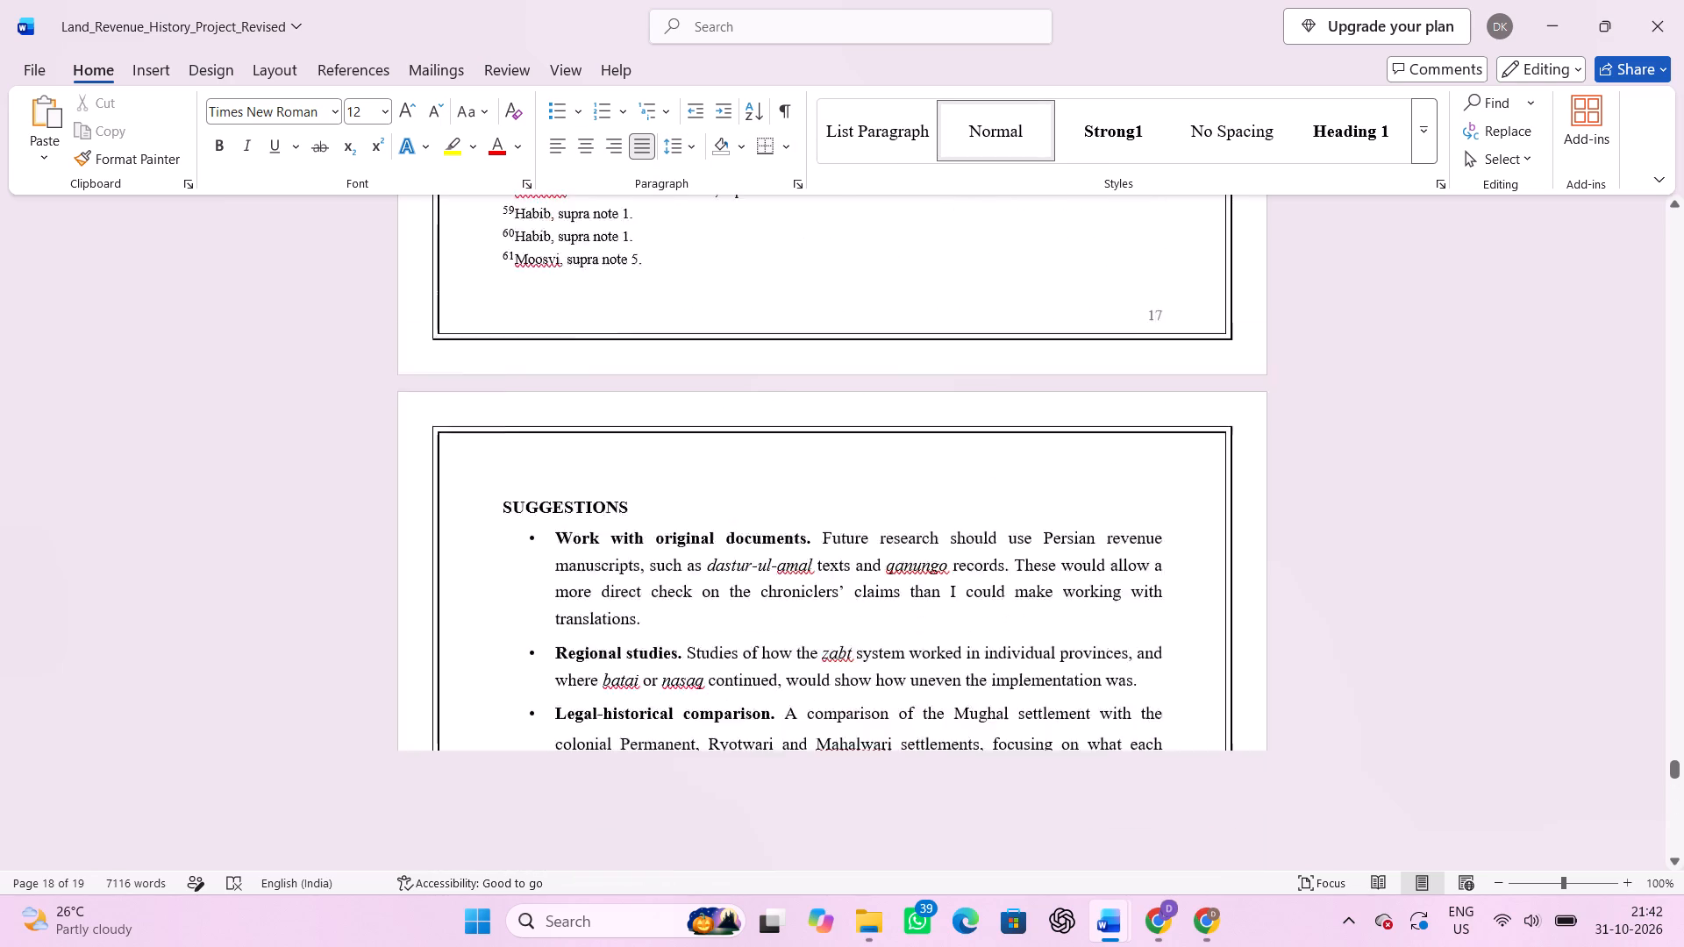
{"action": "scroll", "coordinate": [600, 423], "scroll_direction": "up", "scroll_amount": 20}
{"action": "scroll", "coordinate": [600, 423], "scroll_direction": "up", "scroll_amount": 12}
{"action": "scroll", "coordinate": [600, 423], "scroll_direction": "down", "scroll_amount": 5}
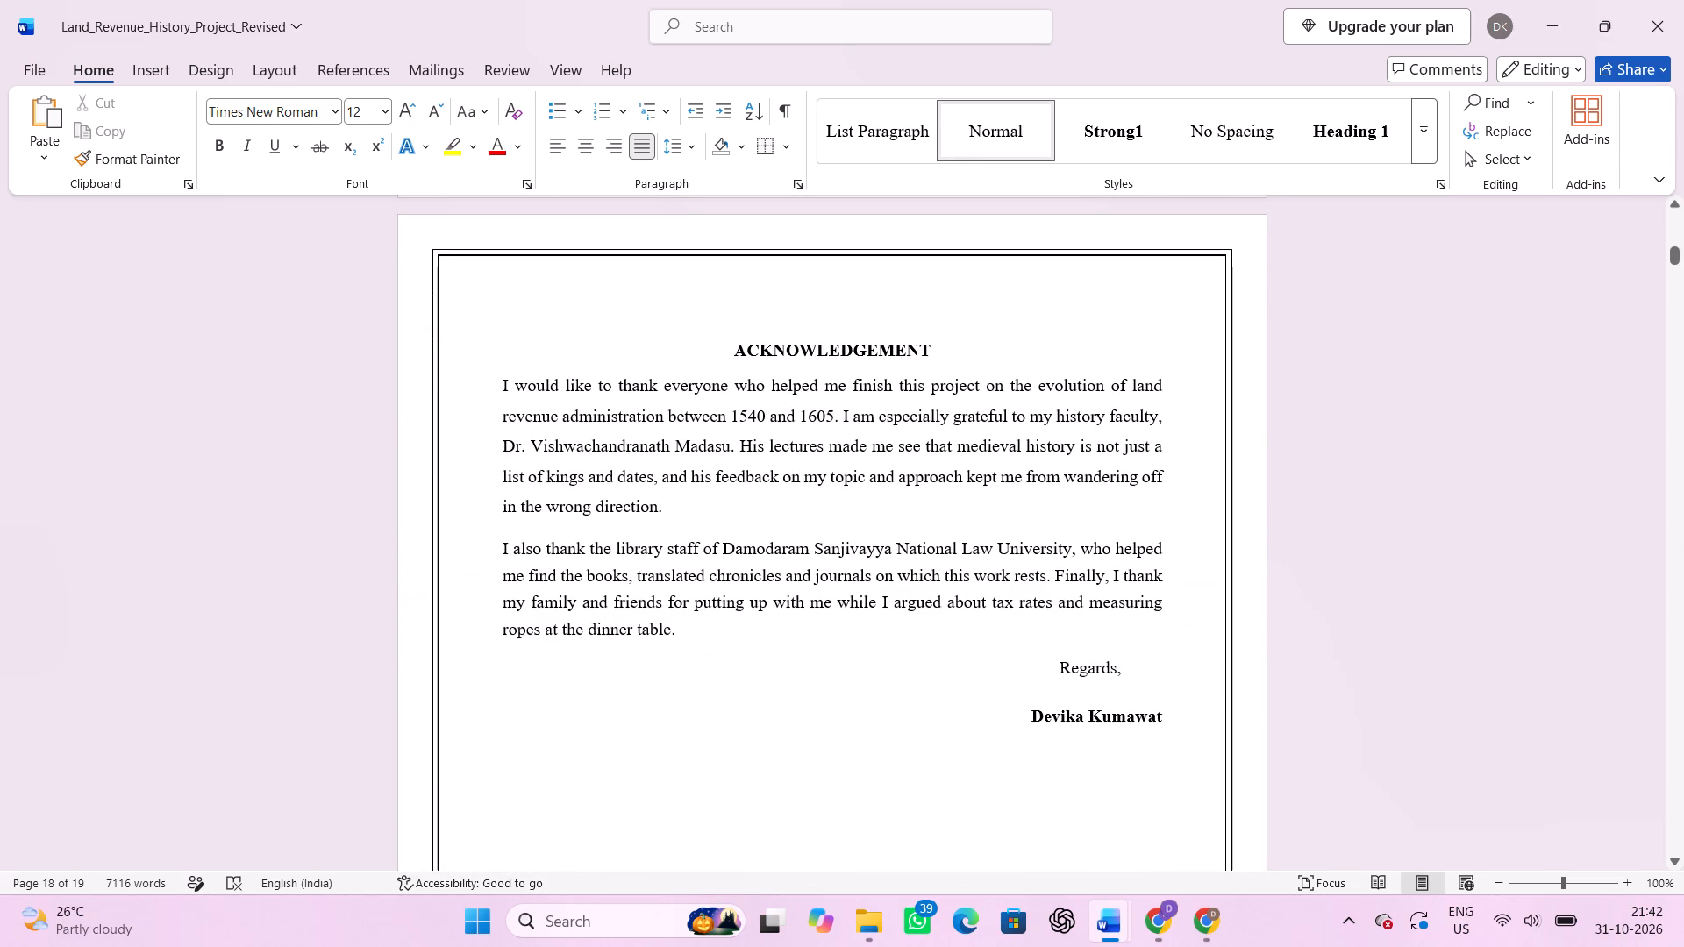
{"action": "left_click_drag", "start_coordinate": [496, 381], "coordinate": [740, 946]}
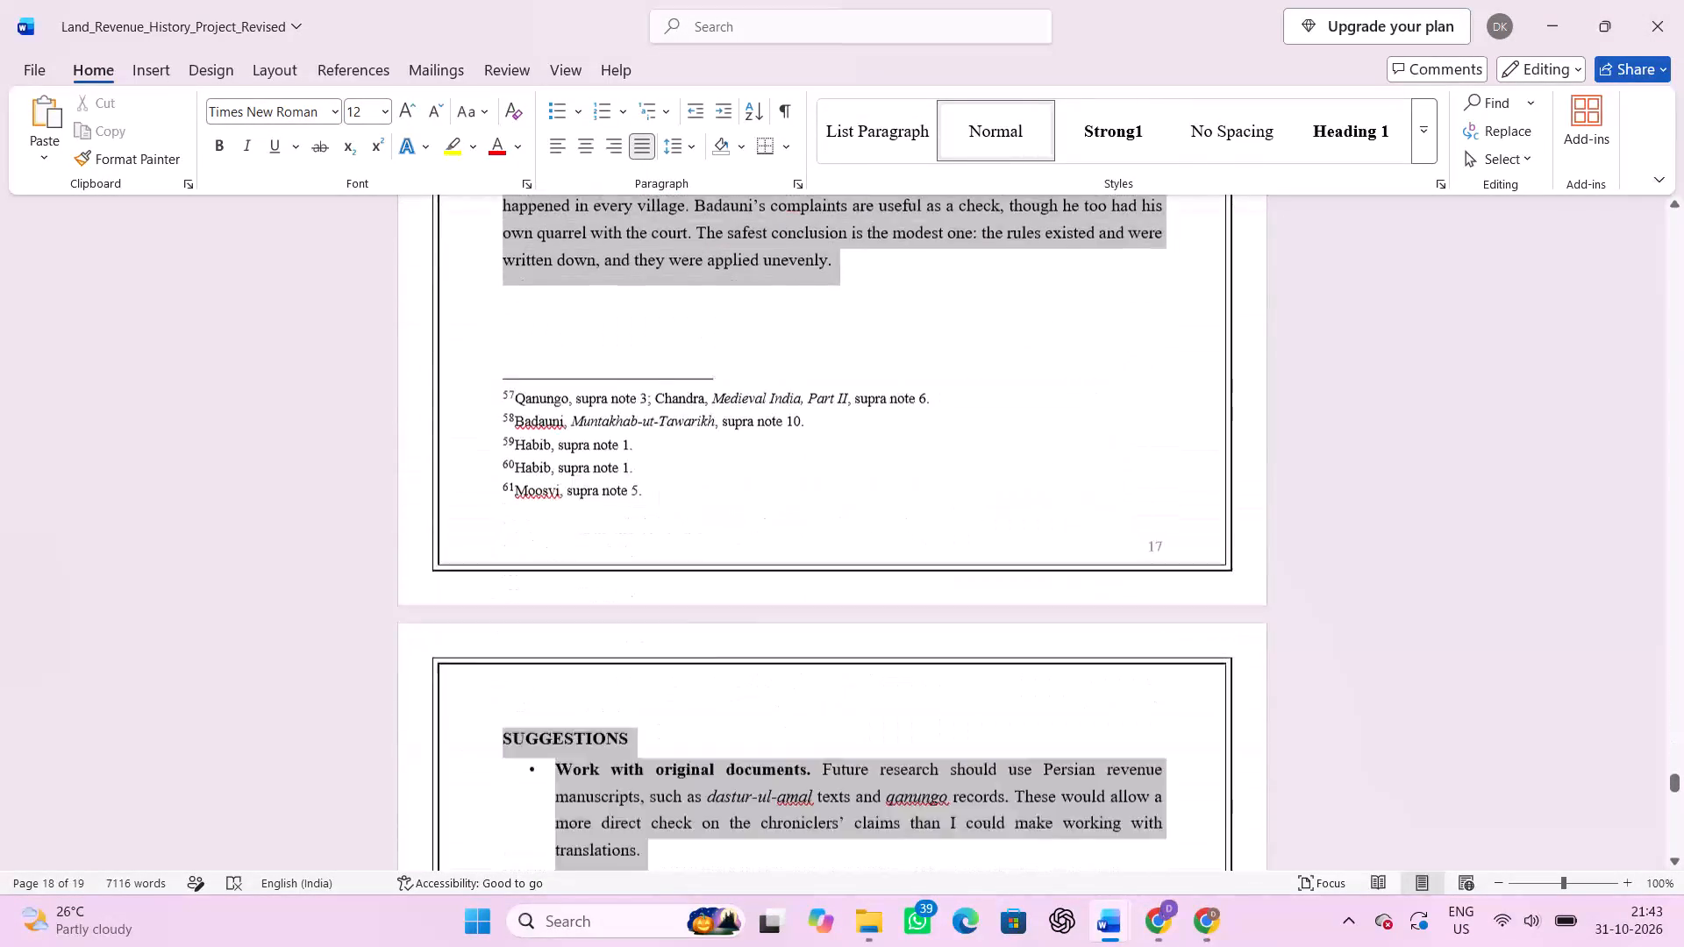
{"action": "left_click_drag", "start_coordinate": [740, 946], "coordinate": [738, 946]}
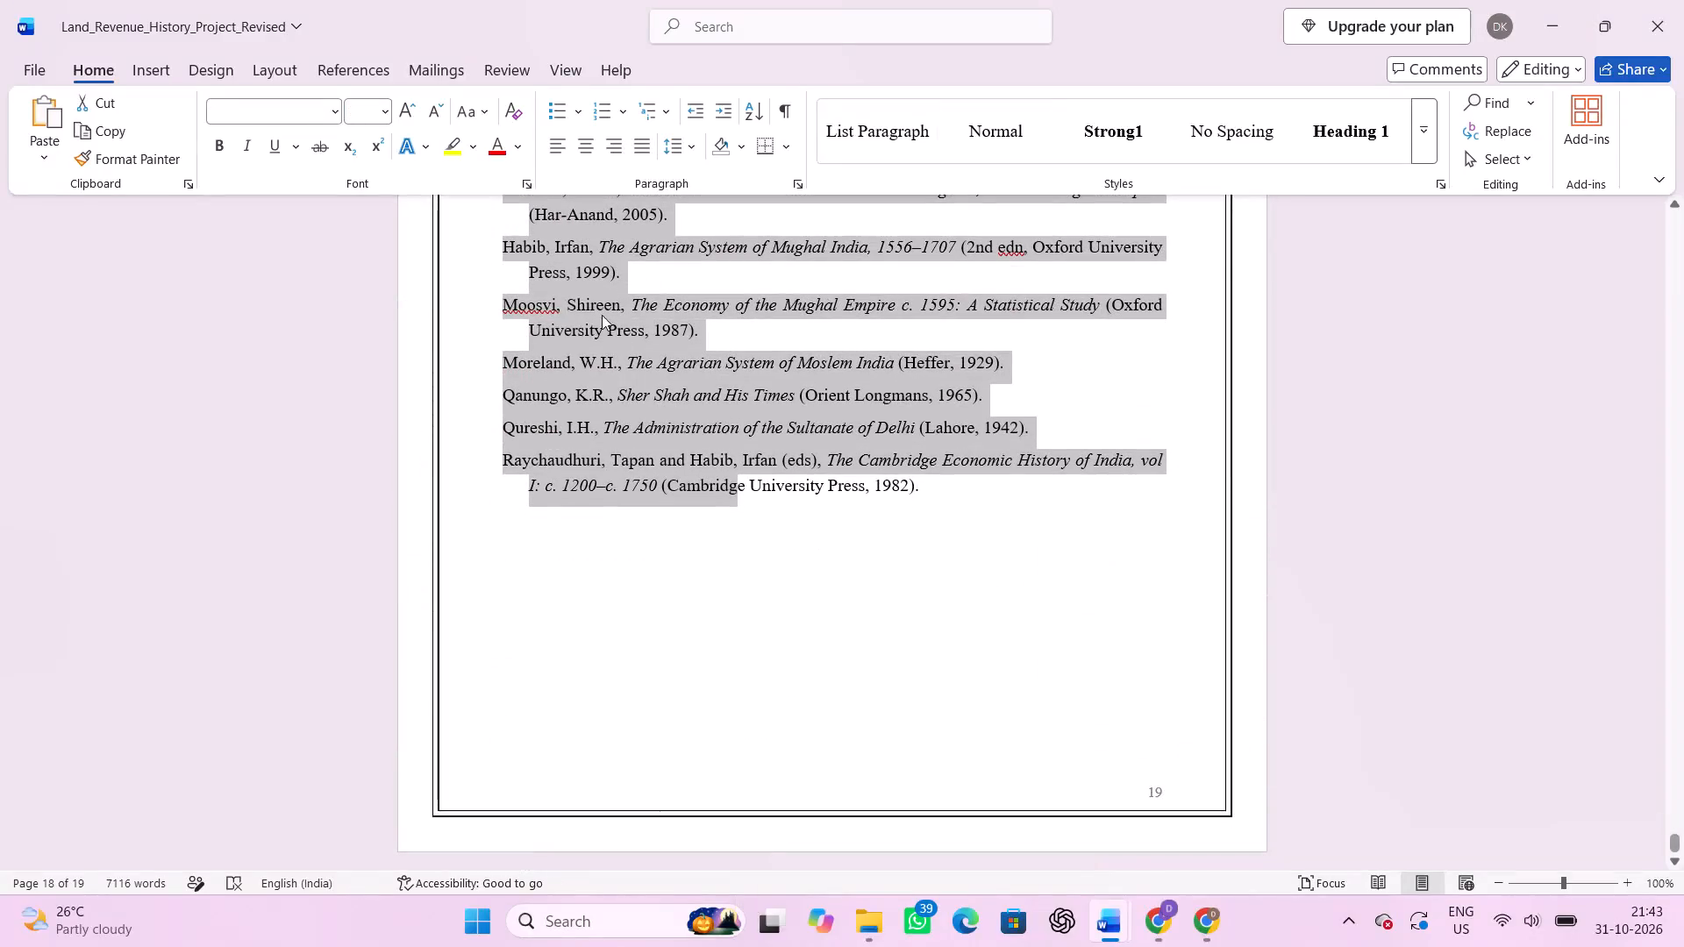
{"action": "left_click", "coordinate": [686, 154]}
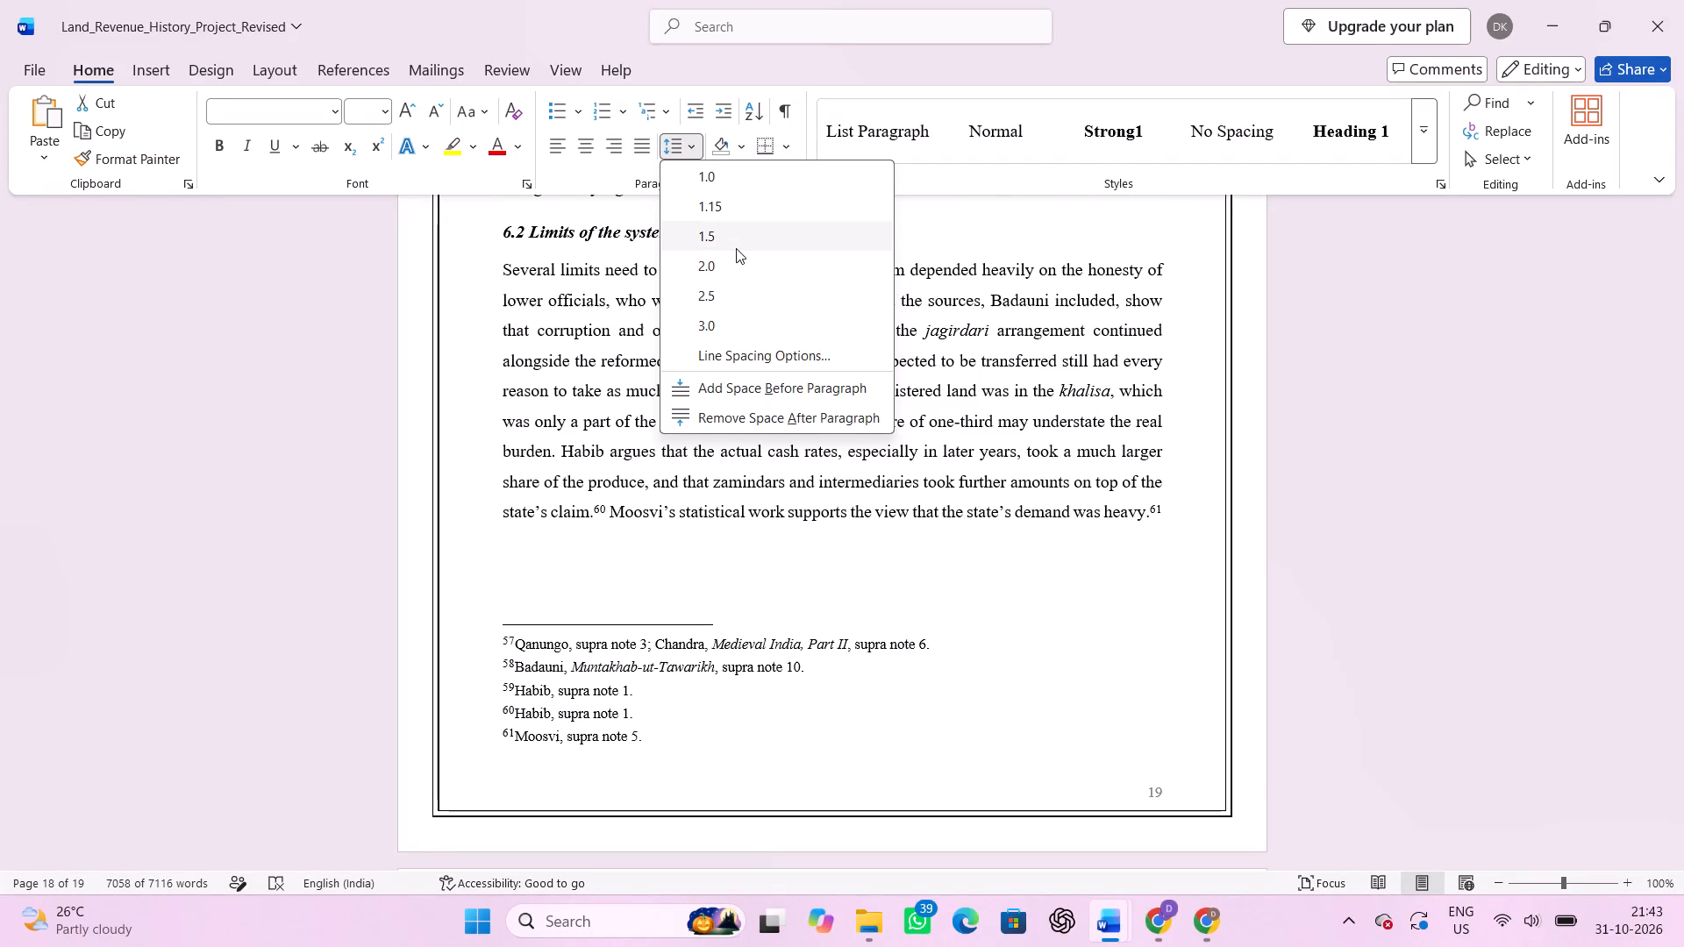
{"action": "left_click", "coordinate": [736, 248]}
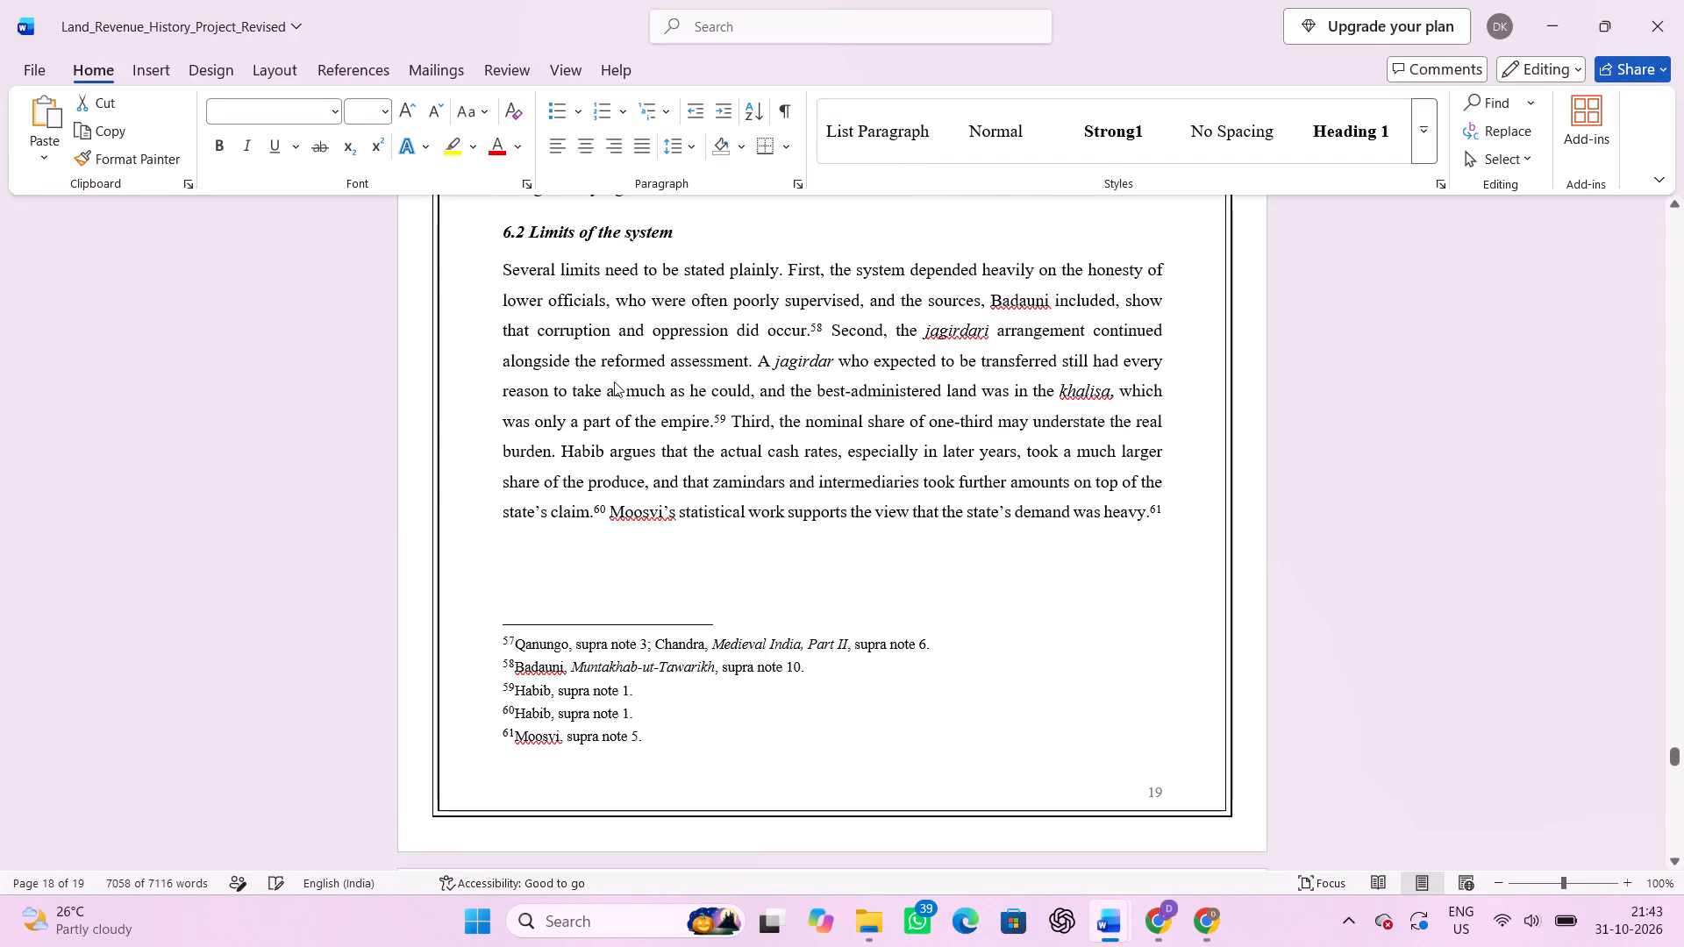
Look over the respaced pages from section 6.2 and the comparison table back through chapter 5 to the title page.
{"action": "scroll", "coordinate": [527, 464], "scroll_direction": "up", "scroll_amount": 3}
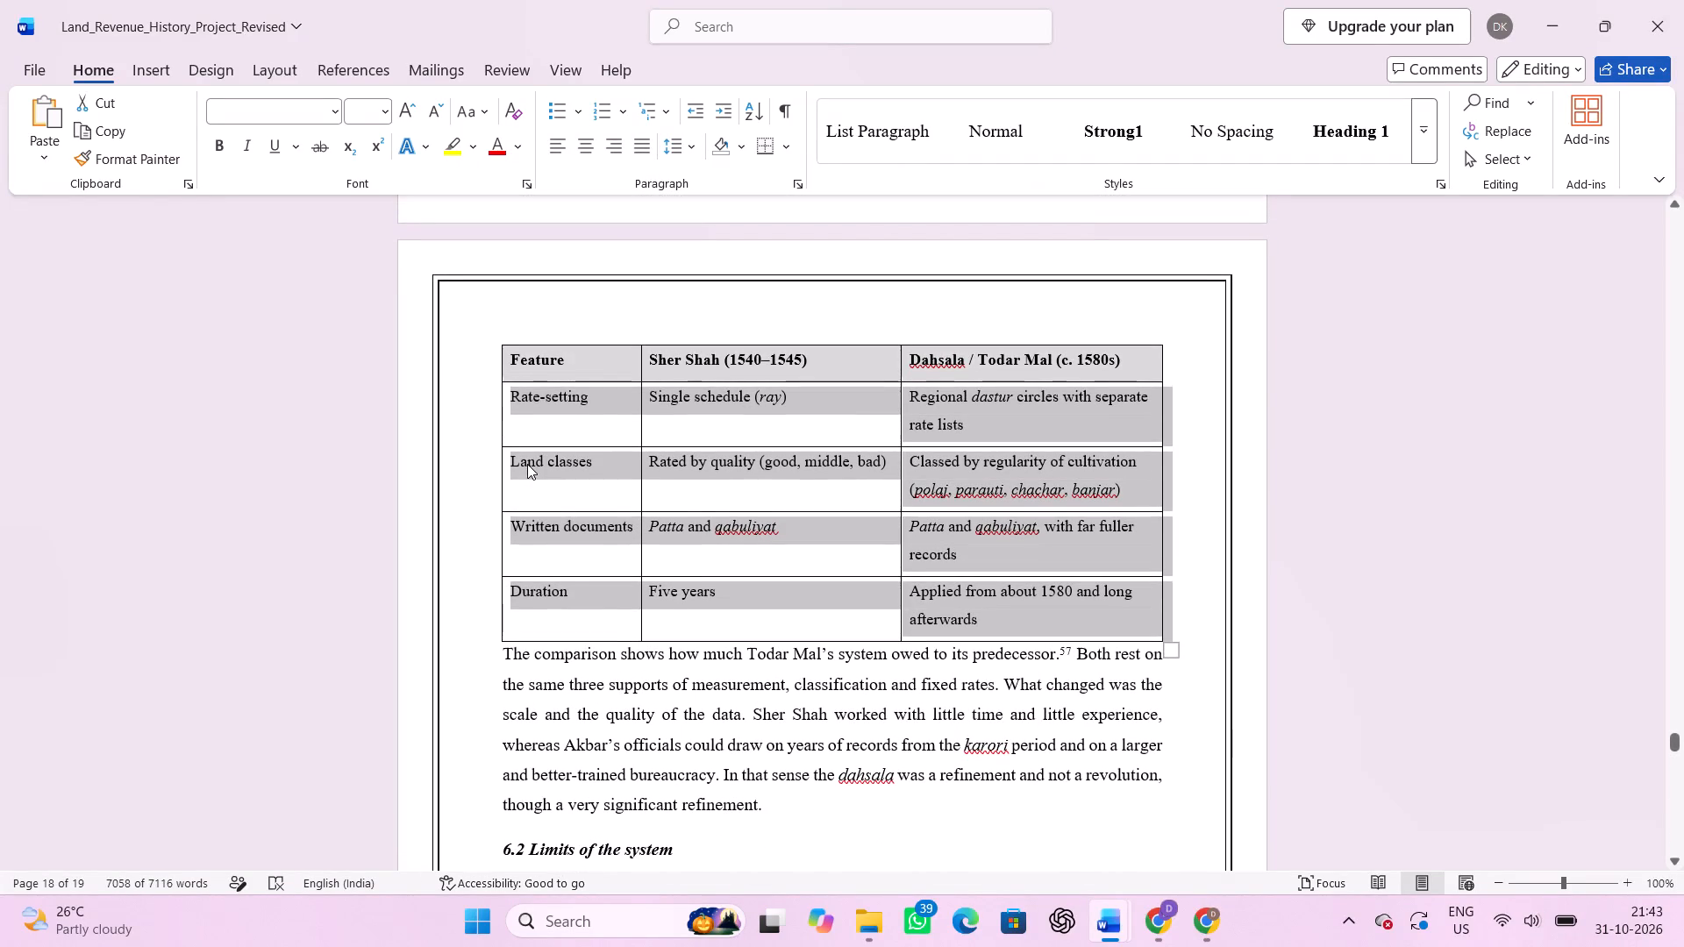
{"action": "left_click", "coordinate": [1352, 414]}
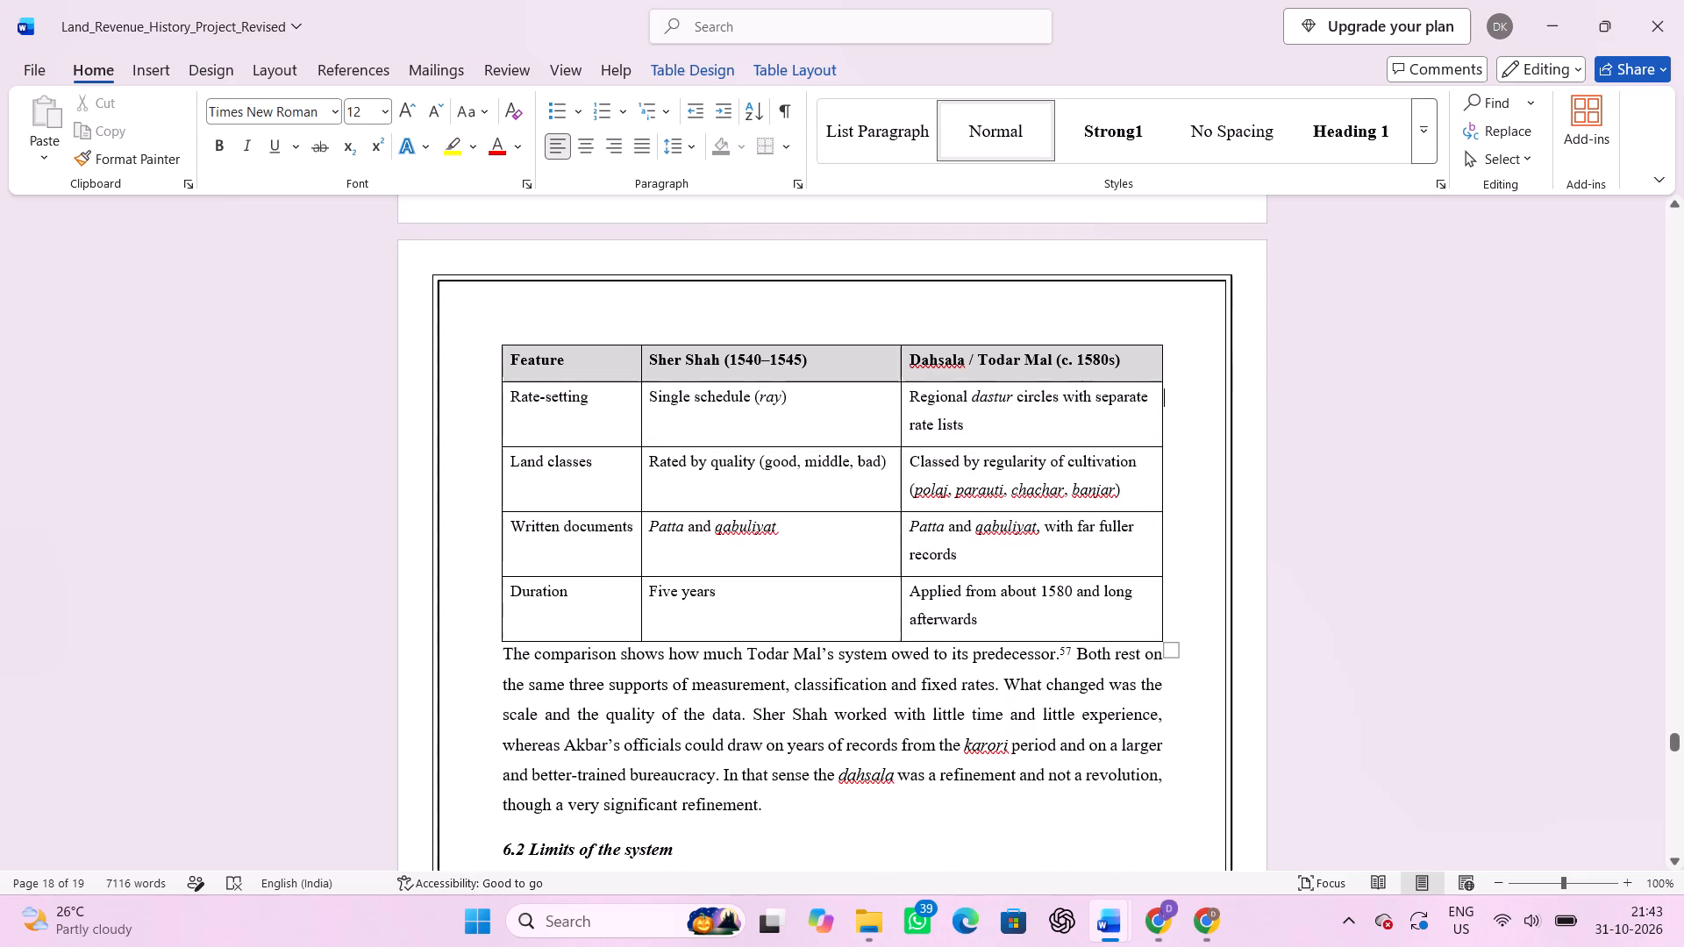
{"action": "left_click", "coordinate": [939, 488]}
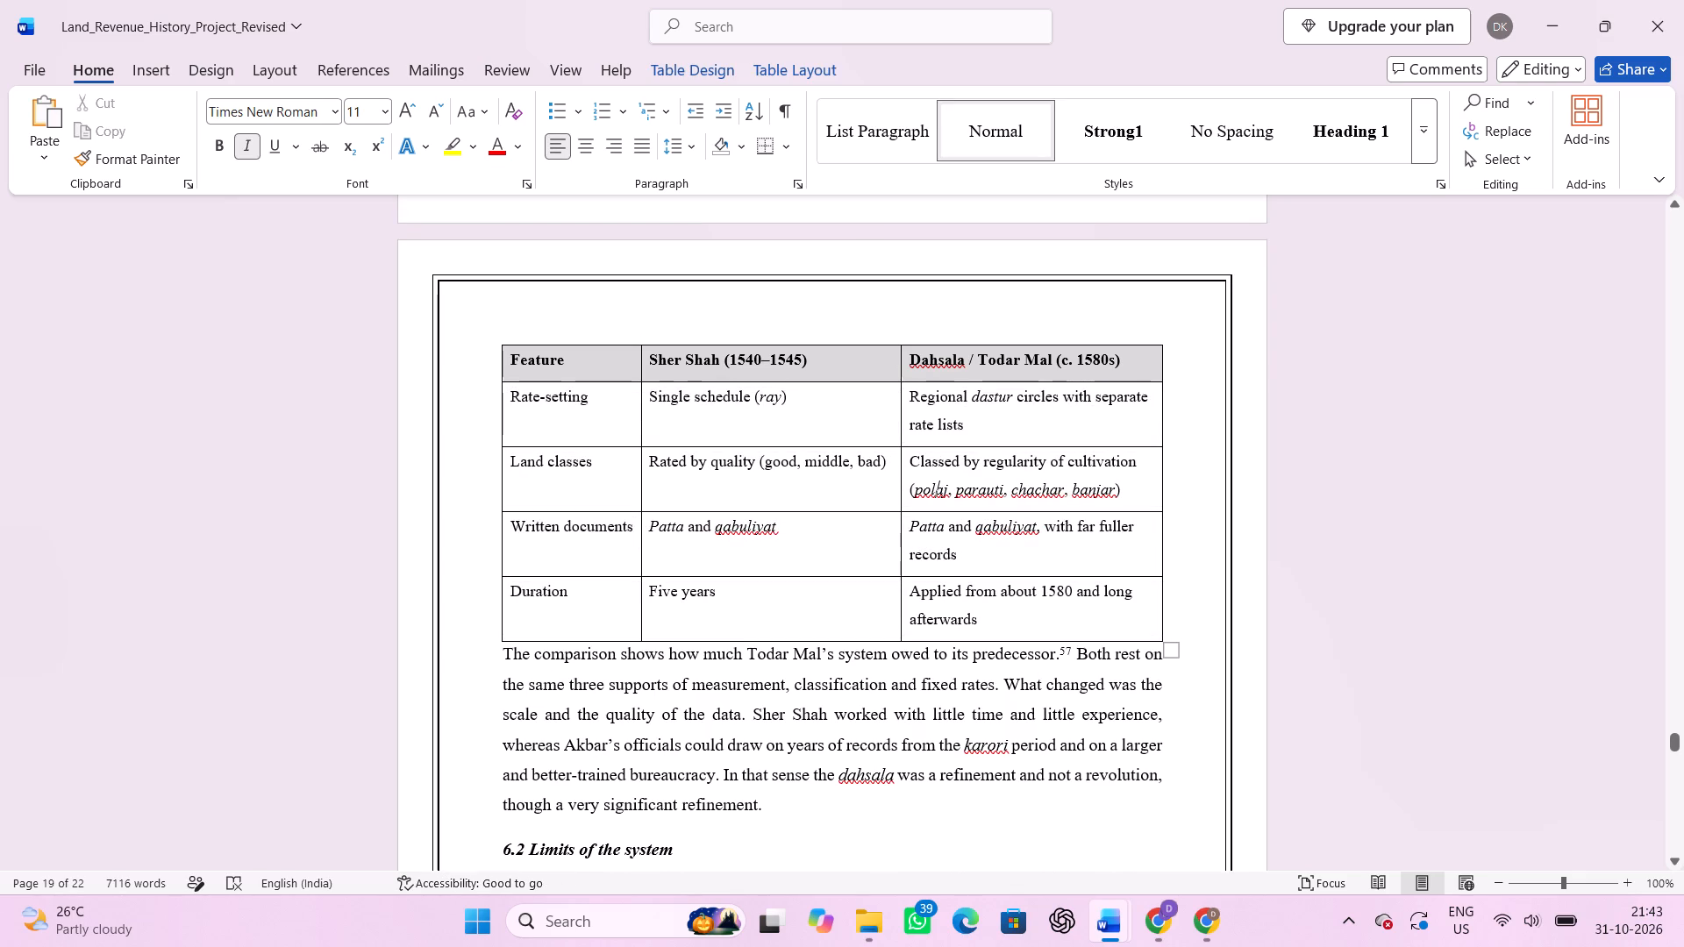
{"action": "scroll", "coordinate": [828, 580], "scroll_direction": "up", "scroll_amount": 3}
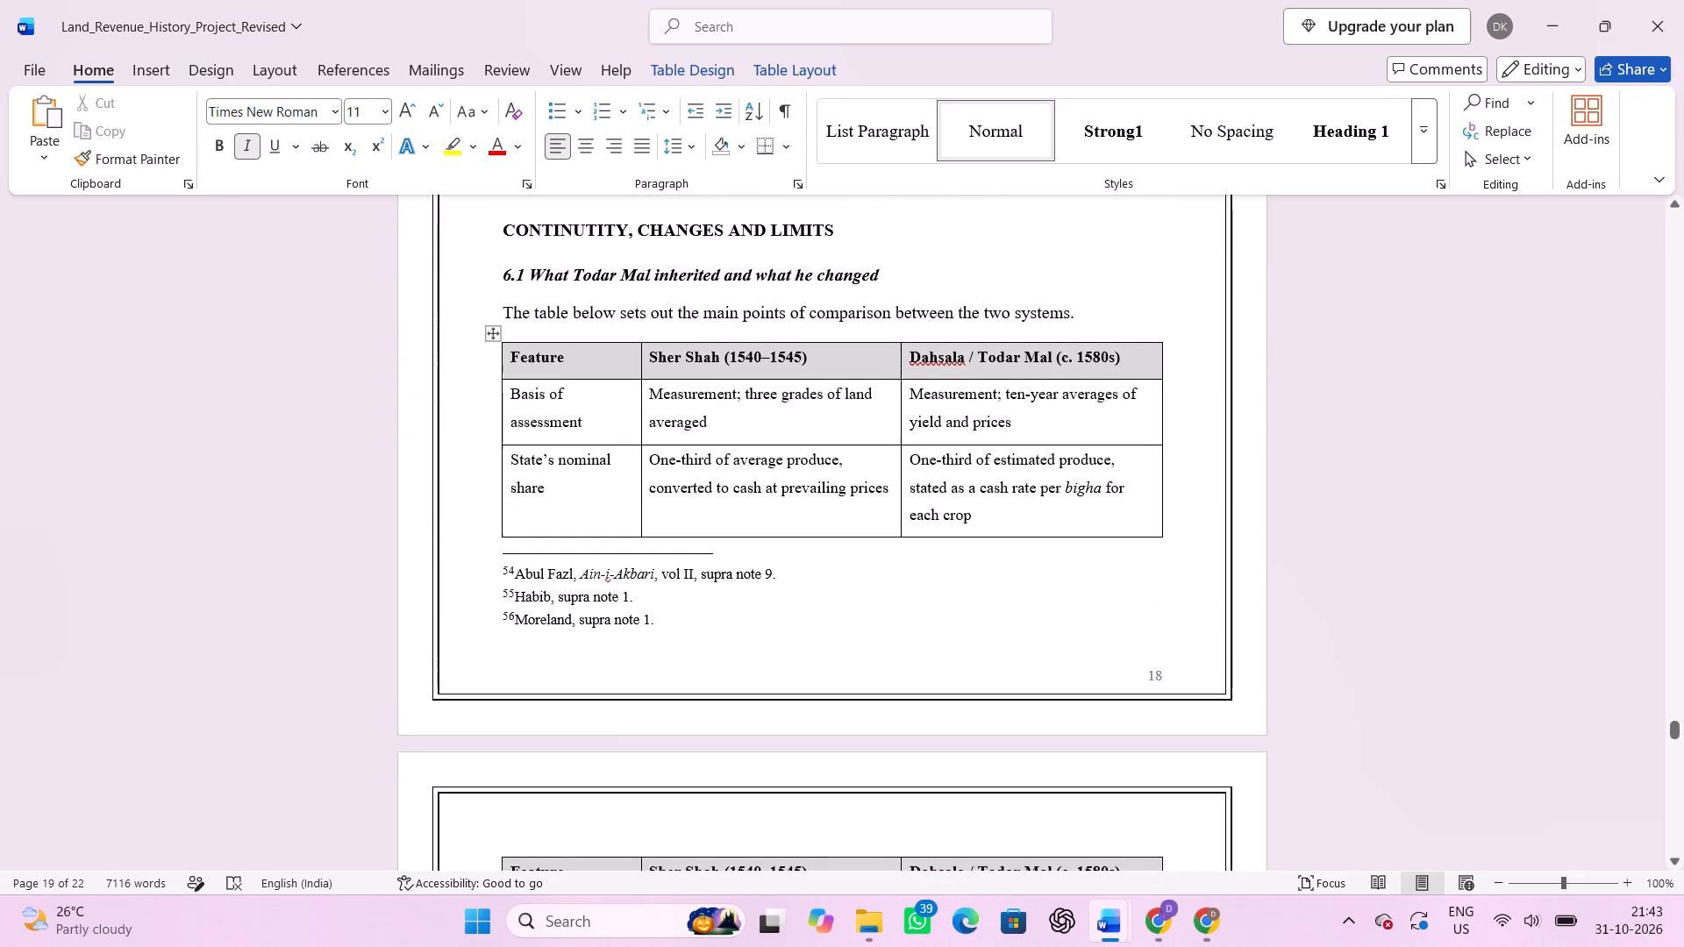
{"action": "scroll", "coordinate": [828, 580], "scroll_direction": "up", "scroll_amount": 1}
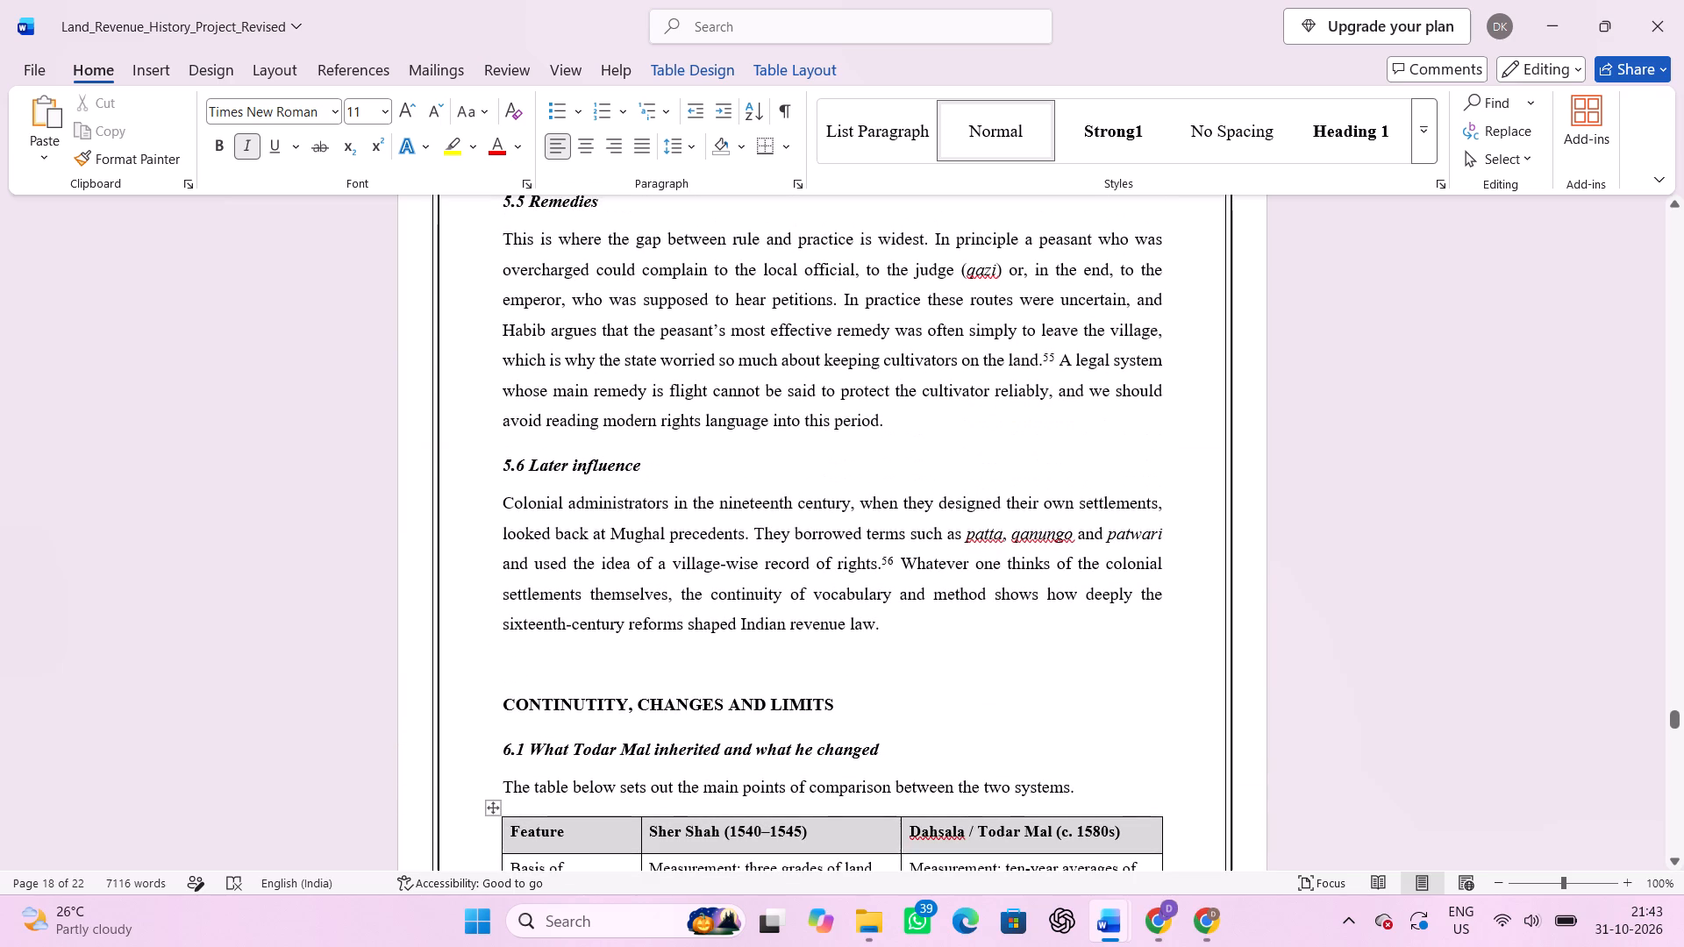
{"action": "scroll", "coordinate": [828, 580], "scroll_direction": "up", "scroll_amount": 5}
{"action": "scroll", "coordinate": [828, 580], "scroll_direction": "up", "scroll_amount": 20}
{"action": "scroll", "coordinate": [828, 580], "scroll_direction": "up", "scroll_amount": 20}
{"action": "scroll", "coordinate": [828, 580], "scroll_direction": "up", "scroll_amount": 14}
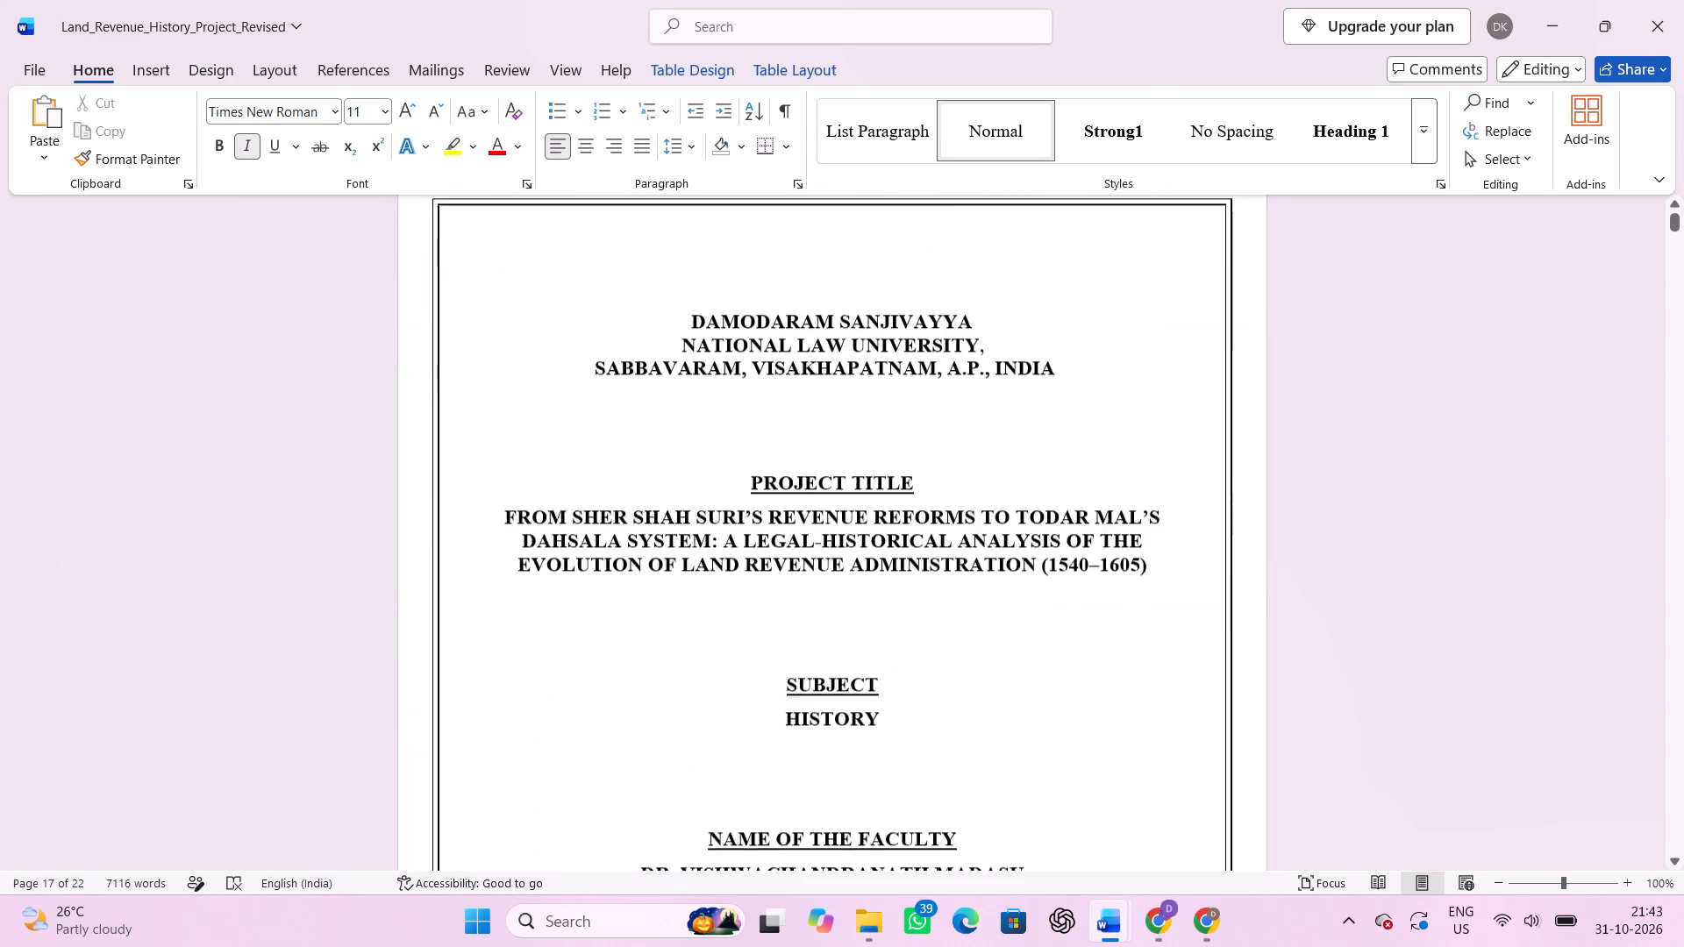
Change all the topic entries in the table of contents, from ABSTRACT to BIBLIOGRAPHY, to sentence case.
{"action": "scroll", "coordinate": [828, 580], "scroll_direction": "down", "scroll_amount": 8}
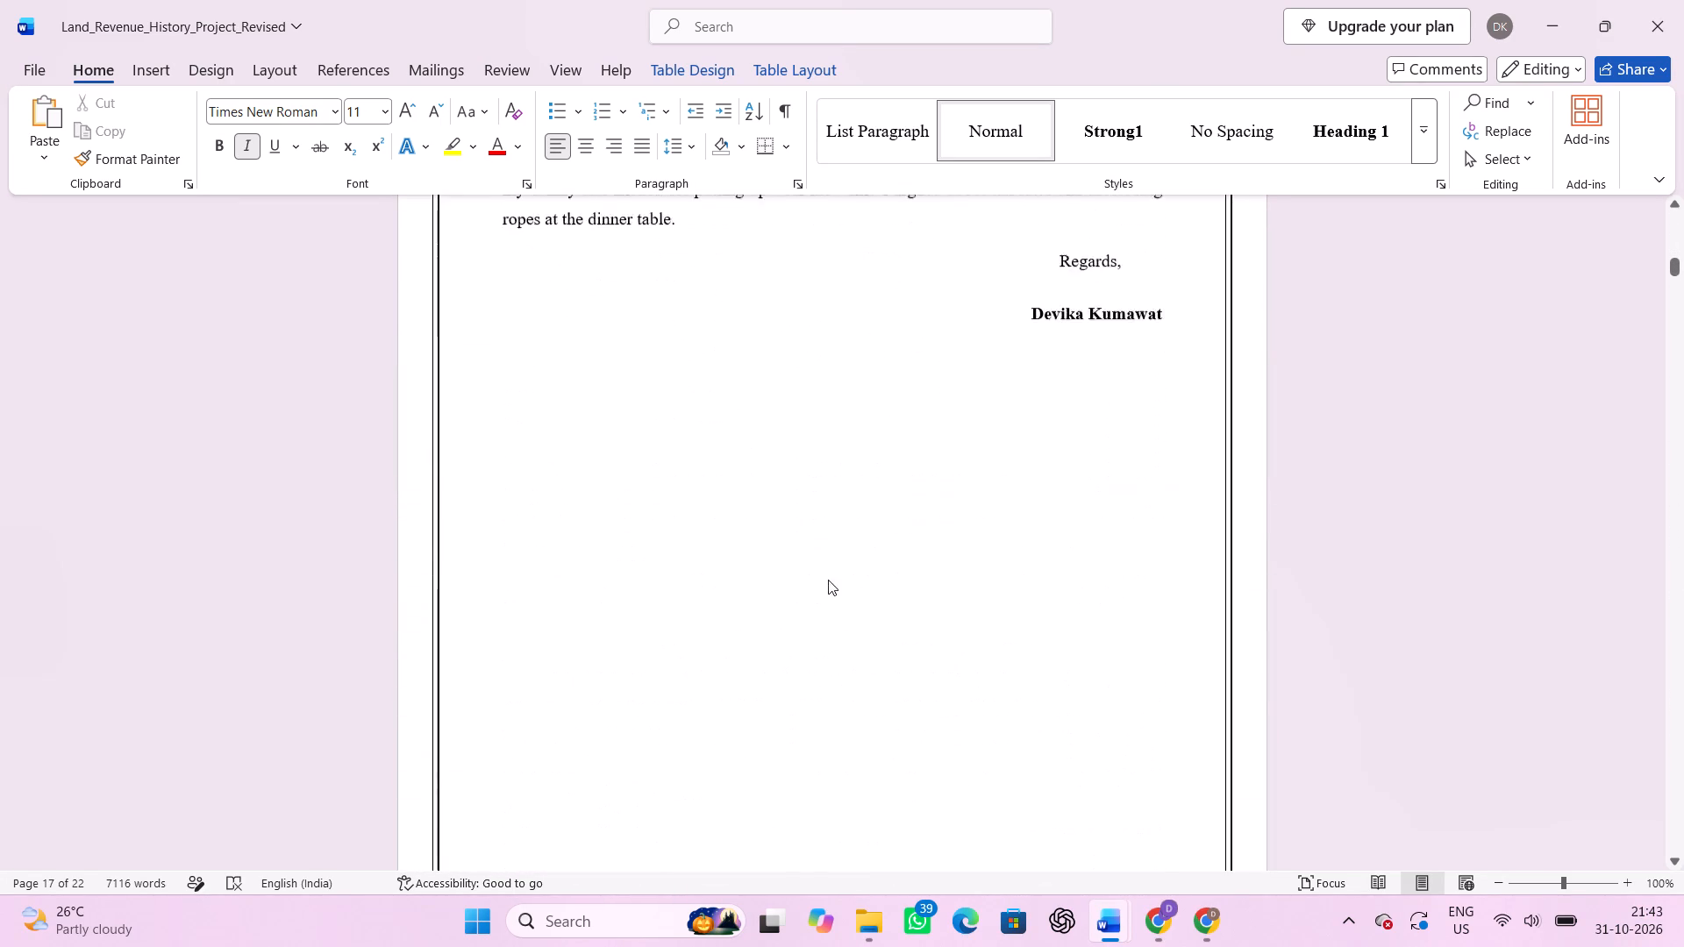
{"action": "scroll", "coordinate": [828, 580], "scroll_direction": "down", "scroll_amount": 4}
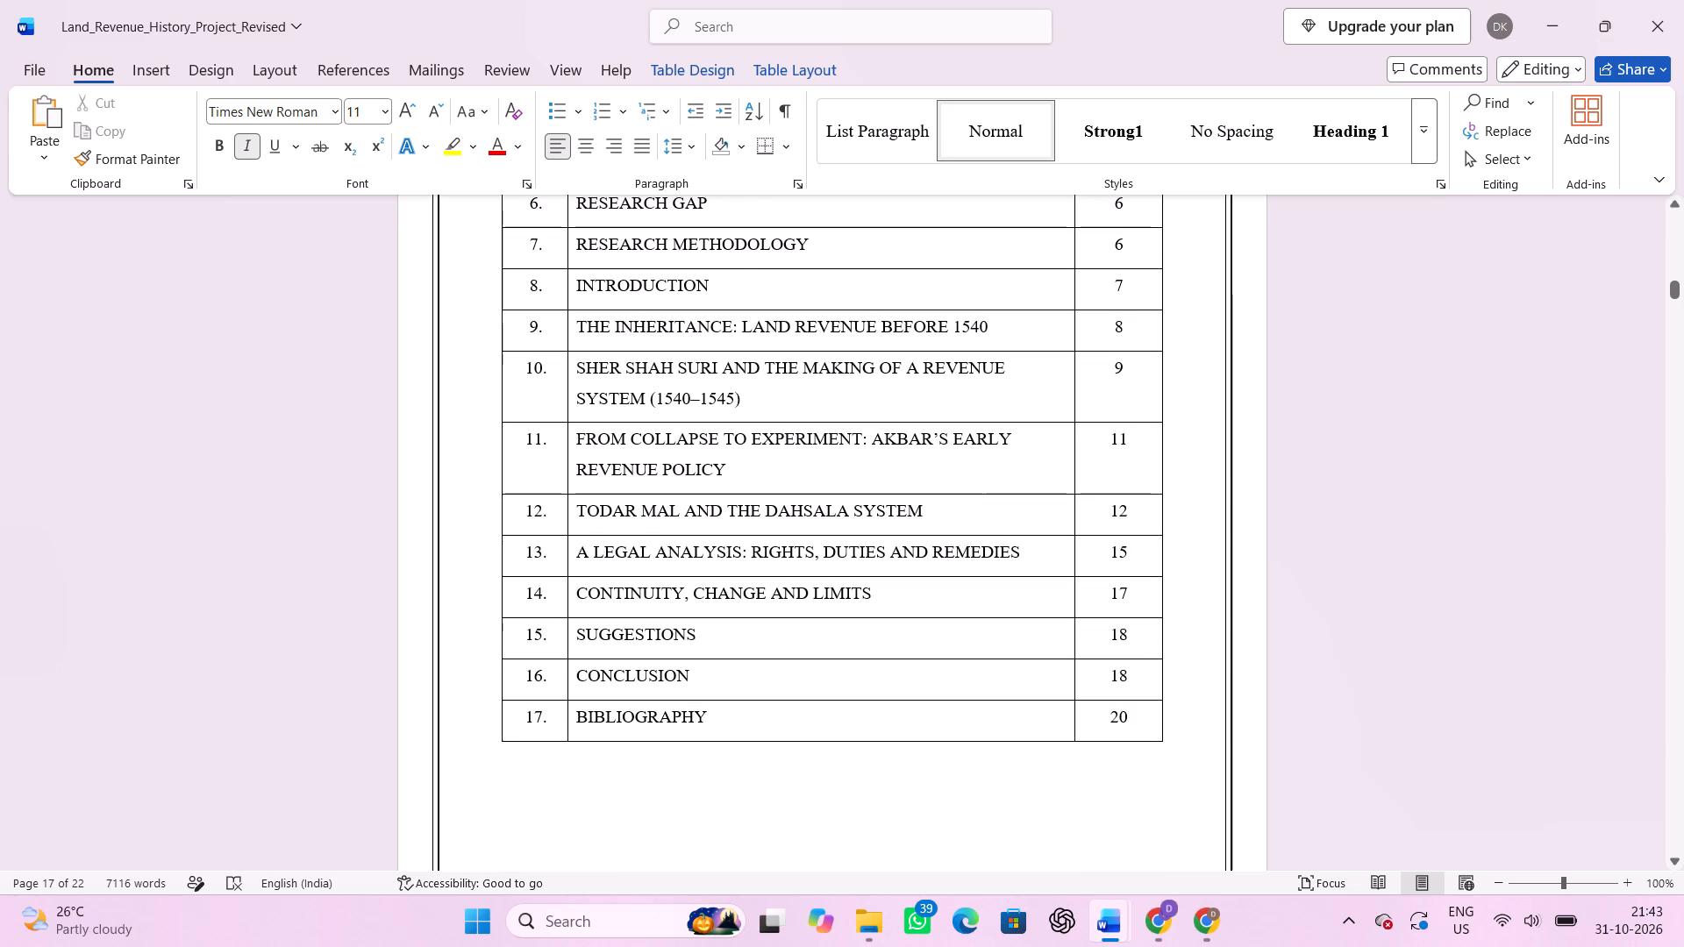
{"action": "scroll", "coordinate": [828, 580], "scroll_direction": "up", "scroll_amount": 2}
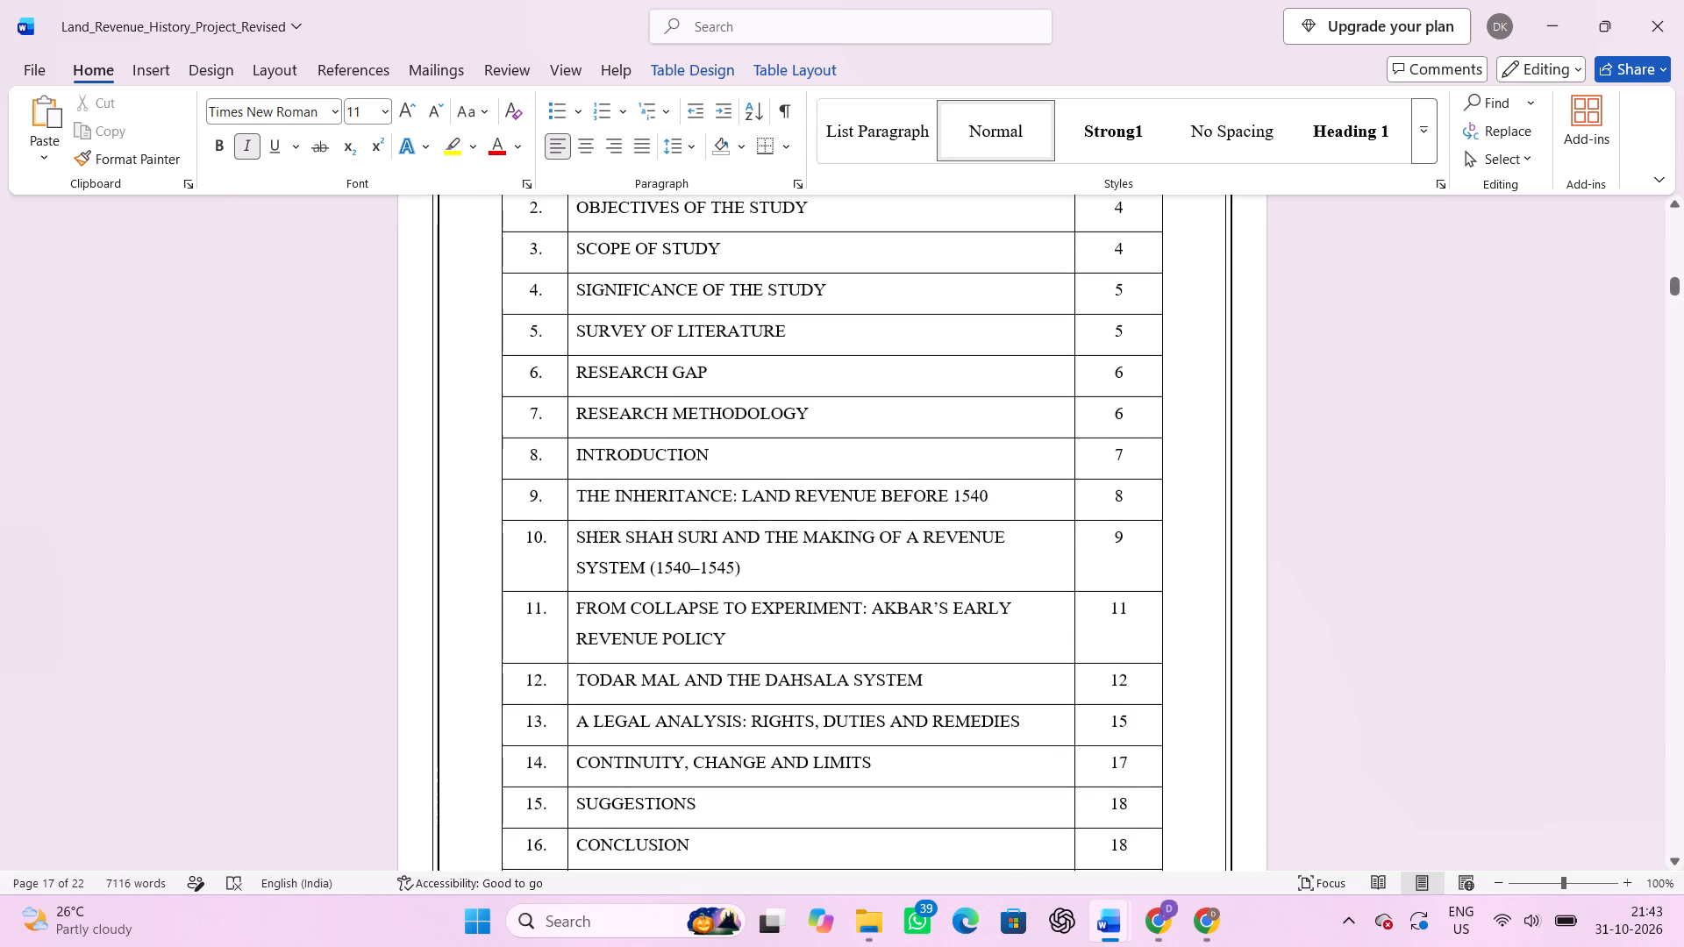
{"action": "scroll", "coordinate": [828, 580], "scroll_direction": "up", "scroll_amount": 2}
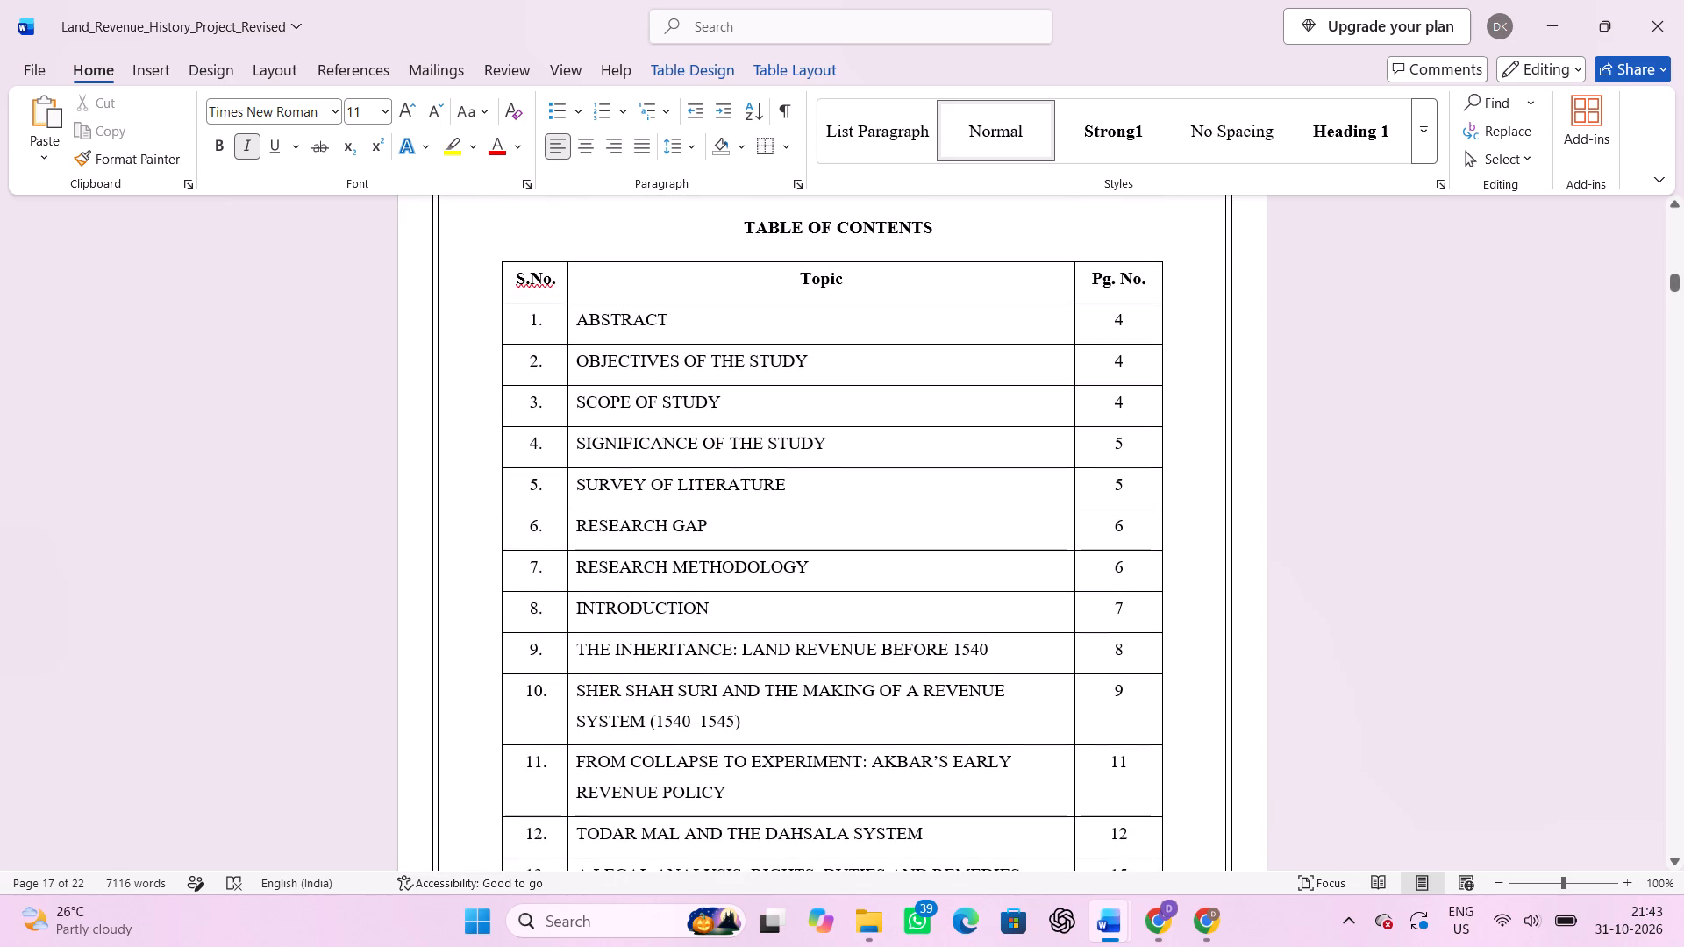
{"action": "left_click", "coordinate": [575, 331]}
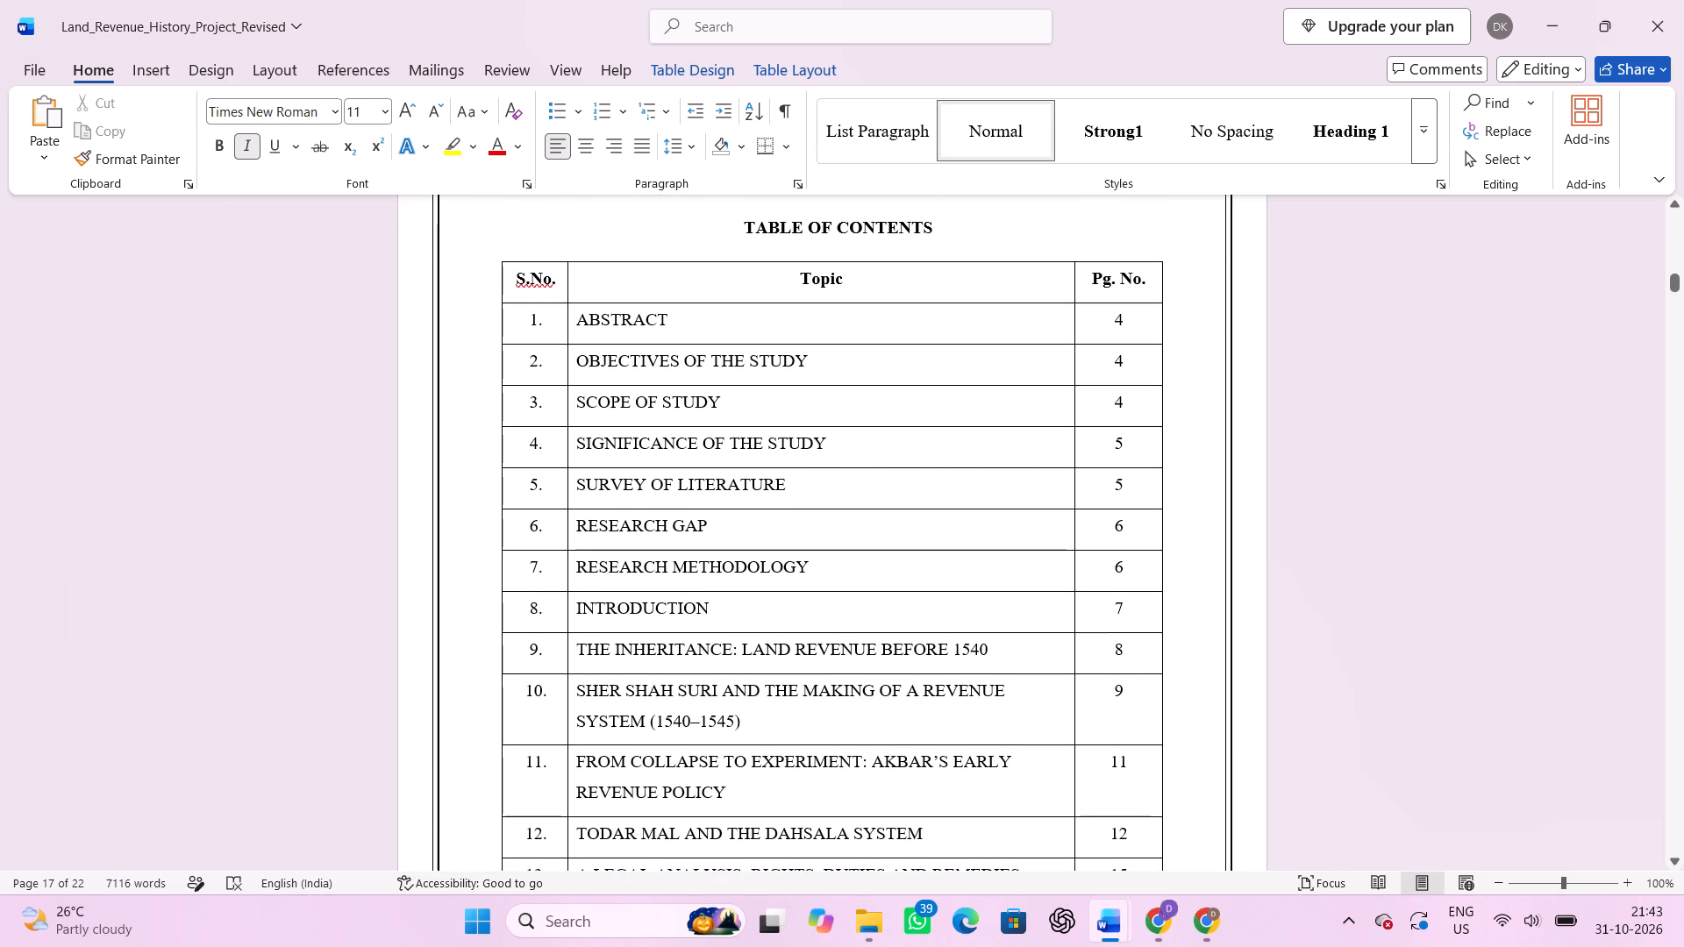
{"action": "left_click_drag", "start_coordinate": [575, 331], "coordinate": [771, 614]}
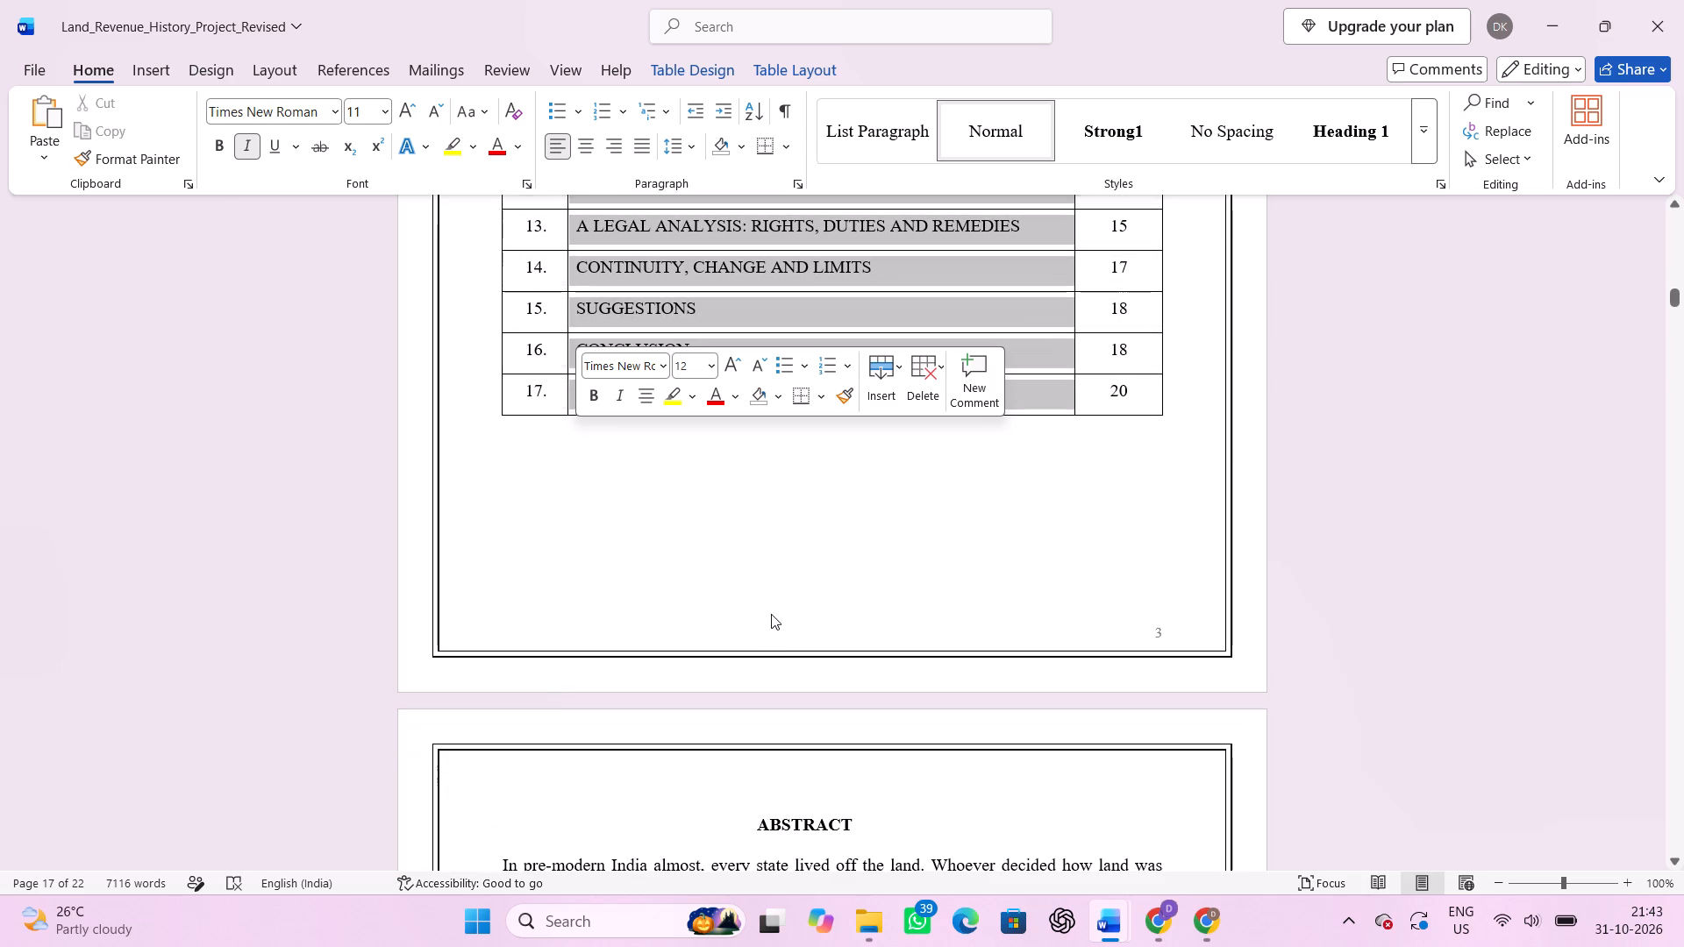
{"action": "left_click_drag", "start_coordinate": [771, 614], "coordinate": [1063, 394]}
{"action": "left_click", "coordinate": [484, 114]}
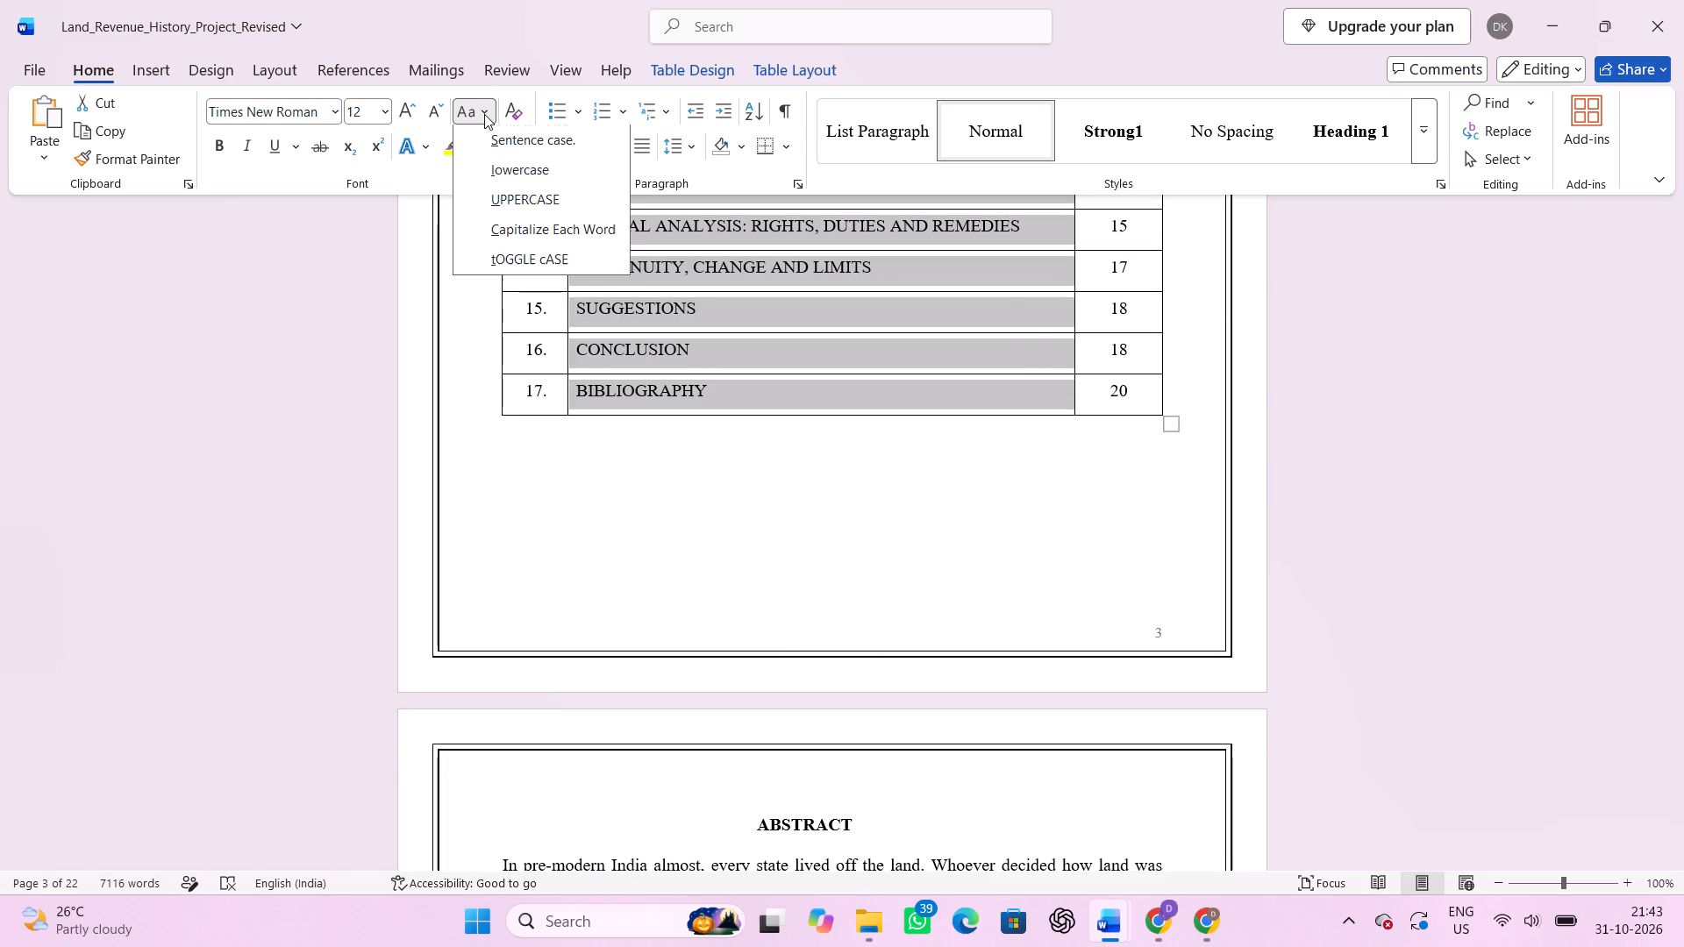
{"action": "left_click", "coordinate": [548, 146]}
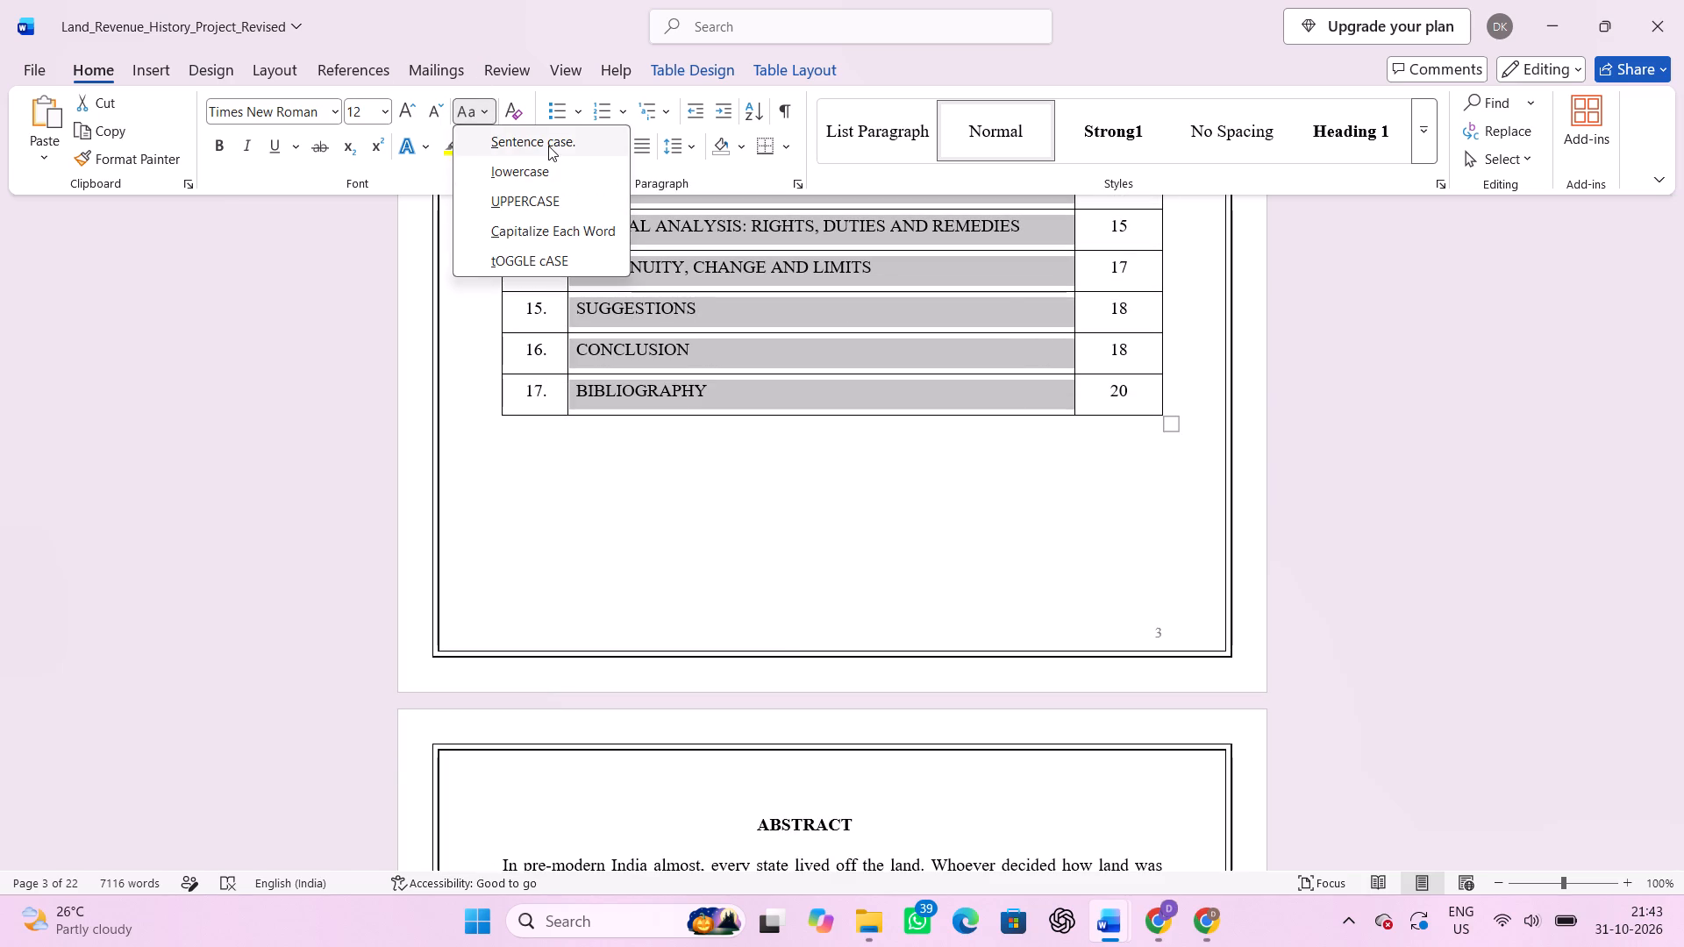
{"action": "scroll", "coordinate": [611, 448], "scroll_direction": "up", "scroll_amount": 3}
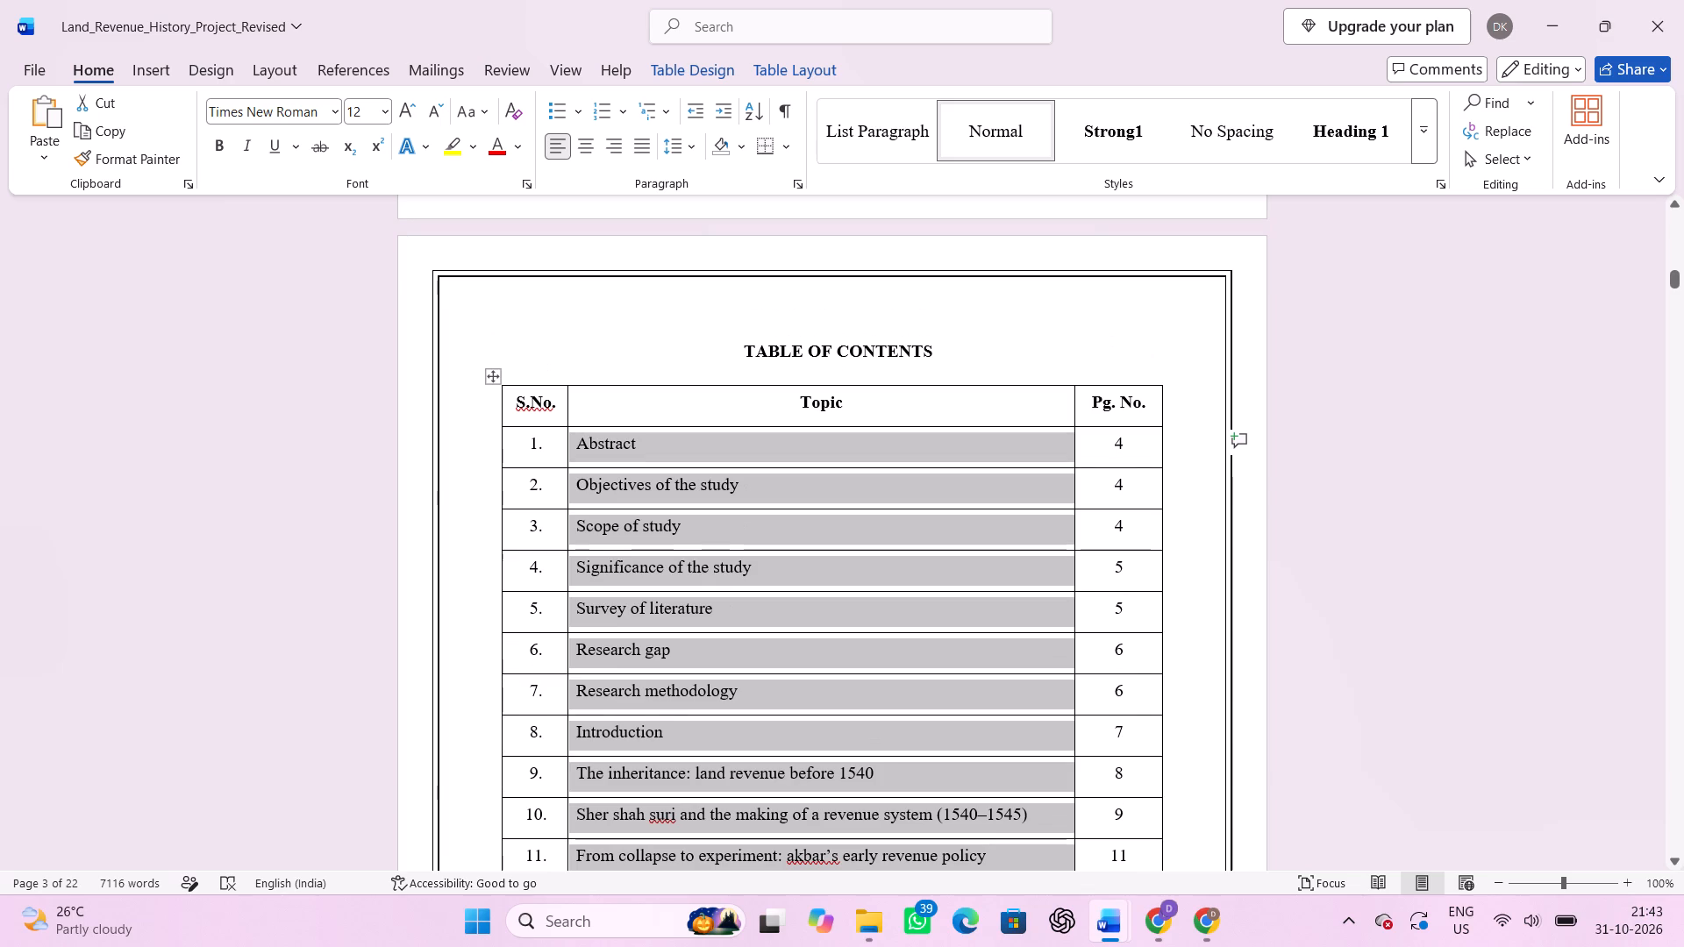
{"action": "left_click", "coordinate": [1375, 384]}
Underline the ABSTRACT heading on the page after the table of contents.
{"action": "scroll", "coordinate": [579, 652], "scroll_direction": "down", "scroll_amount": 1}
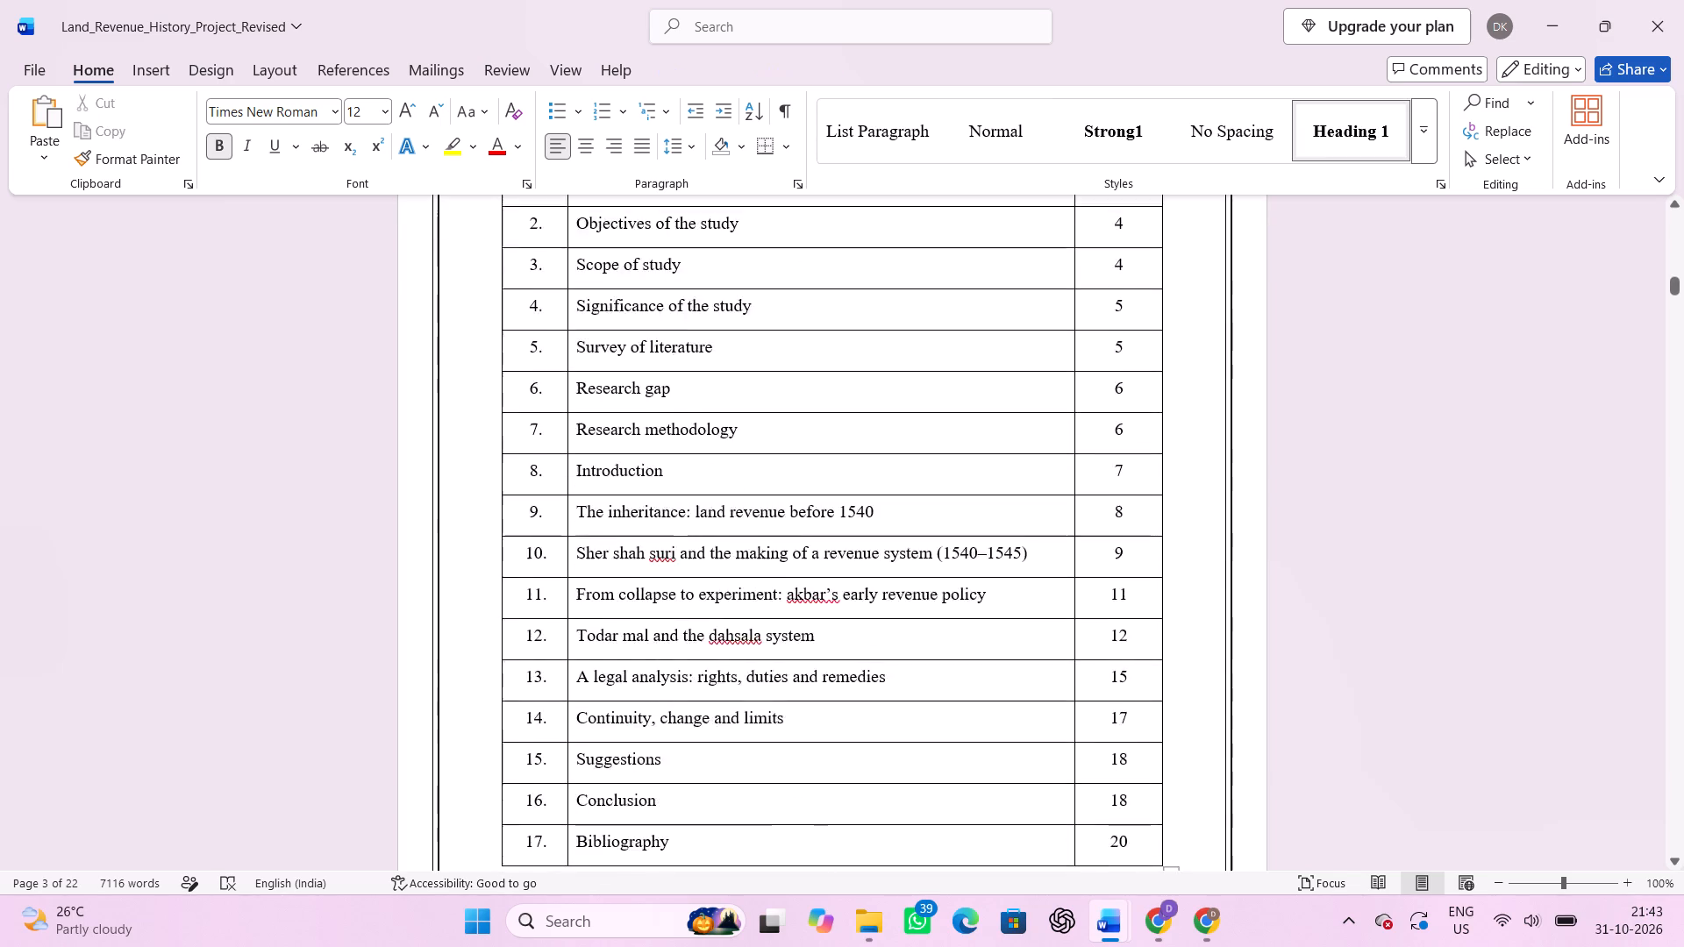
{"action": "scroll", "coordinate": [579, 652], "scroll_direction": "down", "scroll_amount": 1}
{"action": "scroll", "coordinate": [579, 652], "scroll_direction": "right", "scroll_amount": 2}
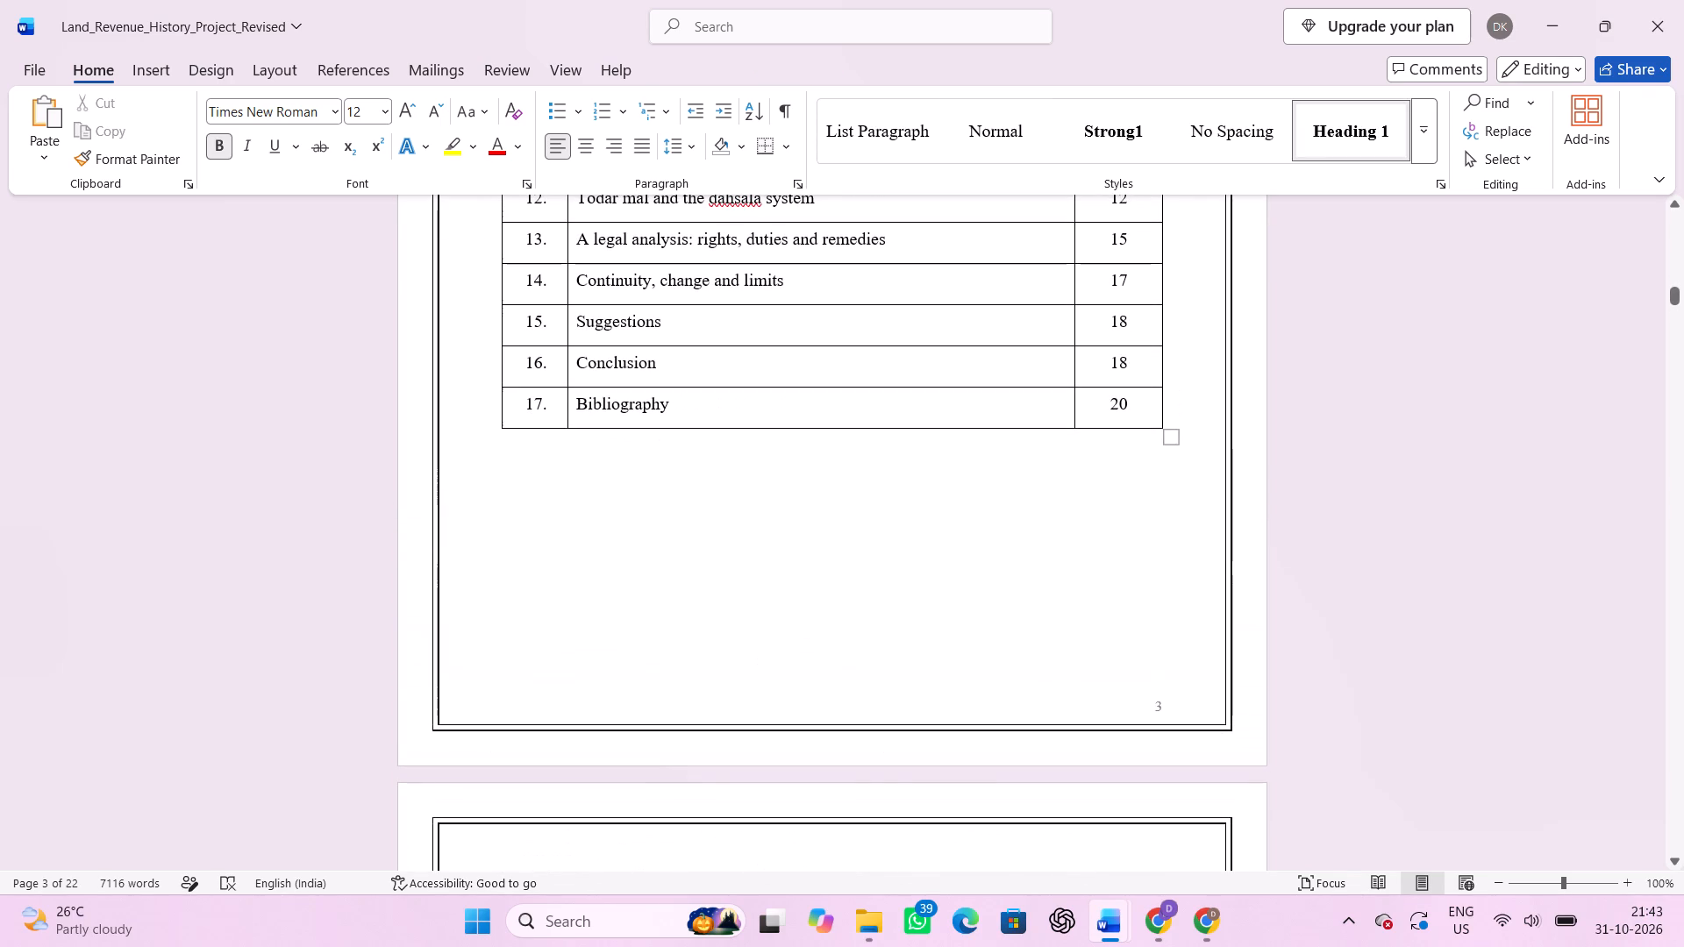
{"action": "scroll", "coordinate": [579, 652], "scroll_direction": "right", "scroll_amount": 4}
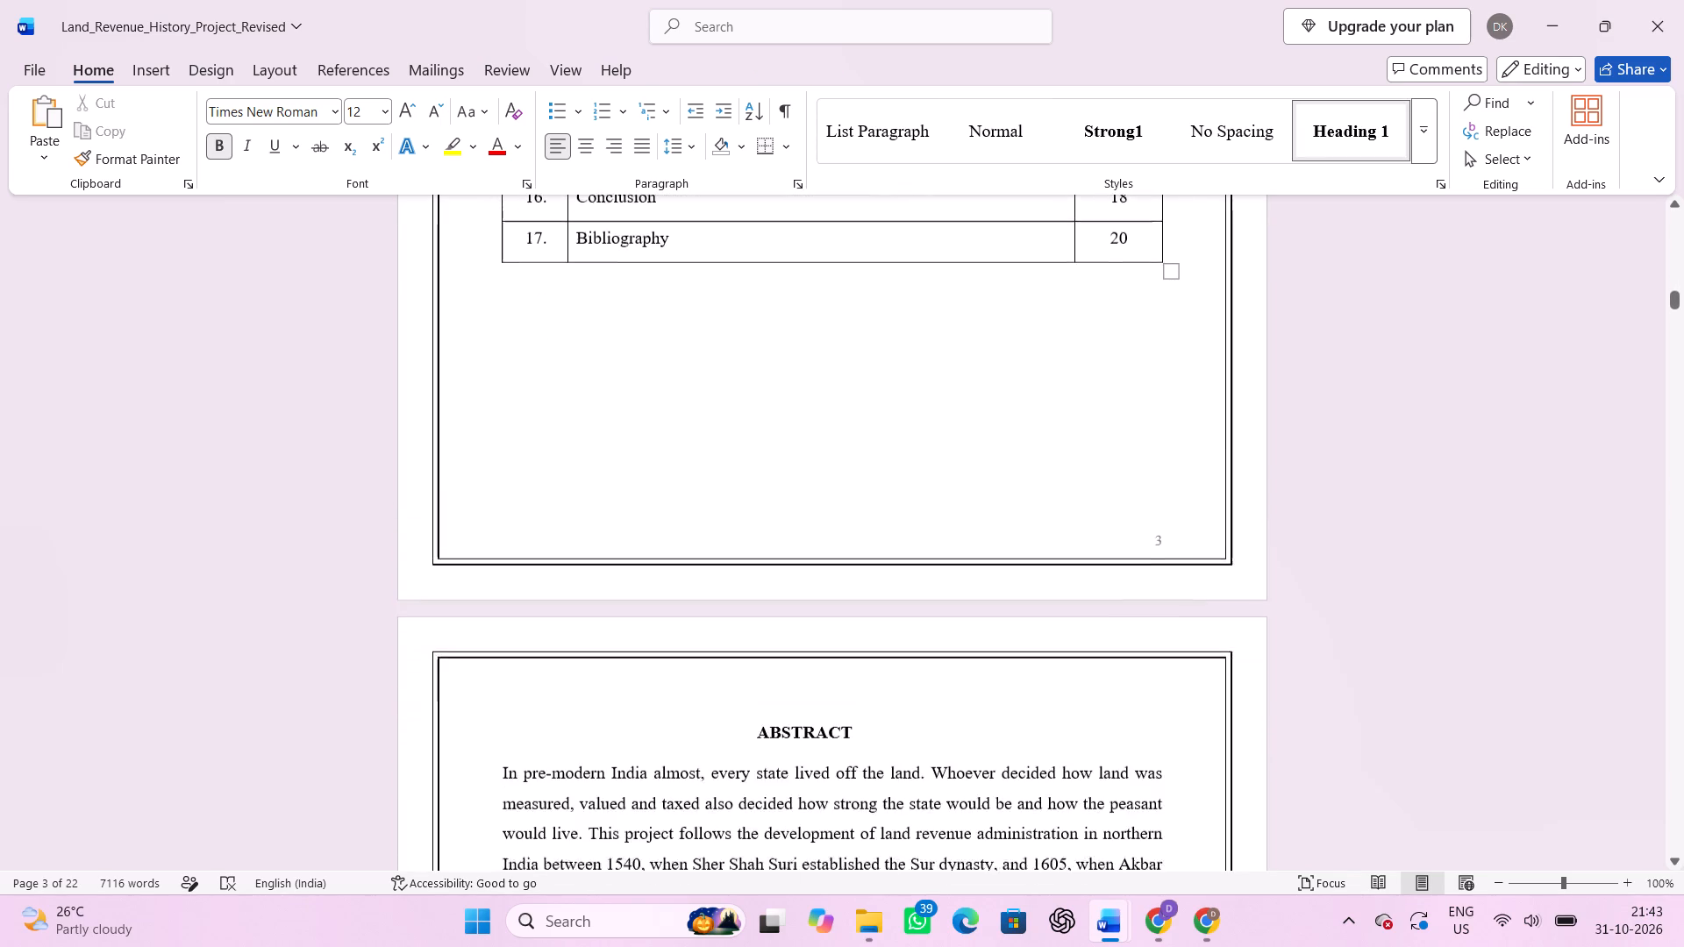
{"action": "scroll", "coordinate": [579, 652], "scroll_direction": "right", "scroll_amount": 3}
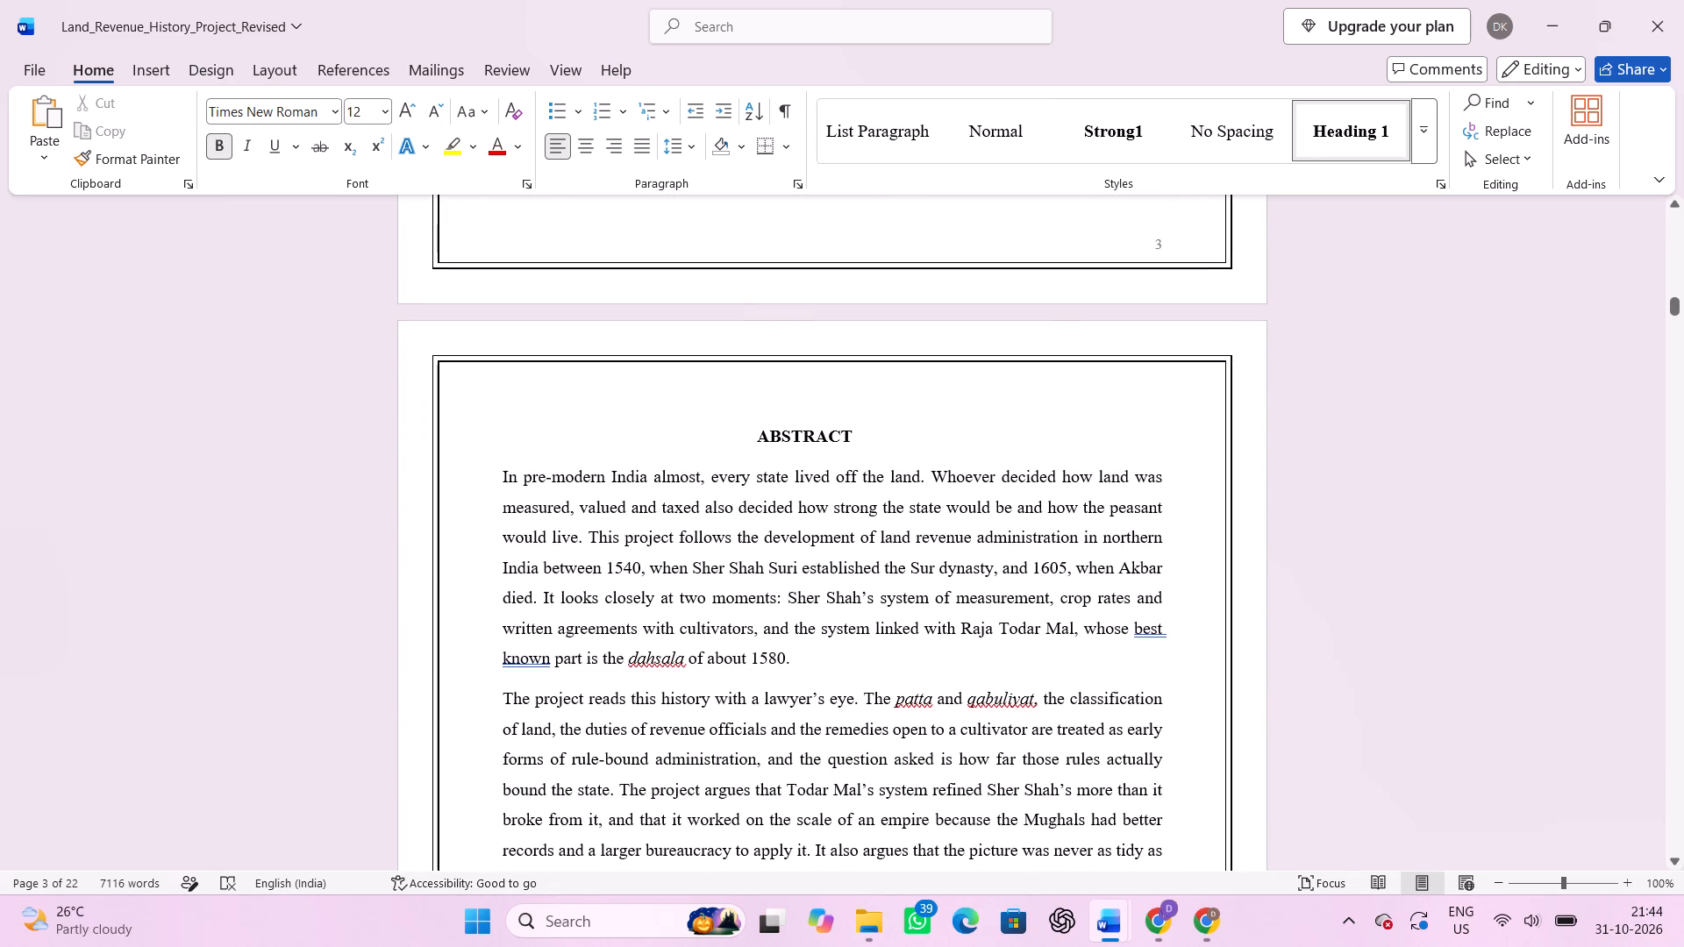
{"action": "left_click_drag", "start_coordinate": [862, 437], "coordinate": [754, 440]}
{"action": "left_click", "coordinate": [831, 401]}
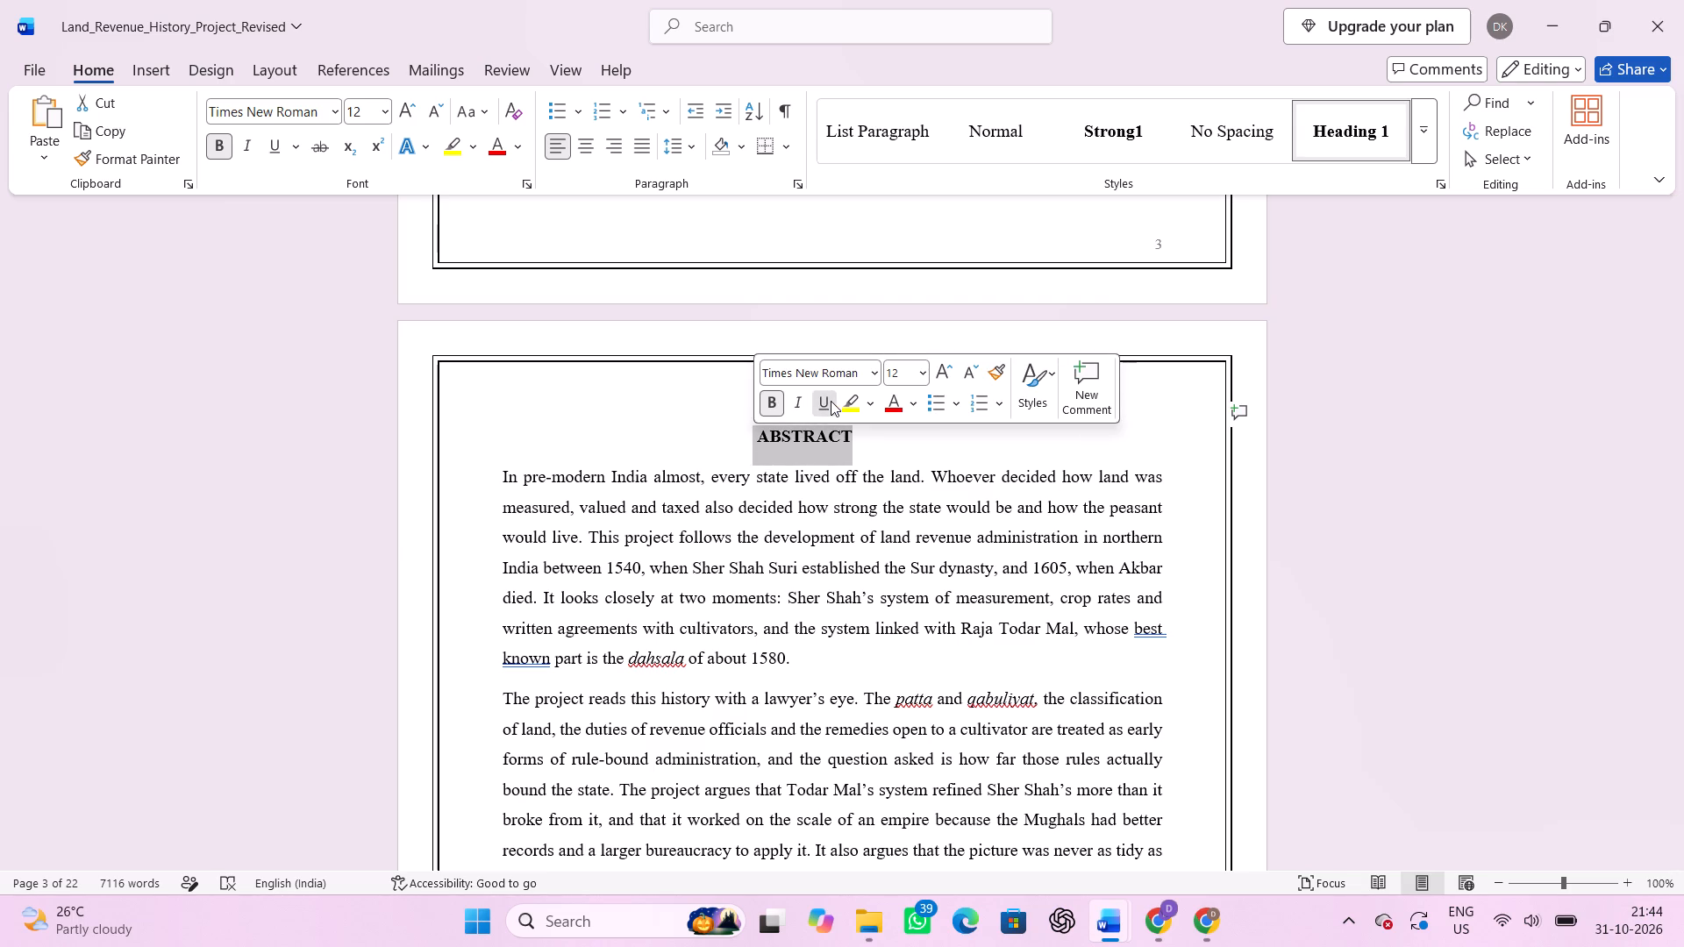
{"action": "left_click", "coordinate": [1360, 464]}
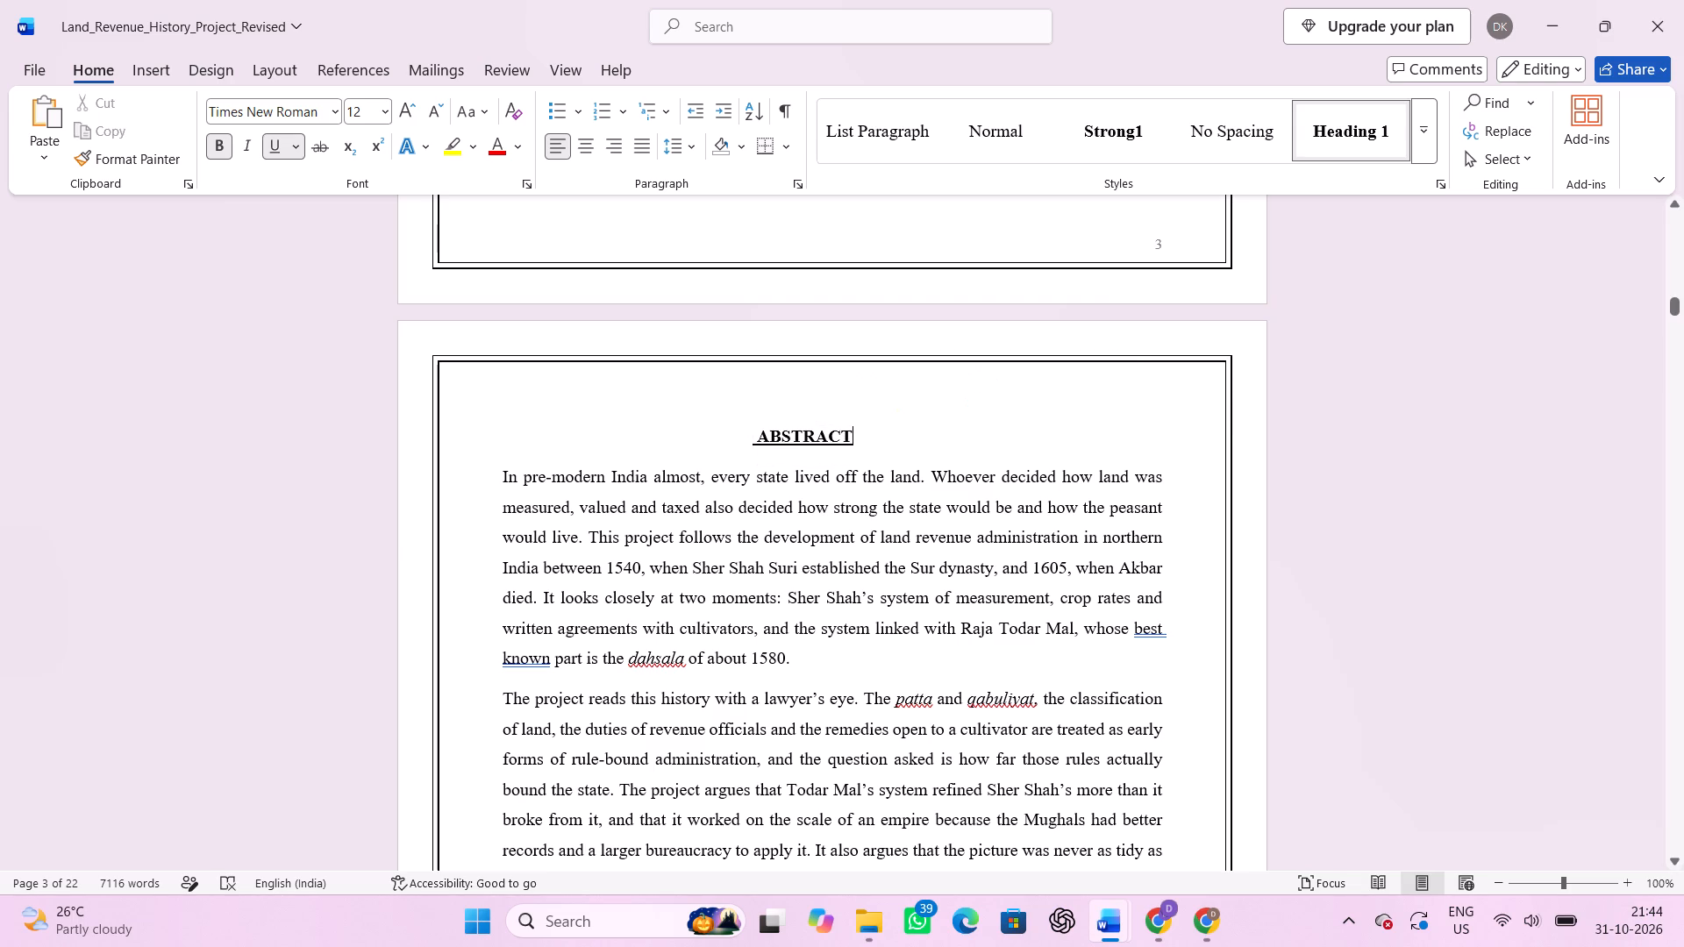
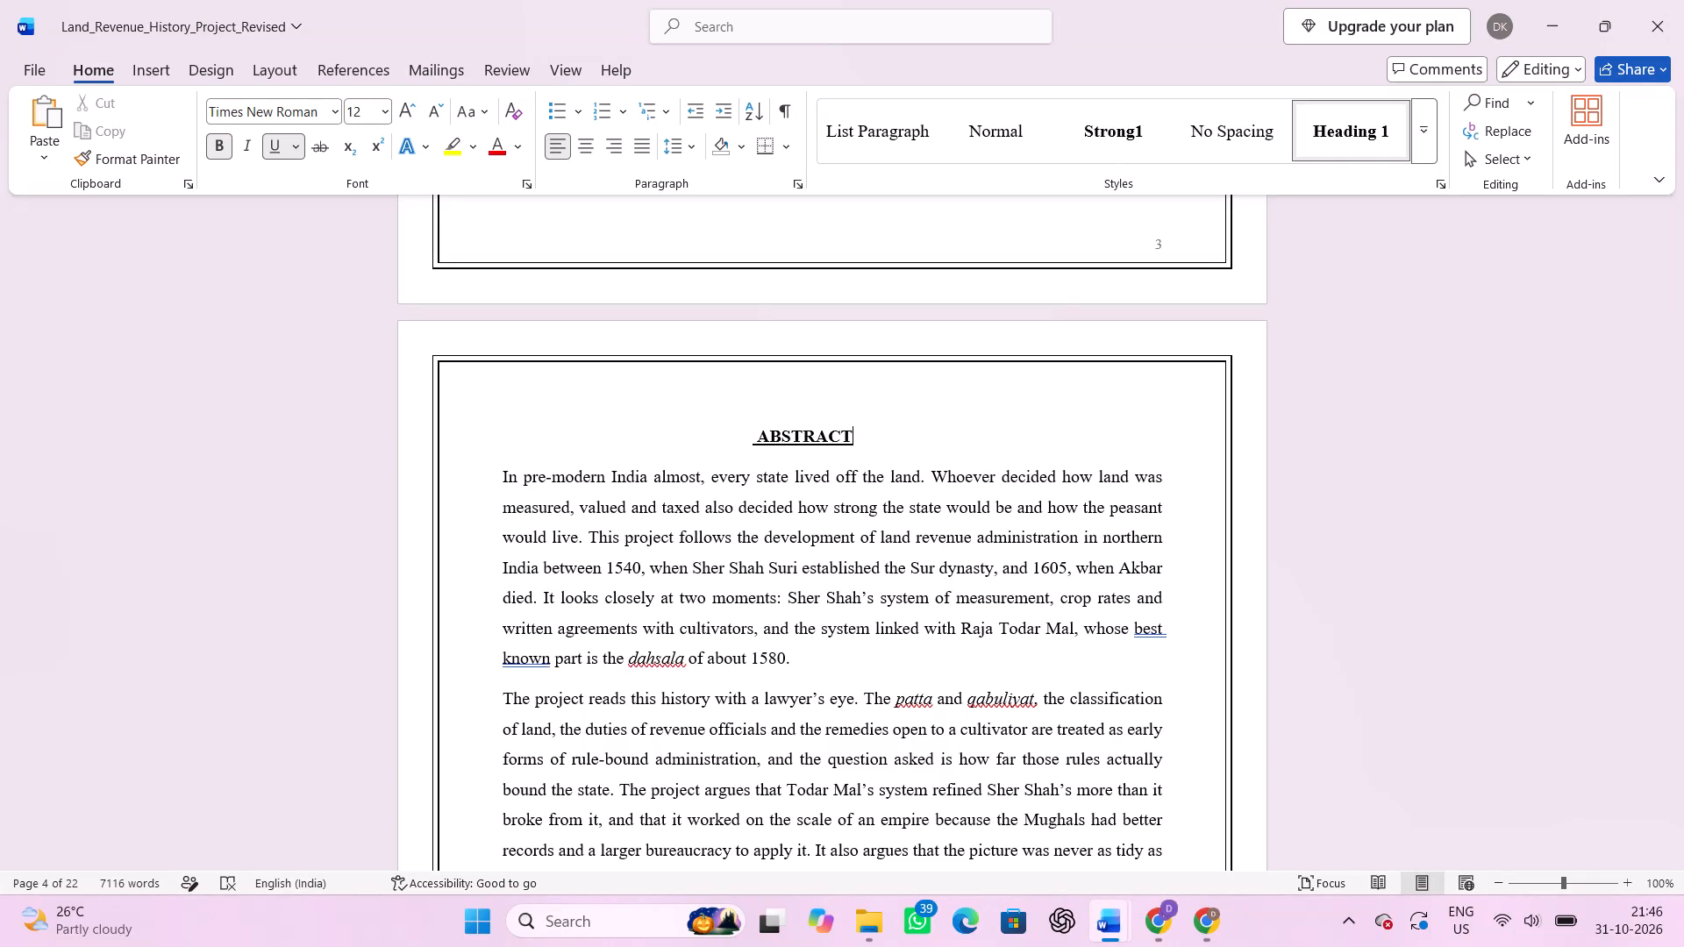
Check the ABSTRACT page down to OBJECTIVES OF THE STUDY and save the land revenue project.
{"action": "left_click", "coordinate": [1112, 747]}
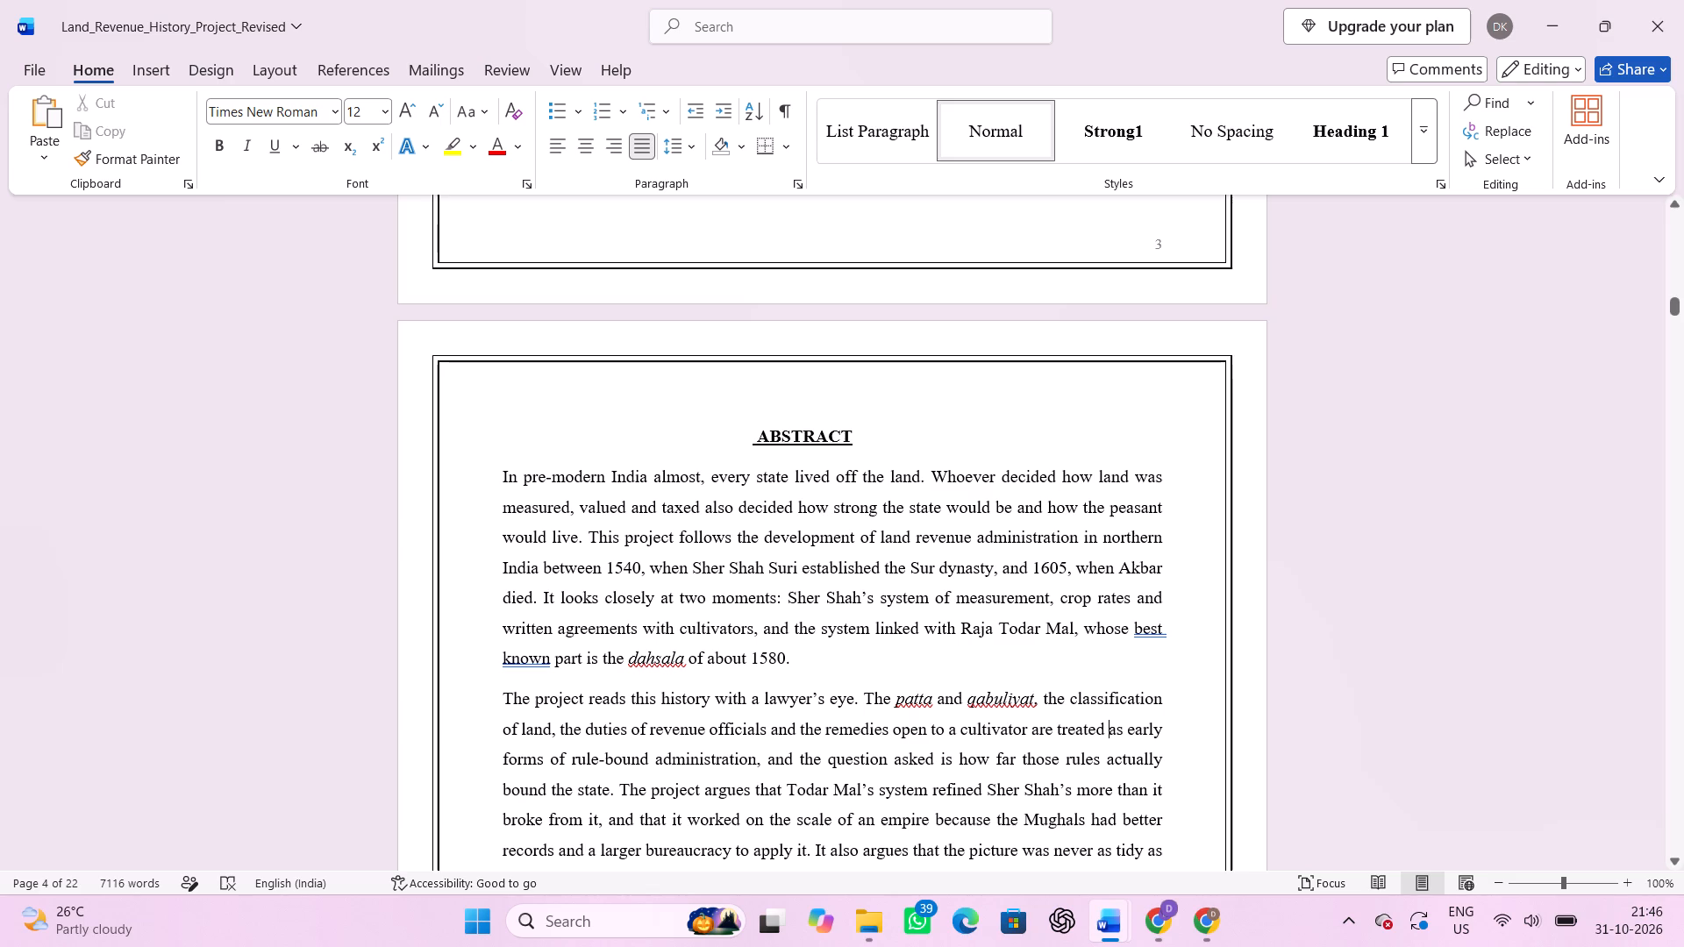
{"action": "scroll", "coordinate": [777, 740], "scroll_direction": "down", "scroll_amount": 1}
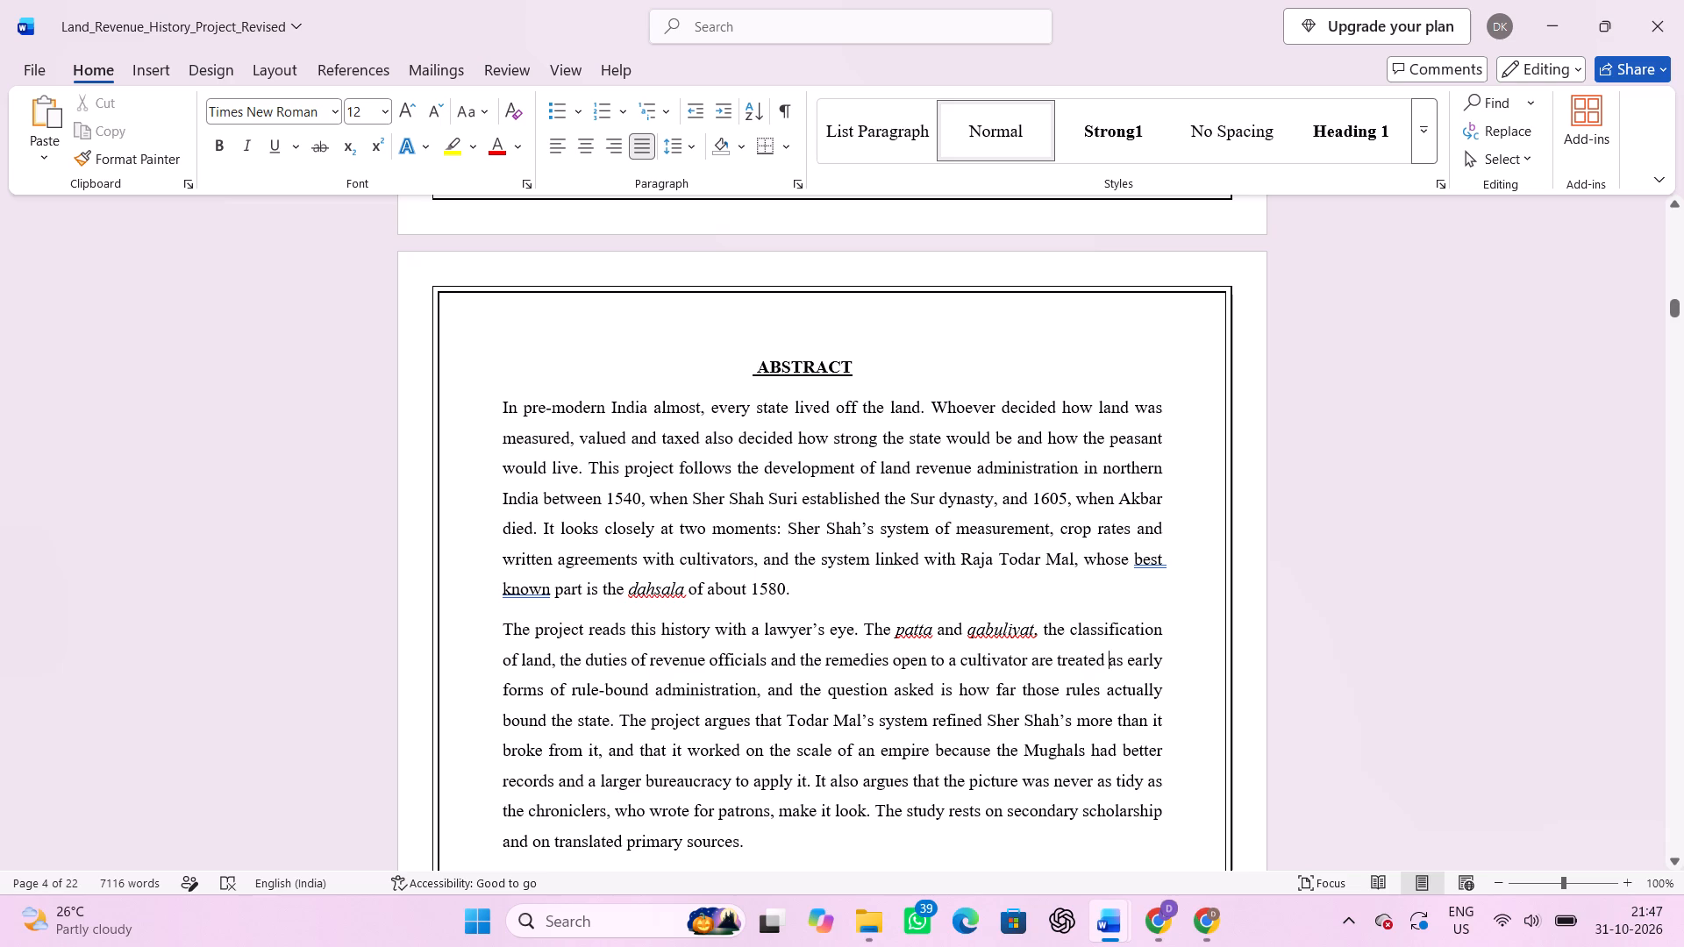
{"action": "scroll", "coordinate": [707, 628], "scroll_direction": "down", "scroll_amount": 1}
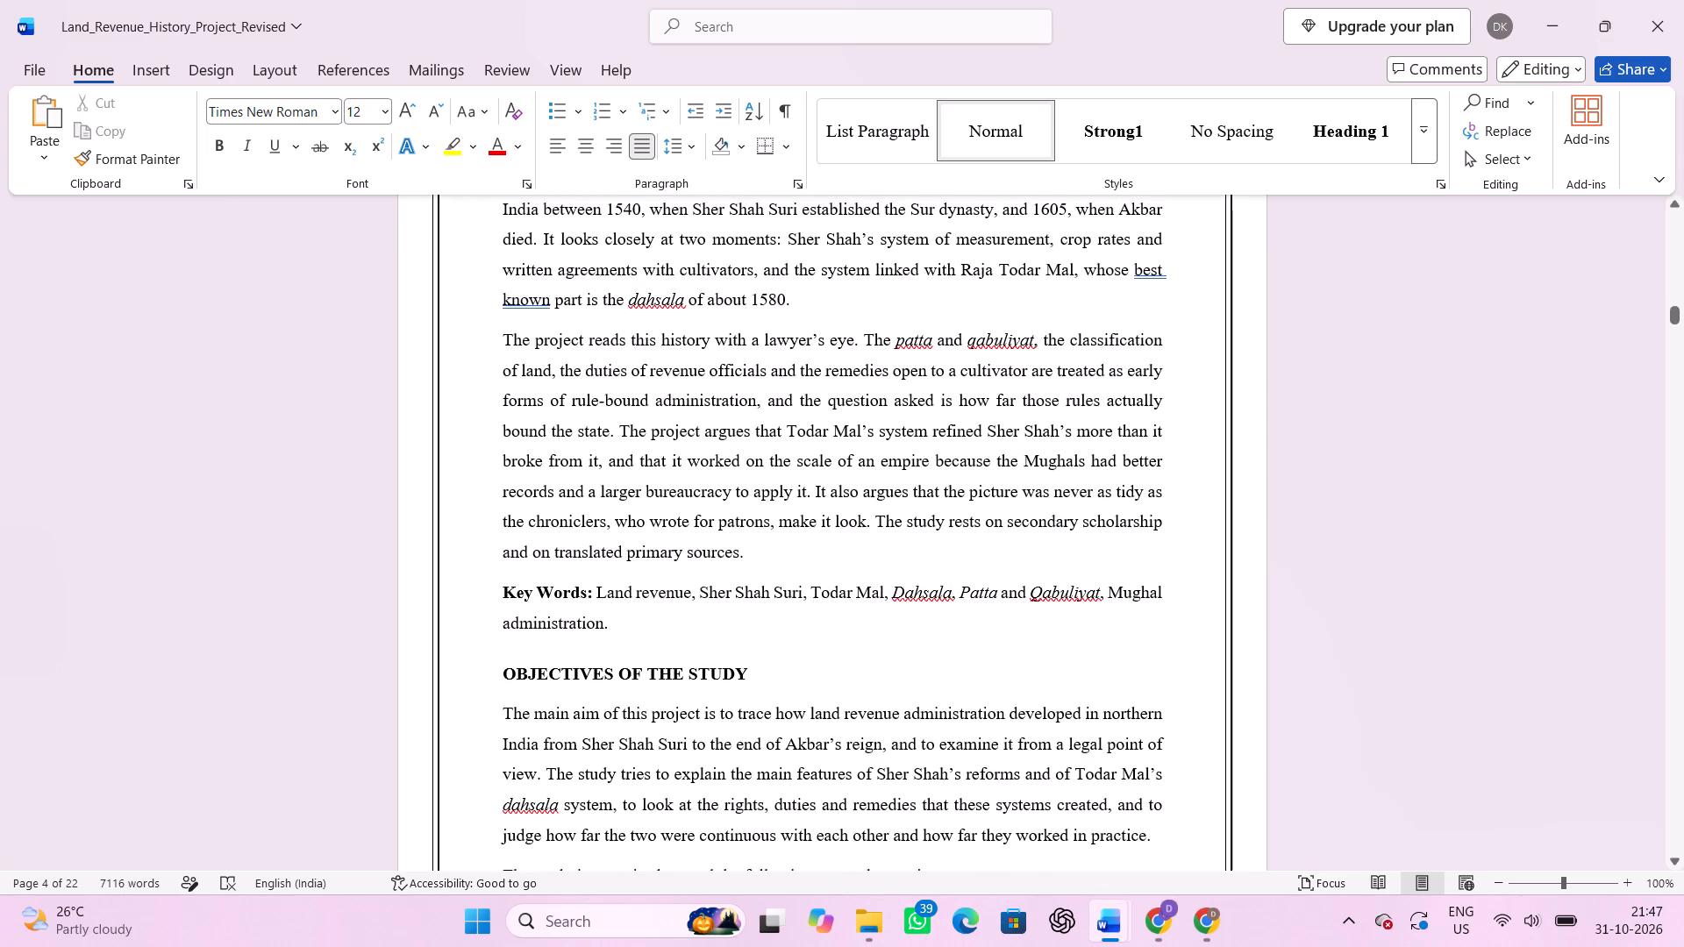
{"action": "key", "text": "ctrl+s"}
{"action": "scroll", "coordinate": [747, 737], "scroll_direction": "up", "scroll_amount": 1}
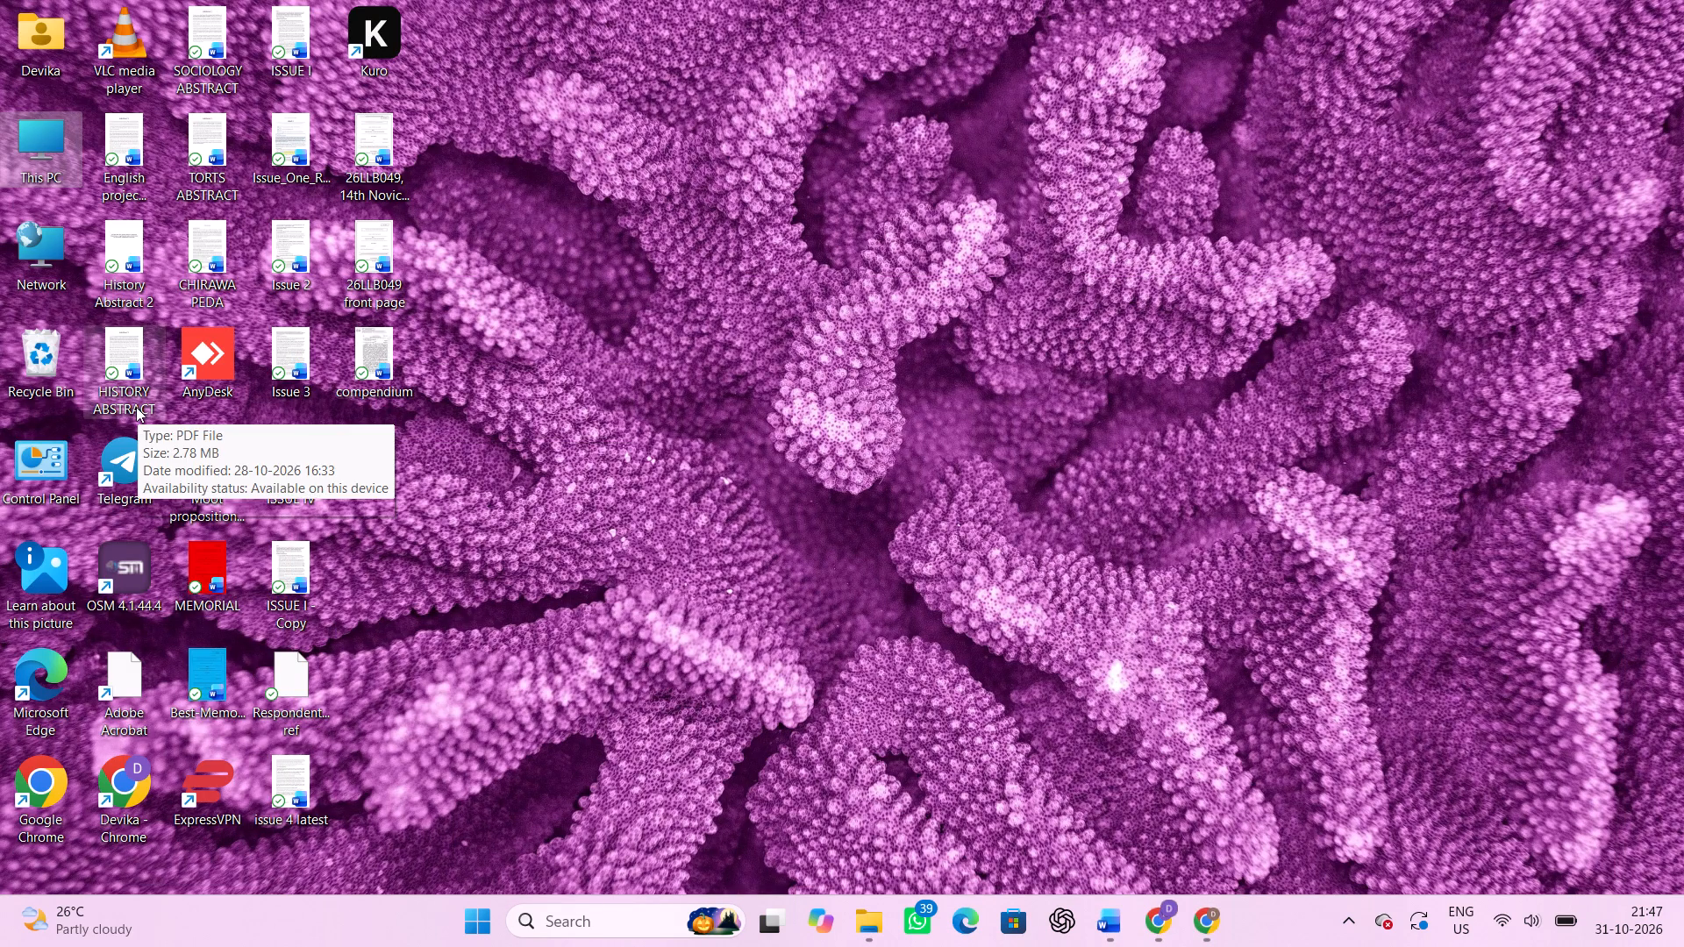
Open the History Abstract 2 document from the desktop and copy its abstract's three body paragraphs, leaving out the heading.
{"action": "double_click", "coordinate": [130, 308]}
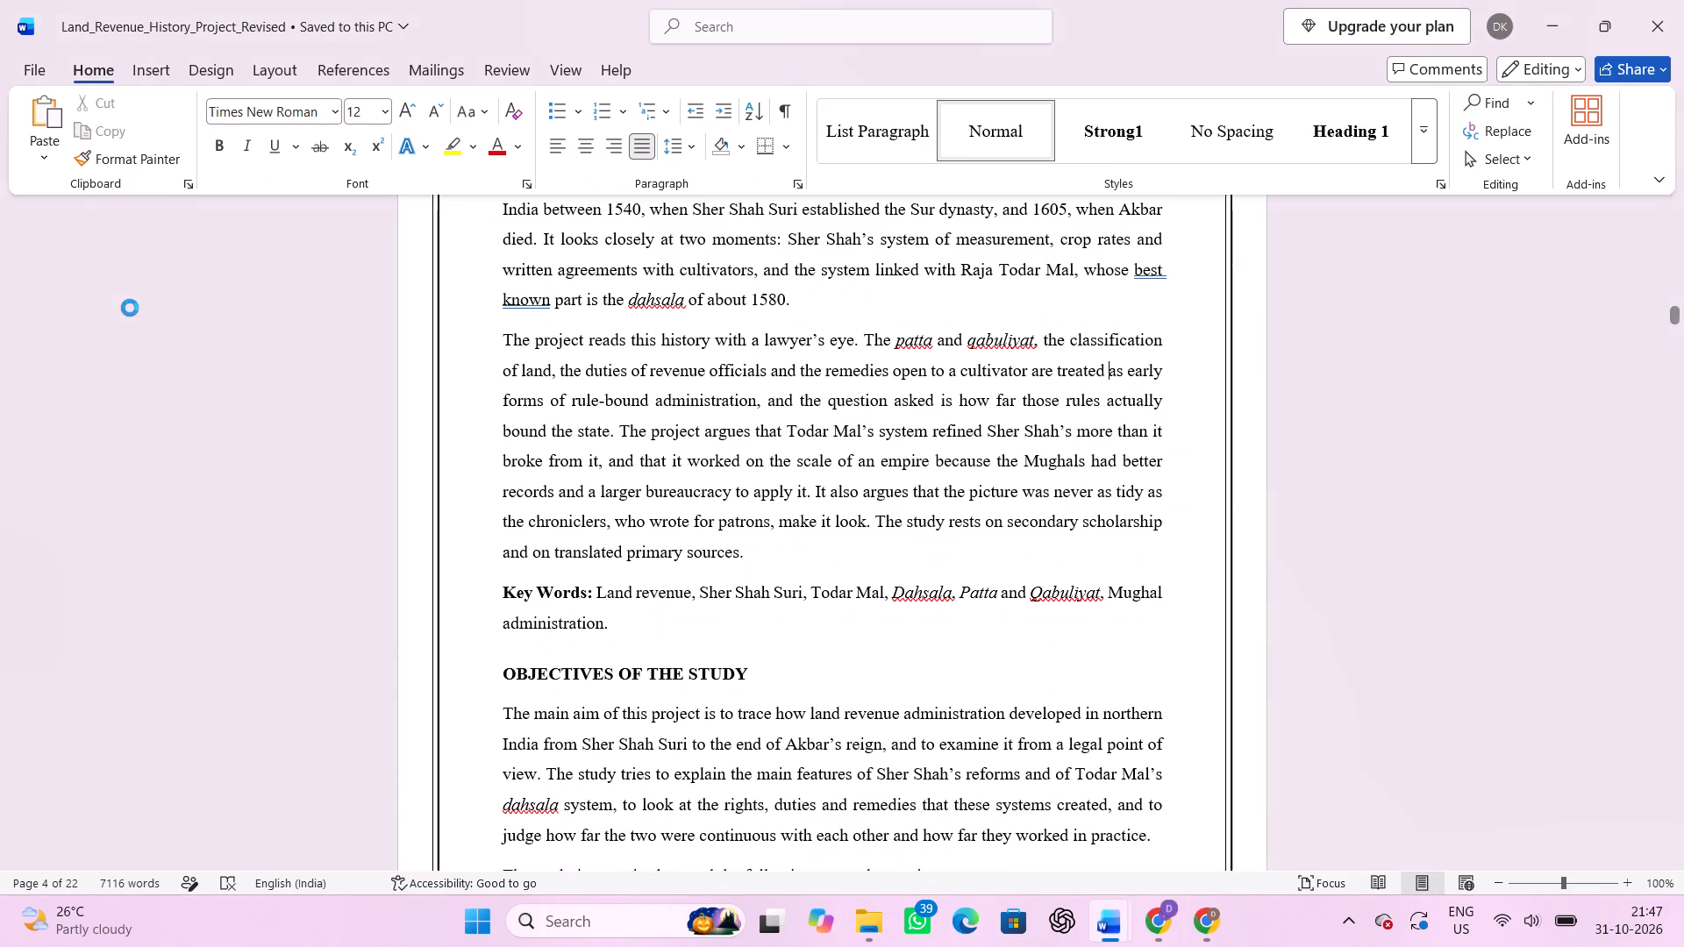
{"action": "scroll", "coordinate": [649, 507], "scroll_direction": "down", "scroll_amount": 5}
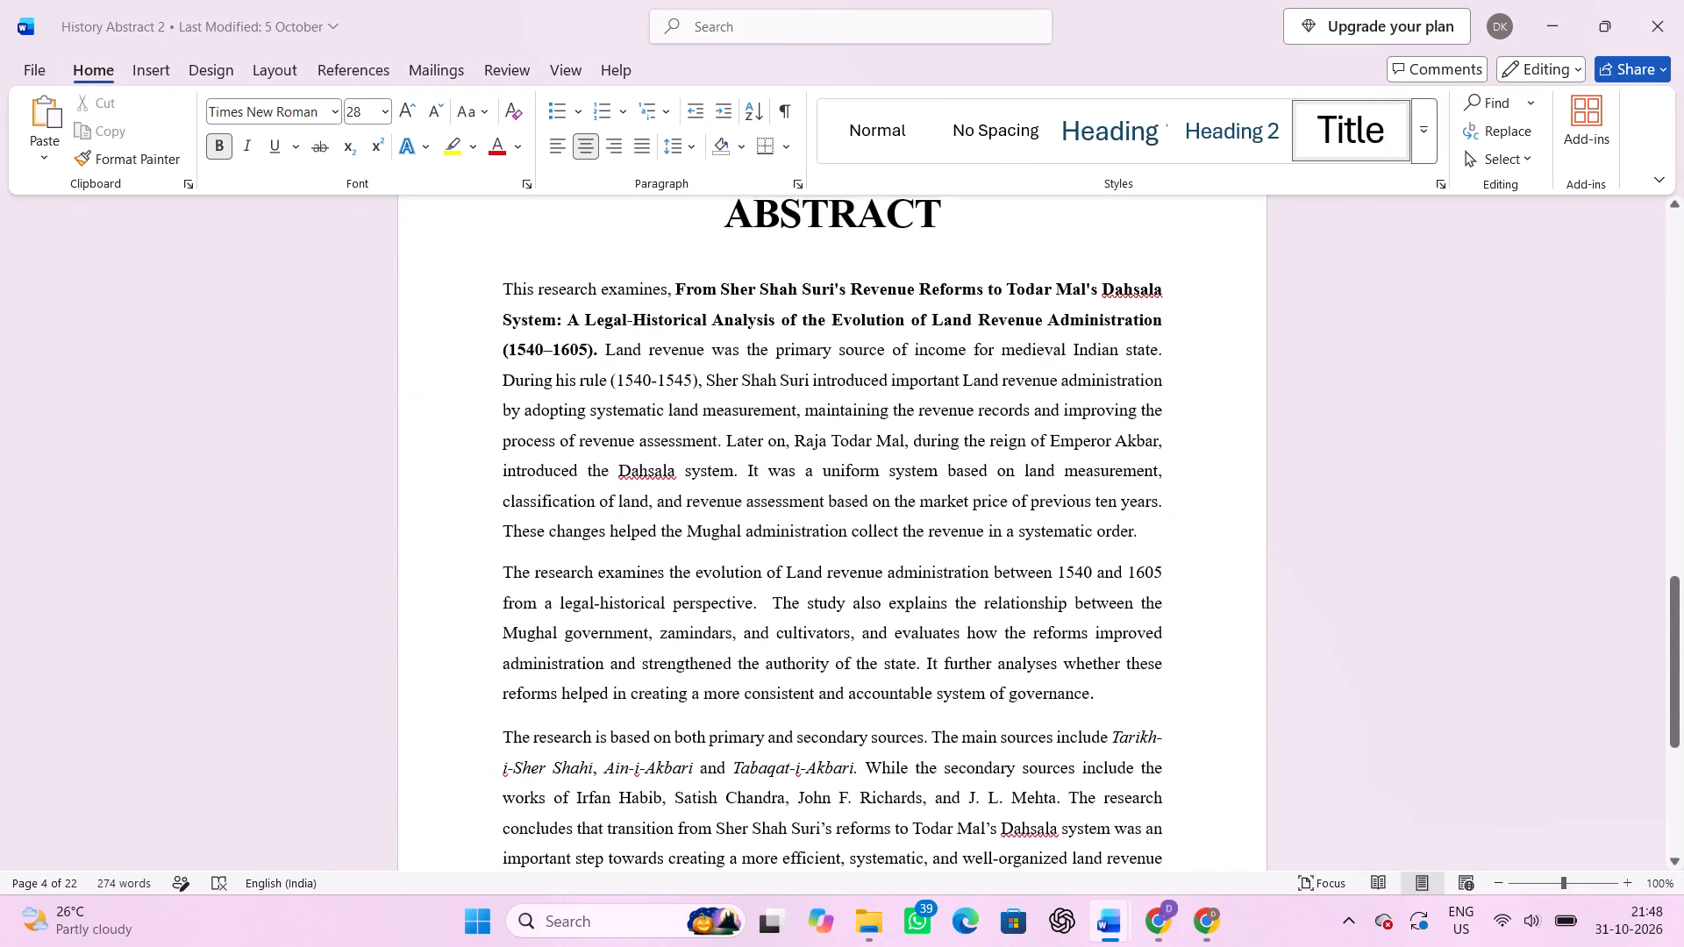
{"action": "scroll", "coordinate": [649, 507], "scroll_direction": "down", "scroll_amount": 3}
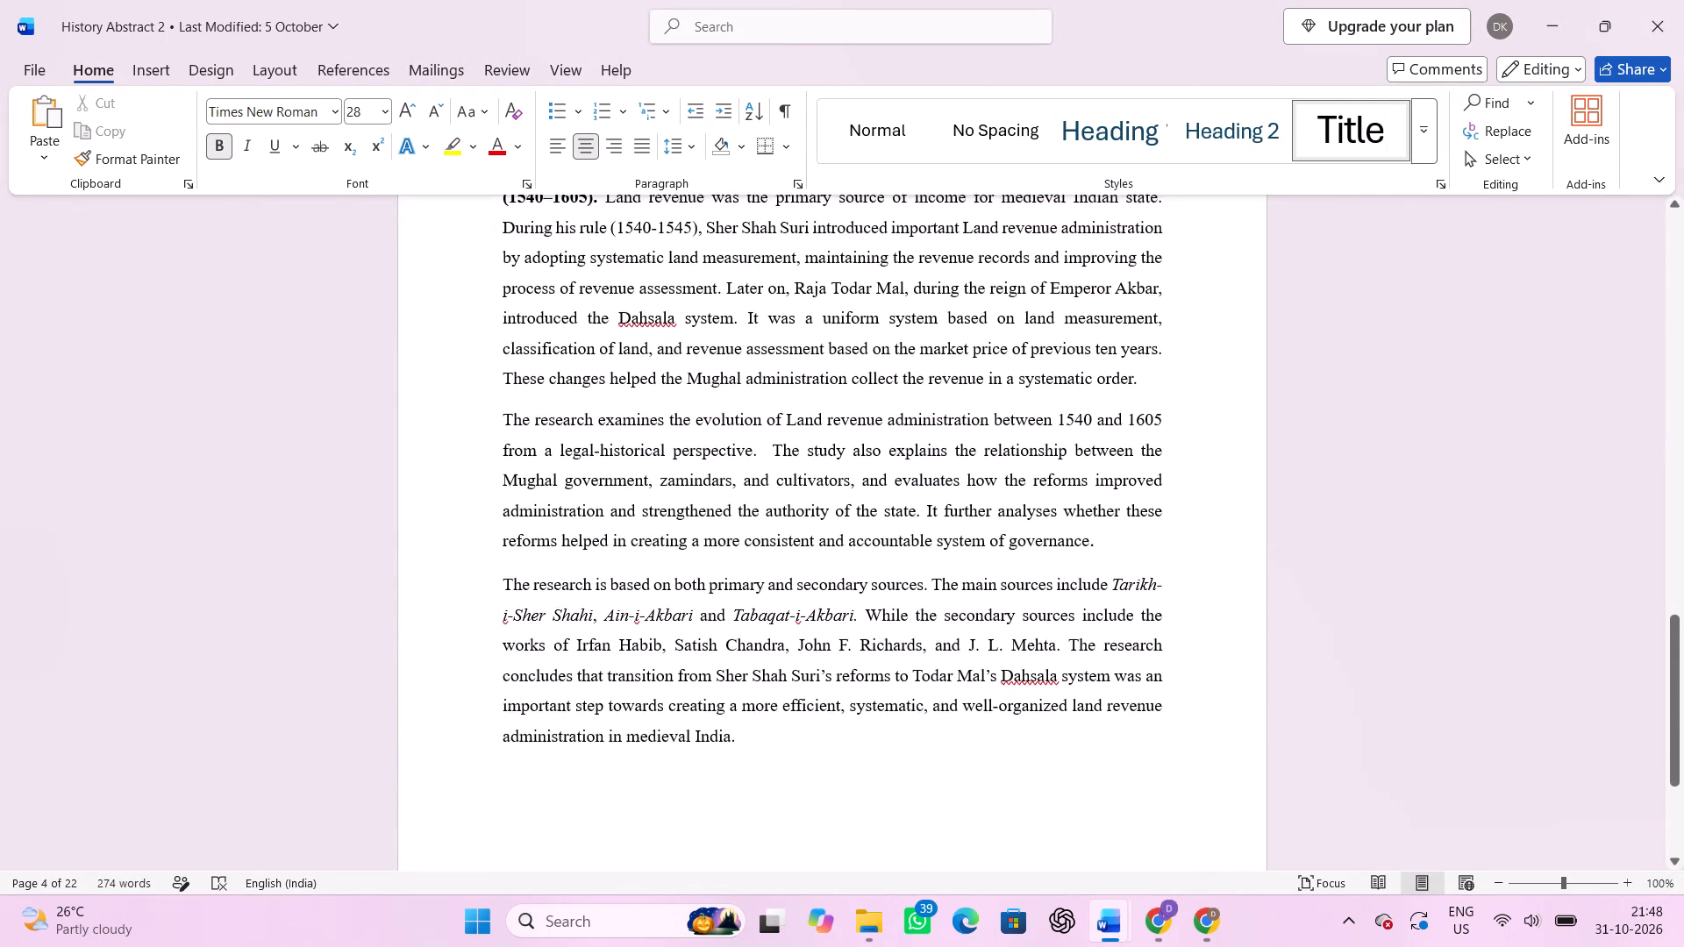
{"action": "scroll", "coordinate": [649, 507], "scroll_direction": "down", "scroll_amount": 1}
{"action": "scroll", "coordinate": [639, 545], "scroll_direction": "up", "scroll_amount": 1}
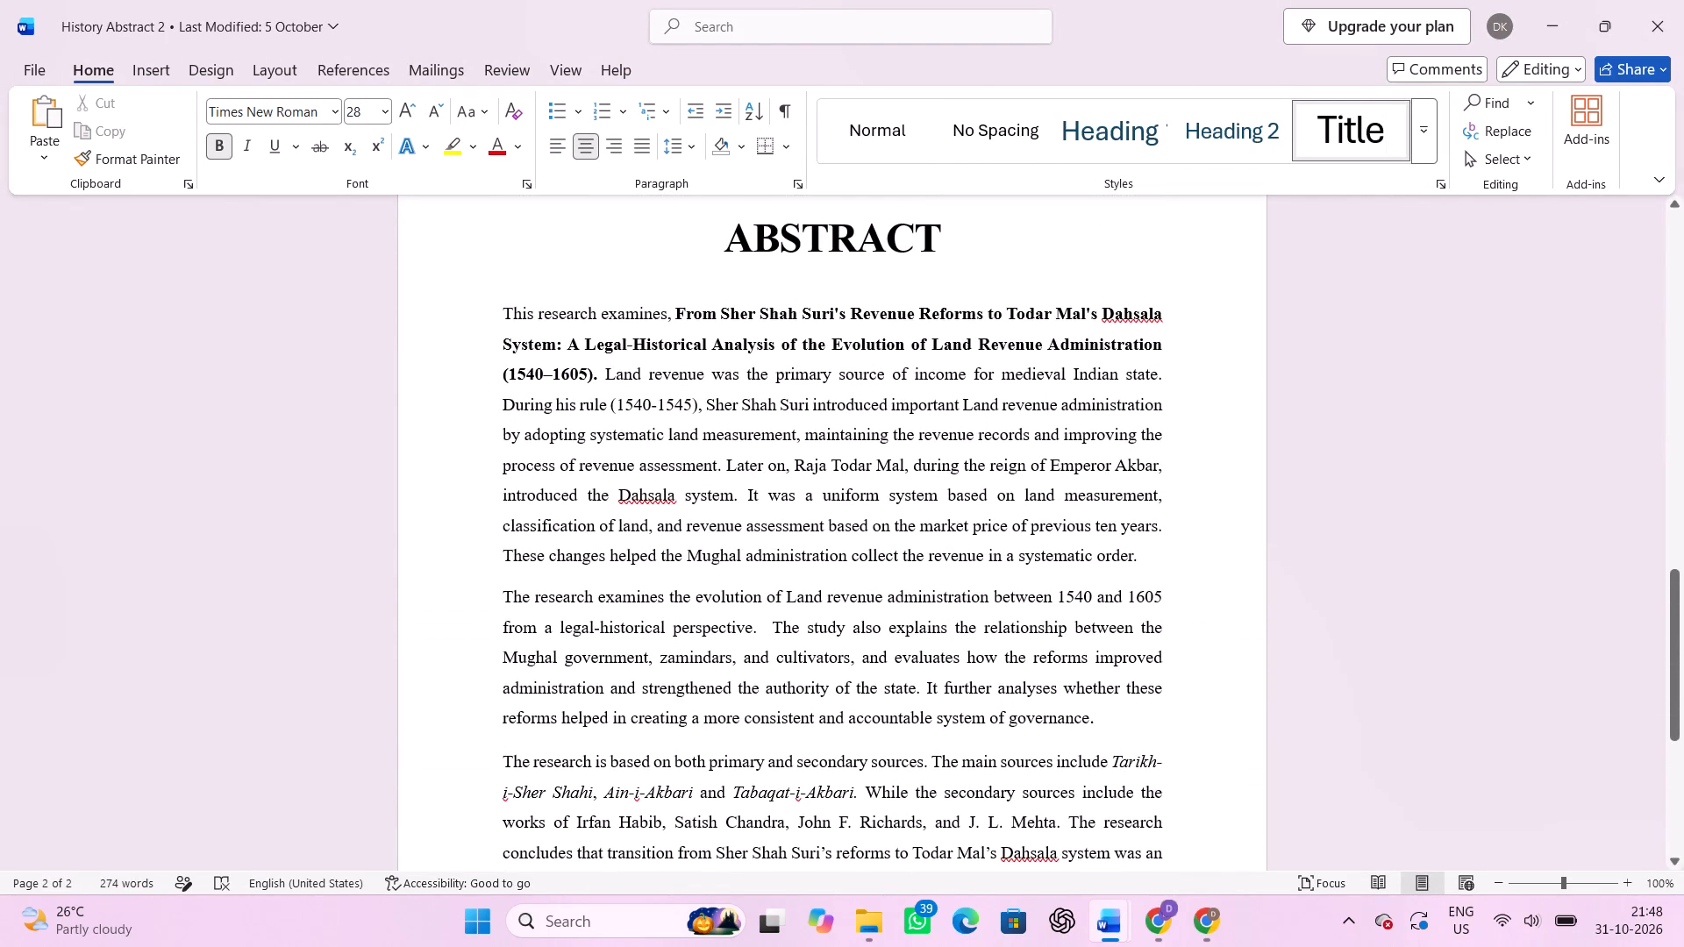
{"action": "left_click_drag", "start_coordinate": [499, 306], "coordinate": [766, 894]}
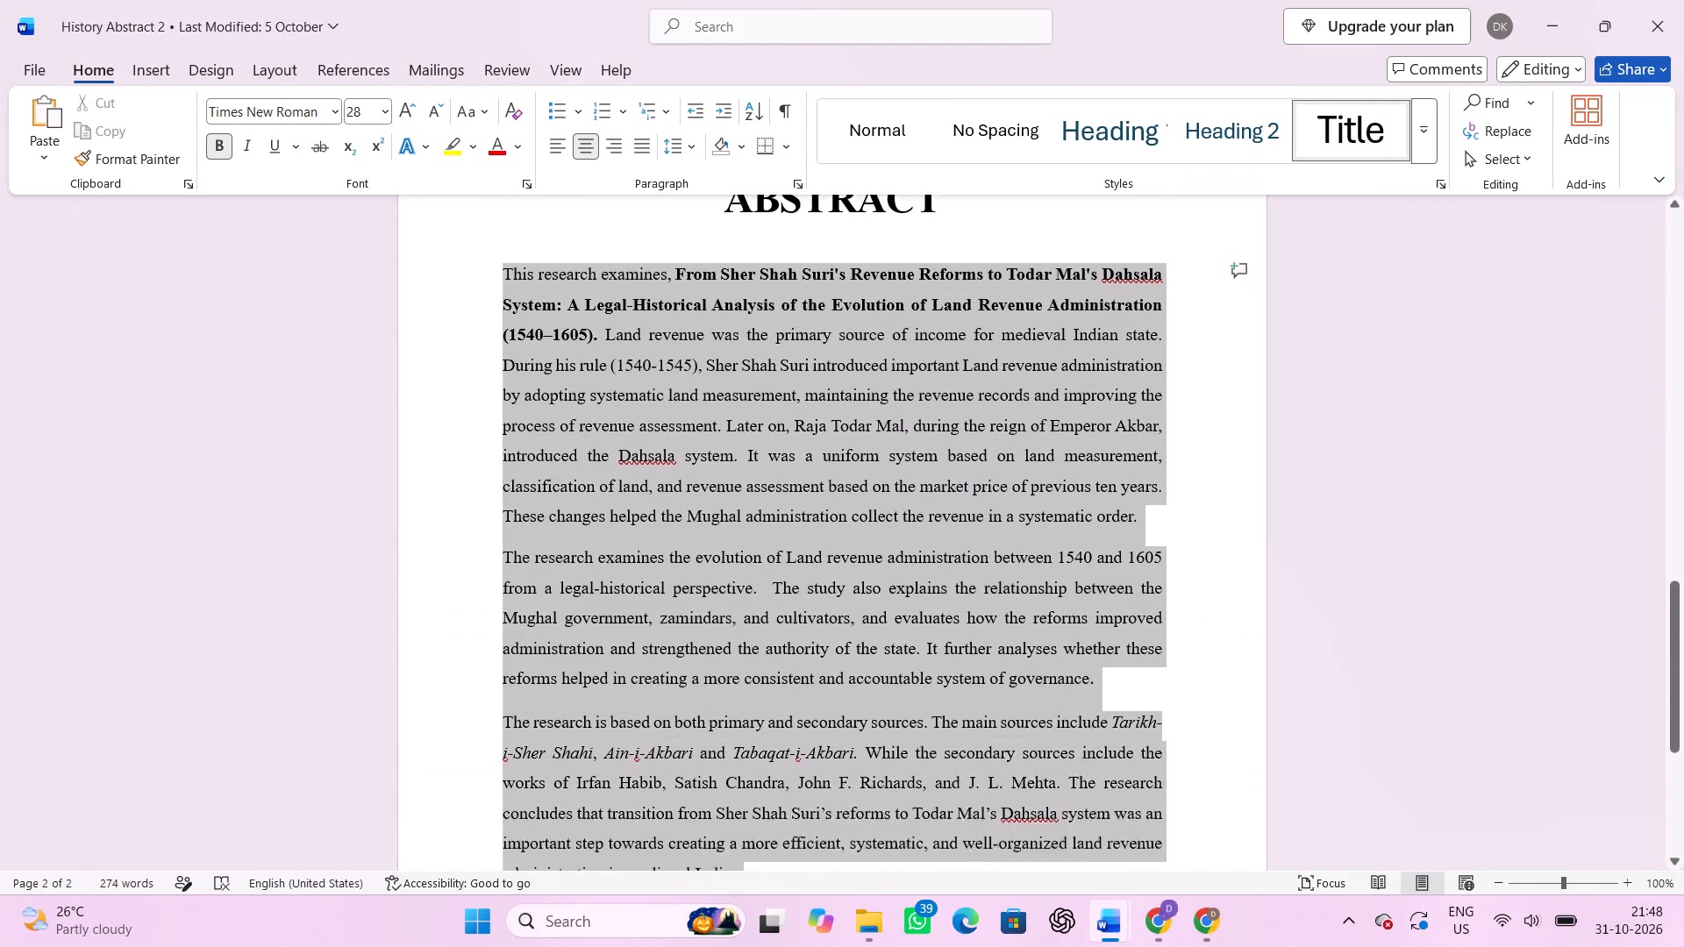
{"action": "left_click_drag", "start_coordinate": [766, 894], "coordinate": [891, 687]}
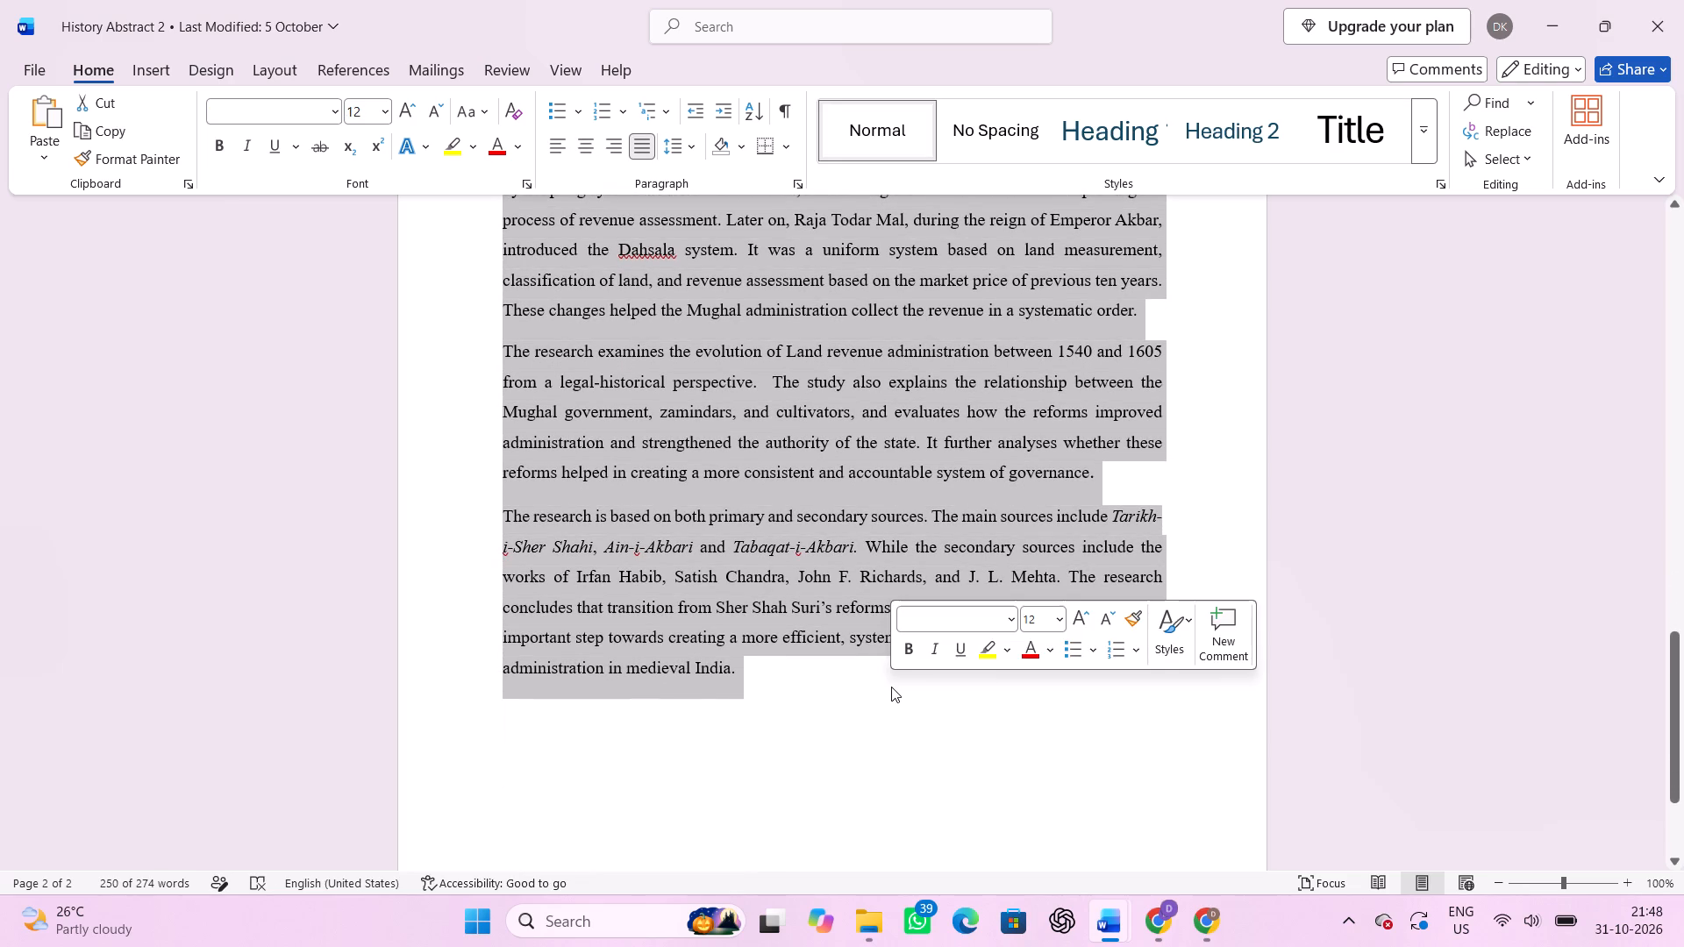
{"action": "key", "text": "ctrl+c"}
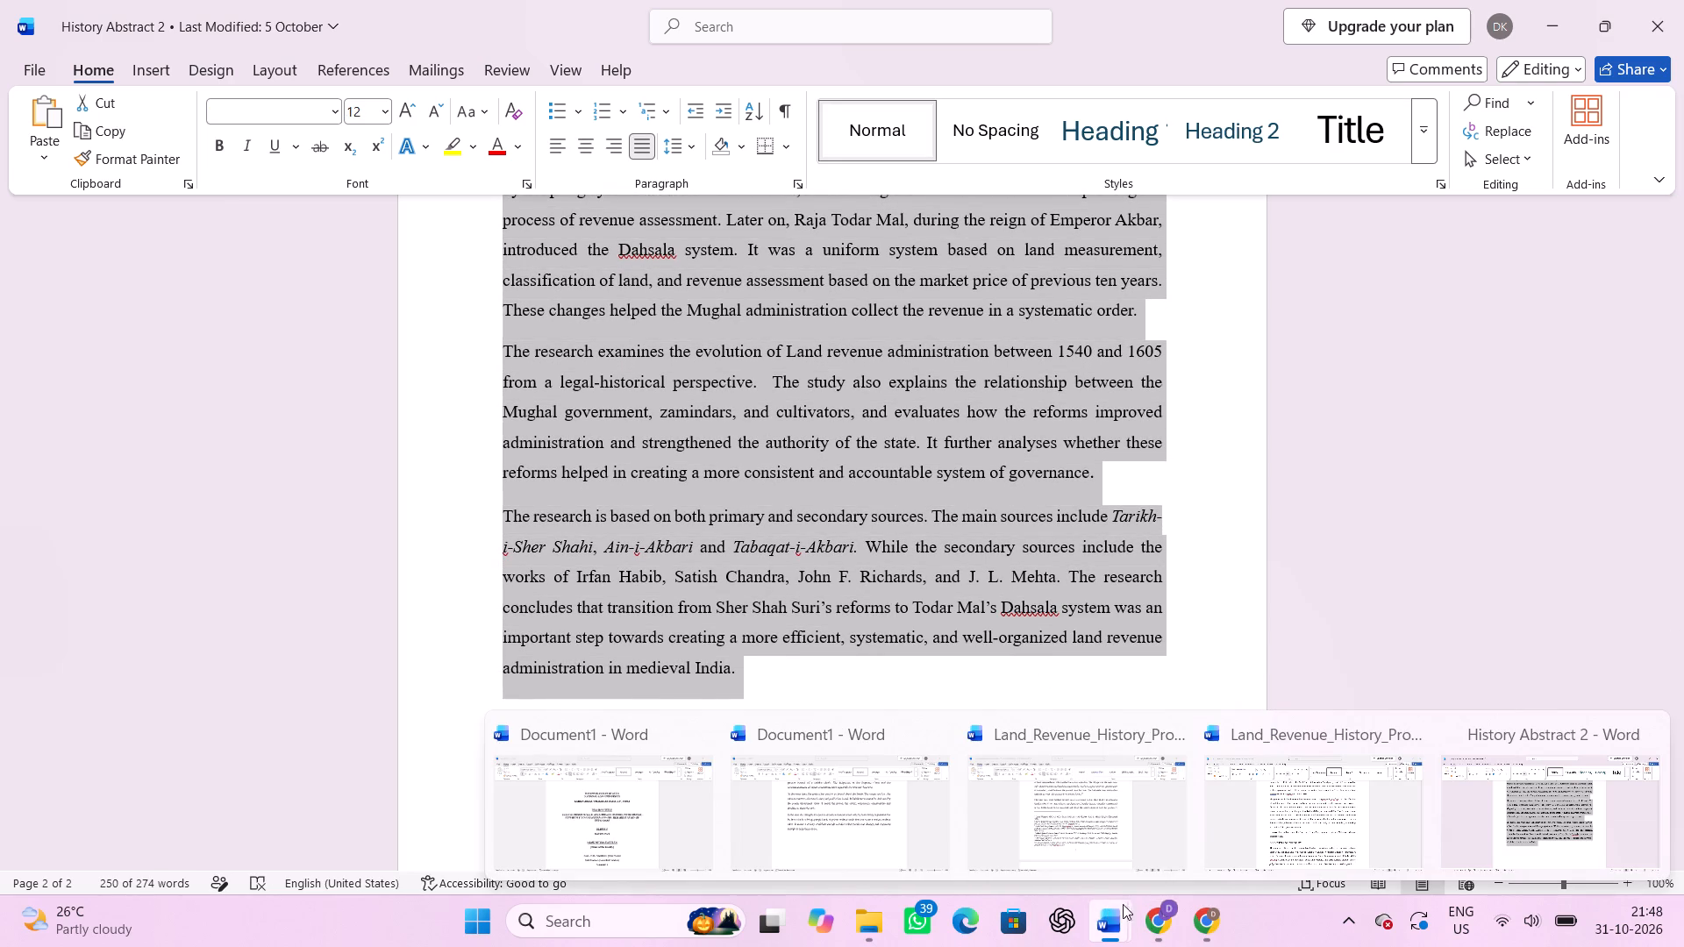
Open Kuro from the desktop.
{"action": "double_click", "coordinate": [399, 20]}
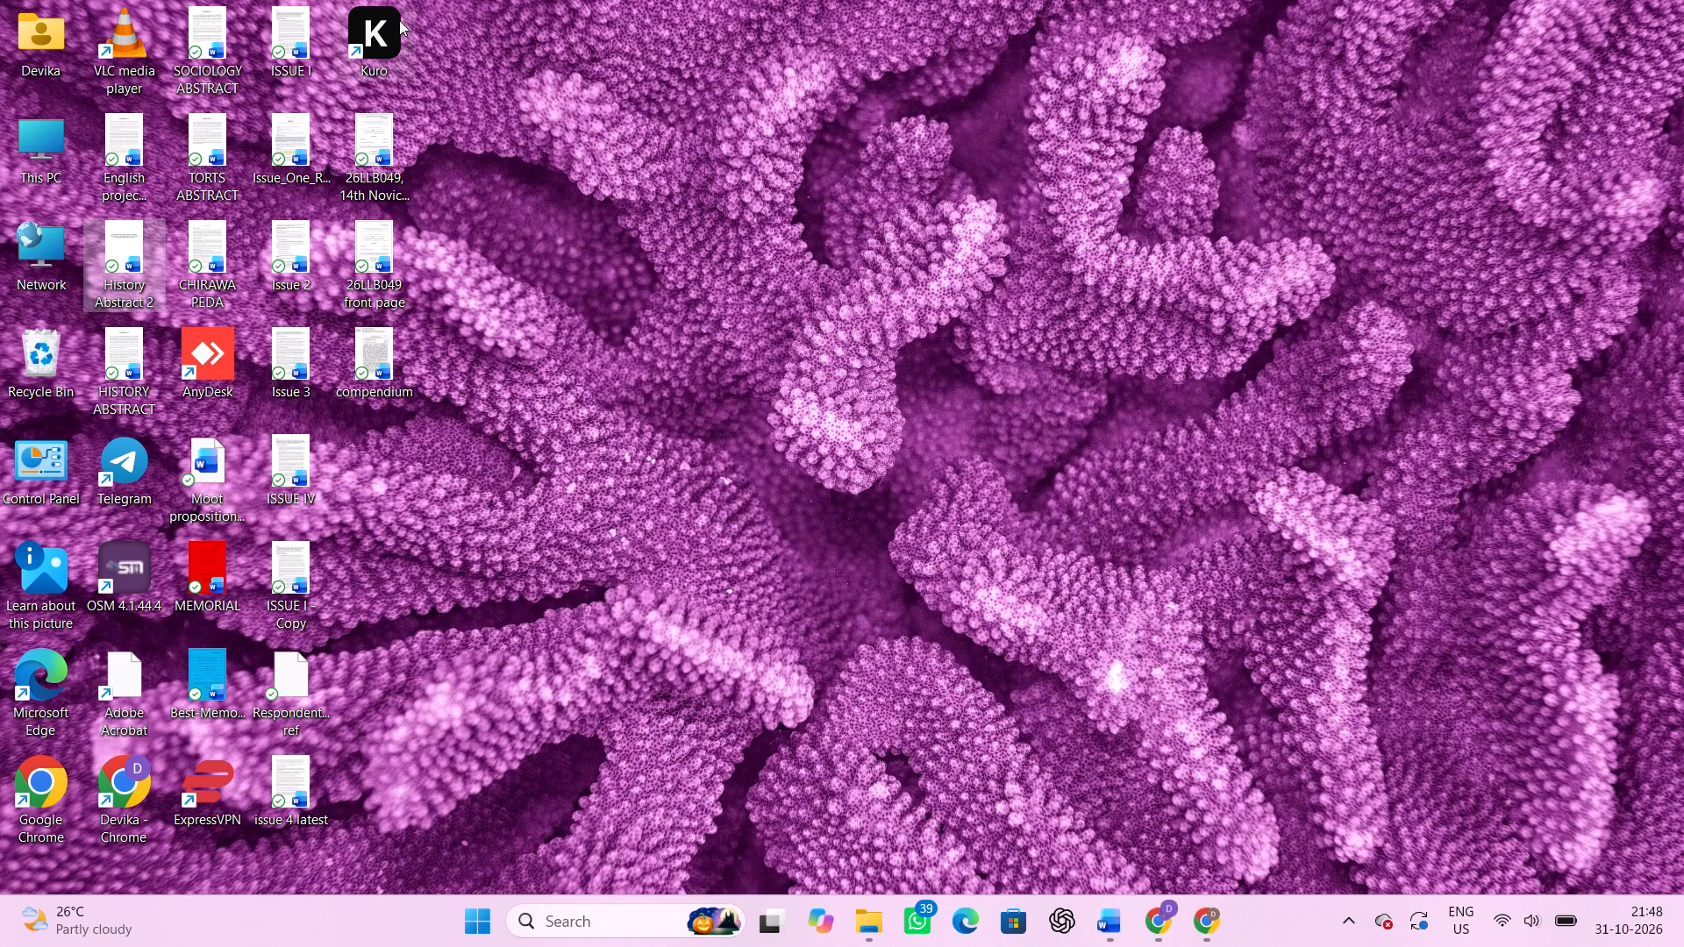
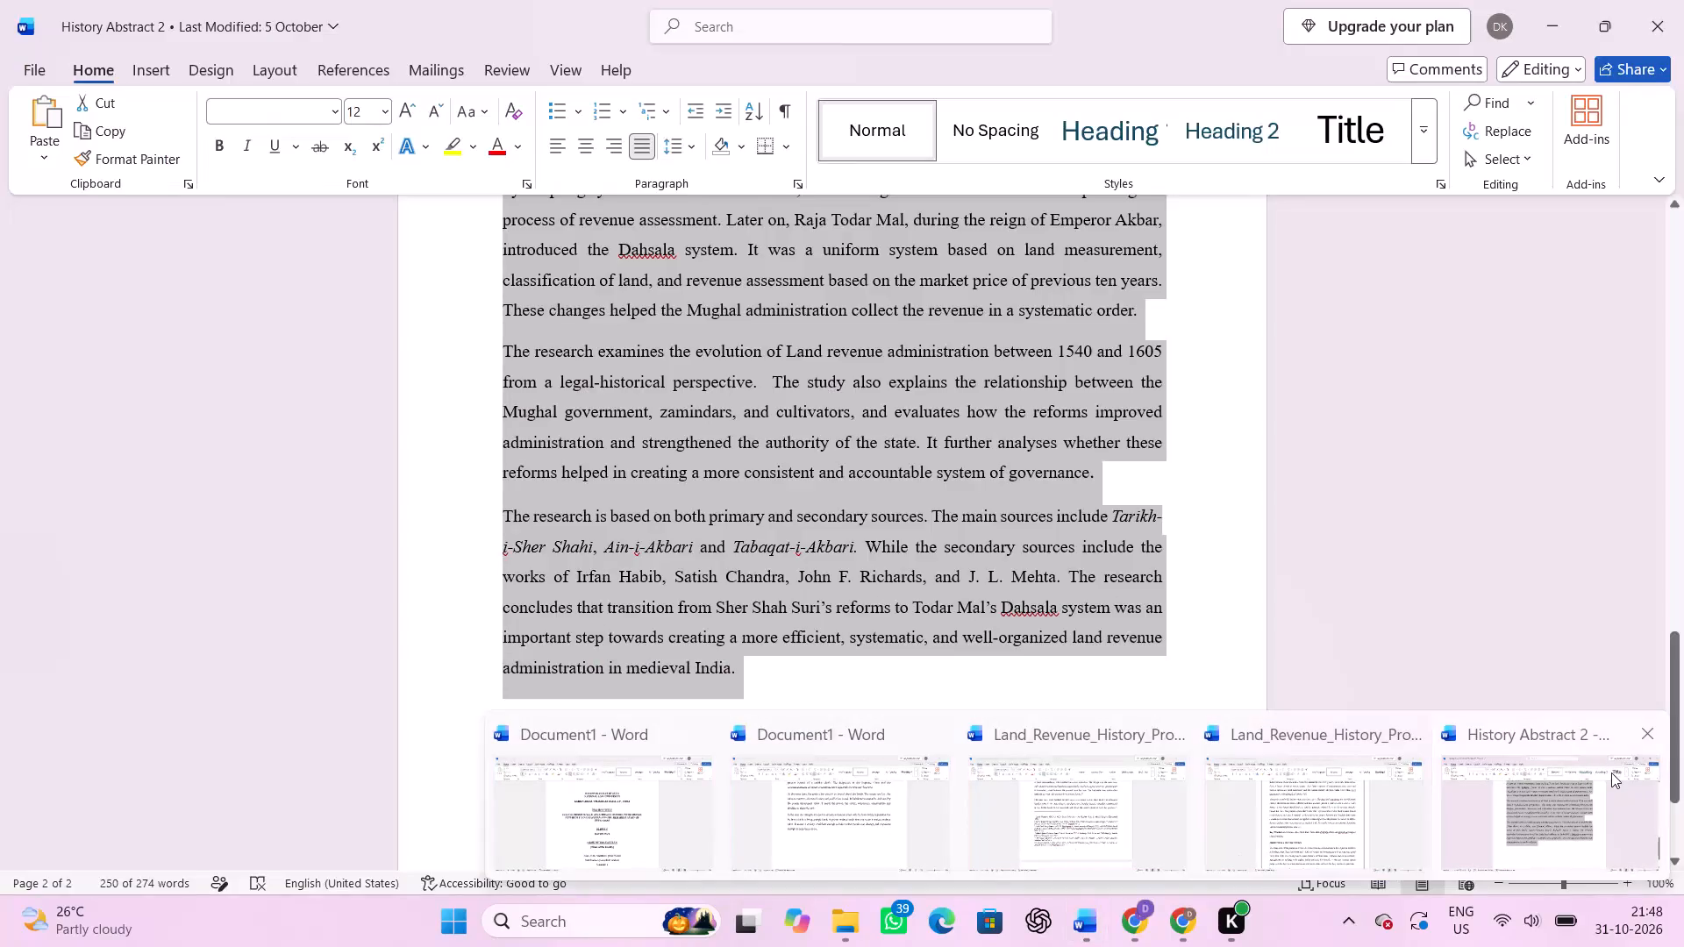
Switch to the Land_Revenue_History_Project_Revised document and delete the old abstract paragraphs and Key Words under the ABSTRACT heading.
{"action": "left_click", "coordinate": [1349, 772]}
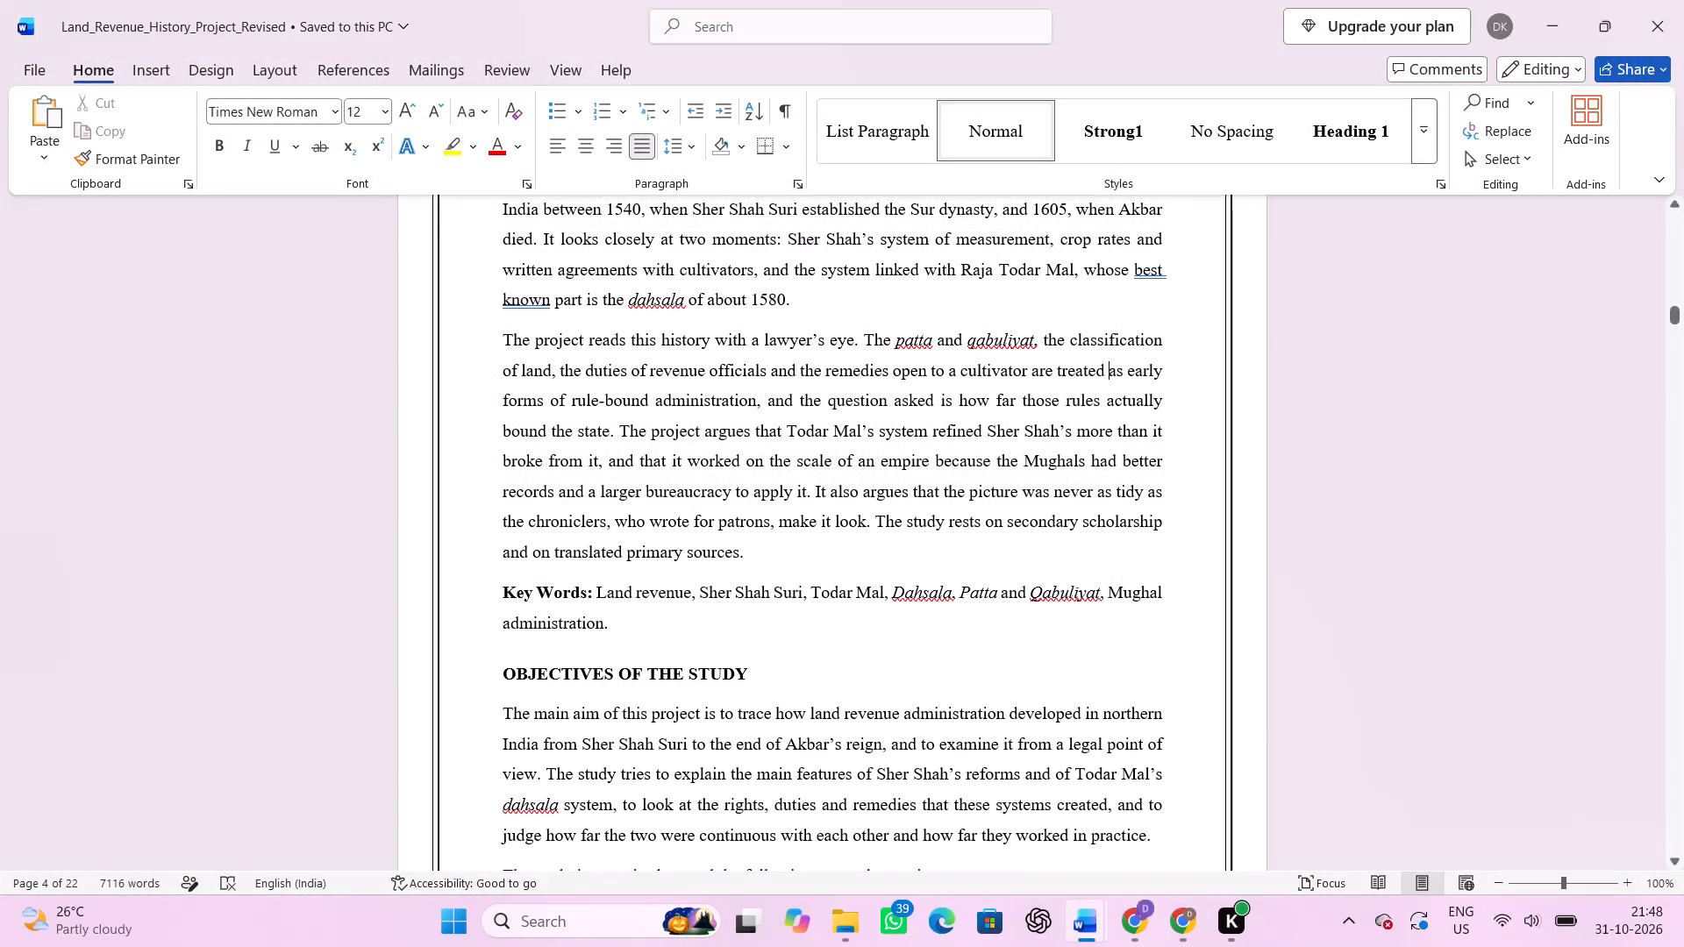
{"action": "scroll", "coordinate": [793, 496], "scroll_direction": "up", "scroll_amount": 1}
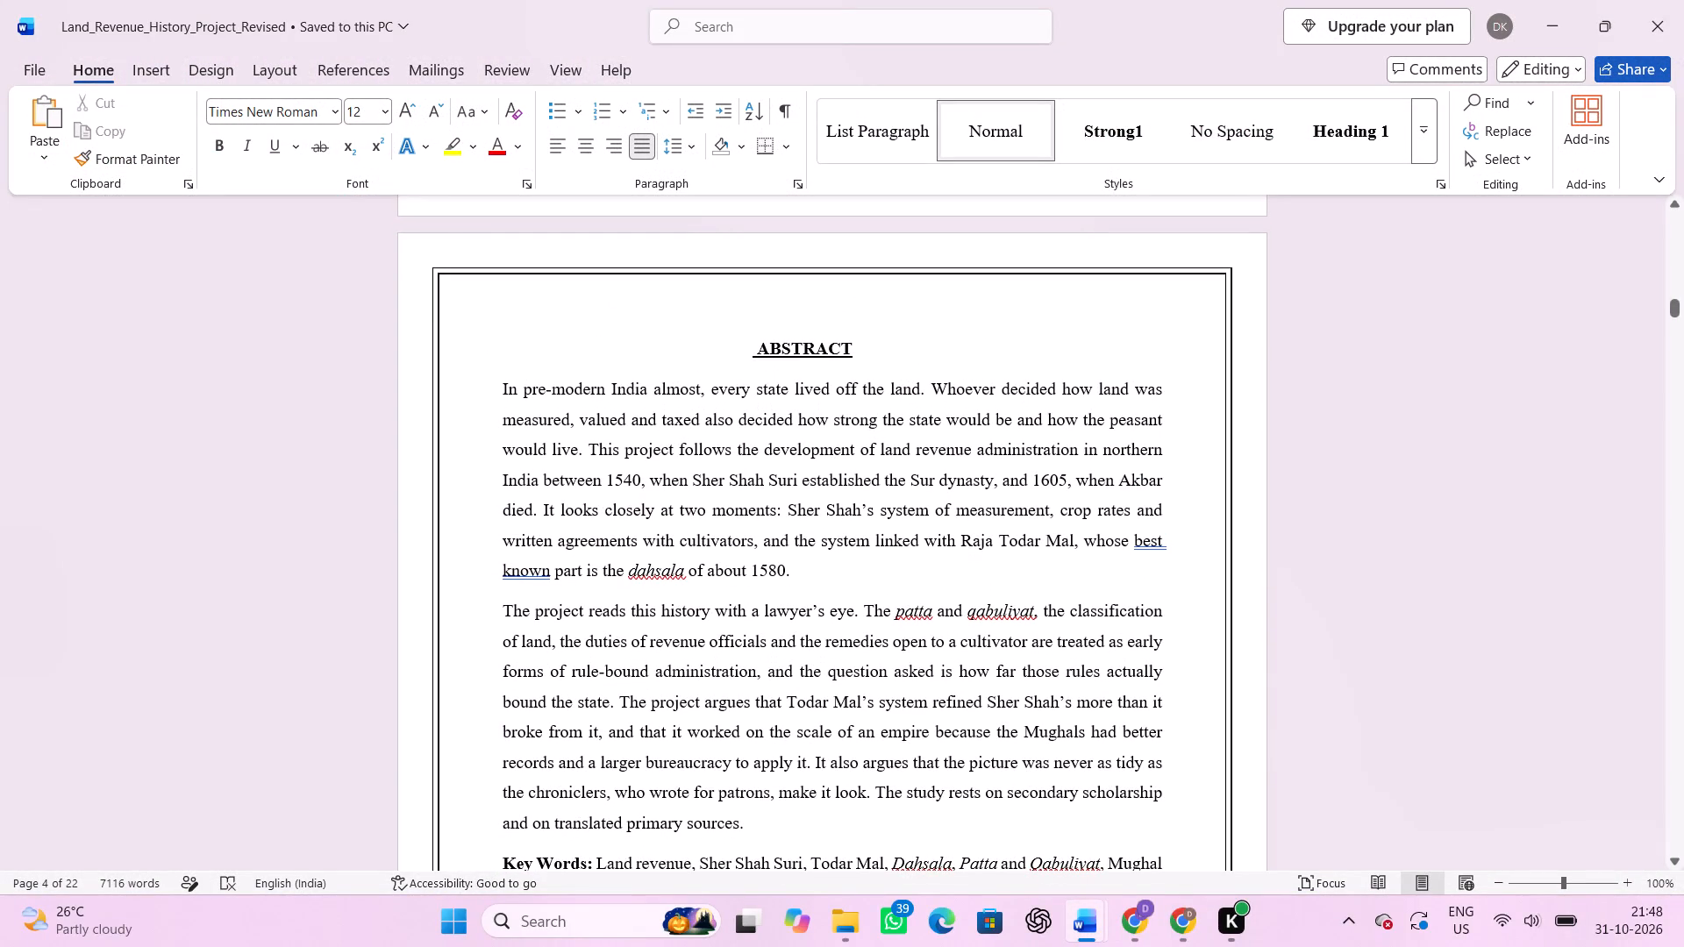
{"action": "left_click_drag", "start_coordinate": [496, 382], "coordinate": [572, 516]}
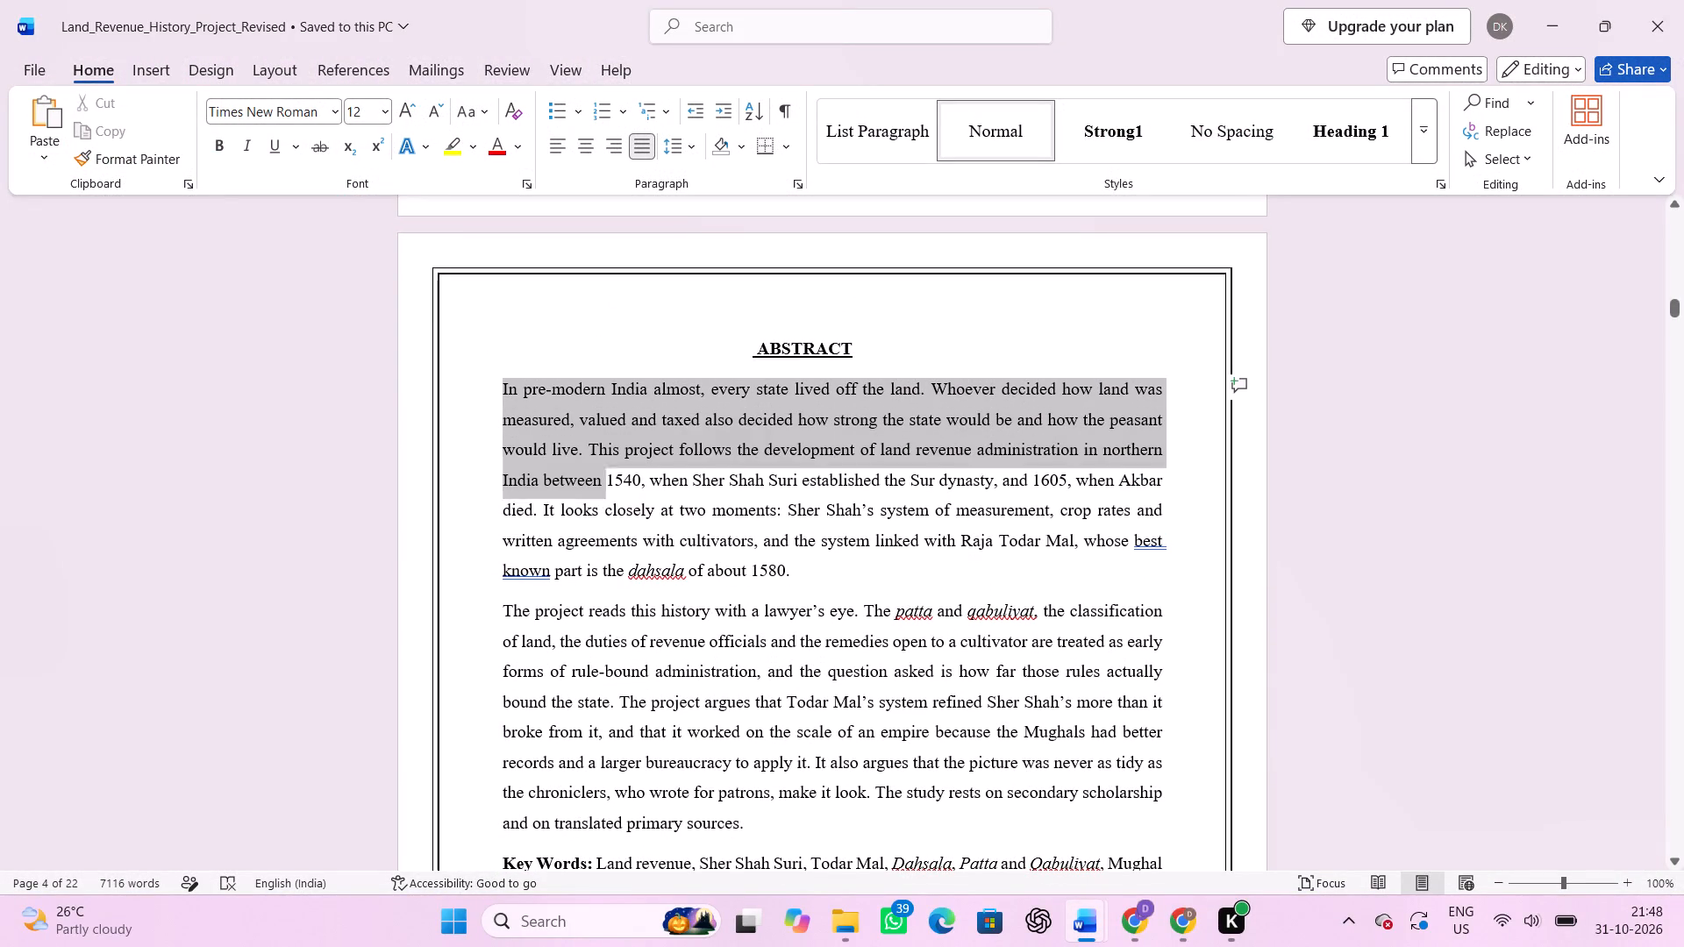
{"action": "left_click_drag", "start_coordinate": [572, 516], "coordinate": [713, 750]}
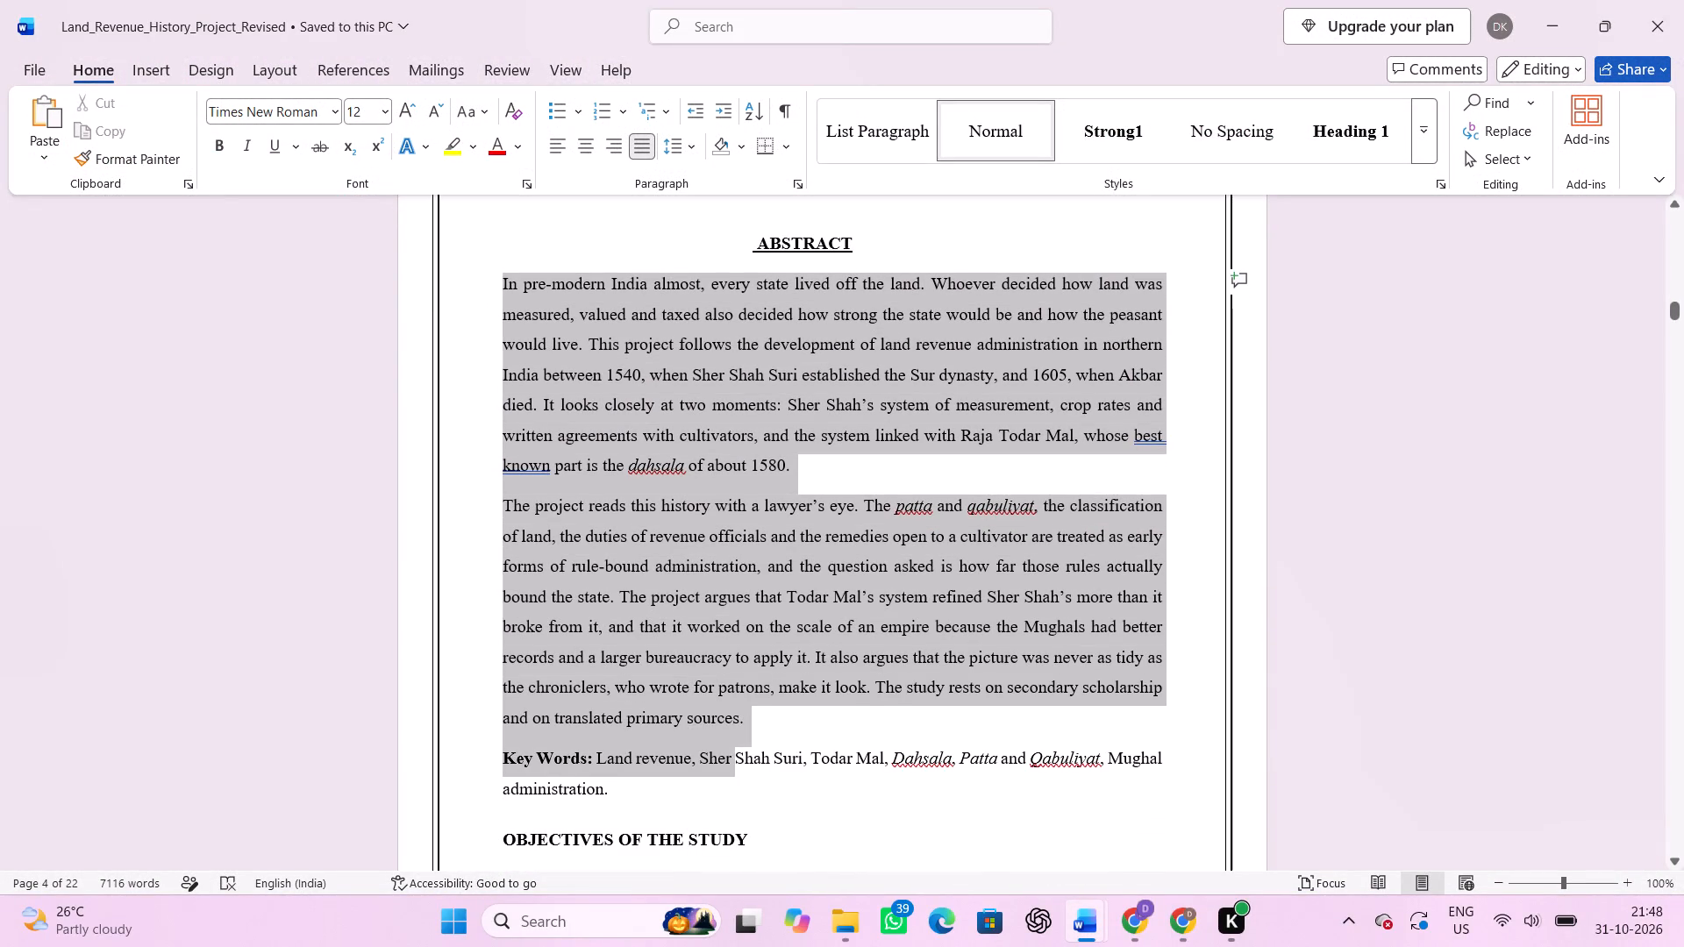
{"action": "left_click_drag", "start_coordinate": [713, 750], "coordinate": [726, 783]}
{"action": "key", "text": "BackSpace"}
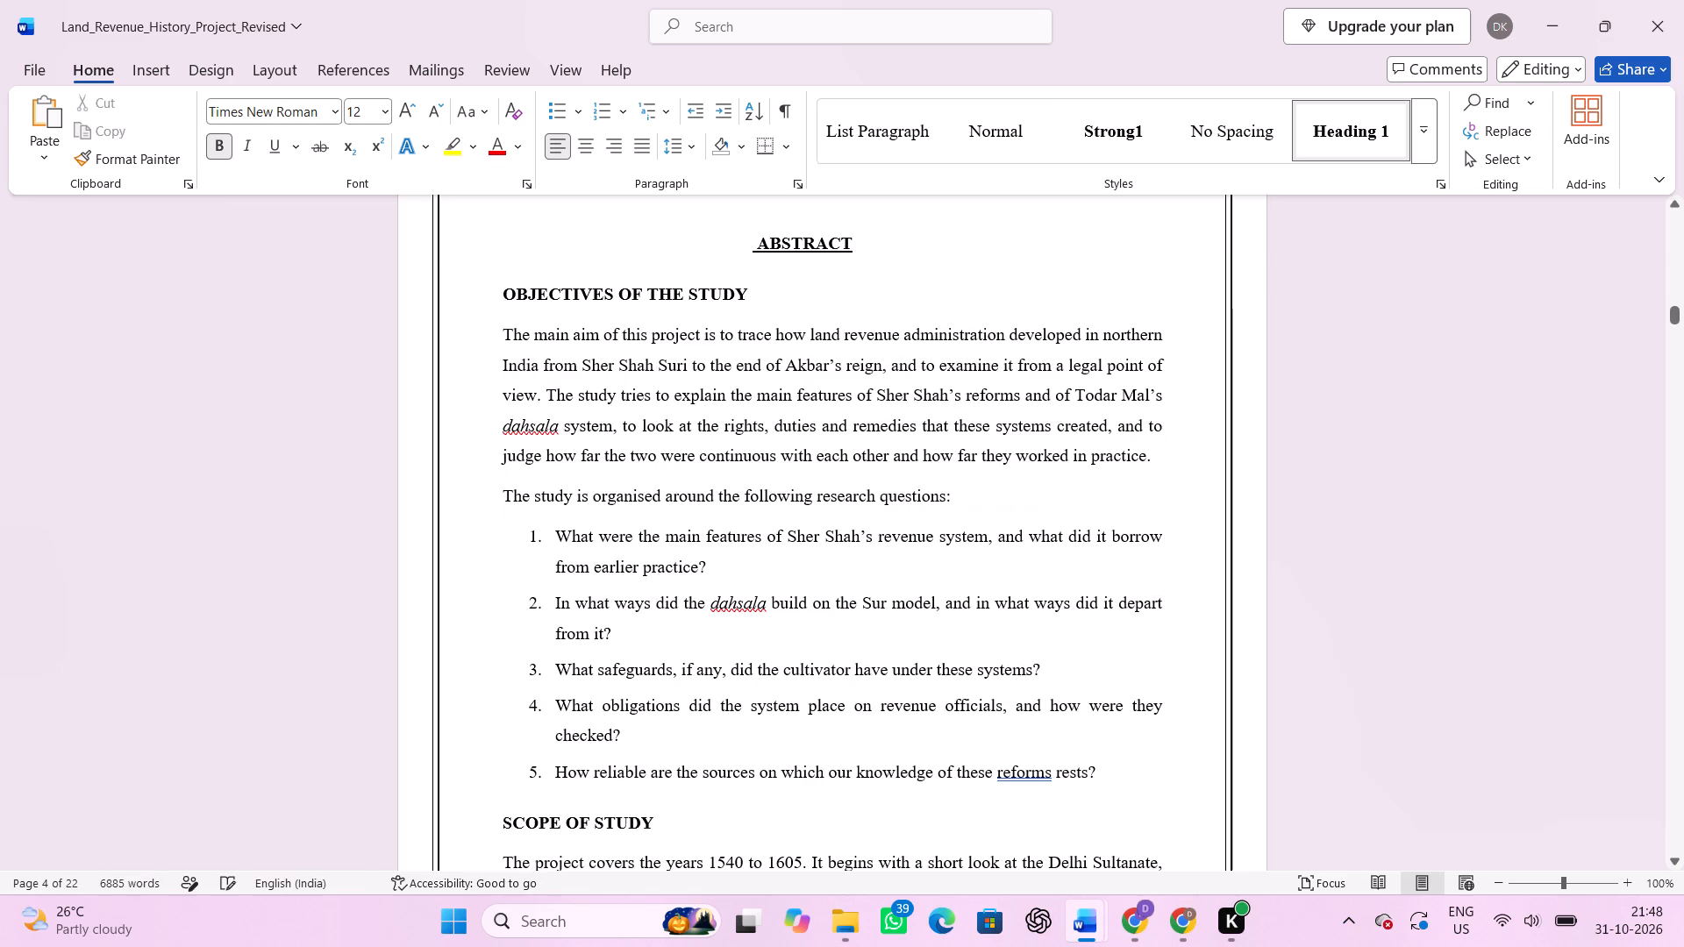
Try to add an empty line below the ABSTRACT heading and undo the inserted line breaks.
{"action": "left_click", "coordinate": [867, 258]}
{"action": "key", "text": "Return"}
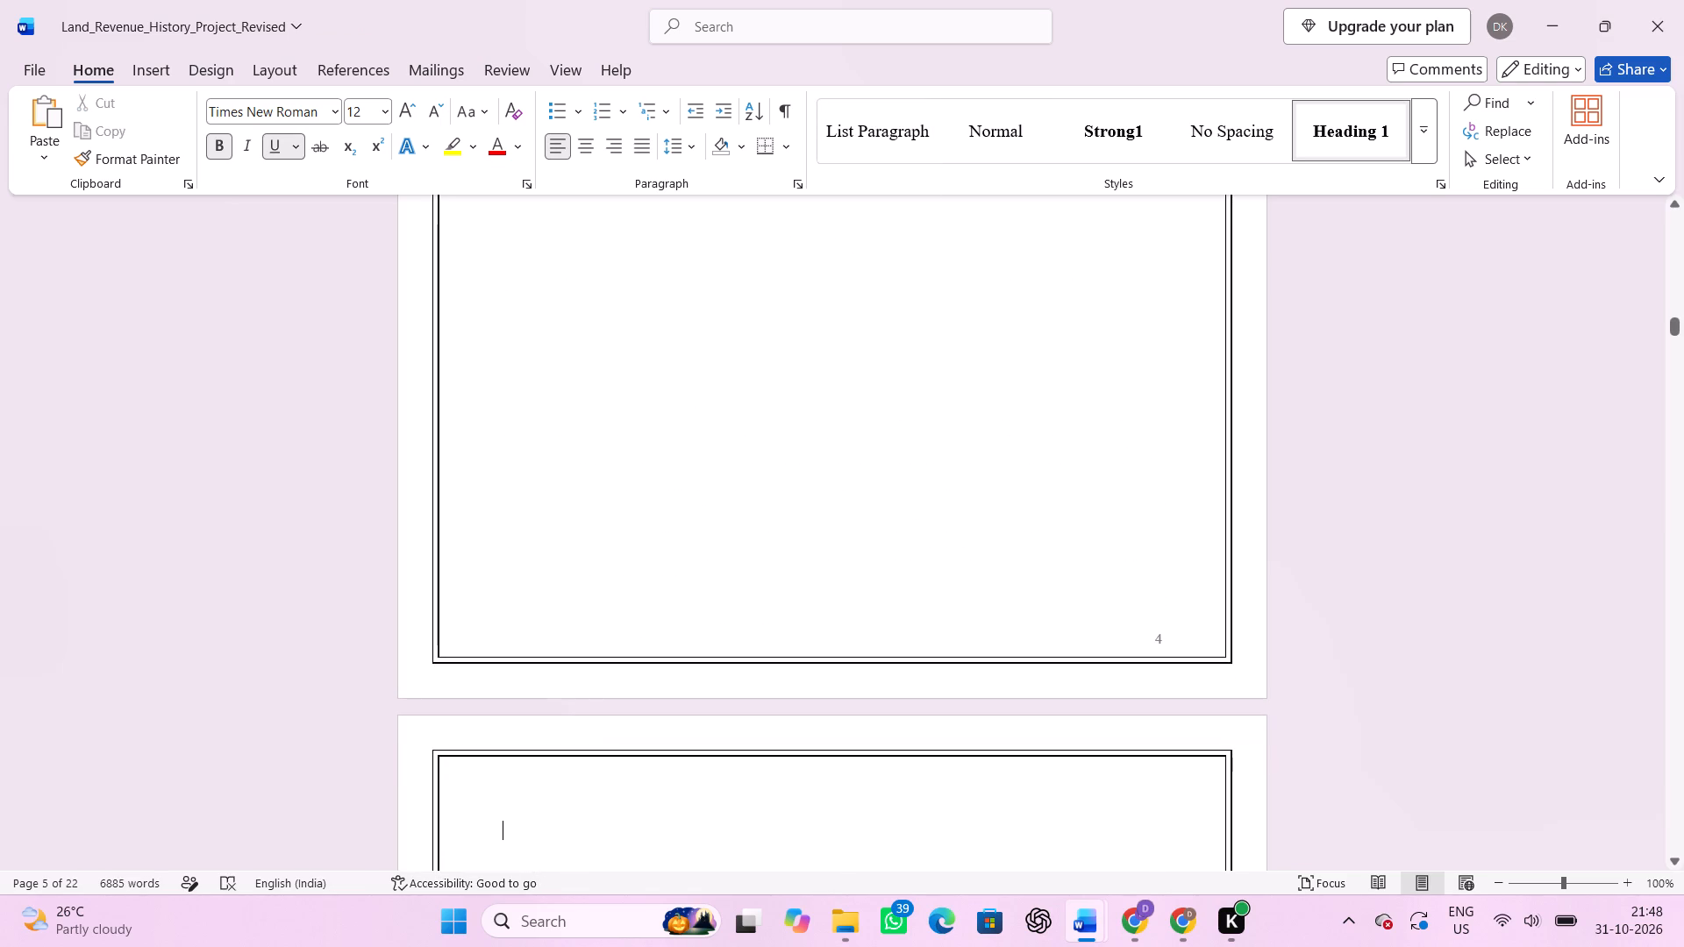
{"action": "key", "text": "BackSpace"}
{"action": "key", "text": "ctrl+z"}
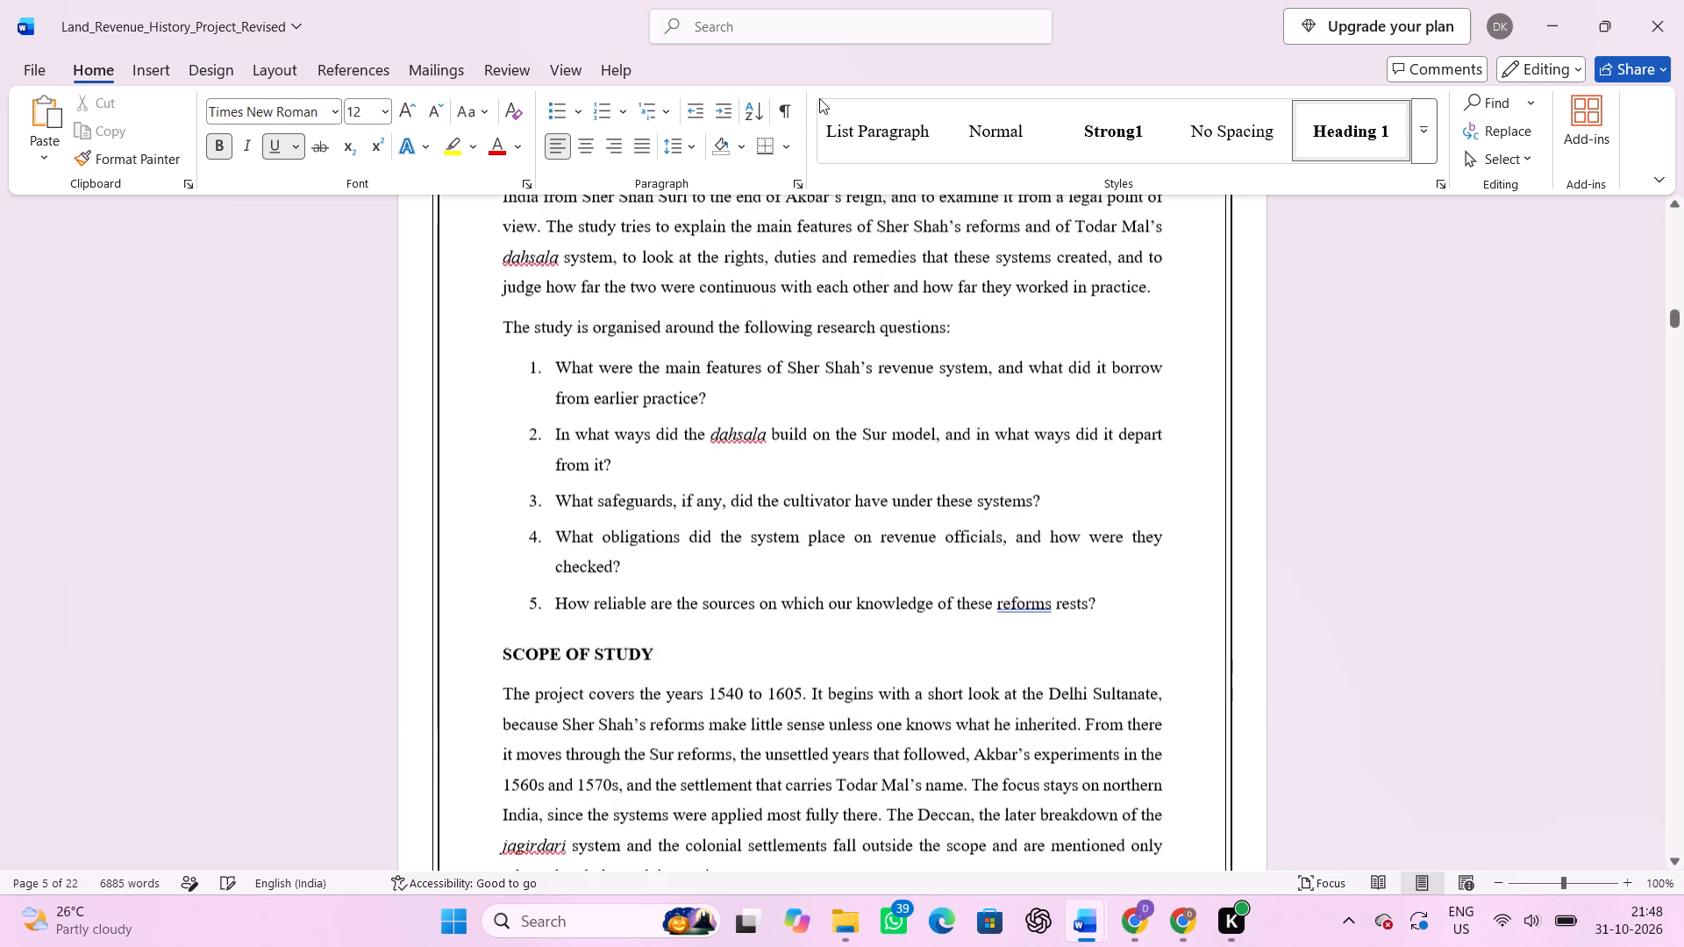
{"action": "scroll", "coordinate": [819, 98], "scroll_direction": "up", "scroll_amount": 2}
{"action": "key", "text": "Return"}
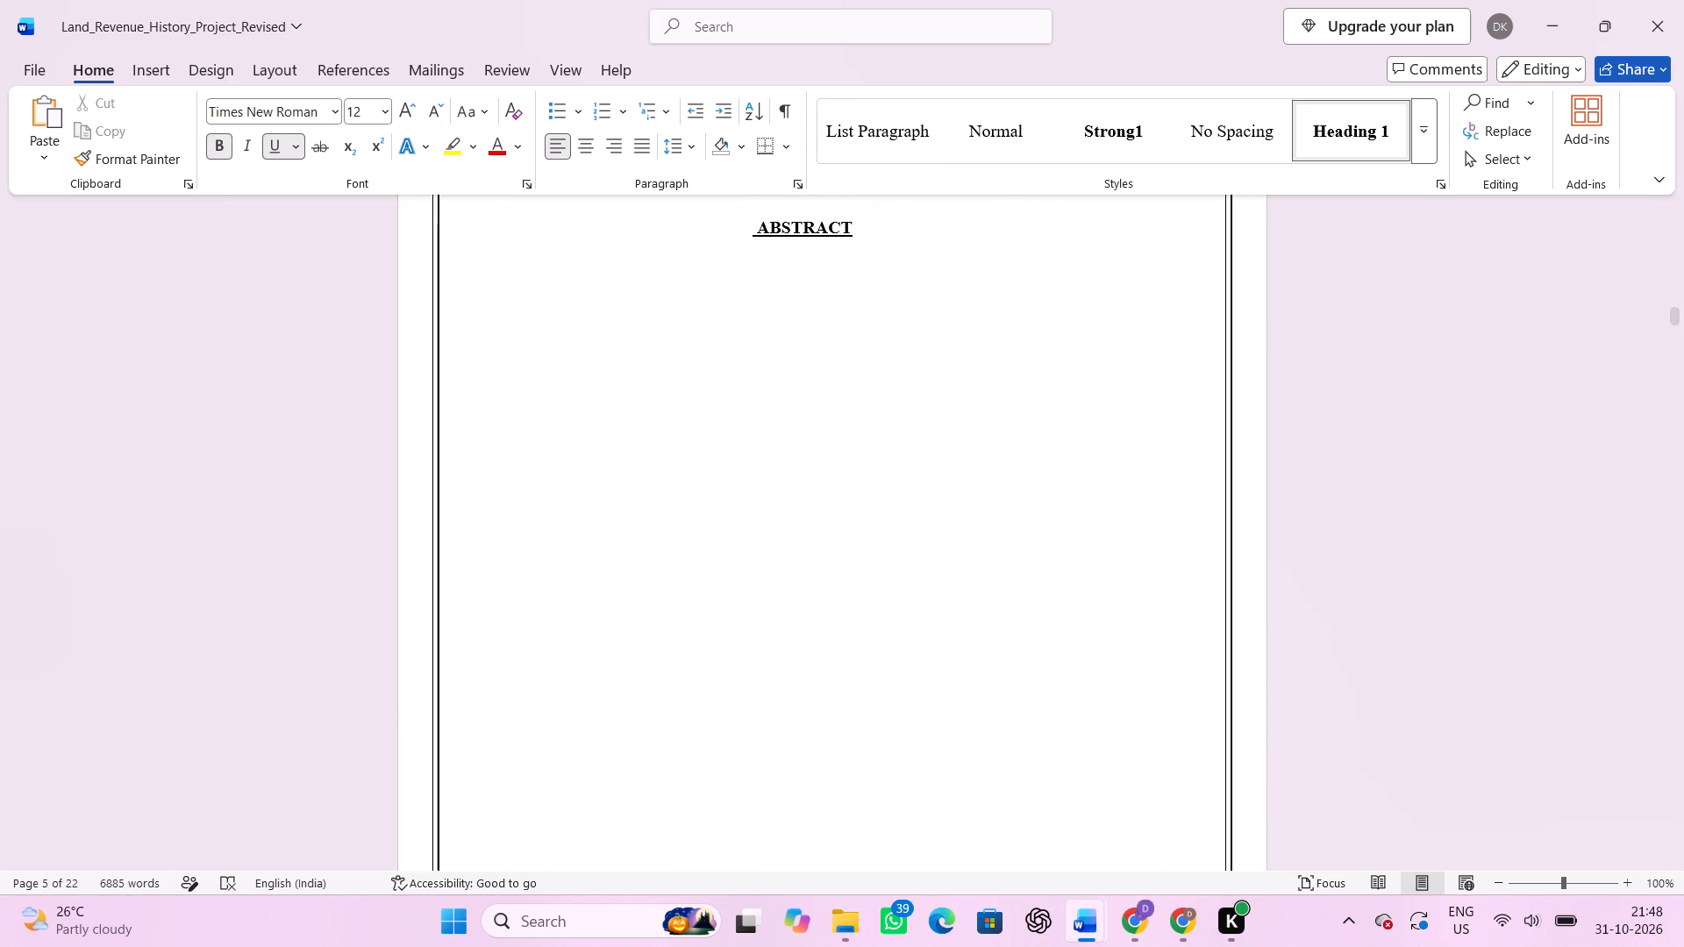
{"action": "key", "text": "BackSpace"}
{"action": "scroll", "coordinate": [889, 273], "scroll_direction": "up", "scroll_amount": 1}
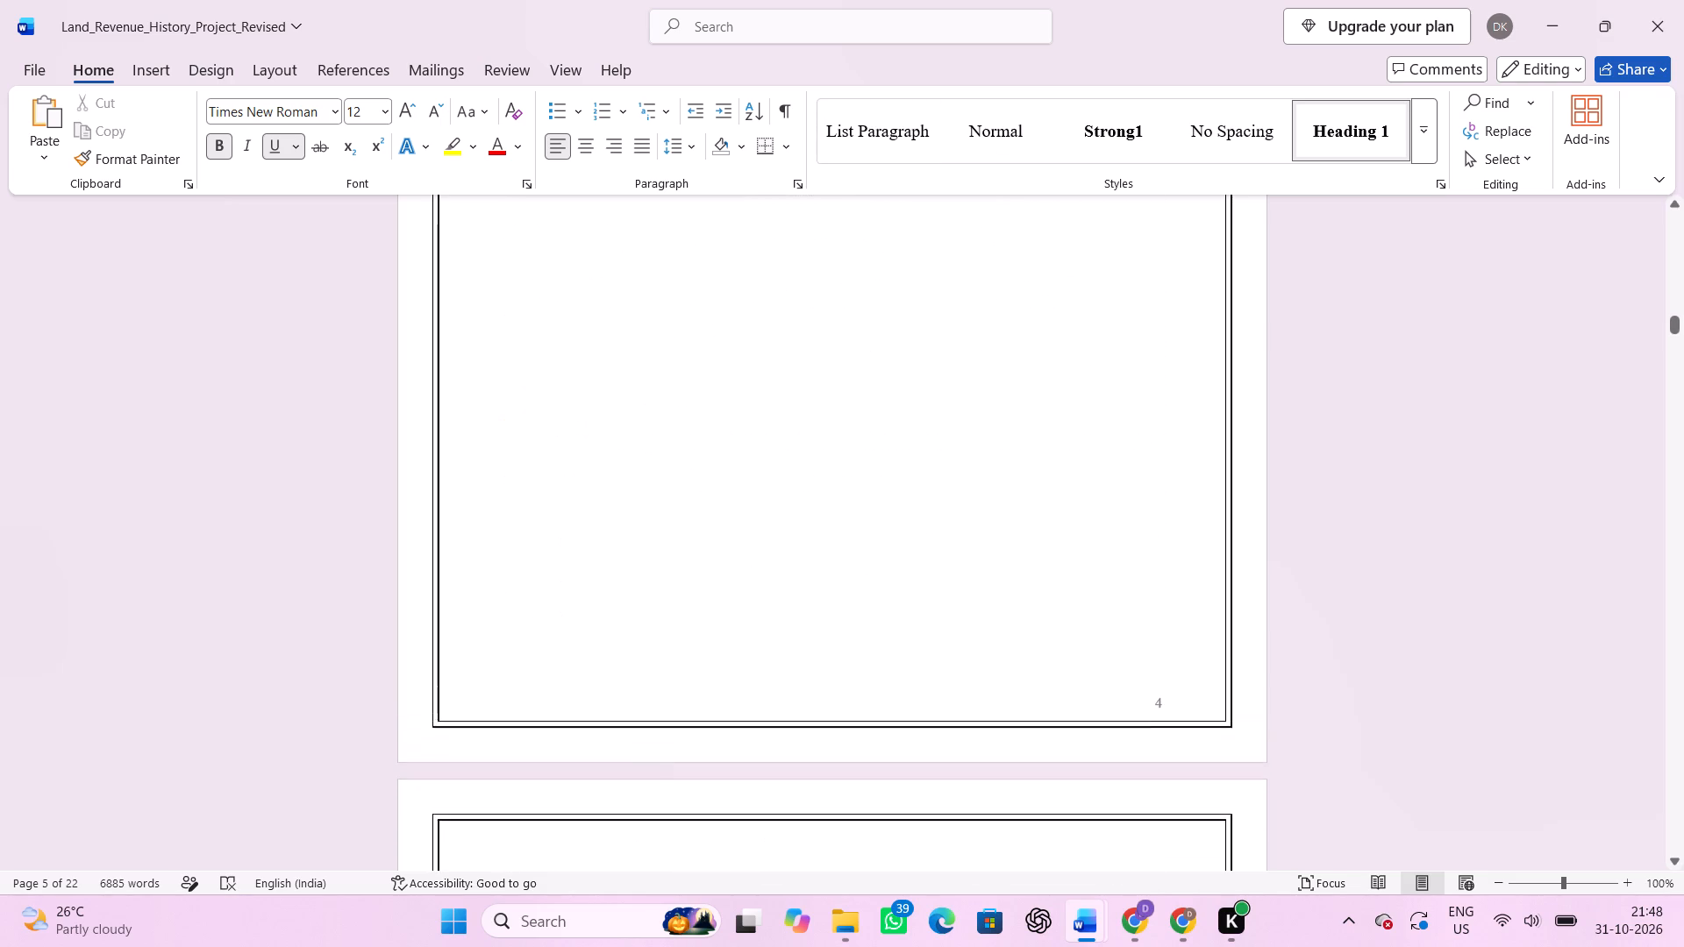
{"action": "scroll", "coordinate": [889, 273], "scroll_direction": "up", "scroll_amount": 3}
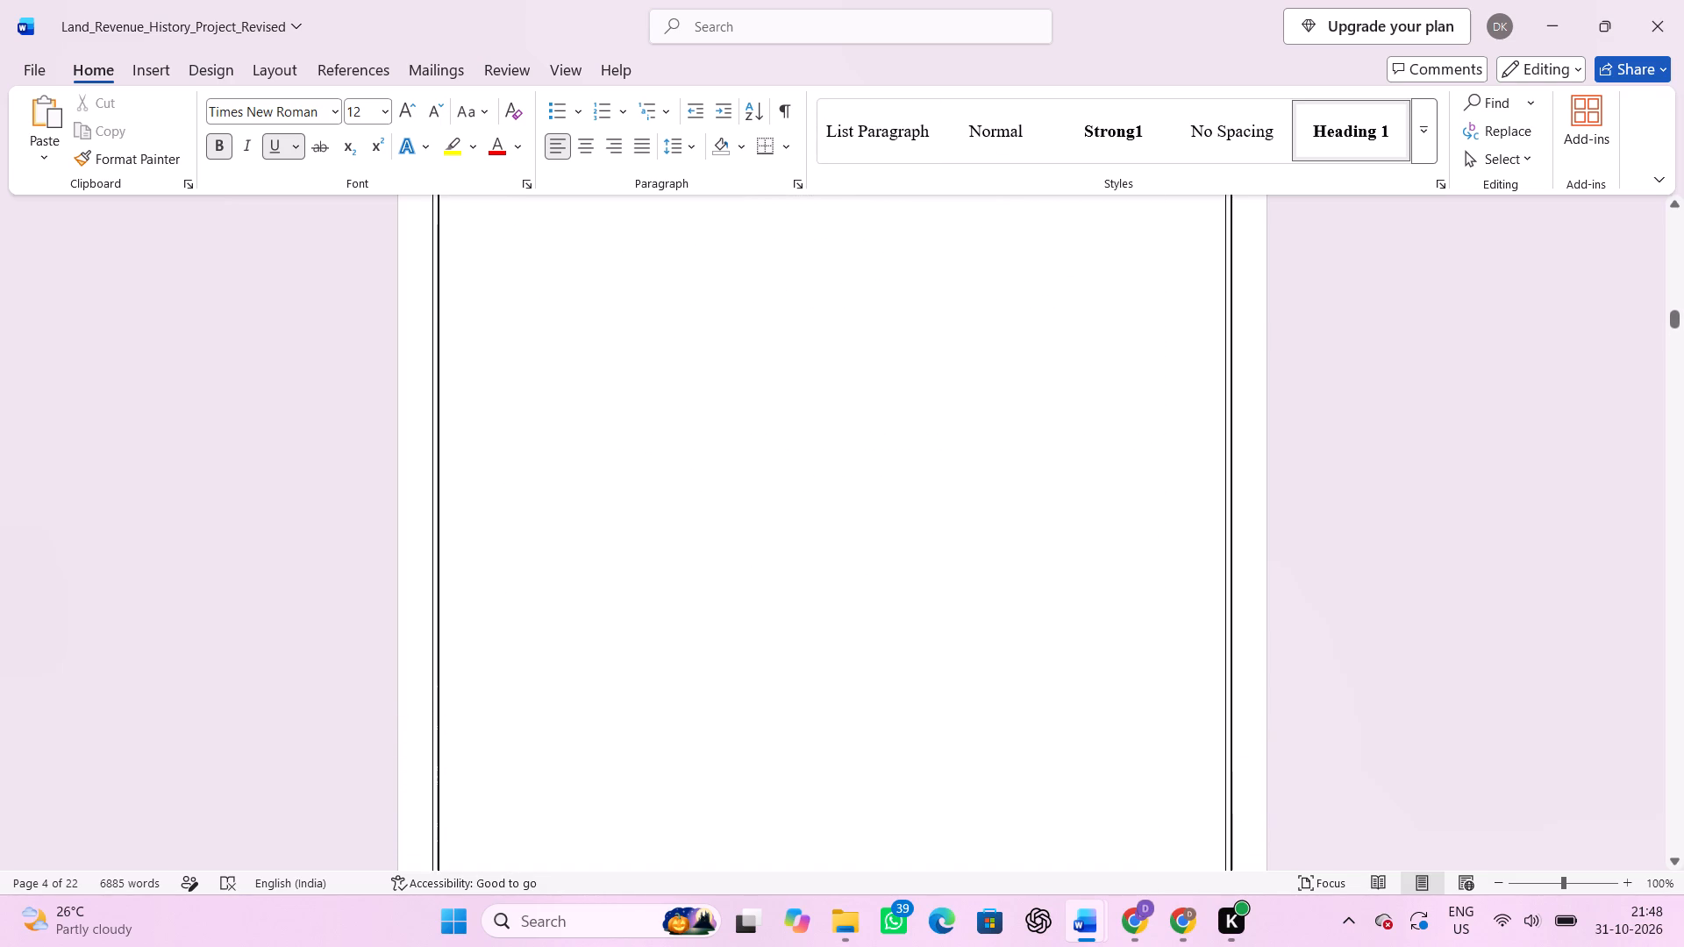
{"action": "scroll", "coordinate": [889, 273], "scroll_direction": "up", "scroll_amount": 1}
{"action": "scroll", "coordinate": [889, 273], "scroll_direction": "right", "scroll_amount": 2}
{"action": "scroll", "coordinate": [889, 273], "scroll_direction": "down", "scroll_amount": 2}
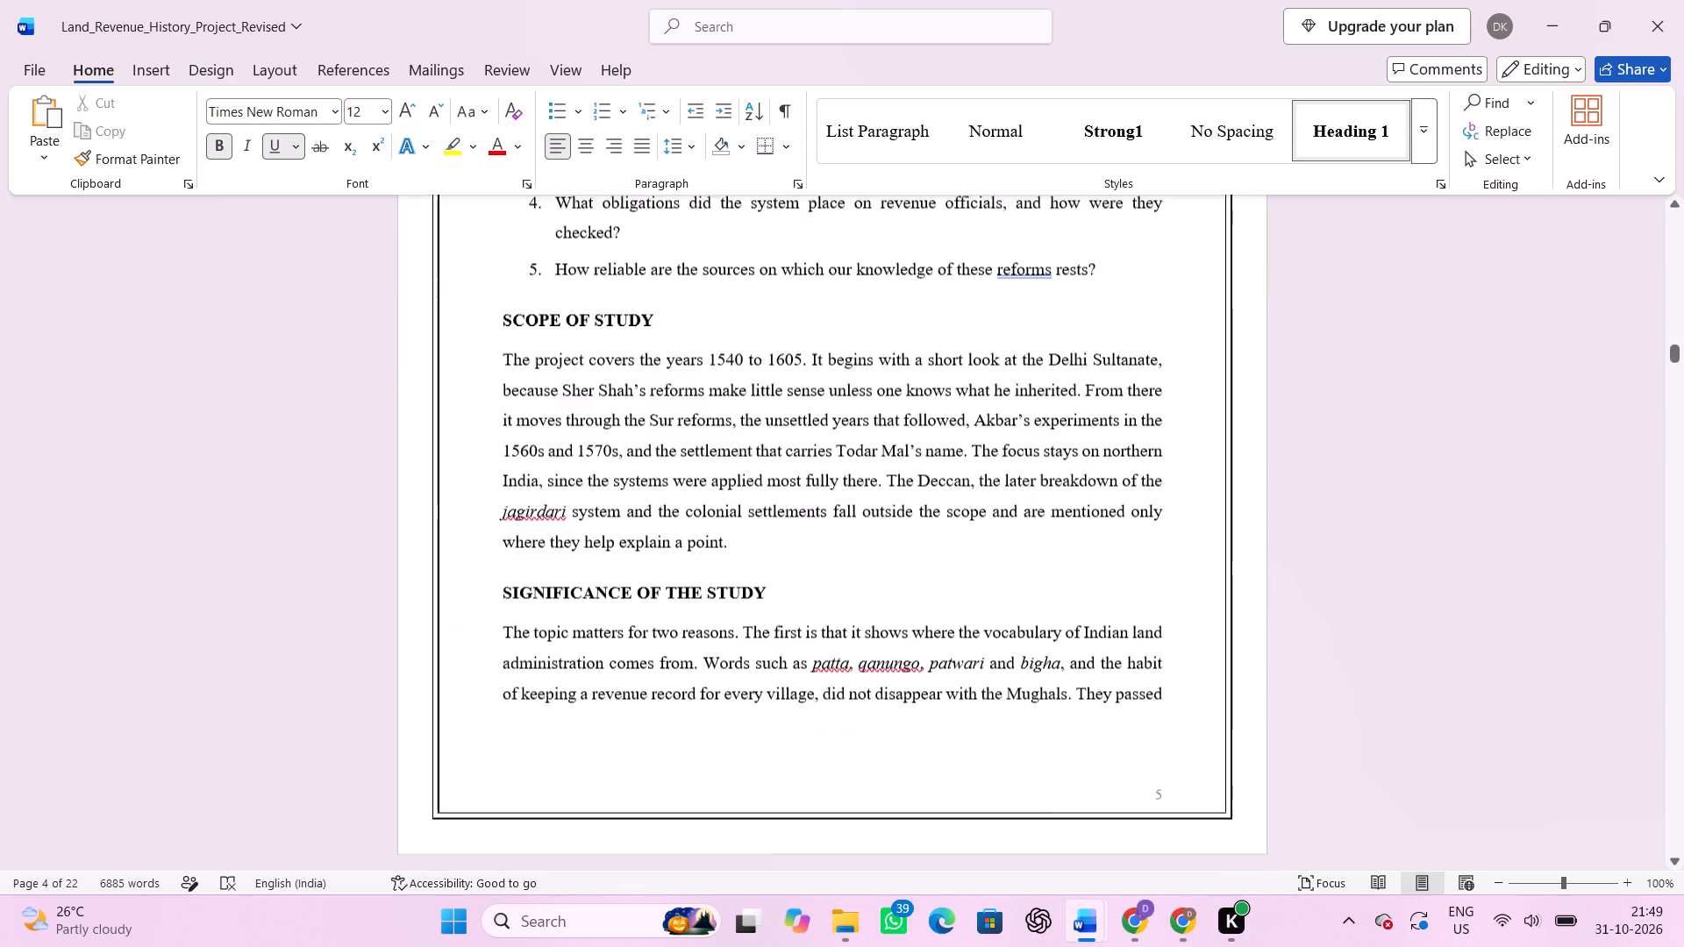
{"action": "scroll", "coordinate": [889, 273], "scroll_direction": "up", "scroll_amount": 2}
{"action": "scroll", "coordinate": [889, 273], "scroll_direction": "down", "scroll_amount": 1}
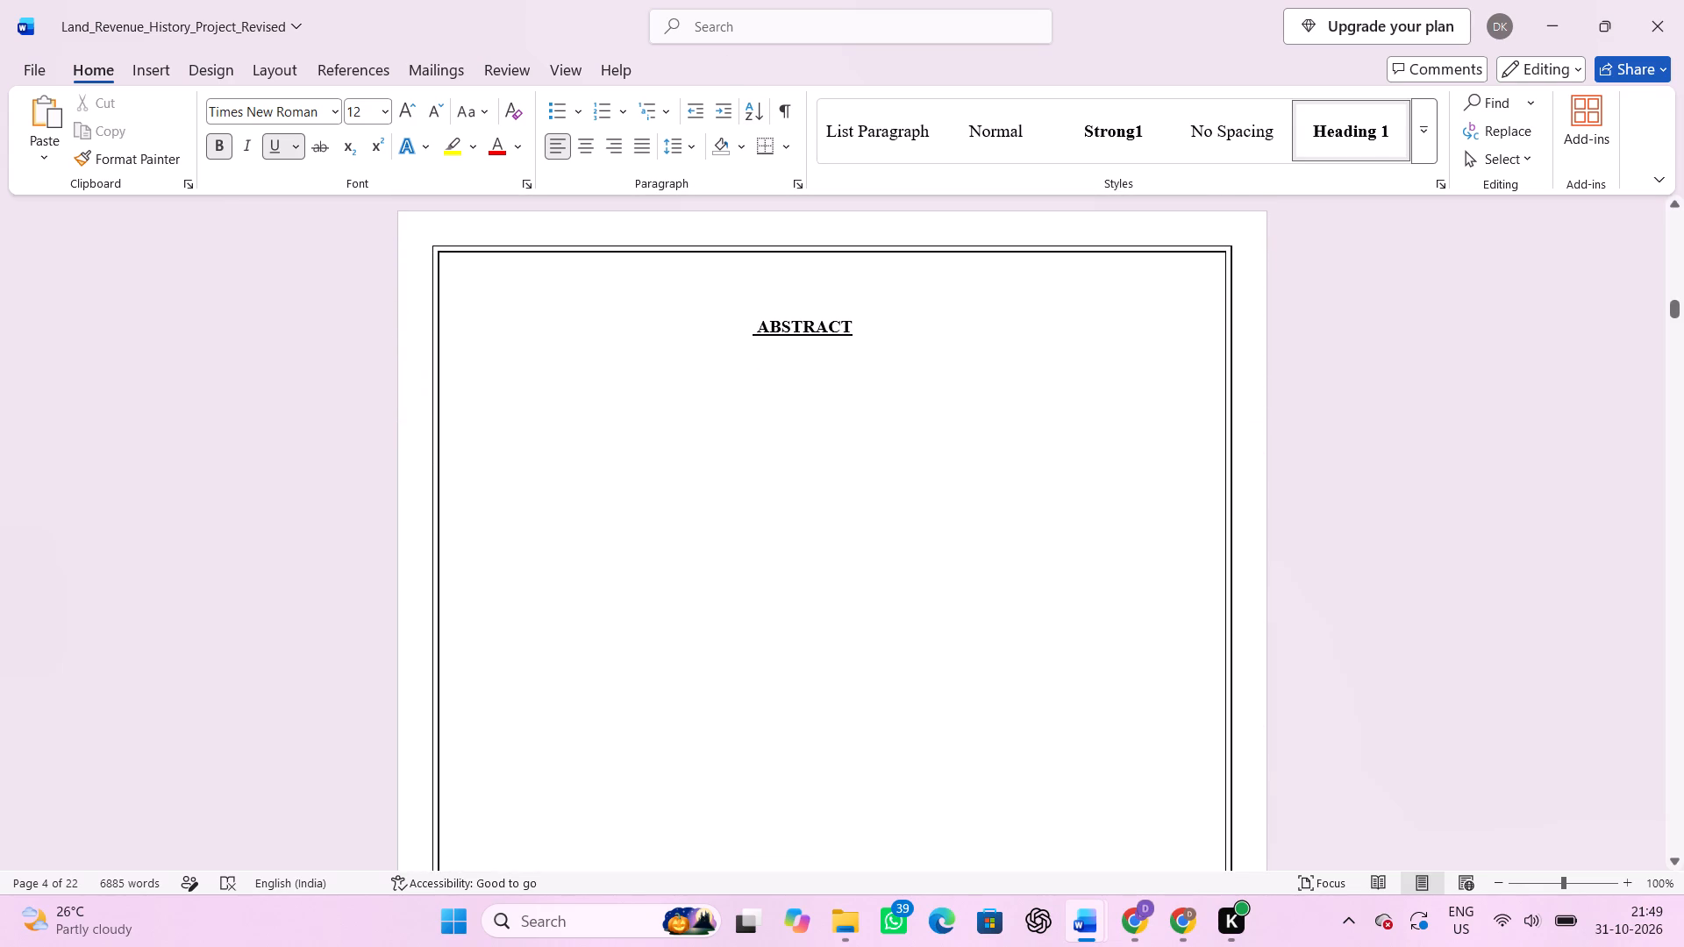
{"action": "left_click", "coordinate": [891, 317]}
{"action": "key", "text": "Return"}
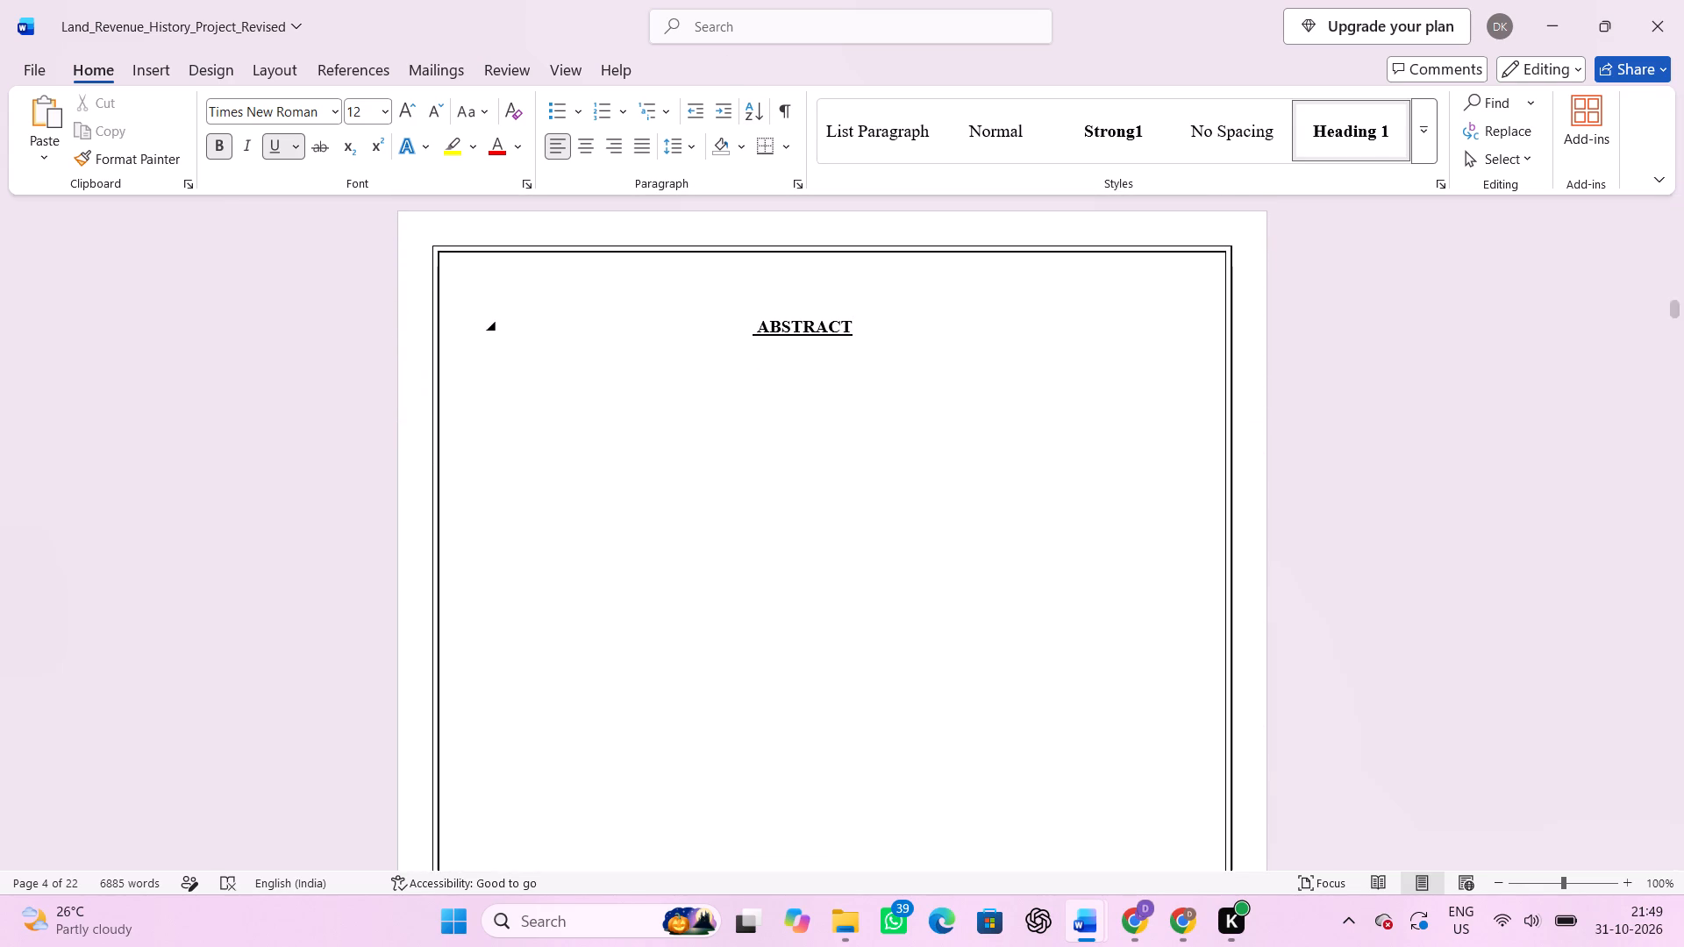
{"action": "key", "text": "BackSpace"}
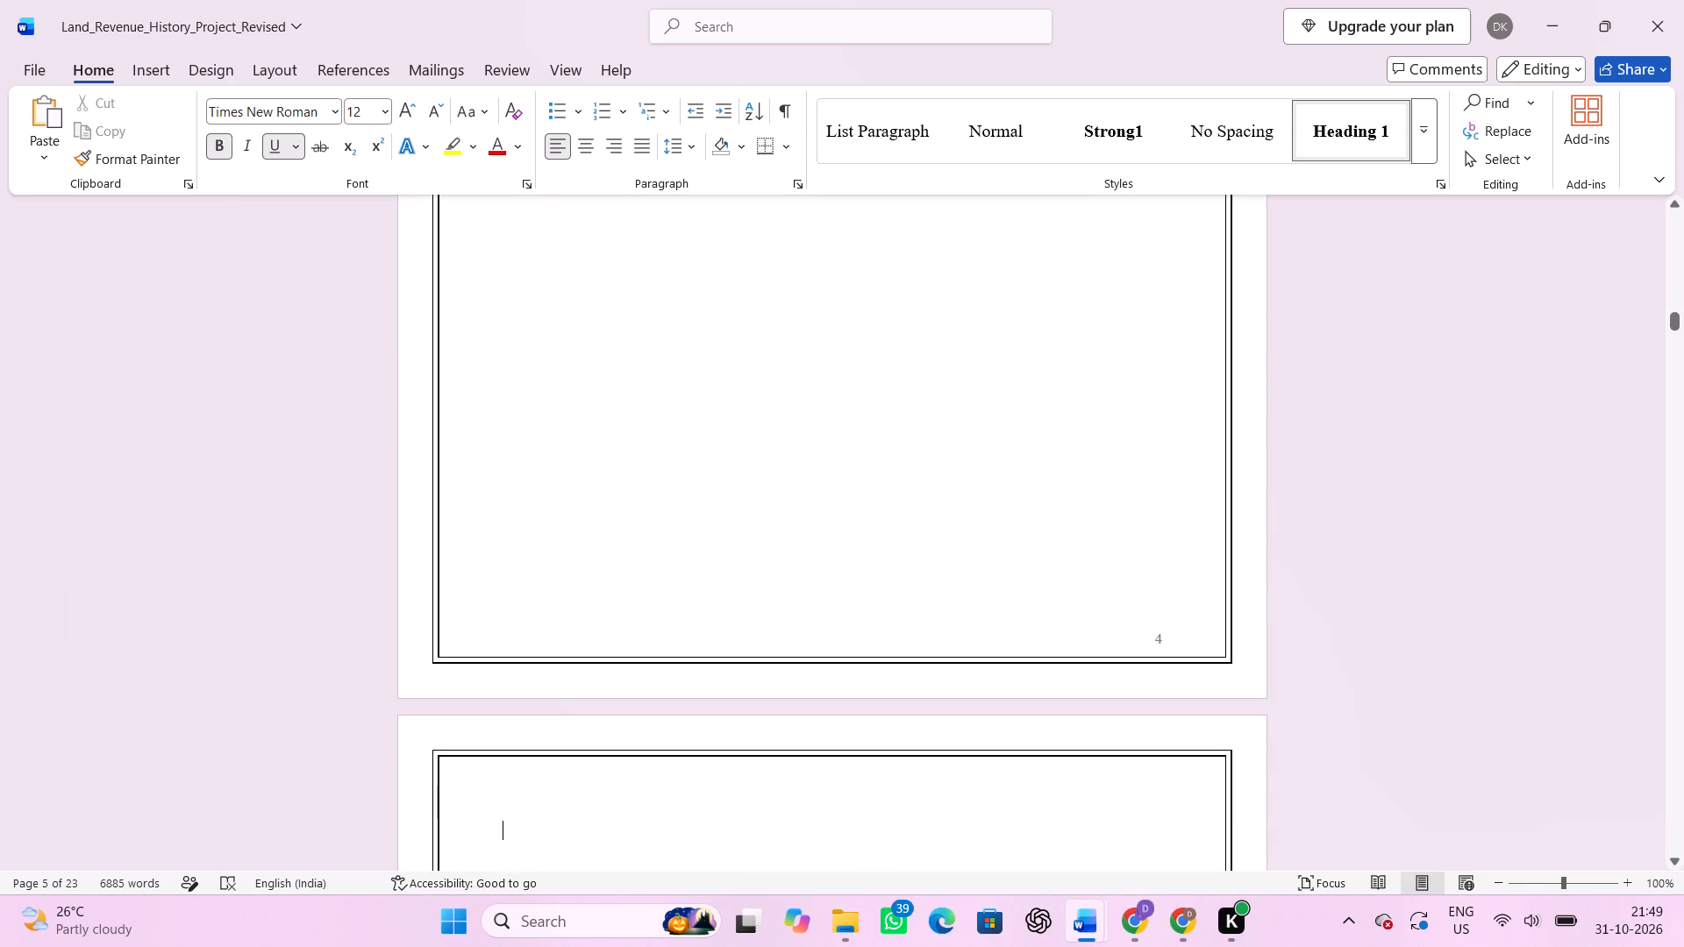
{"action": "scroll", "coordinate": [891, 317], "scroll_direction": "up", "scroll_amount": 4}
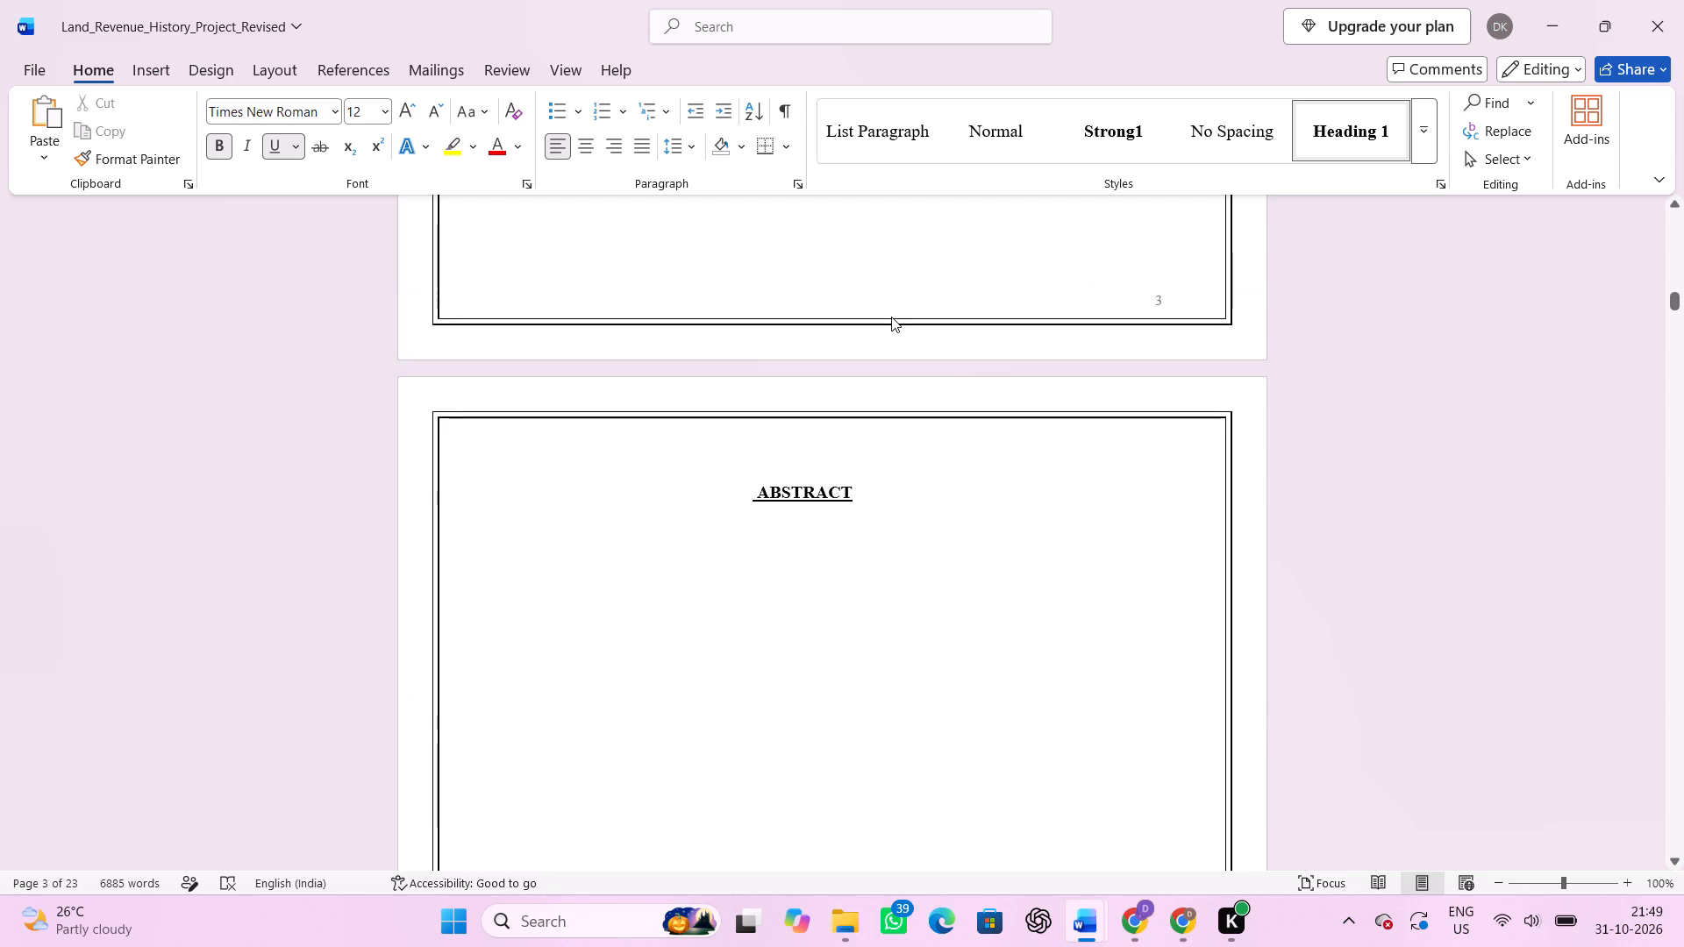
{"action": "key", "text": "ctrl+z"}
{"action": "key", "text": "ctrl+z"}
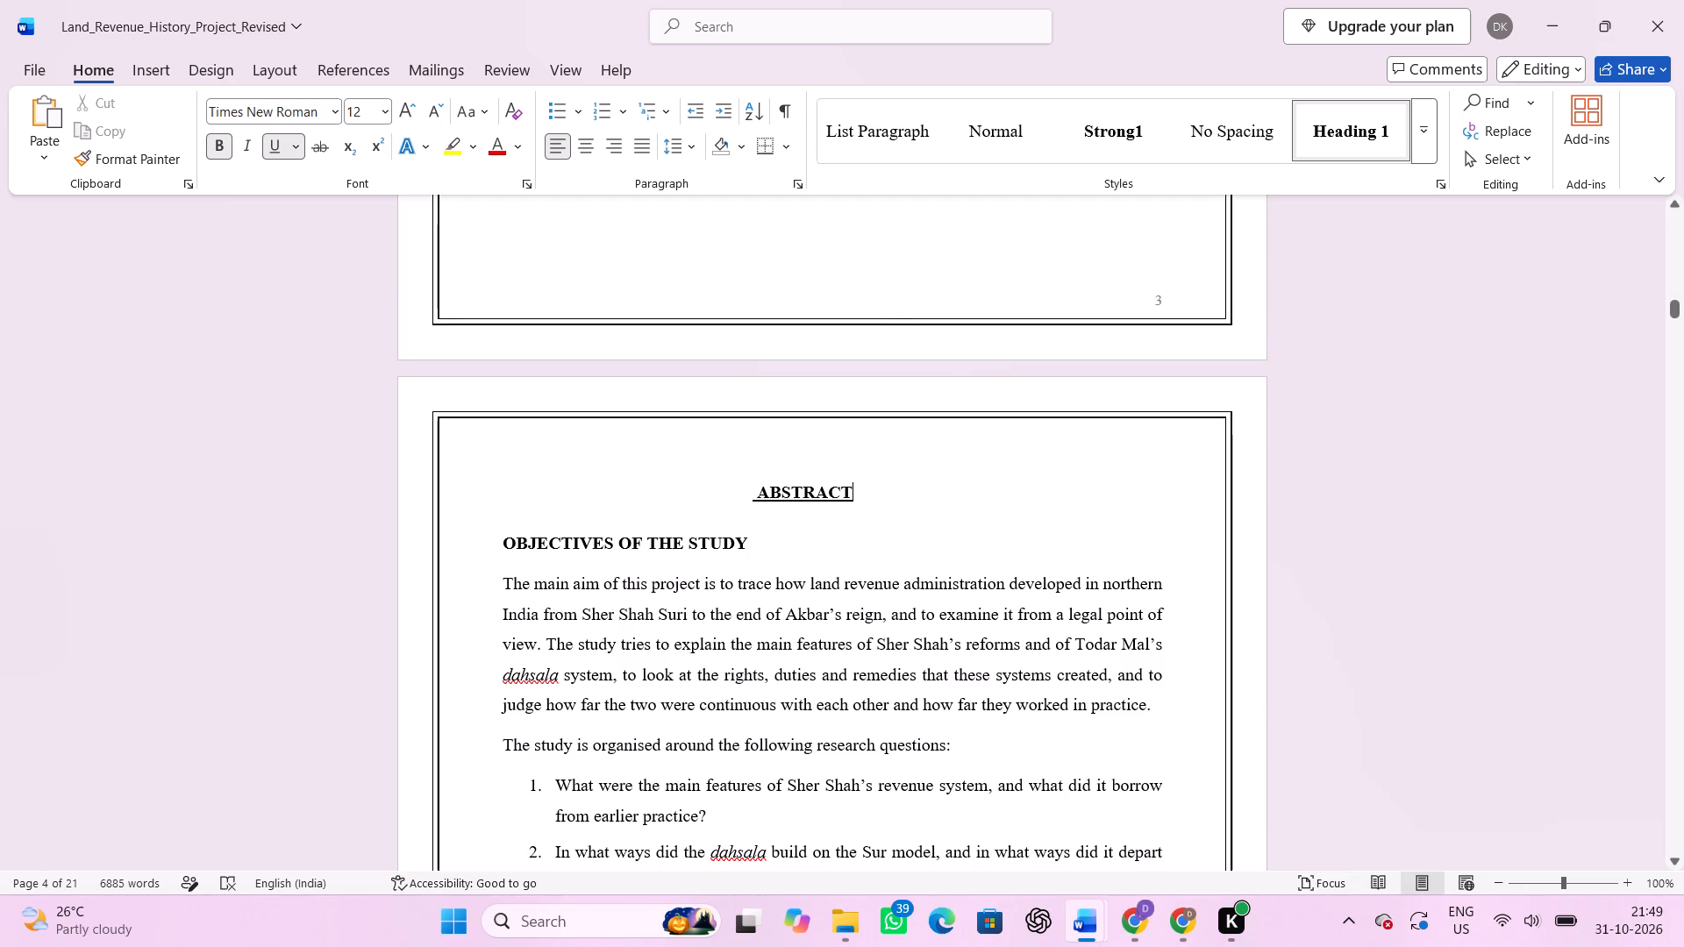
Paste the three copied abstract paragraphs before the OBJECTIVES OF THE STUDY heading and check them under ABSTRACT.
{"action": "left_click", "coordinate": [499, 537]}
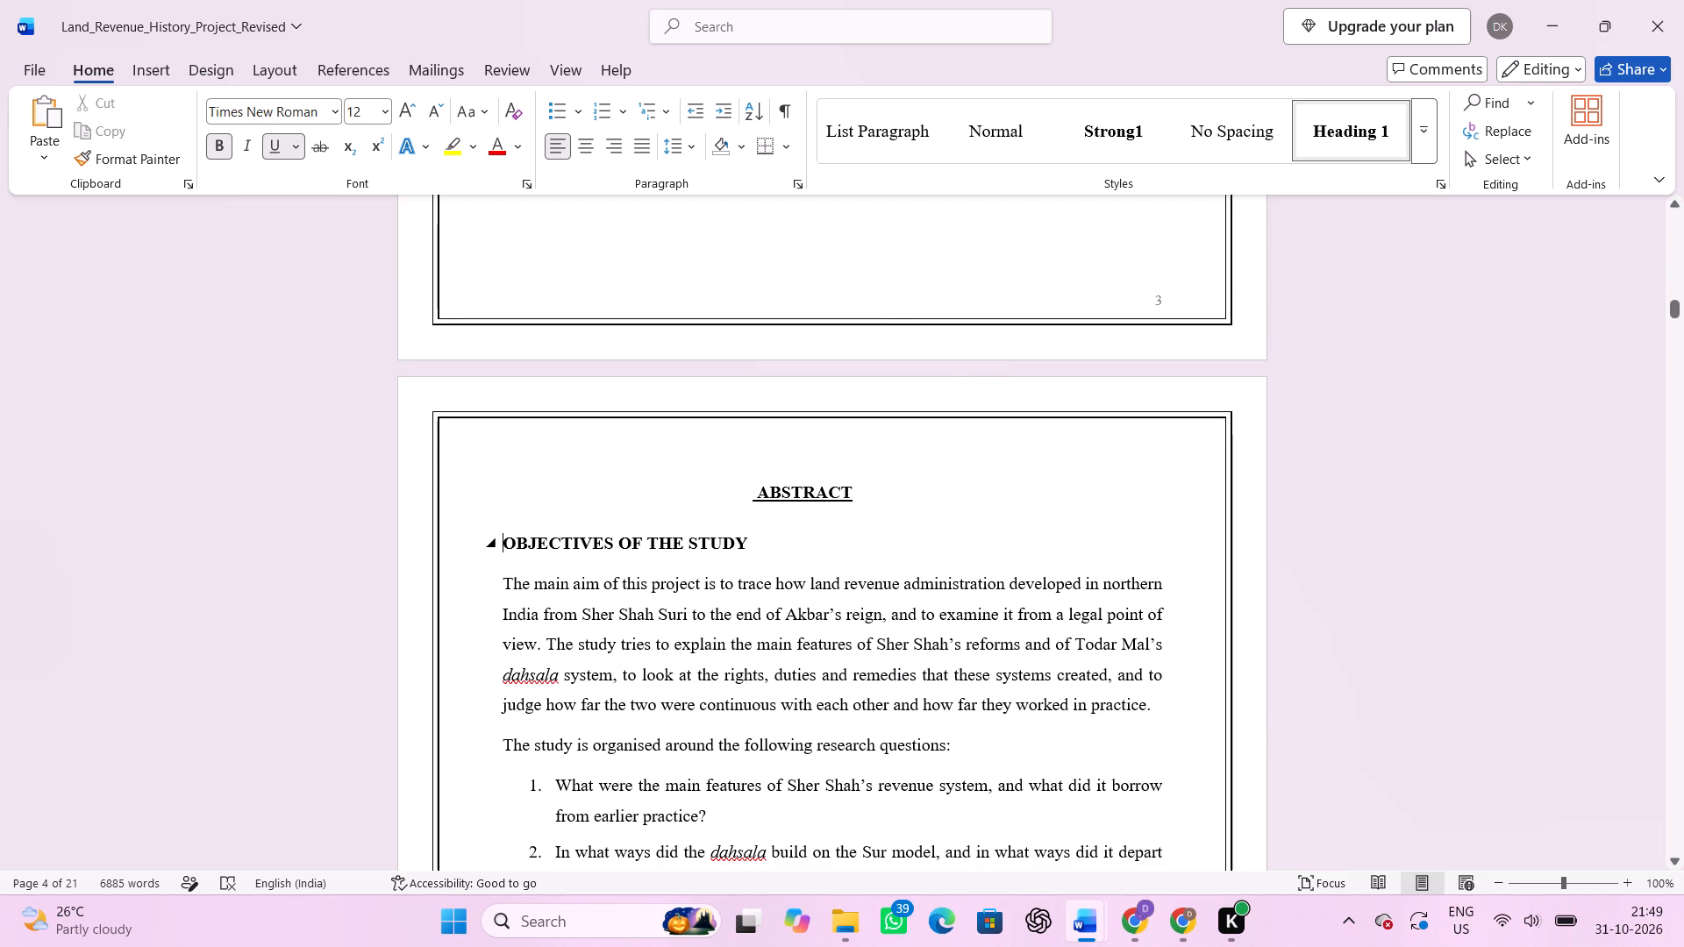
{"action": "key", "text": "ctrl+v"}
{"action": "scroll", "coordinate": [499, 537], "scroll_direction": "up", "scroll_amount": 5}
{"action": "scroll", "coordinate": [499, 537], "scroll_direction": "down", "scroll_amount": 1}
{"action": "left_click", "coordinate": [499, 537]}
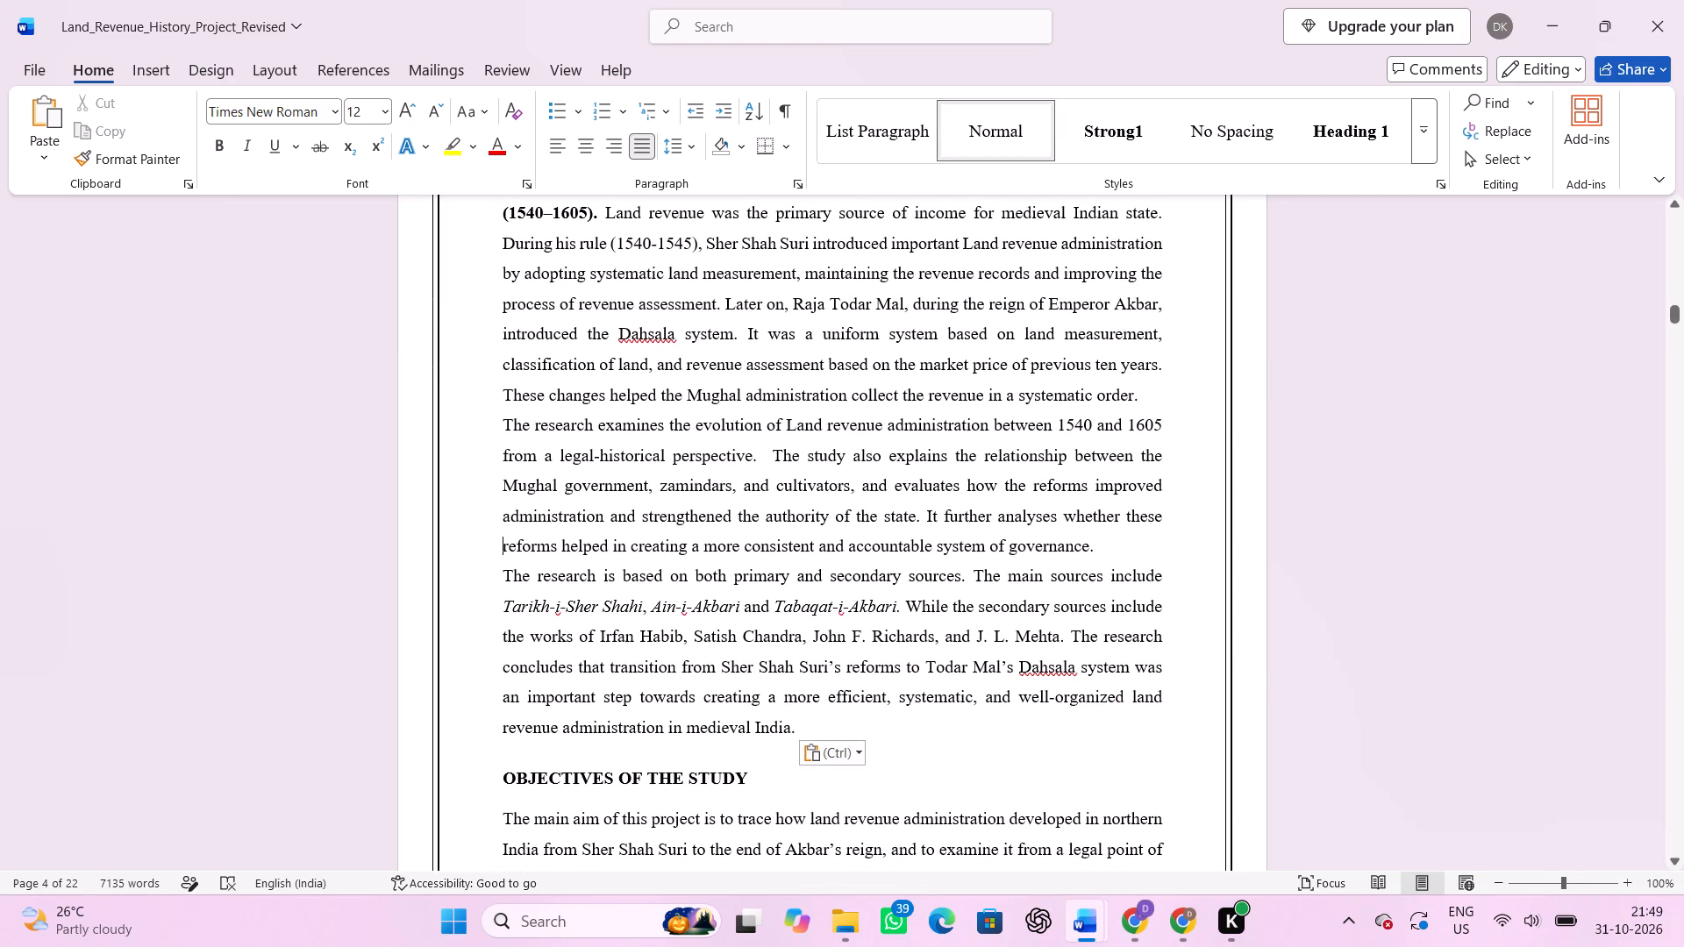
{"action": "scroll", "coordinate": [499, 537], "scroll_direction": "up", "scroll_amount": 1}
{"action": "scroll", "coordinate": [499, 537], "scroll_direction": "down", "scroll_amount": 1, "text": "ctrl"}
{"action": "scroll", "coordinate": [499, 537], "scroll_direction": "up", "scroll_amount": 1, "text": "ctrl"}
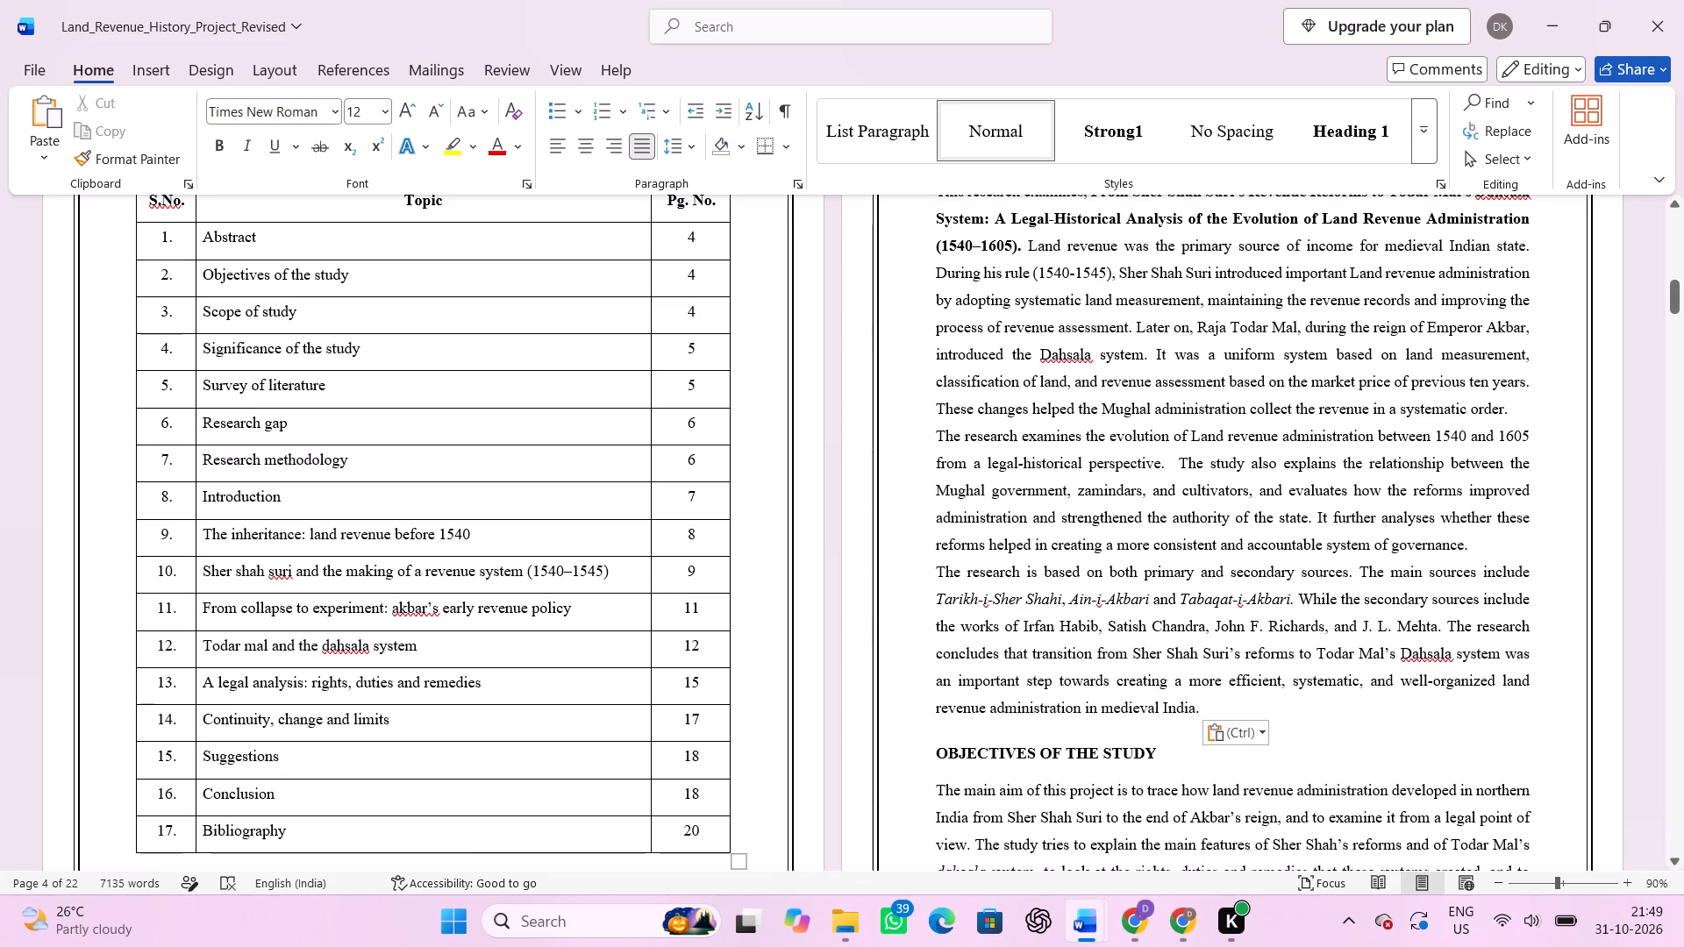
{"action": "scroll", "coordinate": [1022, 601], "scroll_direction": "left", "scroll_amount": 1}
{"action": "scroll", "coordinate": [998, 605], "scroll_direction": "up", "scroll_amount": 4, "text": "ctrl"}
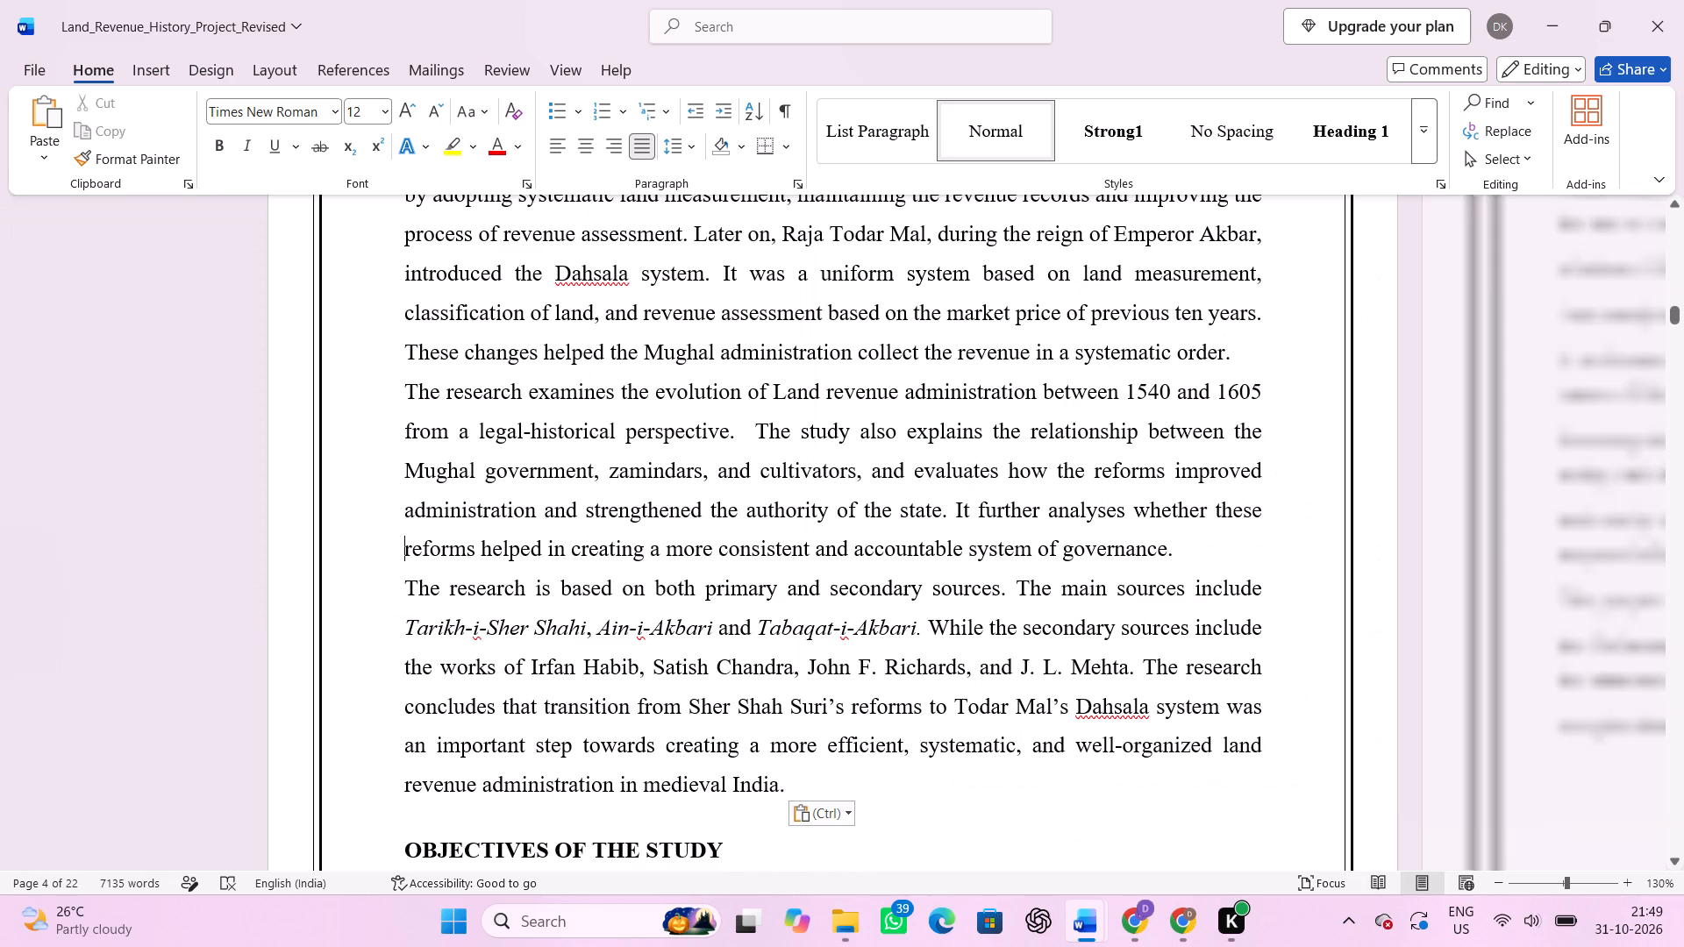
{"action": "scroll", "coordinate": [998, 605], "scroll_direction": "up", "scroll_amount": 1}
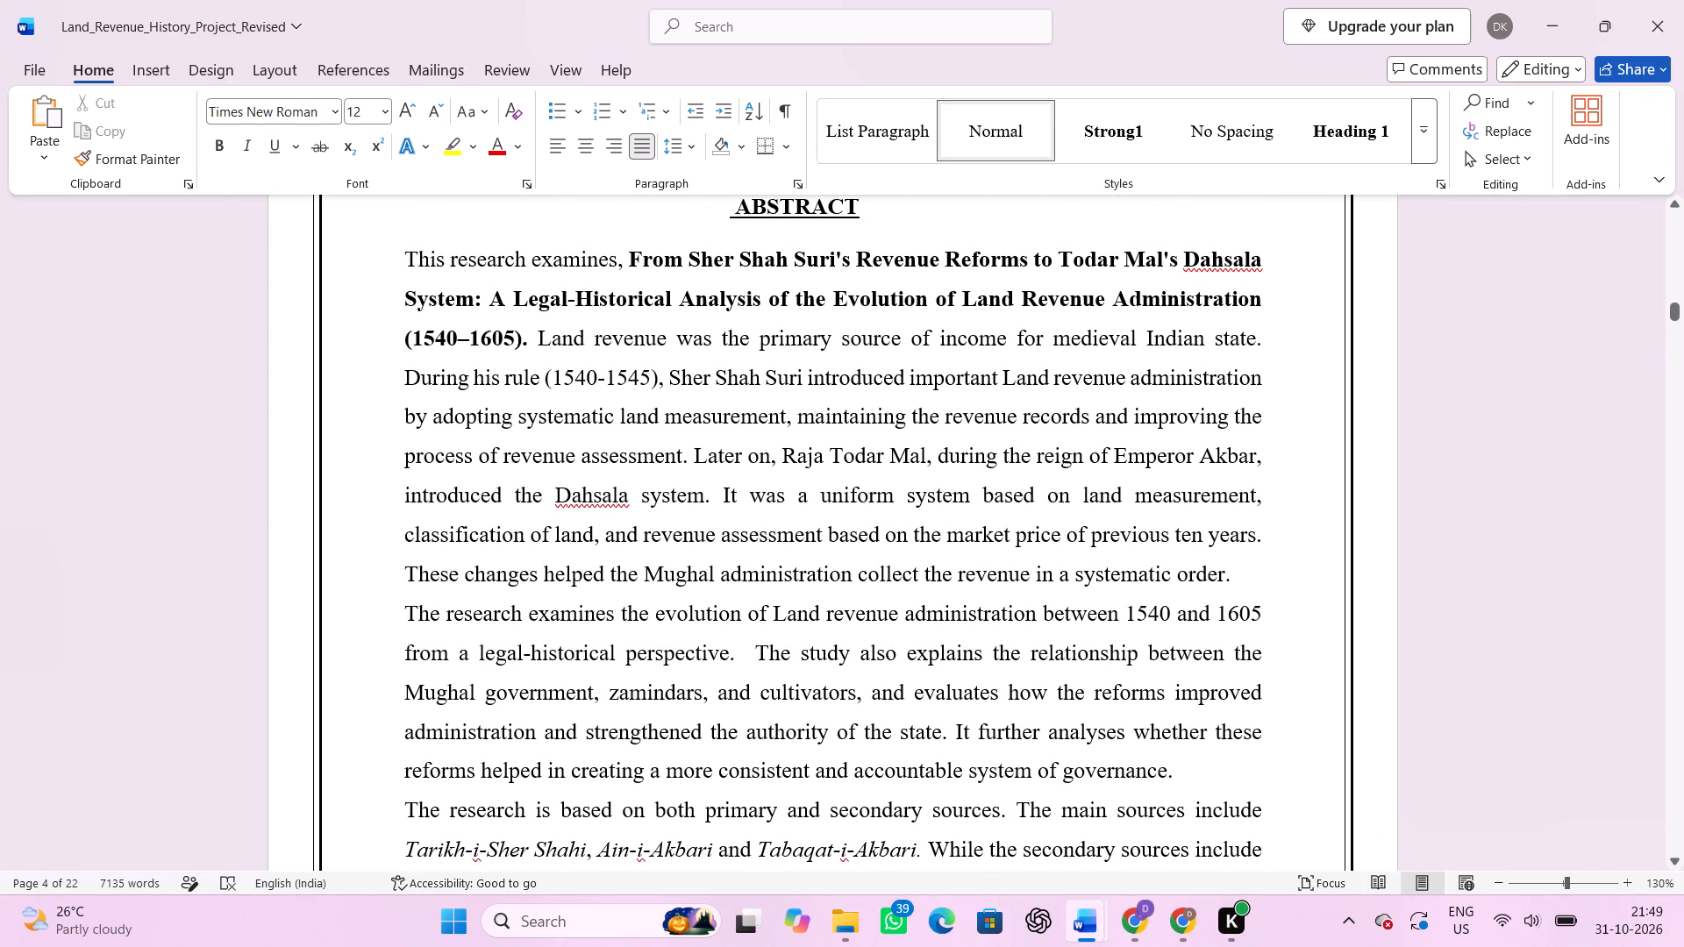
Add the flagged word Dahsala in the abstract's bold title to the spelling dictionary.
{"action": "left_click", "coordinate": [1221, 270]}
{"action": "right_click", "coordinate": [1246, 273]}
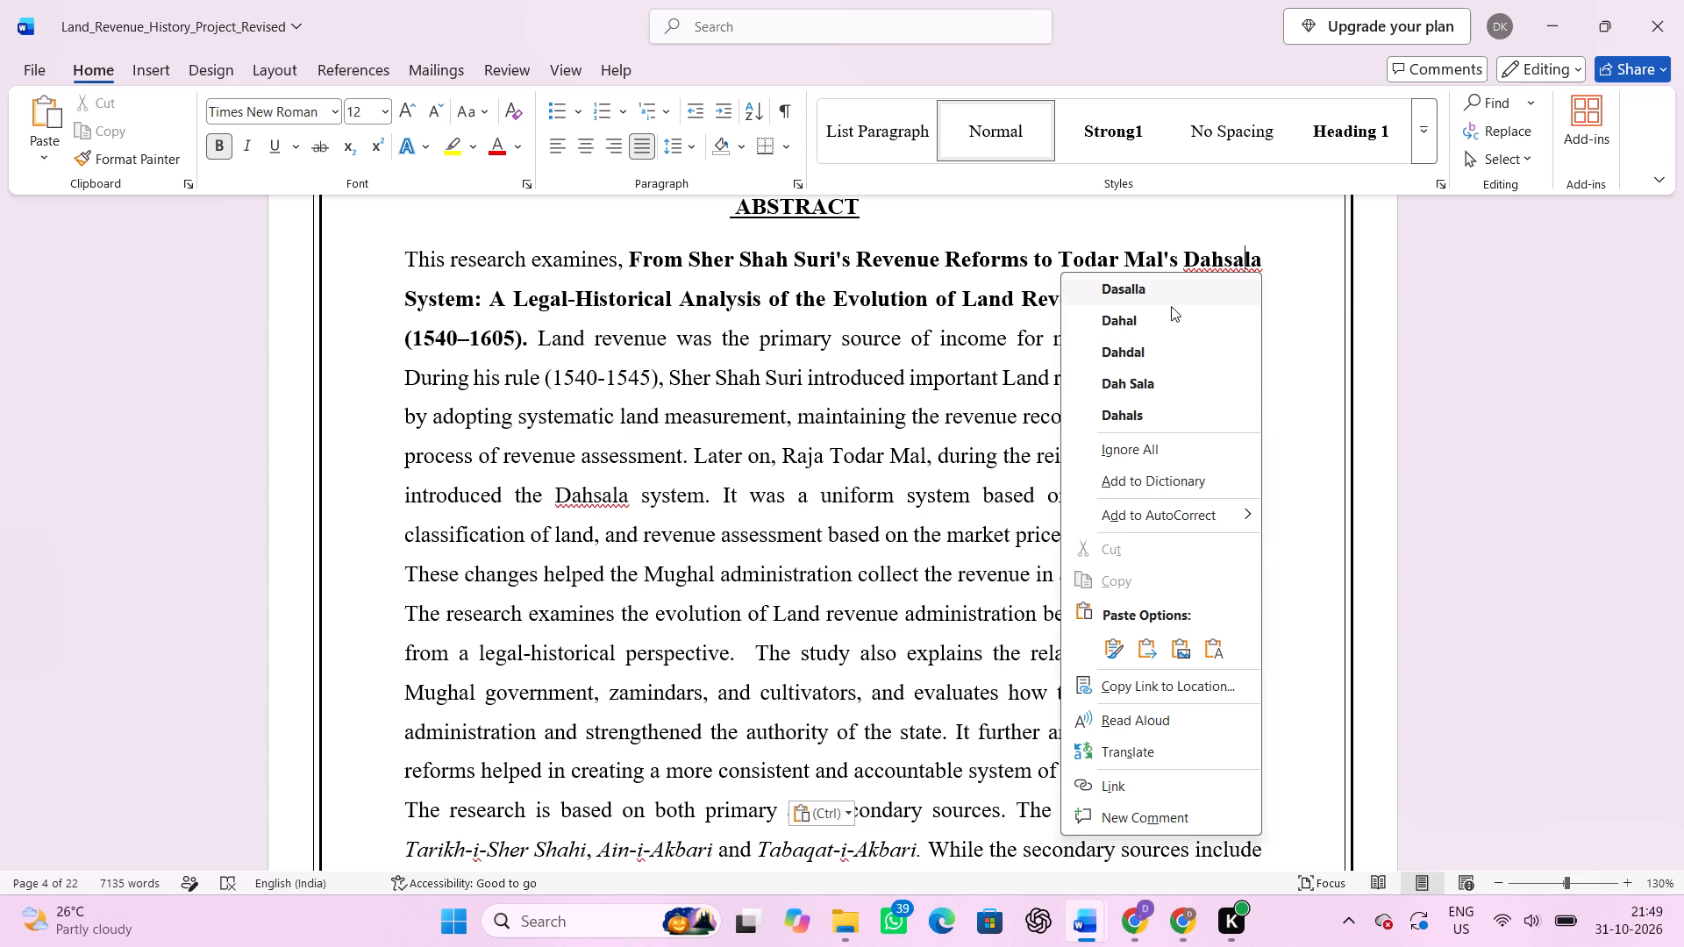
{"action": "left_click", "coordinate": [1165, 488]}
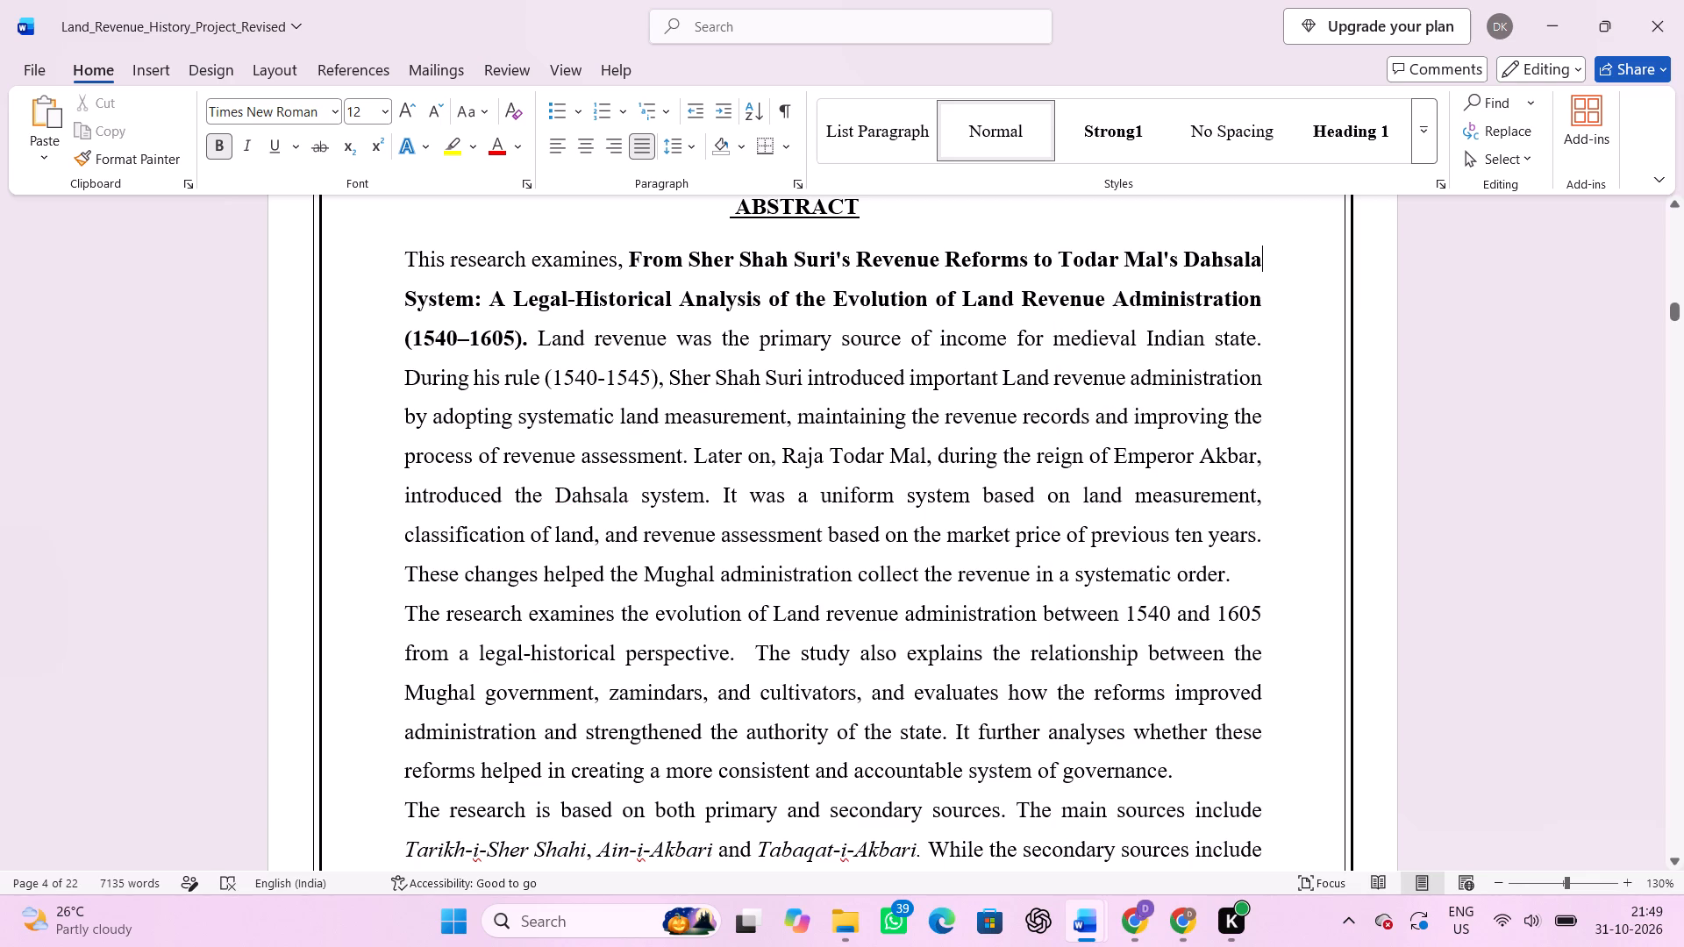
Apply the spelling suggestion "I" to the flagged letters in Tabaqat-I-Akbari and Ain-I-Akbari in the abstract's last paragraph.
{"action": "scroll", "coordinate": [796, 466], "scroll_direction": "down", "scroll_amount": 4}
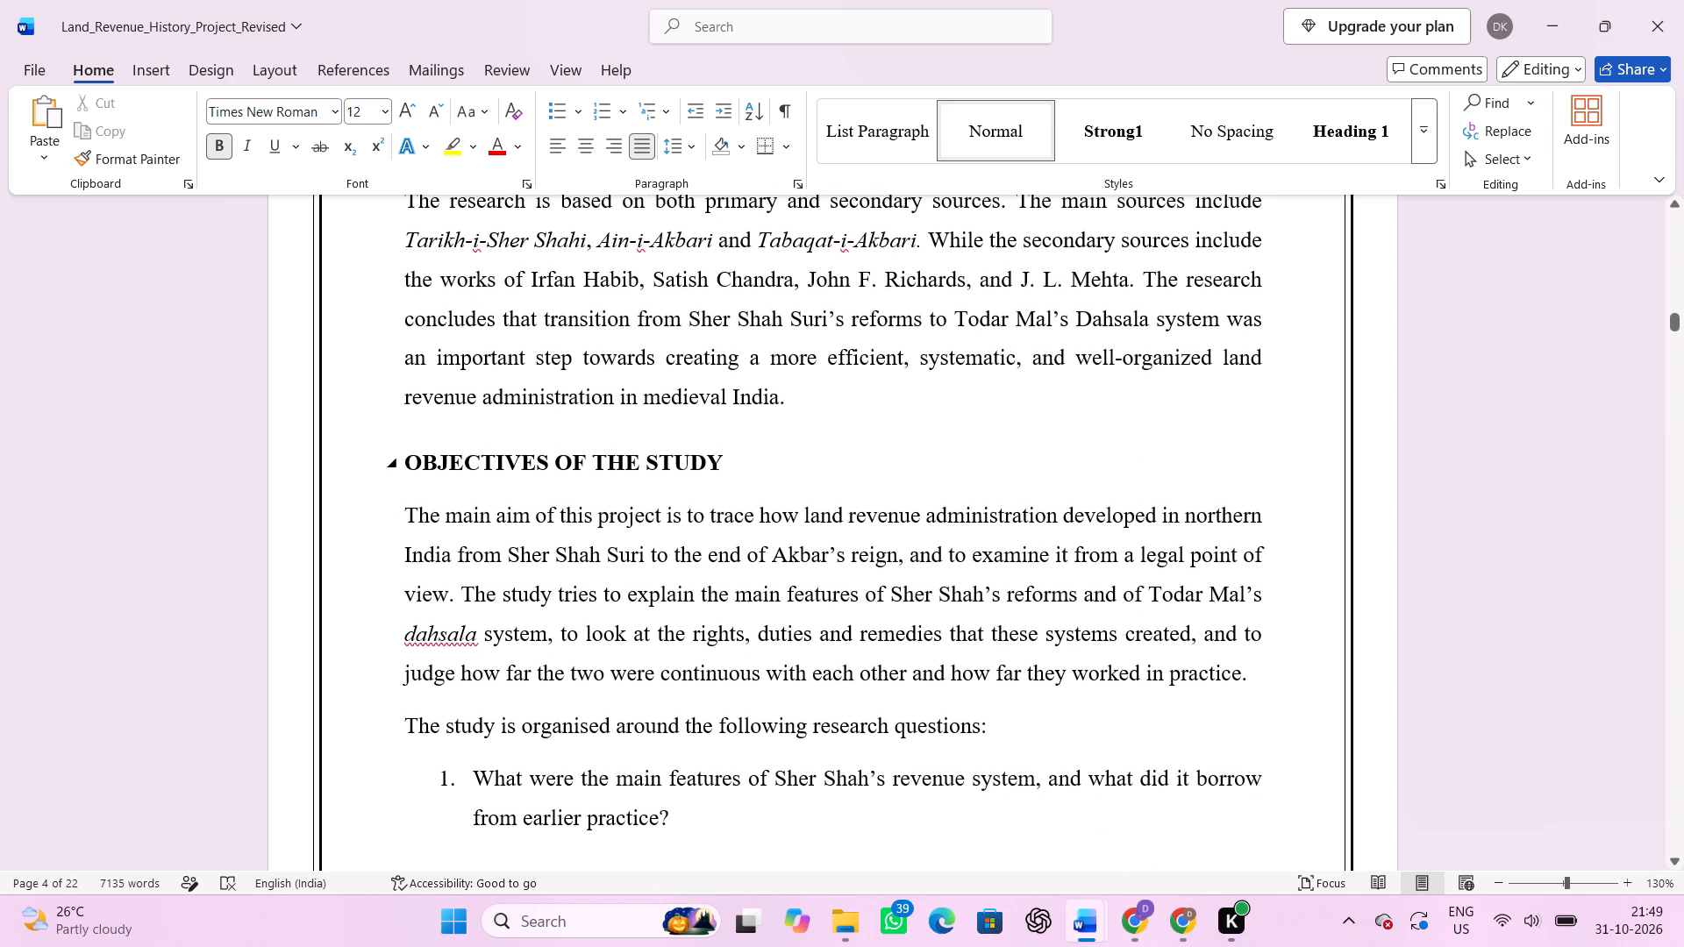
{"action": "left_click", "coordinate": [844, 250]}
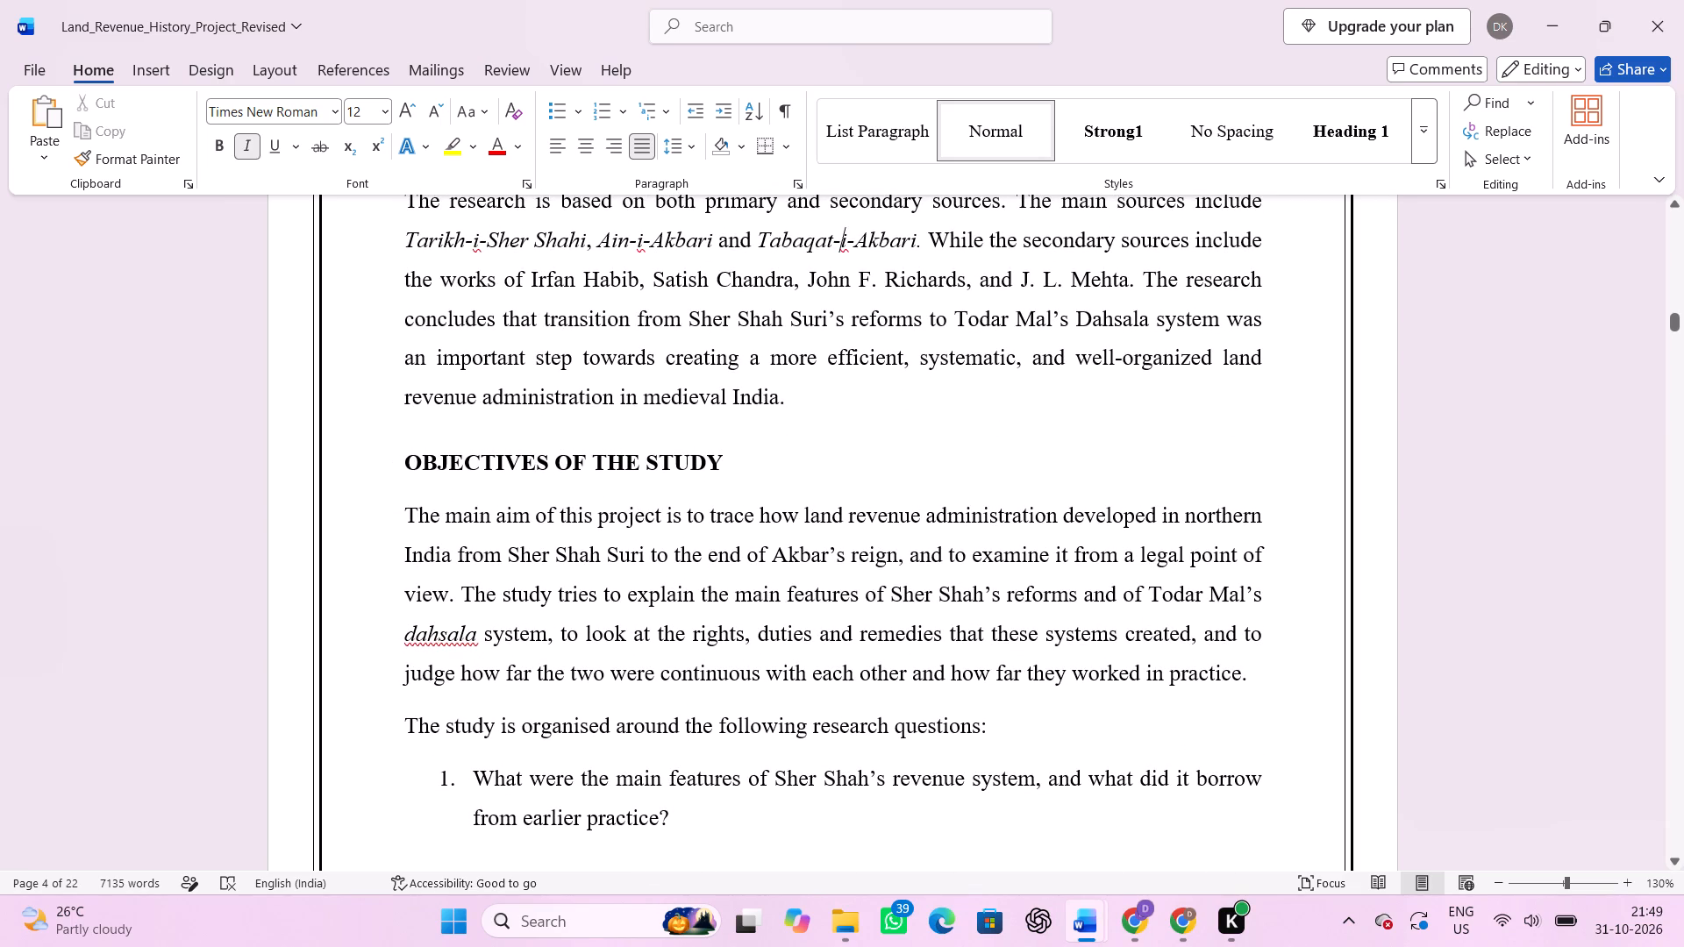
{"action": "right_click", "coordinate": [844, 246]}
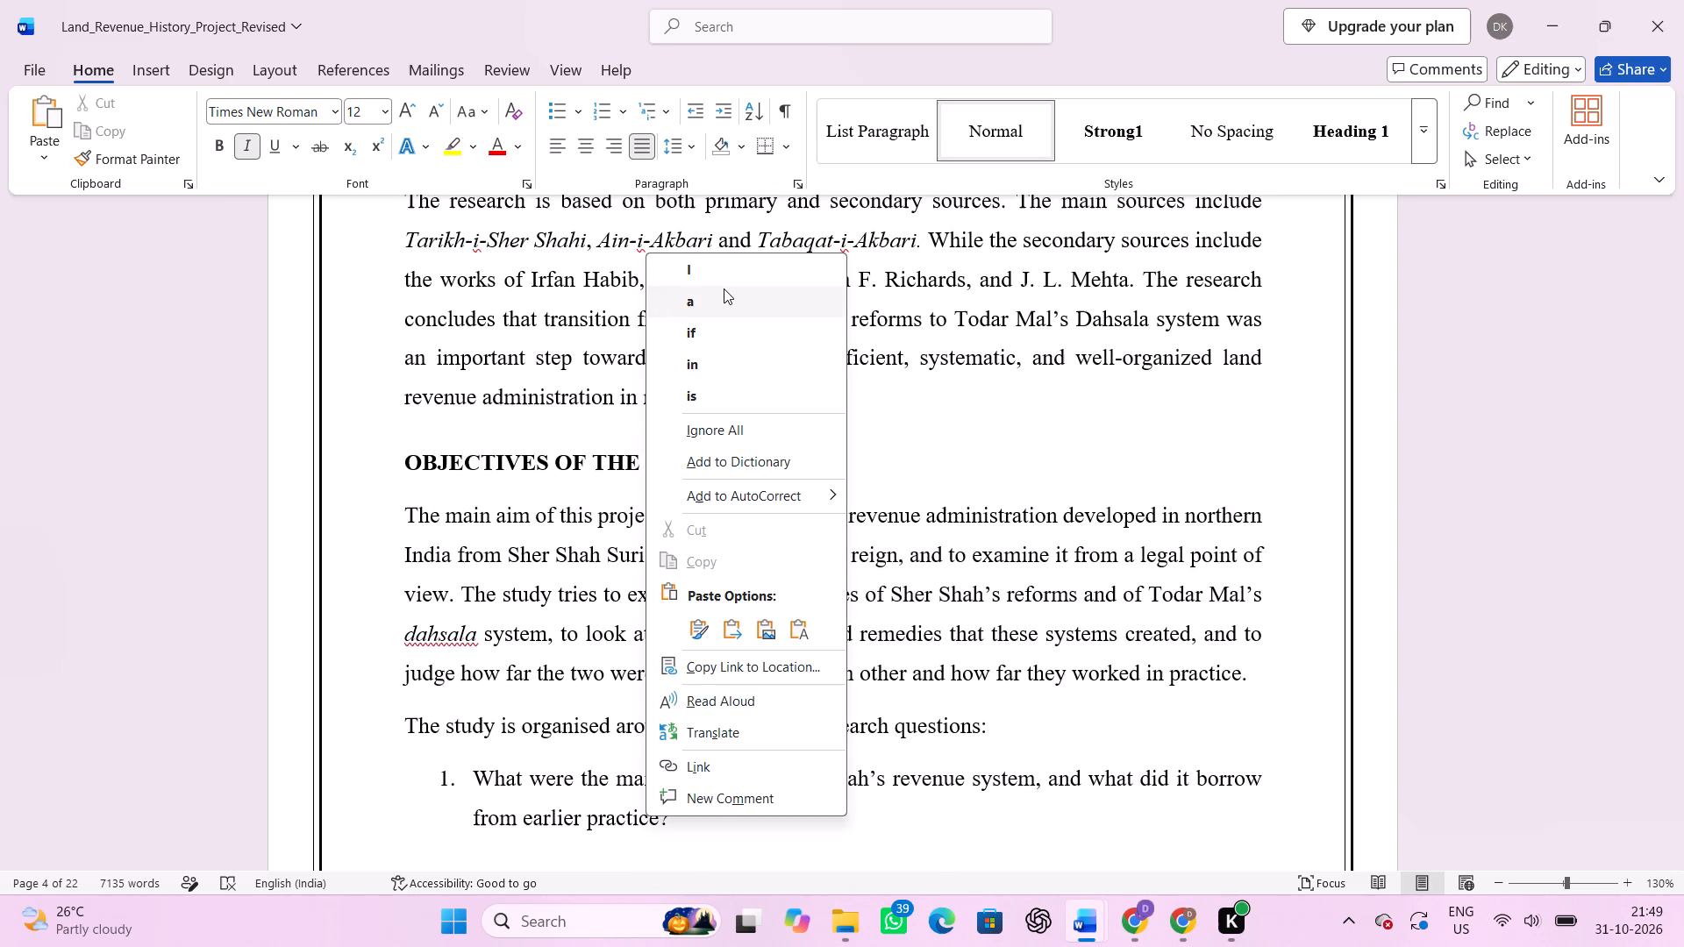
{"action": "left_click", "coordinate": [730, 271]}
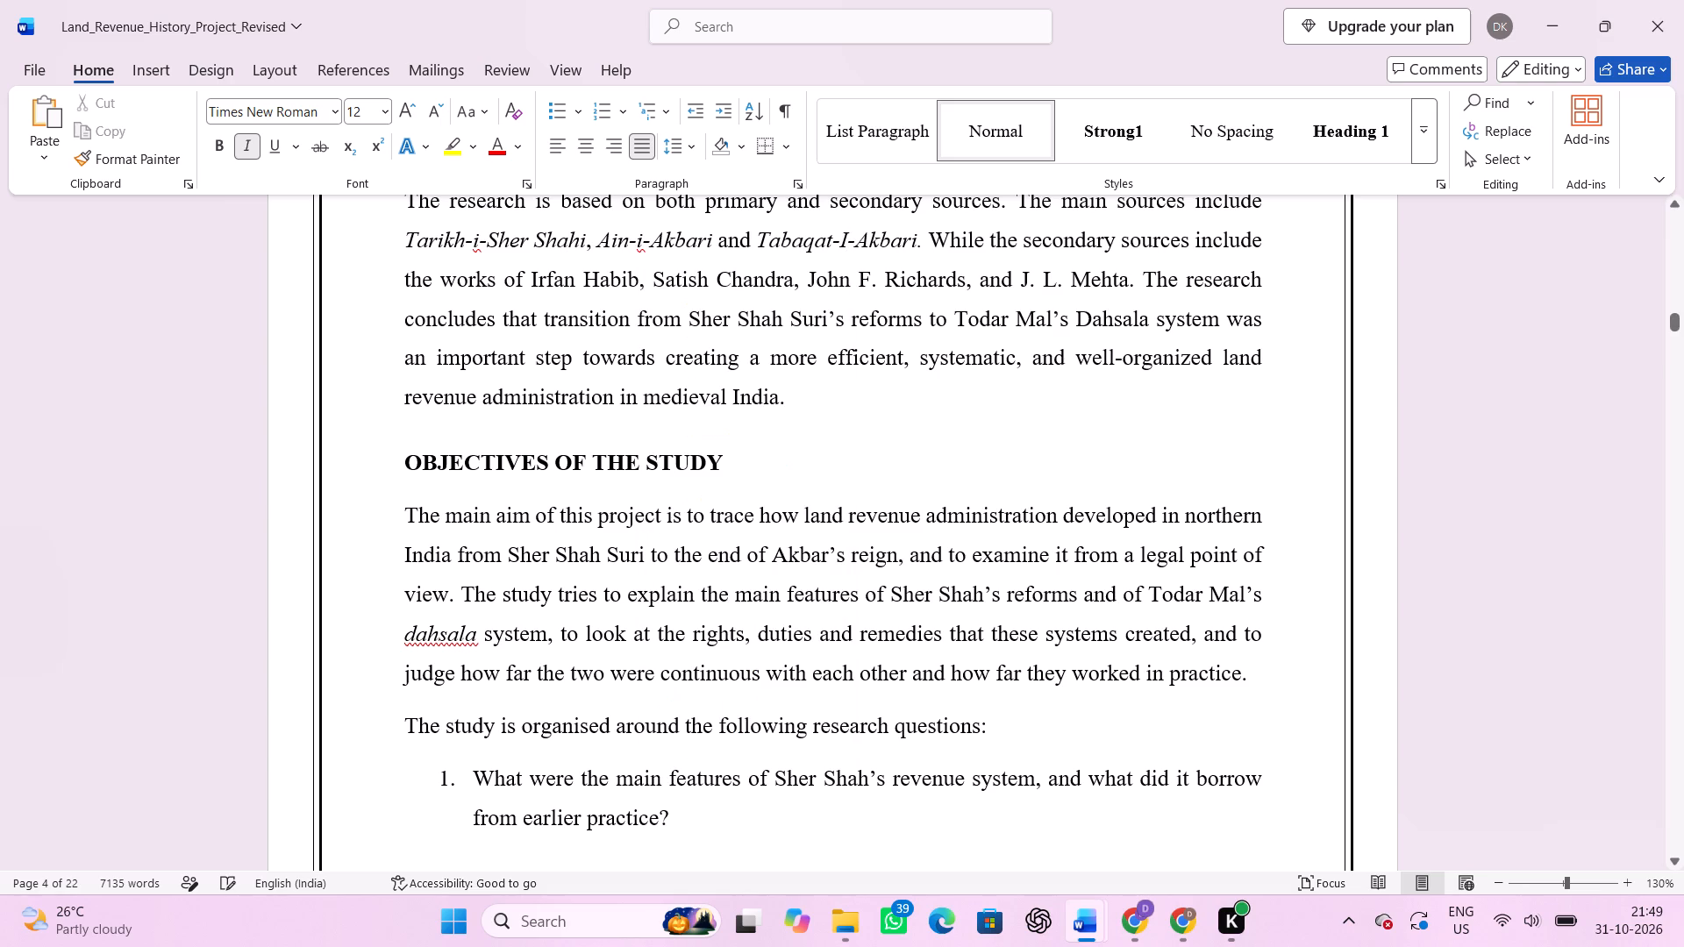
{"action": "left_click", "coordinate": [639, 245]}
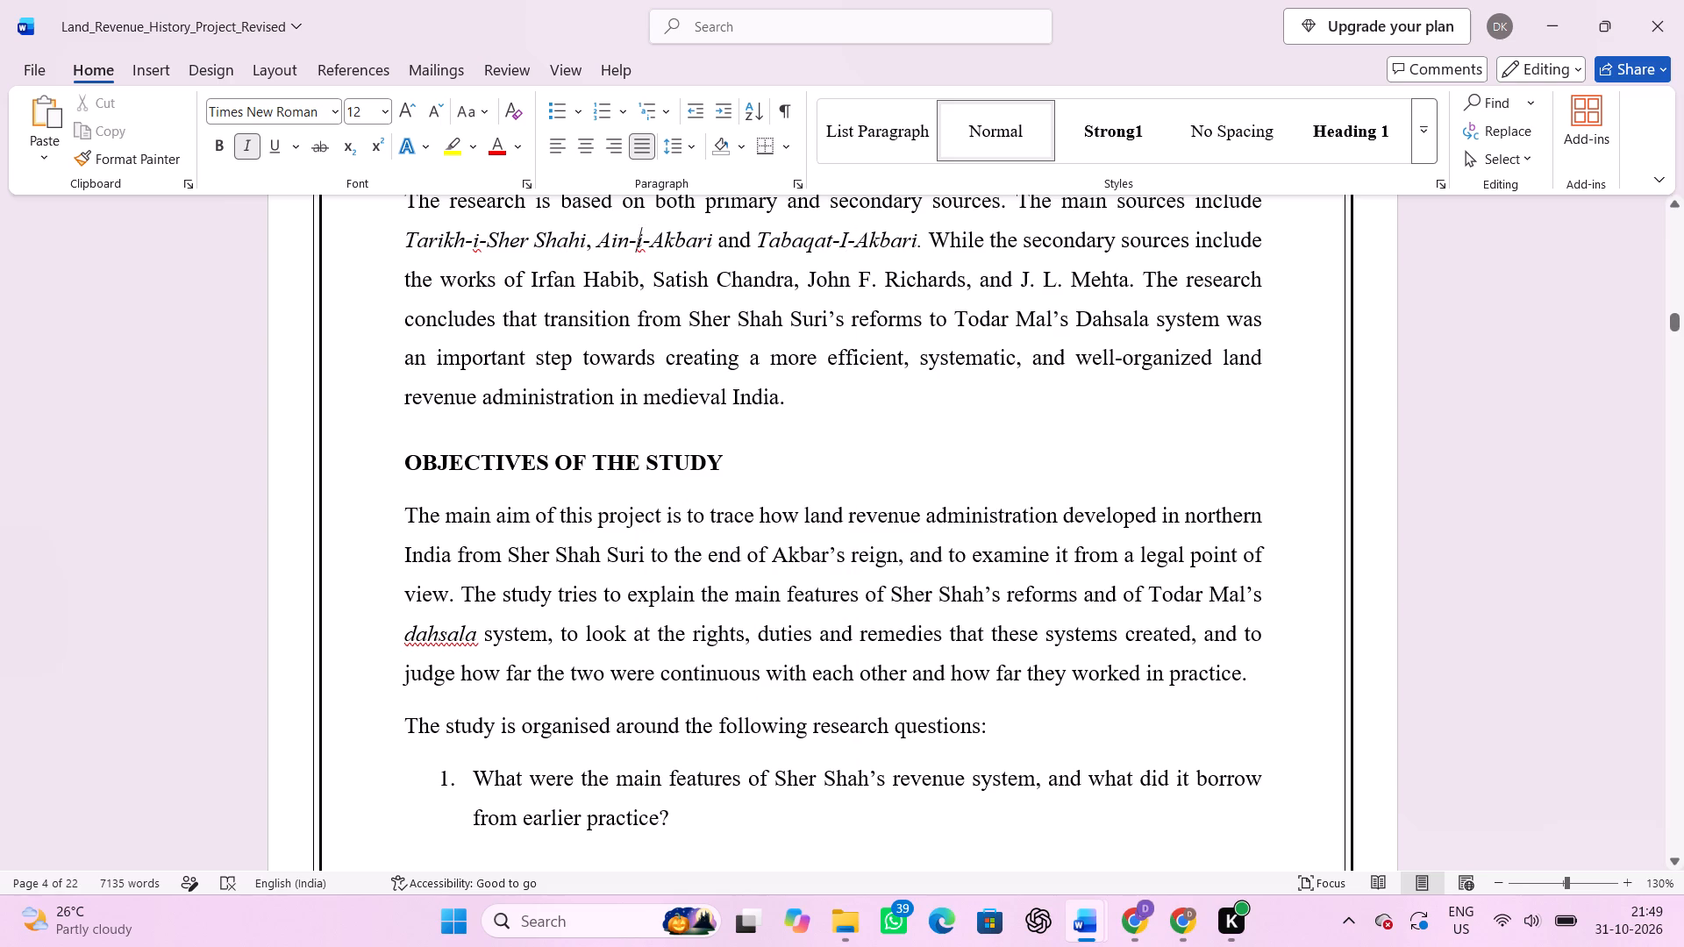
{"action": "right_click", "coordinate": [639, 245]}
{"action": "left_click", "coordinate": [574, 283]}
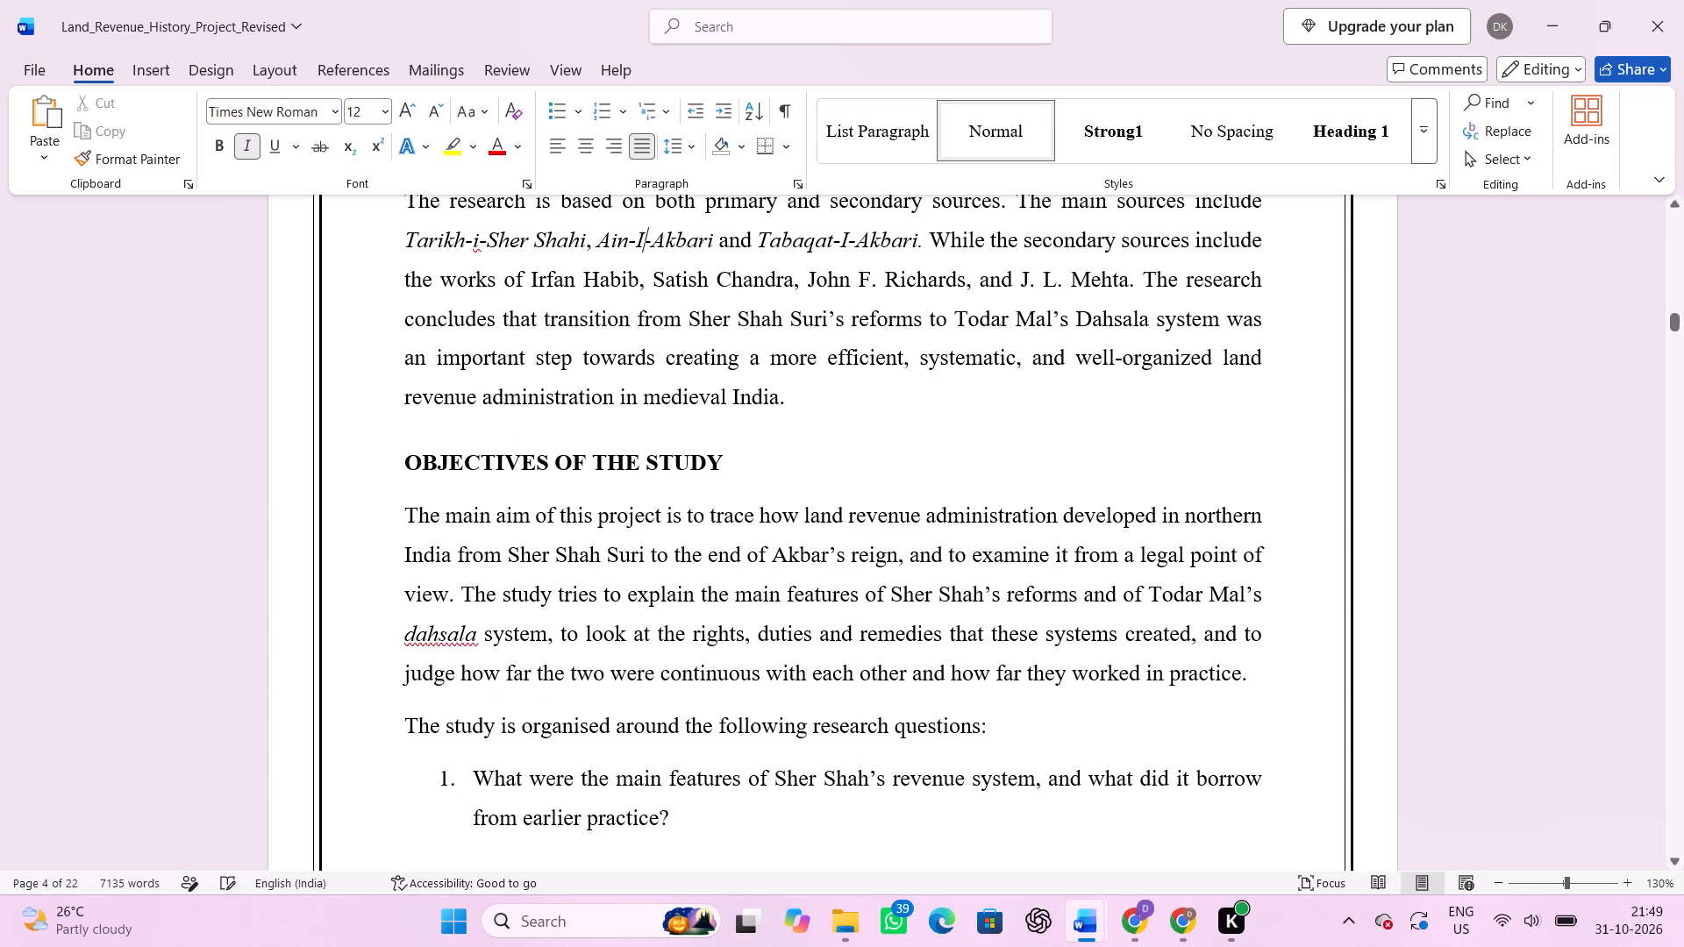
Apply the spelling suggestion "I" to the flagged letter in Tarikh-i-Sher Shahi in the abstract's last paragraph.
{"action": "left_click", "coordinate": [480, 242]}
{"action": "left_click", "coordinate": [473, 232]}
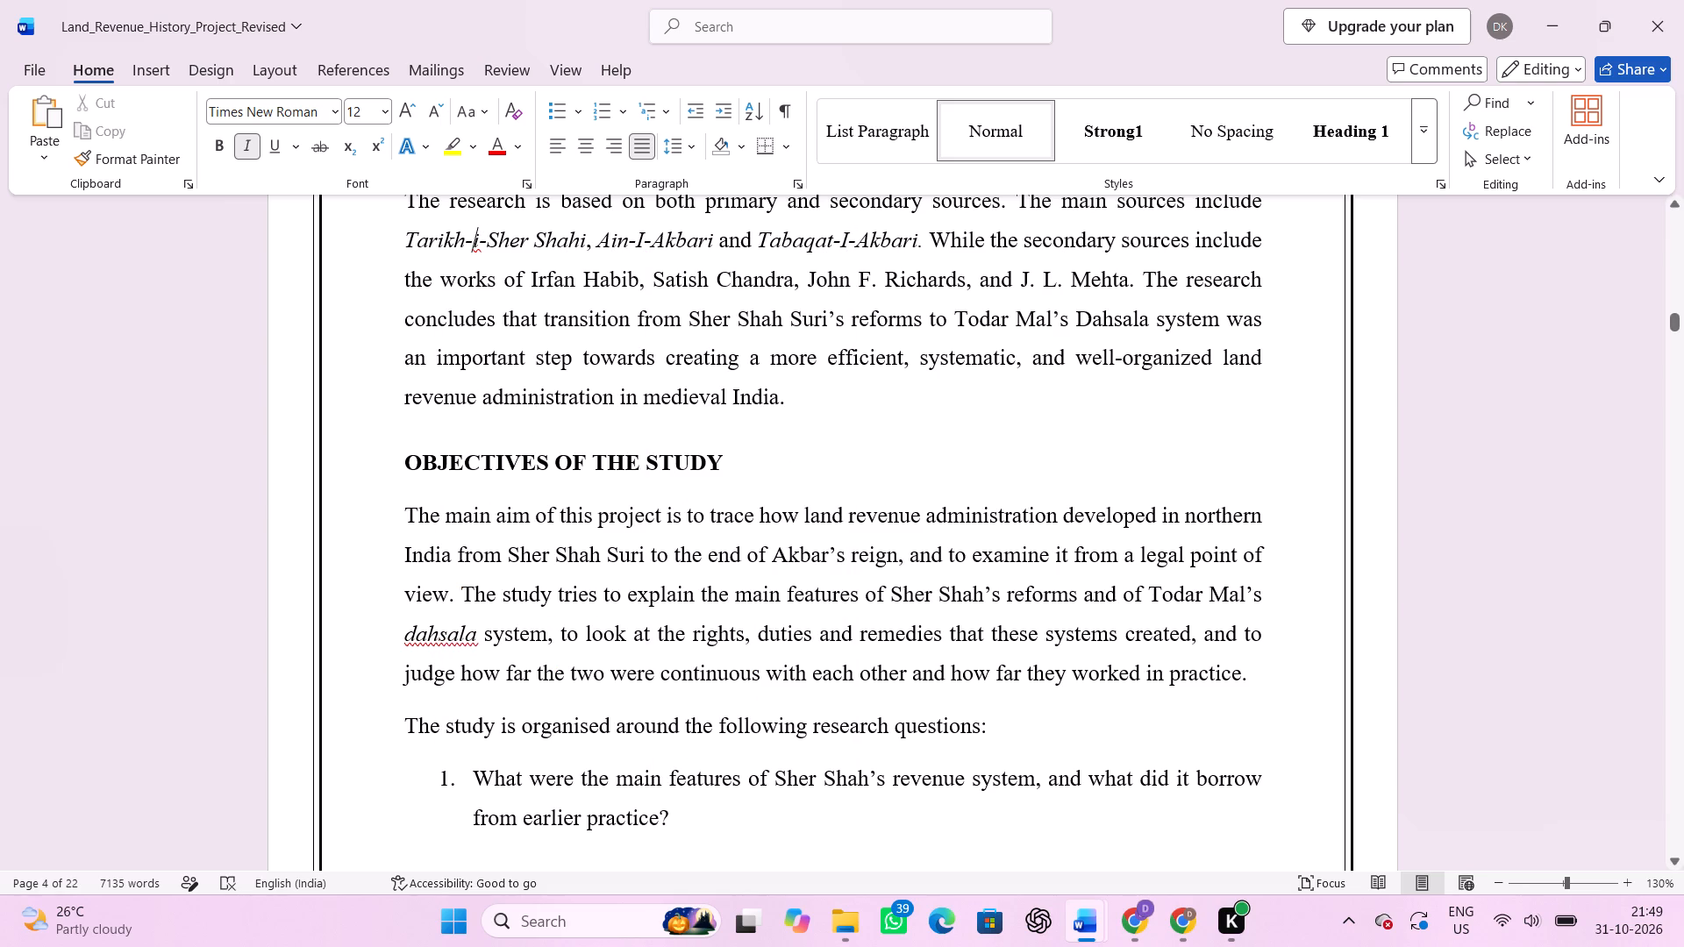
{"action": "left_click", "coordinate": [475, 242]}
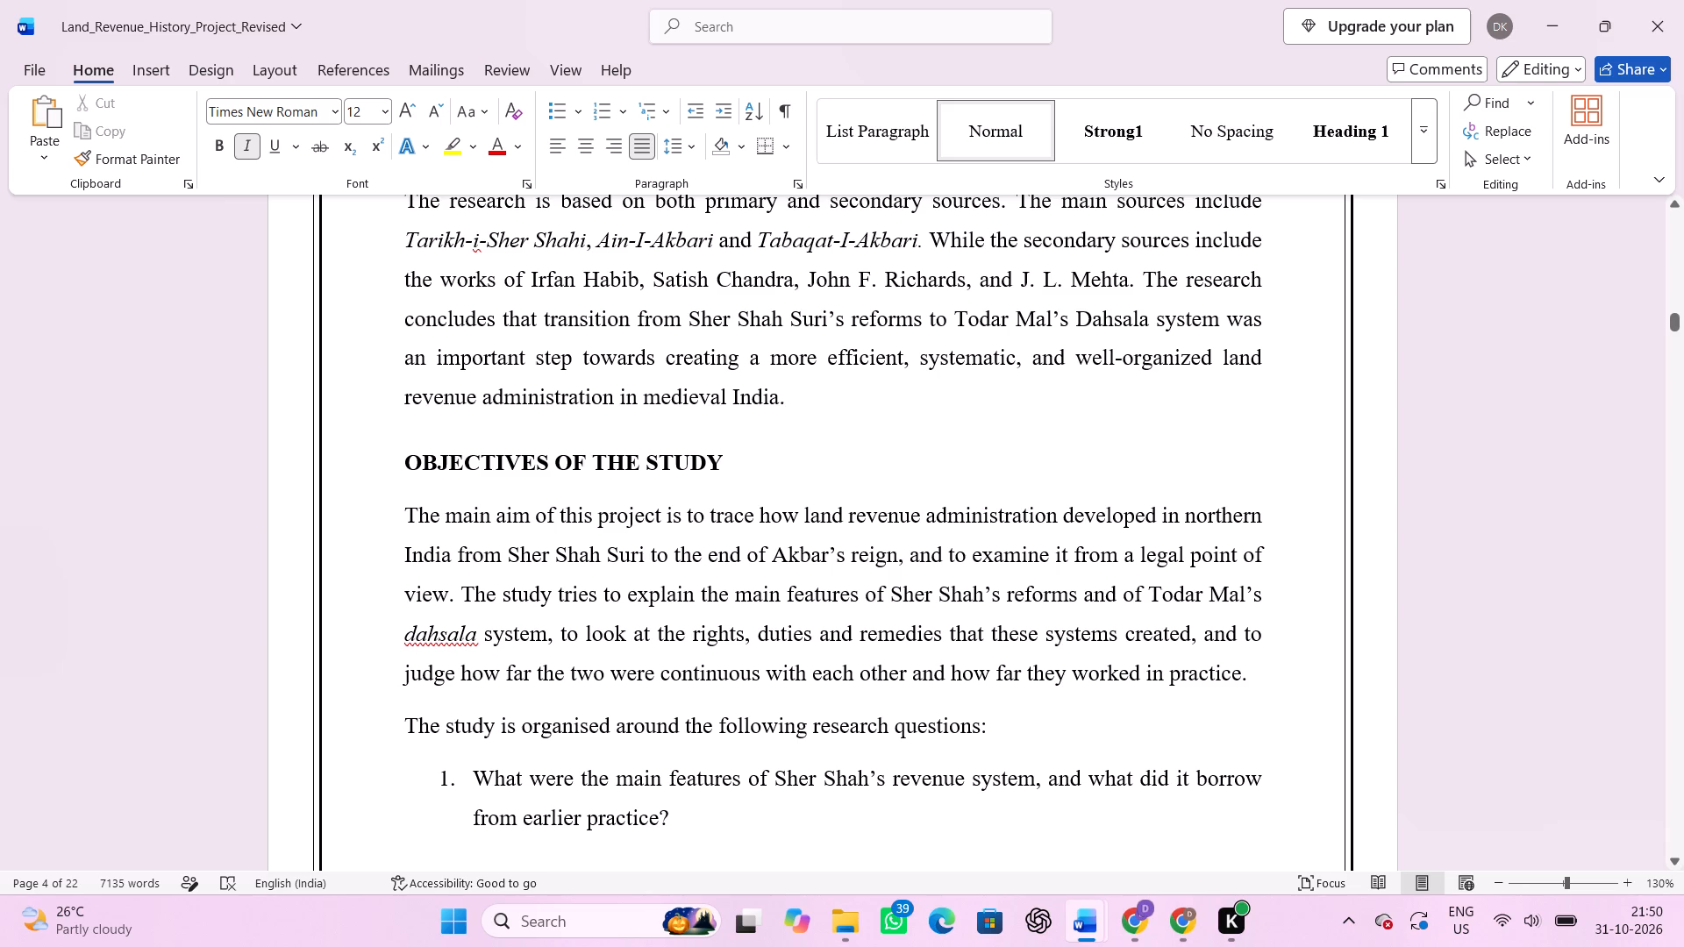
{"action": "left_click", "coordinate": [469, 237]}
{"action": "left_click", "coordinate": [469, 237]}
{"action": "key", "text": "Right"}
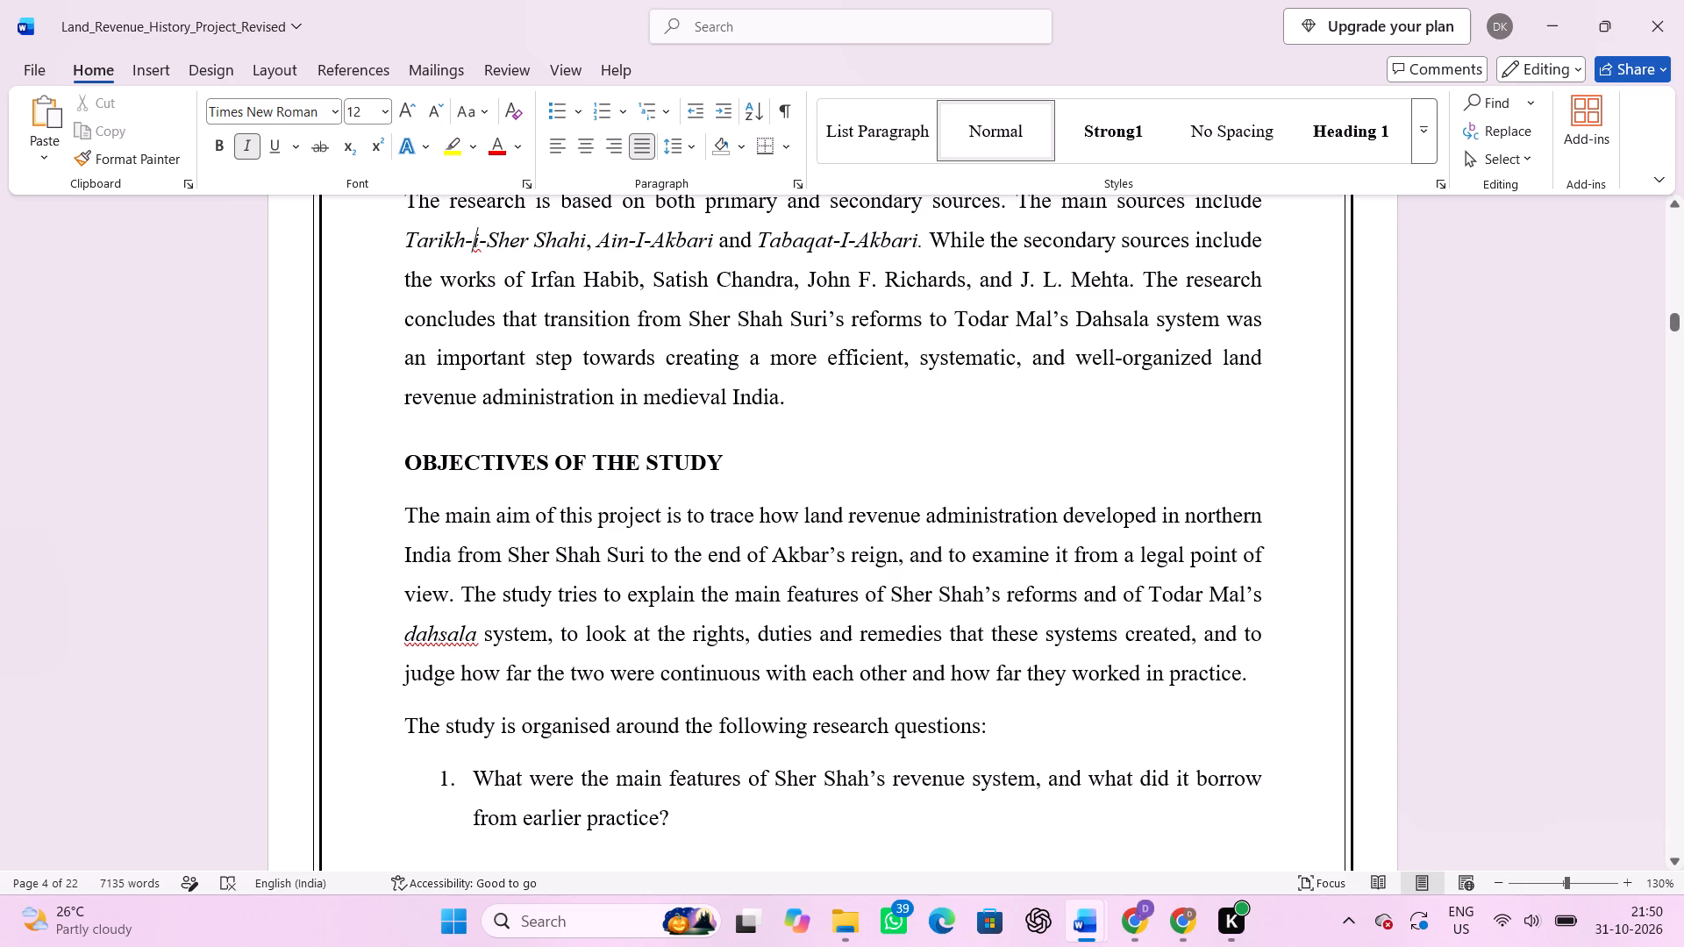
{"action": "left_click", "coordinate": [460, 225]}
{"action": "left_click", "coordinate": [476, 282]}
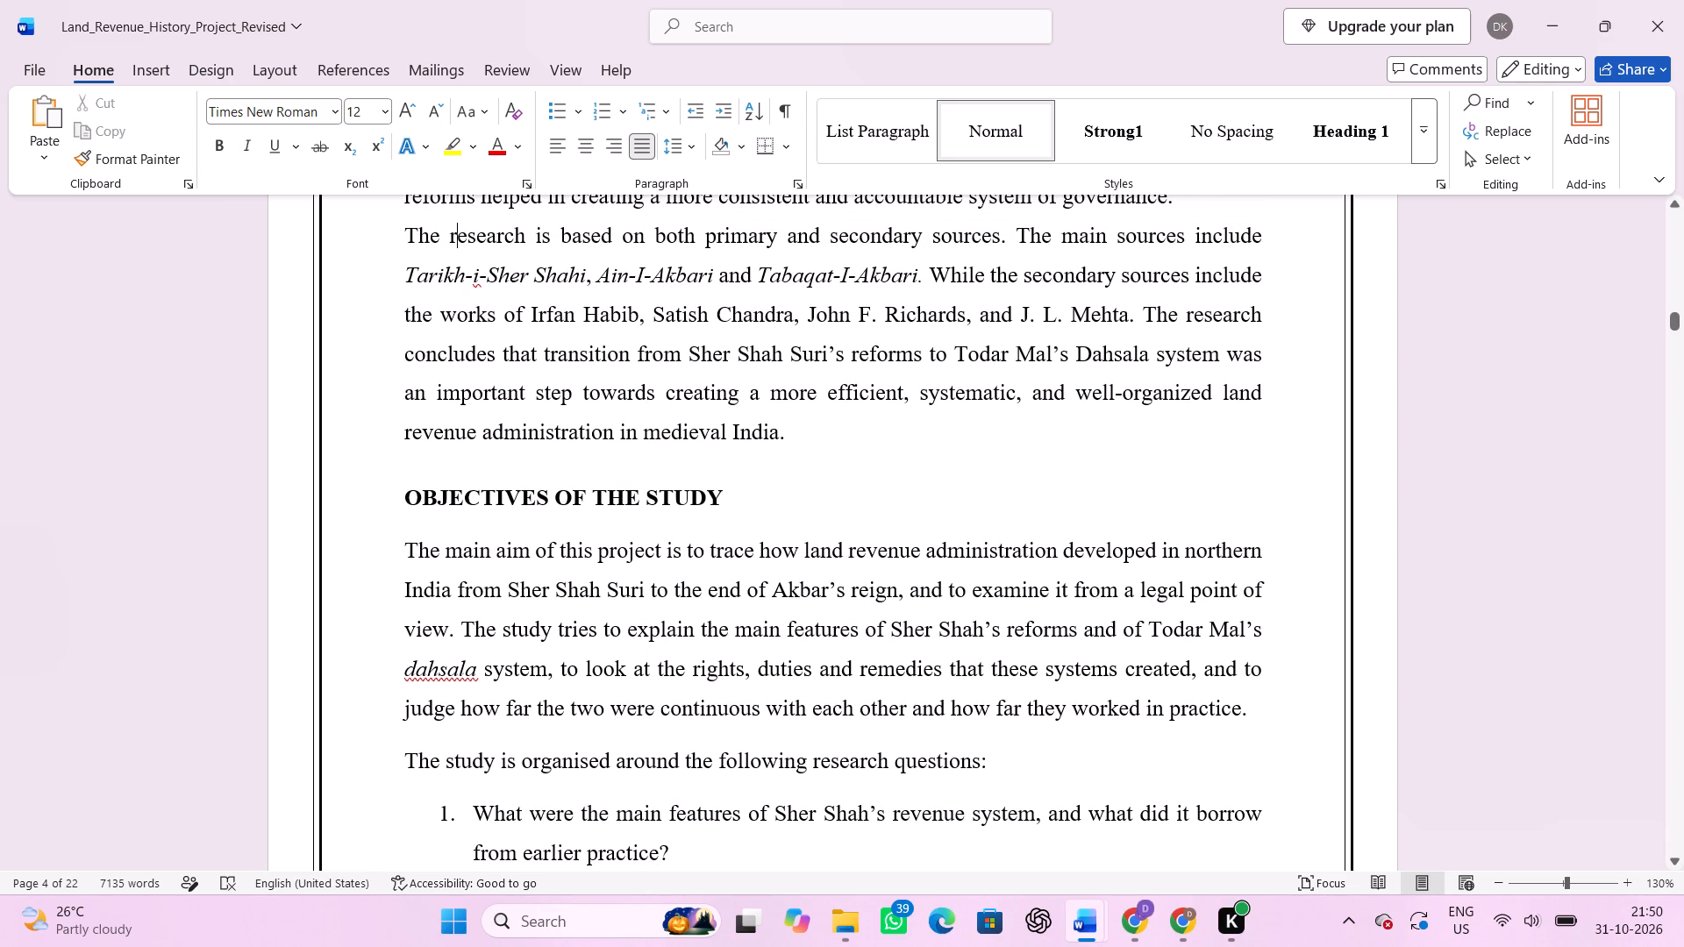
{"action": "right_click", "coordinate": [476, 282]}
{"action": "left_click", "coordinate": [426, 303]}
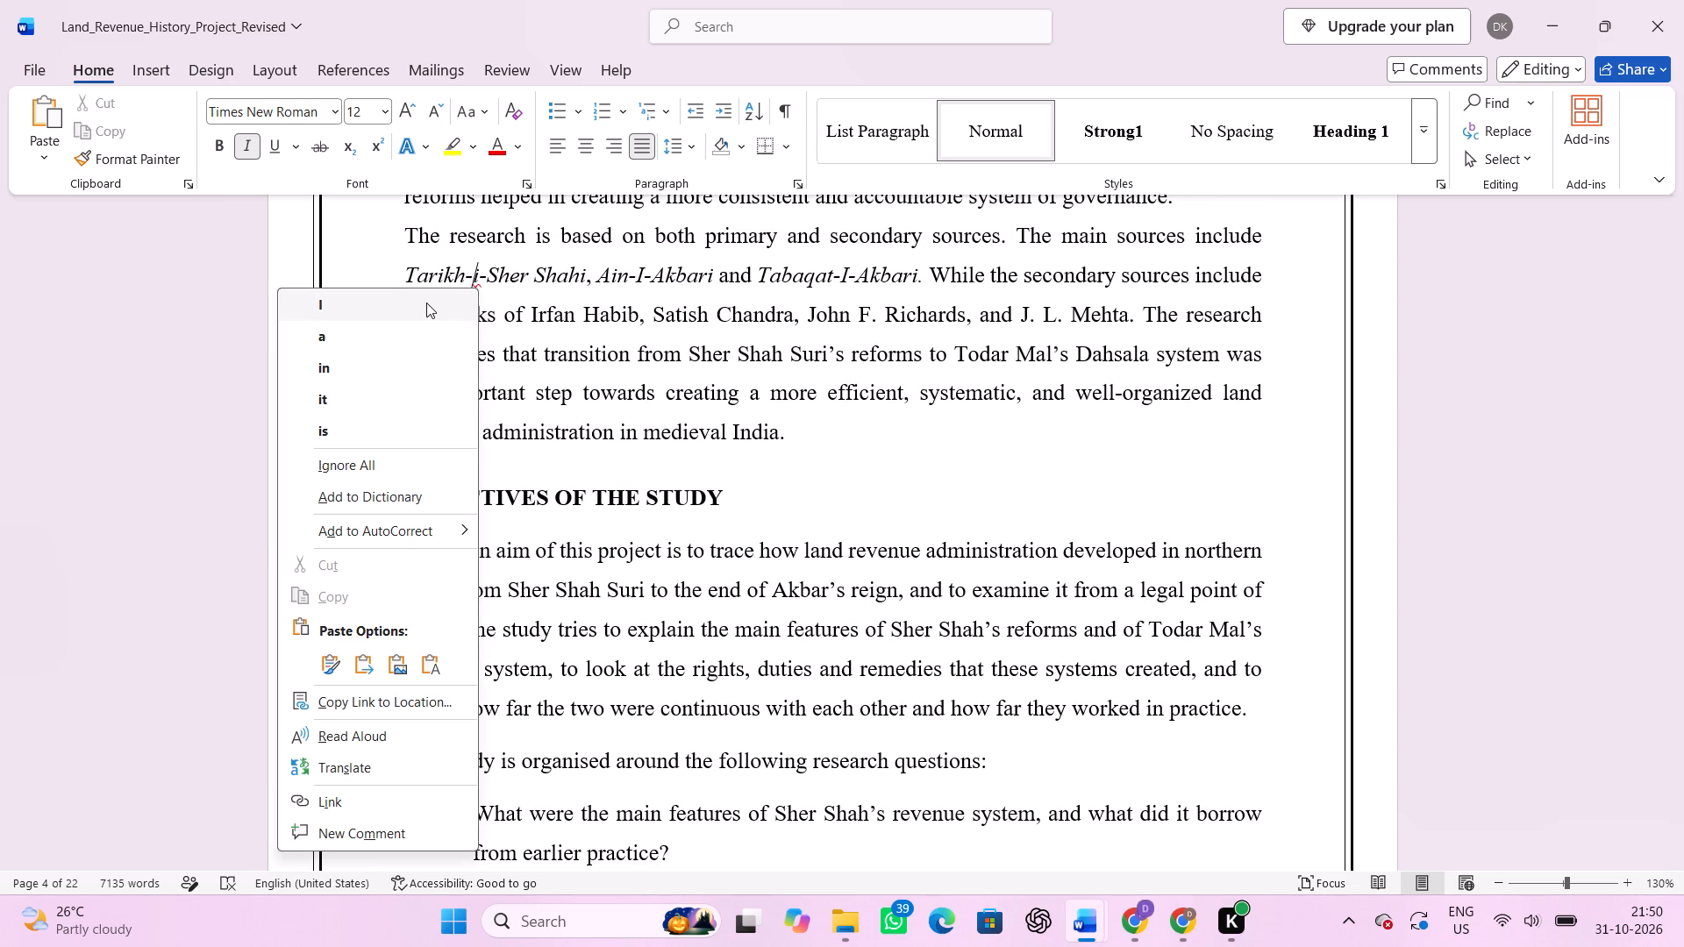
Remove the italics from dahsala in the first OBJECTIVES OF THE STUDY paragraph and apply the spelling suggestion "Dahsala".
{"action": "scroll", "coordinate": [1051, 461], "scroll_direction": "down", "scroll_amount": 1}
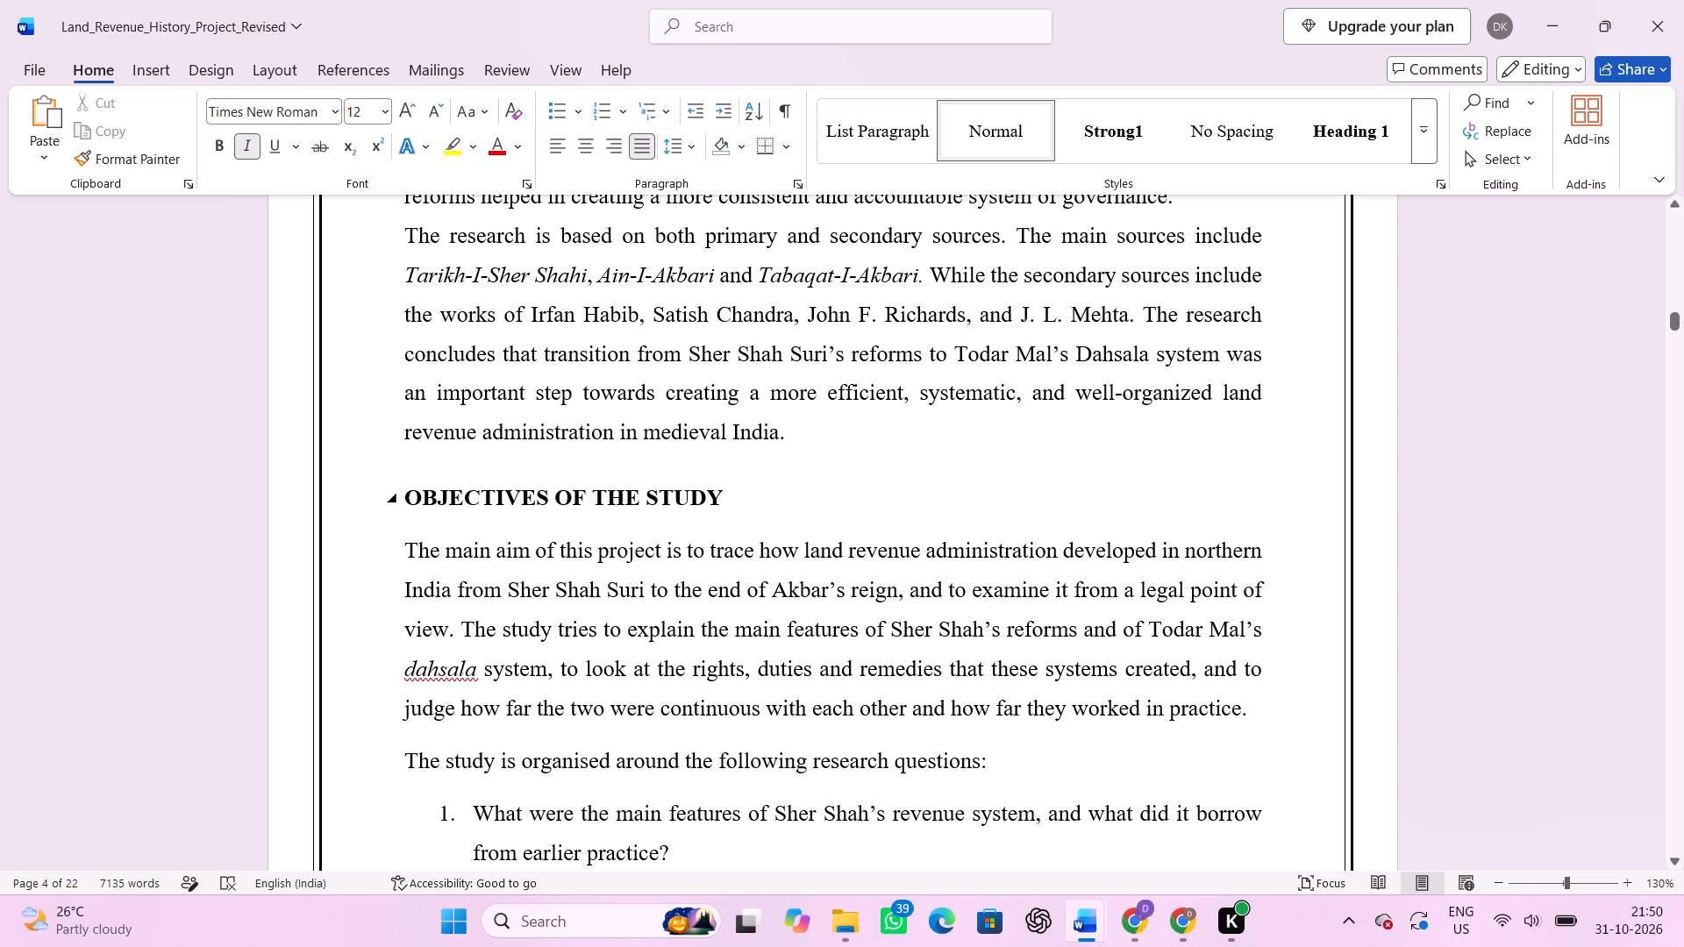
{"action": "scroll", "coordinate": [1051, 461], "scroll_direction": "down", "scroll_amount": 1}
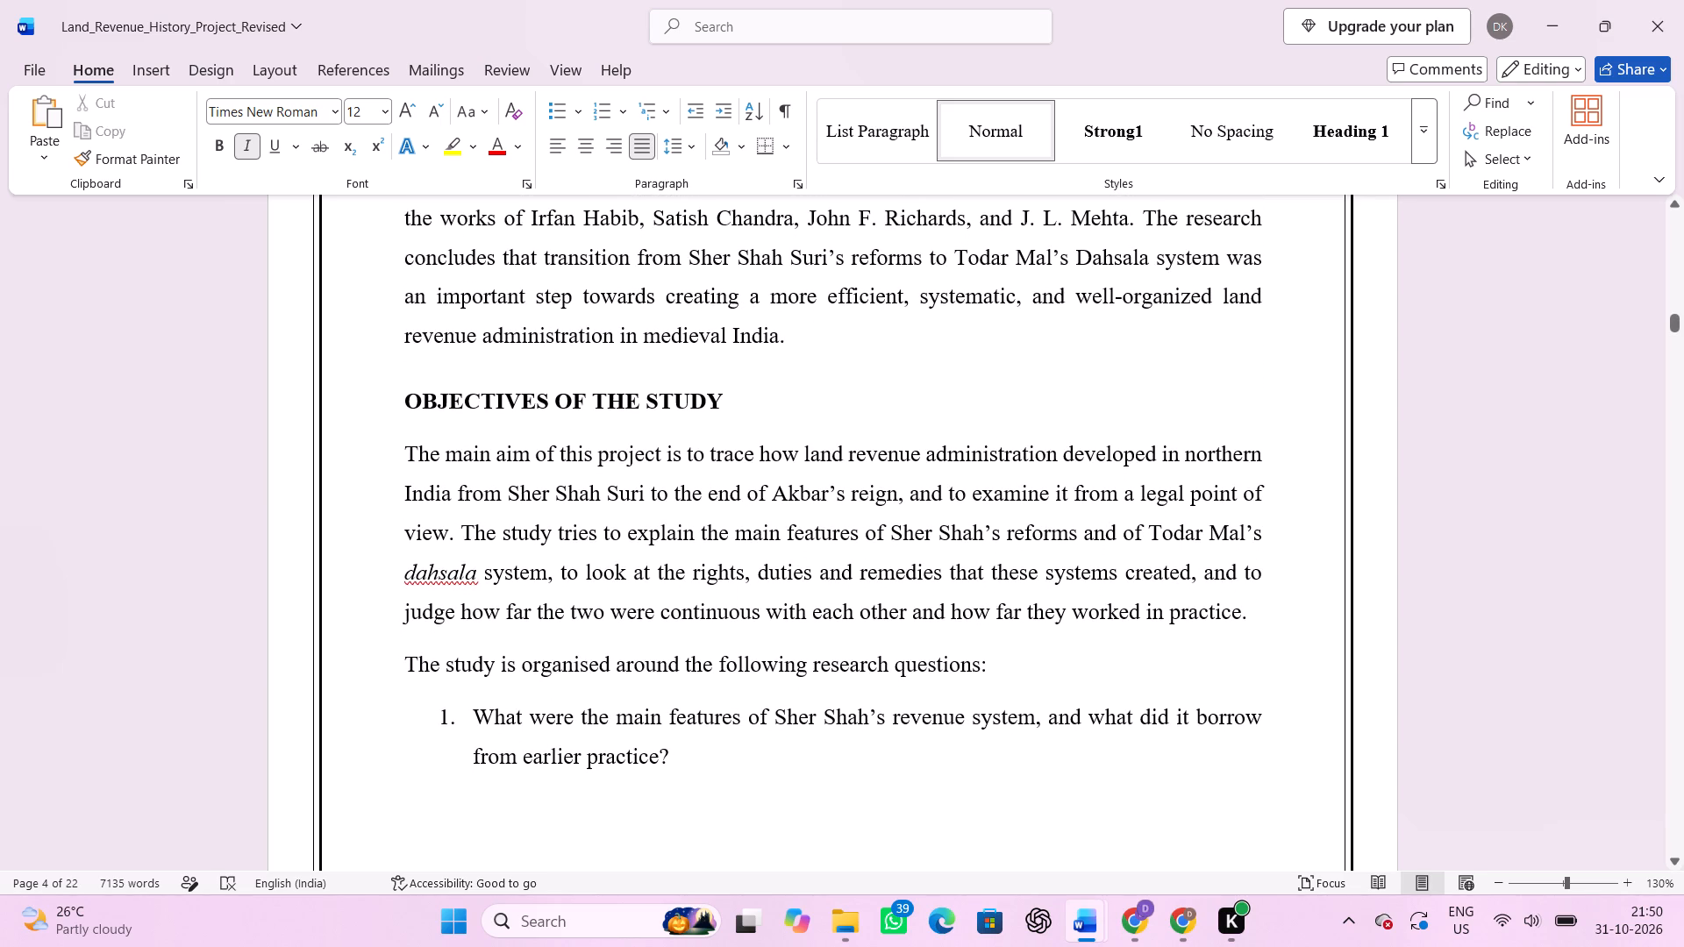
{"action": "left_click", "coordinate": [439, 564]}
{"action": "left_click", "coordinate": [482, 580]}
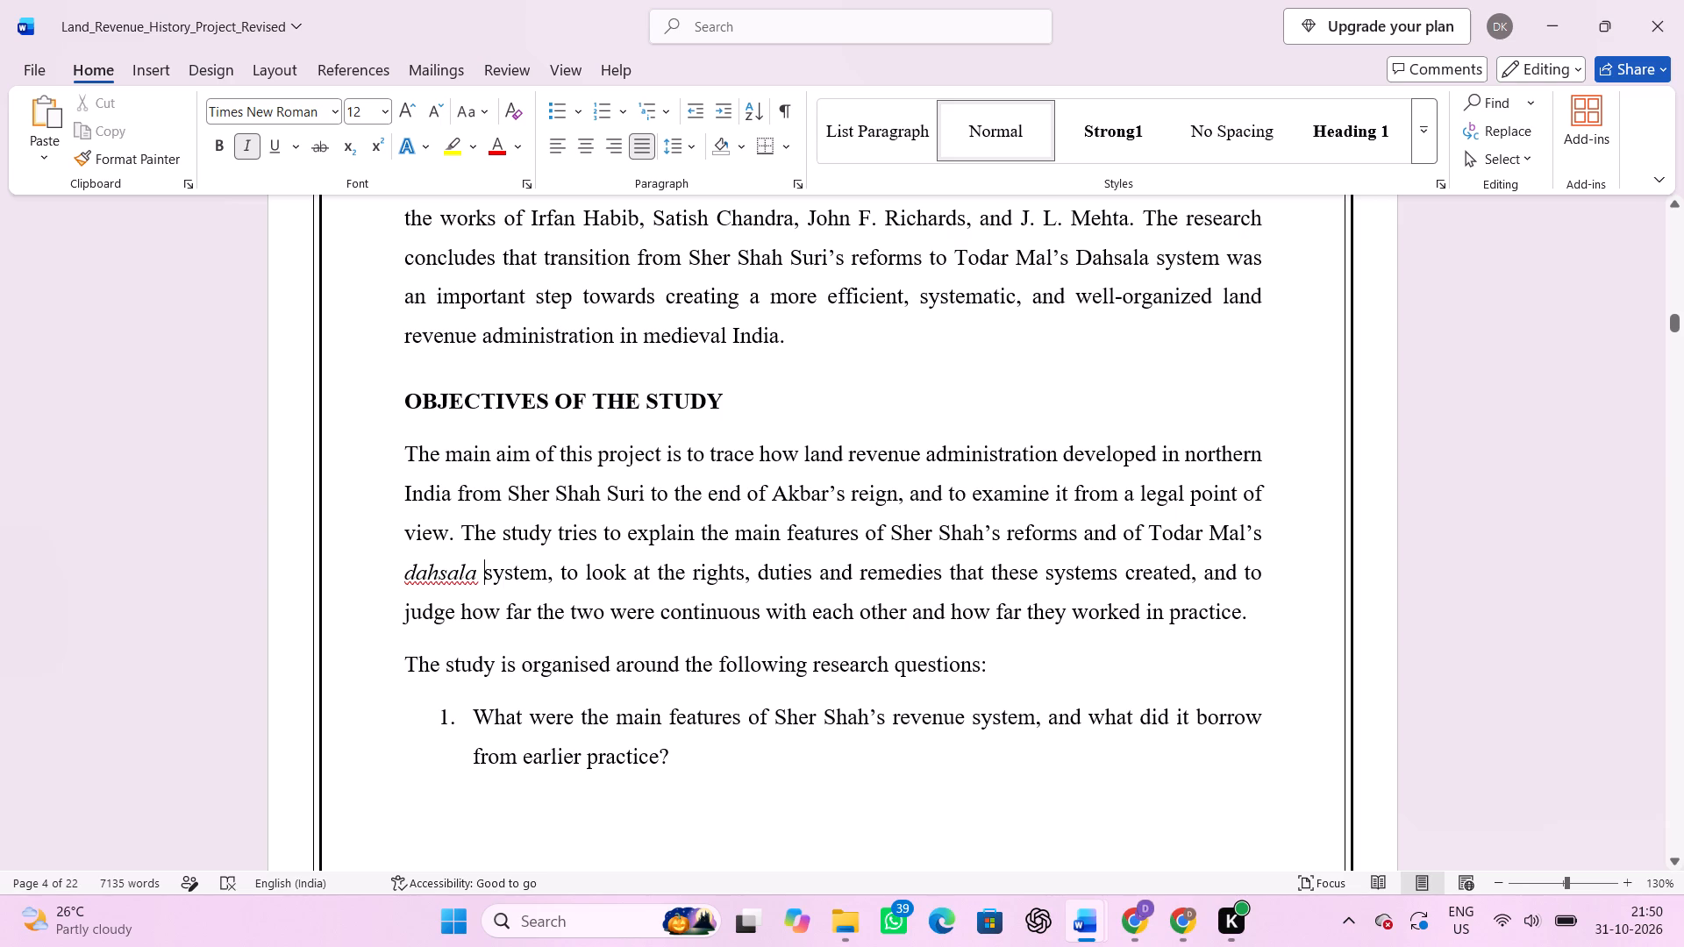
{"action": "left_click", "coordinate": [475, 580]}
{"action": "left_click_drag", "start_coordinate": [475, 580], "coordinate": [417, 580]}
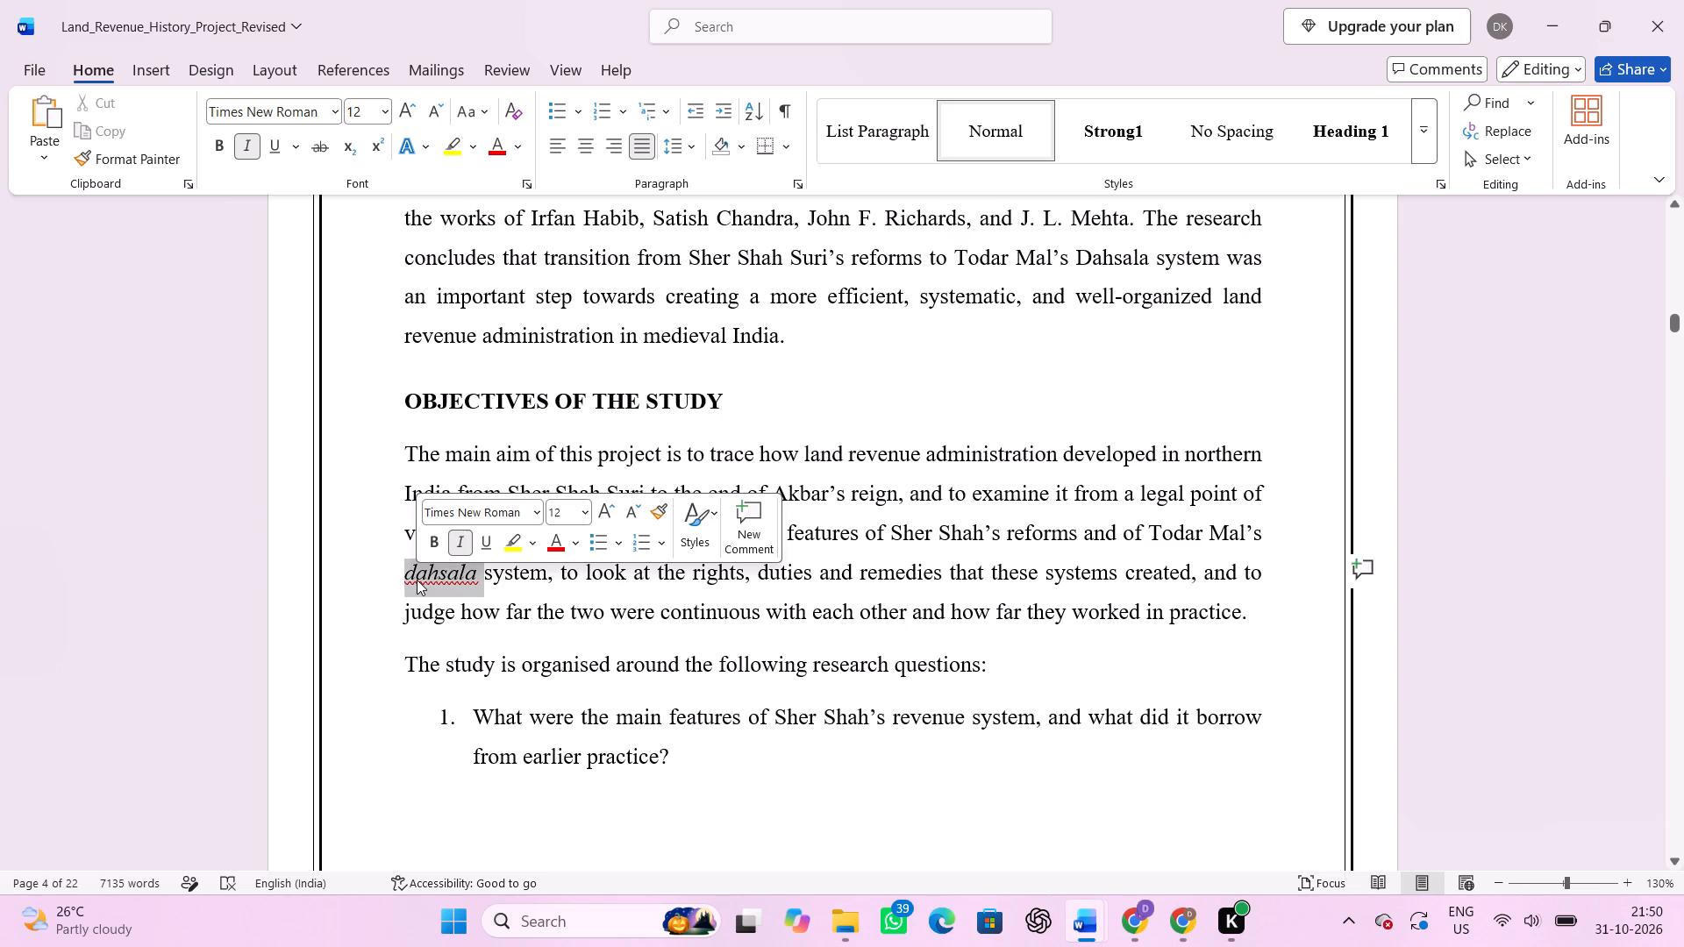
{"action": "left_click", "coordinate": [462, 545]}
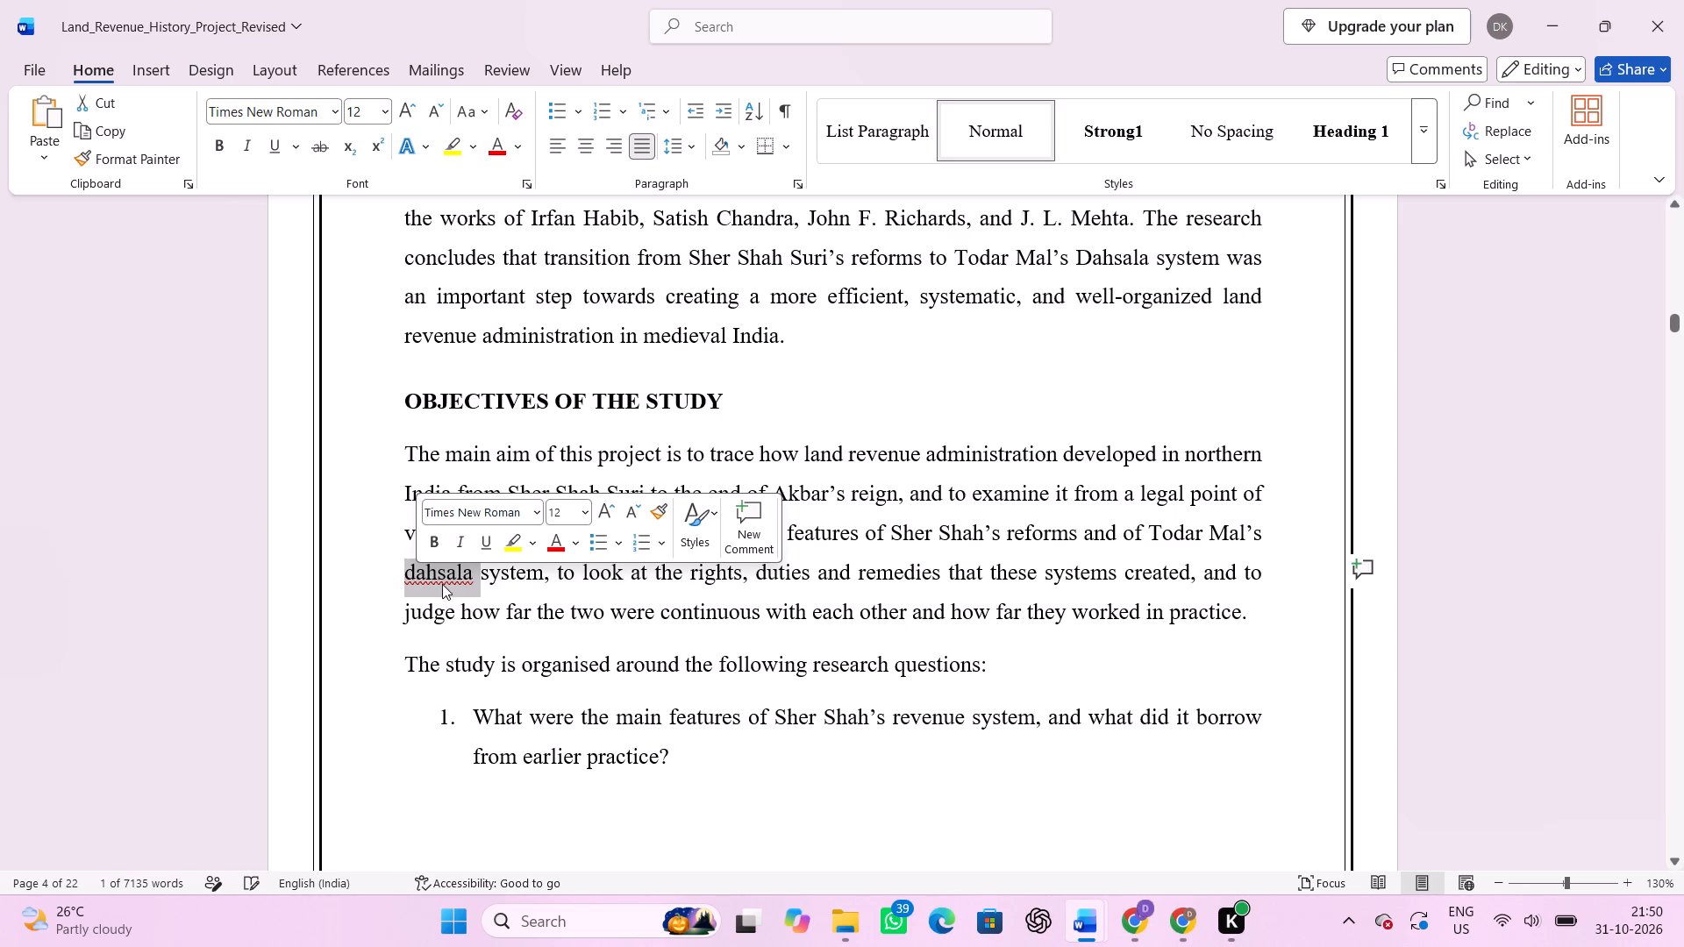
{"action": "left_click", "coordinate": [433, 580]}
{"action": "right_click", "coordinate": [433, 580]}
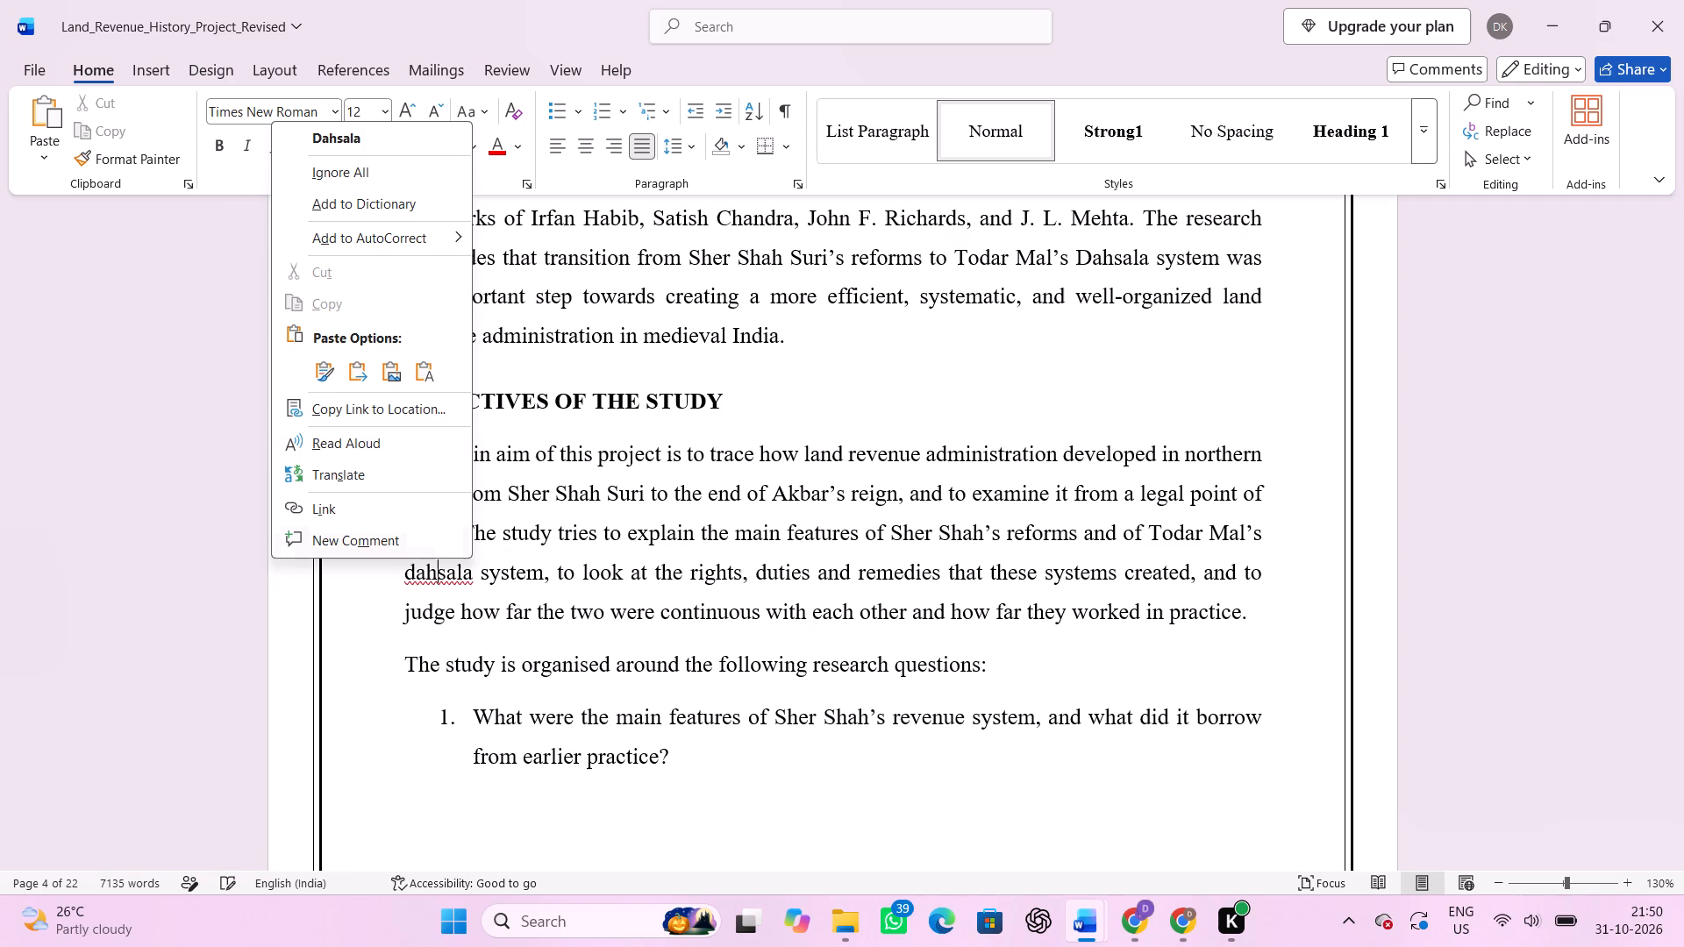
{"action": "left_click", "coordinate": [374, 141]}
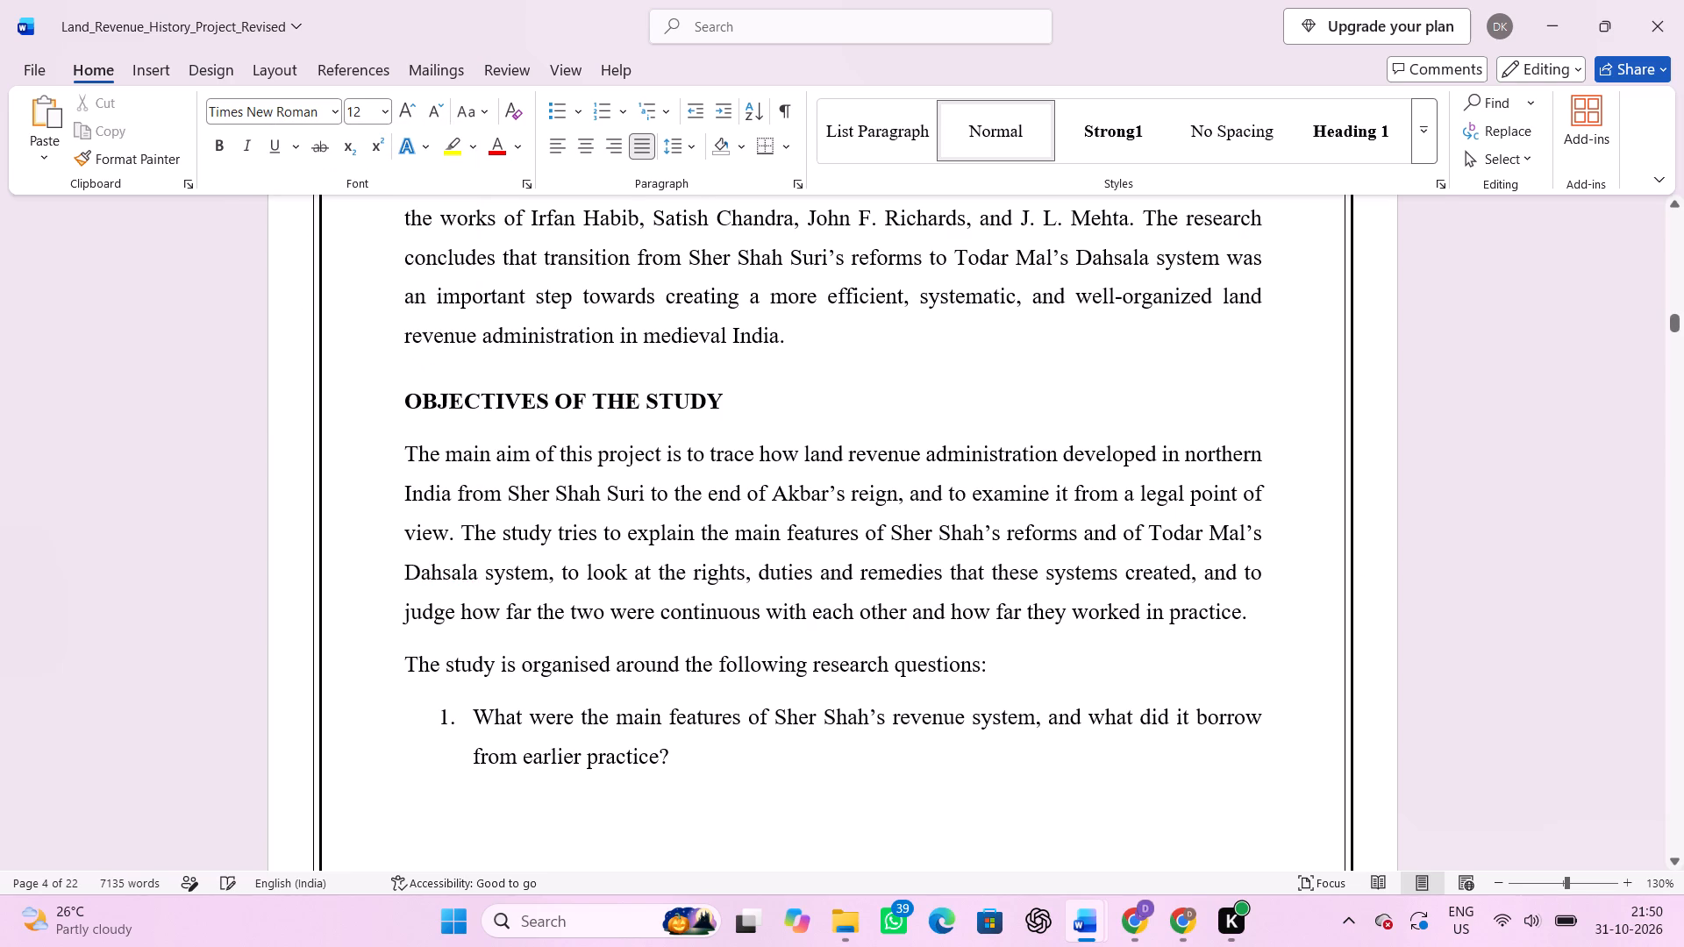
Remove the italics from dahsala in research question 2 and apply the spelling suggestion "Dahsala".
{"action": "scroll", "coordinate": [356, 647], "scroll_direction": "down", "scroll_amount": 3}
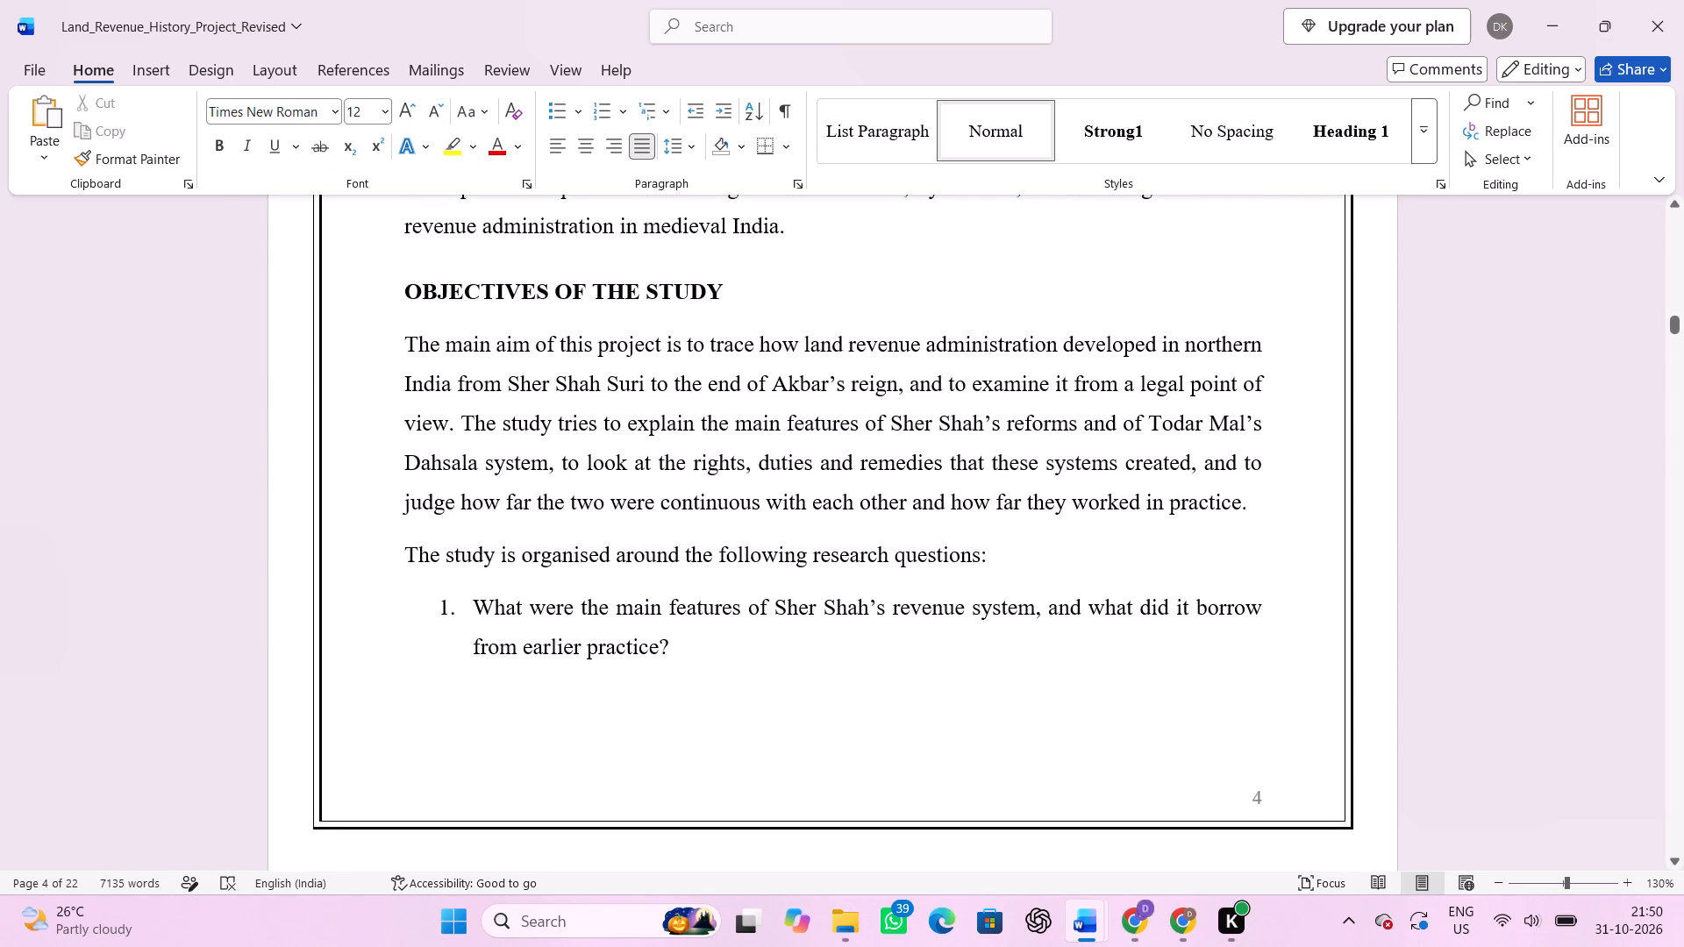
{"action": "scroll", "coordinate": [356, 647], "scroll_direction": "down", "scroll_amount": 4}
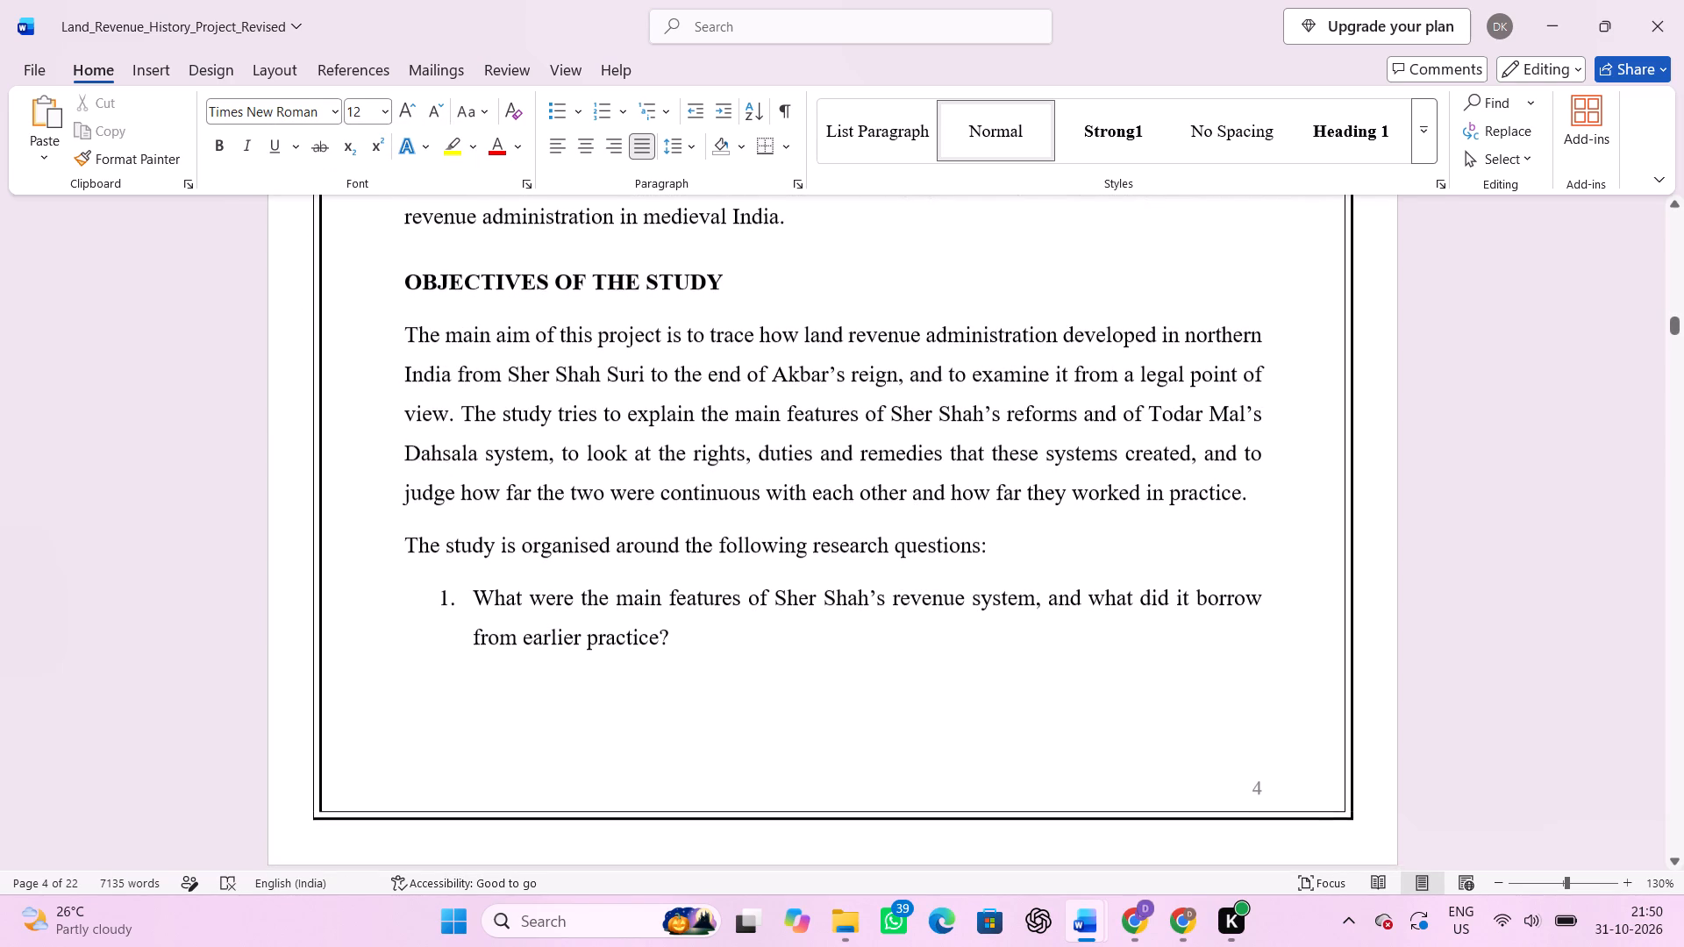
{"action": "scroll", "coordinate": [356, 647], "scroll_direction": "down", "scroll_amount": 2}
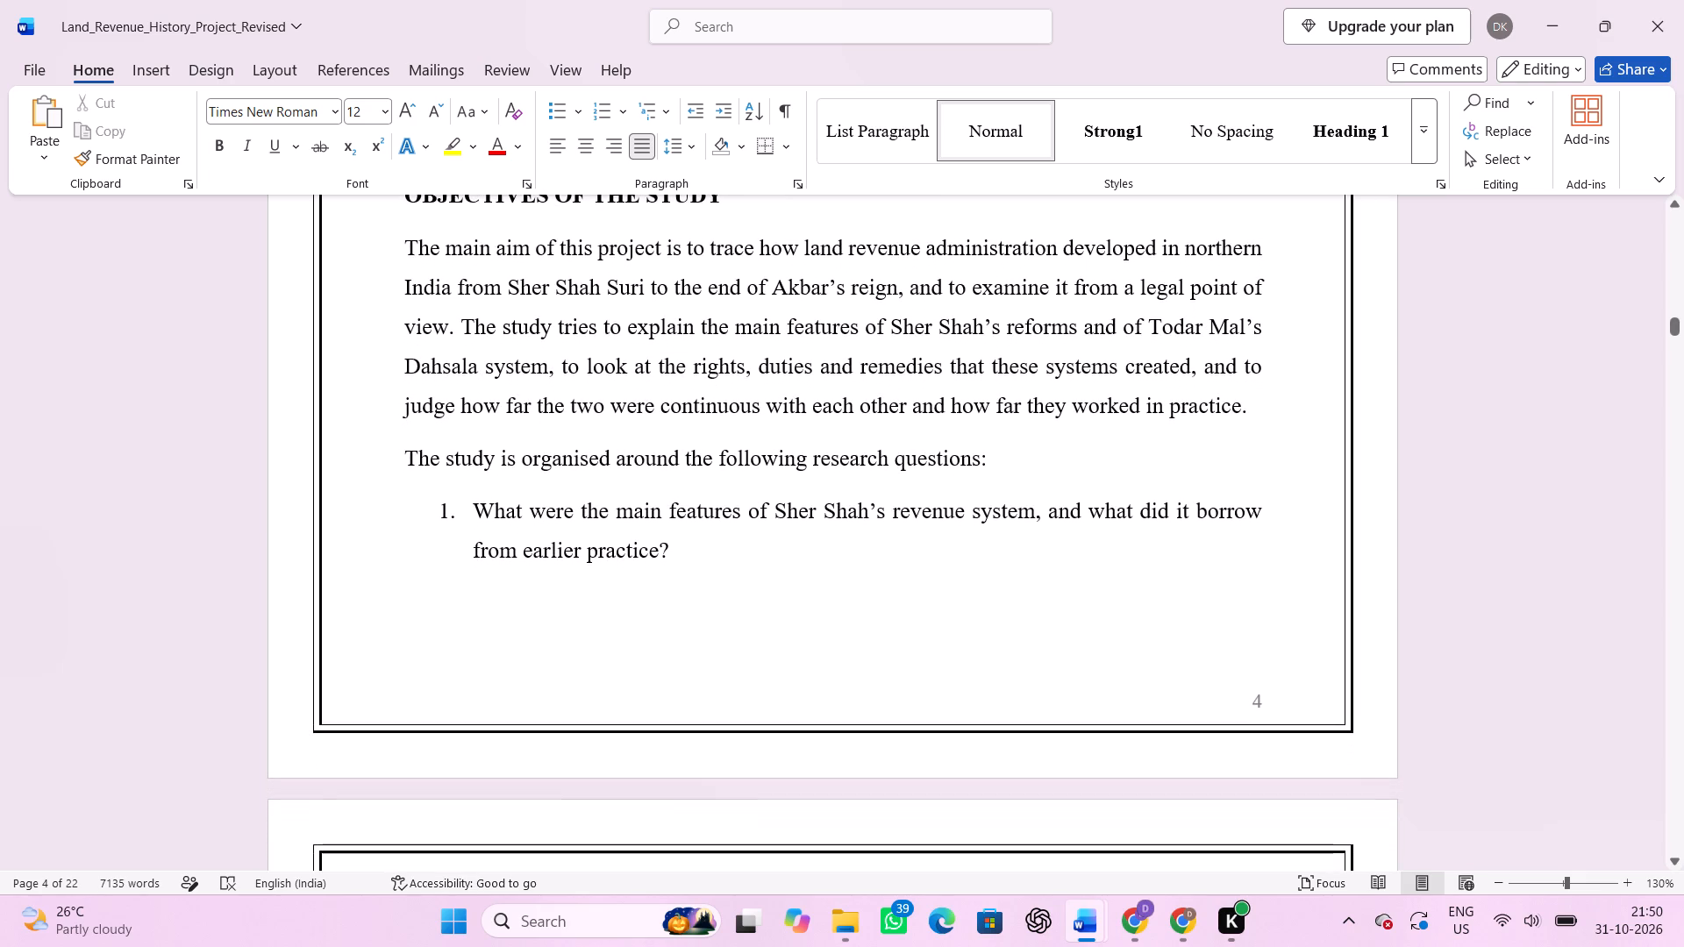
{"action": "scroll", "coordinate": [356, 647], "scroll_direction": "right", "scroll_amount": 3}
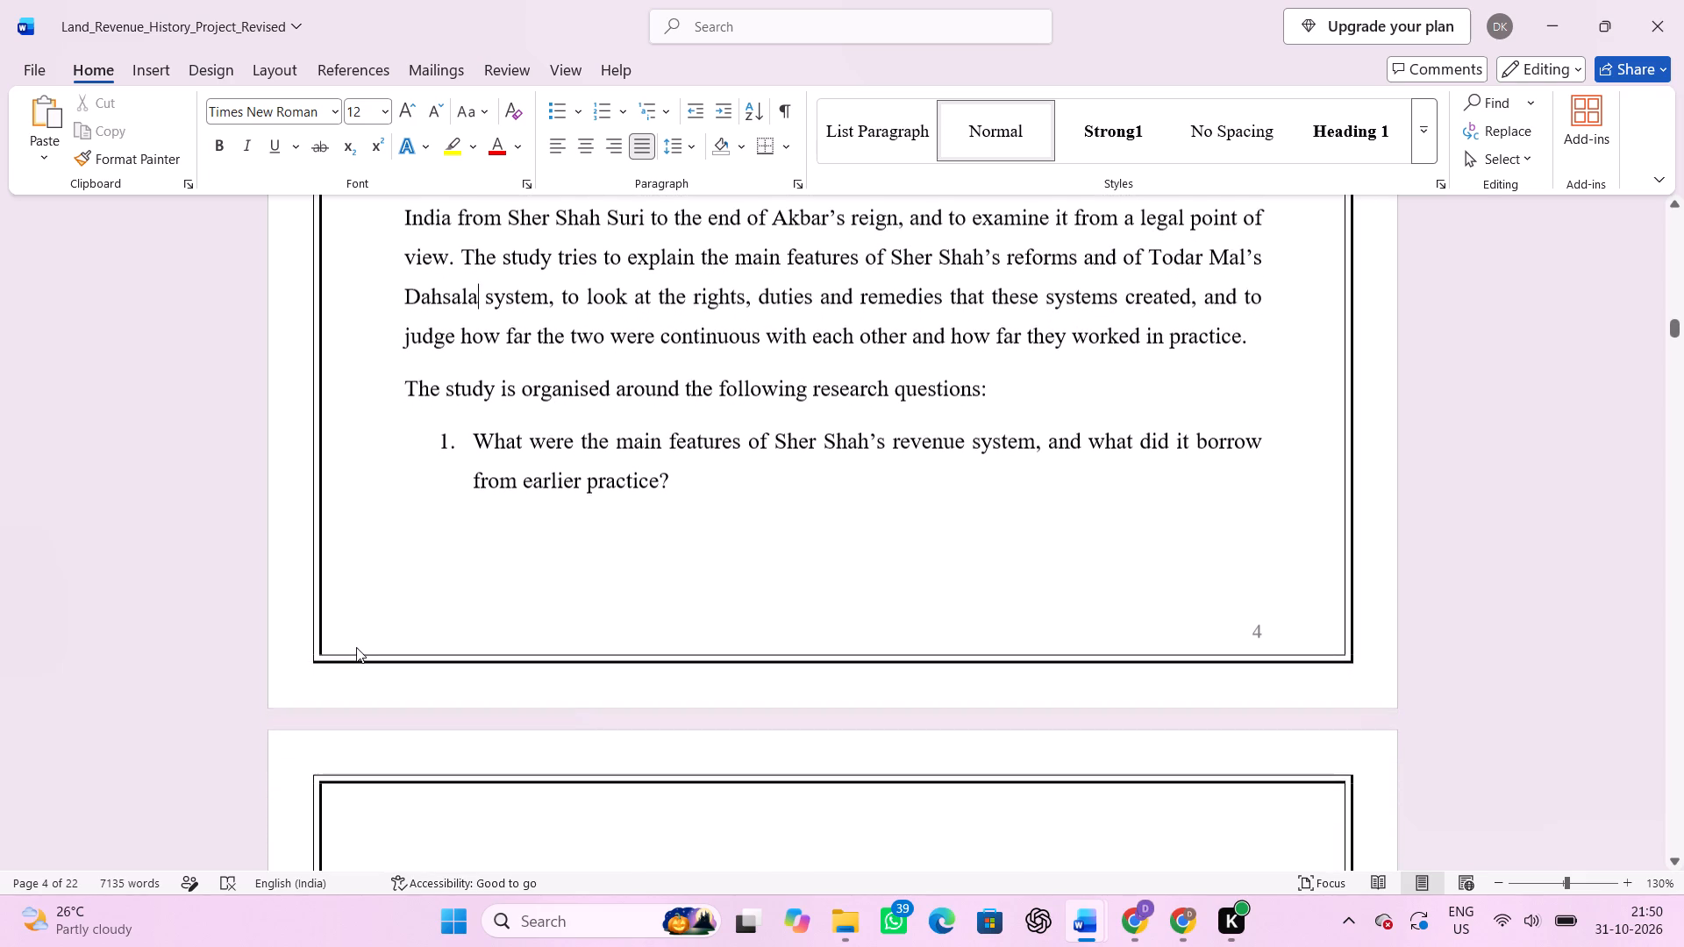
{"action": "scroll", "coordinate": [356, 647], "scroll_direction": "right", "scroll_amount": 3}
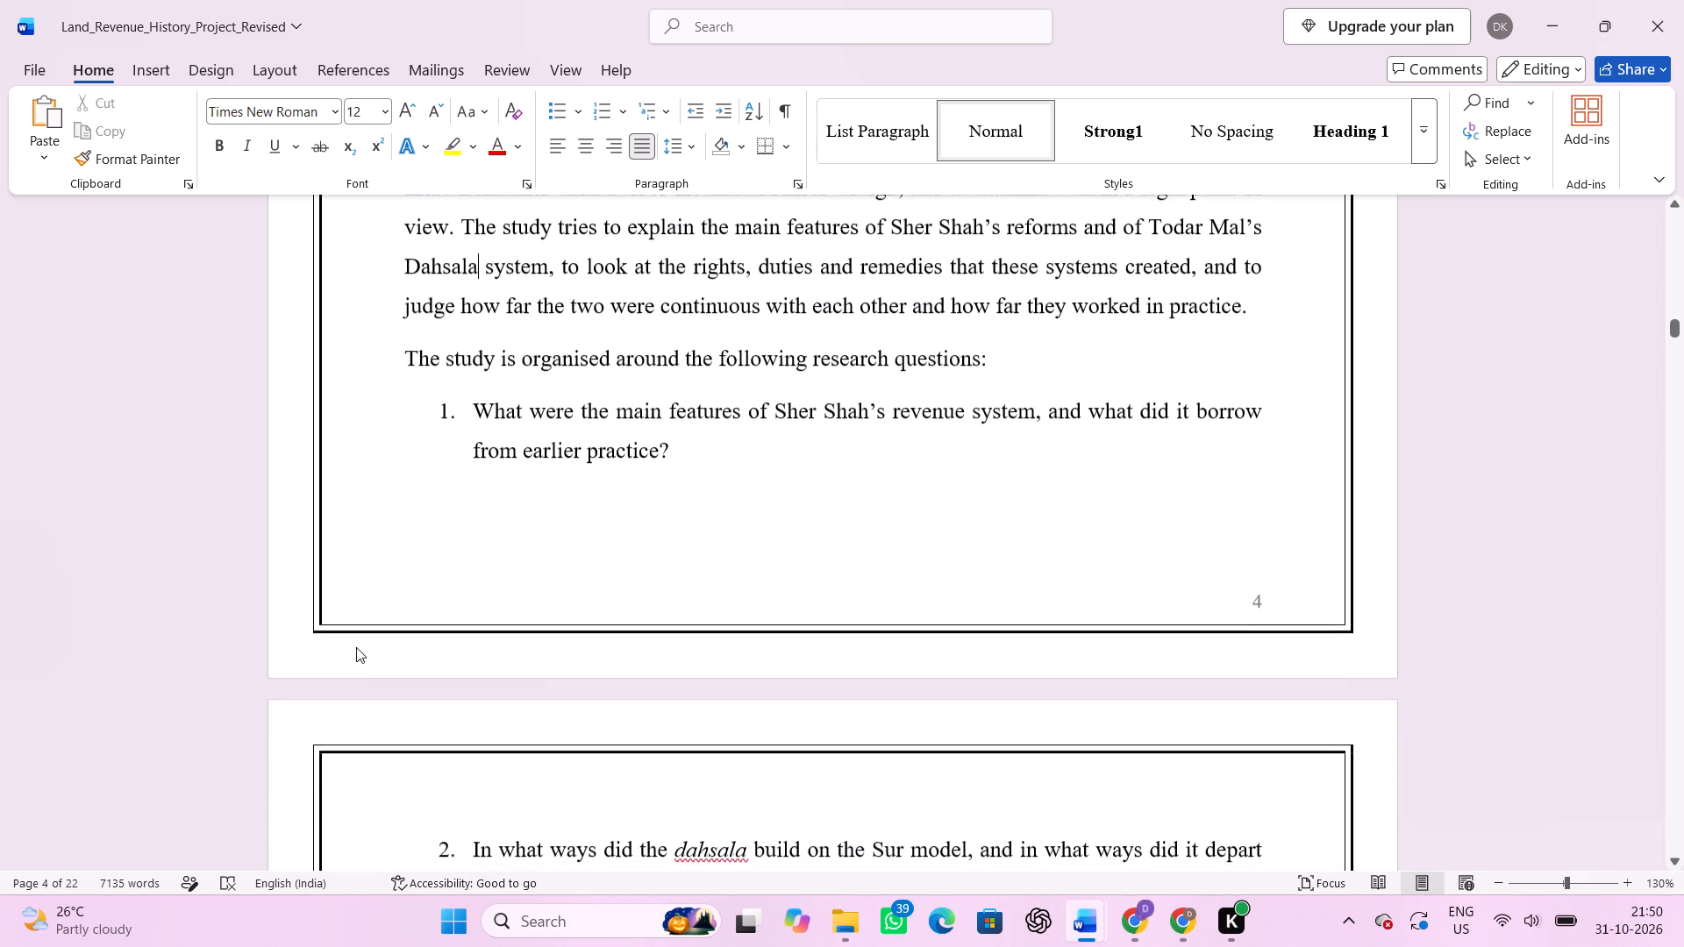
{"action": "scroll", "coordinate": [356, 647], "scroll_direction": "right", "scroll_amount": 1}
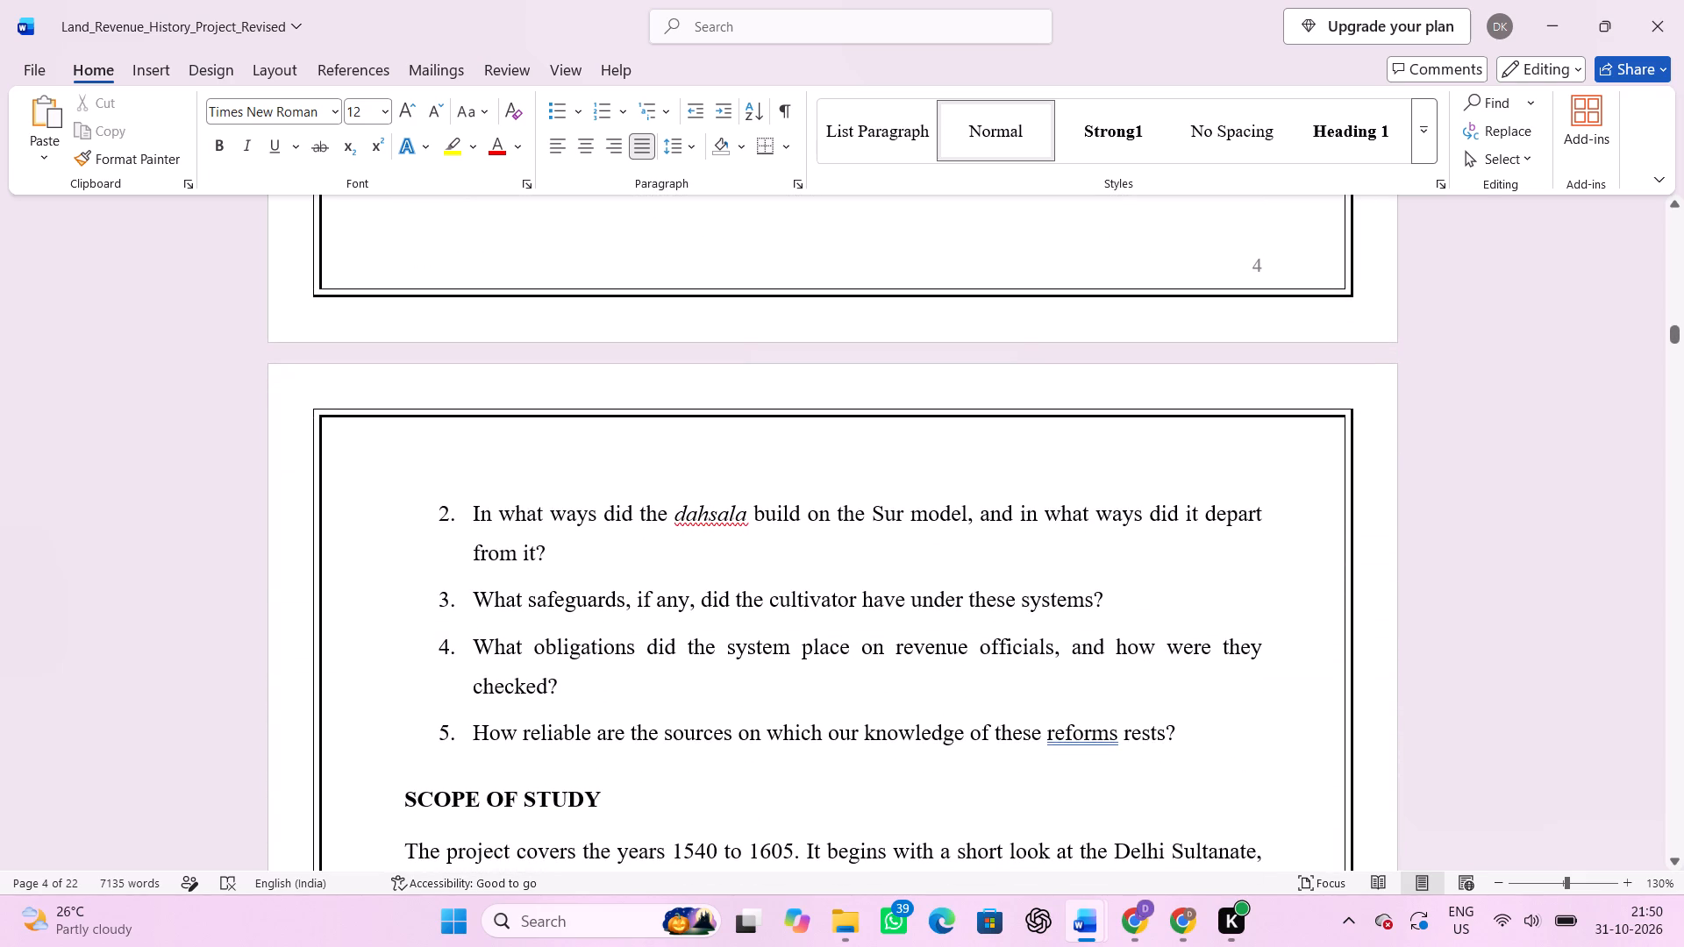
{"action": "scroll", "coordinate": [707, 515], "scroll_direction": "left", "scroll_amount": 2}
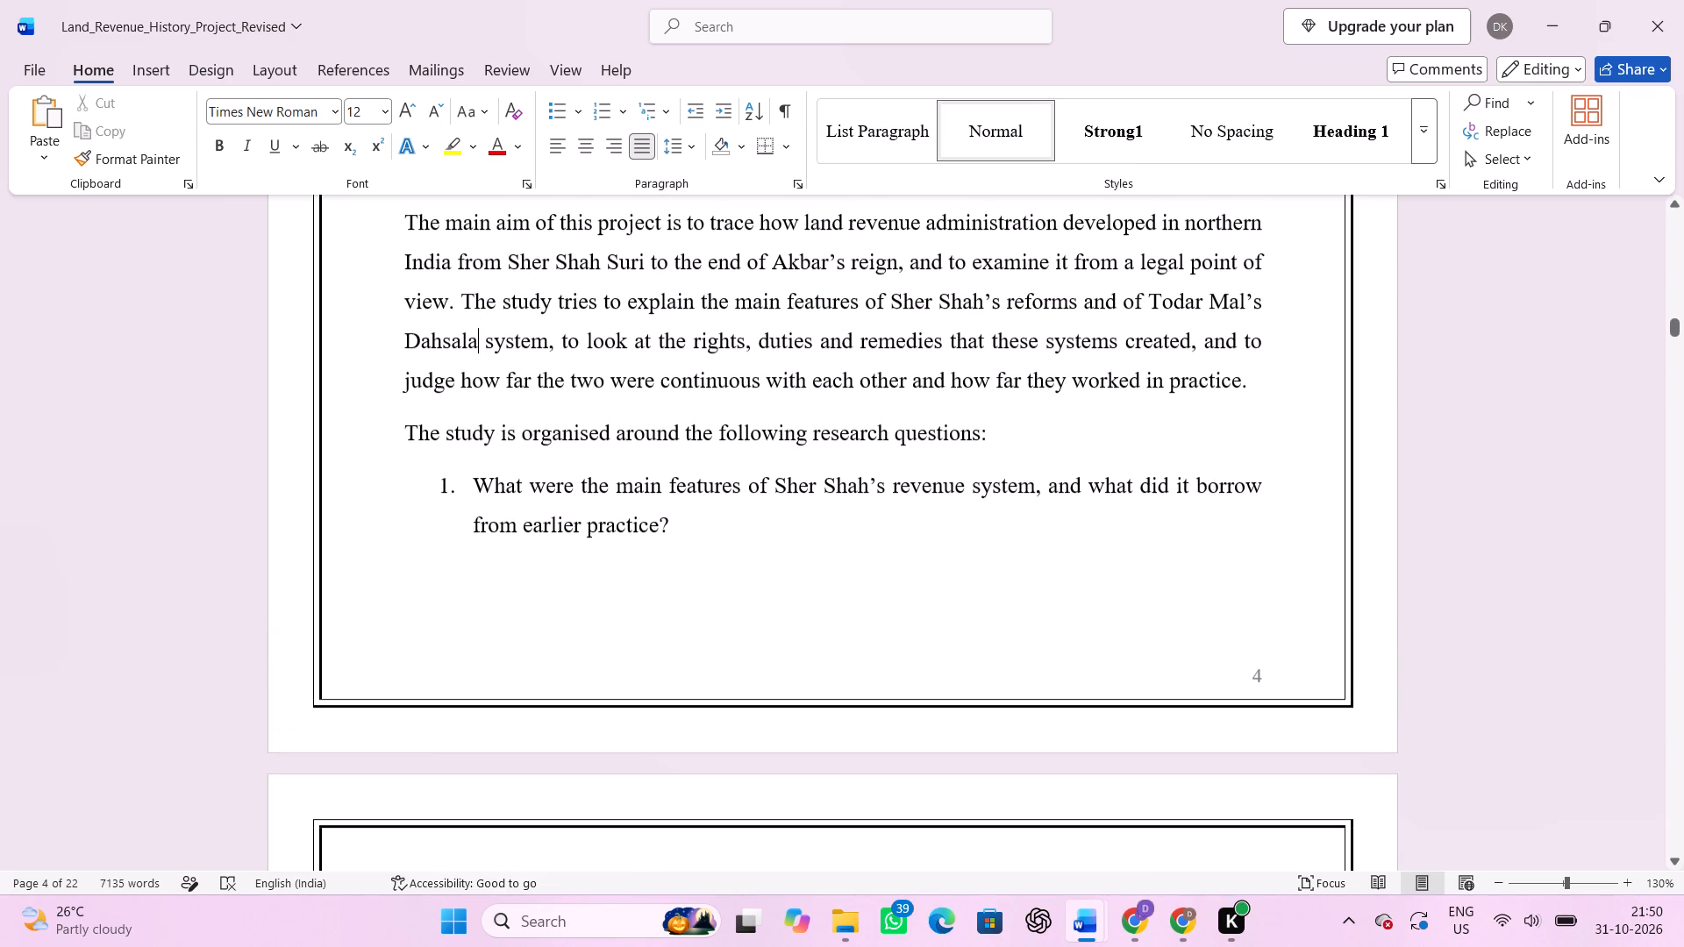
{"action": "scroll", "coordinate": [707, 515], "scroll_direction": "left", "scroll_amount": 1}
{"action": "scroll", "coordinate": [707, 515], "scroll_direction": "down", "scroll_amount": 1}
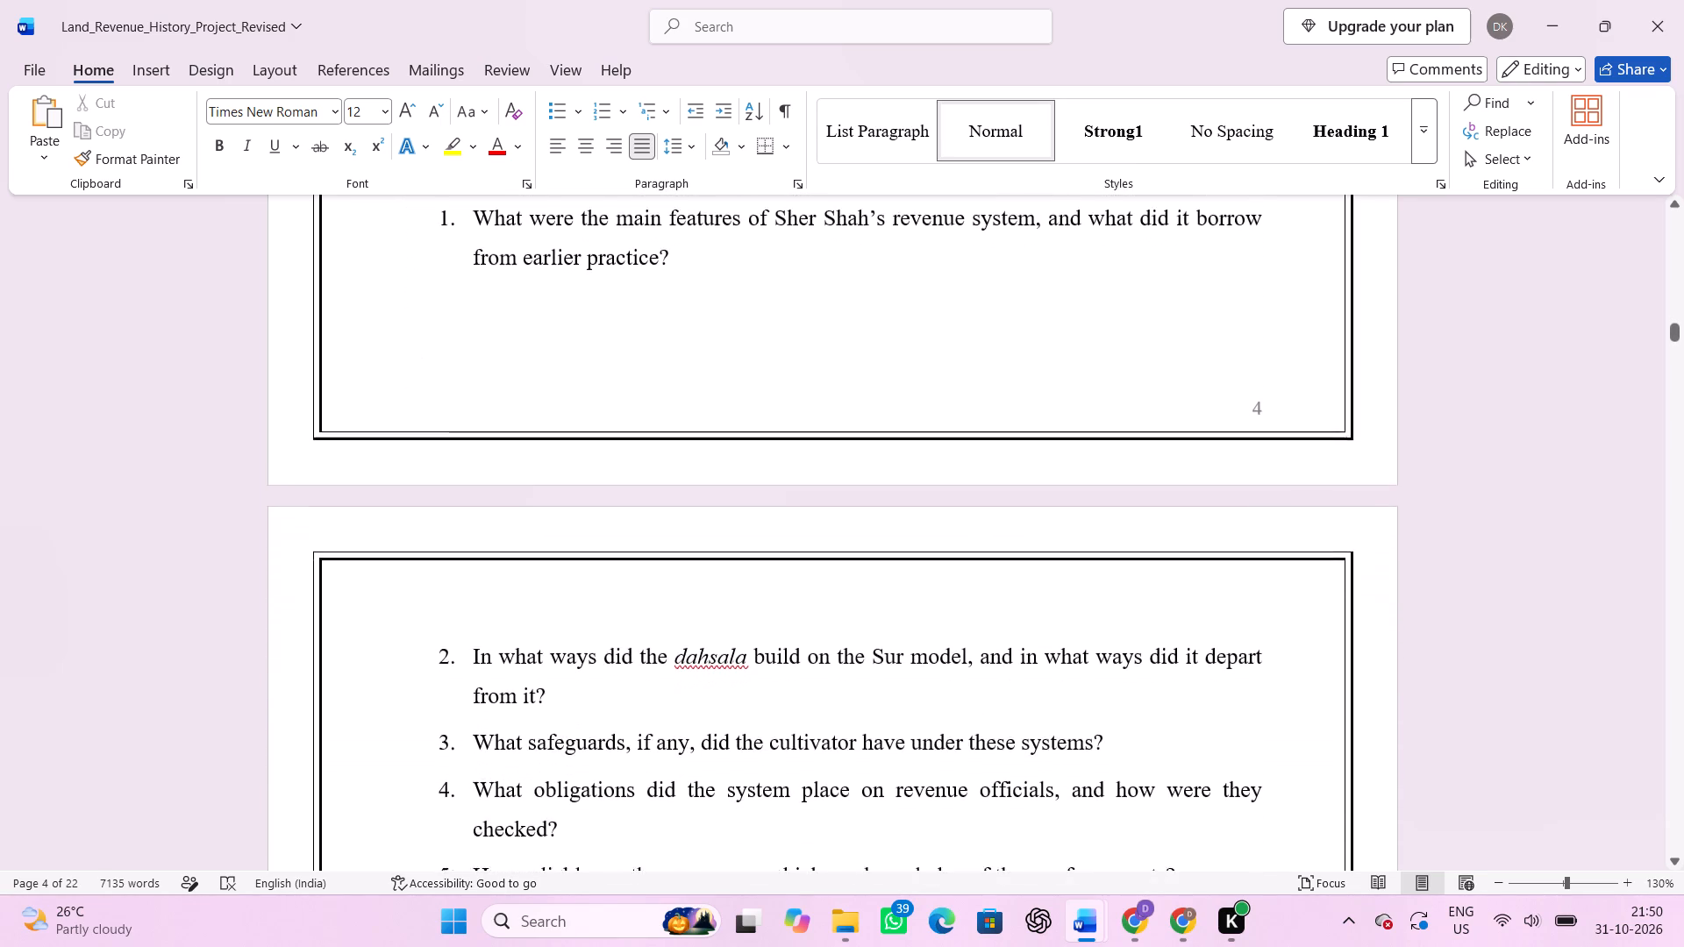
{"action": "scroll", "coordinate": [707, 515], "scroll_direction": "down", "scroll_amount": 3}
{"action": "left_click", "coordinate": [710, 538]}
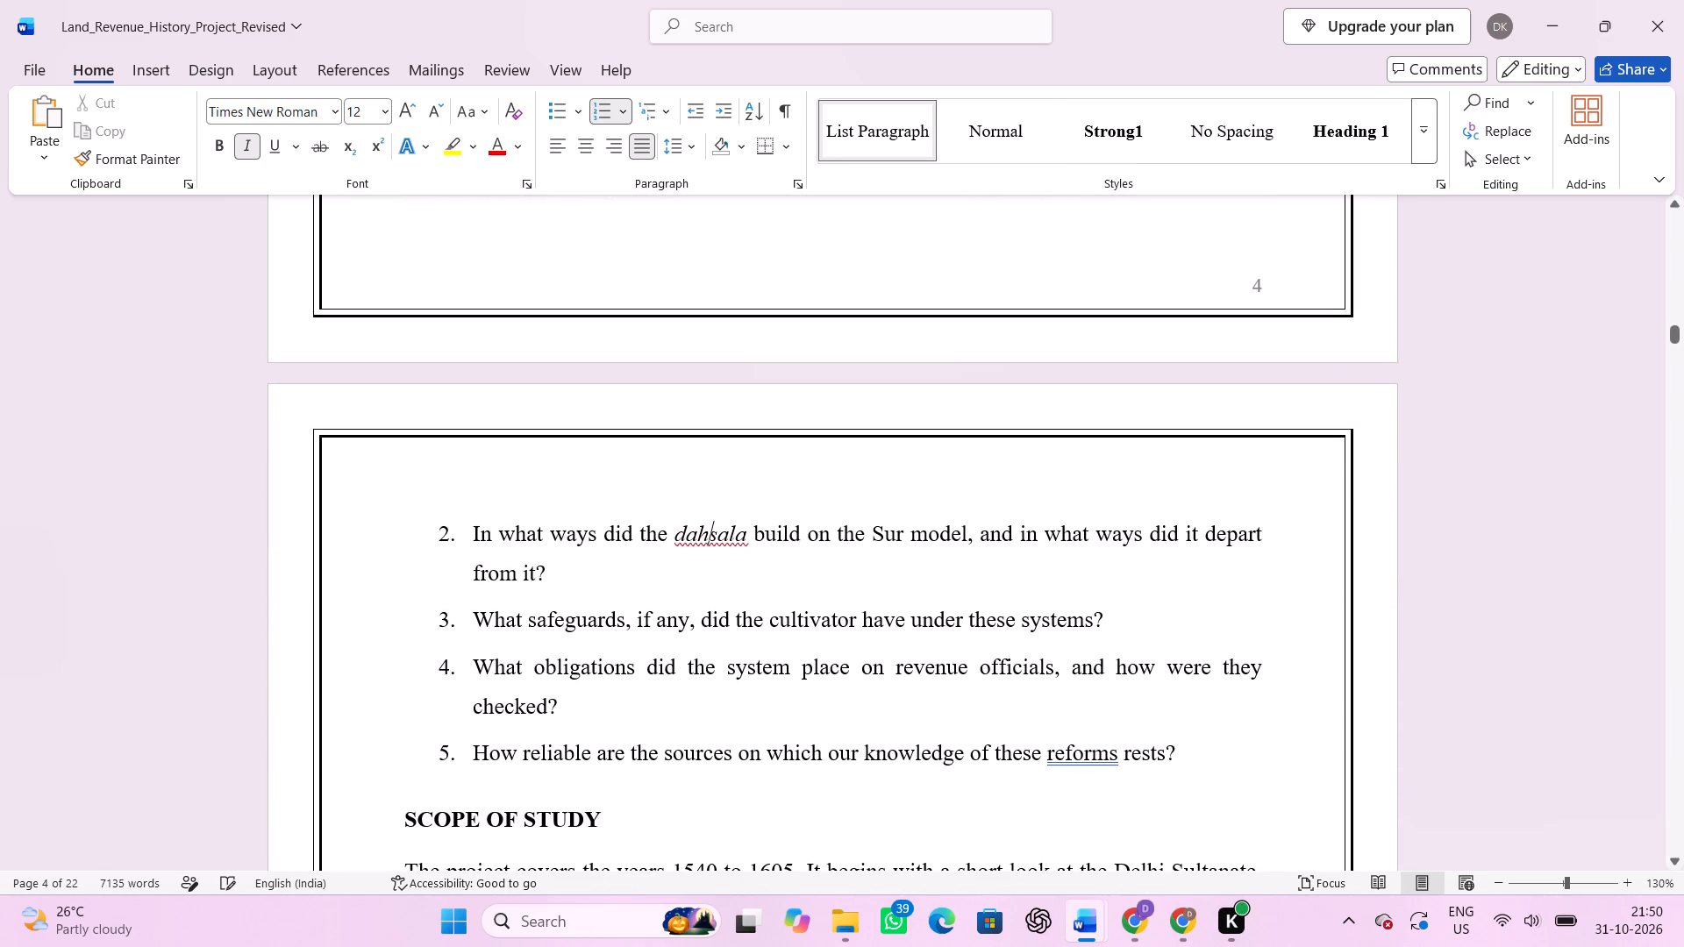
{"action": "left_click_drag", "start_coordinate": [722, 531], "coordinate": [729, 495]}
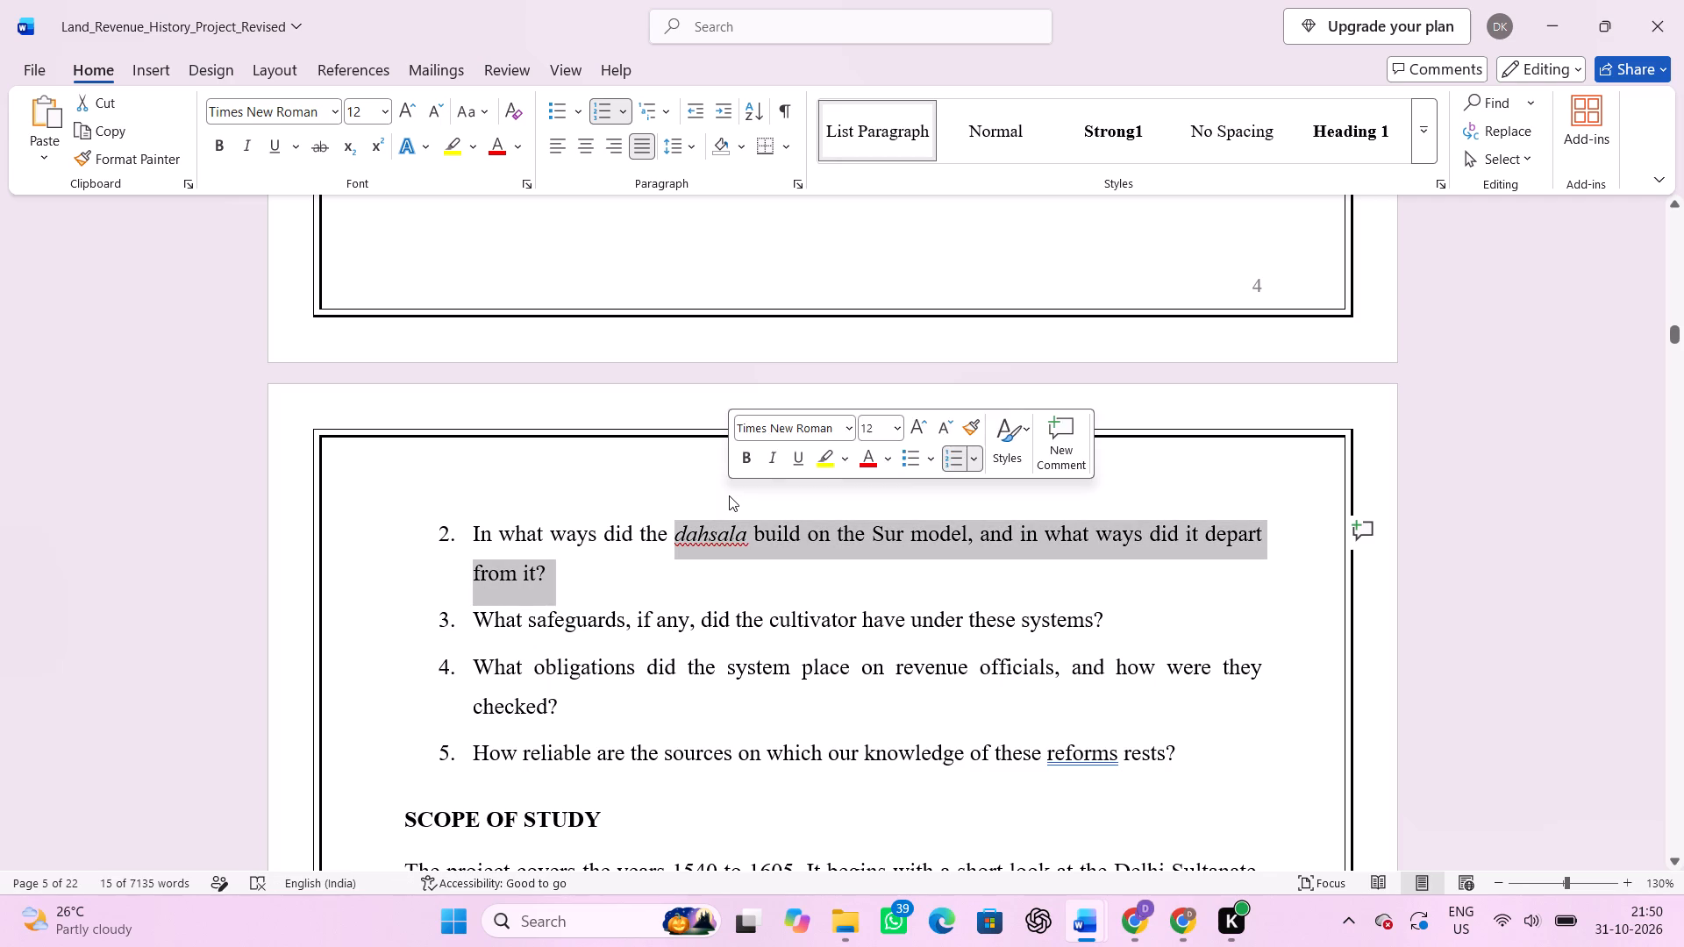
{"action": "left_click", "coordinate": [729, 495]}
{"action": "left_click_drag", "start_coordinate": [727, 532], "coordinate": [724, 532]}
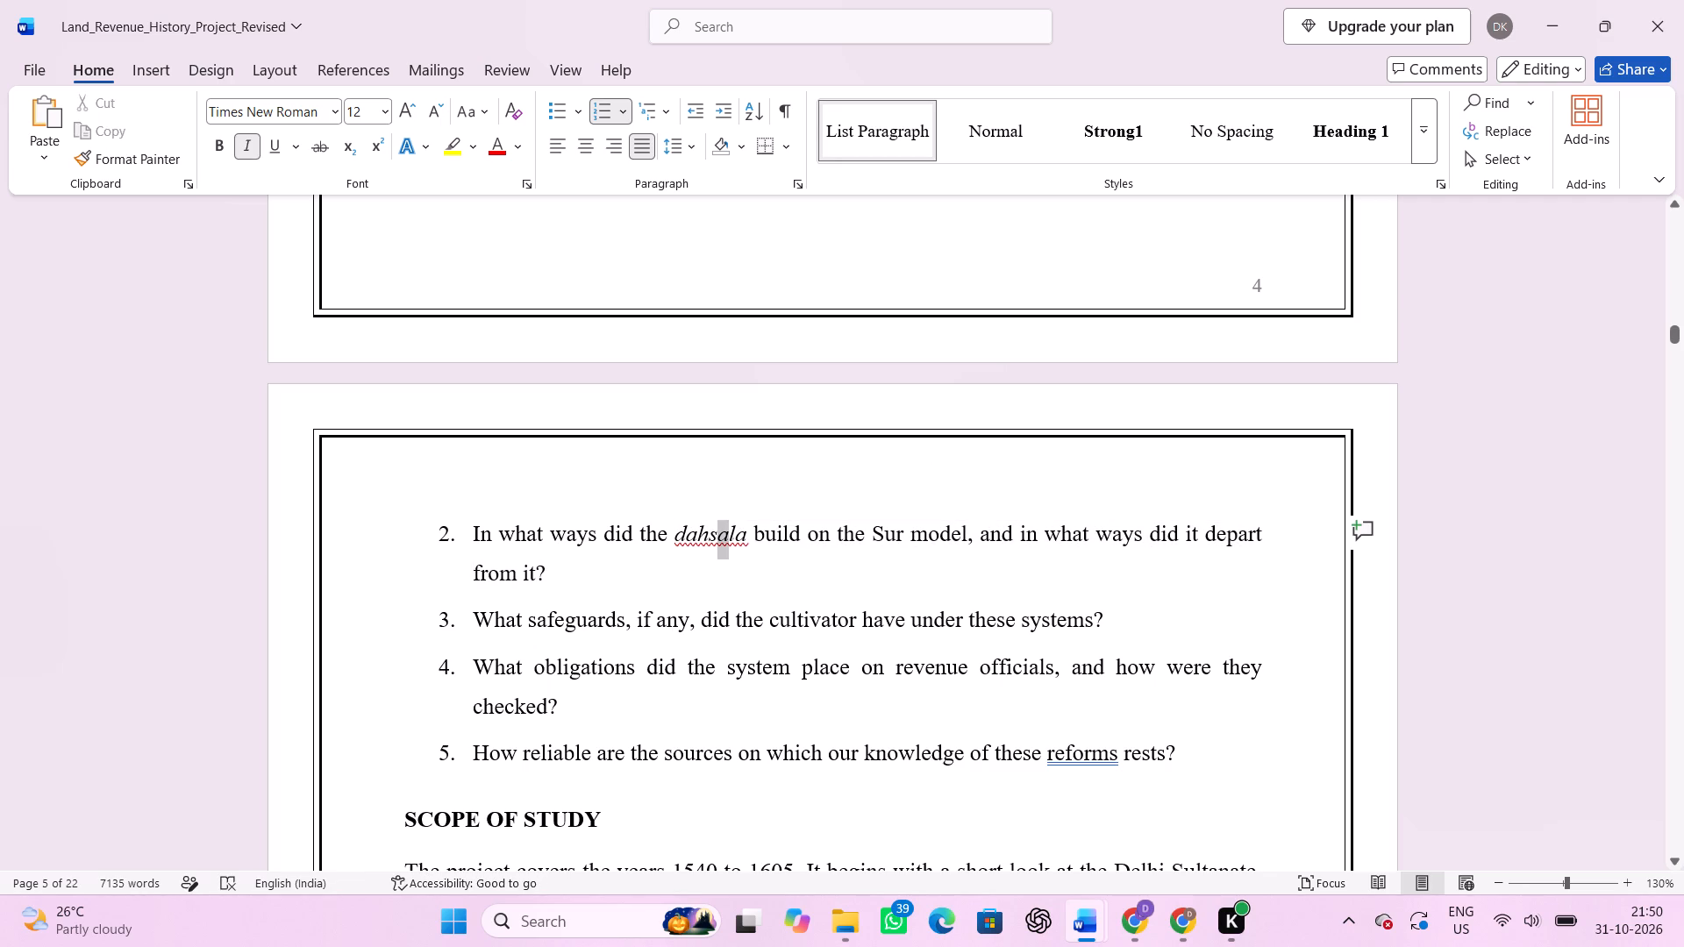
{"action": "left_click_drag", "start_coordinate": [724, 532], "coordinate": [746, 525]}
{"action": "left_click_drag", "start_coordinate": [744, 531], "coordinate": [693, 525]}
{"action": "left_click_drag", "start_coordinate": [693, 525], "coordinate": [681, 528]}
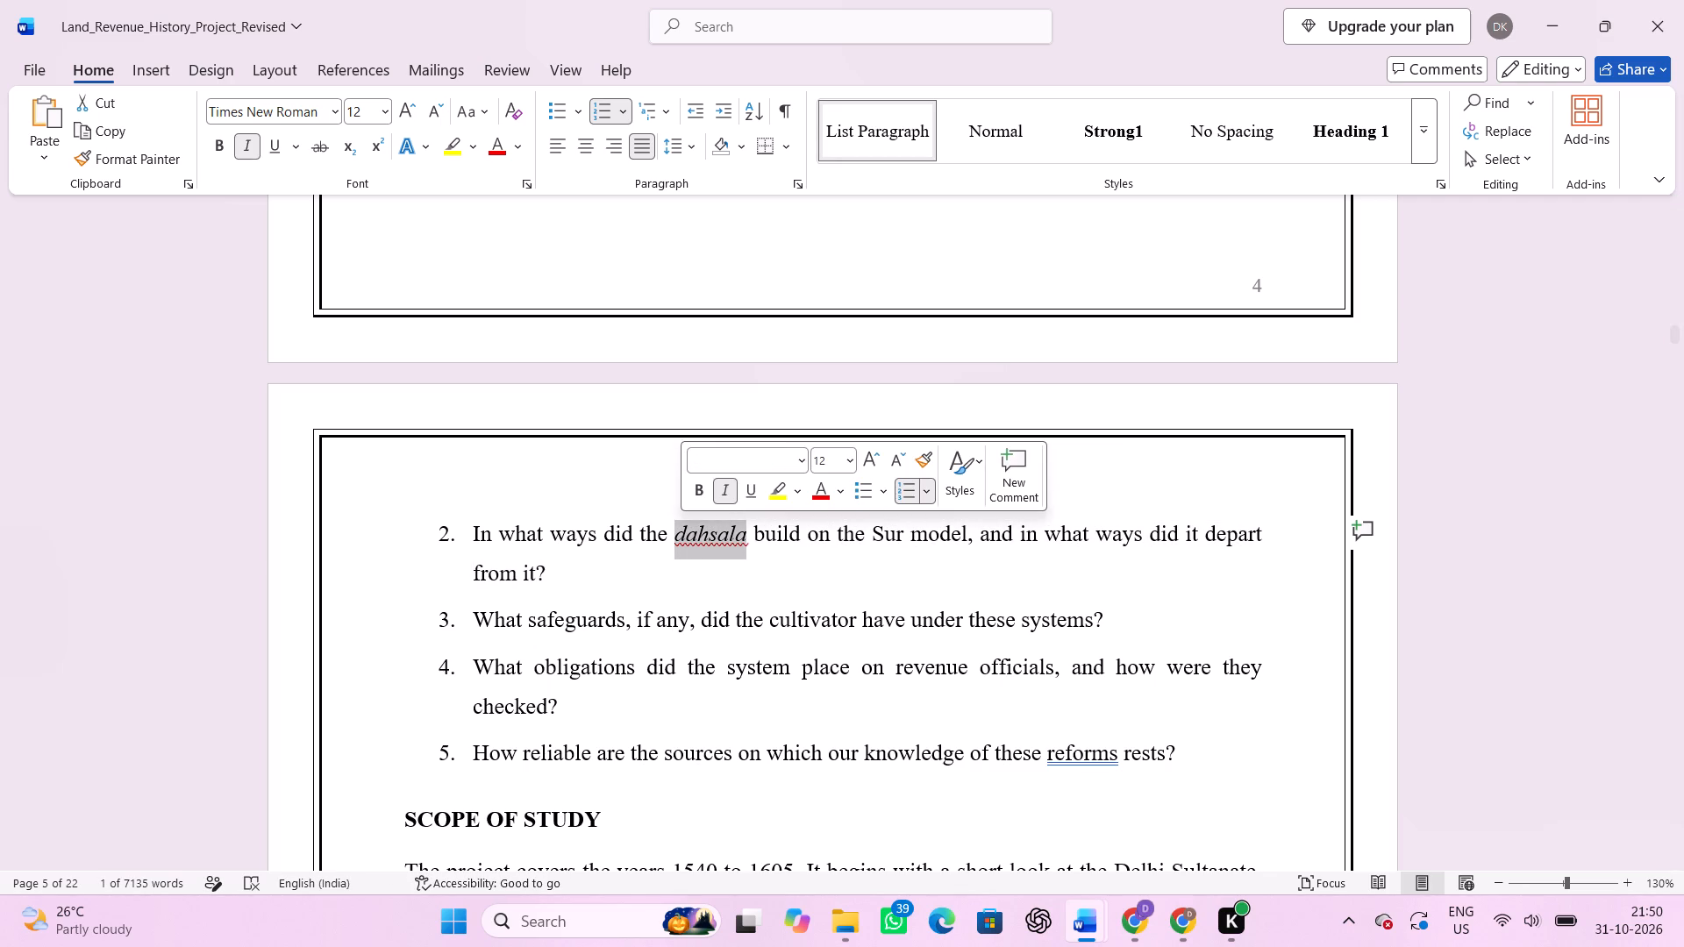
{"action": "left_click", "coordinate": [722, 490]}
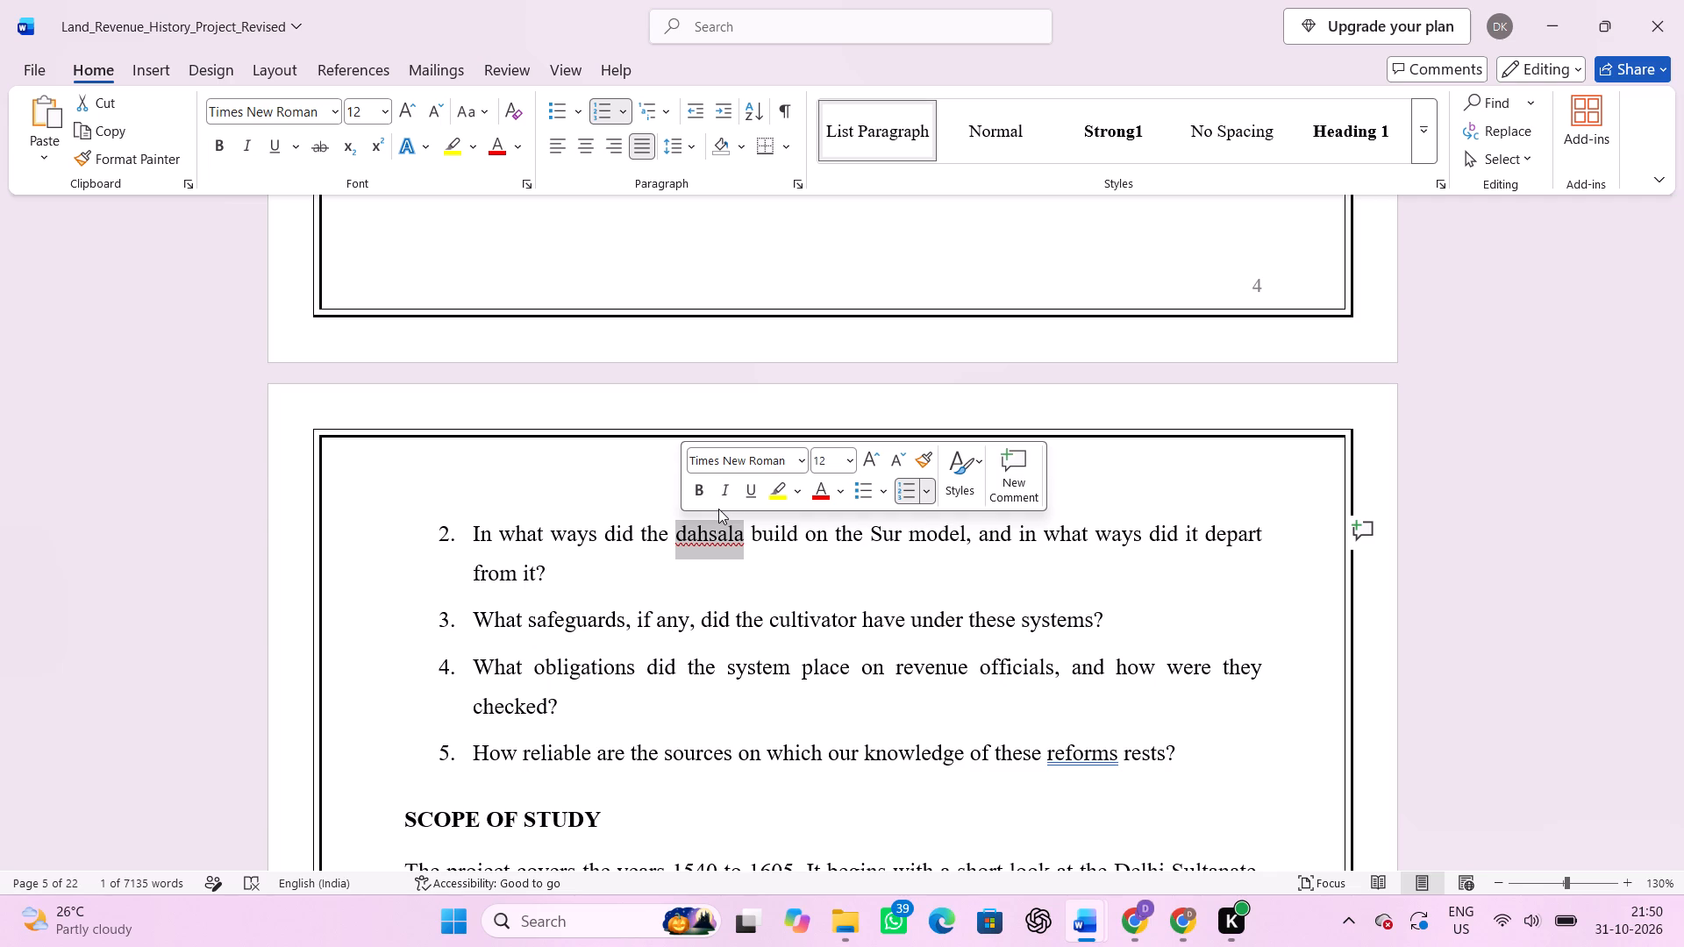
{"action": "right_click", "coordinate": [717, 546]}
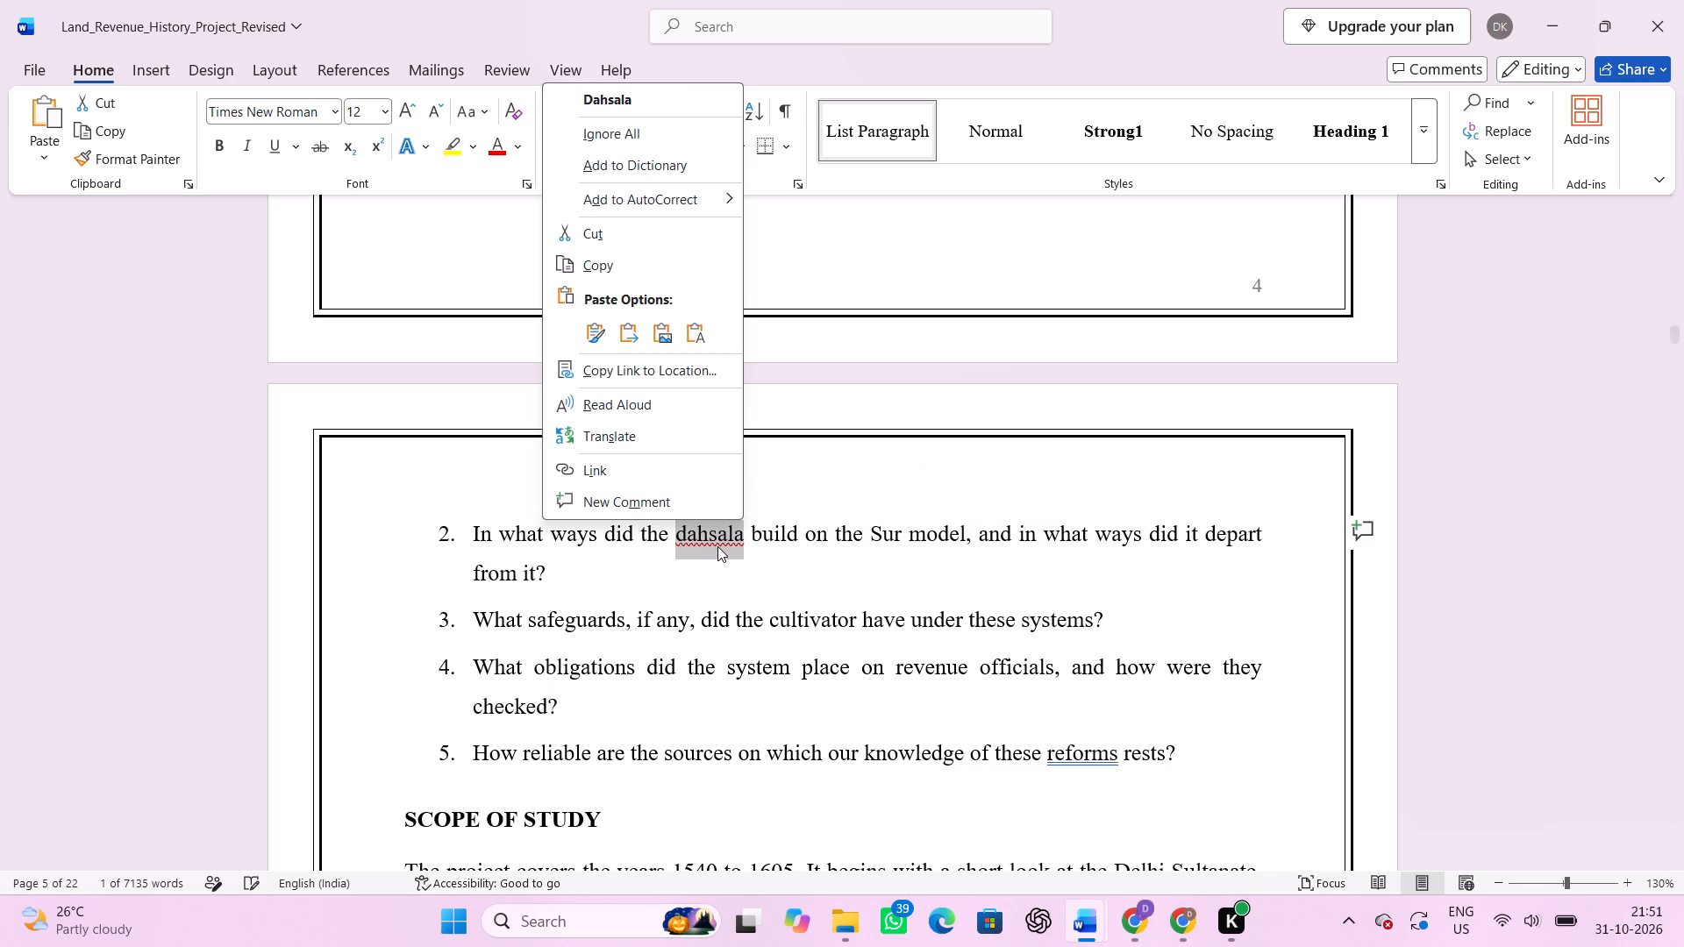
{"action": "left_click", "coordinate": [646, 105]}
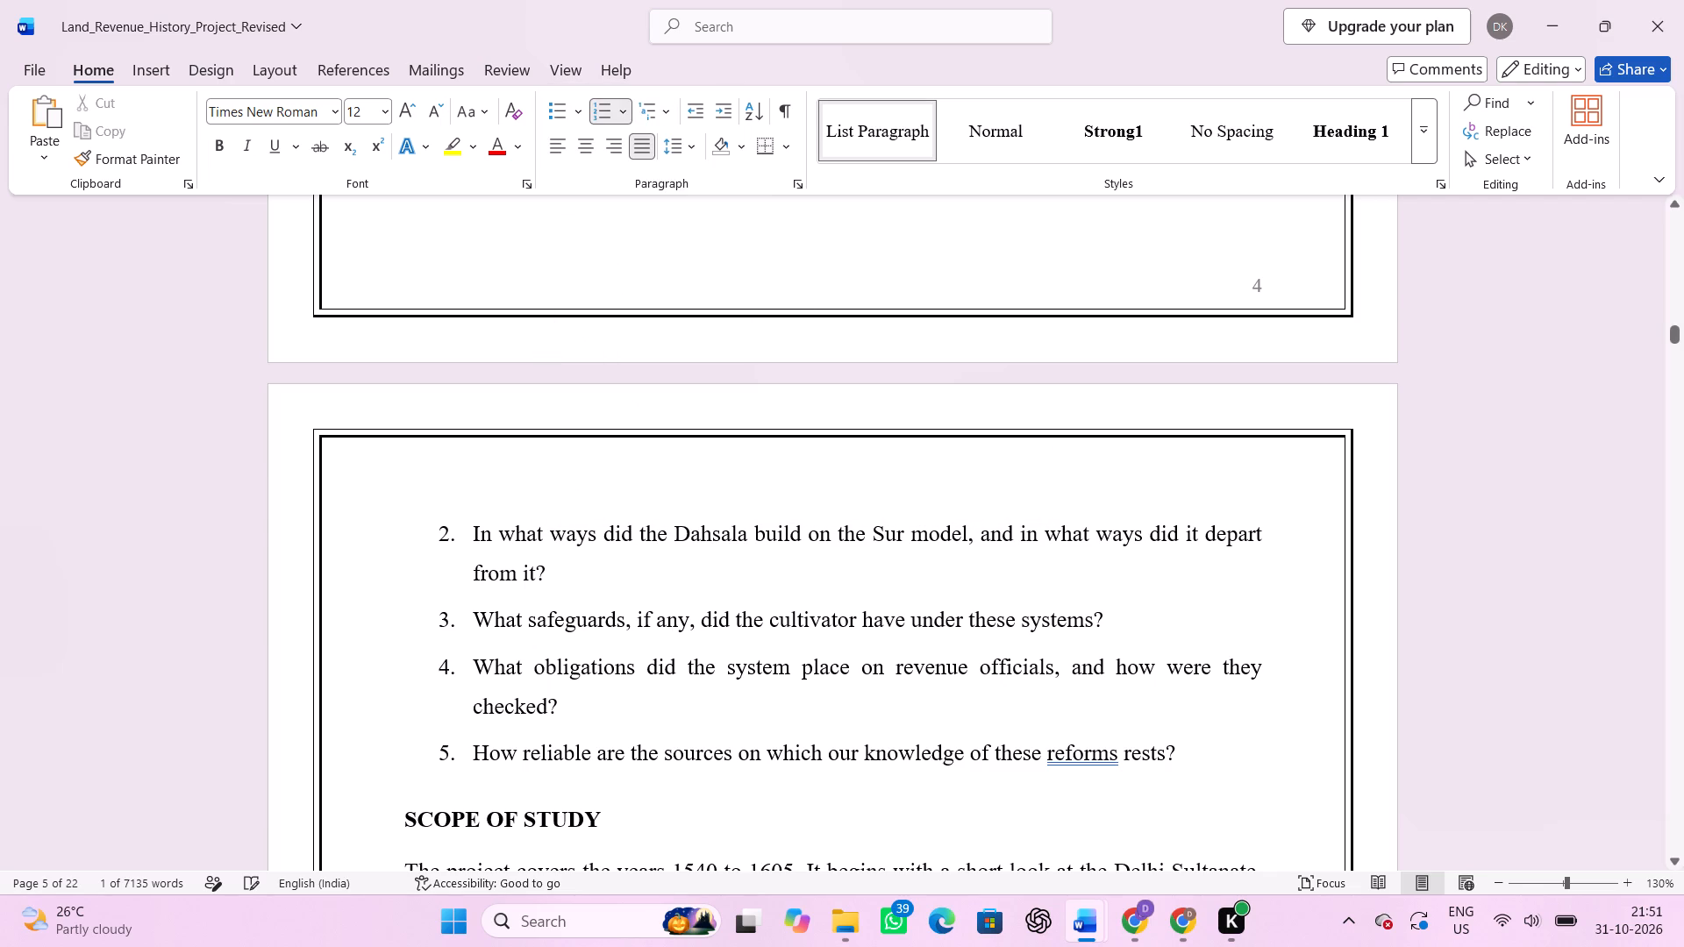
Replace the word "depart" with "differ" in research question 2.
{"action": "left_click", "coordinate": [1274, 538]}
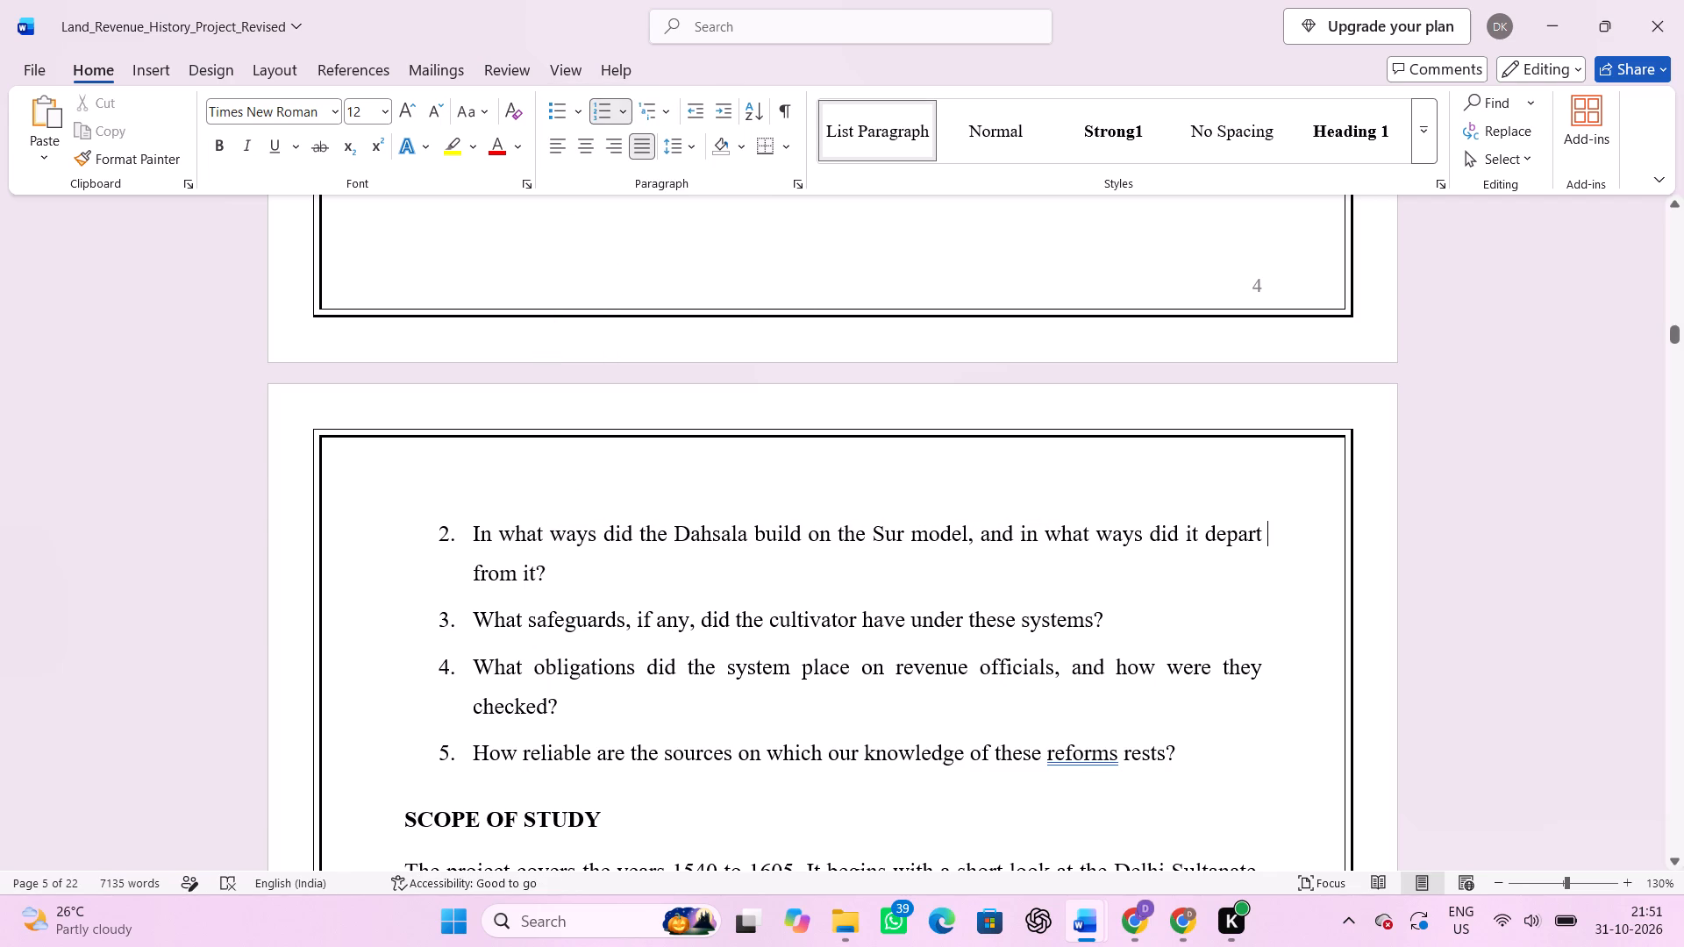
{"action": "key", "text": "BackSpace"}
{"action": "key", "text": "BackSpace"}
{"action": "key", "text": "BackSpace"}
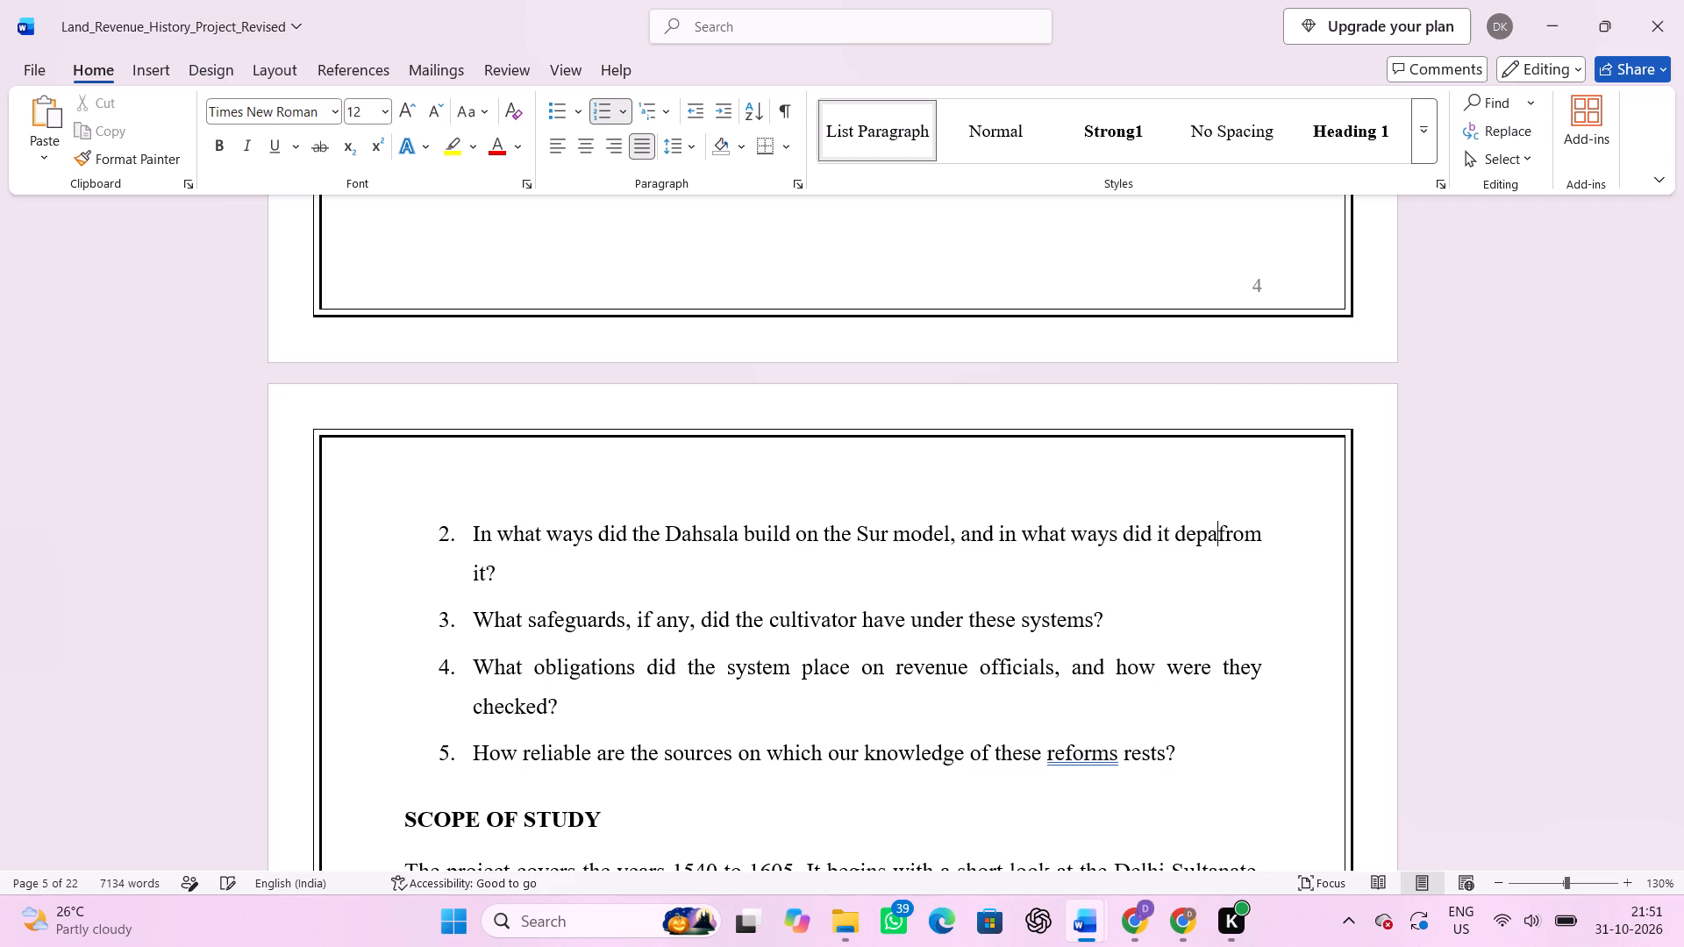
{"action": "key", "text": "BackSpace"}
{"action": "key", "text": "BackSpace"}
{"action": "key", "text": "BackSpace"}
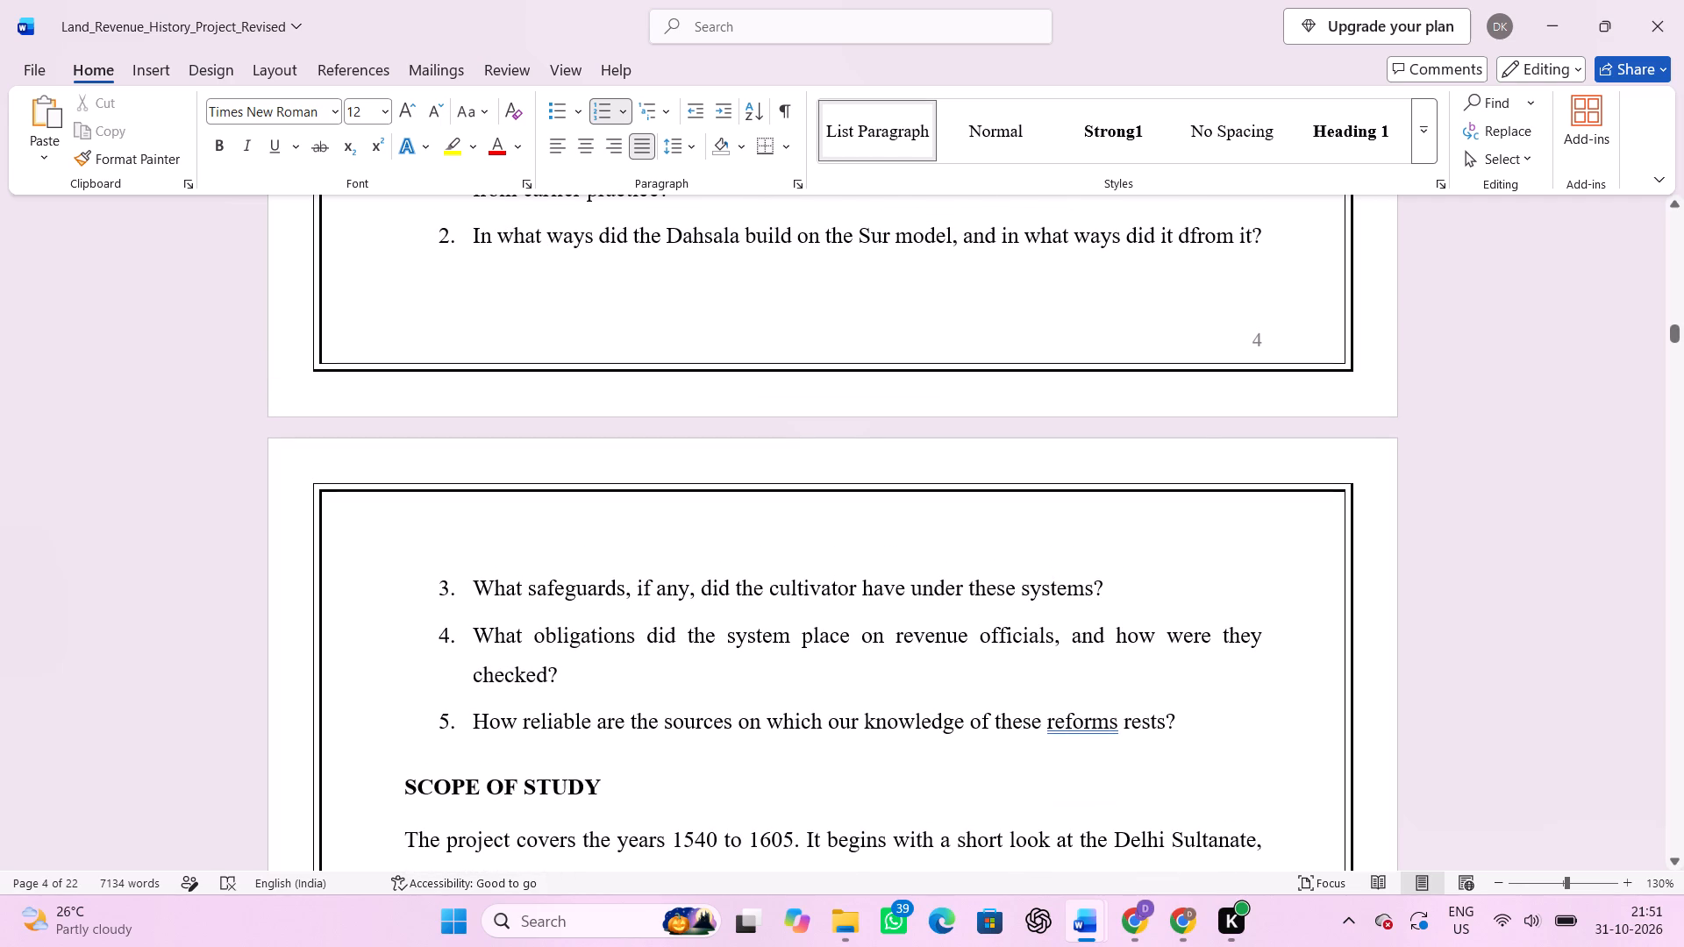
{"action": "type", "text": "IFFER"}
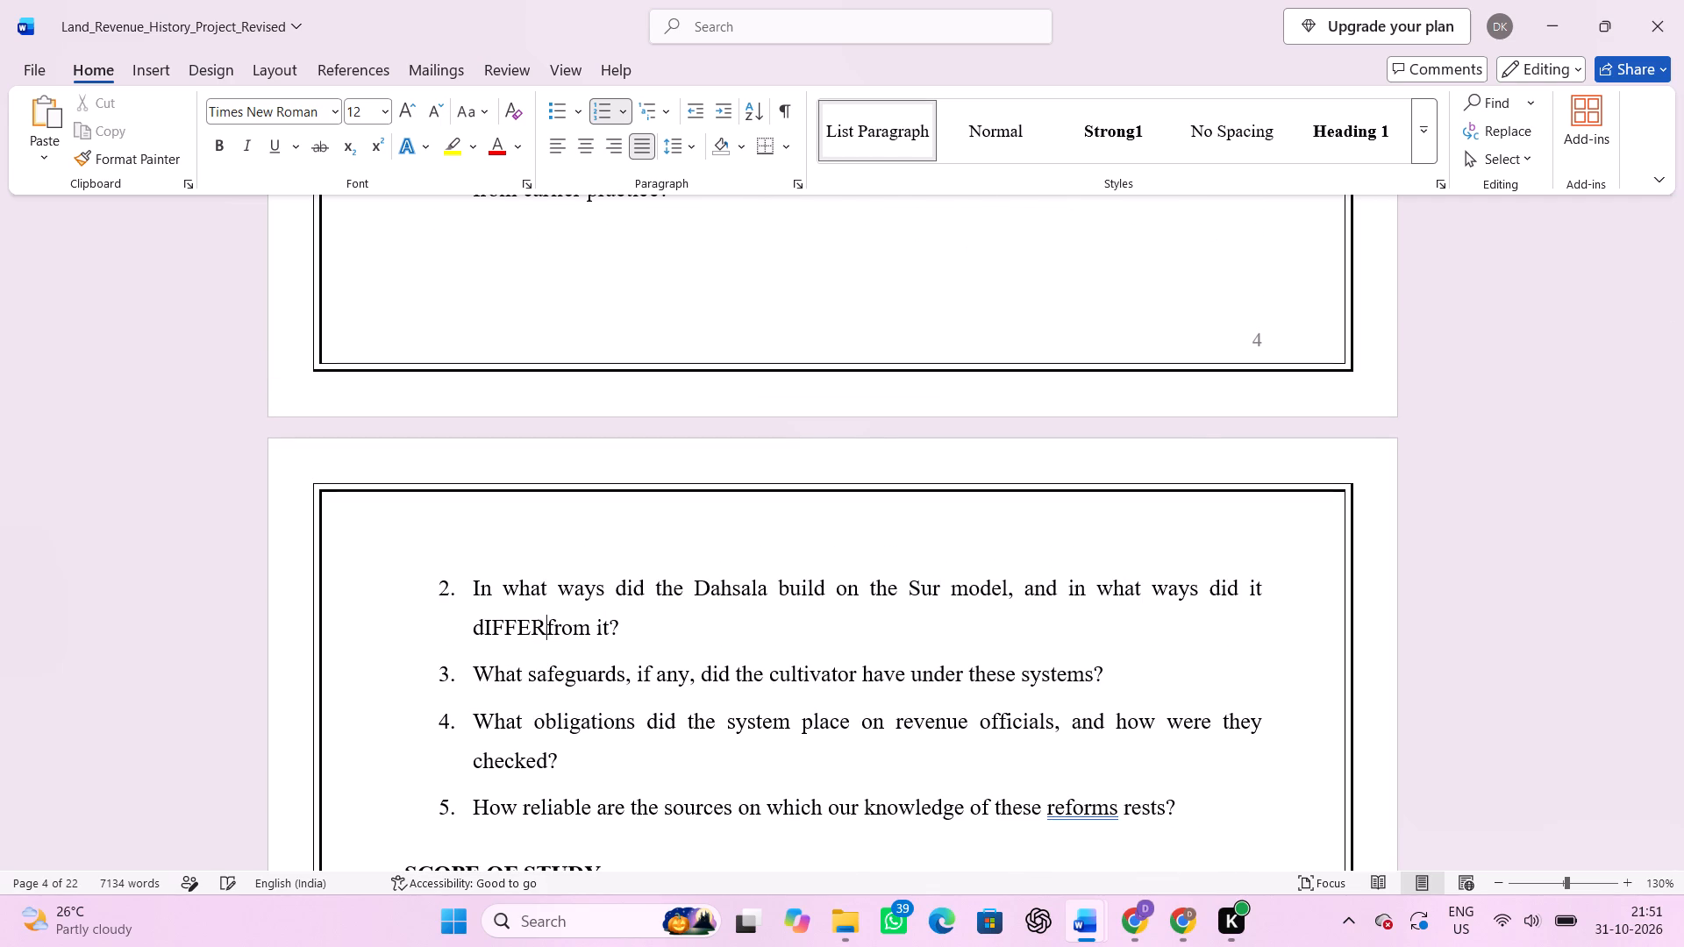
{"action": "key", "text": "BackSpace"}
{"action": "key", "text": "BackSpace"}
{"action": "key", "text": "BackSpace"}
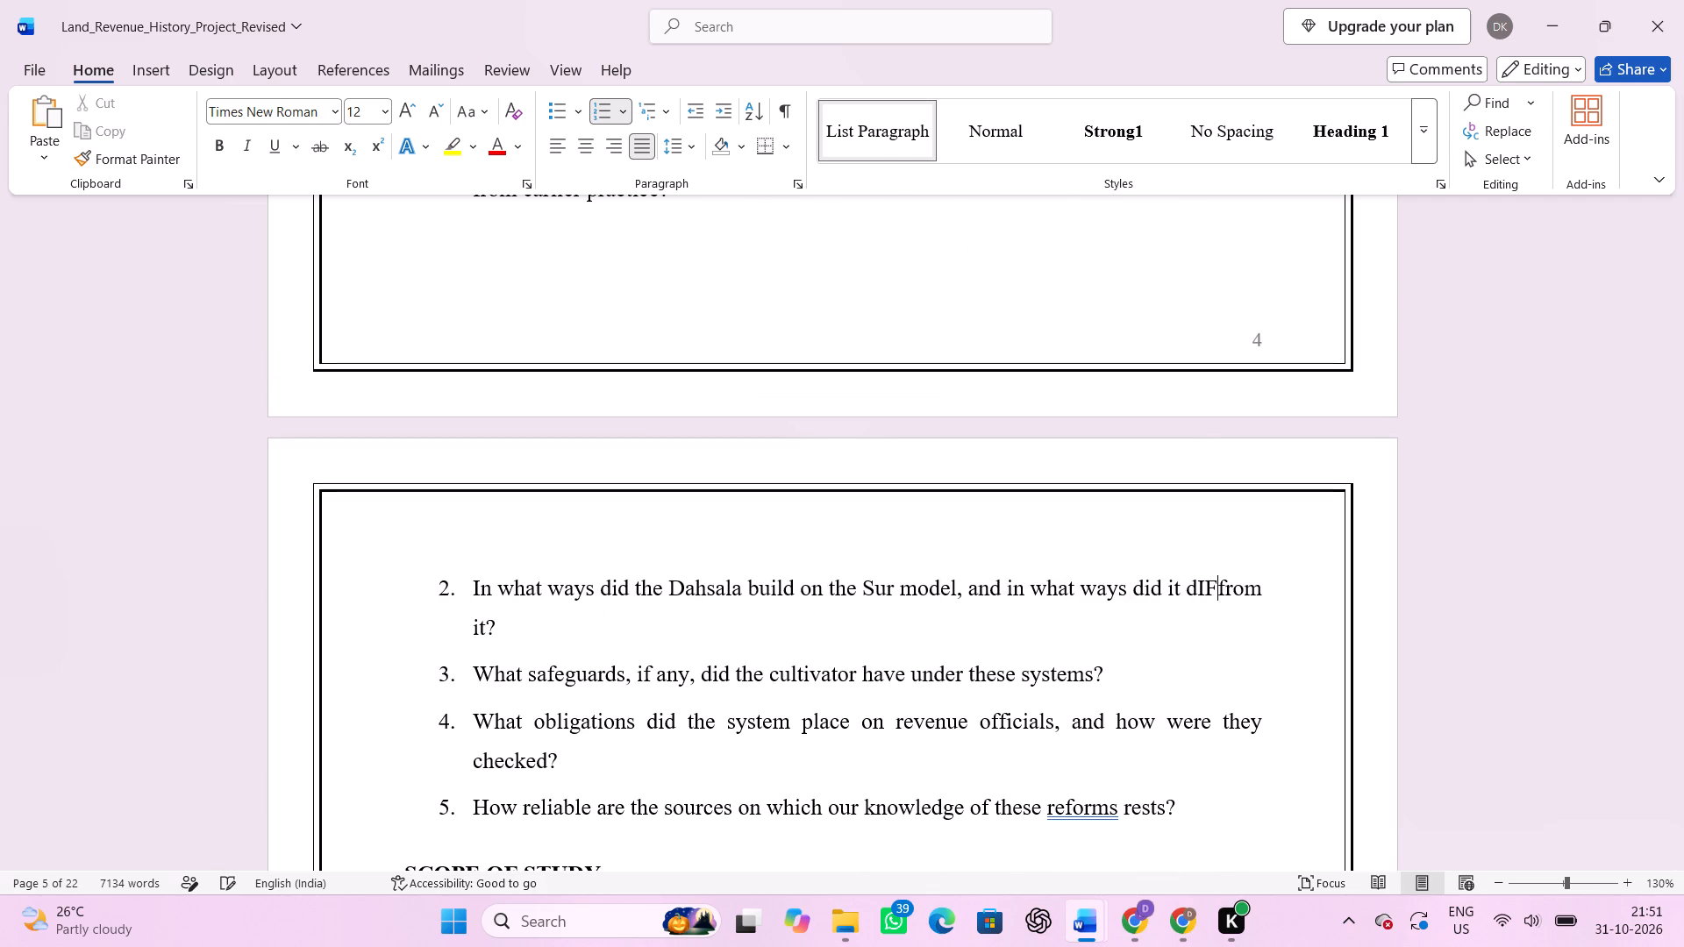
{"action": "key", "text": "BackSpace"}
{"action": "key", "text": "BackSpace"}
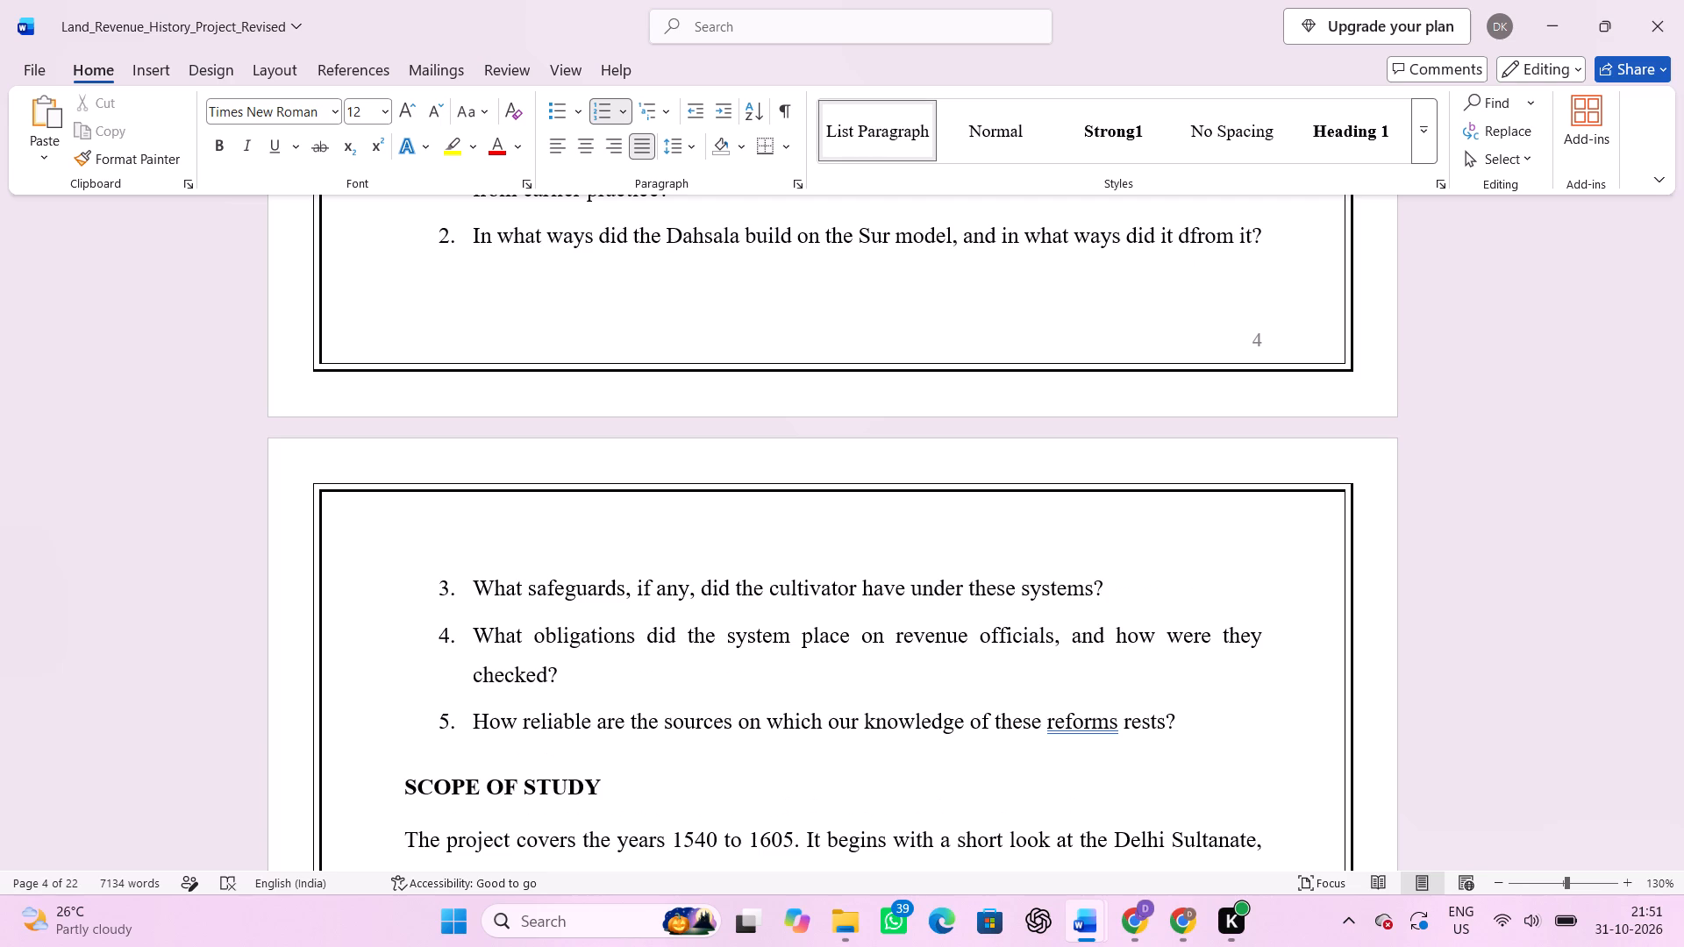
{"action": "type", "text": "iff"}
{"action": "key", "text": "e"}
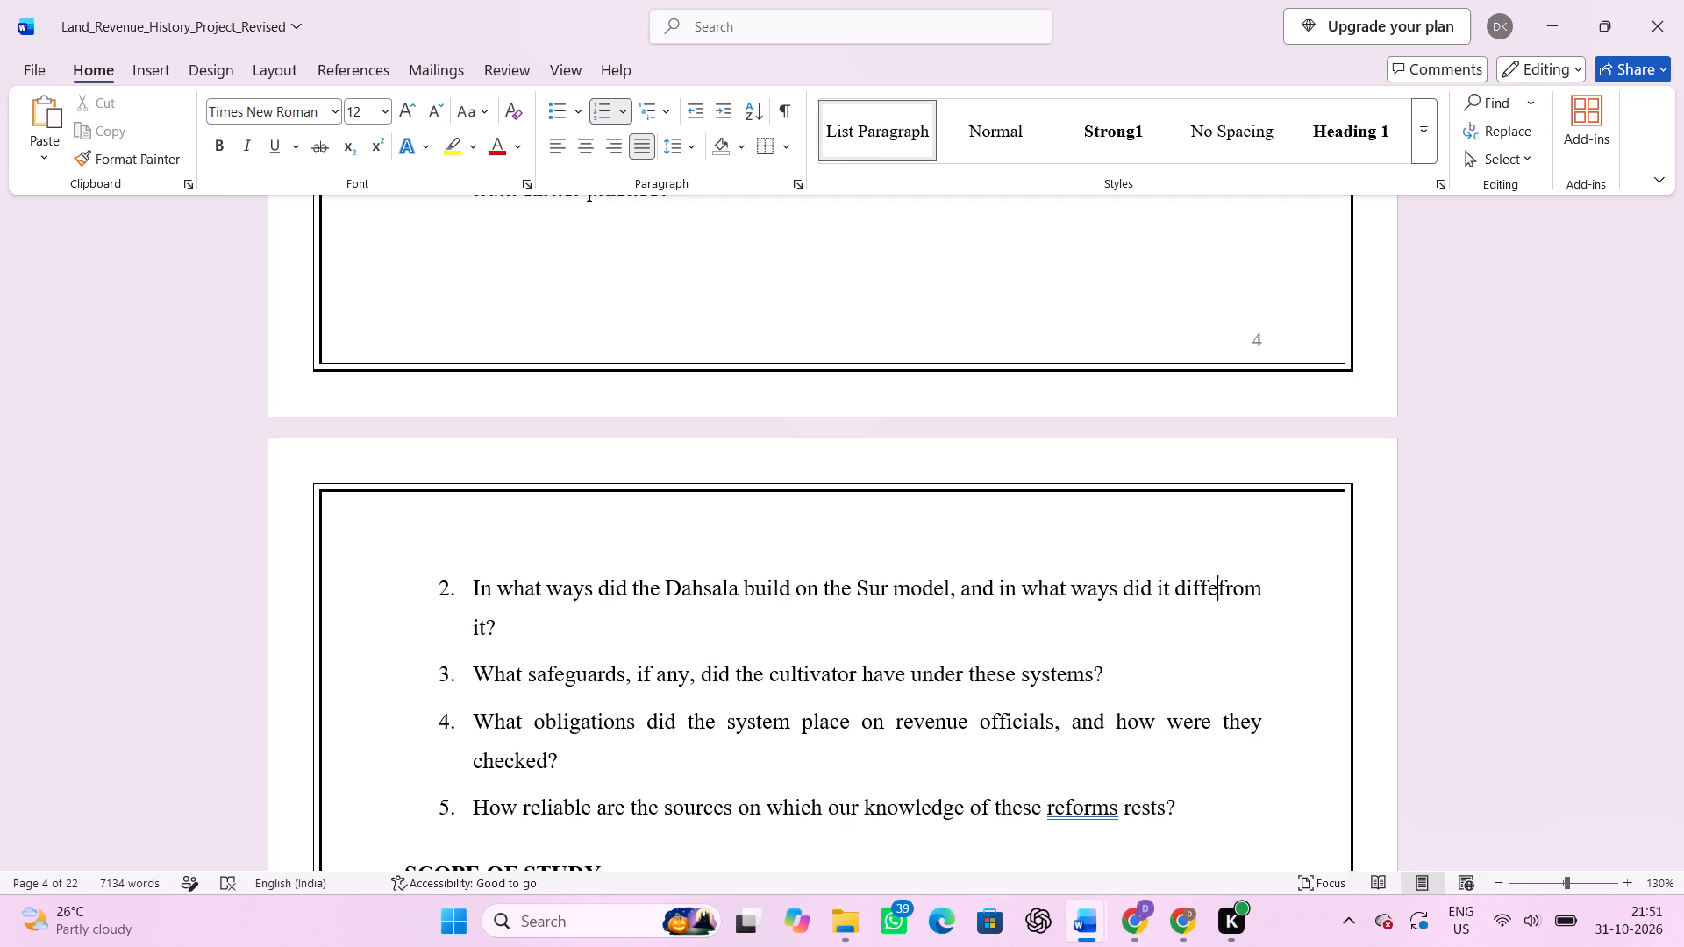
{"action": "key", "text": "BackSpace"}
{"action": "key", "text": "BackSpace"}
{"action": "type", "text": "fer"}
{"action": "key", "text": "space"}
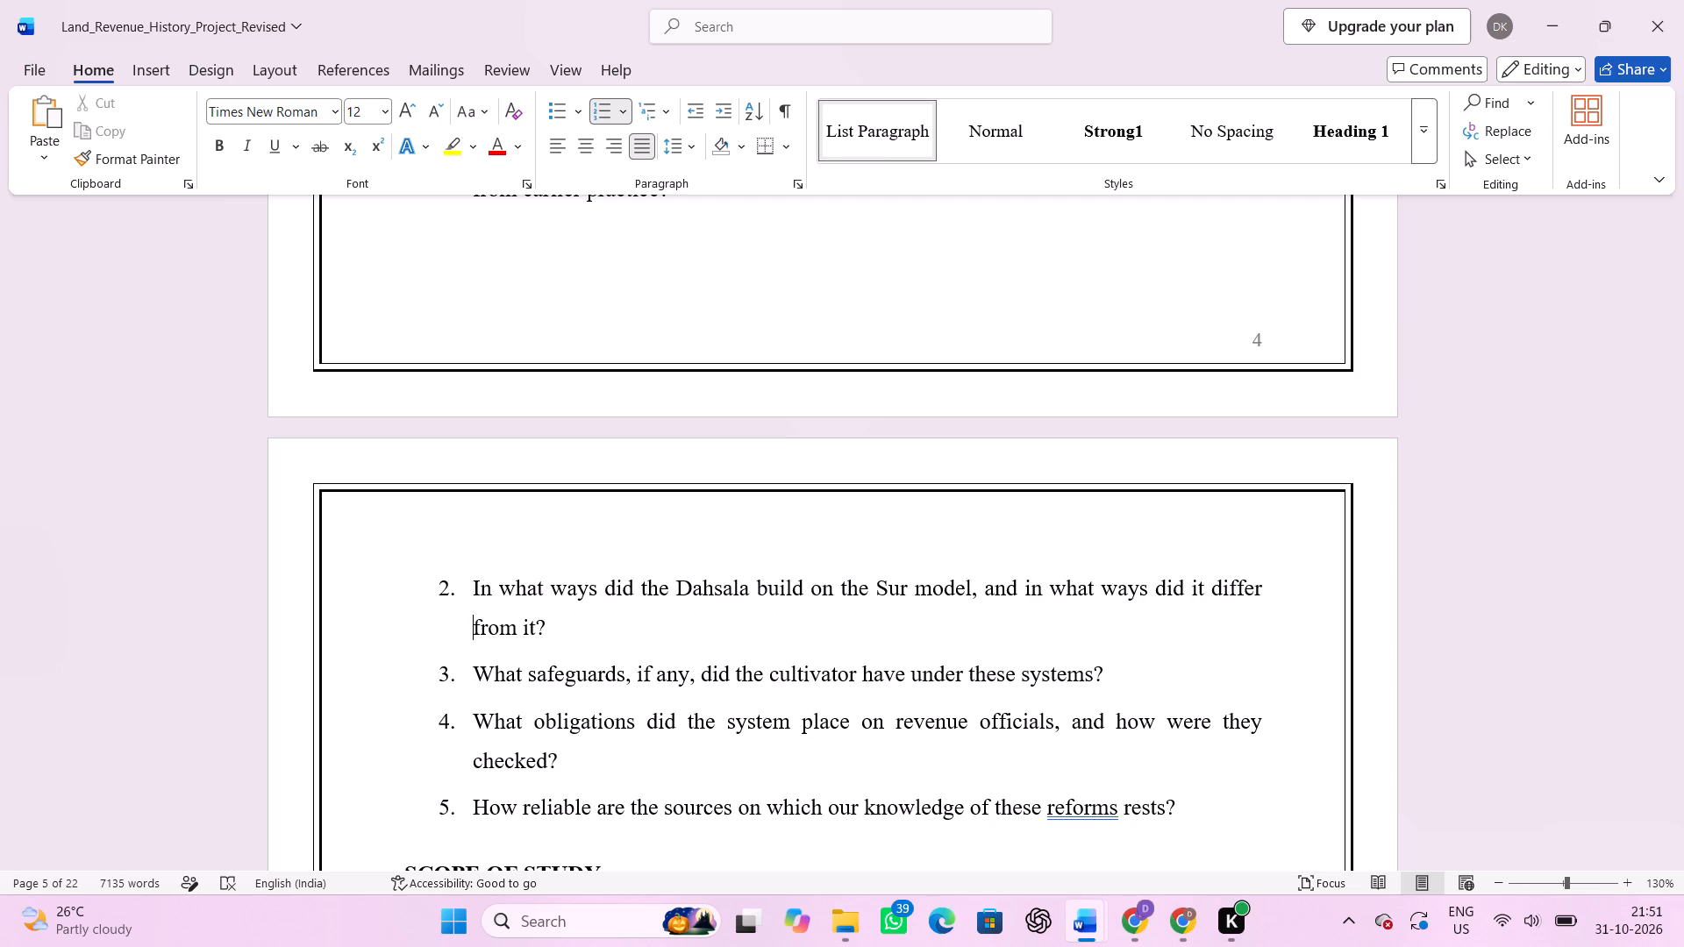
Apply the grammar suggestion "reforms'" to the flagged word in research question 5.
{"action": "scroll", "coordinate": [727, 756], "scroll_direction": "down", "scroll_amount": 1}
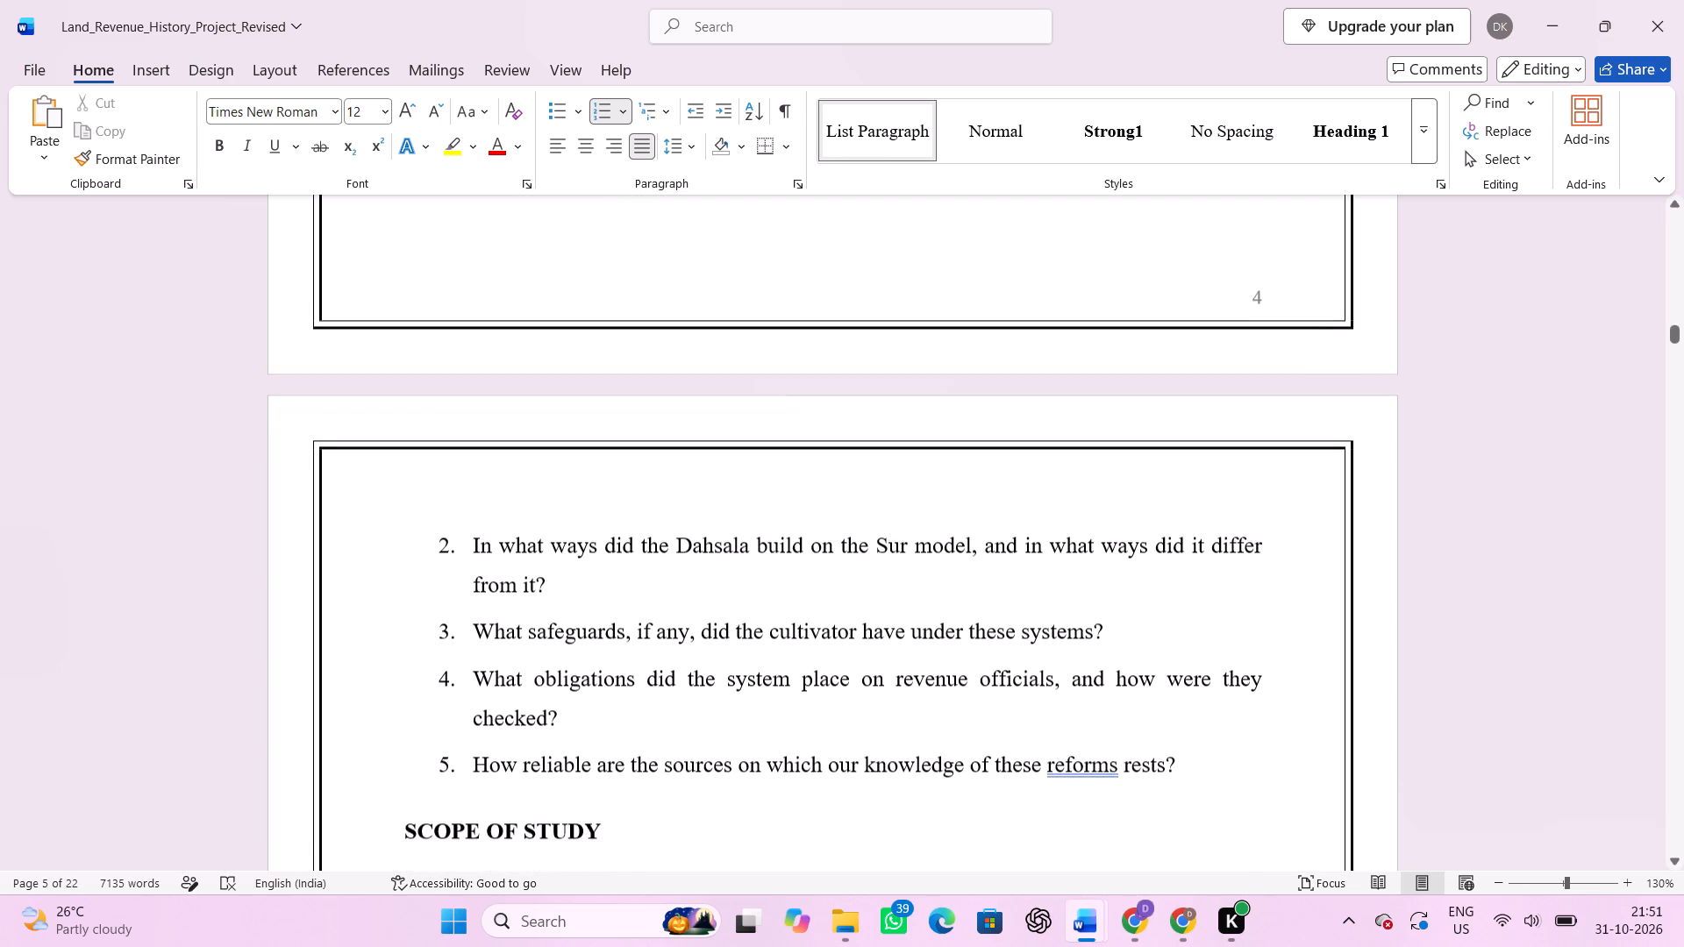
{"action": "scroll", "coordinate": [727, 756], "scroll_direction": "down", "scroll_amount": 3}
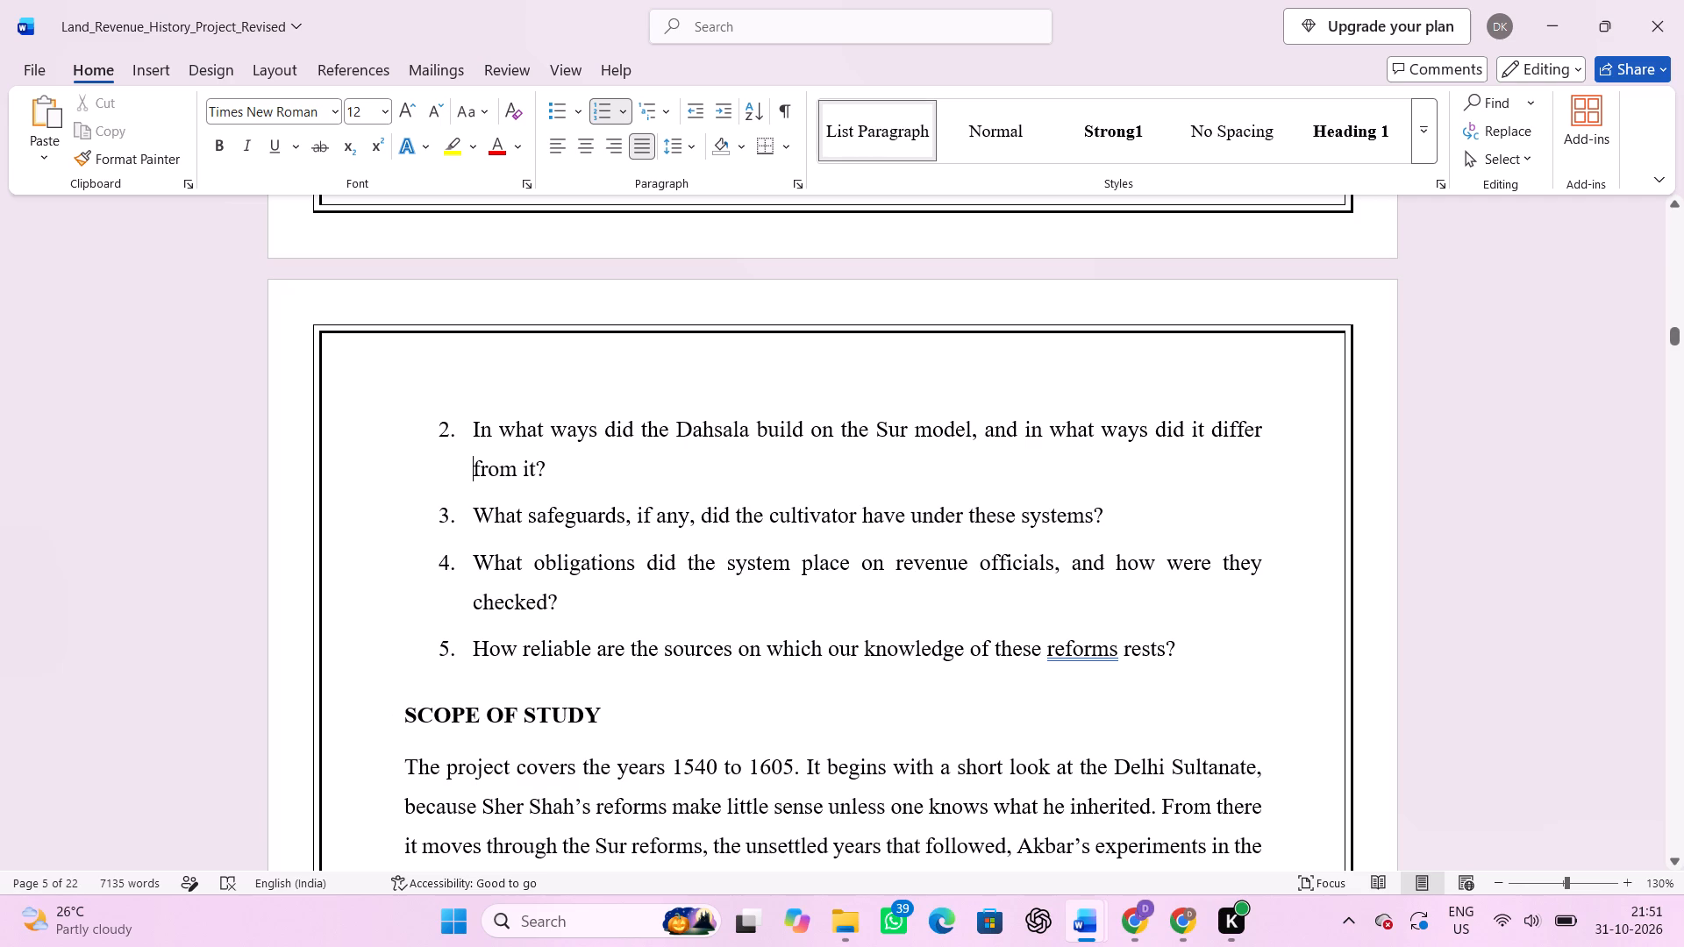
{"action": "scroll", "coordinate": [955, 783], "scroll_direction": "down", "scroll_amount": 1}
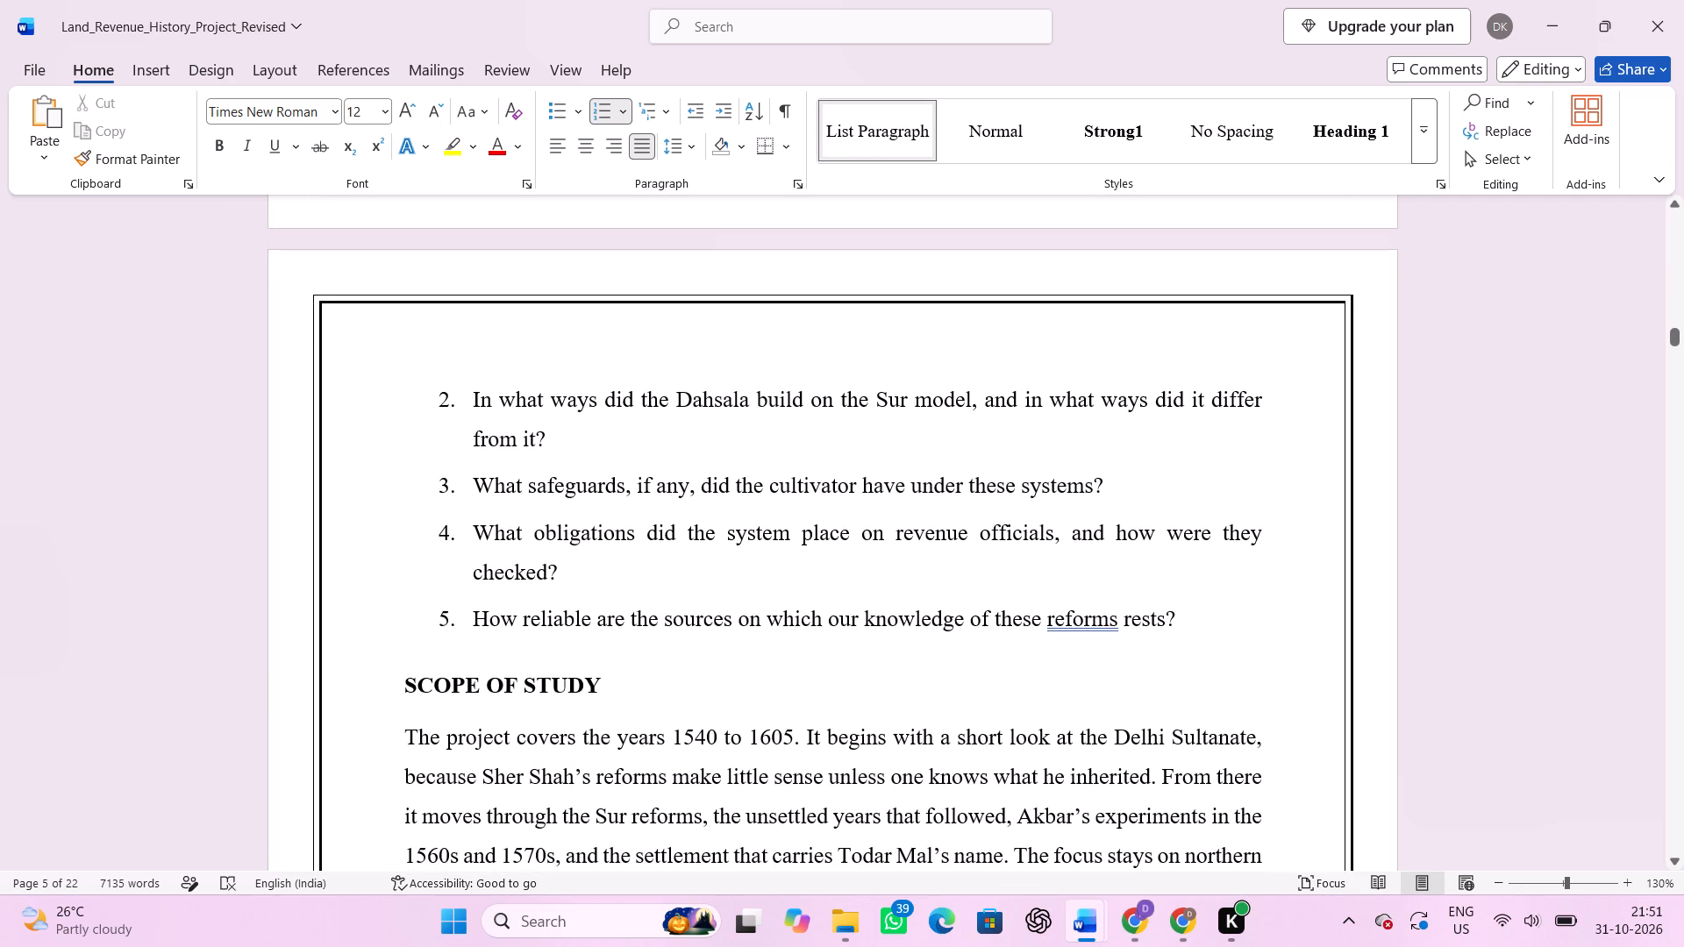
{"action": "scroll", "coordinate": [955, 783], "scroll_direction": "down", "scroll_amount": 1}
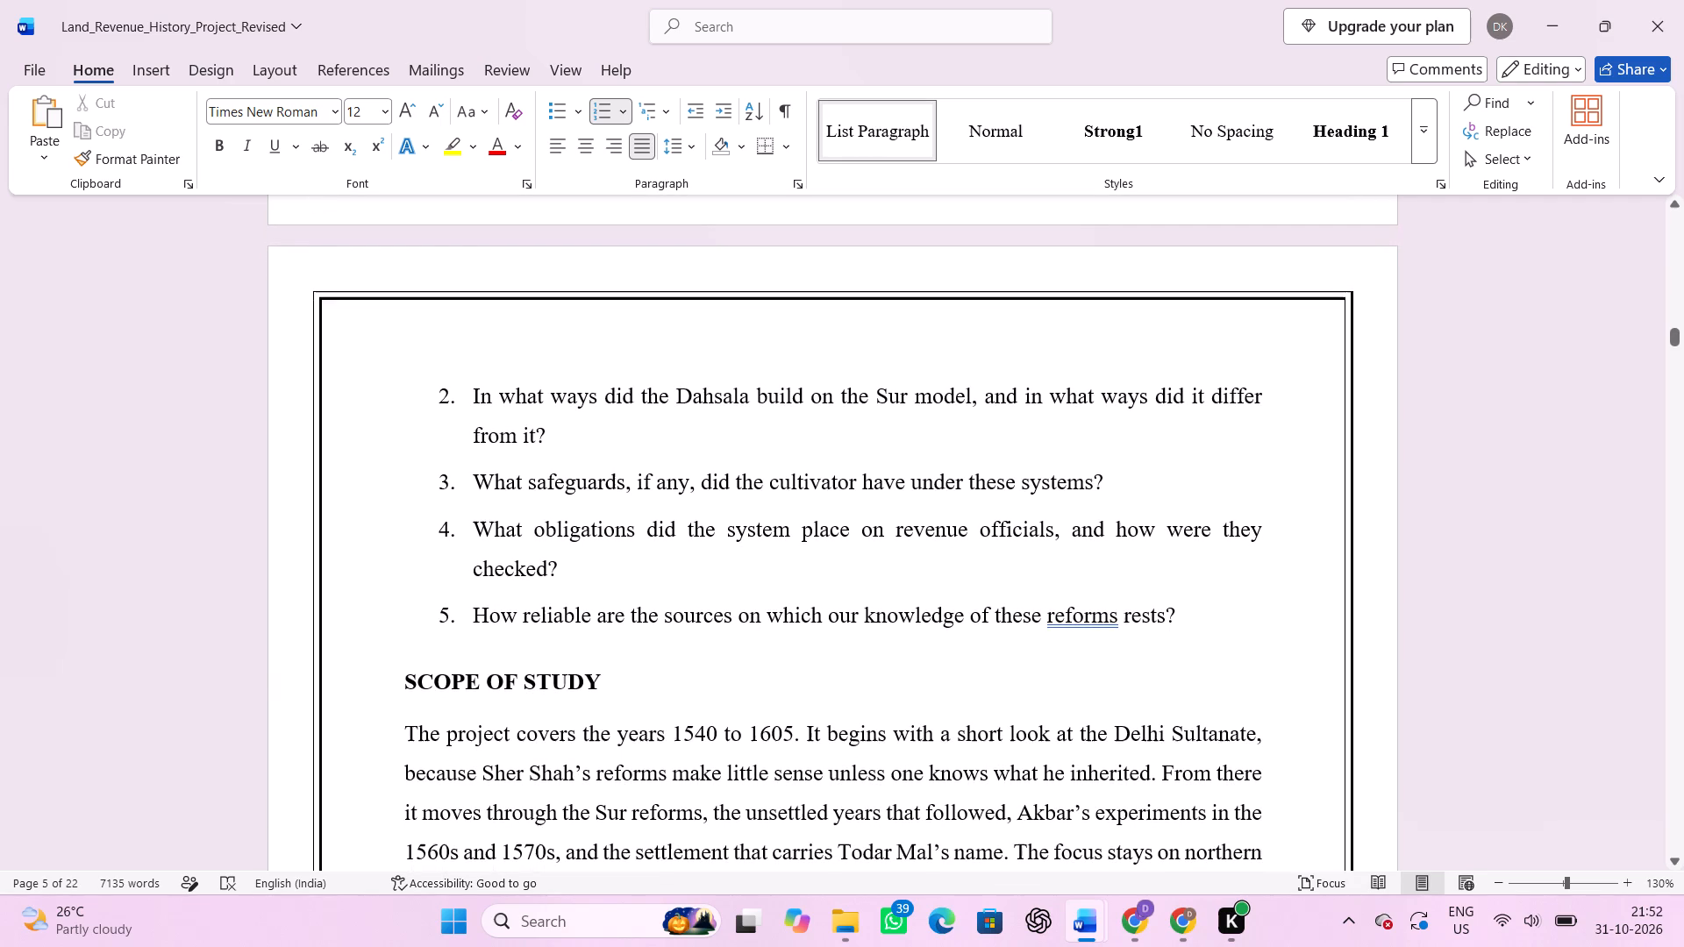
{"action": "scroll", "coordinate": [955, 783], "scroll_direction": "down", "scroll_amount": 1}
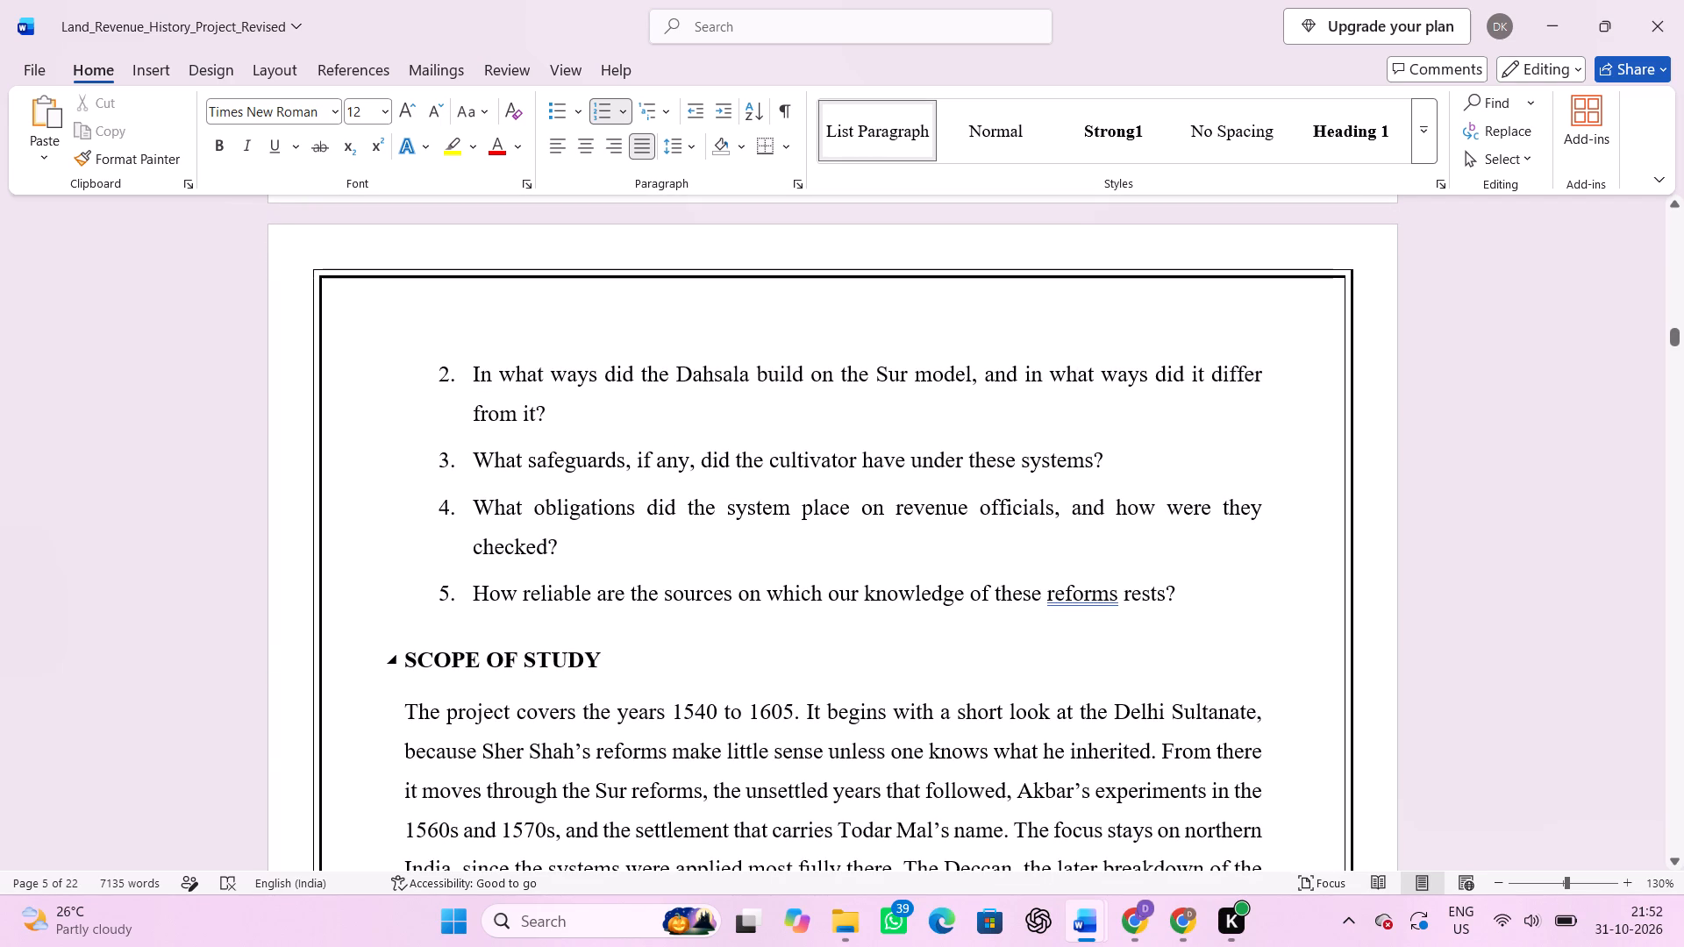
{"action": "right_click", "coordinate": [1088, 586]}
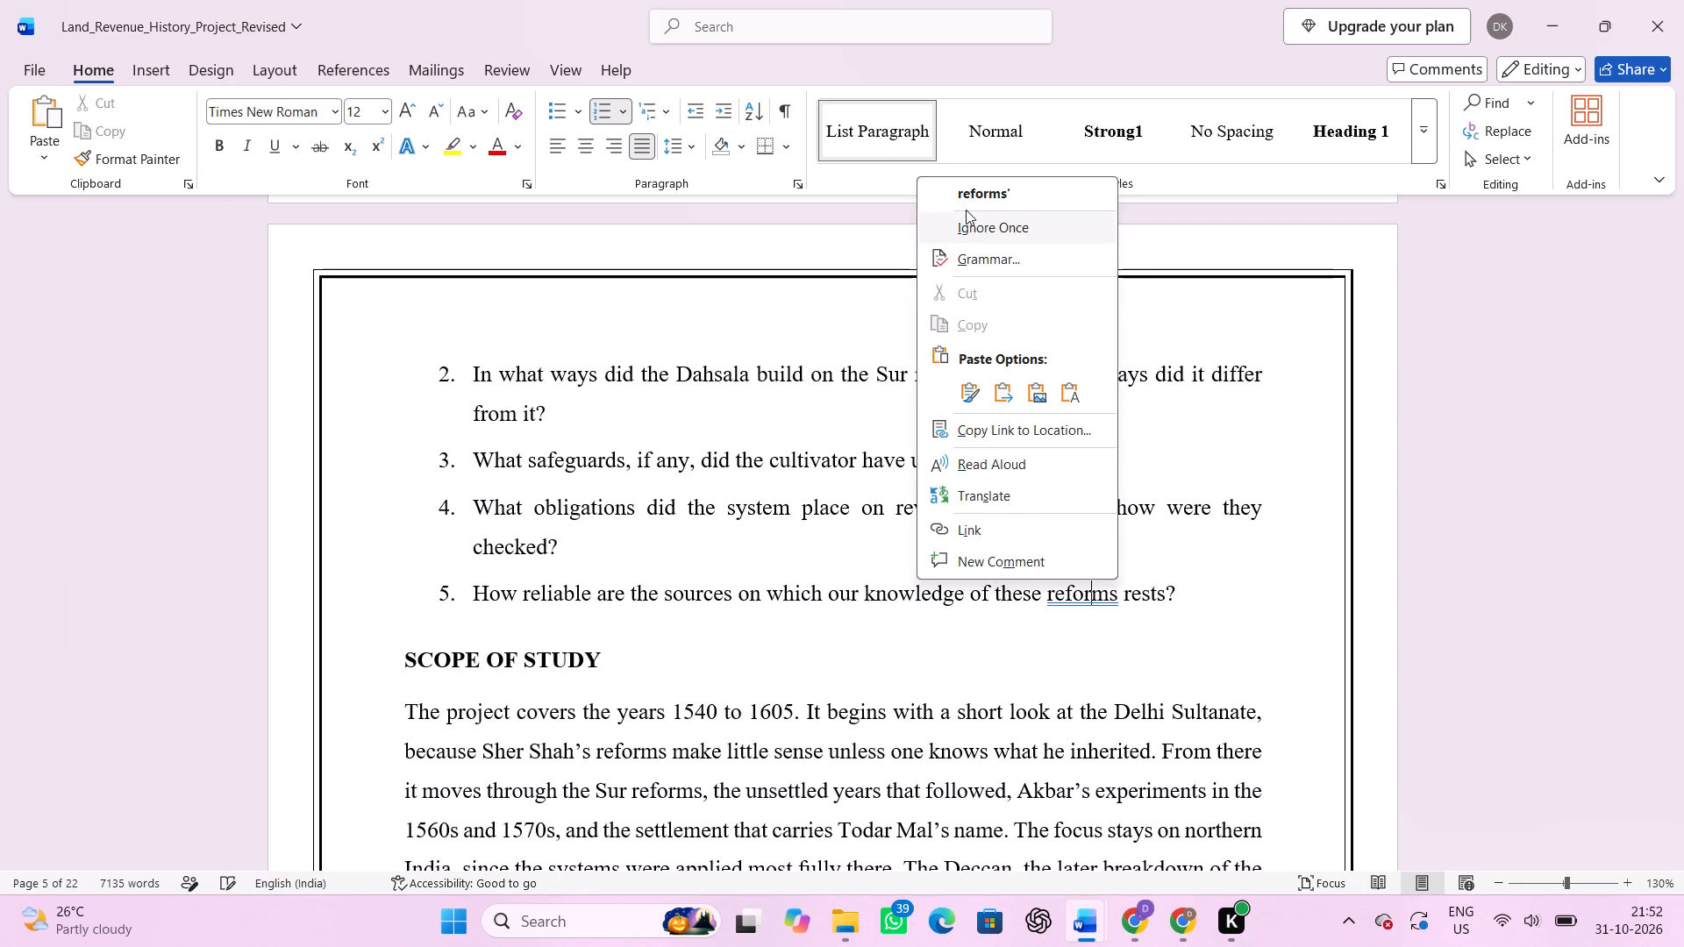
{"action": "left_click", "coordinate": [1003, 208]}
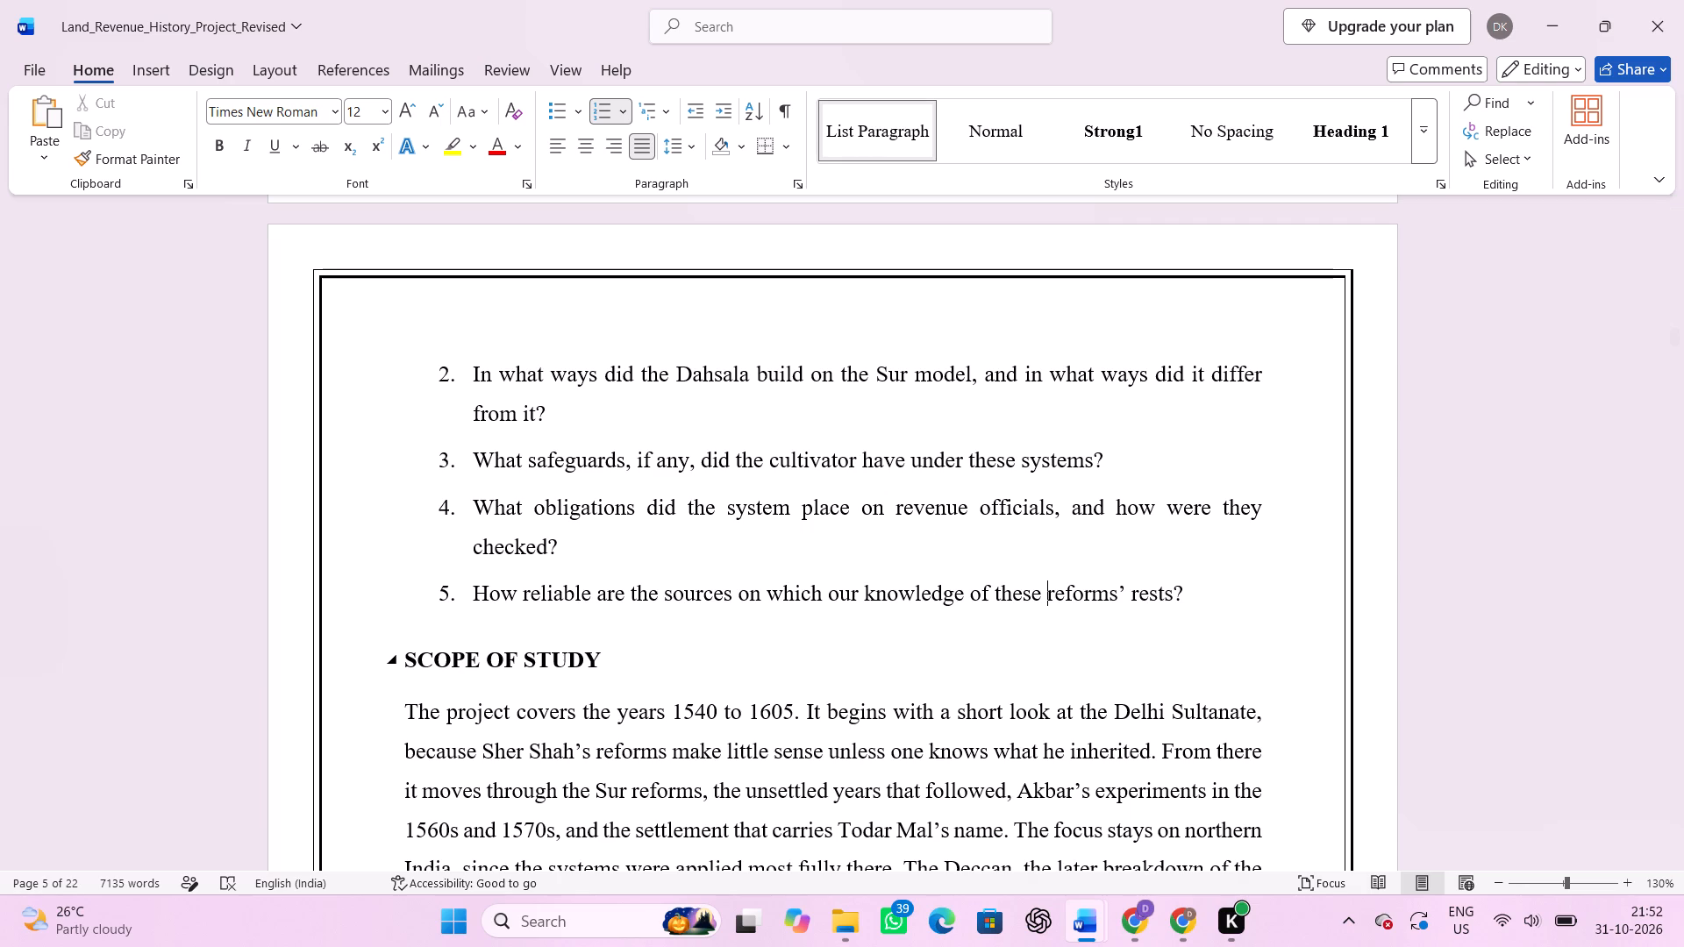
{"action": "left_click", "coordinate": [781, 692]}
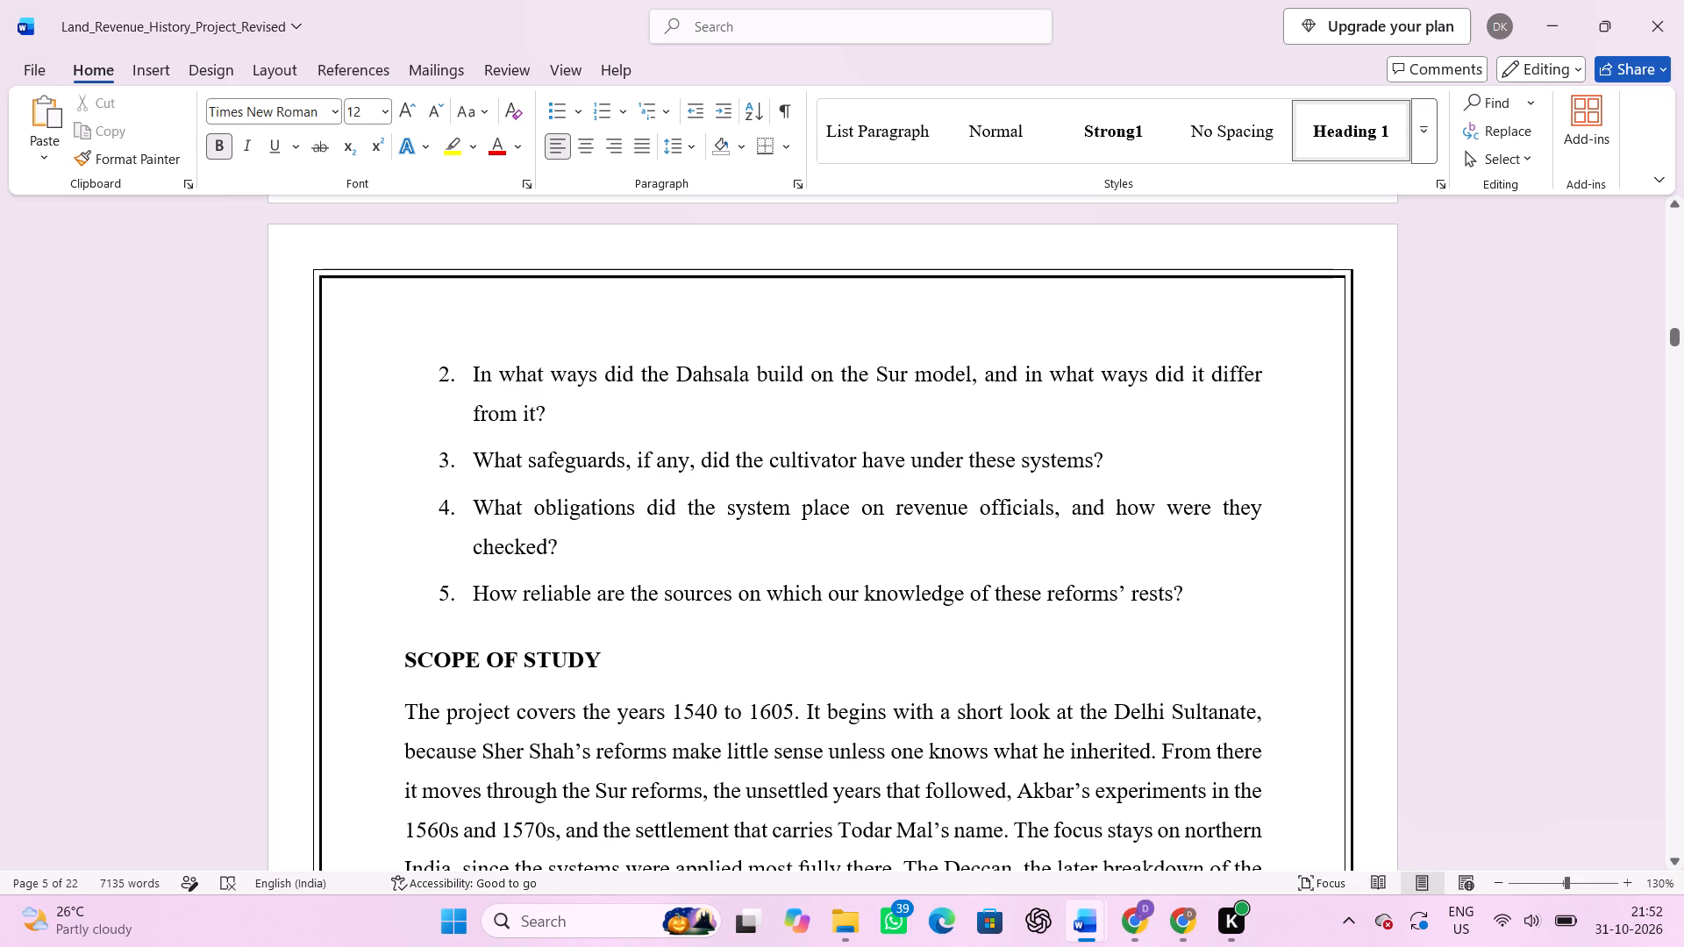
Remove the italics from jagirdari in the SCOPE OF STUDY paragraph.
{"action": "scroll", "coordinate": [706, 605], "scroll_direction": "down", "scroll_amount": 1}
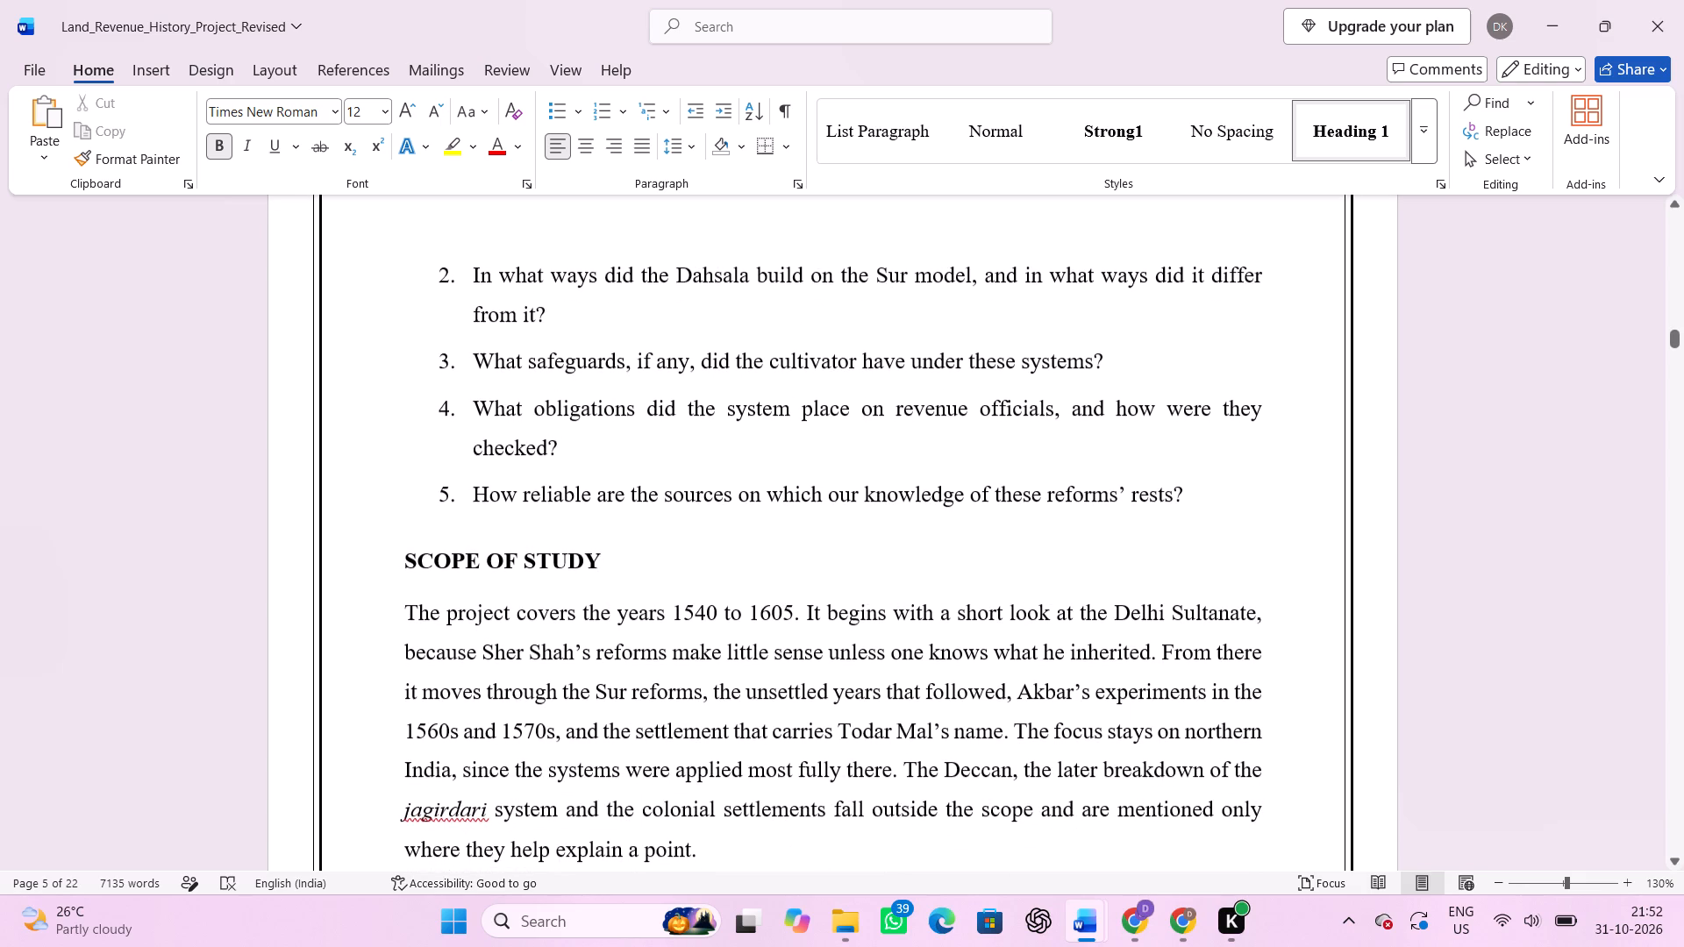
{"action": "scroll", "coordinate": [706, 605], "scroll_direction": "down", "scroll_amount": 2}
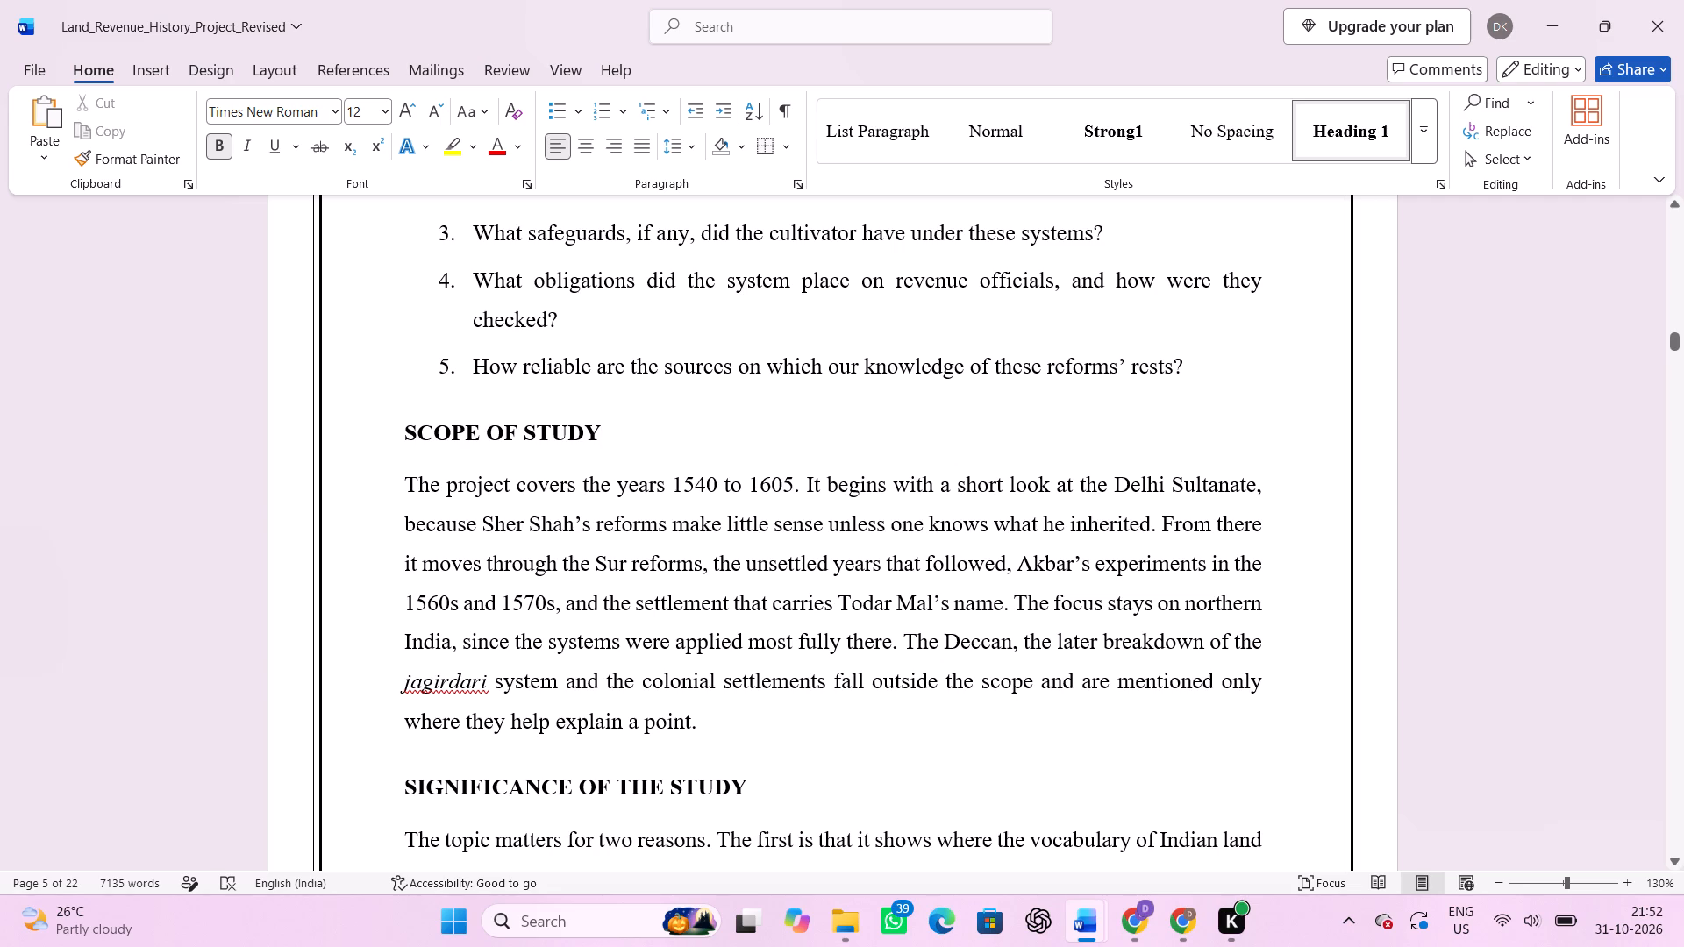
{"action": "left_click", "coordinate": [437, 686]}
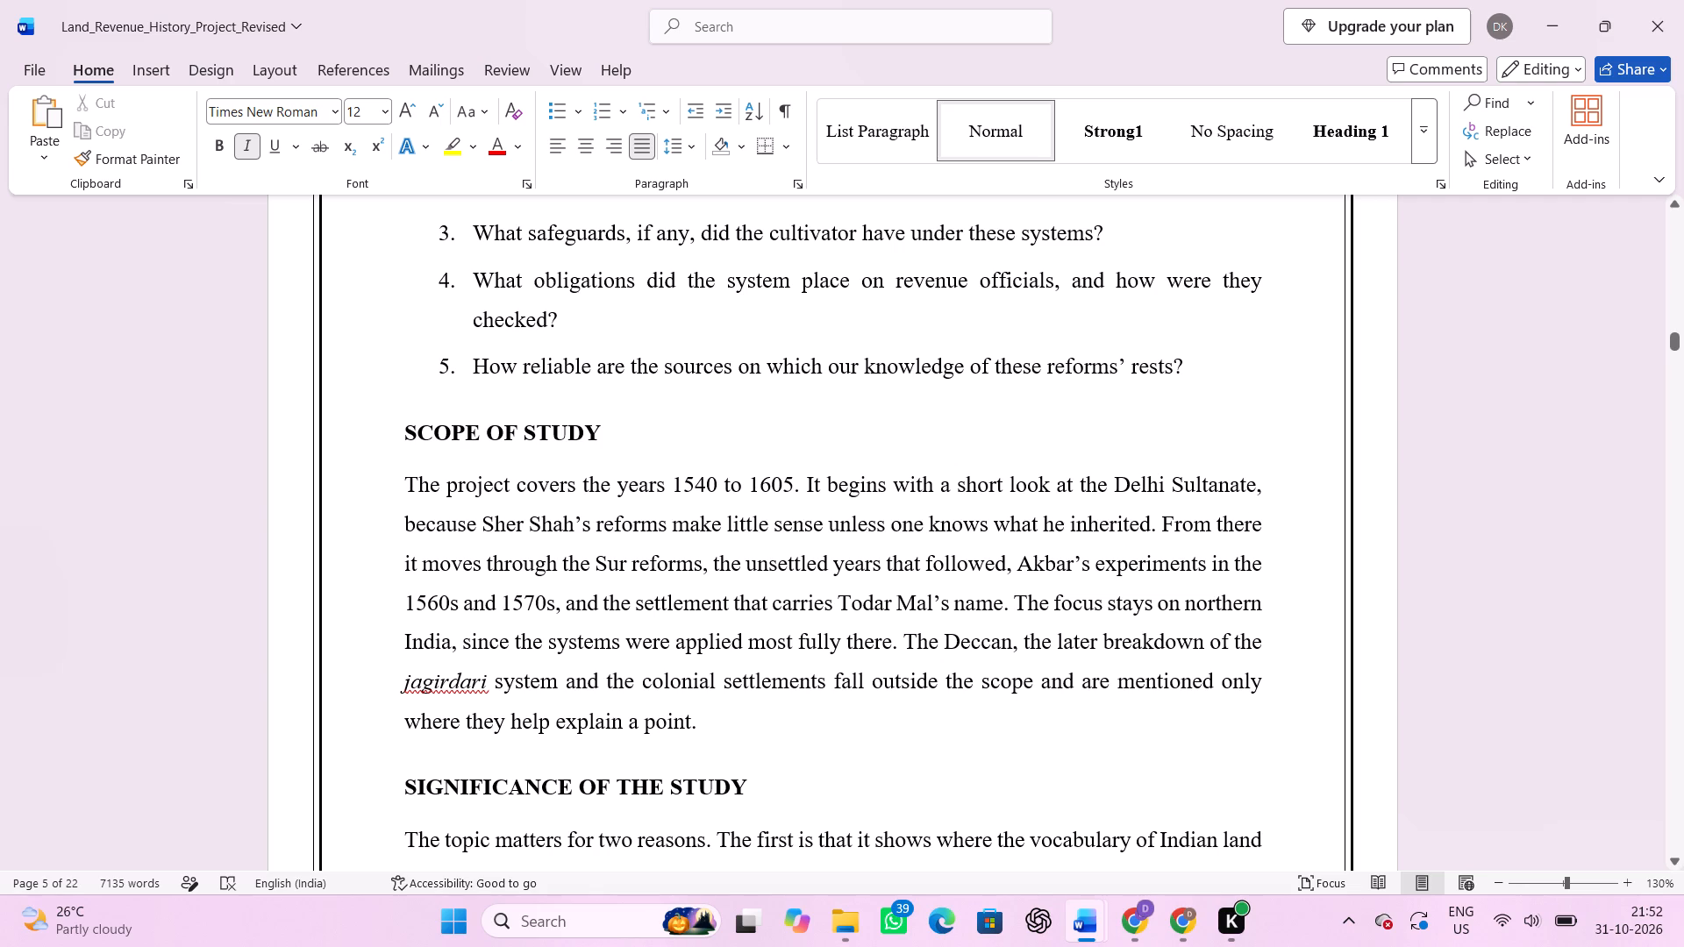
{"action": "left_click_drag", "start_coordinate": [489, 681], "coordinate": [407, 680]}
{"action": "left_click", "coordinate": [440, 638]}
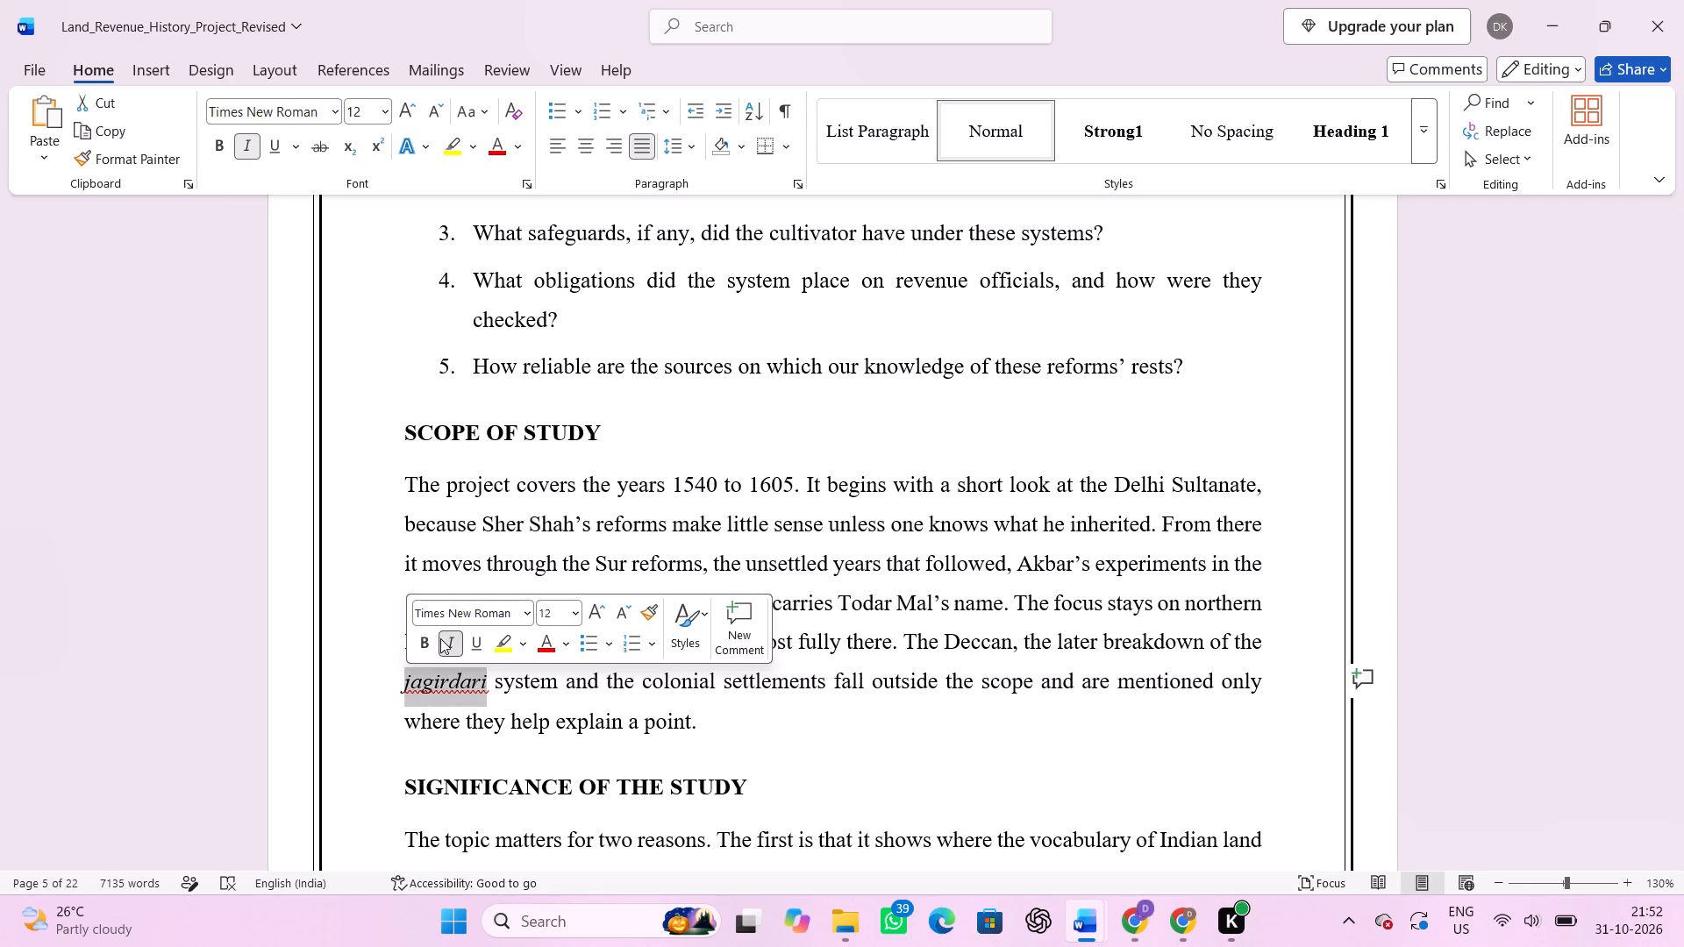
{"action": "left_click", "coordinate": [461, 683]}
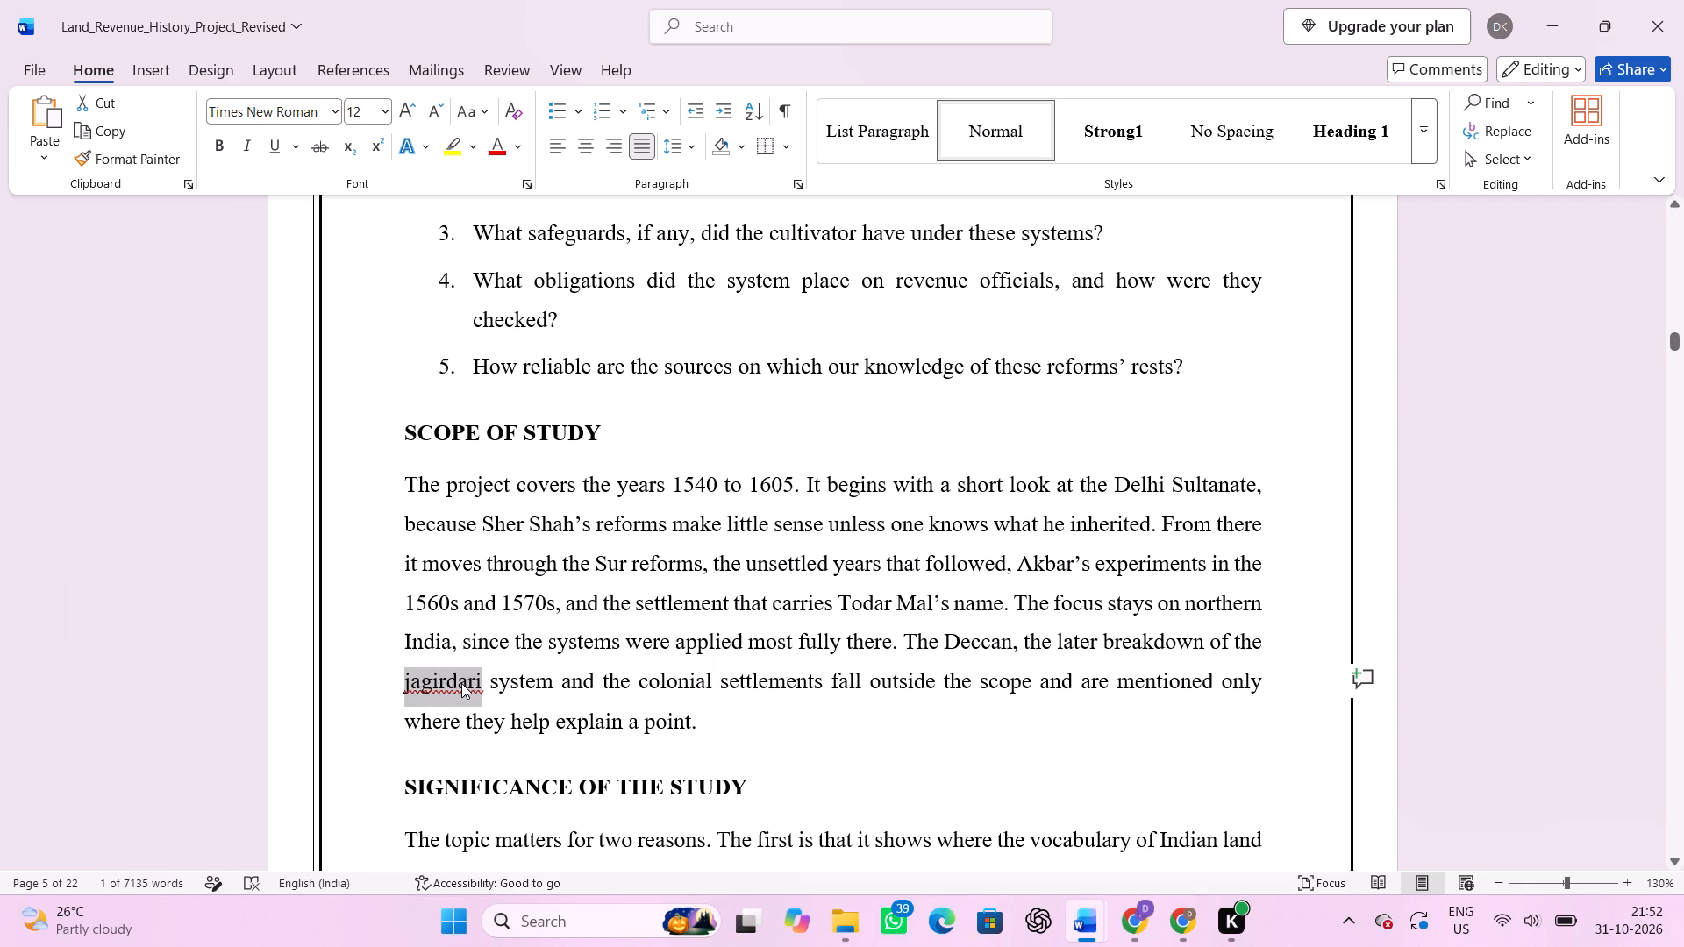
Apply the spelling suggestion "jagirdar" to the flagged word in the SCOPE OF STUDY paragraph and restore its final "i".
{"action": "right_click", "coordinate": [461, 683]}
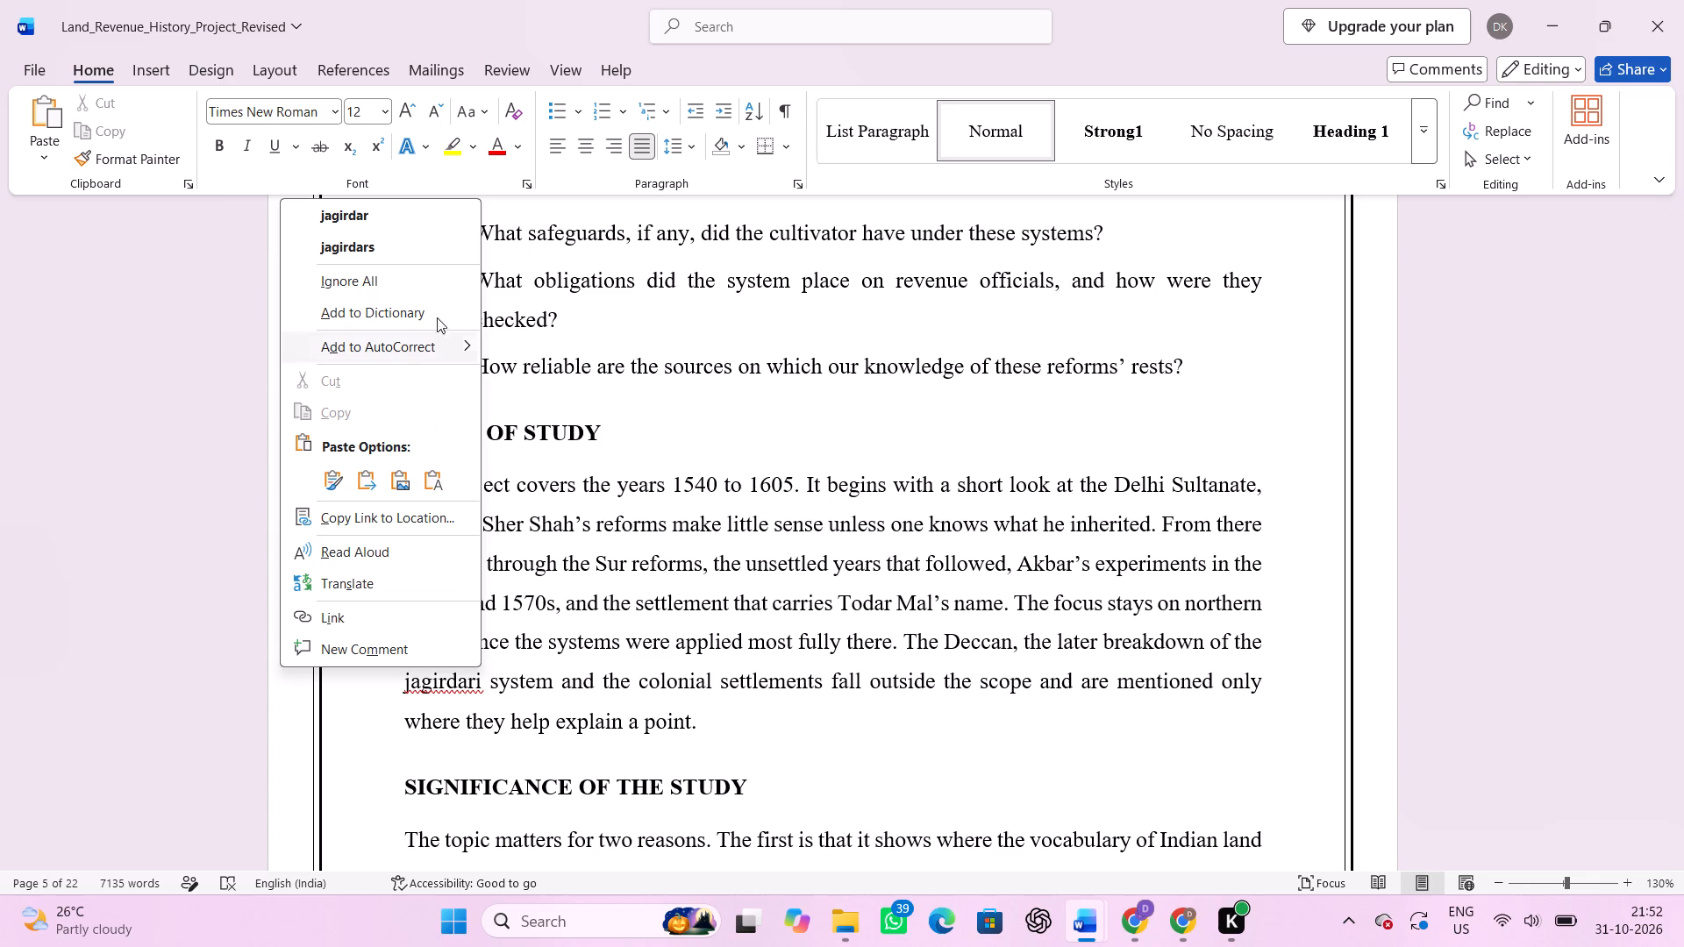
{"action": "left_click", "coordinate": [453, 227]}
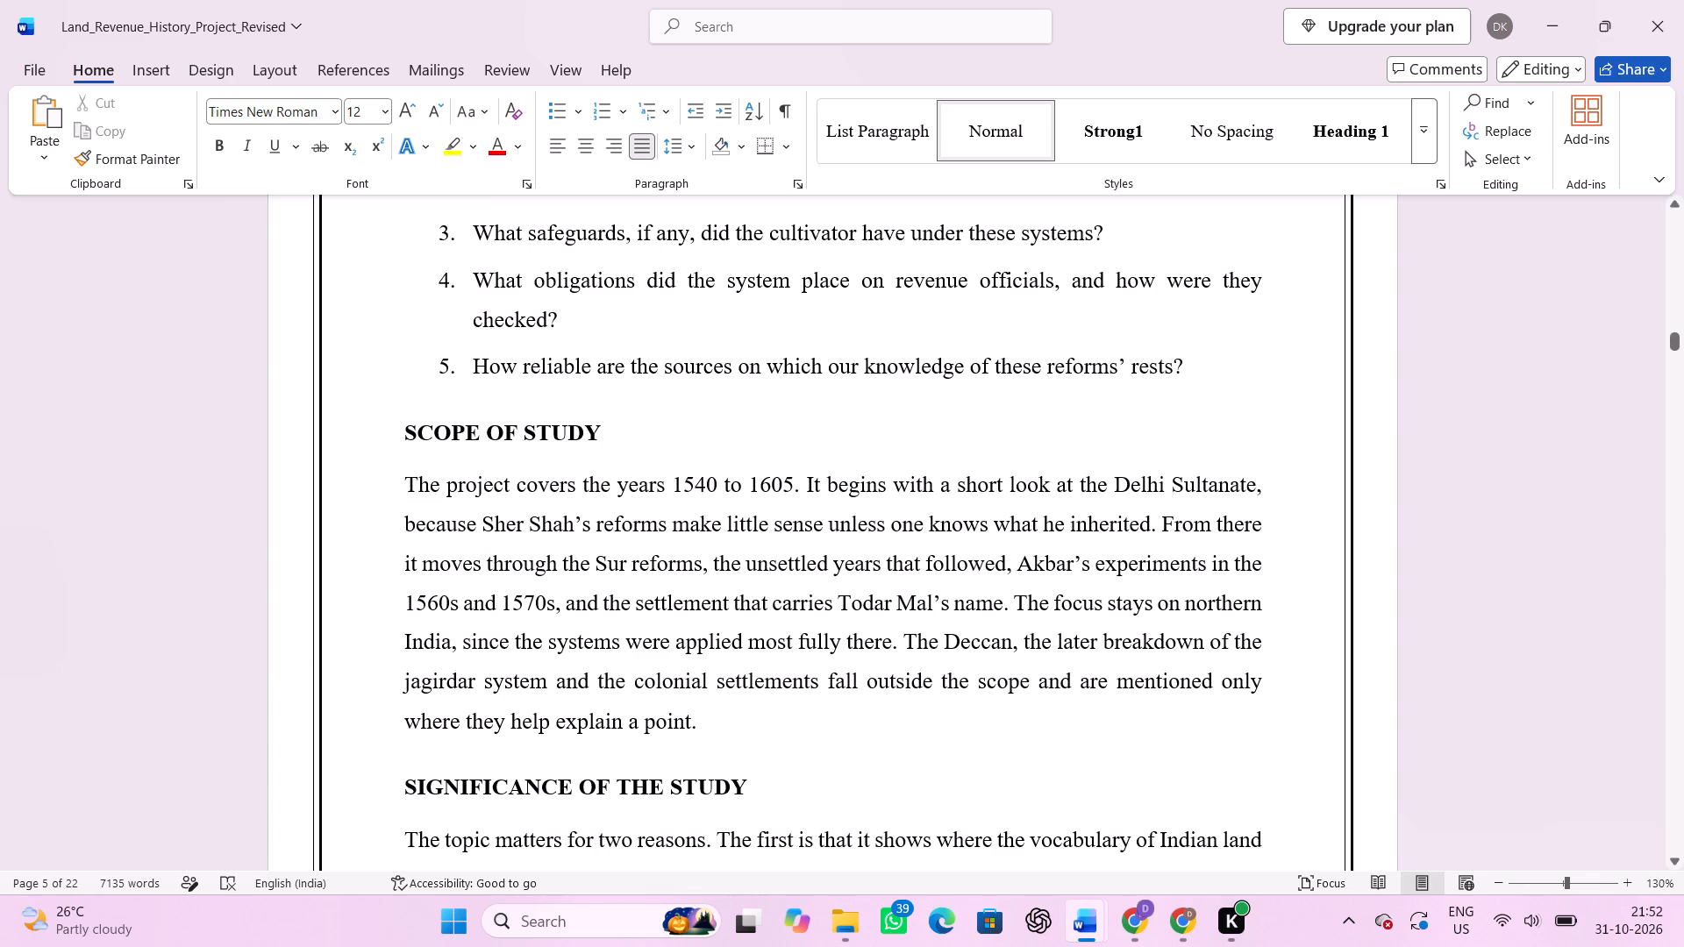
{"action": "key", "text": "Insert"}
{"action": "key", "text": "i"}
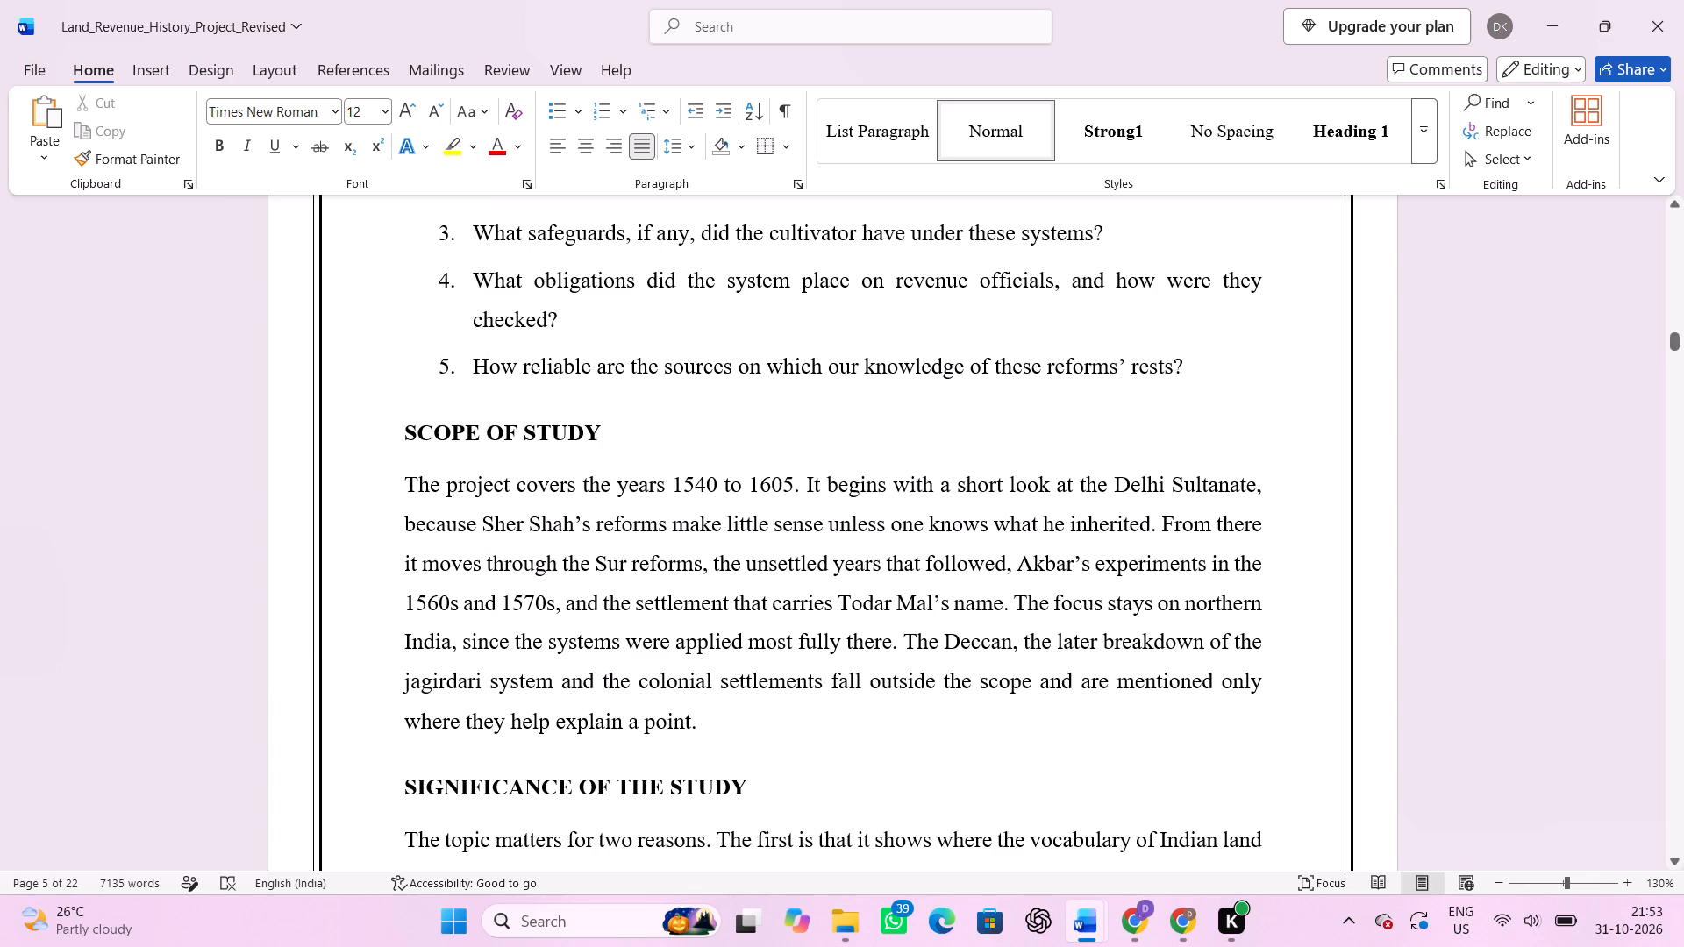
Add the flagged word jagirdari in the SCOPE OF STUDY paragraph to the spelling dictionary.
{"action": "left_click", "coordinate": [855, 640]}
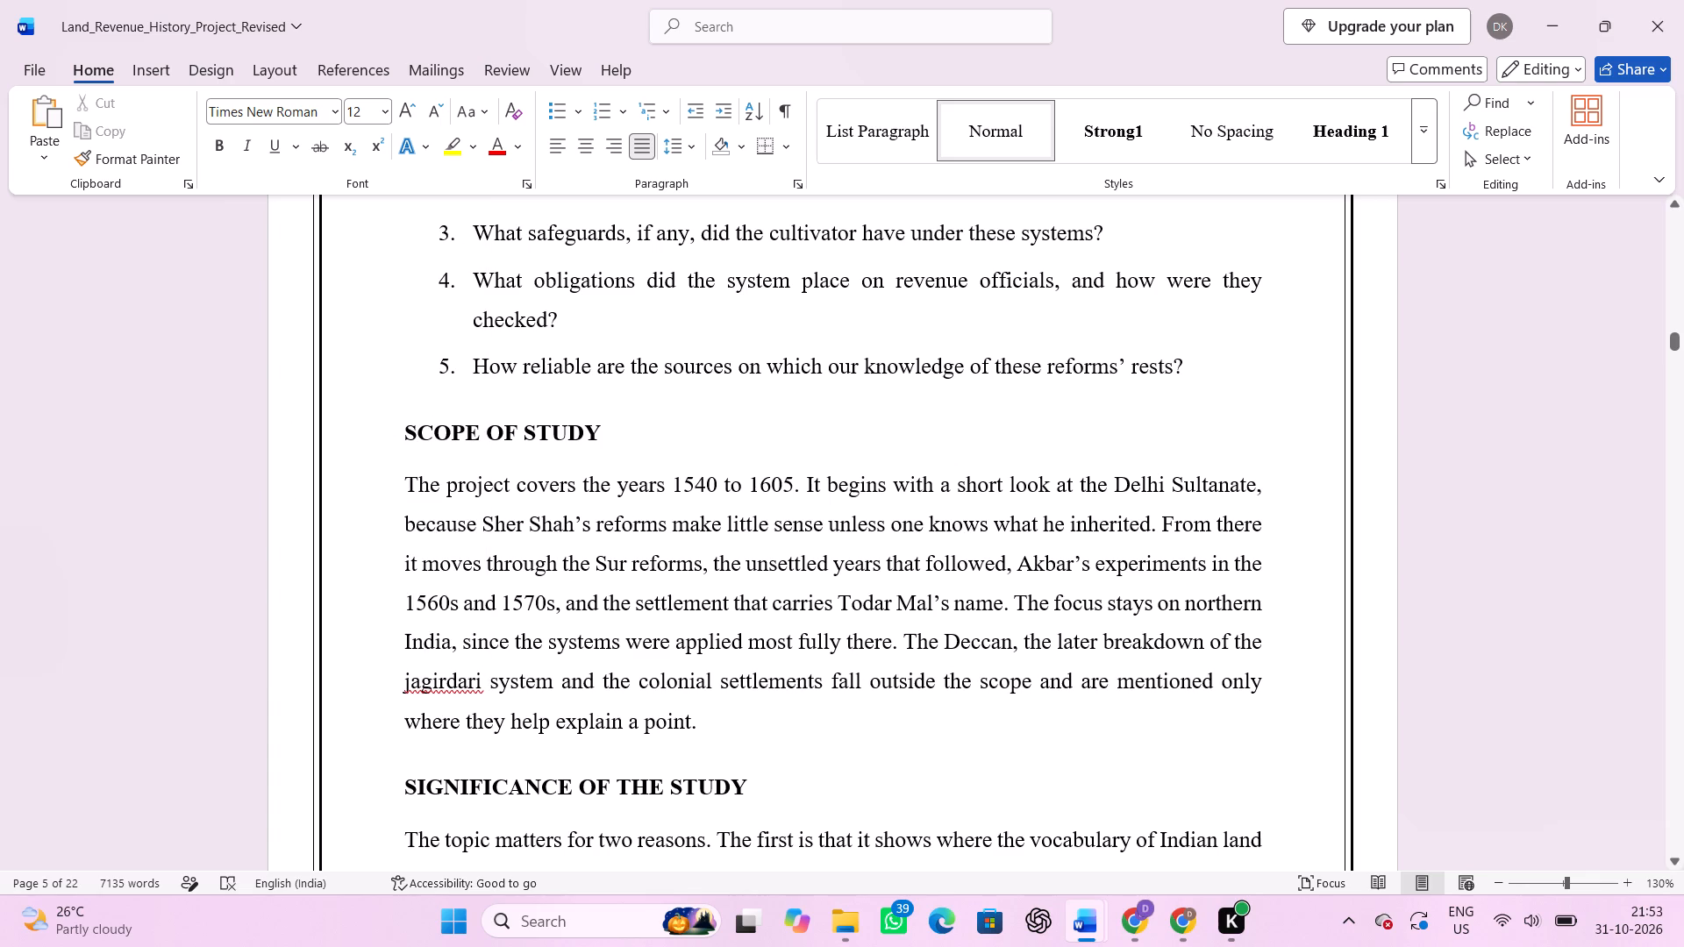
{"action": "left_click", "coordinate": [455, 688]}
{"action": "right_click", "coordinate": [455, 688]}
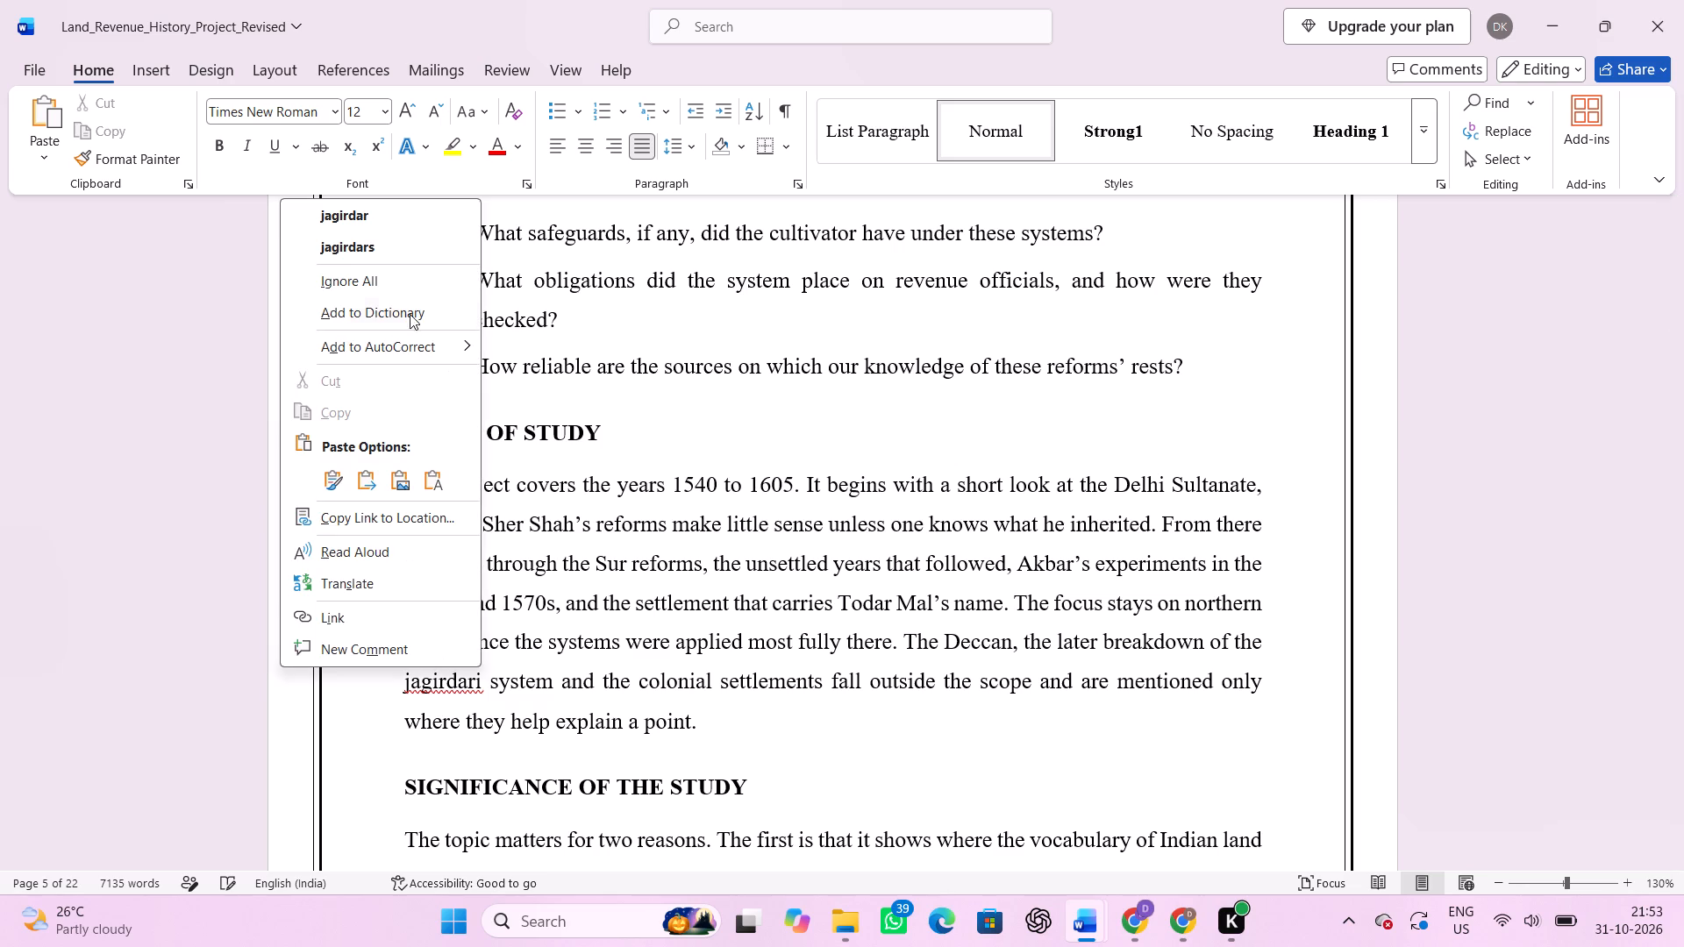
{"action": "left_click", "coordinate": [389, 319]}
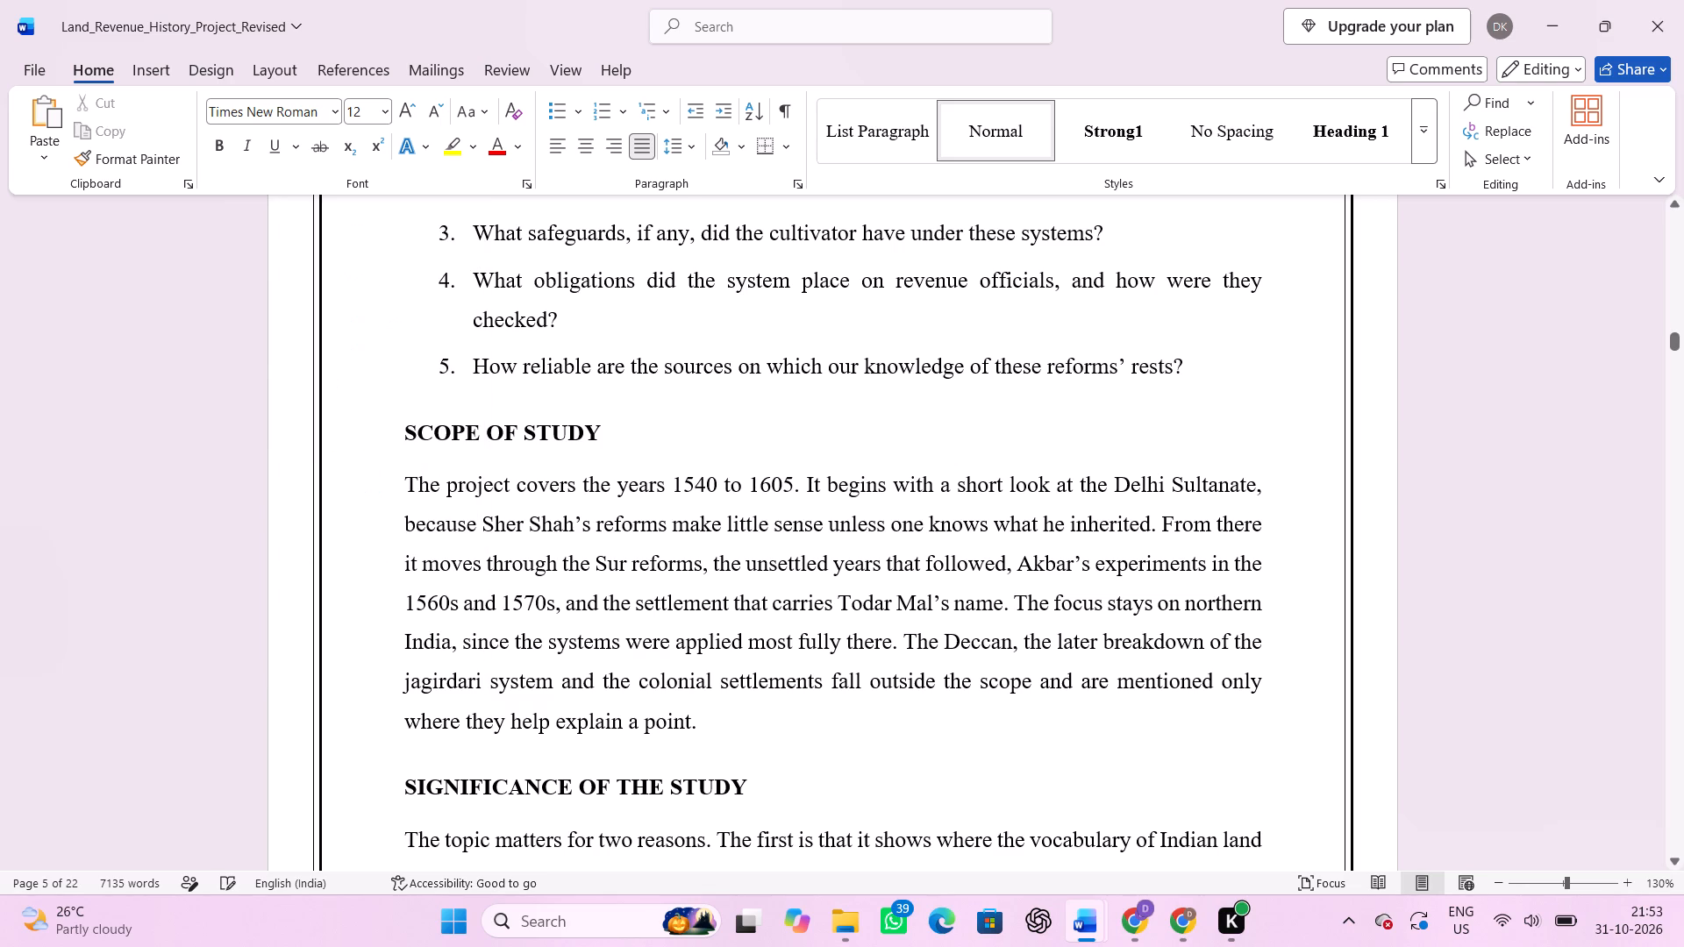
Add the flagged words patta and qanungo in the SIGNIFICANCE OF THE STUDY paragraph to the spelling dictionary.
{"action": "scroll", "coordinate": [769, 708], "scroll_direction": "down", "scroll_amount": 2}
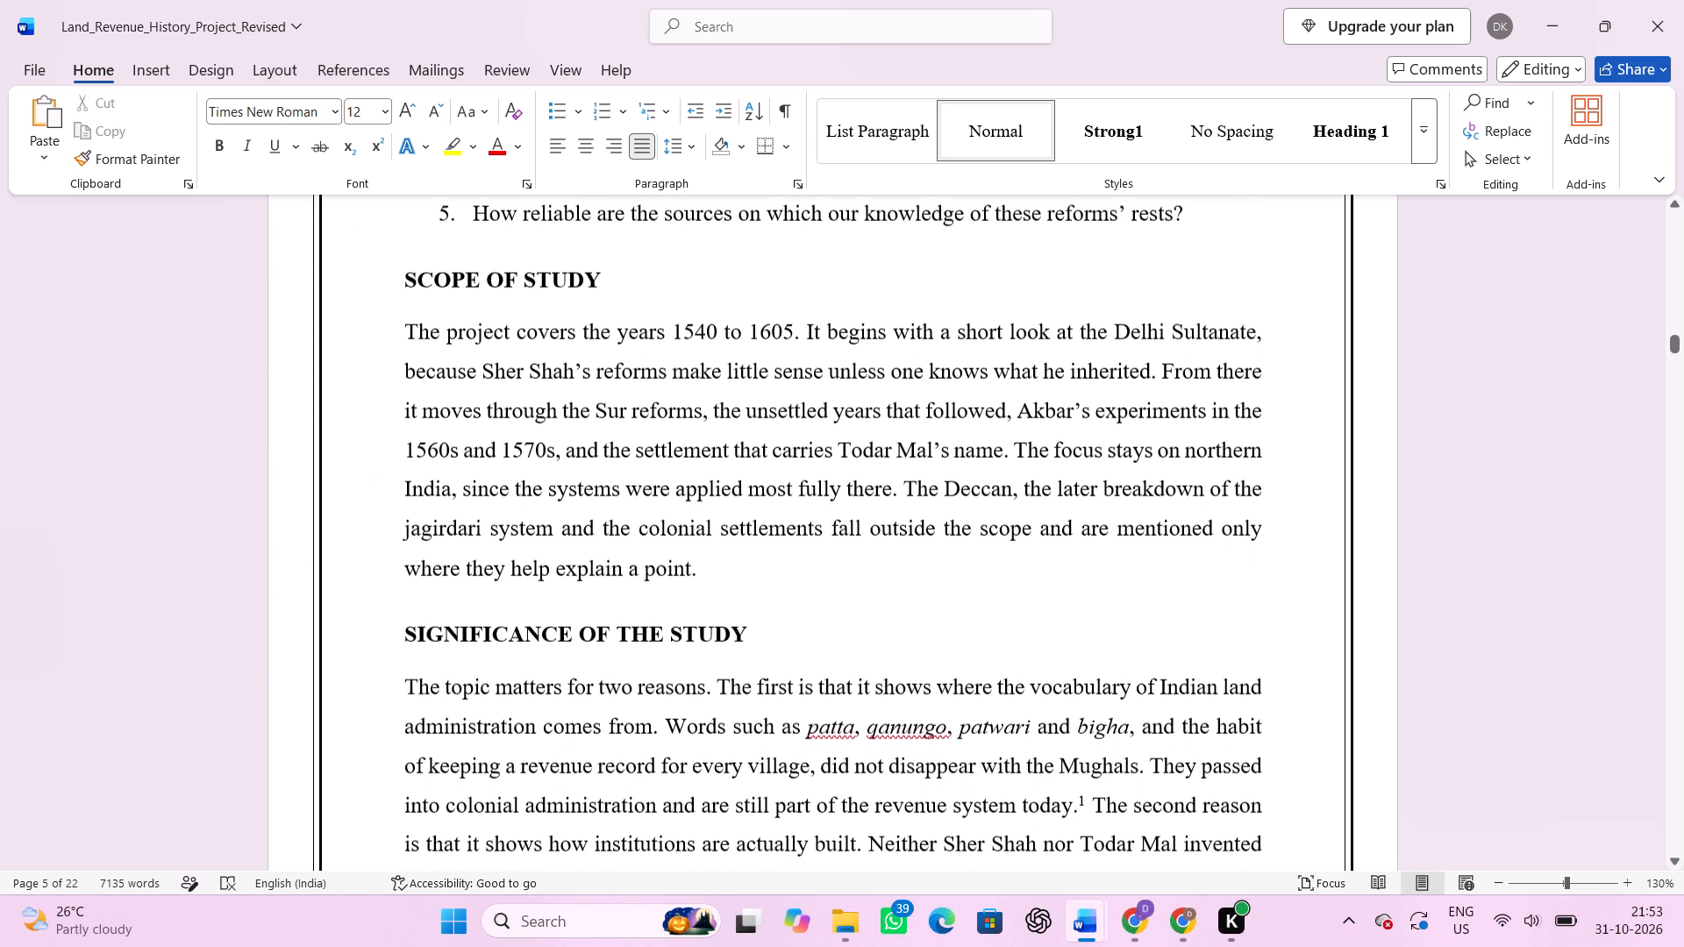
{"action": "scroll", "coordinate": [769, 708], "scroll_direction": "down", "scroll_amount": 1}
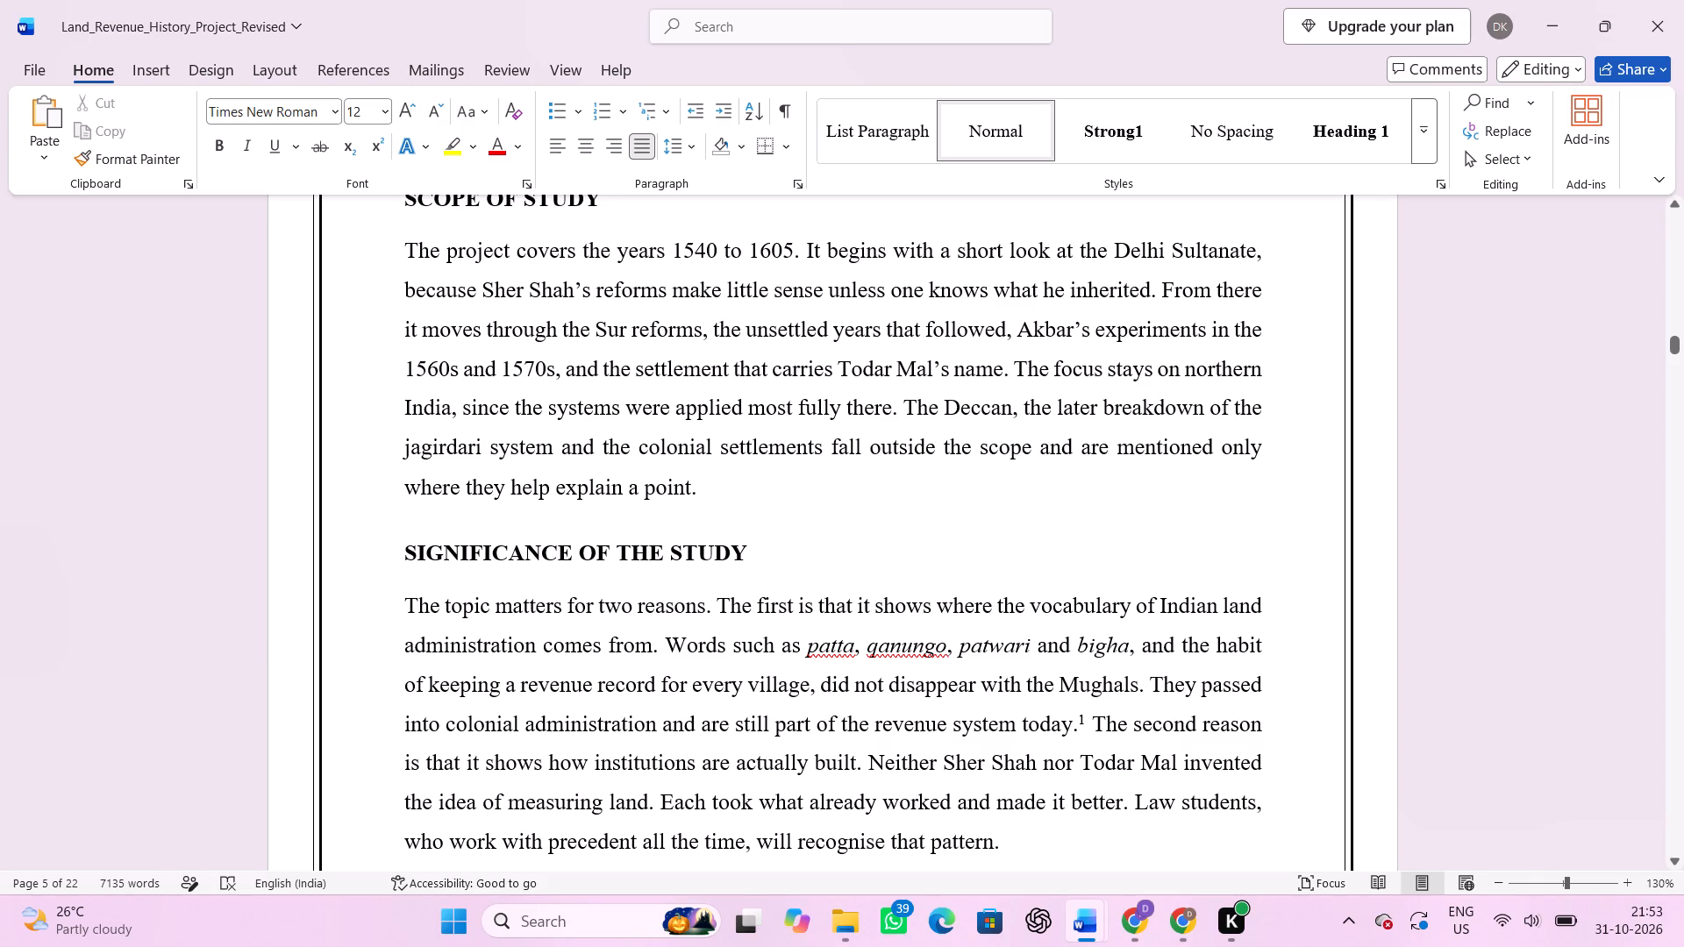
{"action": "scroll", "coordinate": [814, 665], "scroll_direction": "down", "scroll_amount": 1}
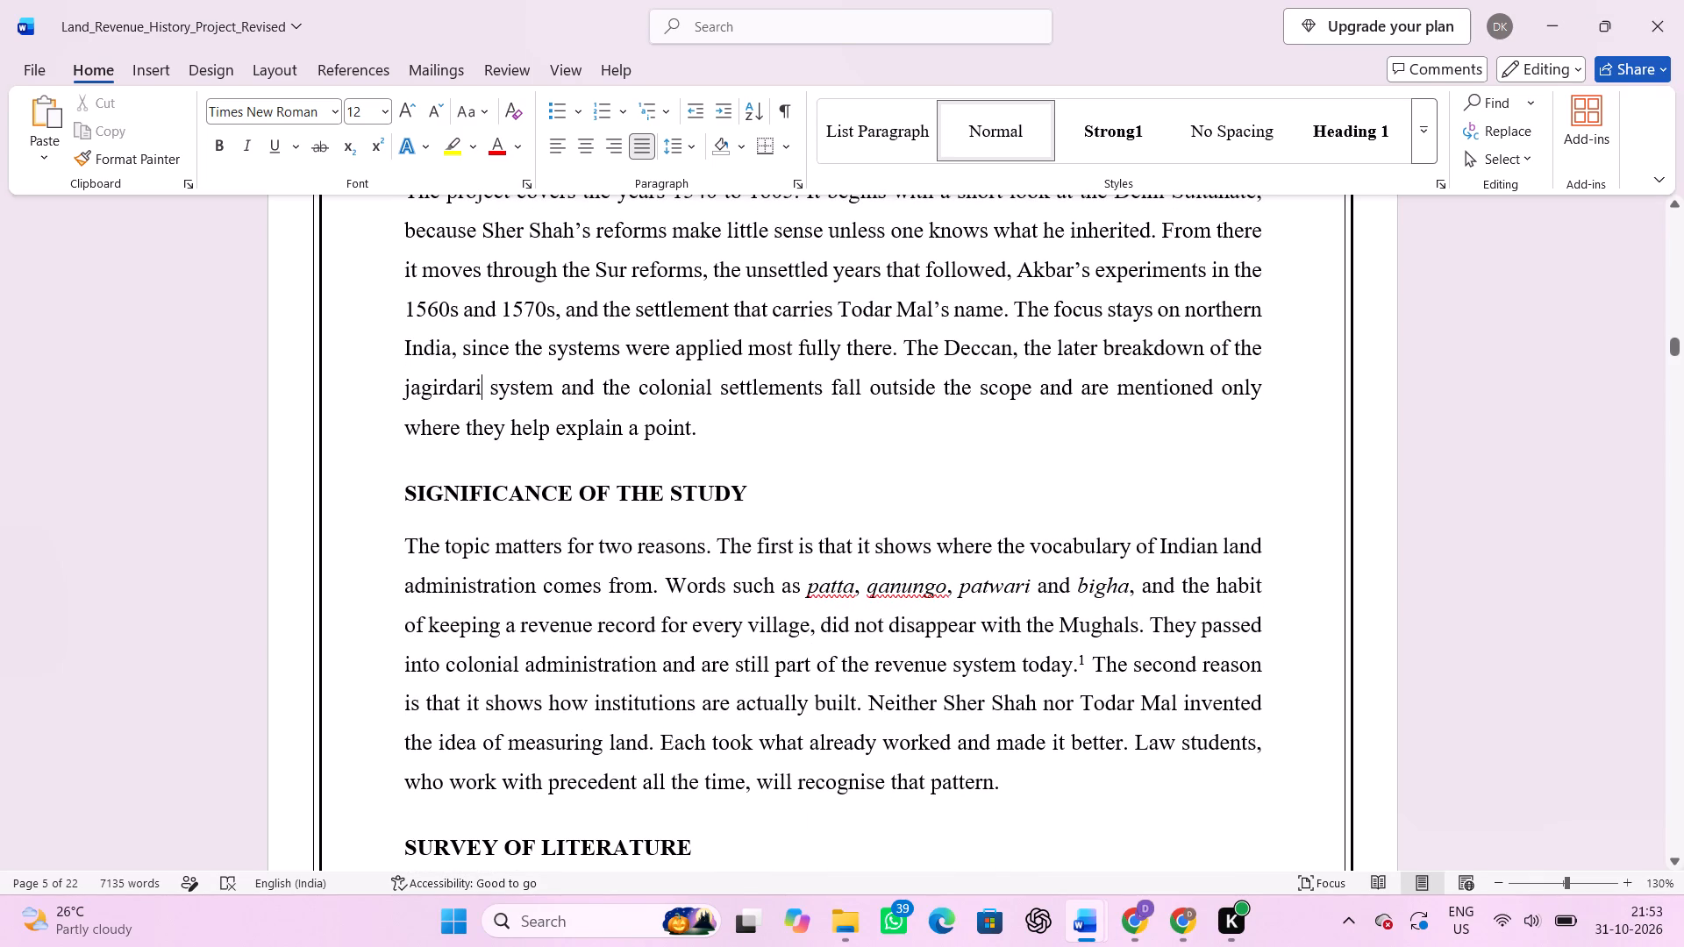
{"action": "left_click", "coordinate": [843, 585]}
{"action": "right_click", "coordinate": [843, 585]}
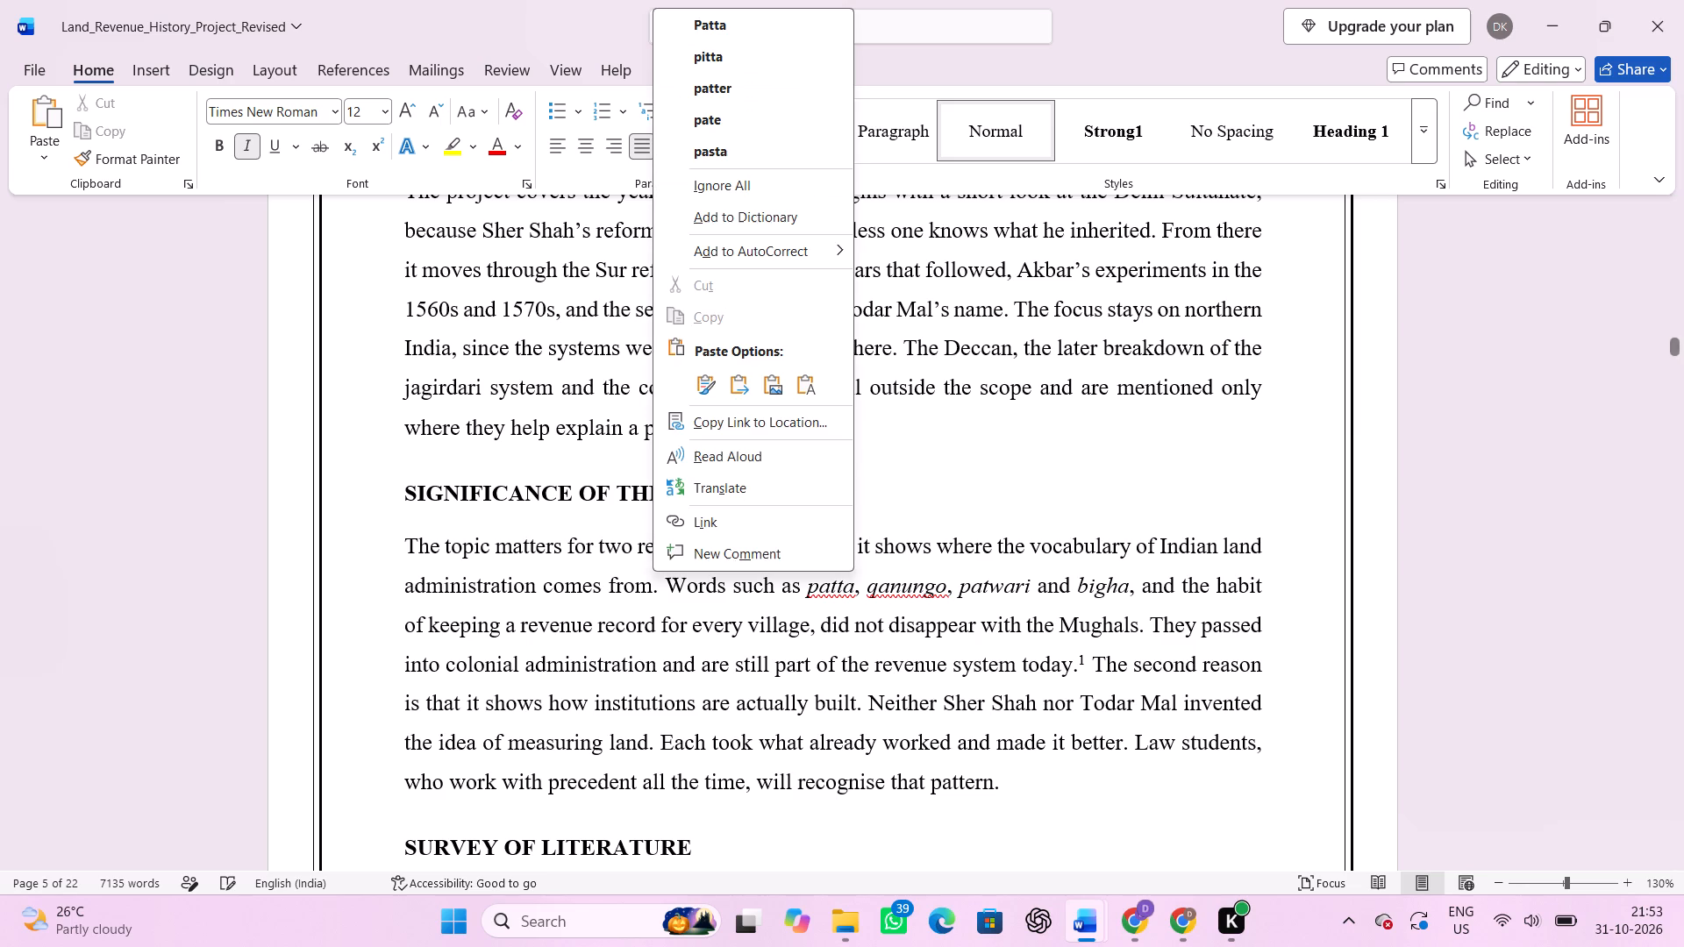
{"action": "left_click", "coordinate": [743, 215]}
{"action": "left_click", "coordinate": [910, 590]}
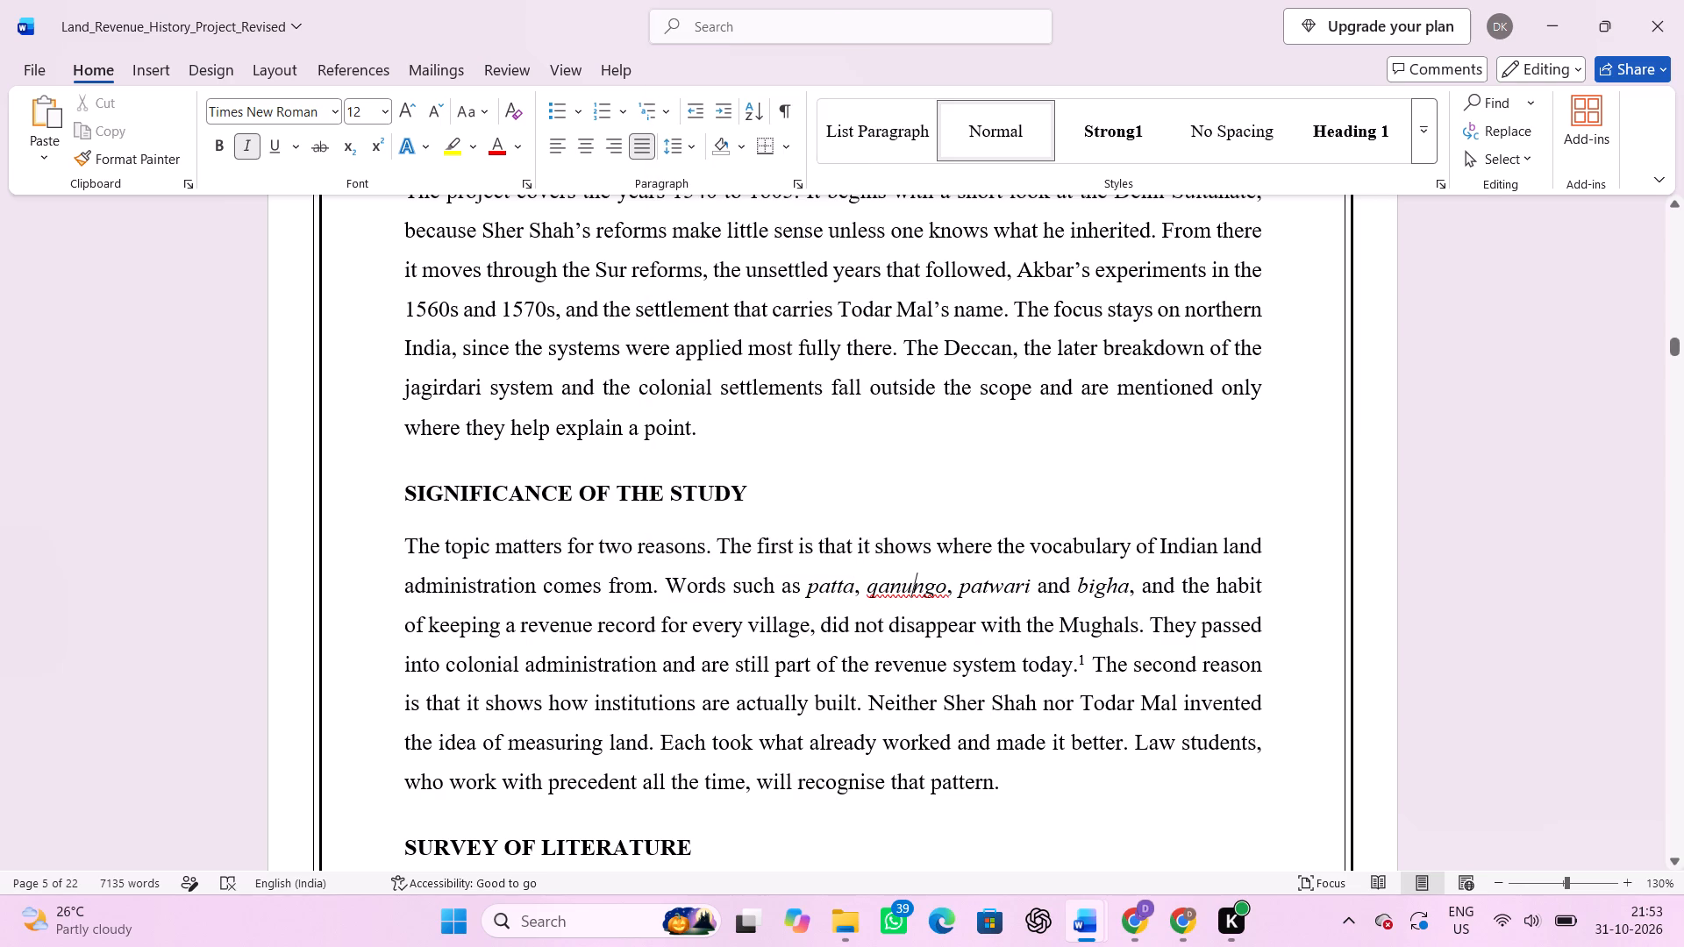
{"action": "right_click", "coordinate": [910, 590]}
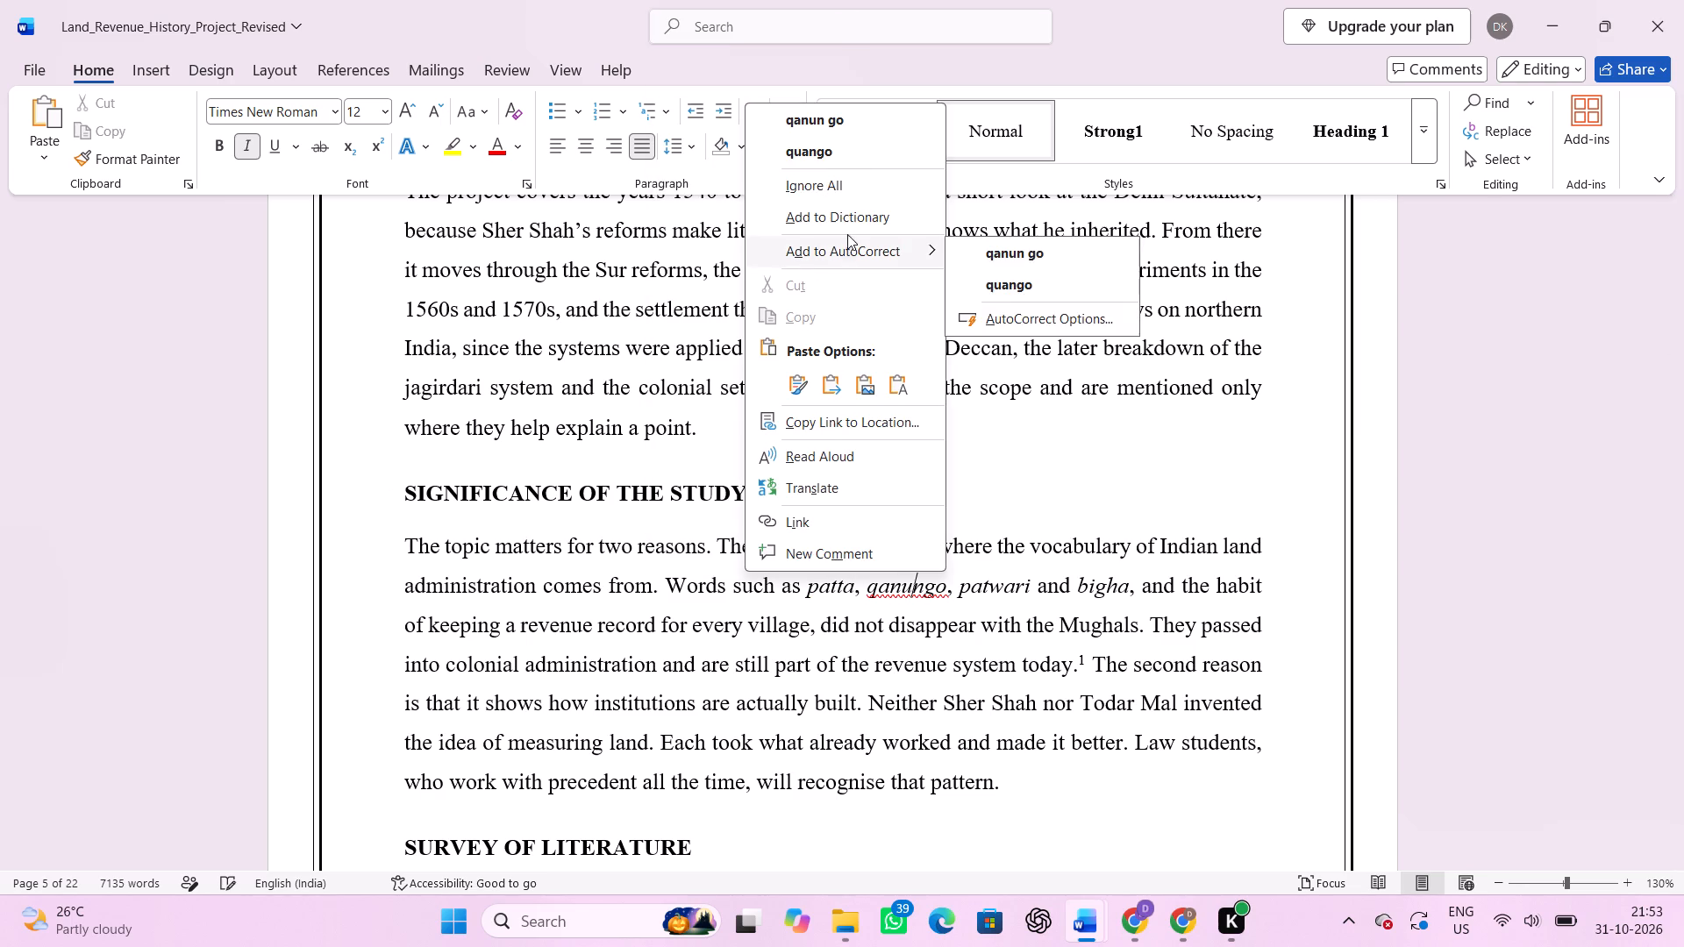
{"action": "left_click", "coordinate": [853, 227]}
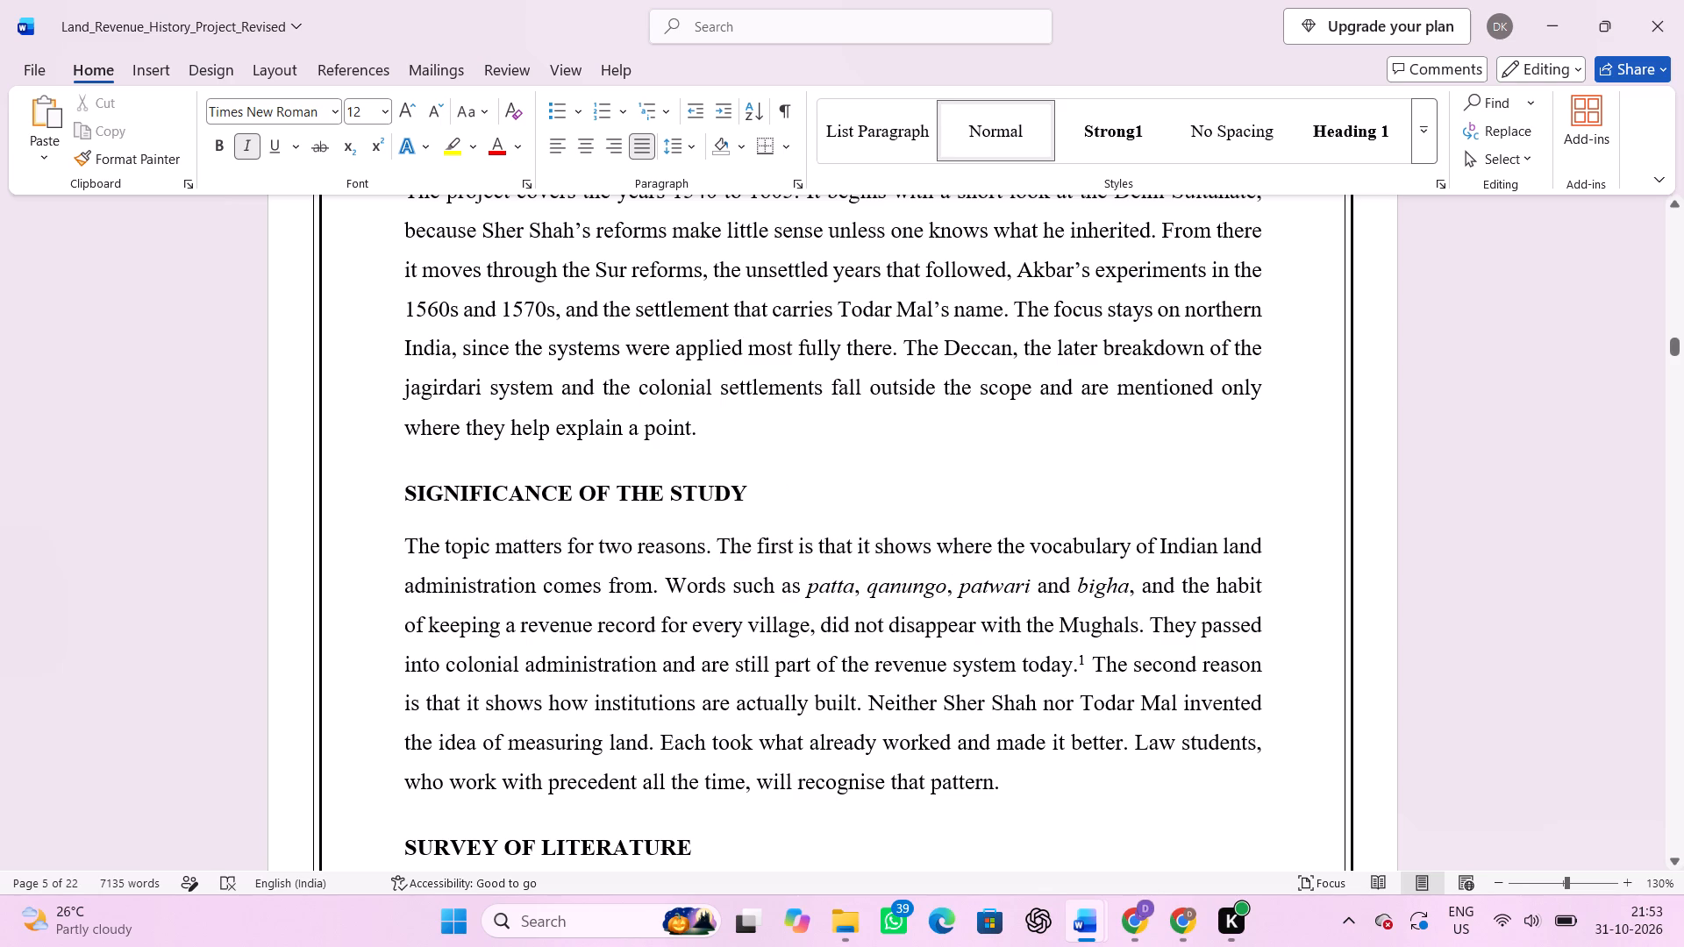
Read through the SIGNIFICANCE OF THE STUDY and SURVEY OF LITERATURE sections, checking the body text and footnotes for flagged words.
{"action": "scroll", "coordinate": [655, 673], "scroll_direction": "down", "scroll_amount": 2}
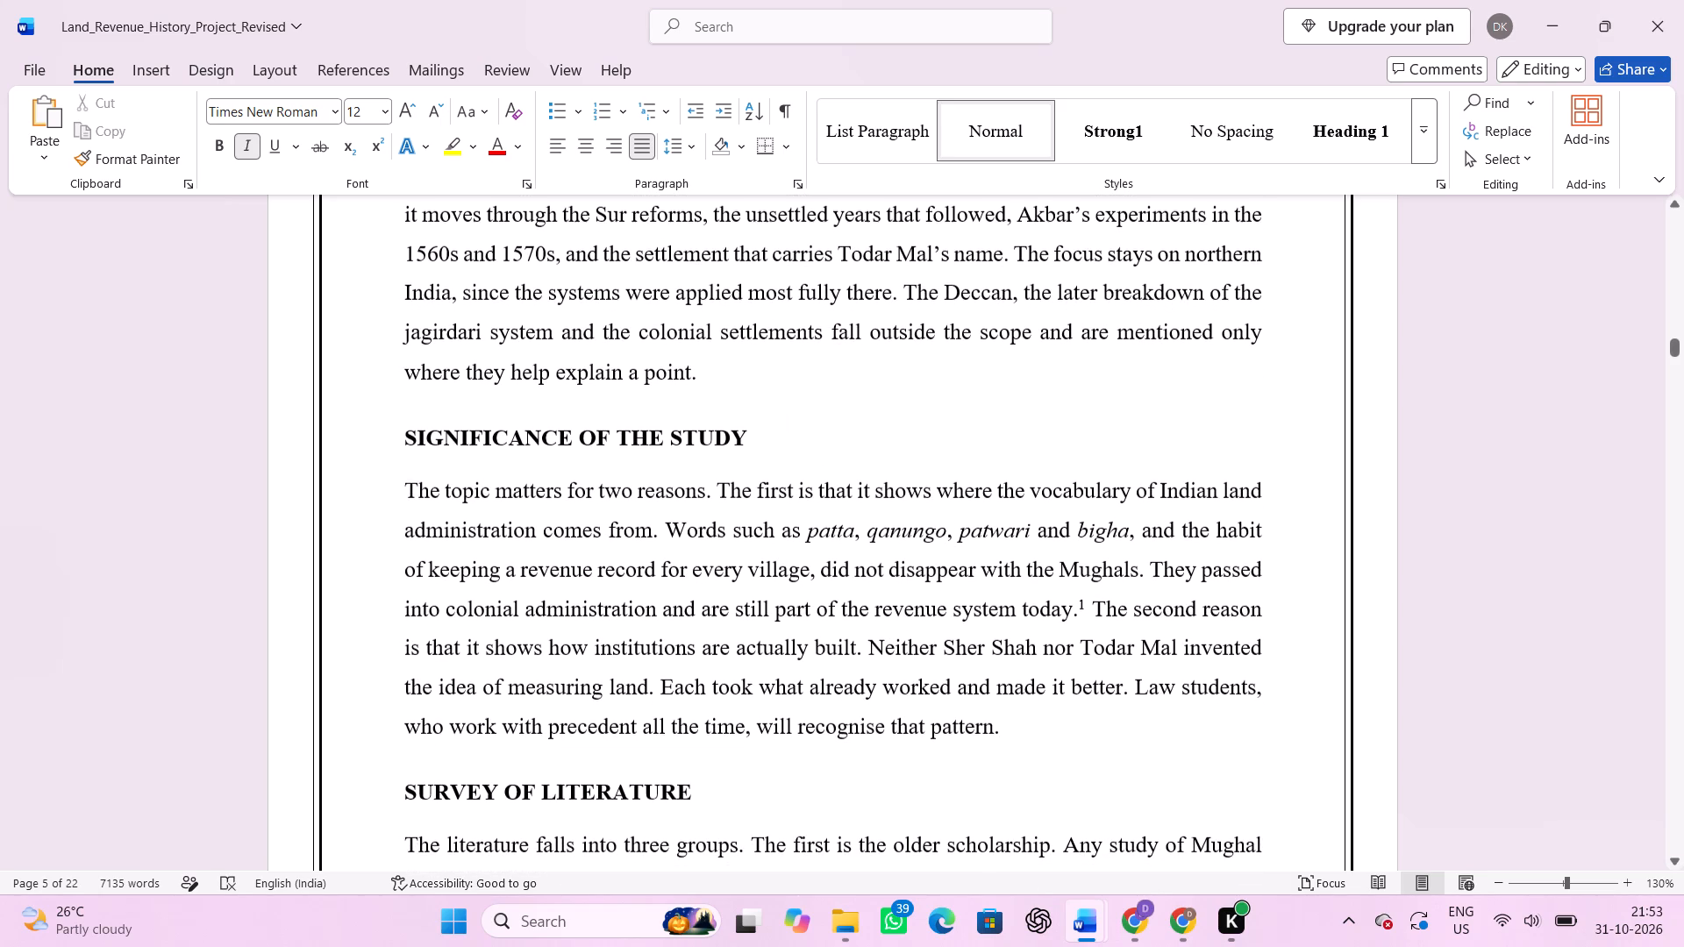
{"action": "scroll", "coordinate": [655, 673], "scroll_direction": "down", "scroll_amount": 1}
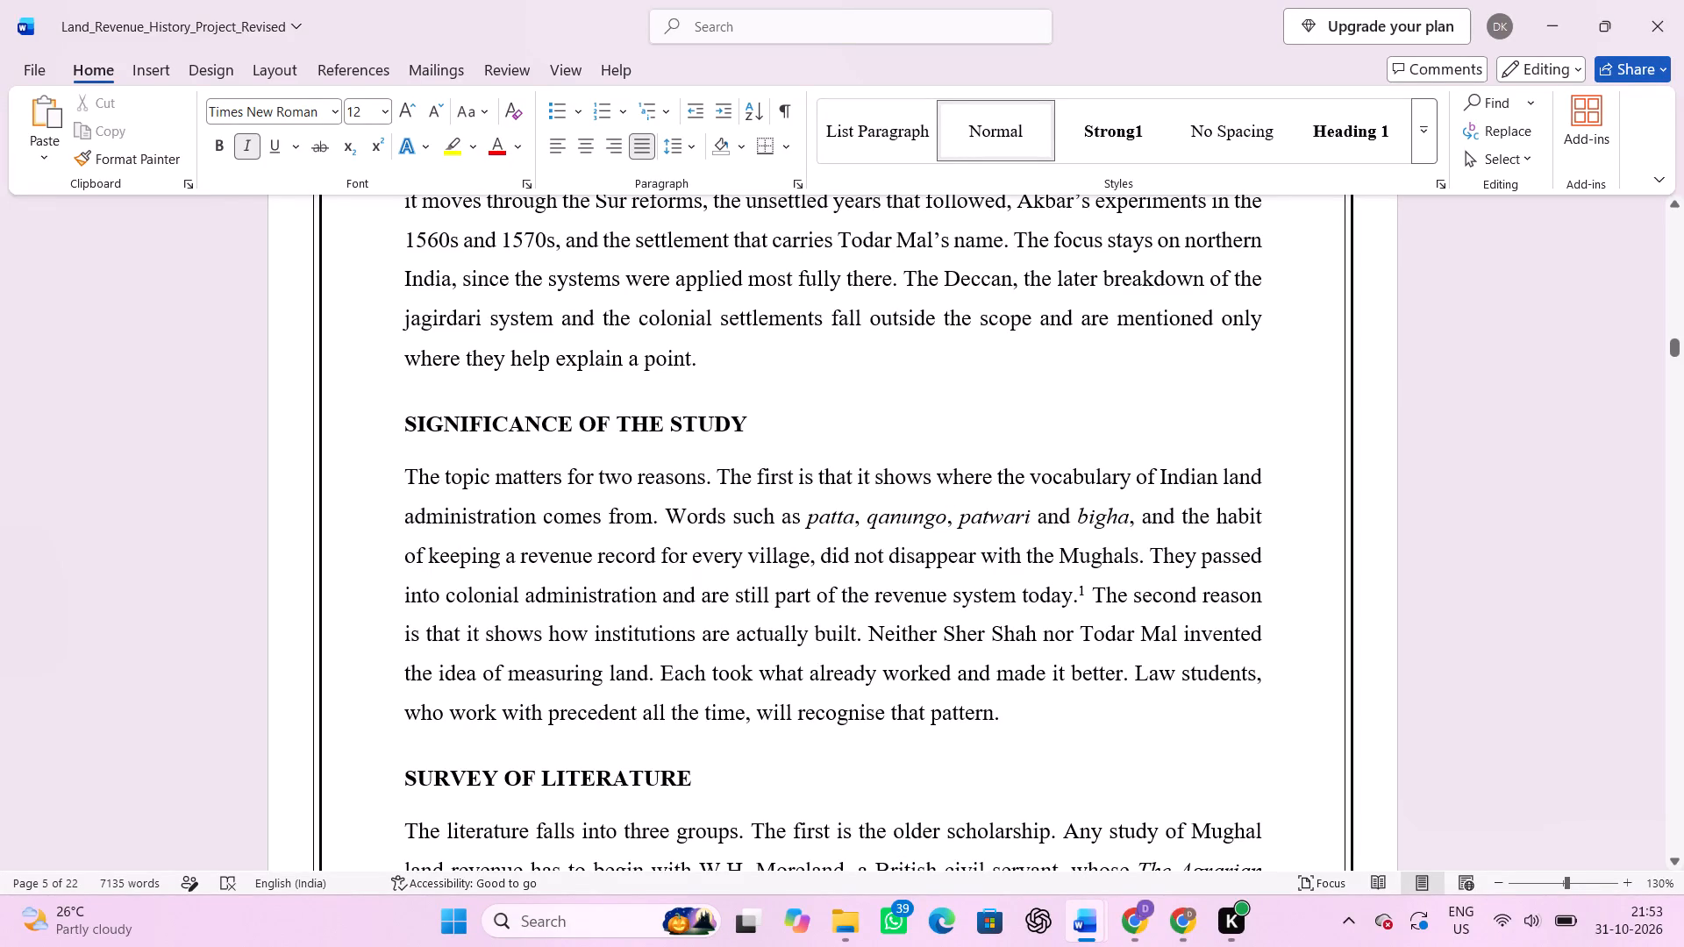
{"action": "scroll", "coordinate": [649, 652], "scroll_direction": "down", "scroll_amount": 1}
{"action": "scroll", "coordinate": [649, 652], "scroll_direction": "up", "scroll_amount": 1, "text": "ctrl"}
{"action": "scroll", "coordinate": [649, 652], "scroll_direction": "down", "scroll_amount": 1, "text": "ctrl"}
{"action": "scroll", "coordinate": [679, 650], "scroll_direction": "down", "scroll_amount": 1}
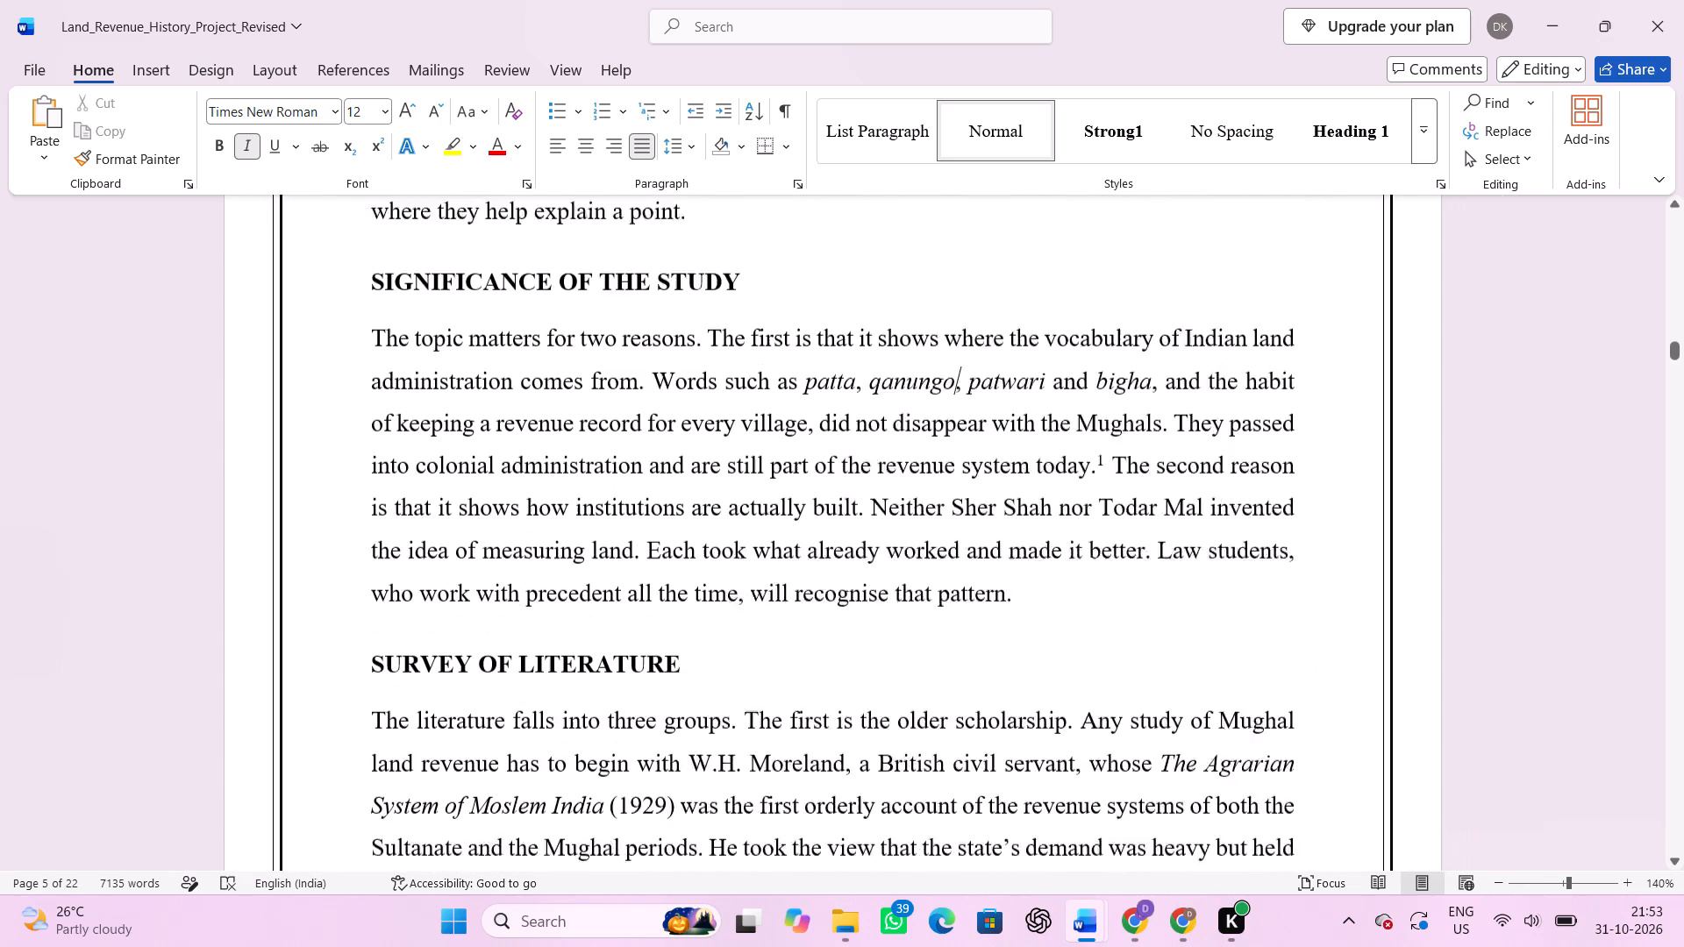
{"action": "scroll", "coordinate": [679, 650], "scroll_direction": "down", "scroll_amount": 1}
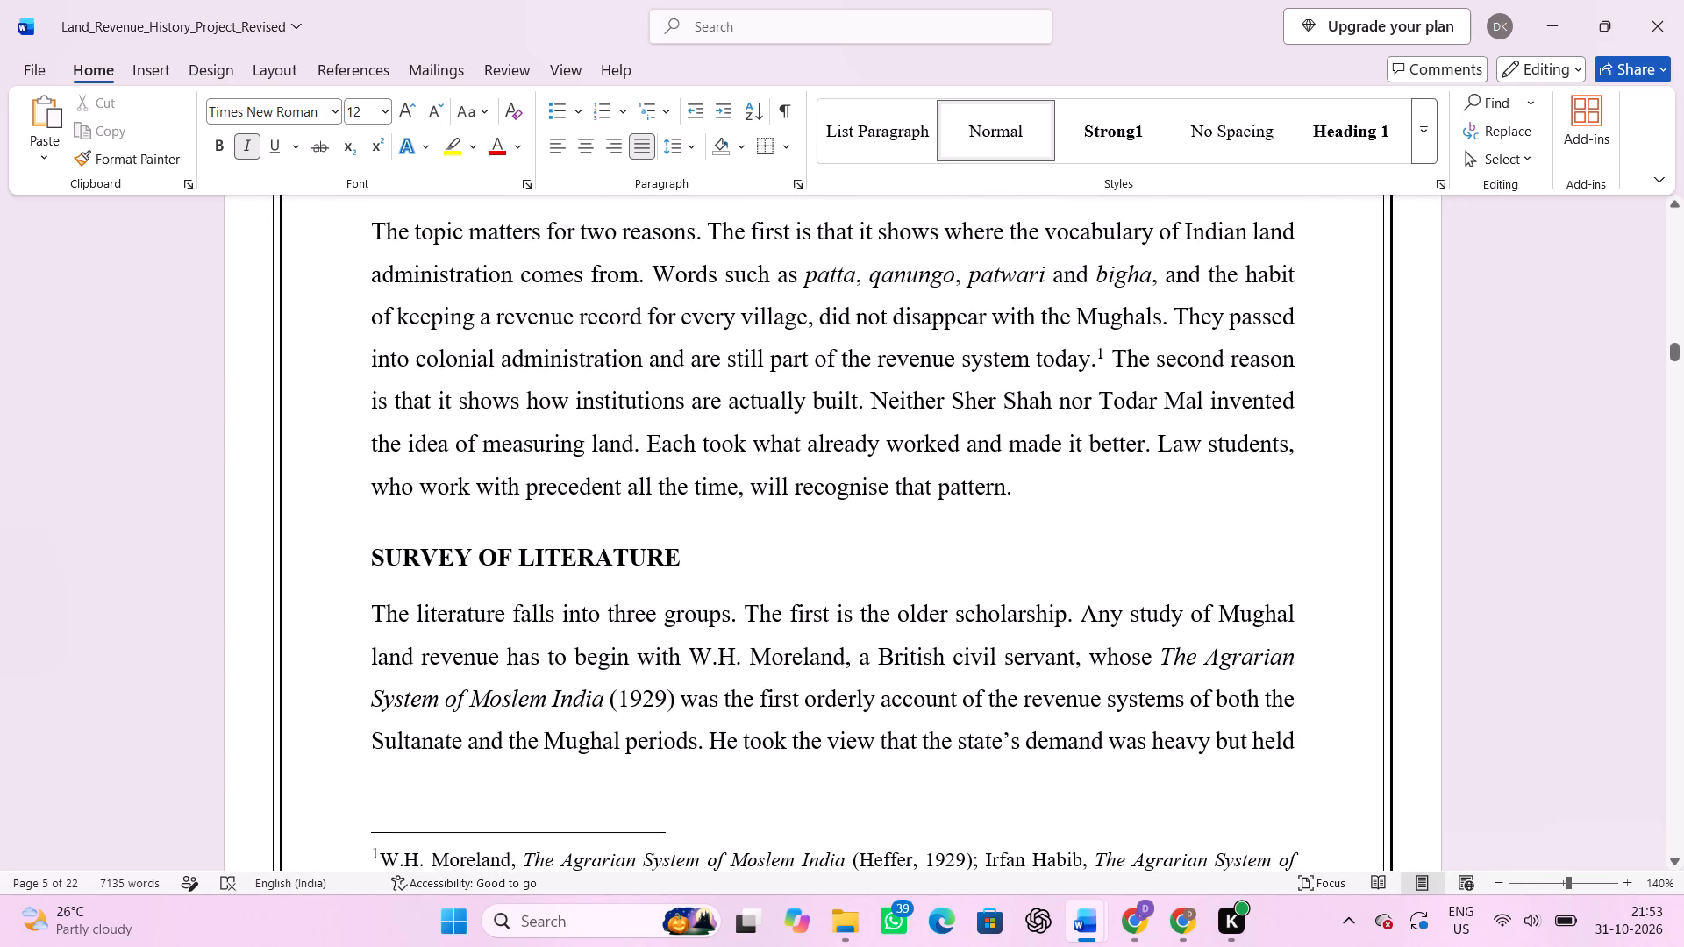
{"action": "scroll", "coordinate": [817, 488], "scroll_direction": "down", "scroll_amount": 1}
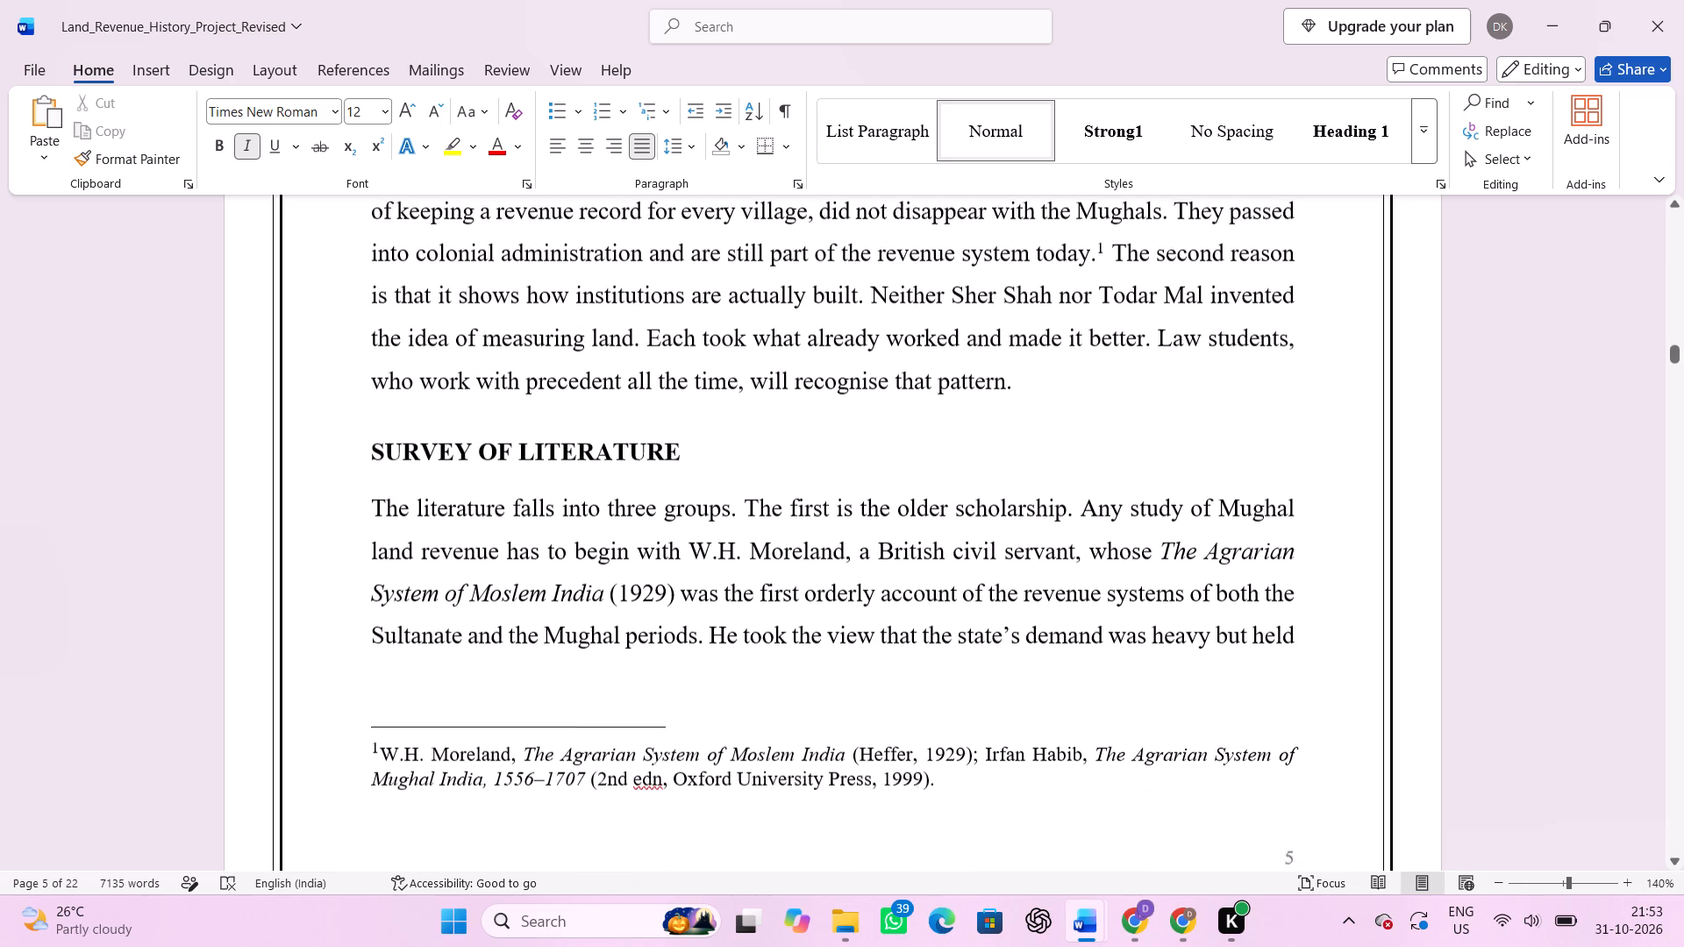
{"action": "scroll", "coordinate": [817, 488], "scroll_direction": "down", "scroll_amount": 3}
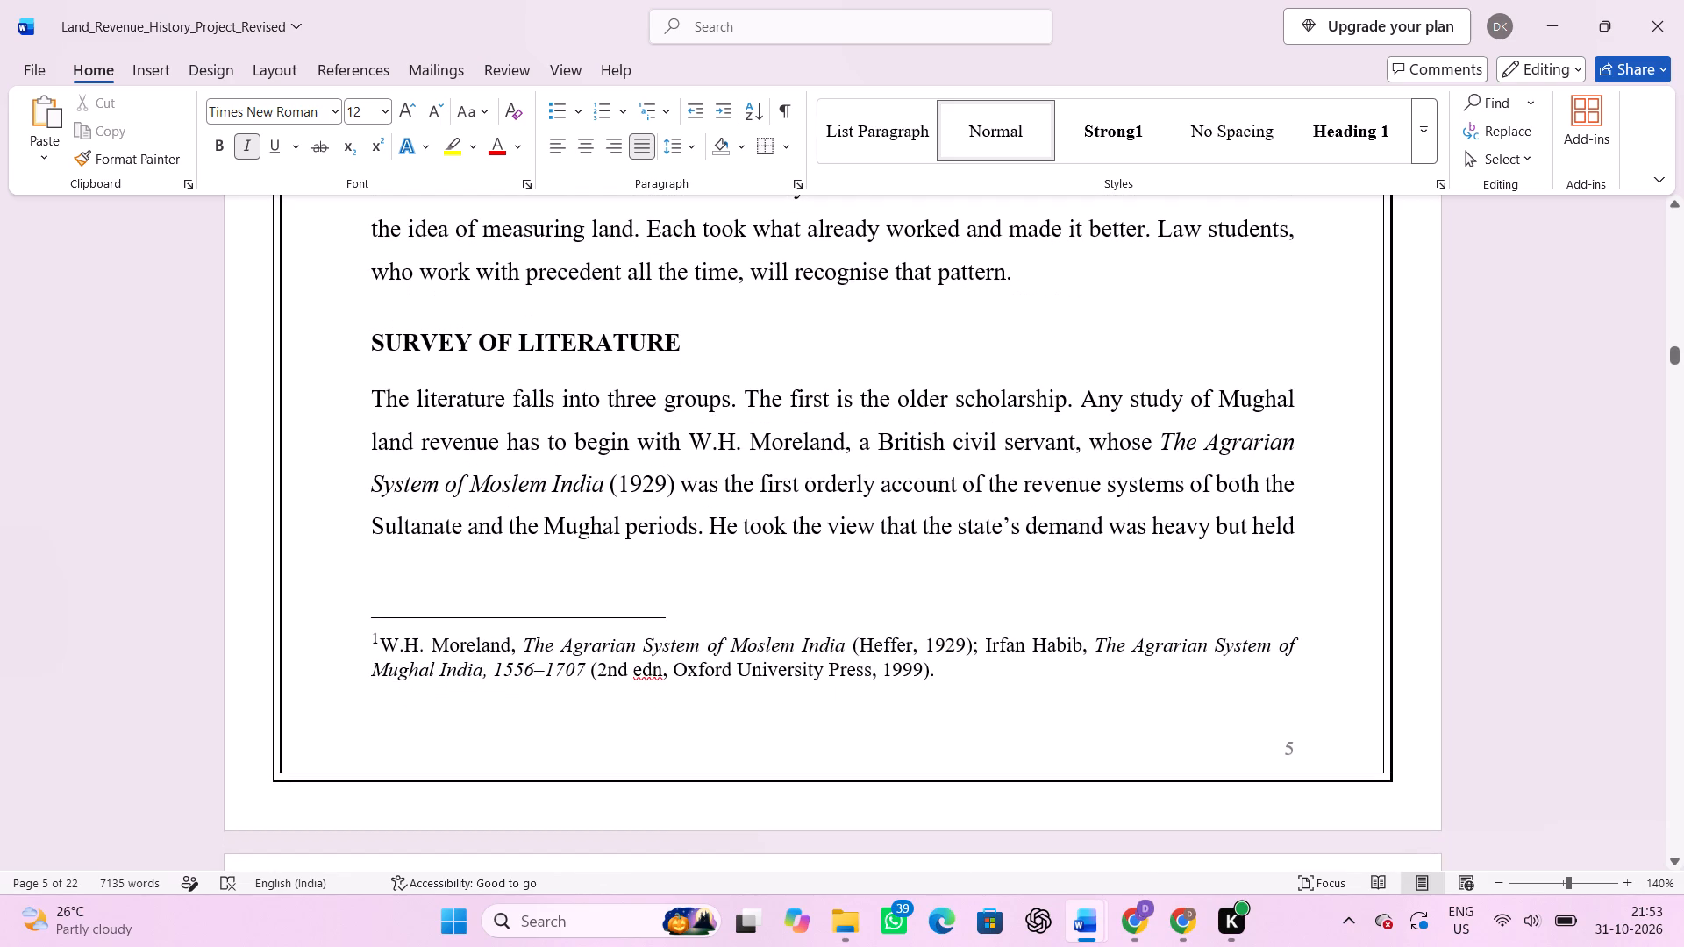
{"action": "scroll", "coordinate": [817, 488], "scroll_direction": "down", "scroll_amount": 1}
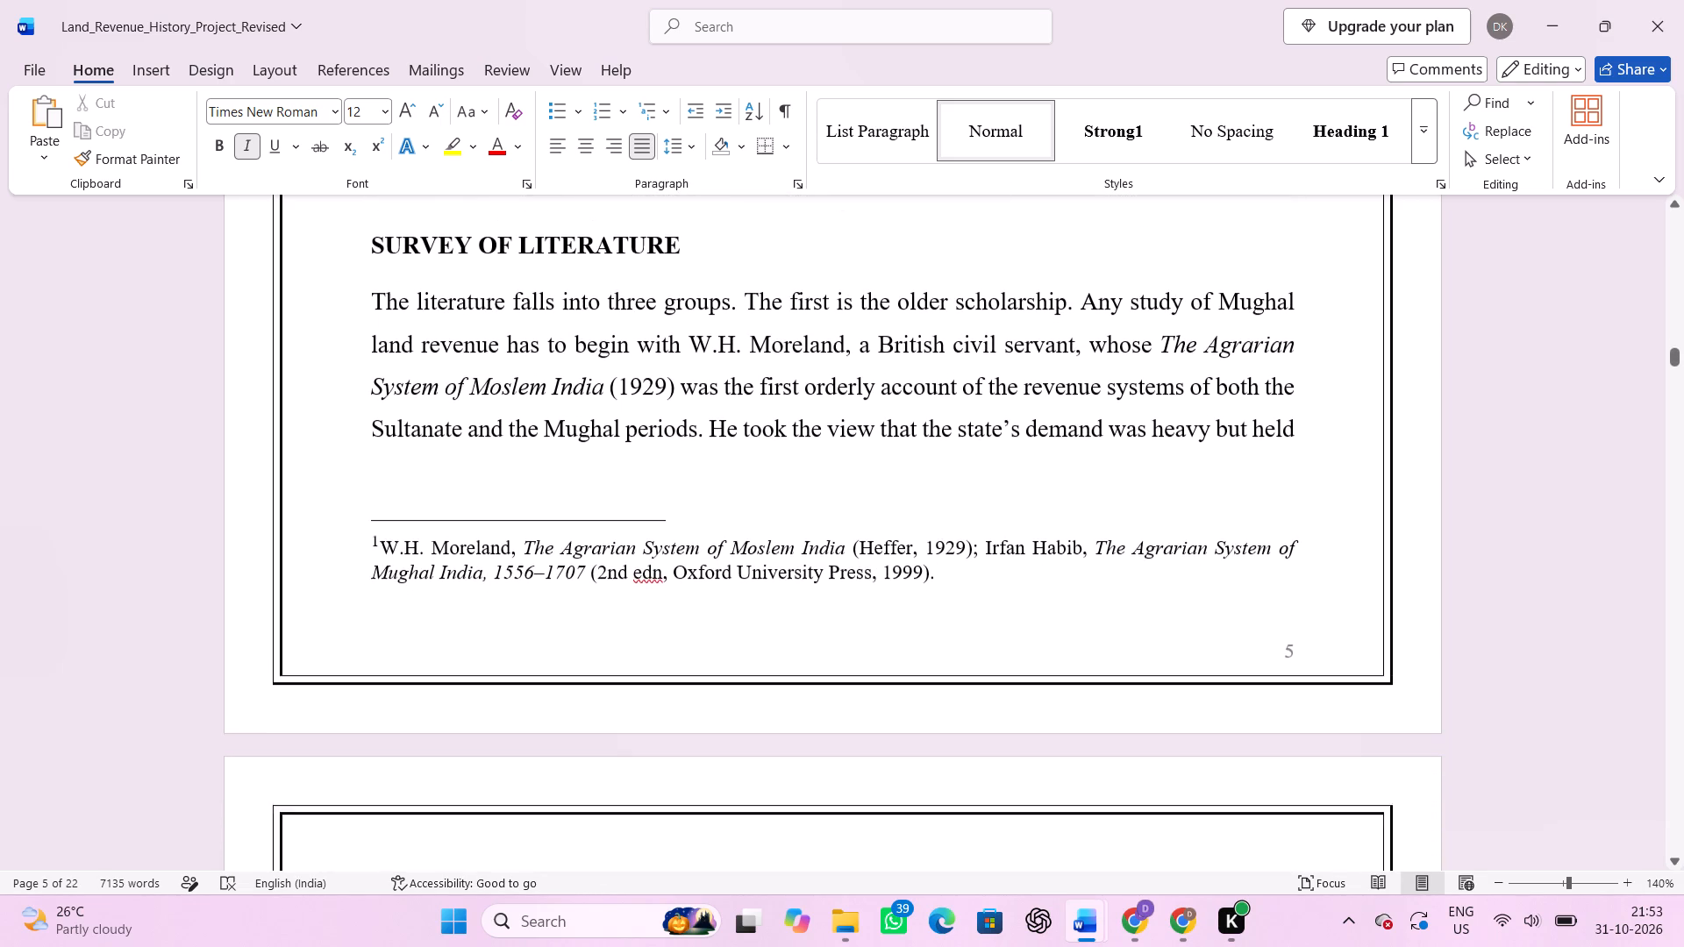
{"action": "scroll", "coordinate": [817, 488], "scroll_direction": "down", "scroll_amount": 1}
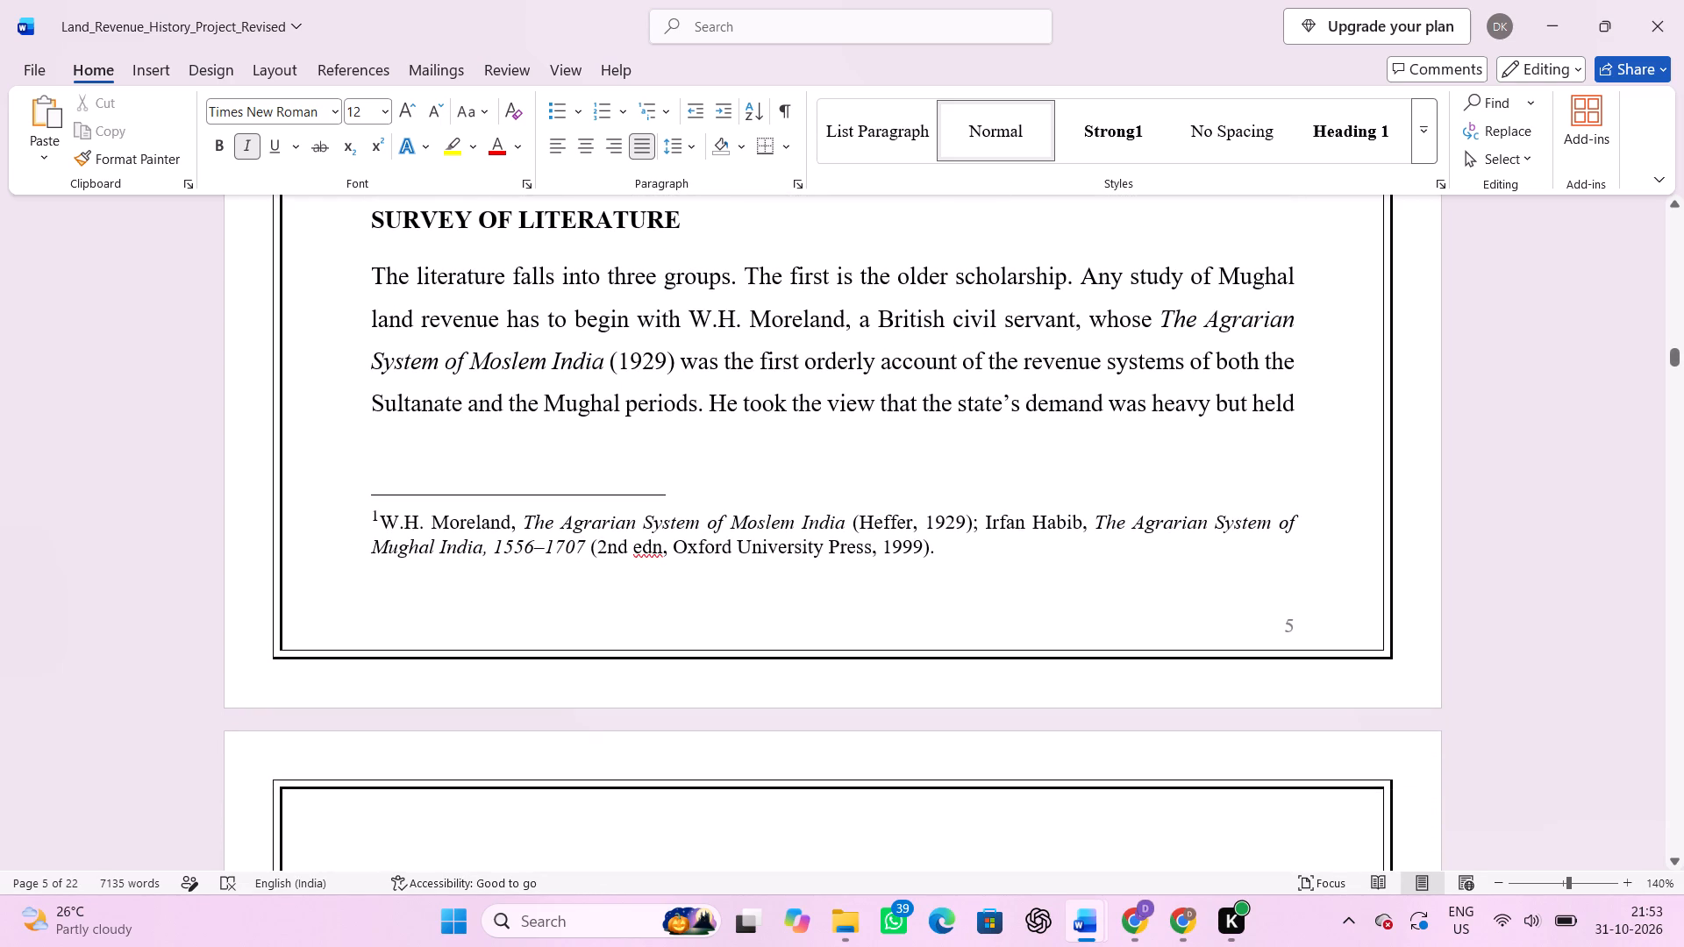
{"action": "scroll", "coordinate": [639, 437], "scroll_direction": "down", "scroll_amount": 3}
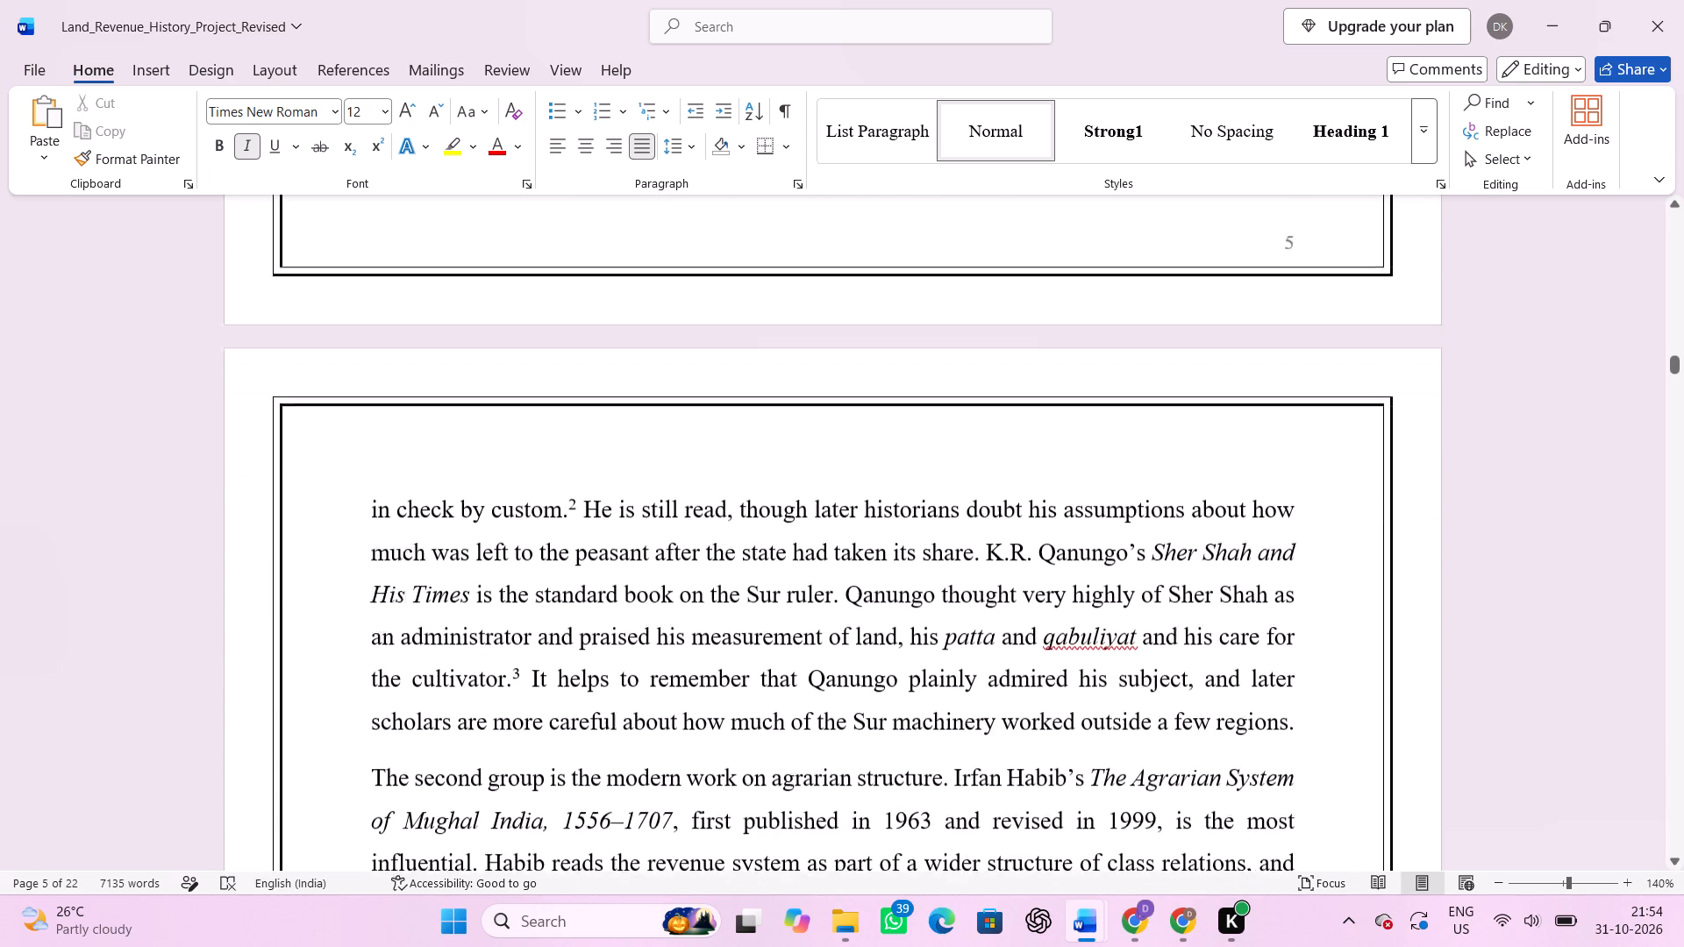
{"action": "scroll", "coordinate": [639, 437], "scroll_direction": "down", "scroll_amount": 1}
{"action": "scroll", "coordinate": [731, 595], "scroll_direction": "down", "scroll_amount": 1}
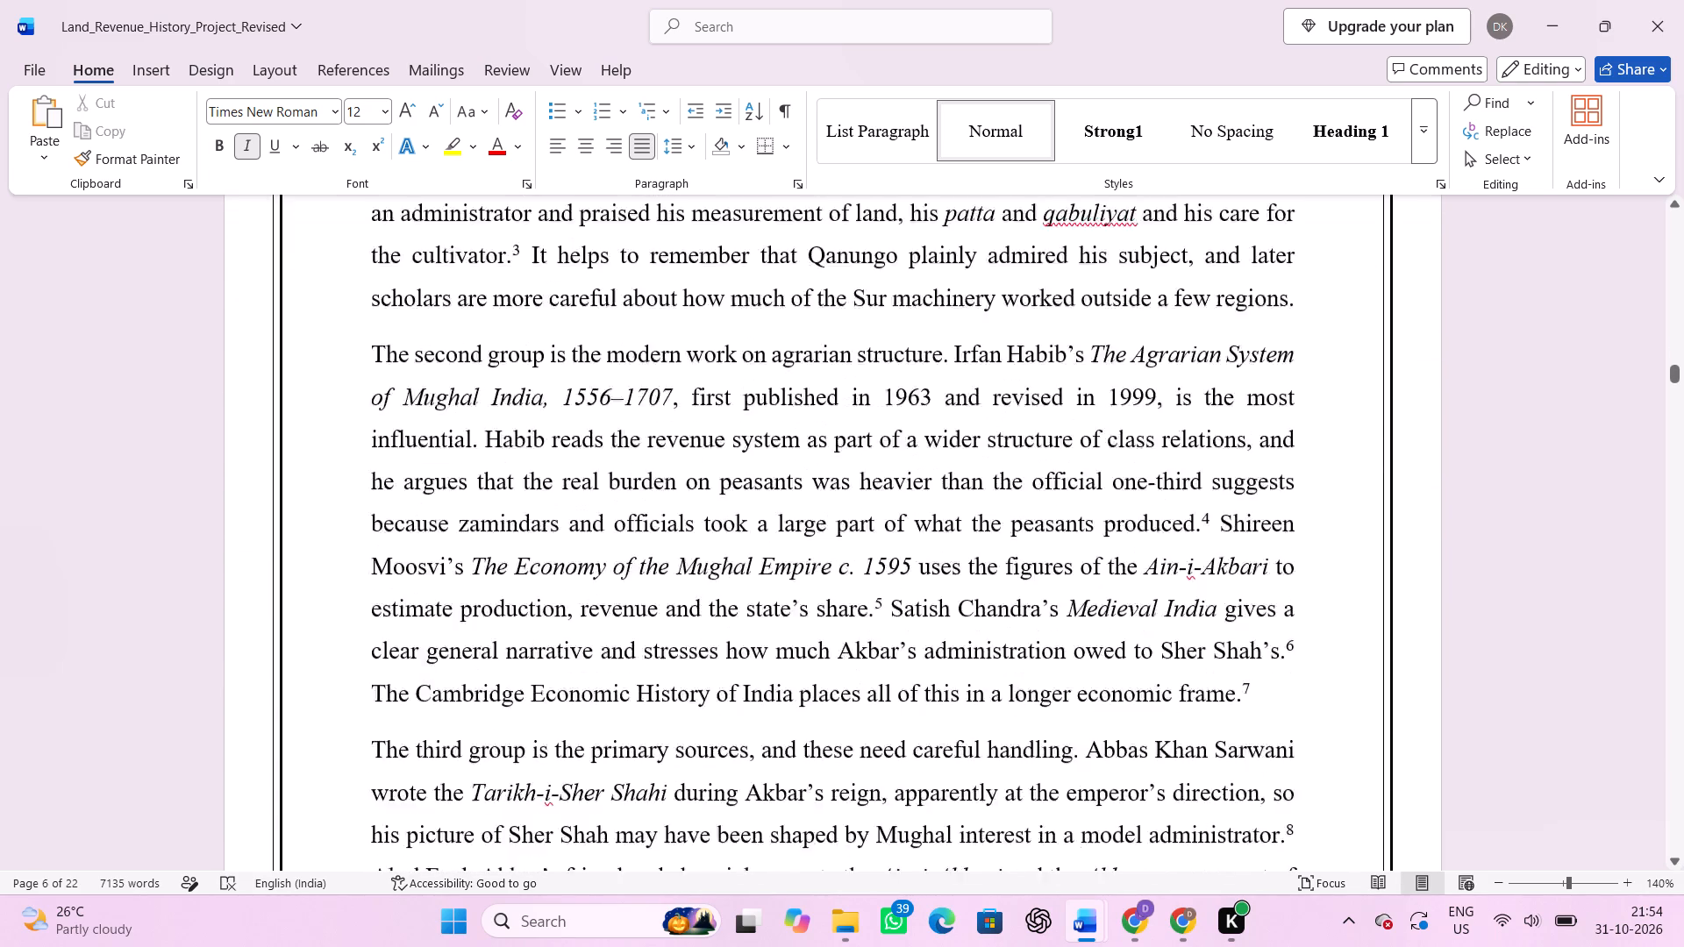
{"action": "scroll", "coordinate": [731, 595], "scroll_direction": "down", "scroll_amount": 1}
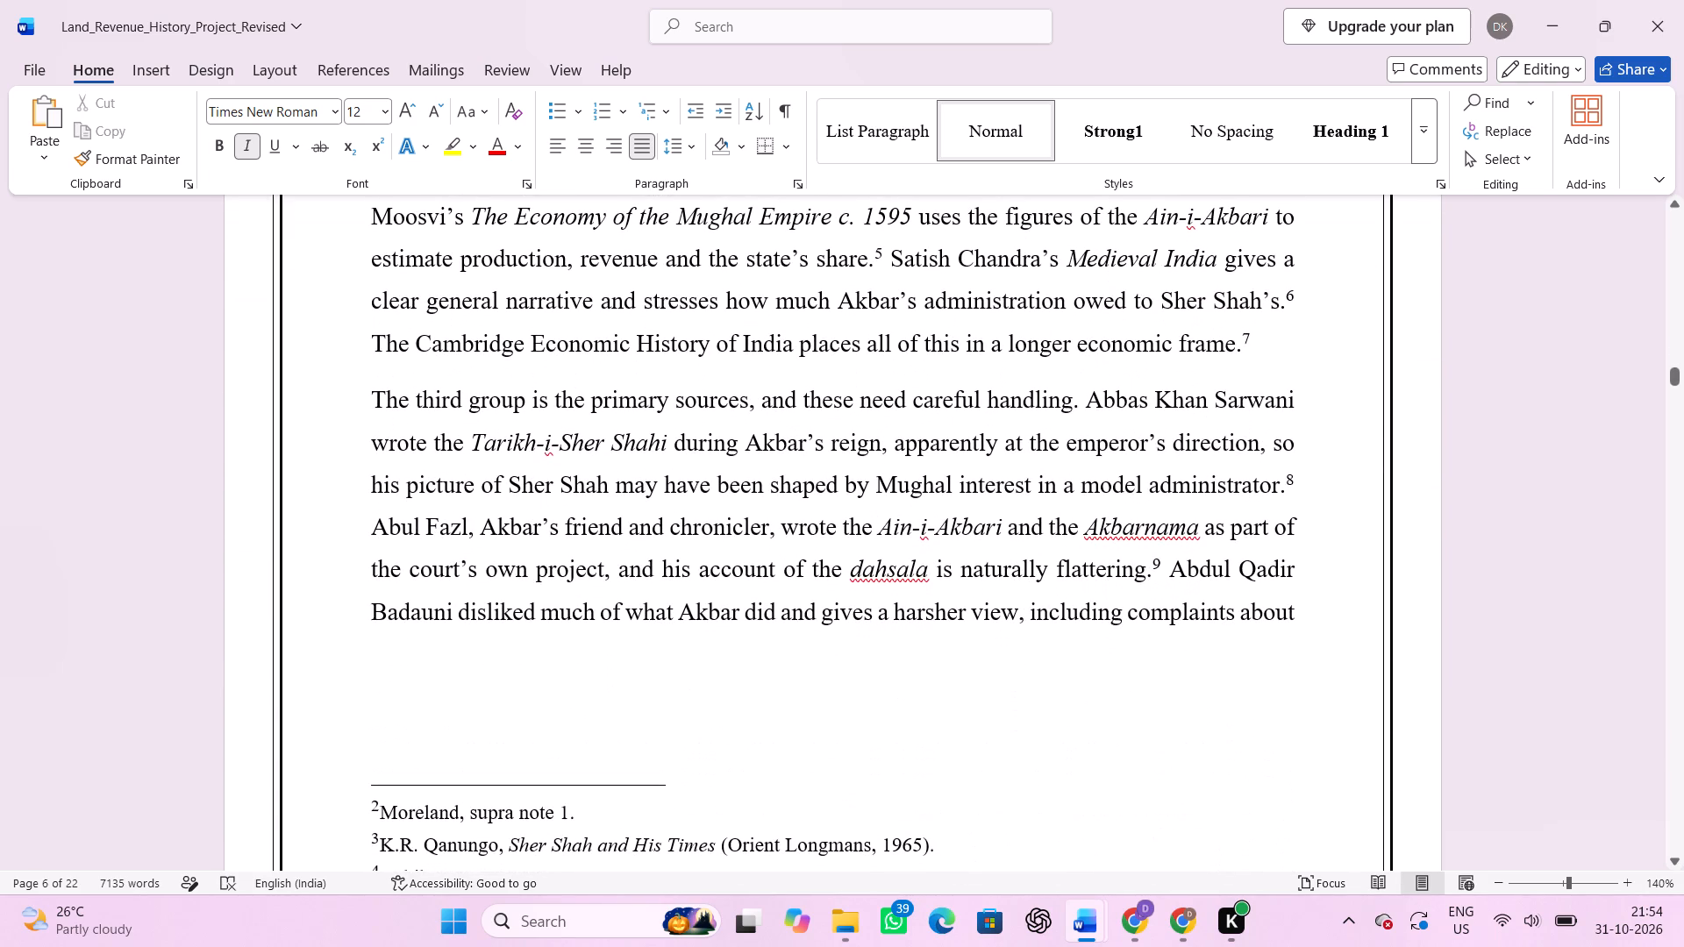
{"action": "scroll", "coordinate": [731, 595], "scroll_direction": "down", "scroll_amount": 3}
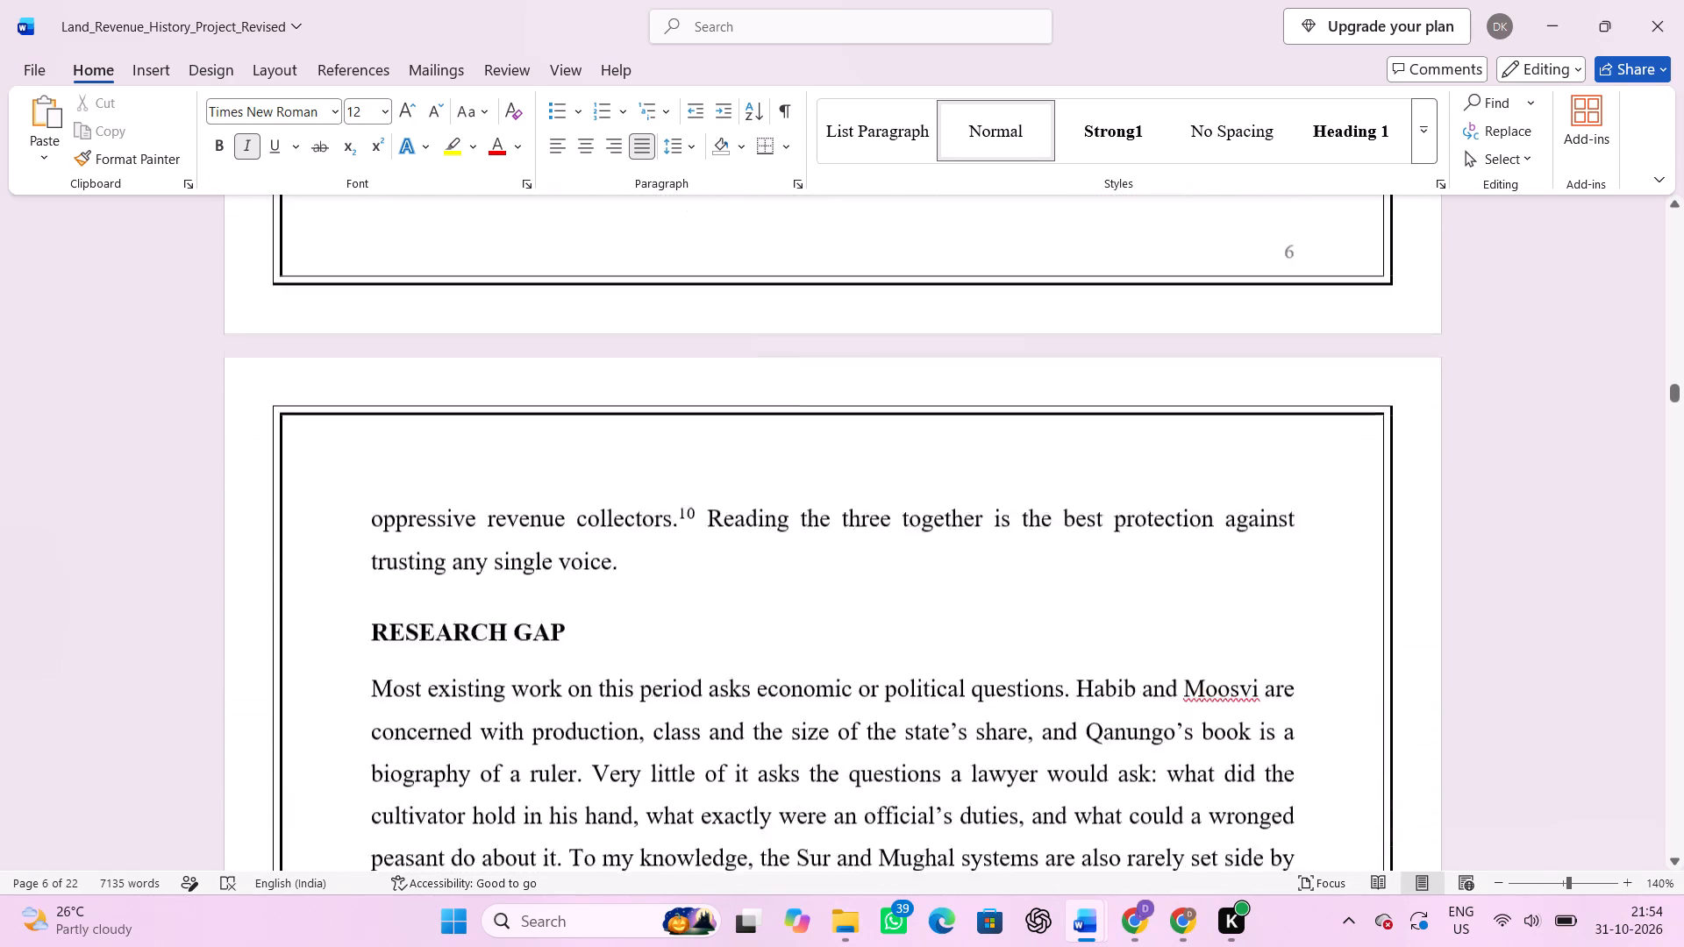
{"action": "scroll", "coordinate": [731, 595], "scroll_direction": "down", "scroll_amount": 1}
{"action": "scroll", "coordinate": [731, 595], "scroll_direction": "up", "scroll_amount": 1}
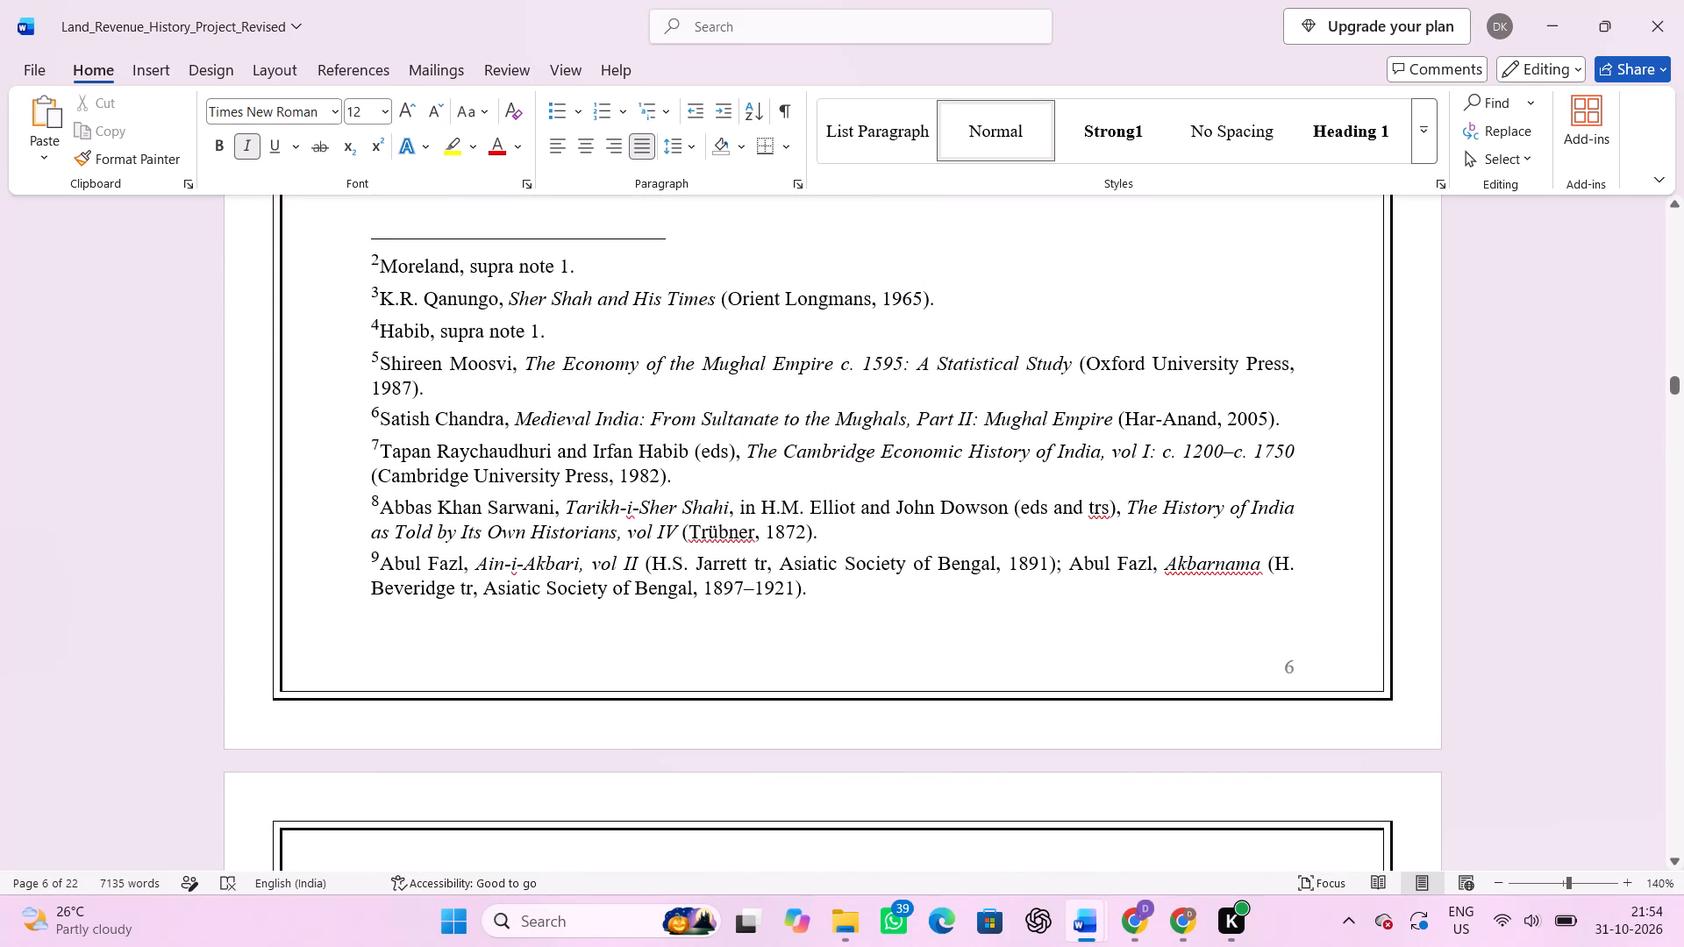
Add the flagged publisher name Trübner in footnote 8 to the spelling dictionary.
{"action": "left_click", "coordinate": [732, 525]}
{"action": "right_click", "coordinate": [732, 525]}
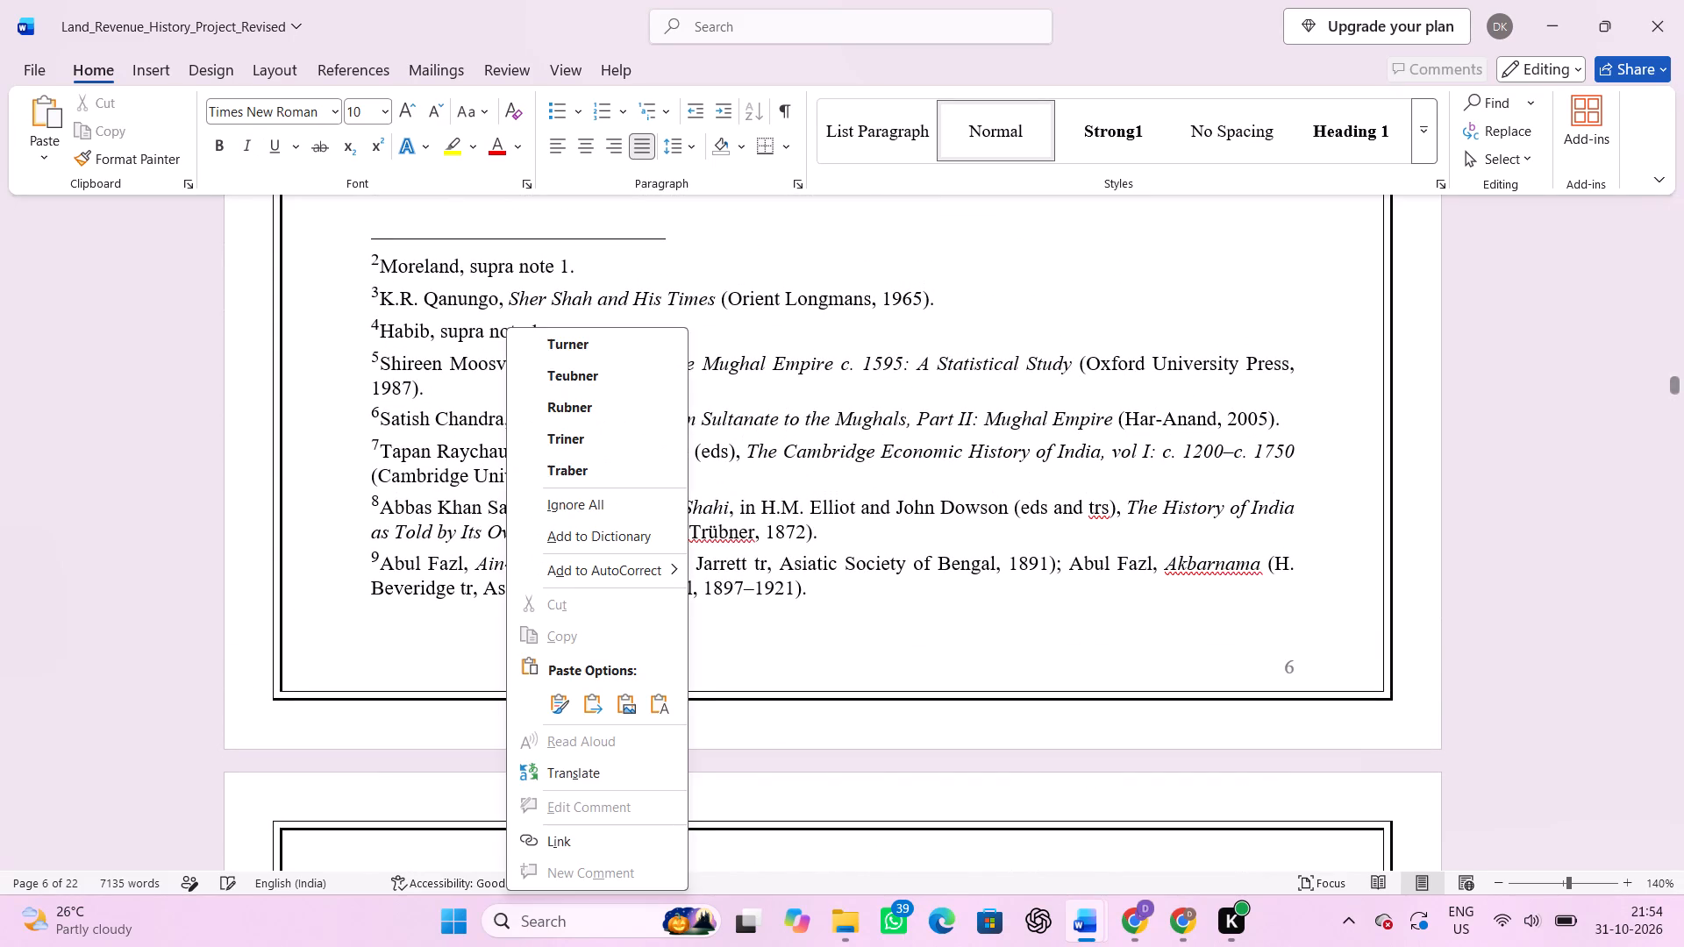
{"action": "scroll", "coordinate": [672, 479], "scroll_direction": "left", "scroll_amount": 1}
{"action": "left_click", "coordinate": [566, 533]}
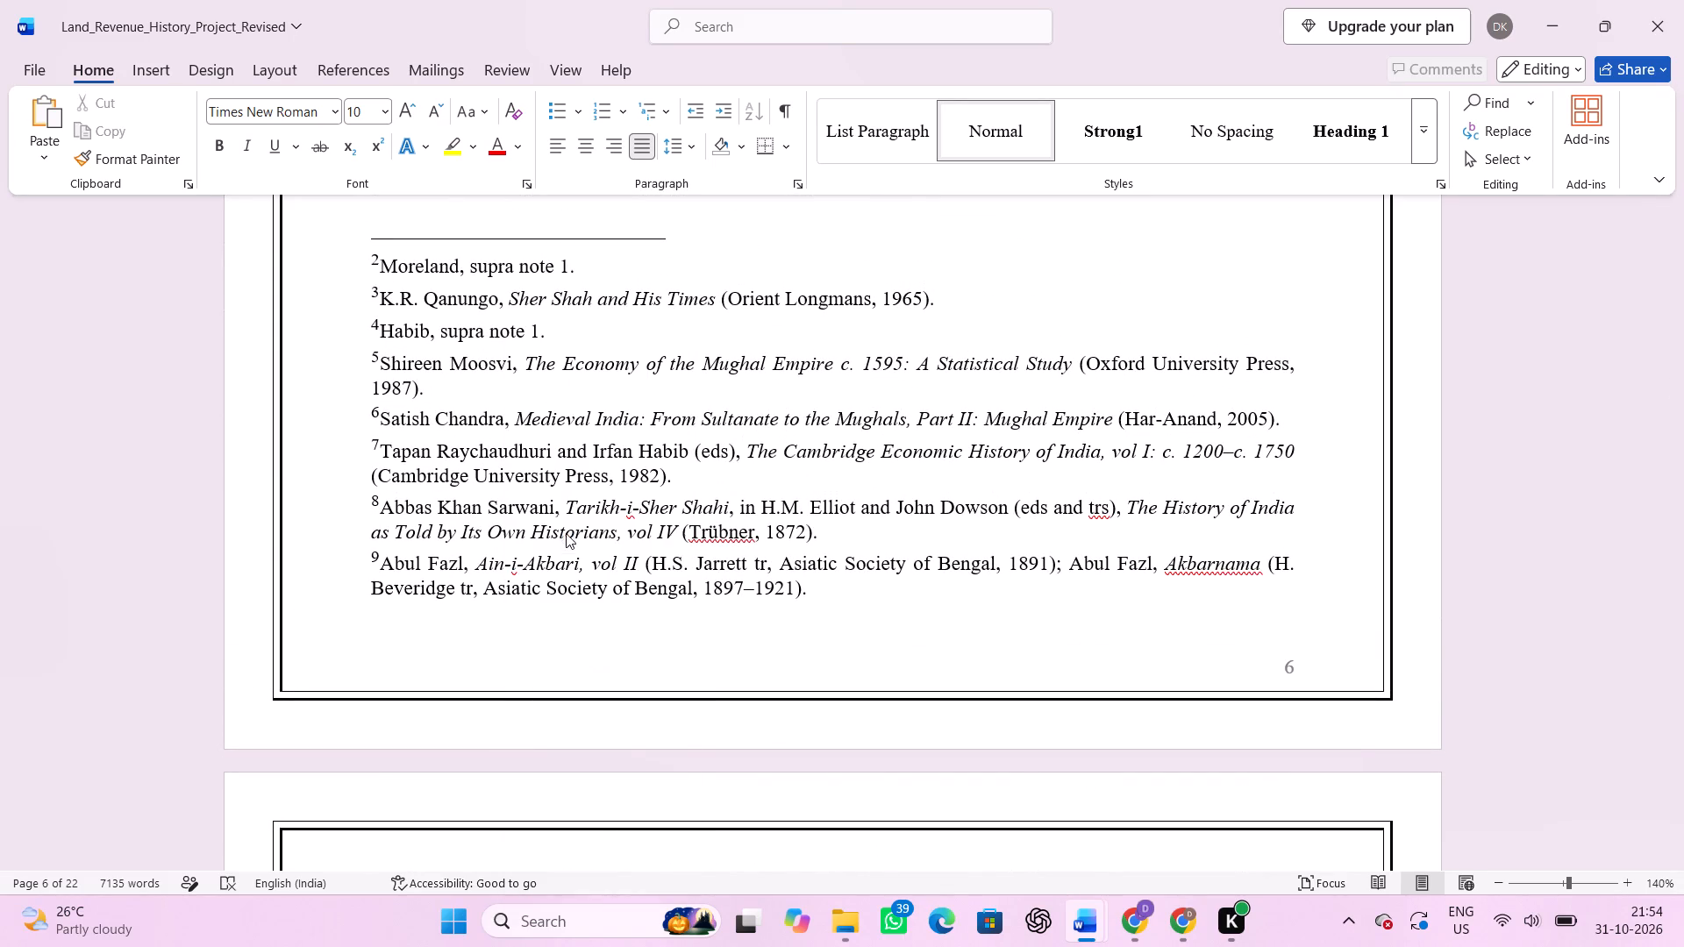
{"action": "left_click", "coordinate": [1200, 576]}
Remove the italics from the whole title Medieval India: From Sultanate to the Mughals, Part II: Mughal Empire in footnote 6.
{"action": "left_click_drag", "start_coordinate": [517, 421], "coordinate": [1109, 409]}
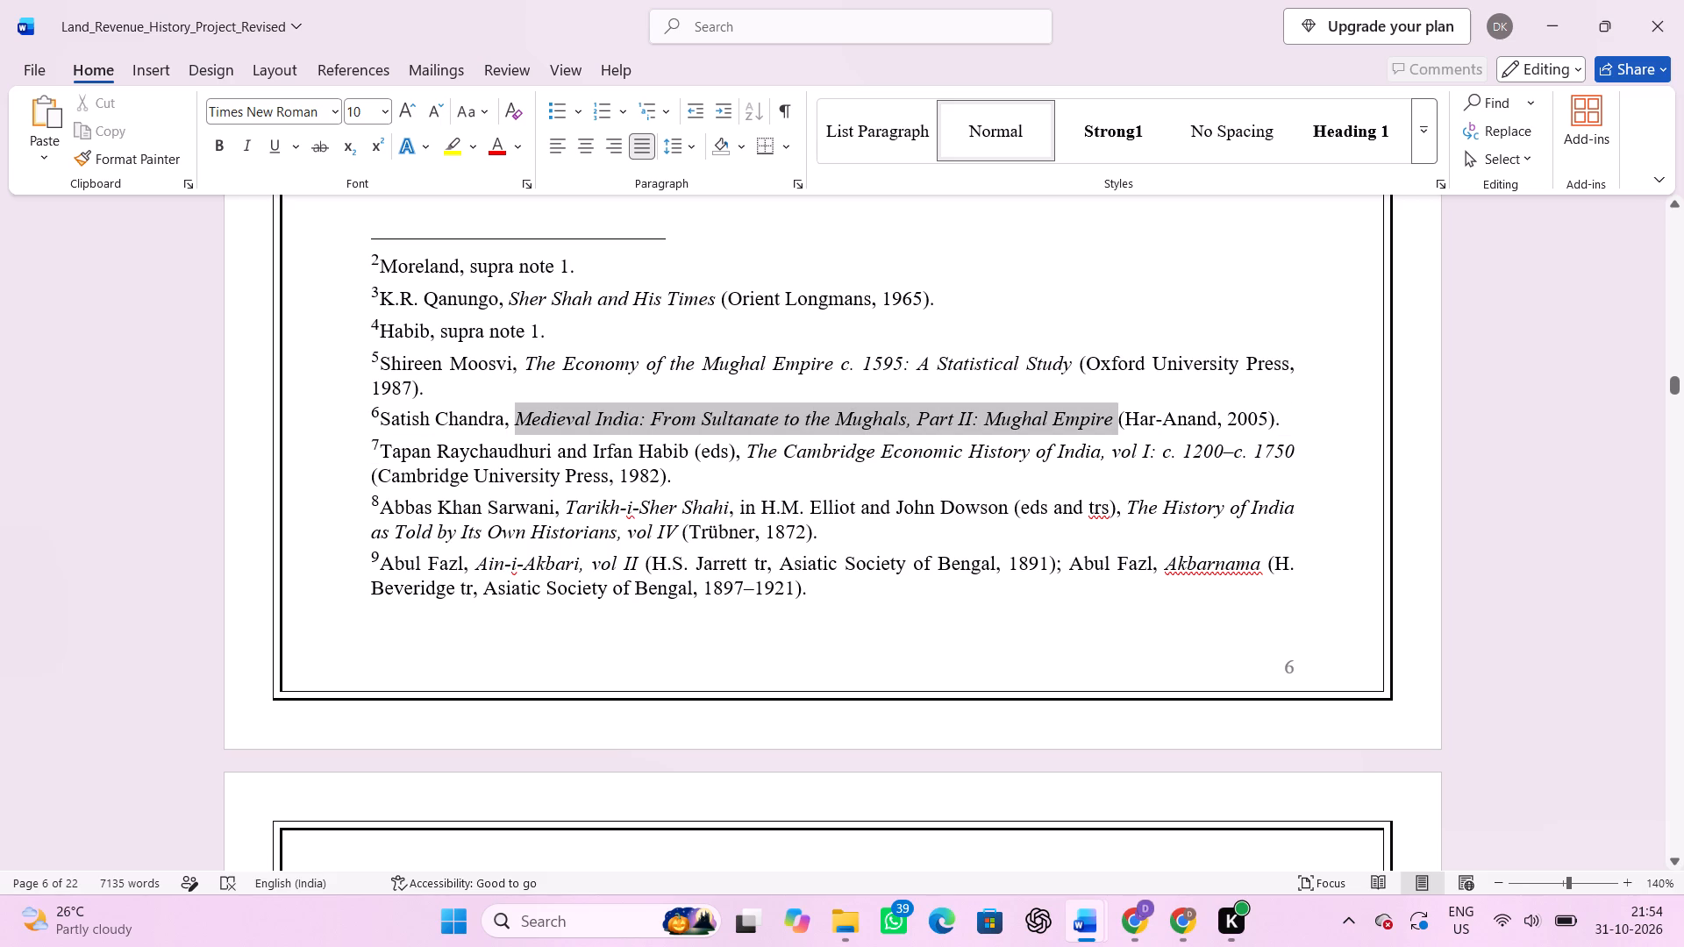
{"action": "left_click_drag", "start_coordinate": [1109, 409], "coordinate": [1110, 425]}
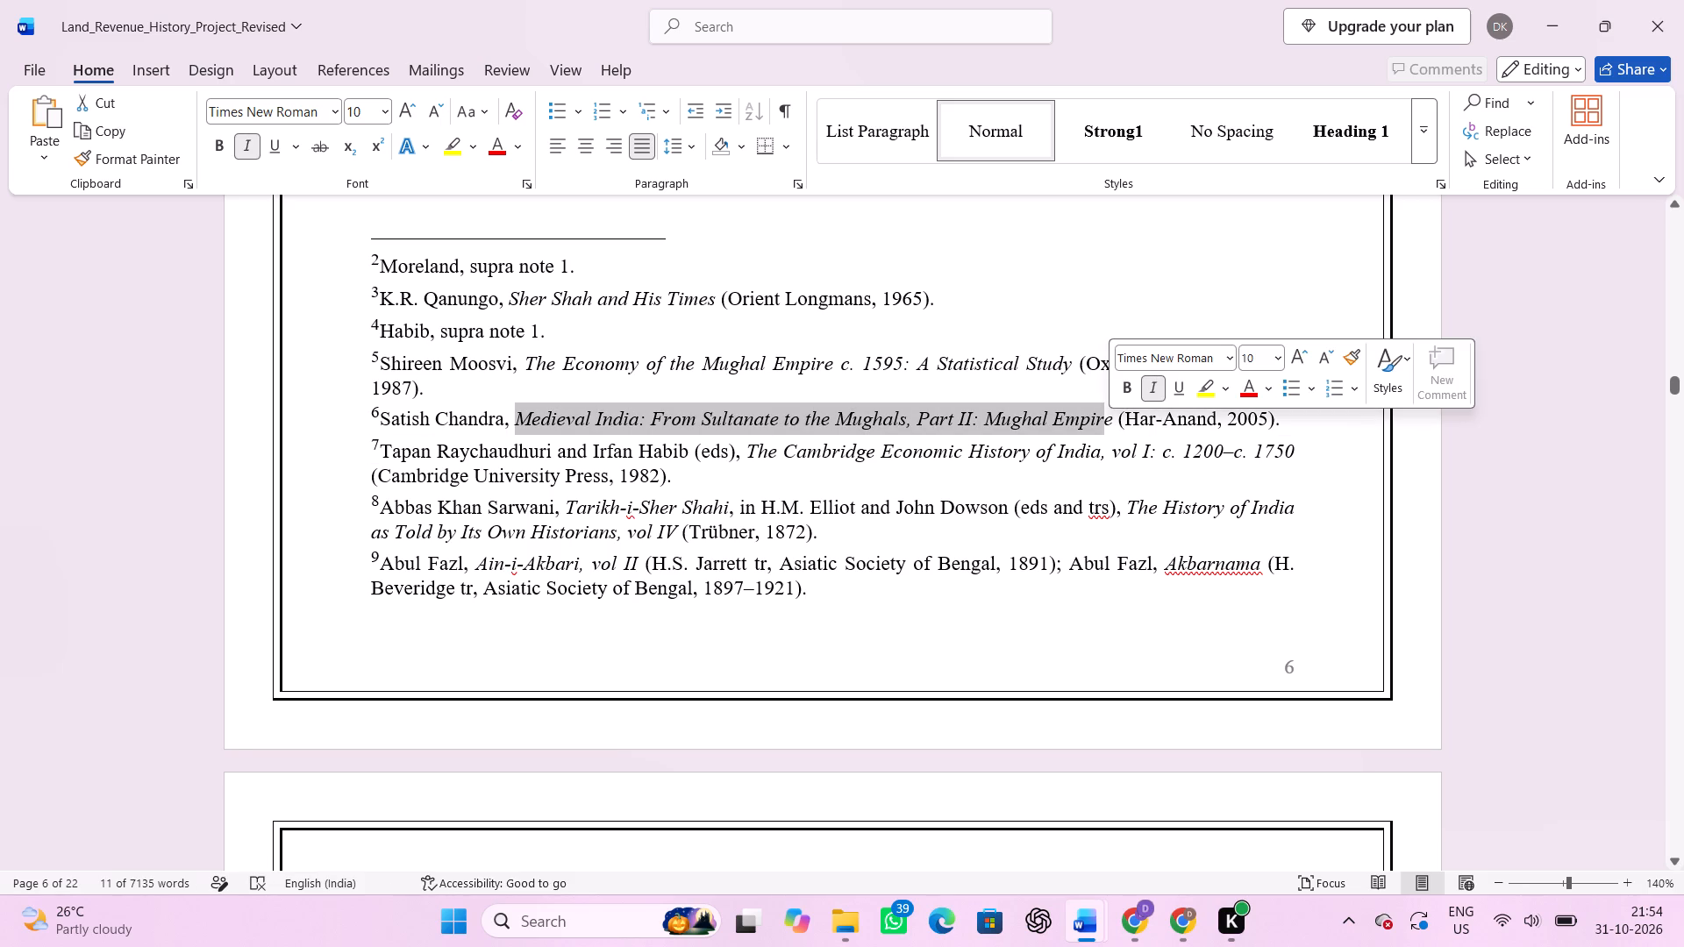
{"action": "left_click", "coordinate": [1157, 396]}
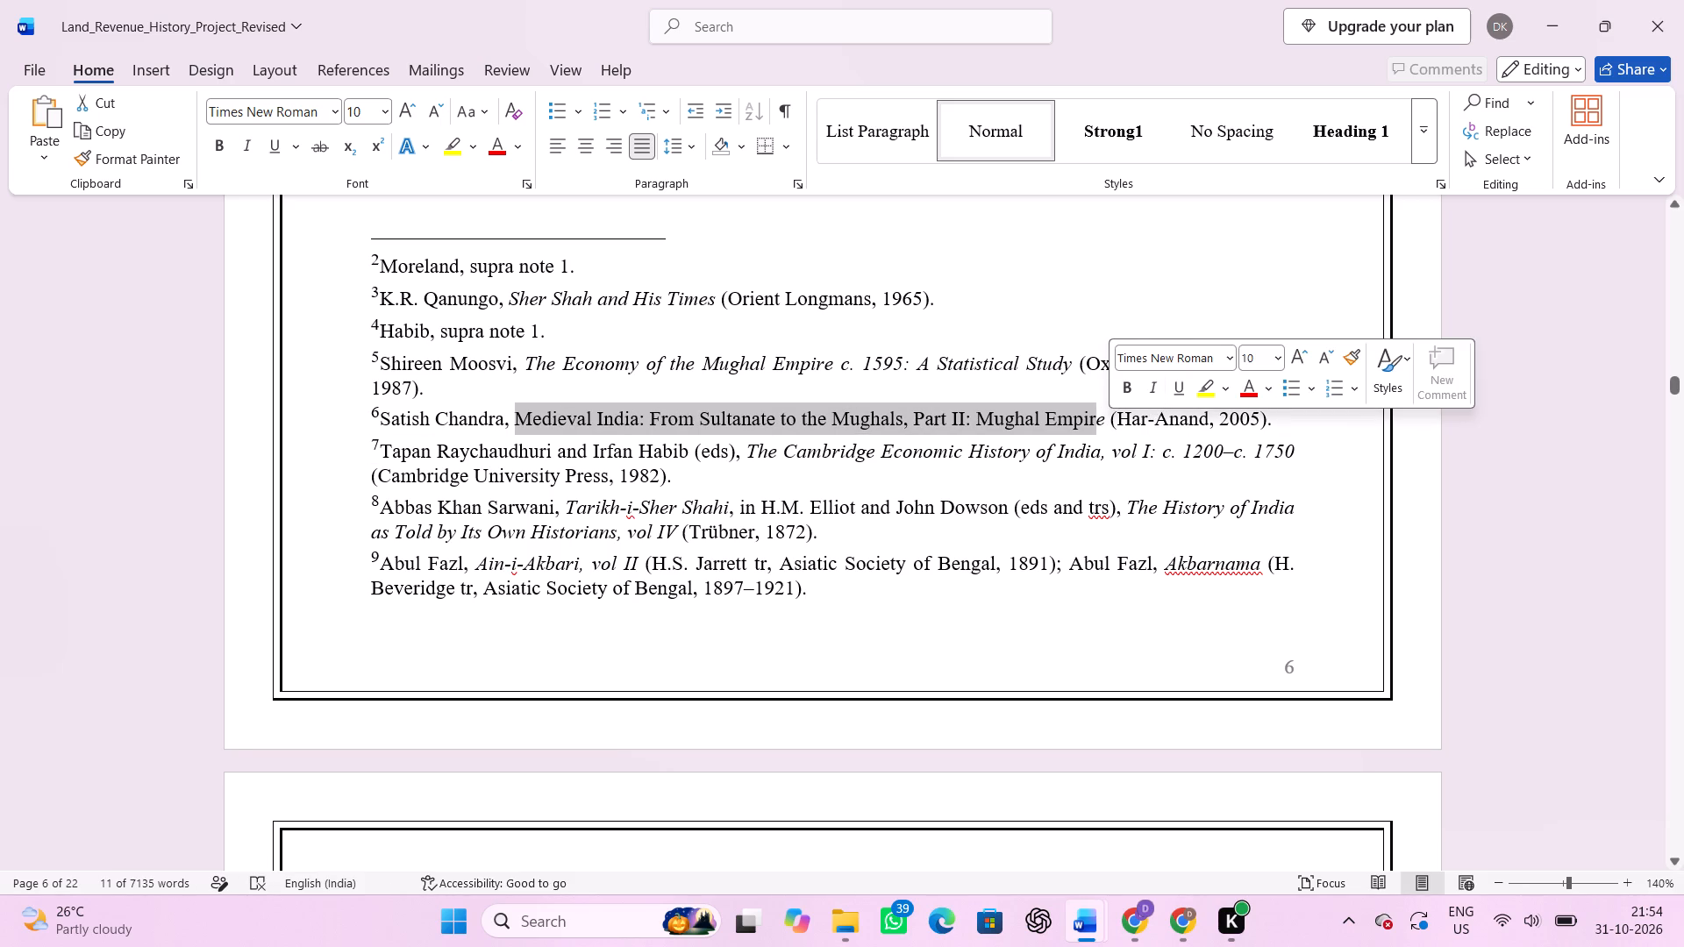
{"action": "left_click", "coordinate": [1102, 417]}
{"action": "left_click_drag", "start_coordinate": [1101, 417], "coordinate": [1110, 419]}
{"action": "left_click", "coordinate": [1160, 386]}
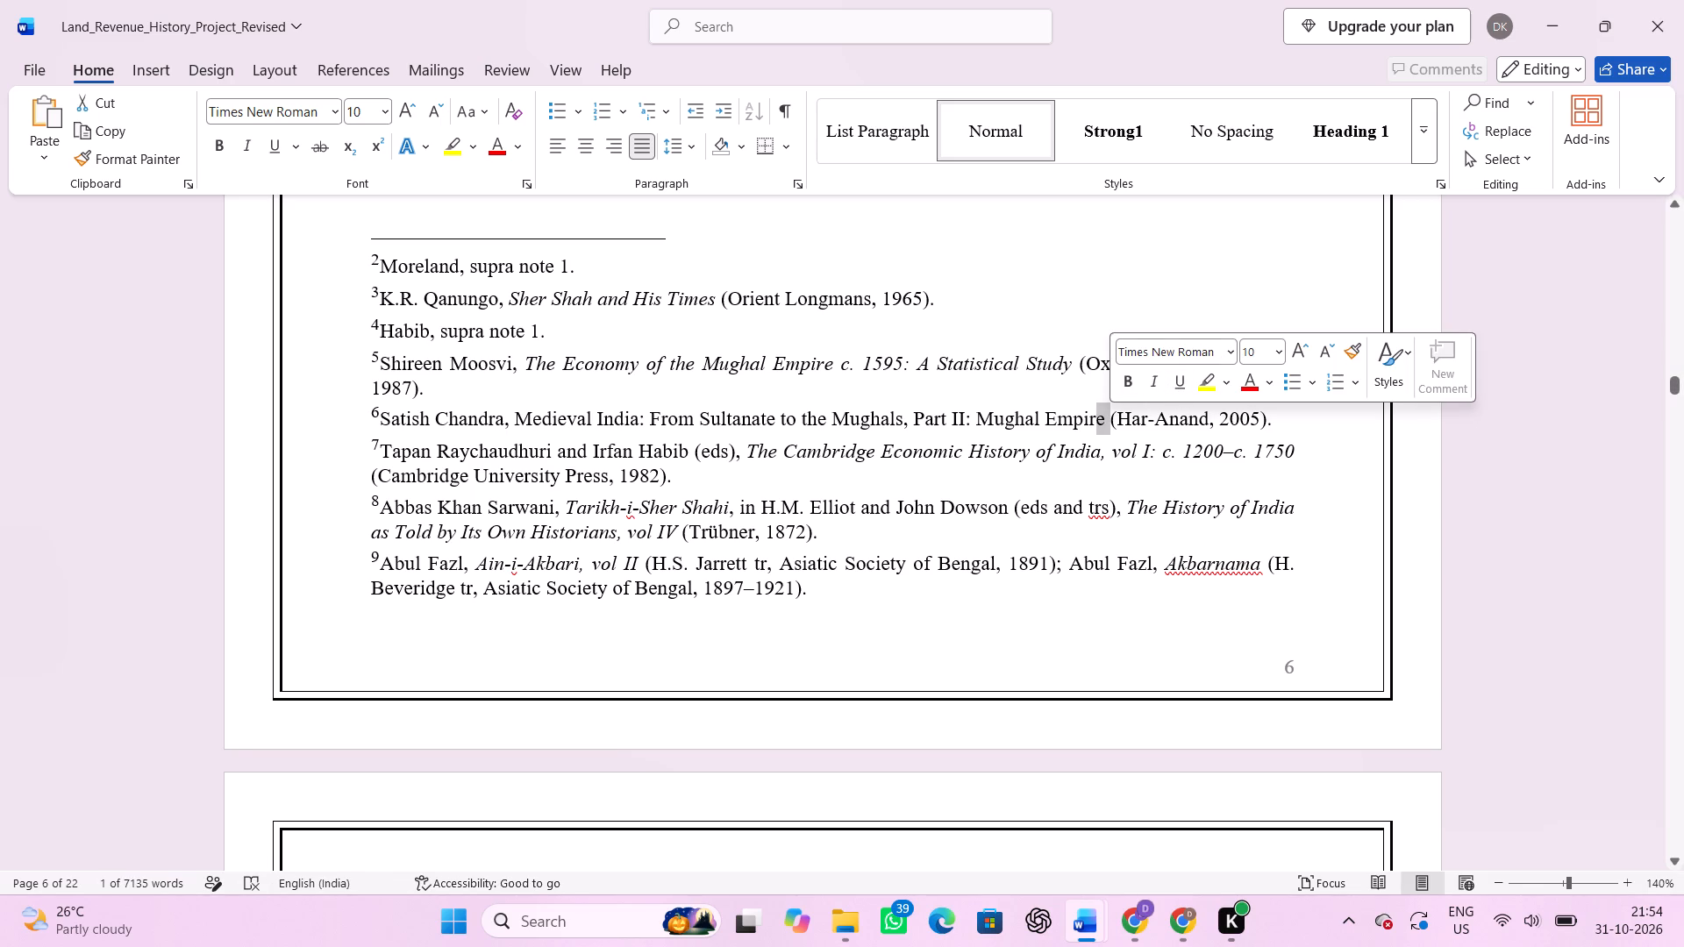
Remove the italics from the book titles in footnotes 5 and 3, The Economy of the Mughal Empire and Sher Shah and His Times.
{"action": "left_click_drag", "start_coordinate": [529, 366], "coordinate": [1068, 385]}
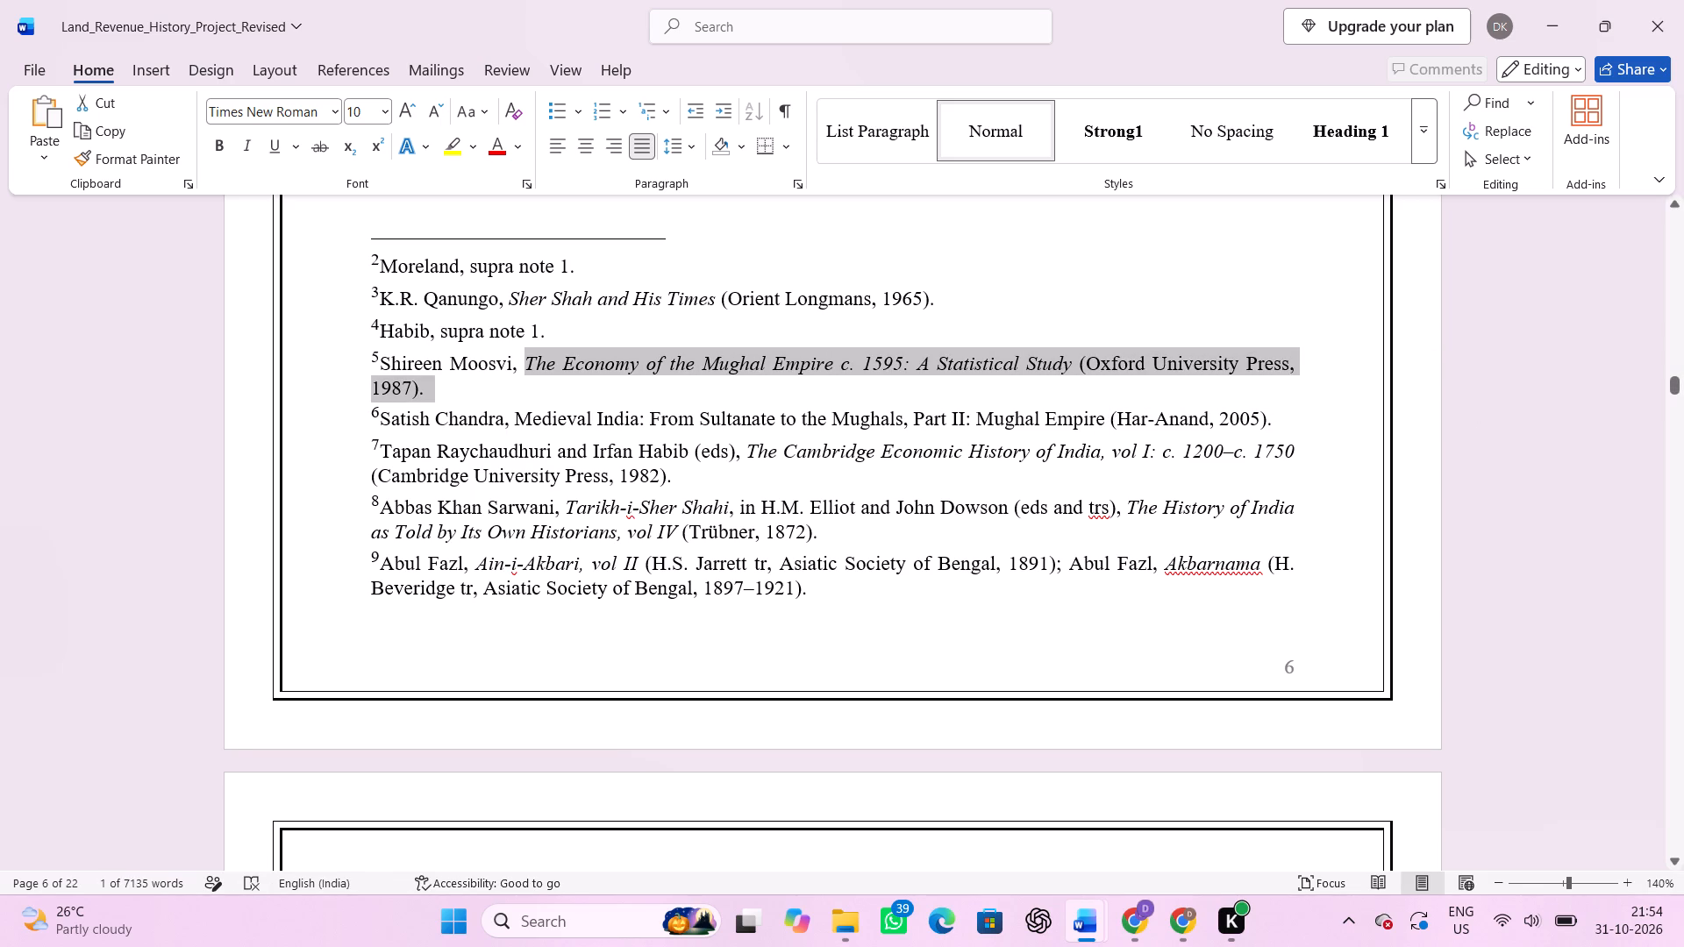
{"action": "left_click_drag", "start_coordinate": [1068, 385], "coordinate": [1072, 367]}
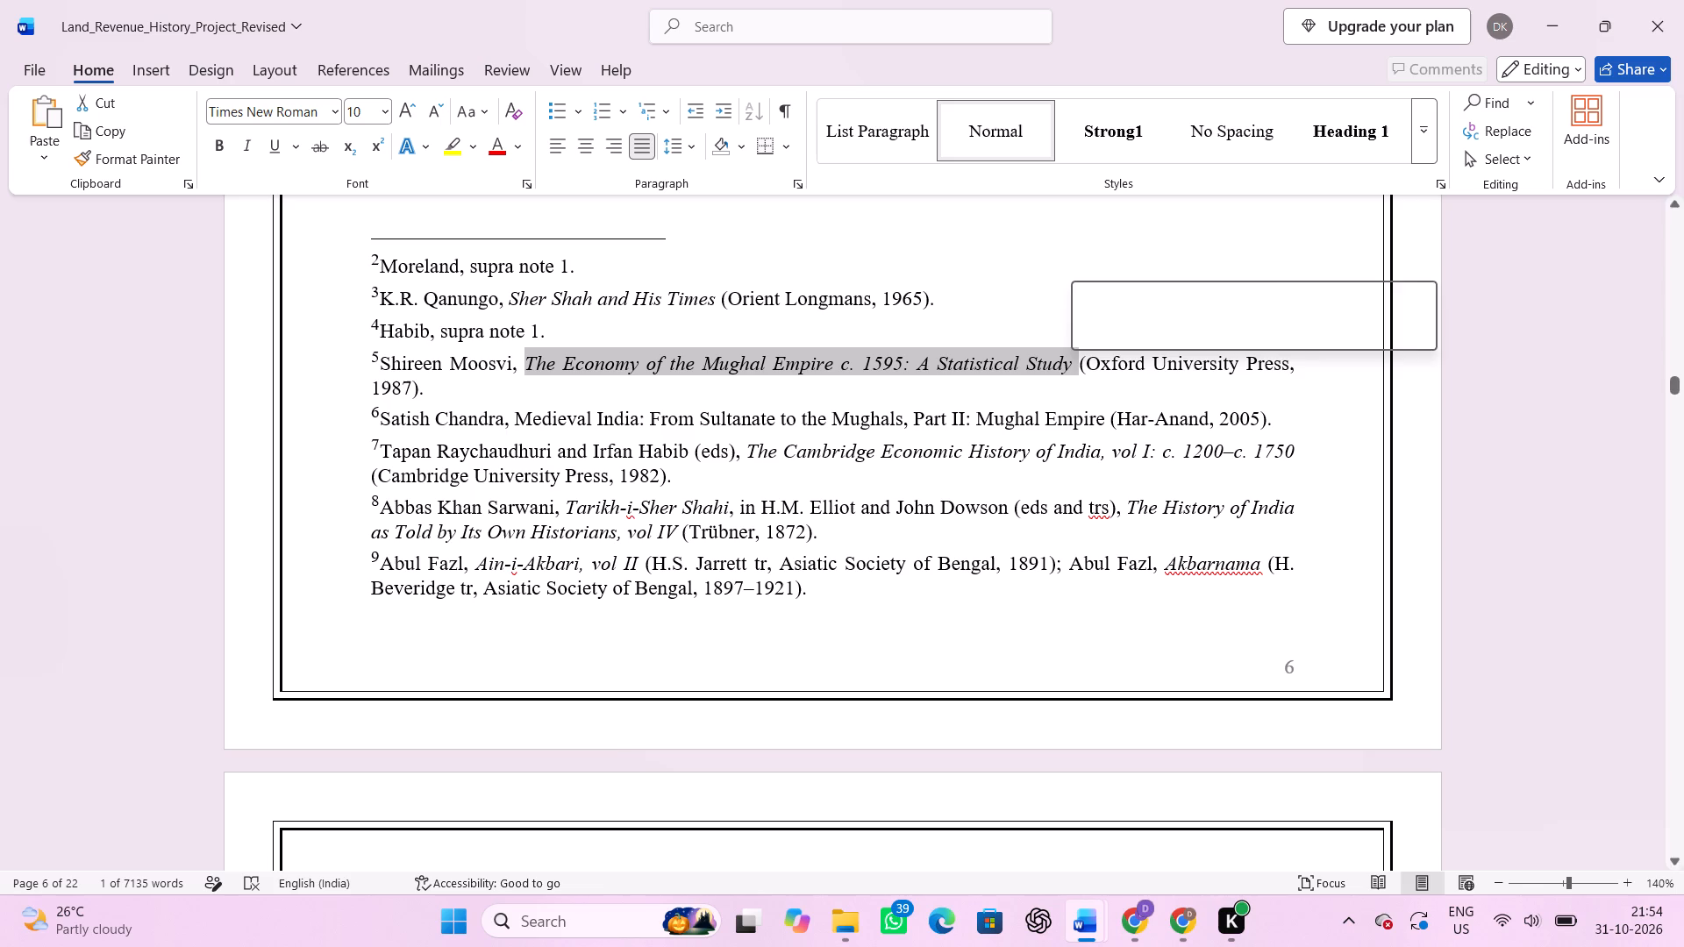
{"action": "left_click", "coordinate": [1110, 335]}
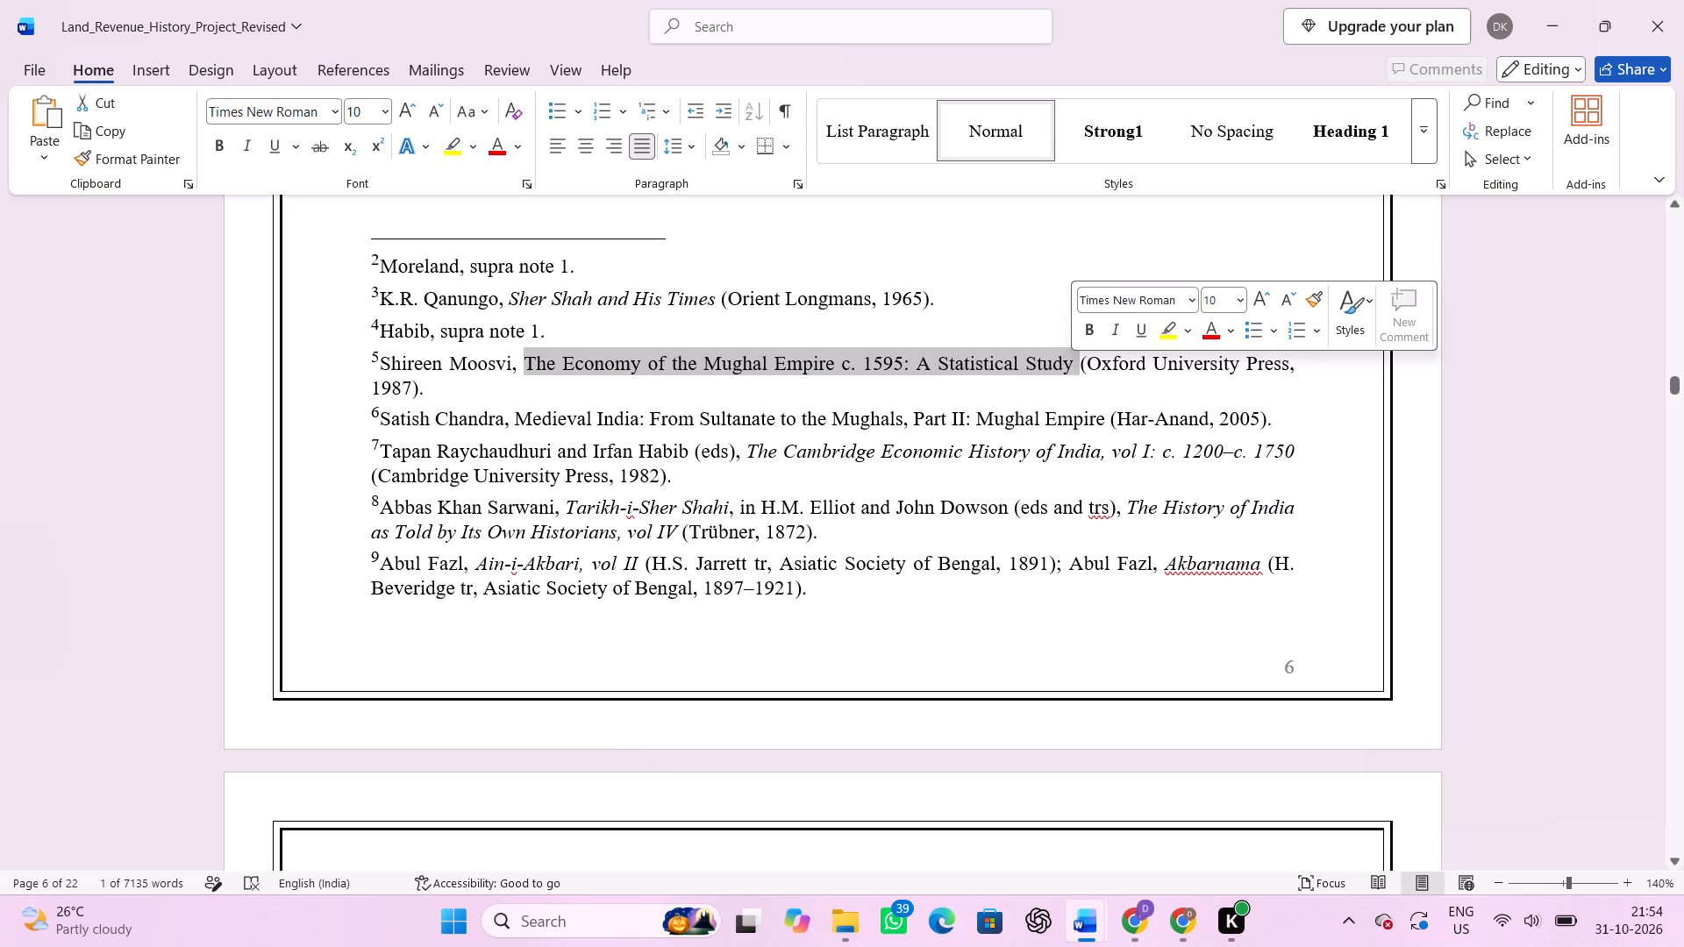
{"action": "left_click_drag", "start_coordinate": [504, 302], "coordinate": [701, 307]}
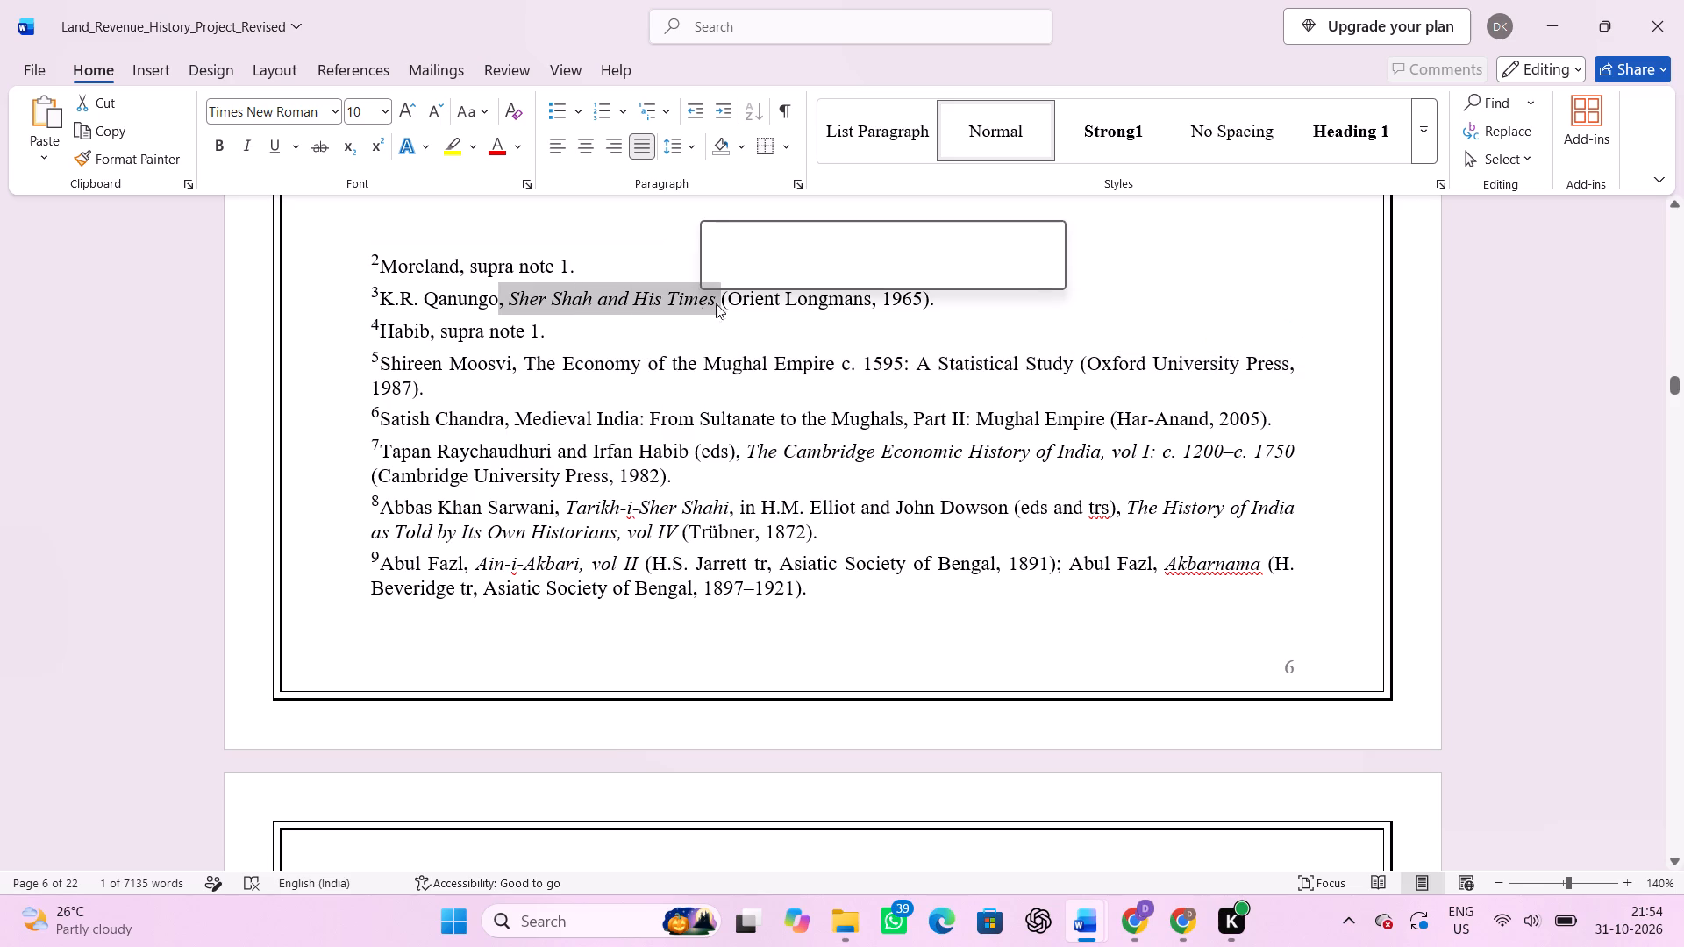
{"action": "left_click", "coordinate": [753, 266]}
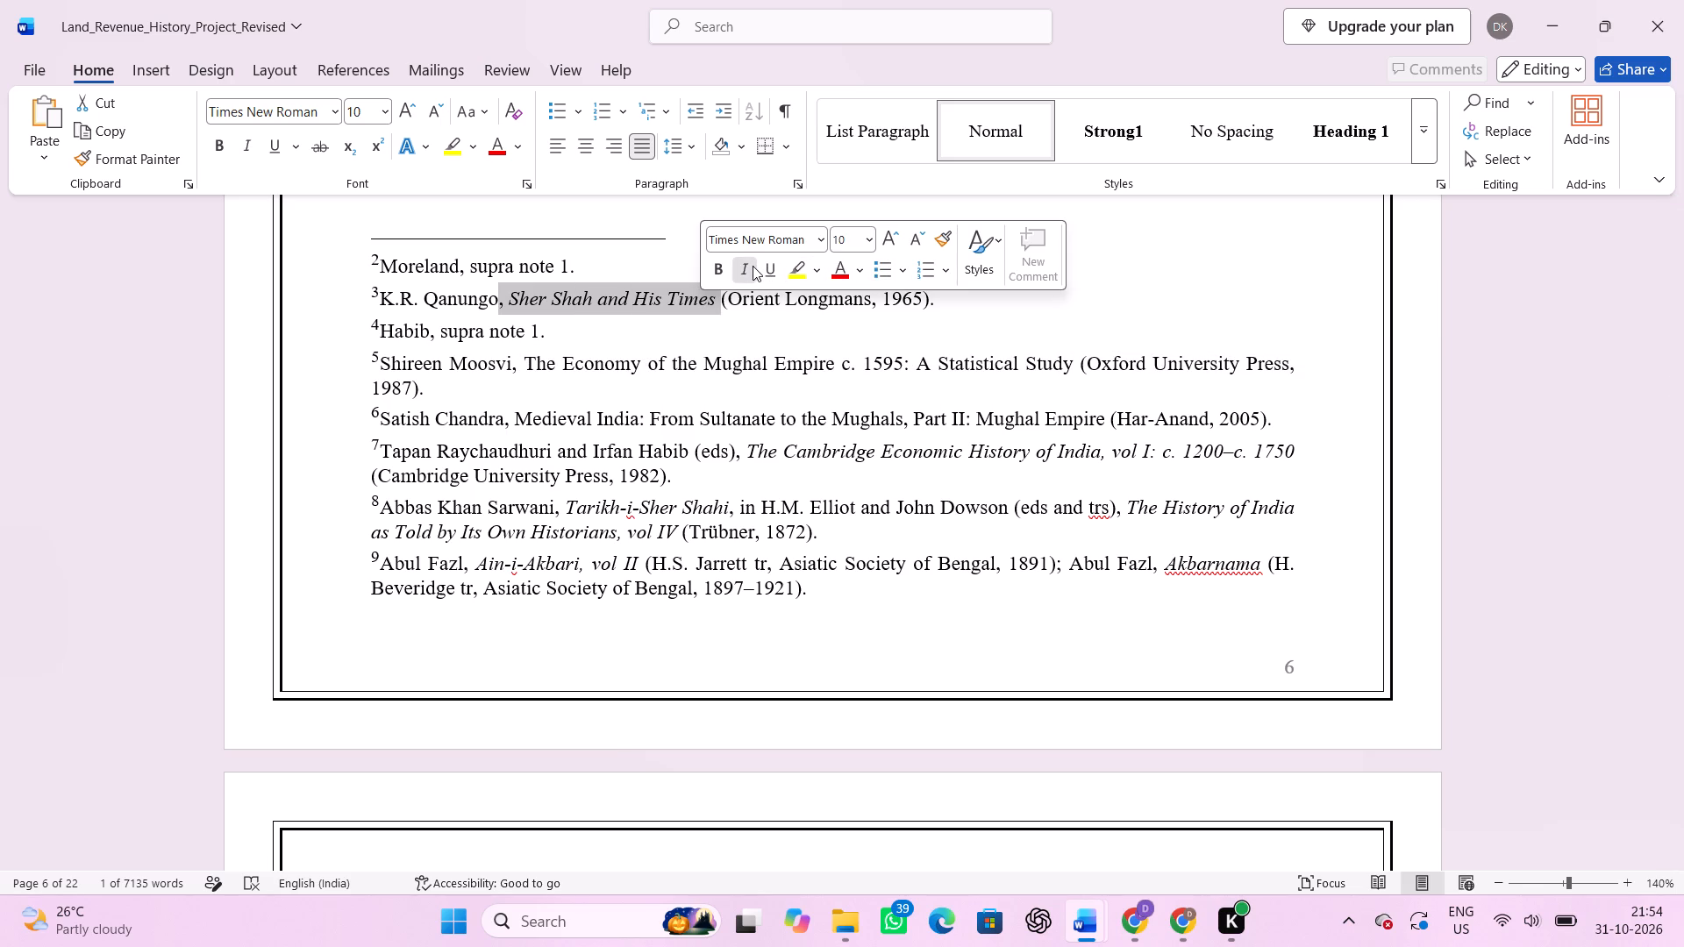
{"action": "left_click", "coordinate": [749, 267]}
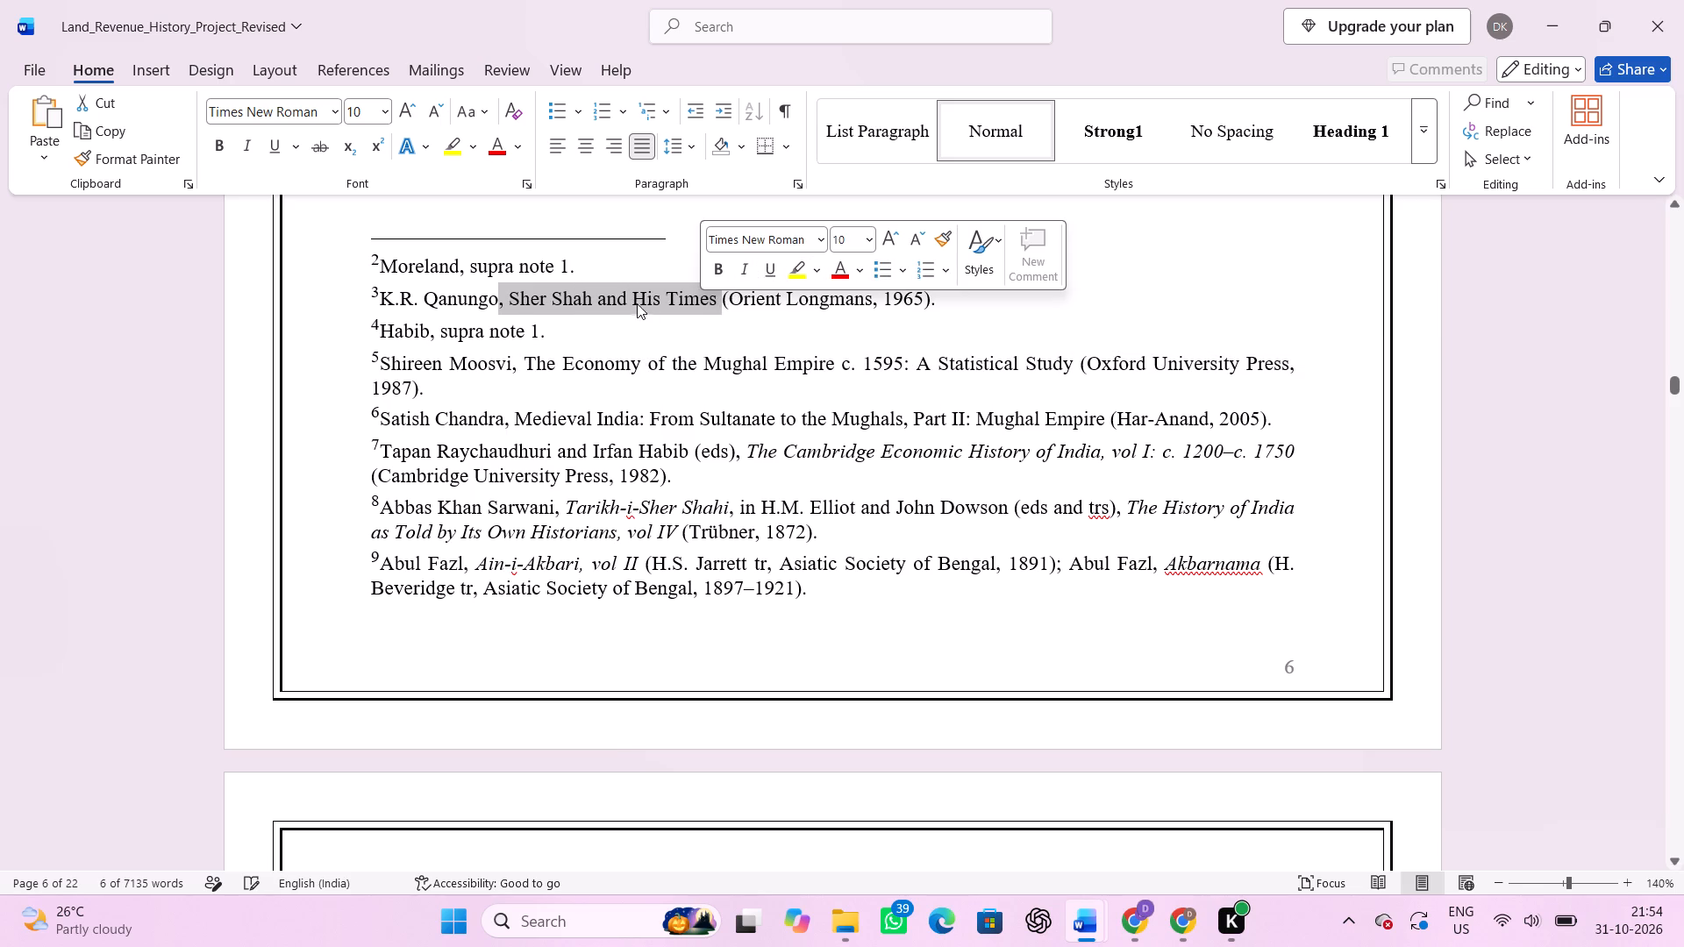
{"action": "left_click", "coordinate": [613, 326]}
{"action": "left_click", "coordinate": [519, 312]}
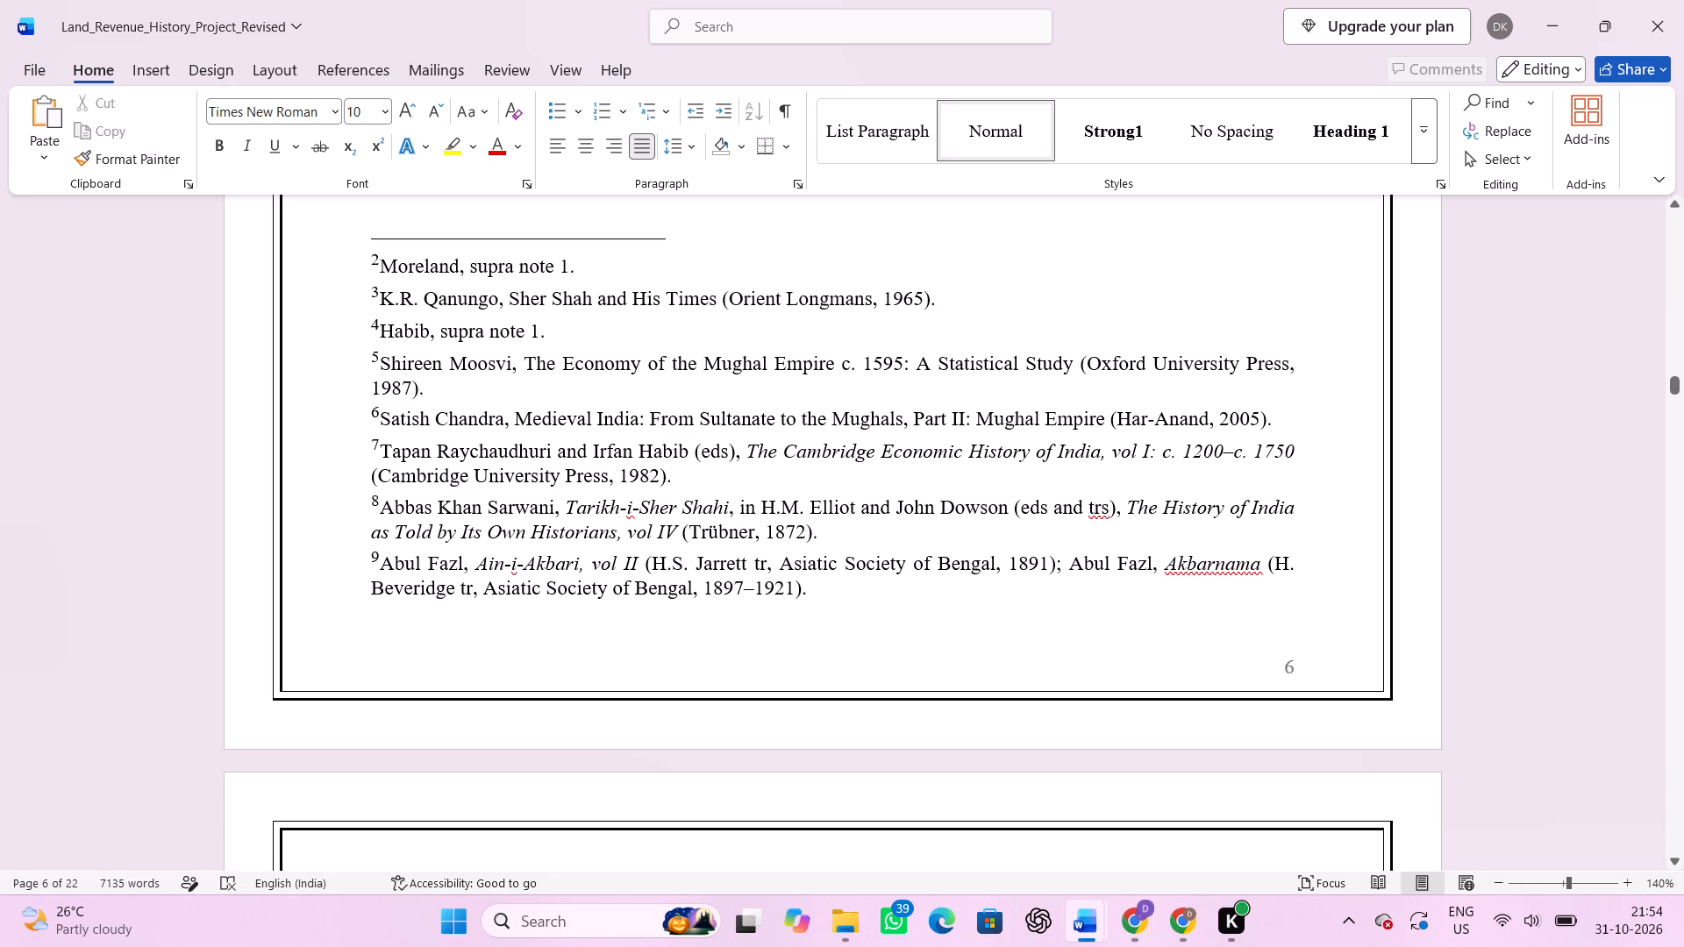
Remove the italics from the title The Cambridge Economic History of India, vol I: c. 1200–c. 1750 in footnote 7.
{"action": "left_click_drag", "start_coordinate": [742, 453], "coordinate": [1049, 470]}
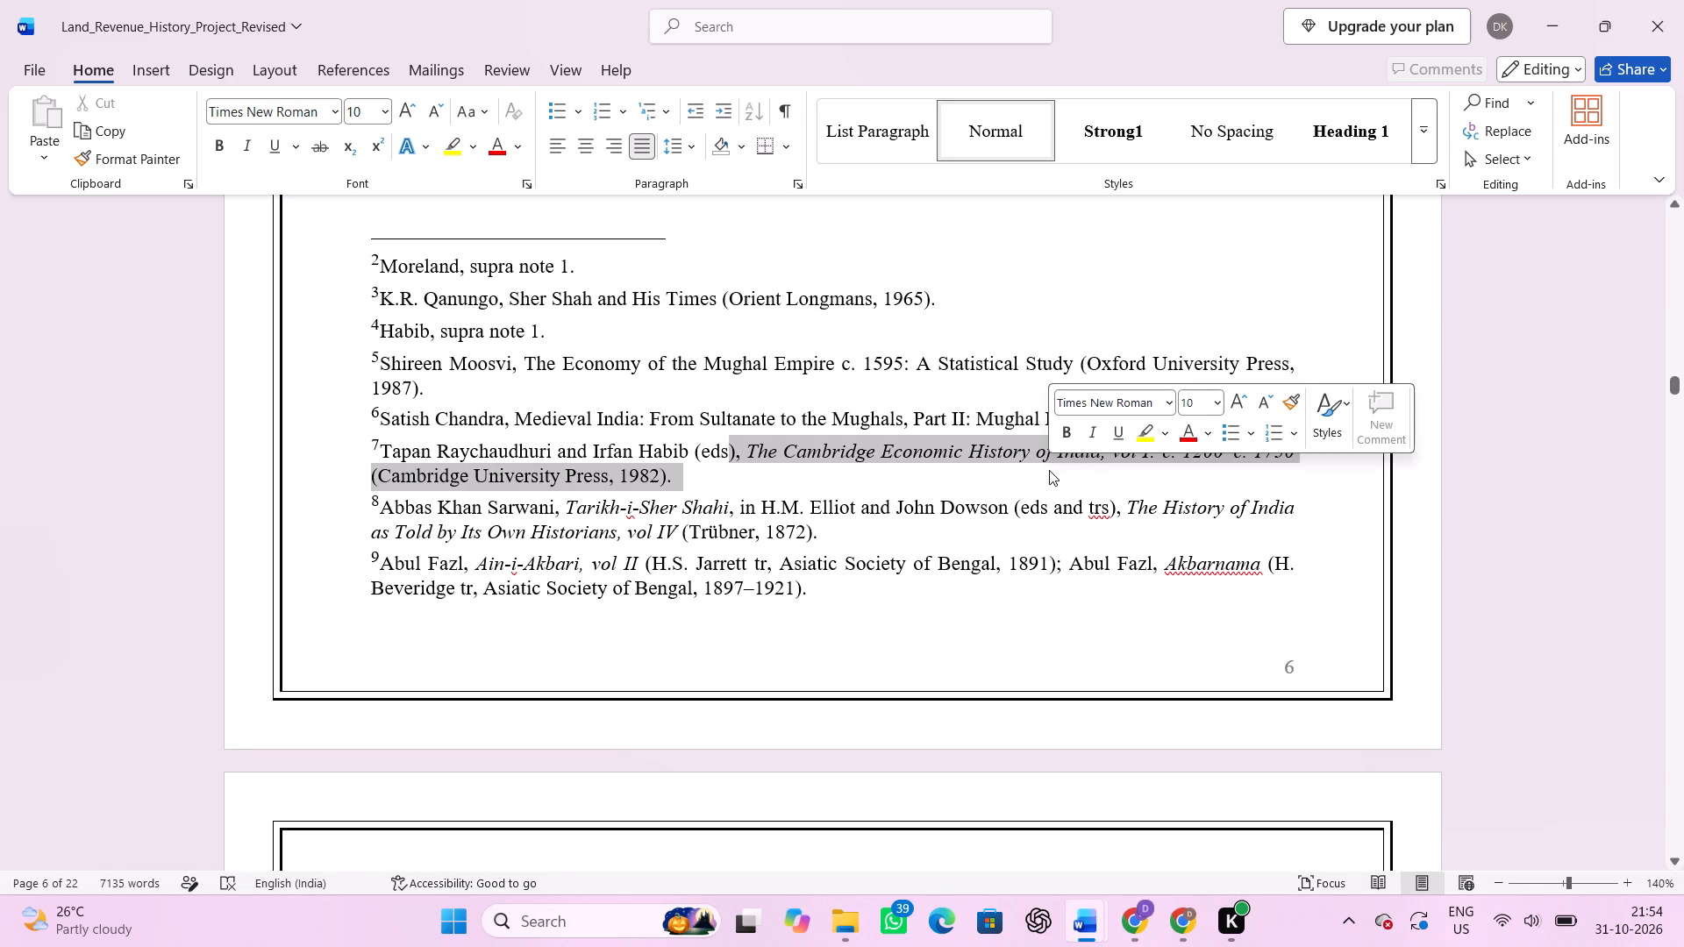
{"action": "left_click", "coordinate": [1049, 470]}
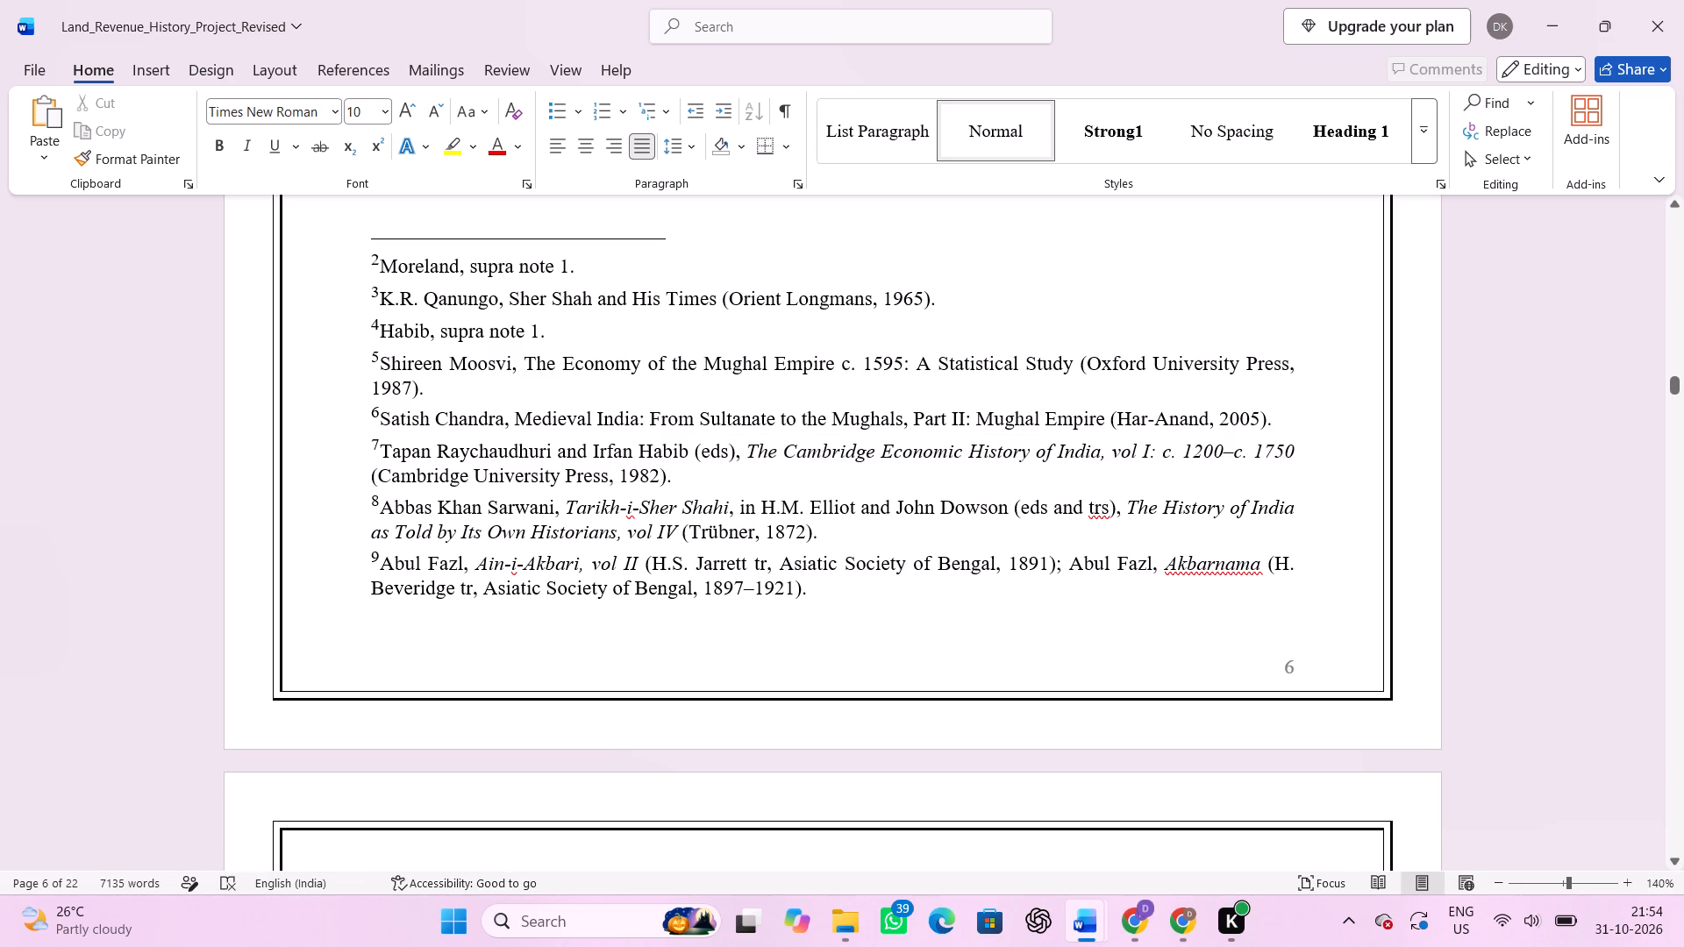
{"action": "left_click_drag", "start_coordinate": [749, 458], "coordinate": [1073, 468]}
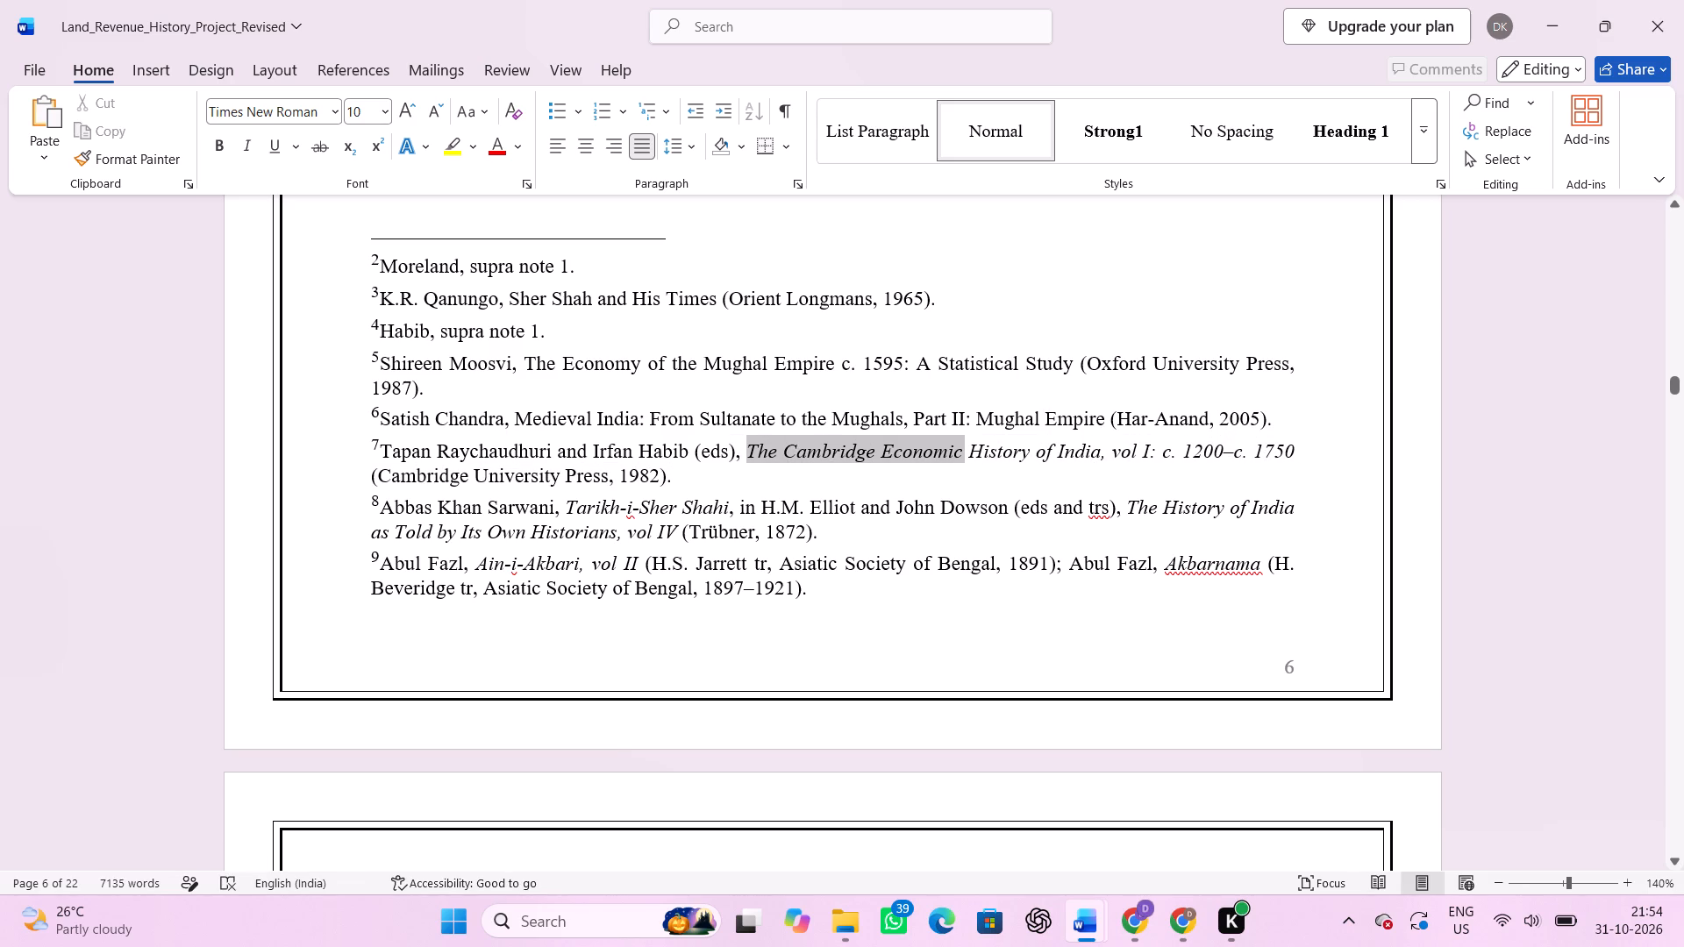
{"action": "left_click_drag", "start_coordinate": [1073, 468], "coordinate": [1272, 462]}
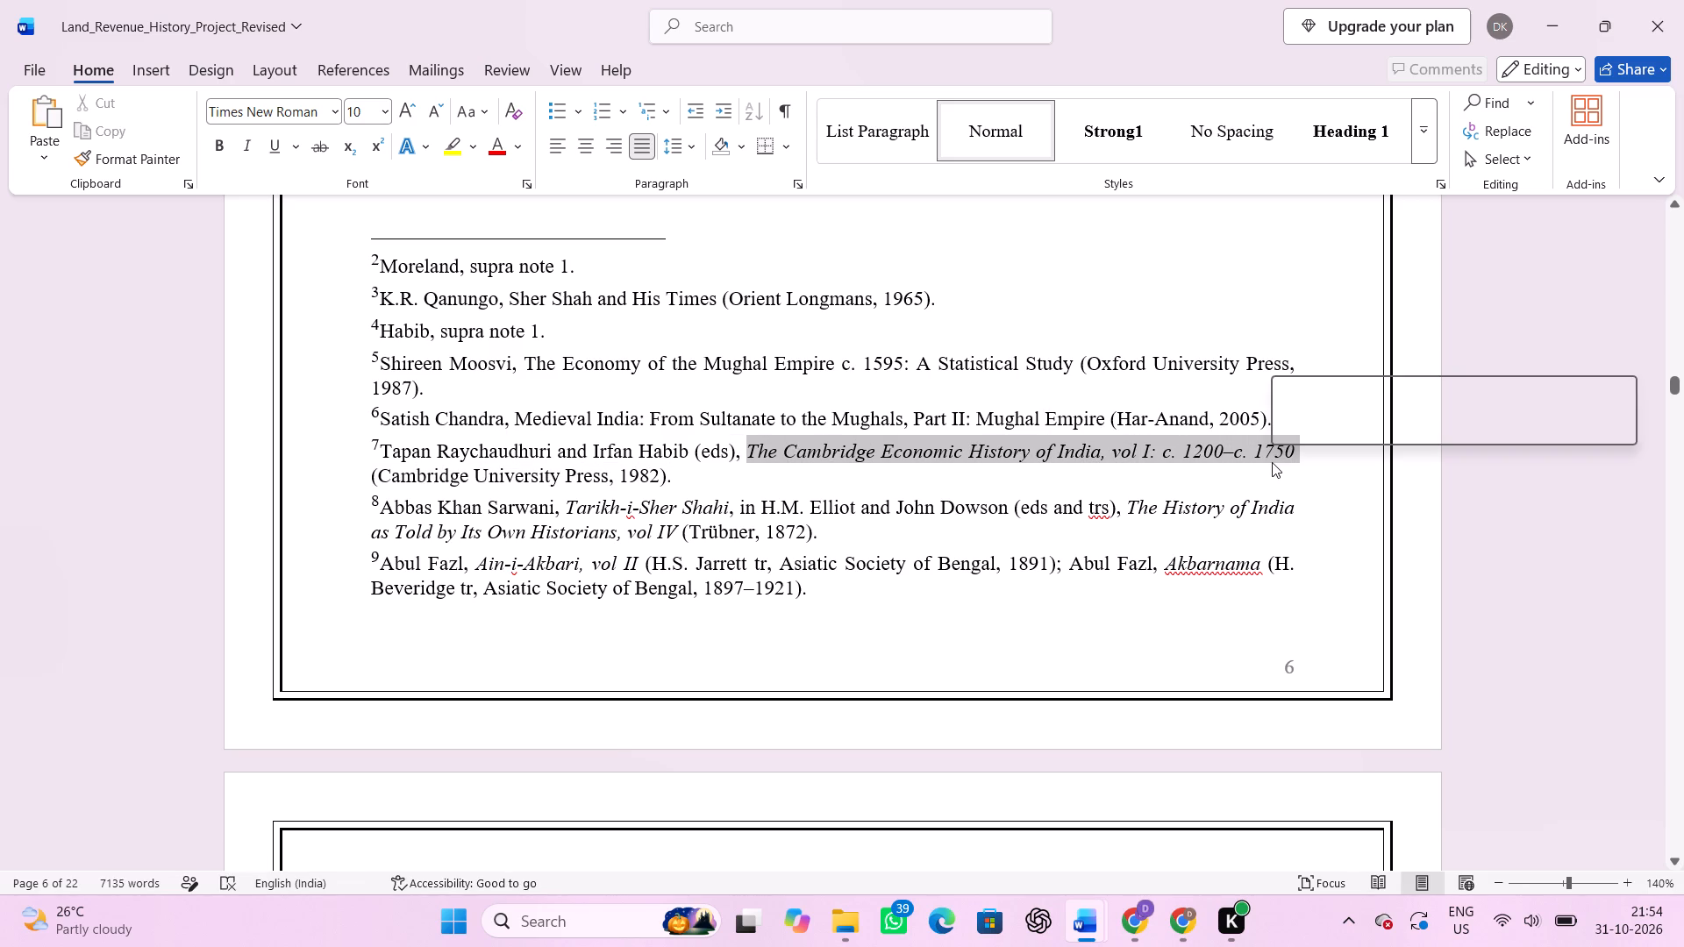
{"action": "left_click", "coordinate": [1324, 417]}
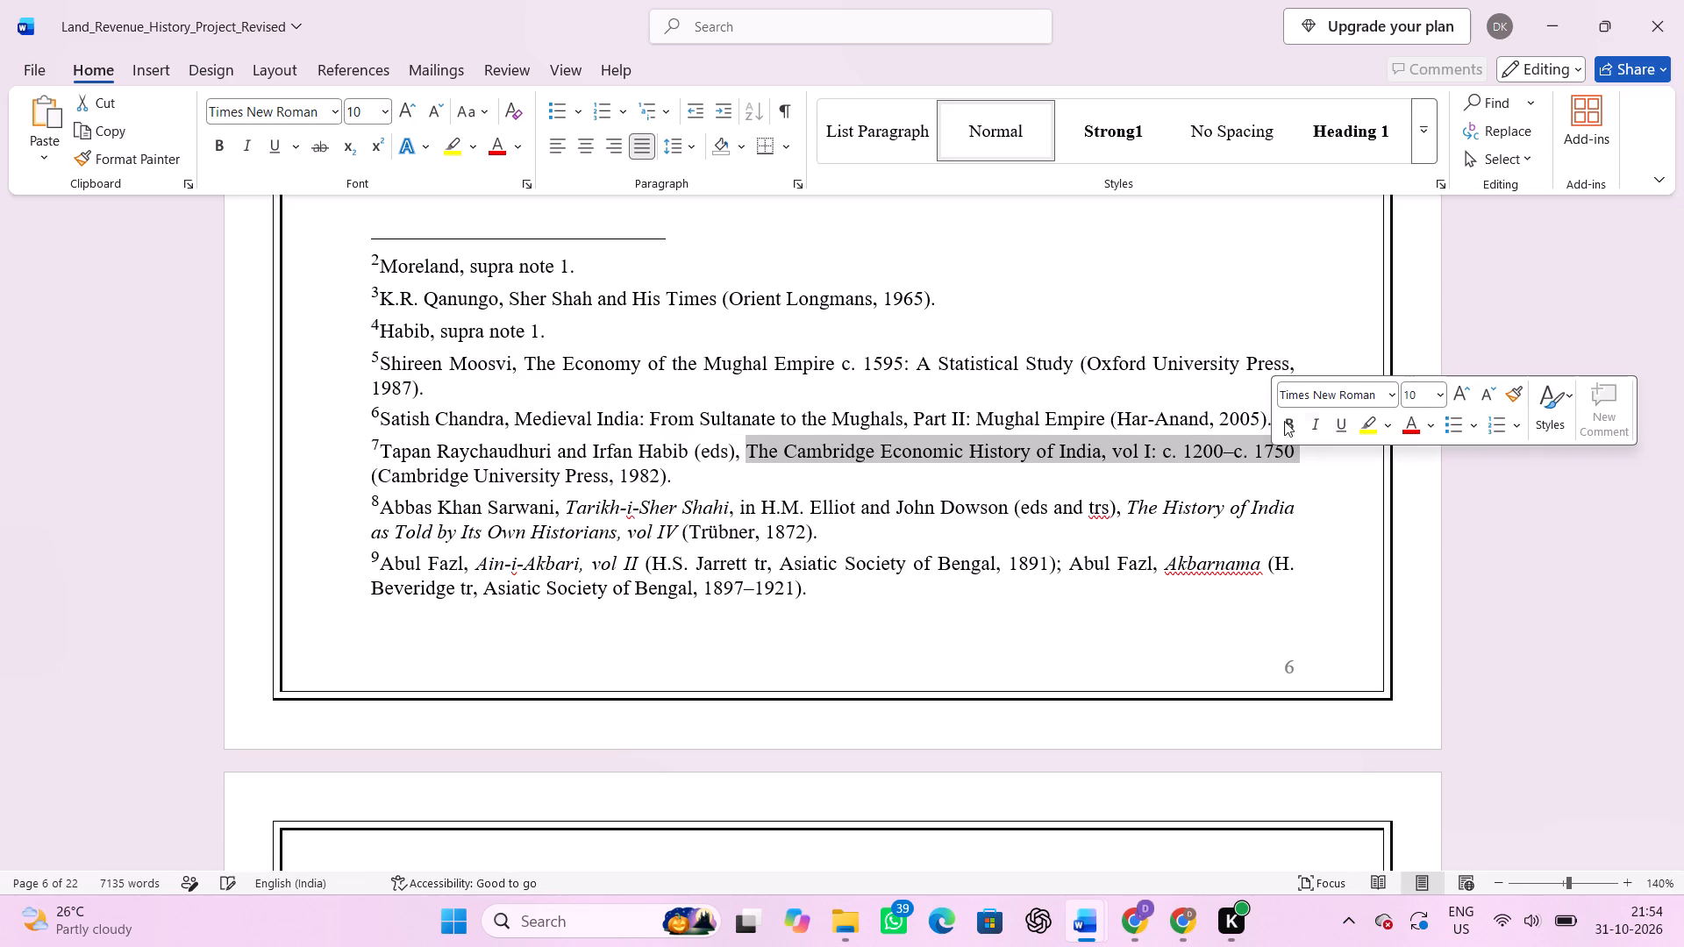
Add the flagged abbreviation trs in footnote 8 to the spelling dictionary.
{"action": "left_click", "coordinate": [1107, 499]}
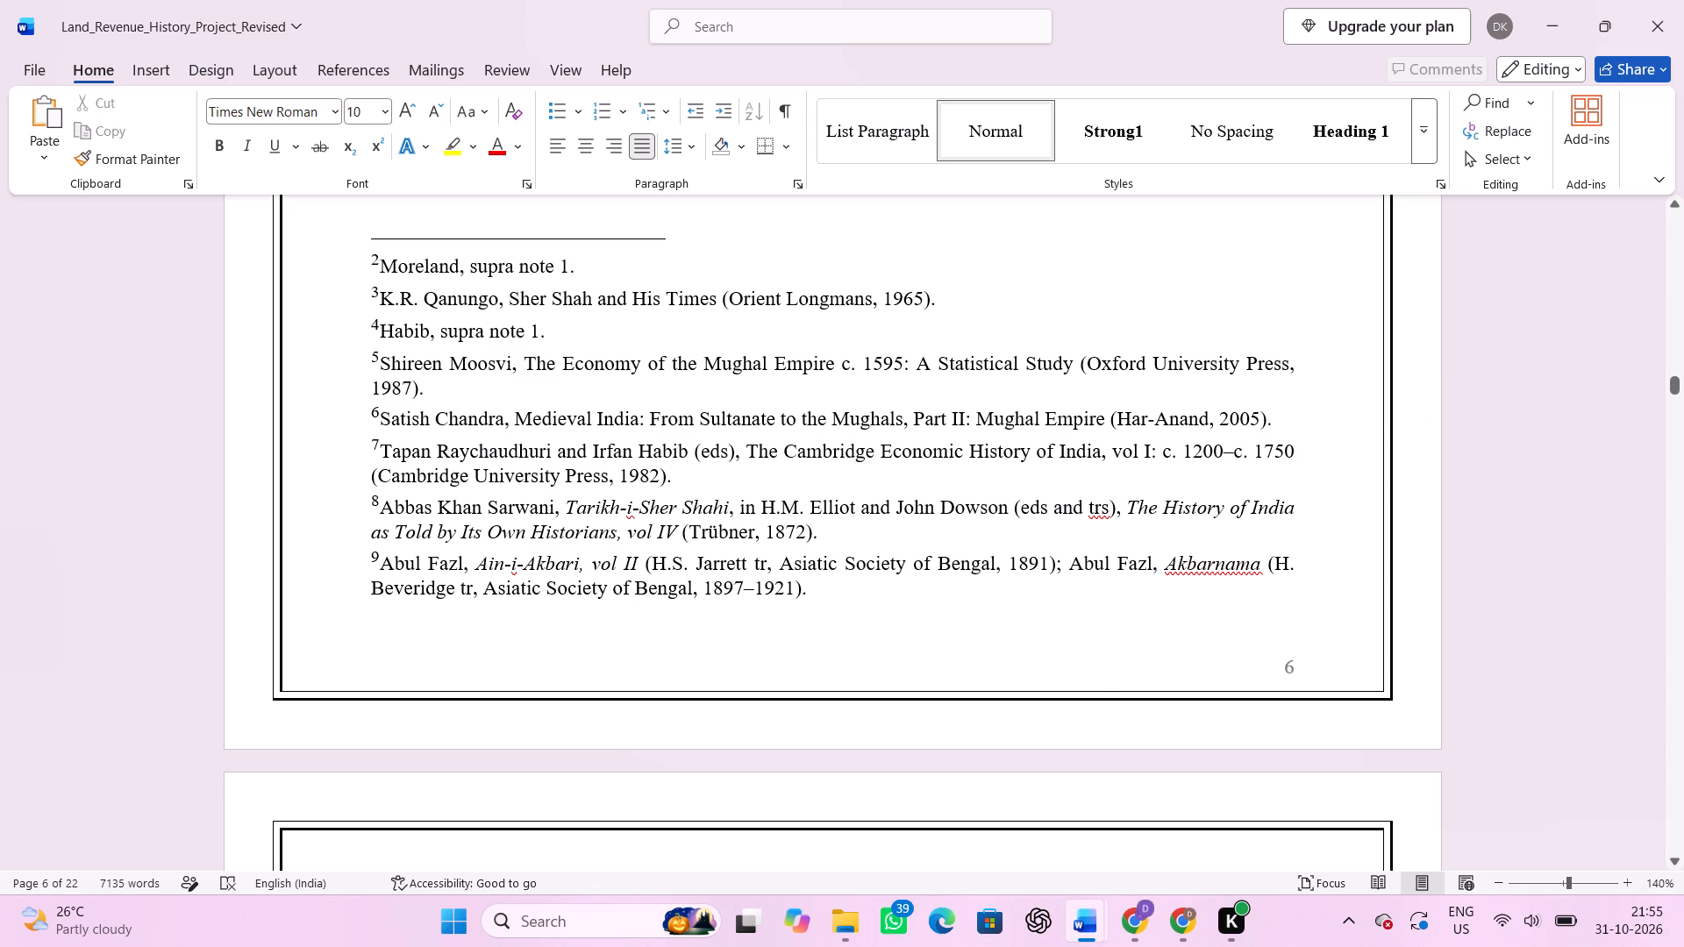
{"action": "right_click", "coordinate": [1107, 499]}
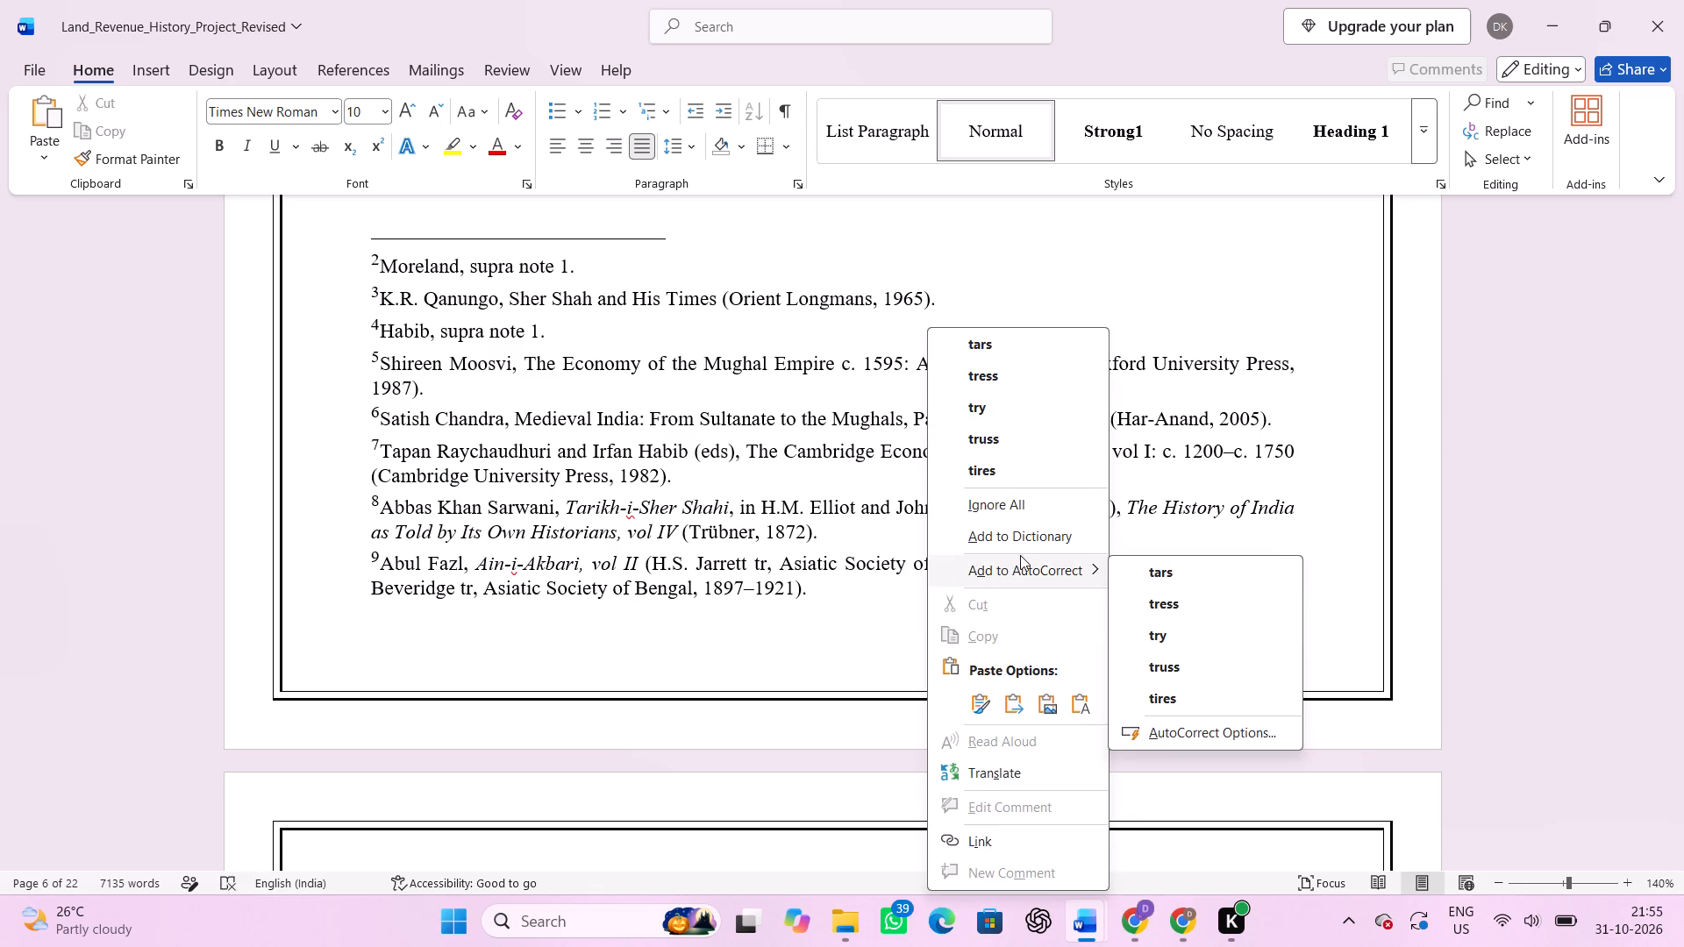
{"action": "left_click", "coordinate": [1020, 545]}
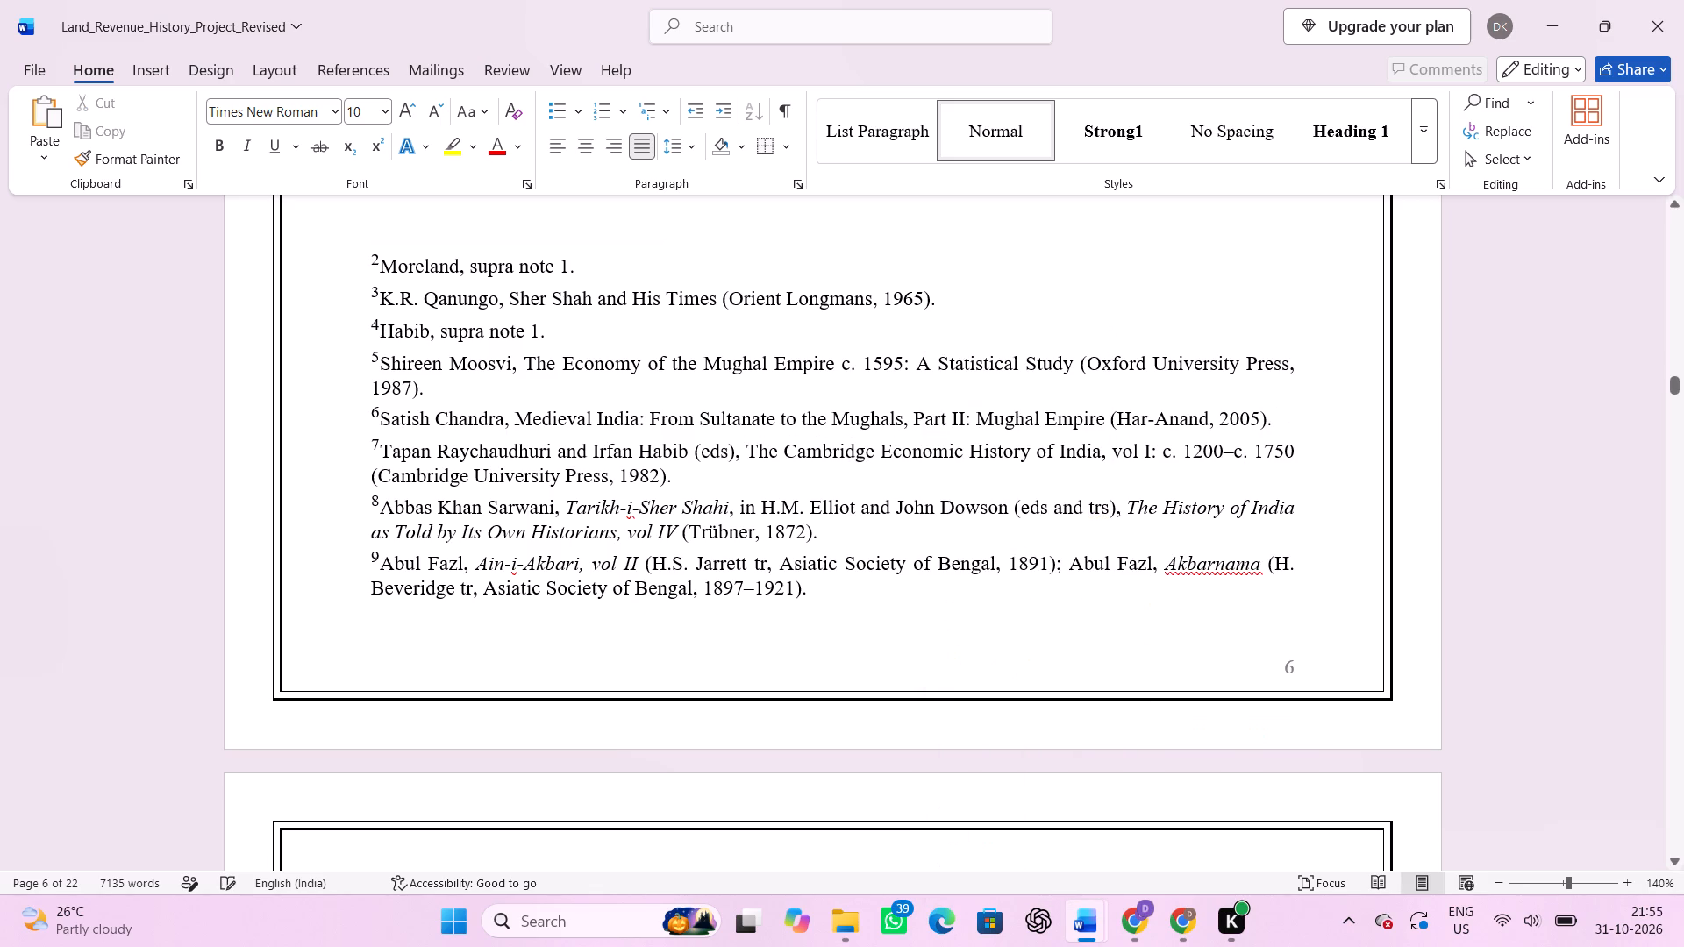
Remove the italics from the title The History of India as Told by Its Own Historians, vol IV in footnote 8.
{"action": "left_click_drag", "start_coordinate": [1139, 506], "coordinate": [1155, 542]}
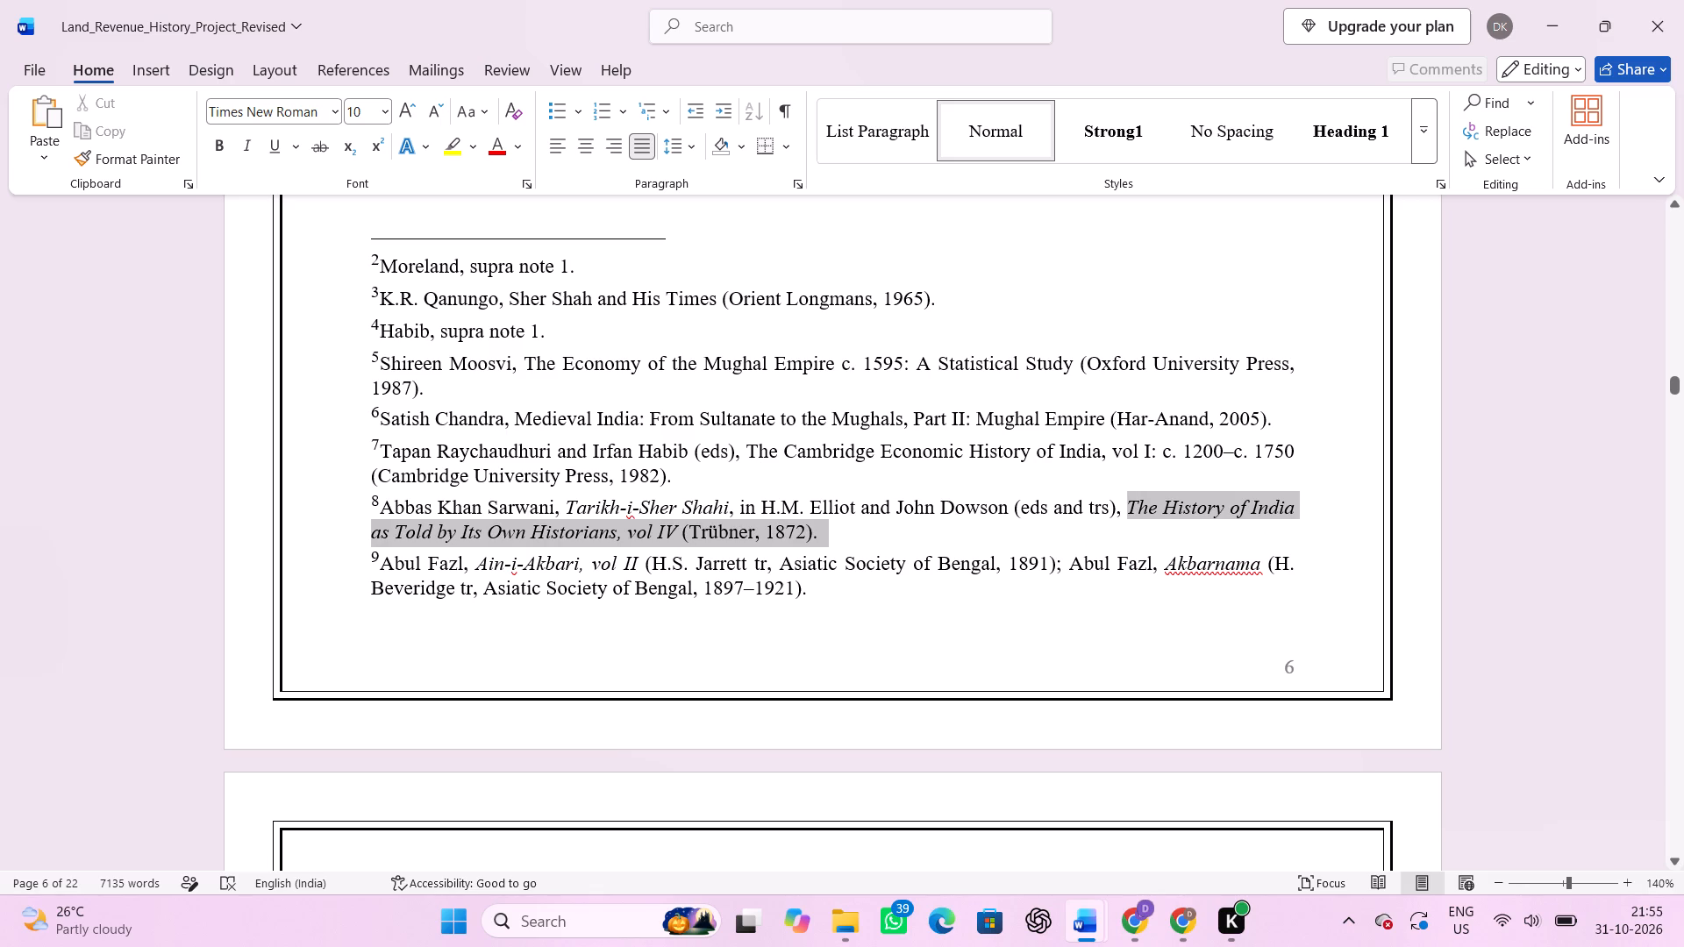
{"action": "left_click_drag", "start_coordinate": [1155, 542], "coordinate": [819, 512]}
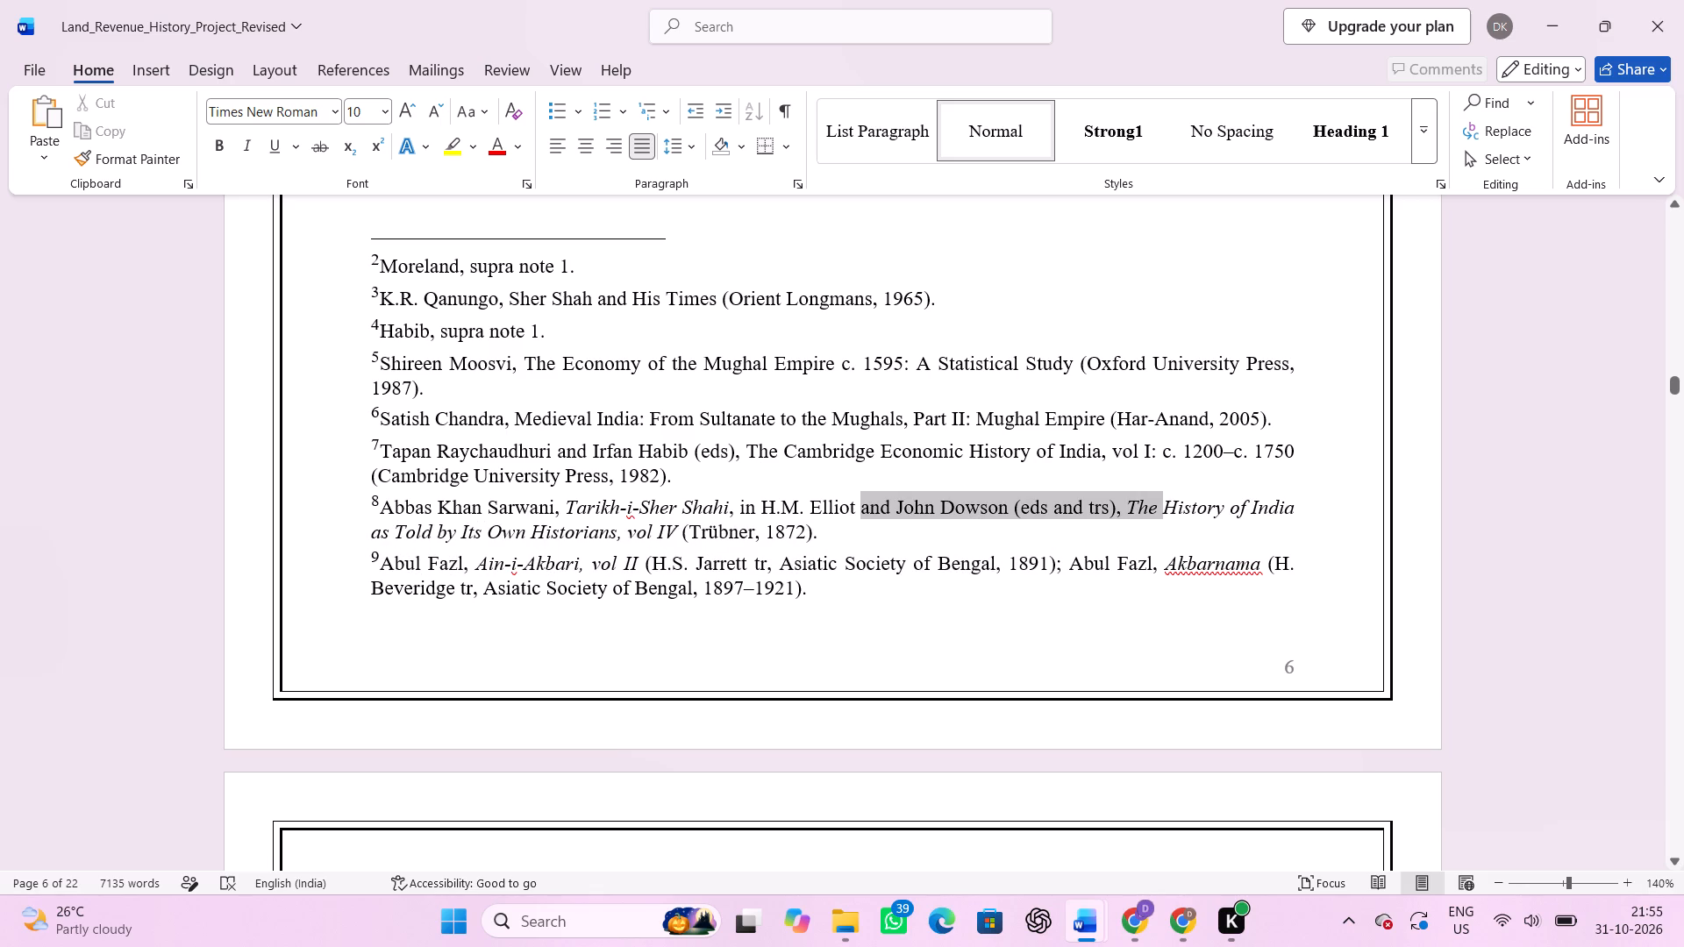
{"action": "left_click_drag", "start_coordinate": [819, 512], "coordinate": [673, 540]}
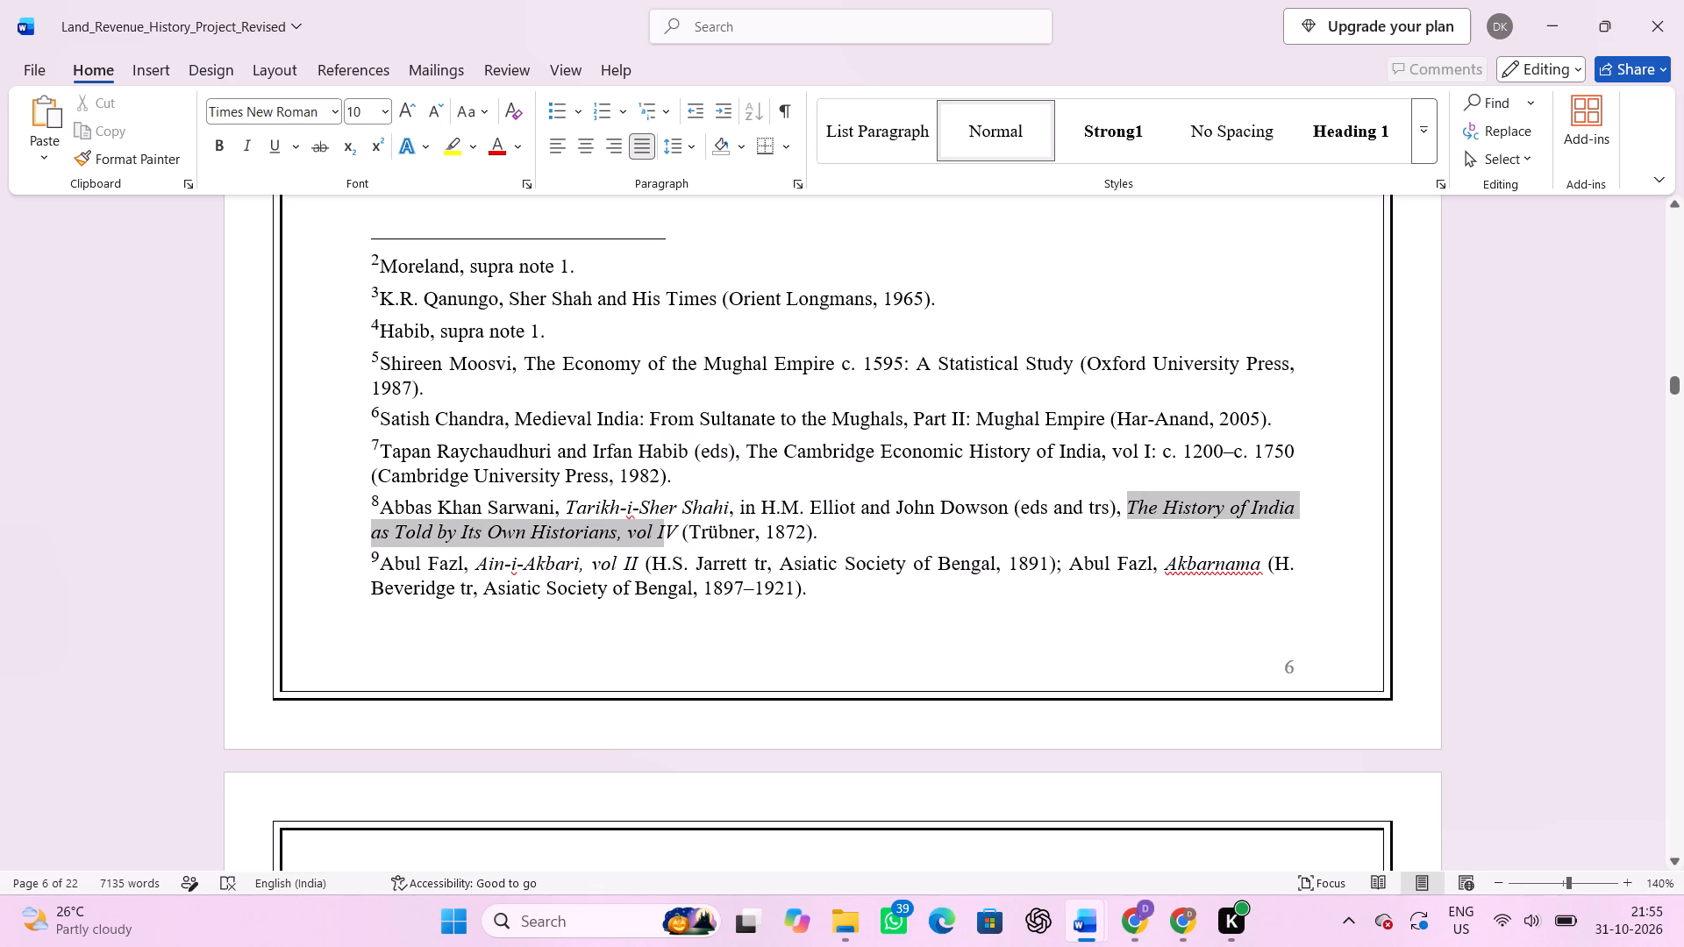
{"action": "left_click_drag", "start_coordinate": [673, 540], "coordinate": [679, 539]}
{"action": "left_click", "coordinate": [712, 508]}
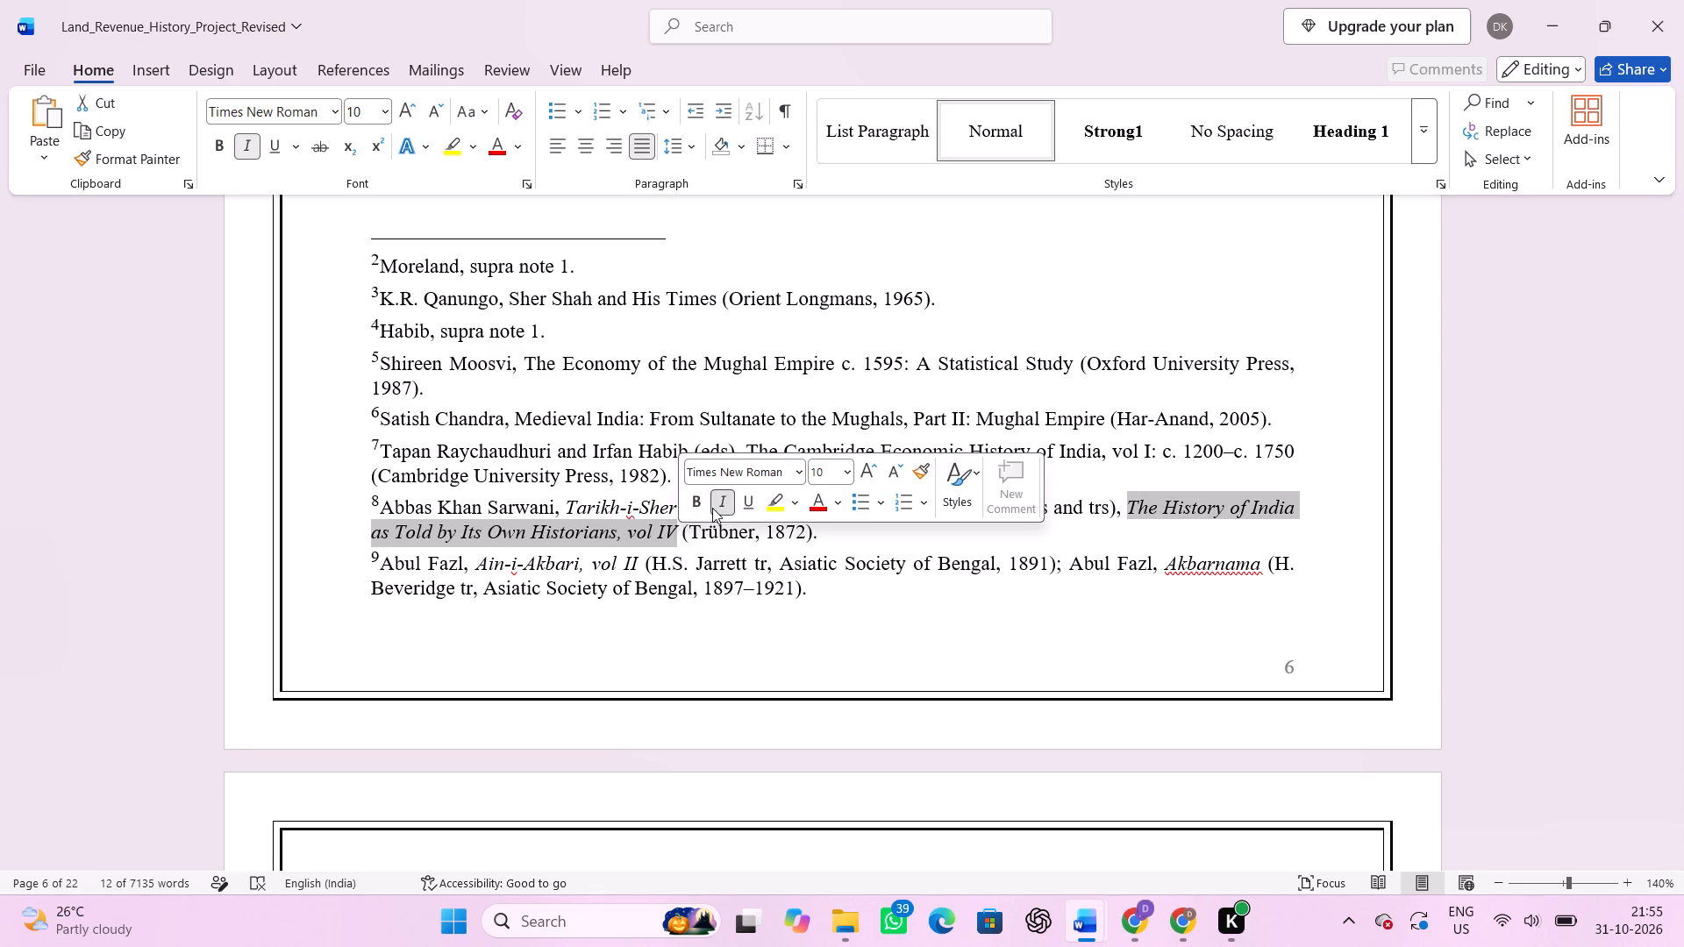
Remove the italics from the title Tarikh-i-Sher Shahi in footnote 8.
{"action": "left_click", "coordinate": [631, 514]}
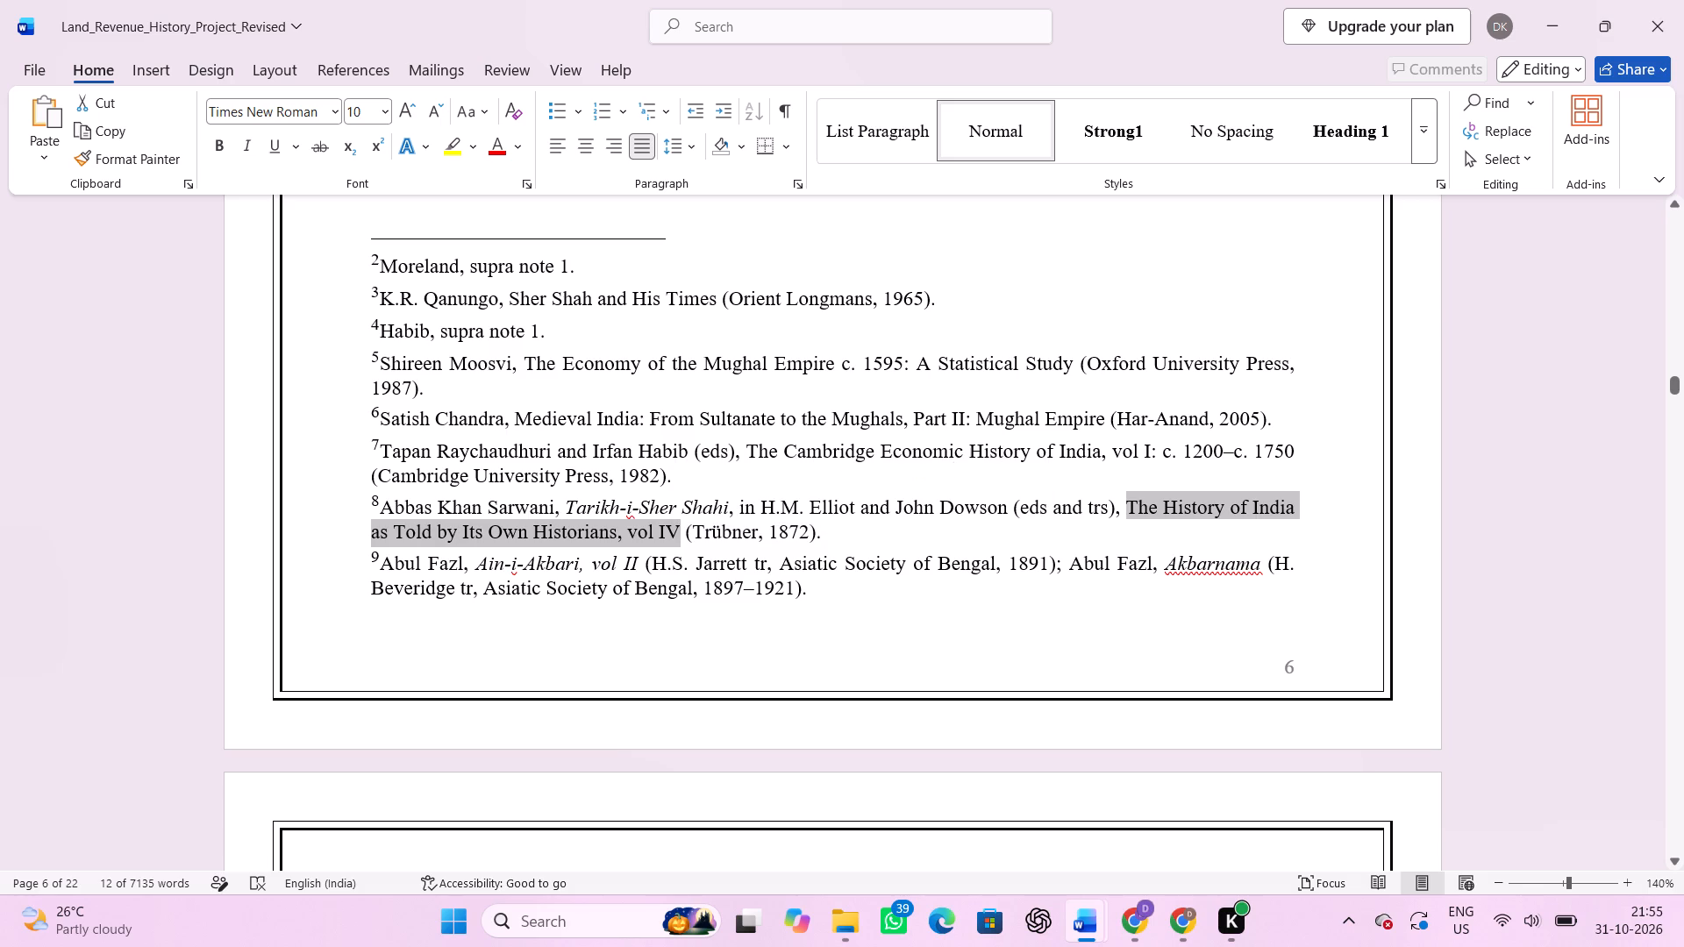
{"action": "right_click", "coordinate": [631, 514]}
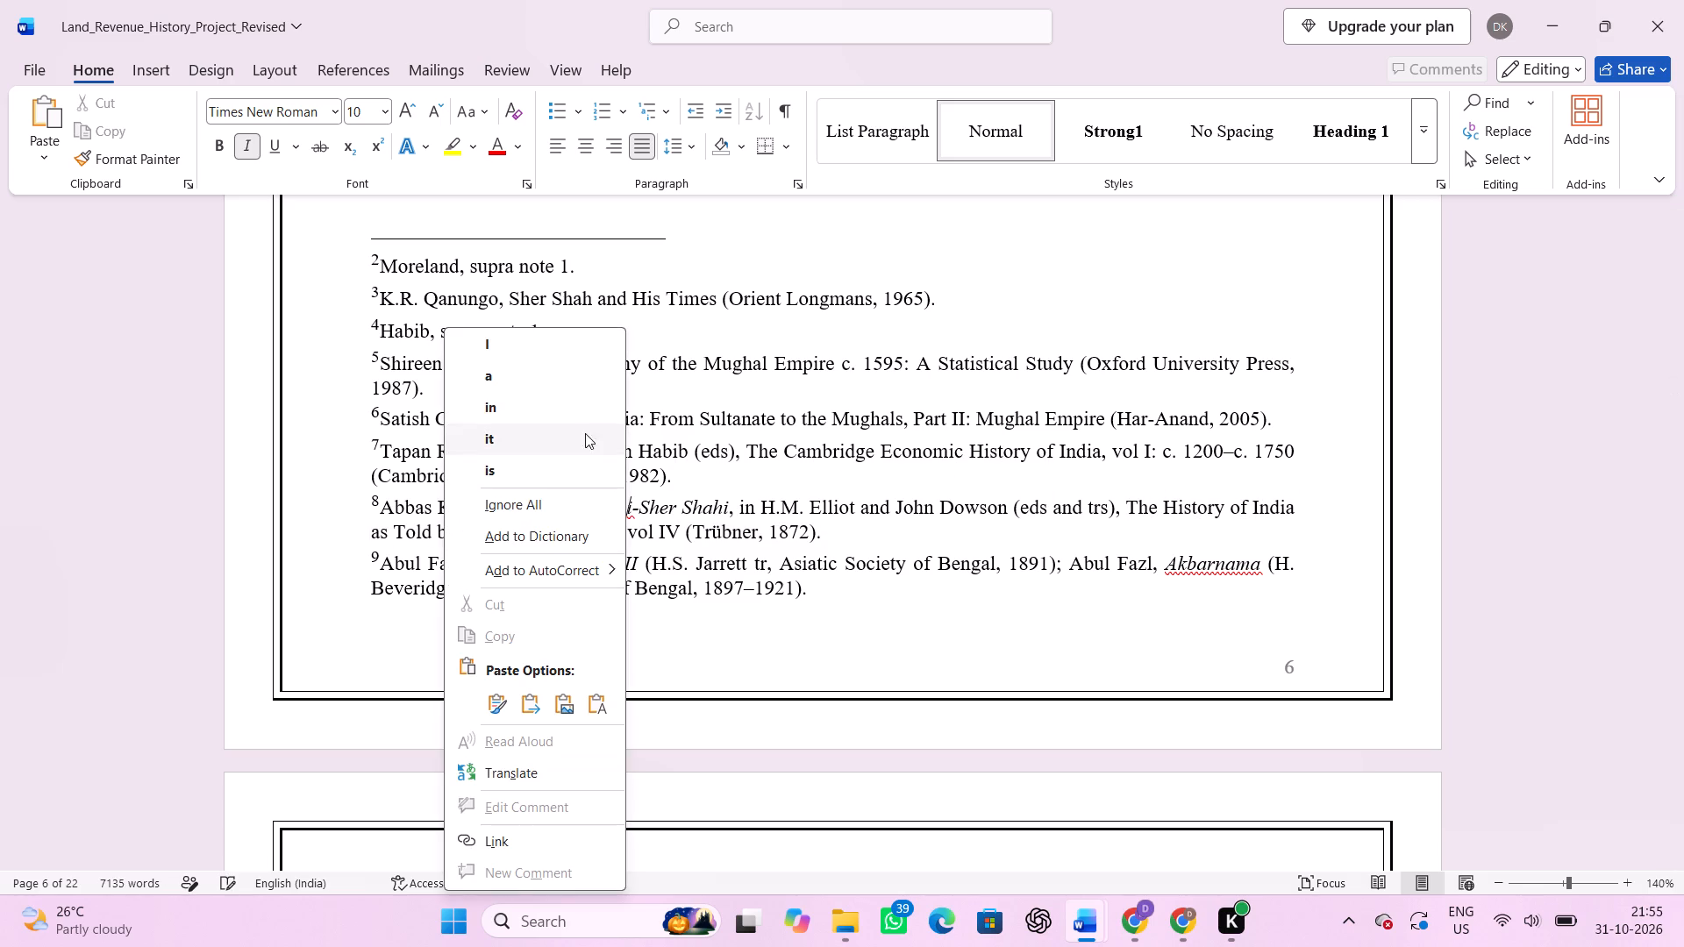
{"action": "left_click", "coordinate": [724, 504]}
{"action": "left_click_drag", "start_coordinate": [724, 504], "coordinate": [592, 504]}
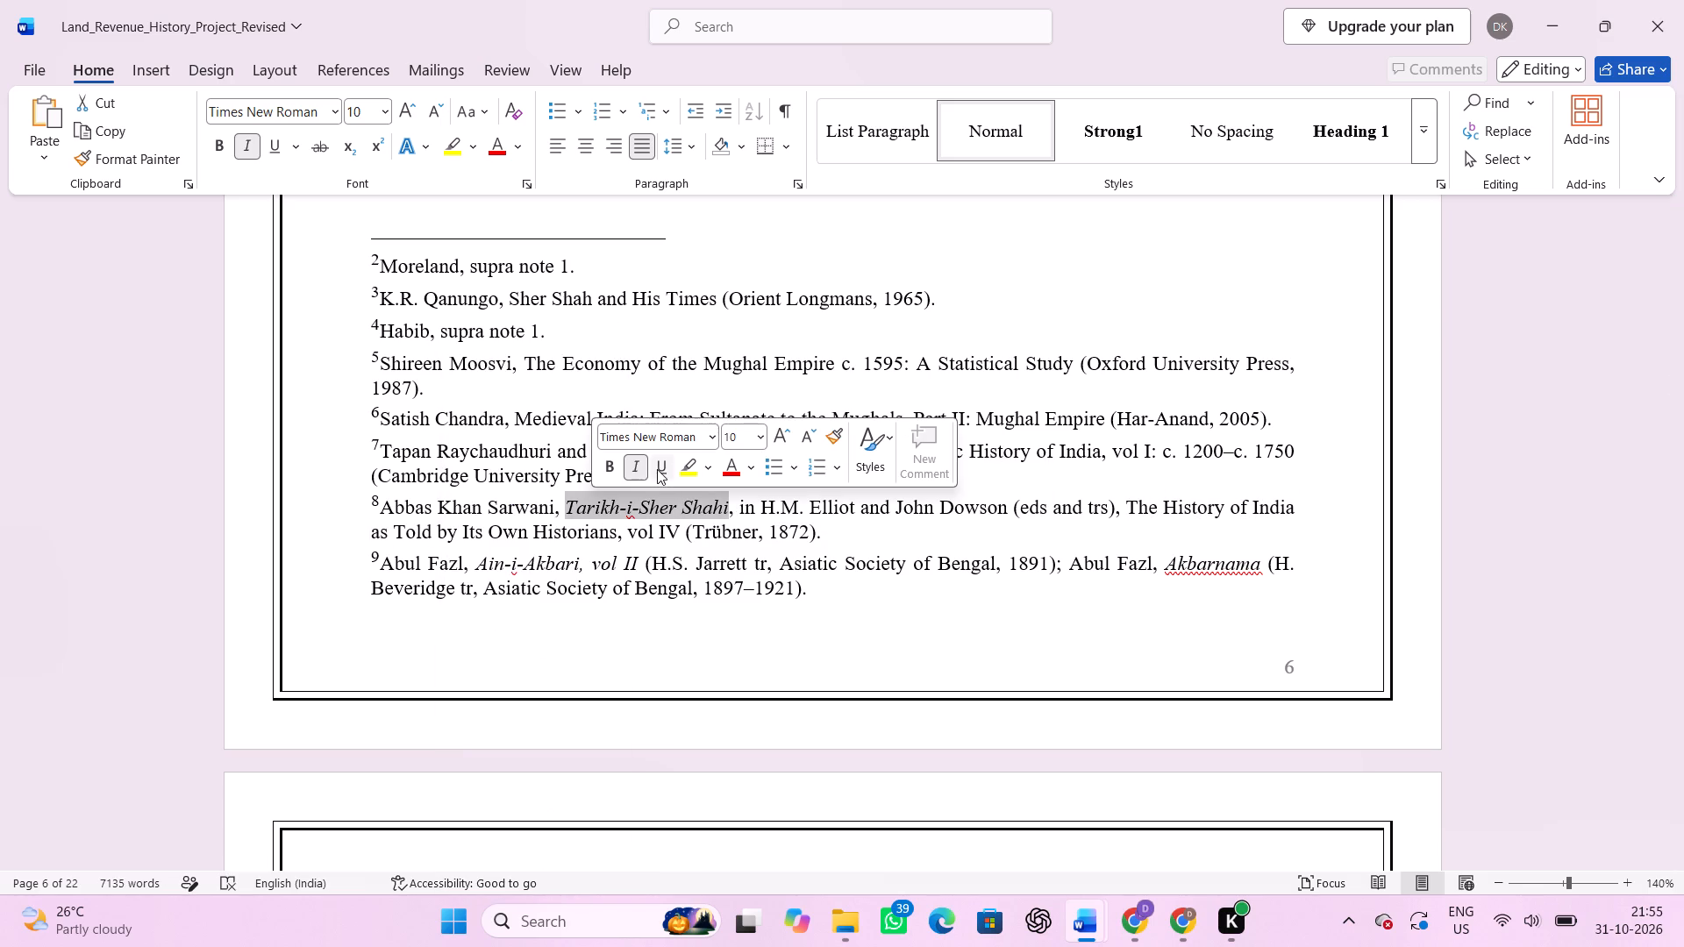
{"action": "left_click", "coordinate": [642, 468]}
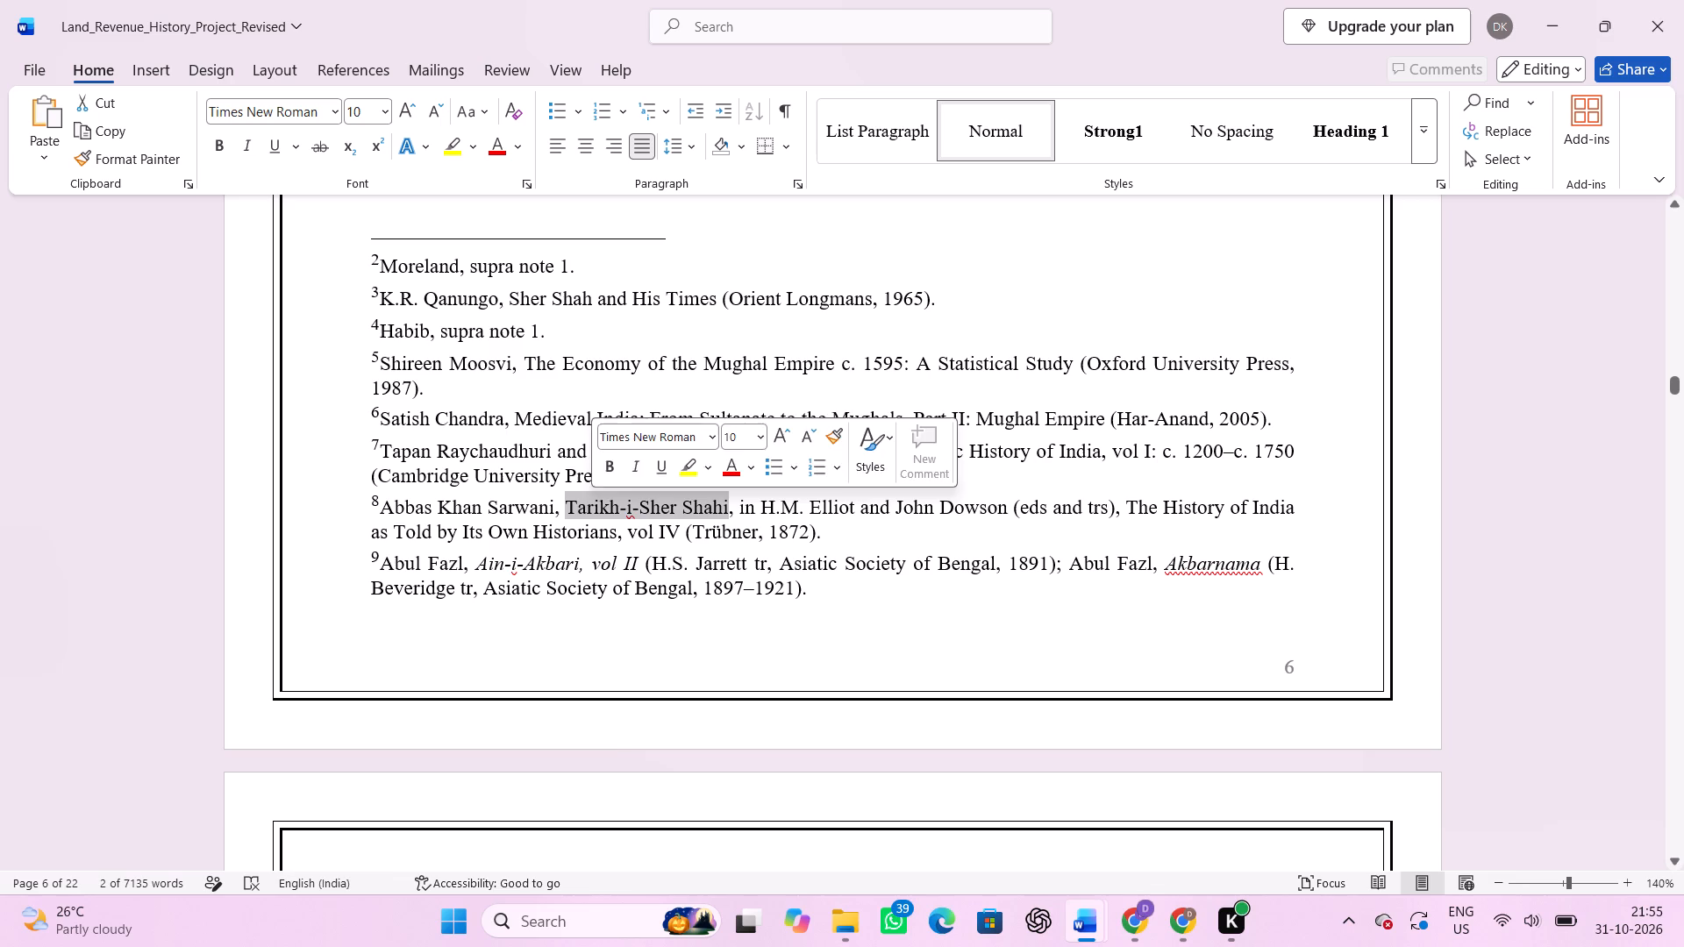
{"action": "left_click", "coordinate": [1020, 490]}
Remove the italics from Akbarnama and from Ain-i-Akbari, vol in footnote 9.
{"action": "left_click_drag", "start_coordinate": [1265, 561], "coordinate": [1169, 563]}
{"action": "left_click", "coordinate": [1217, 522]}
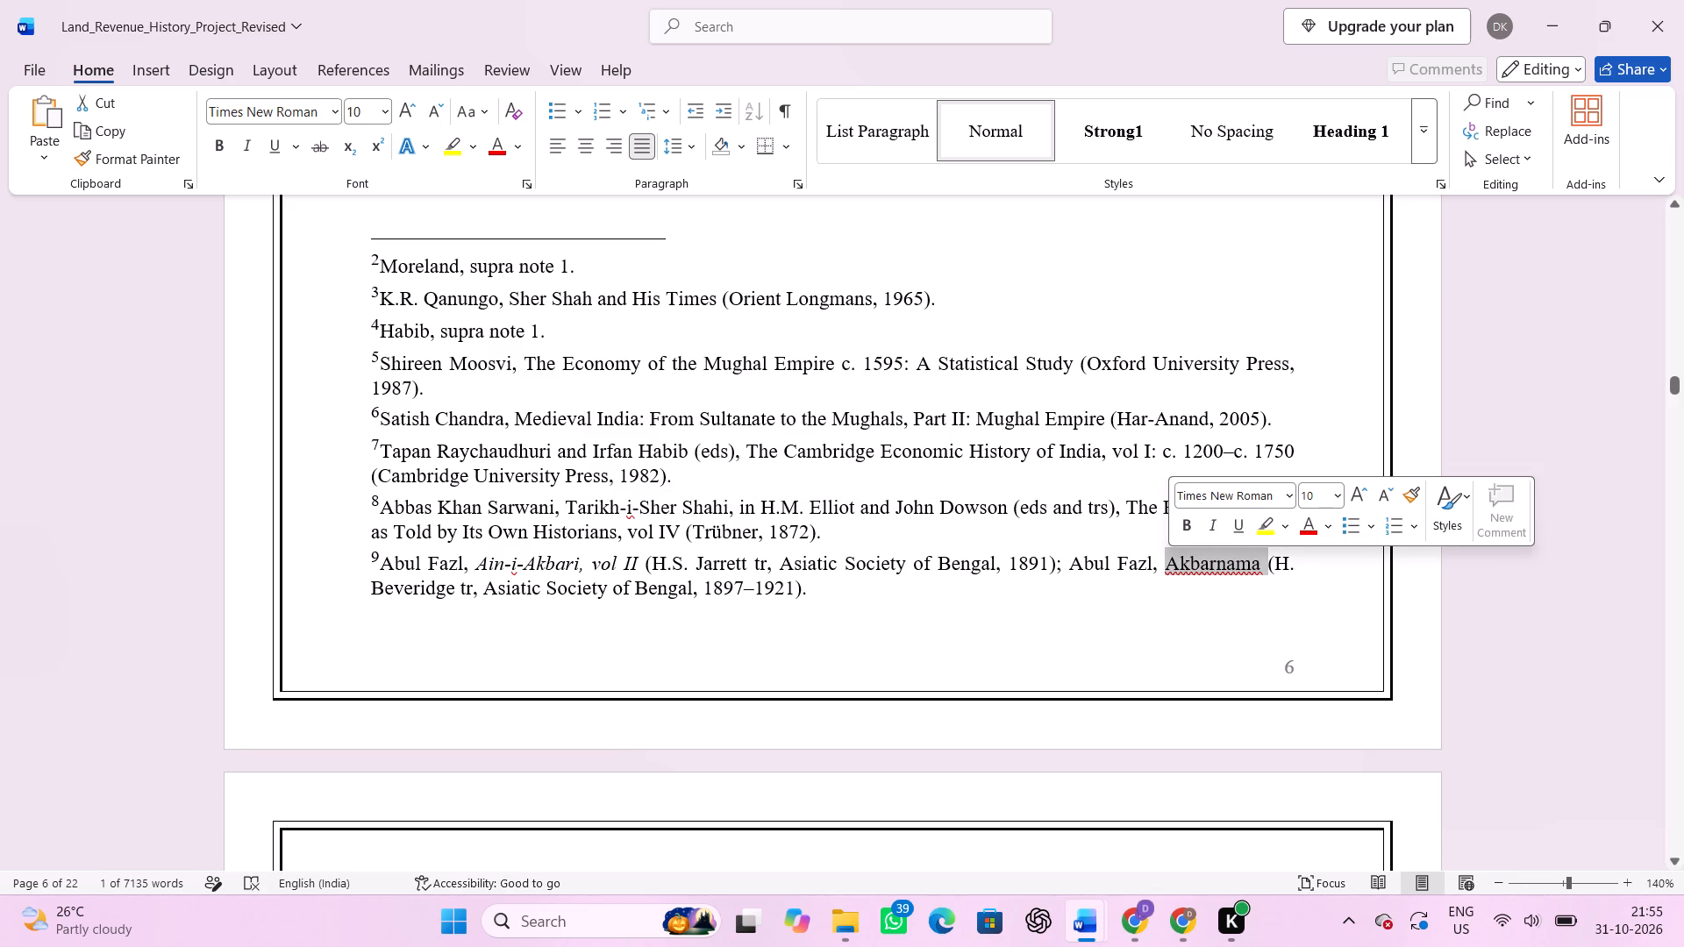
{"action": "left_click_drag", "start_coordinate": [639, 565], "coordinate": [529, 573]}
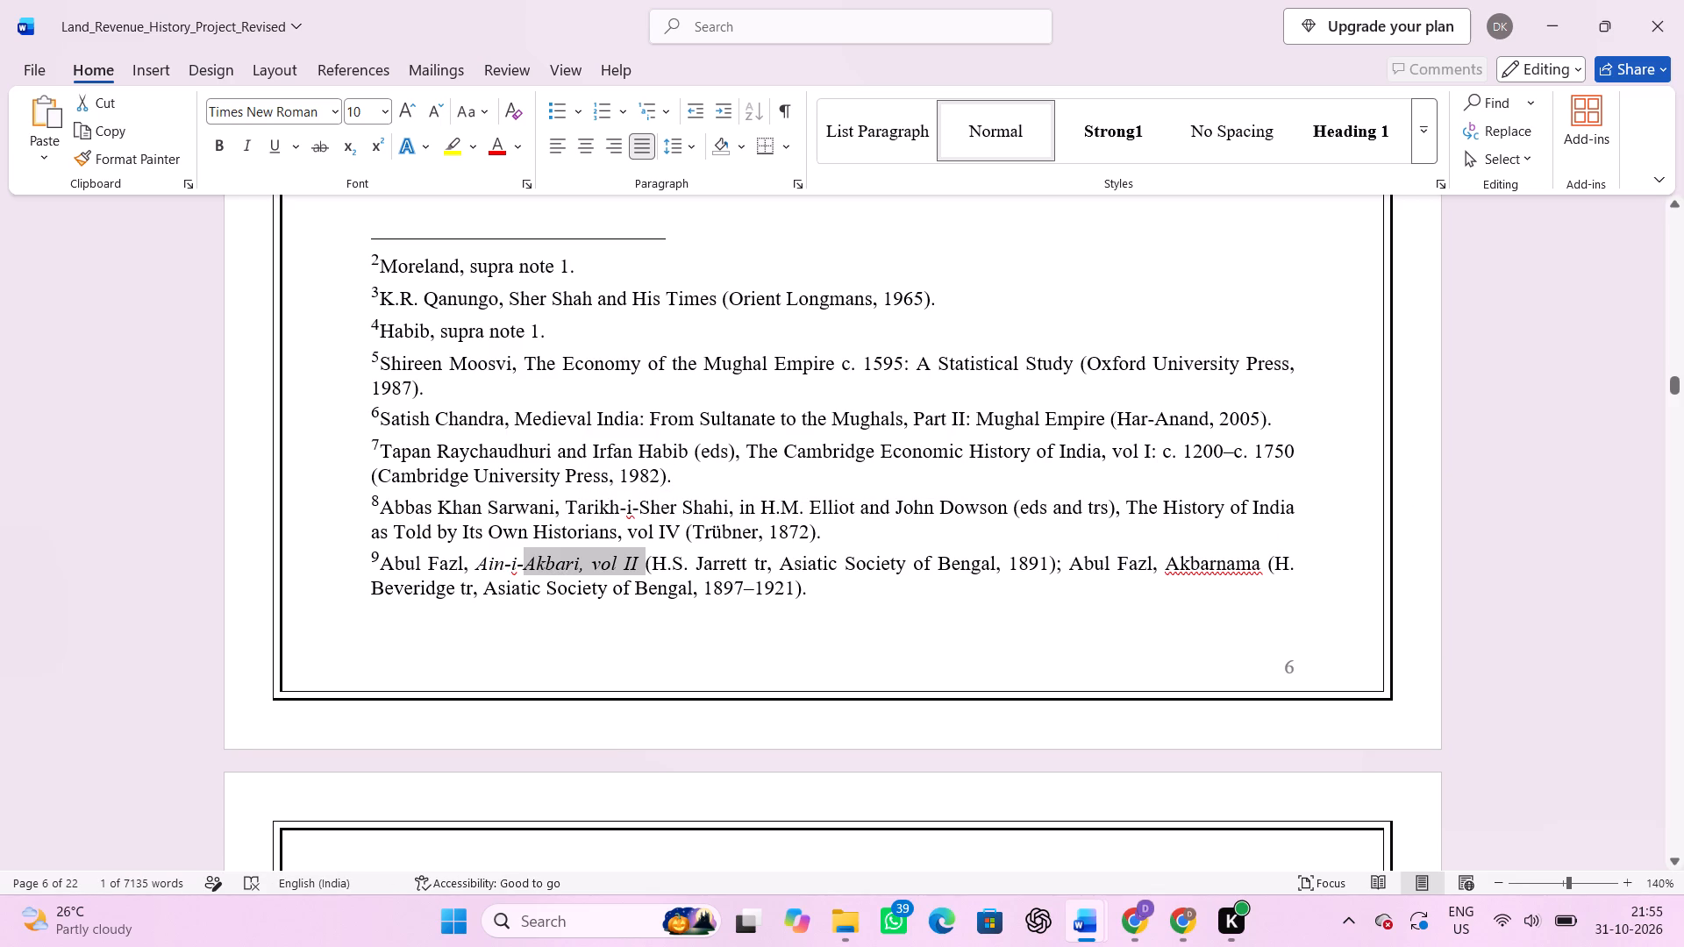
{"action": "left_click_drag", "start_coordinate": [529, 573], "coordinate": [506, 565]}
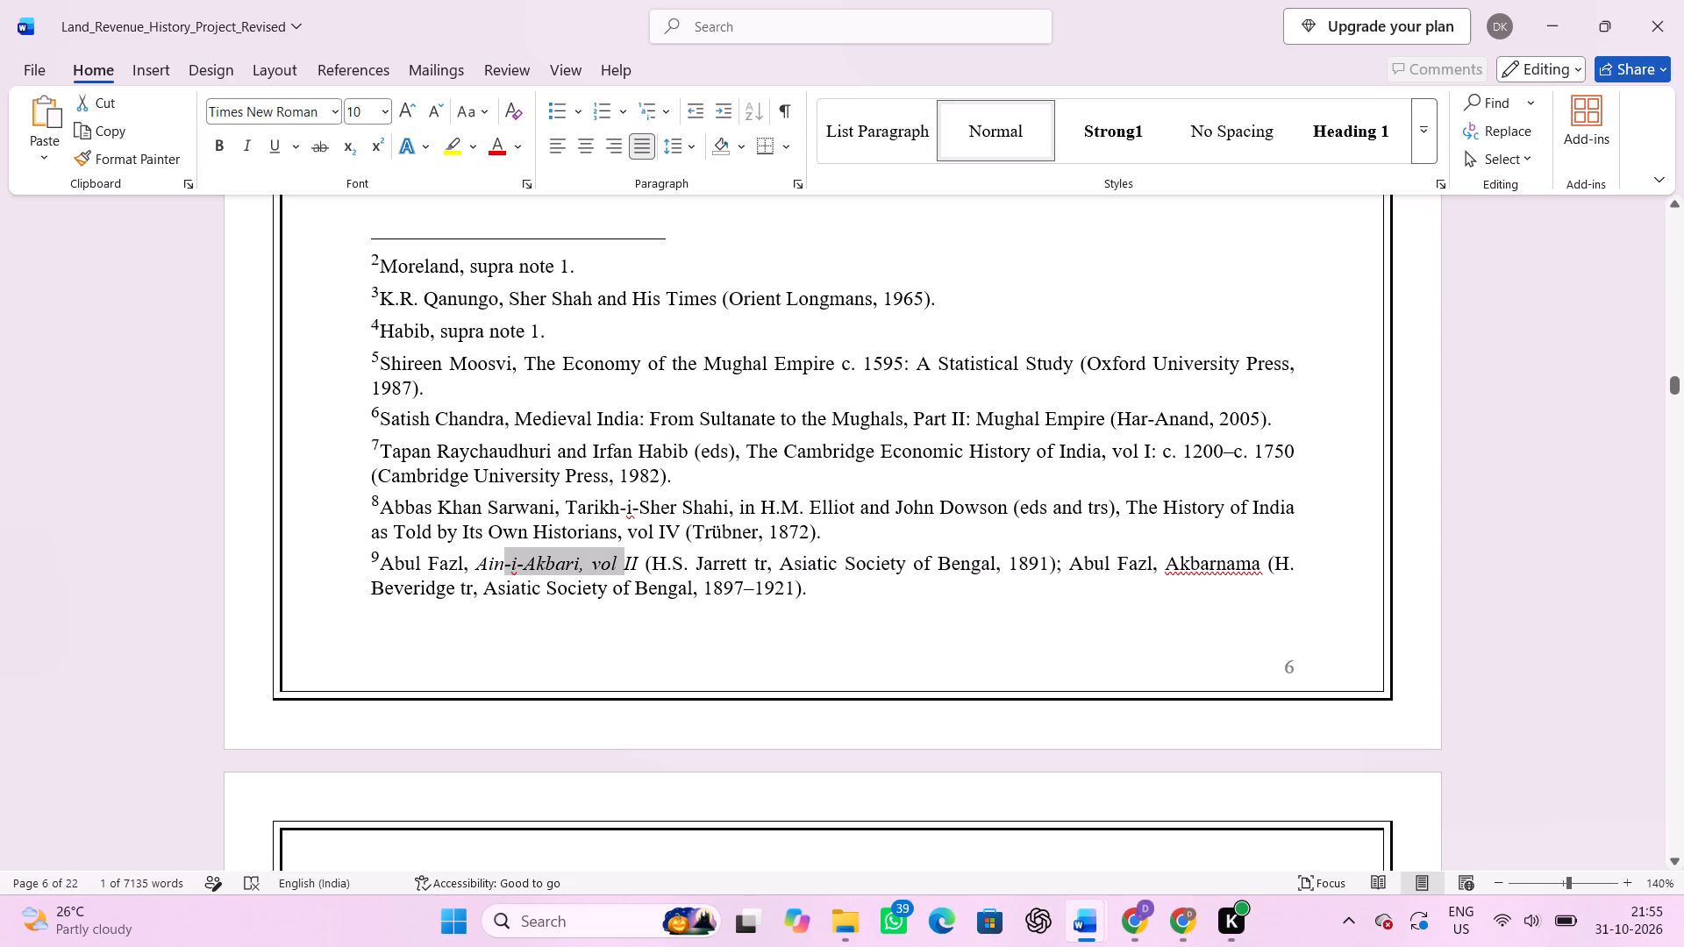
{"action": "left_click_drag", "start_coordinate": [506, 565], "coordinate": [478, 566]}
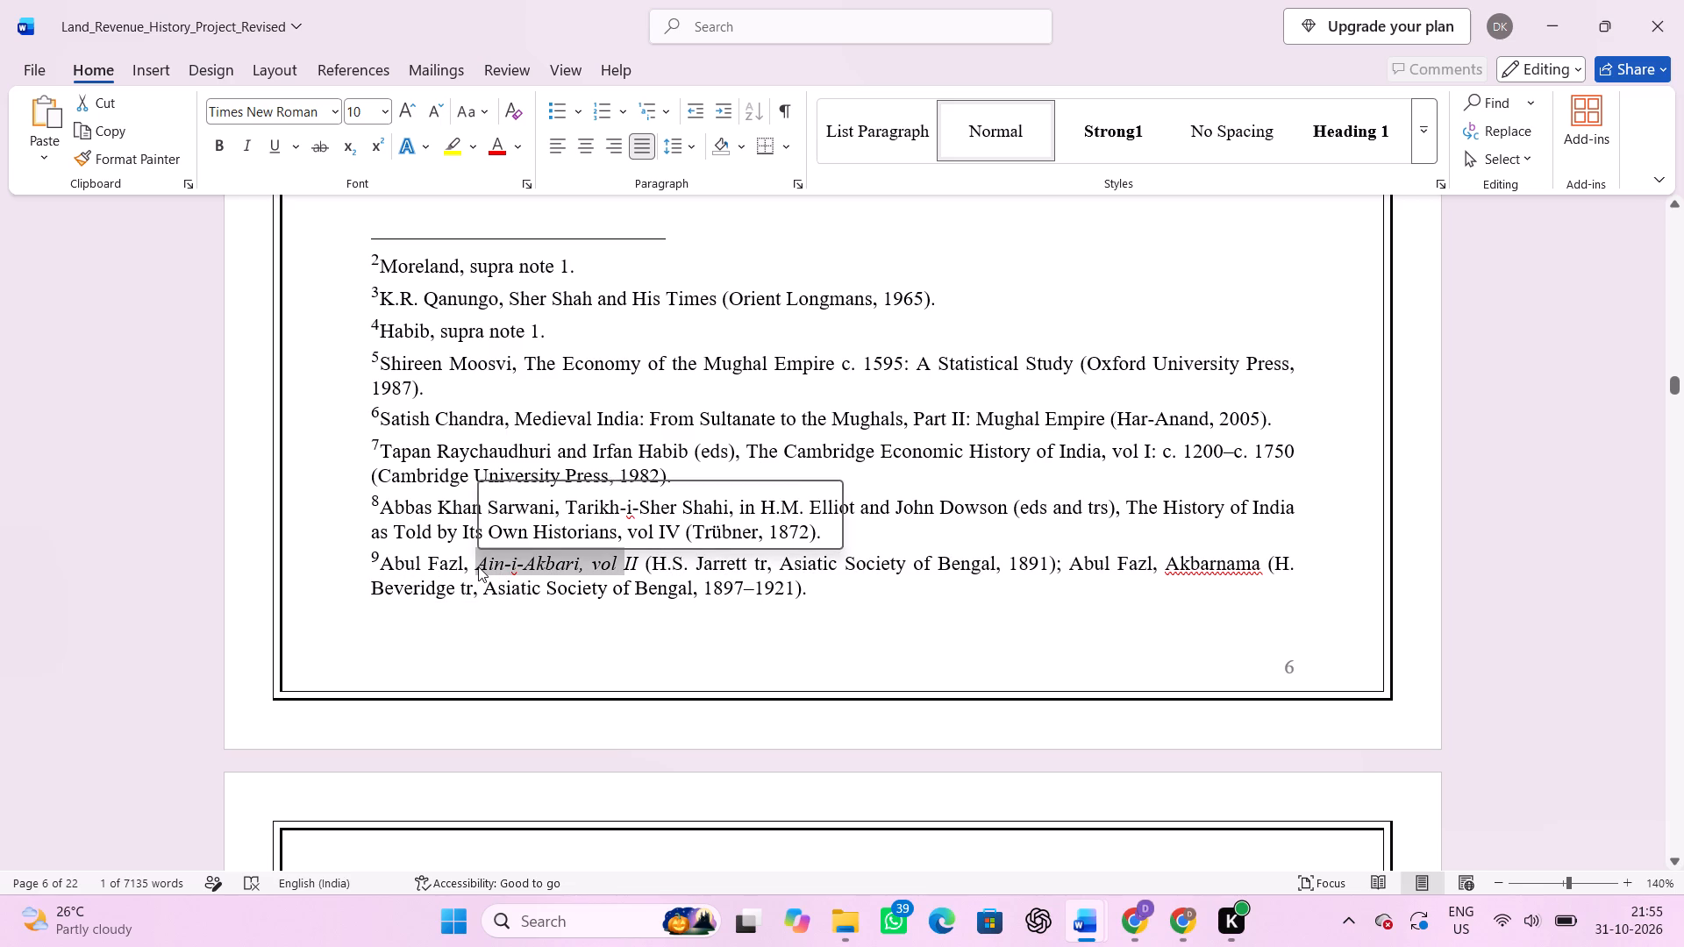
{"action": "left_click", "coordinate": [522, 526]}
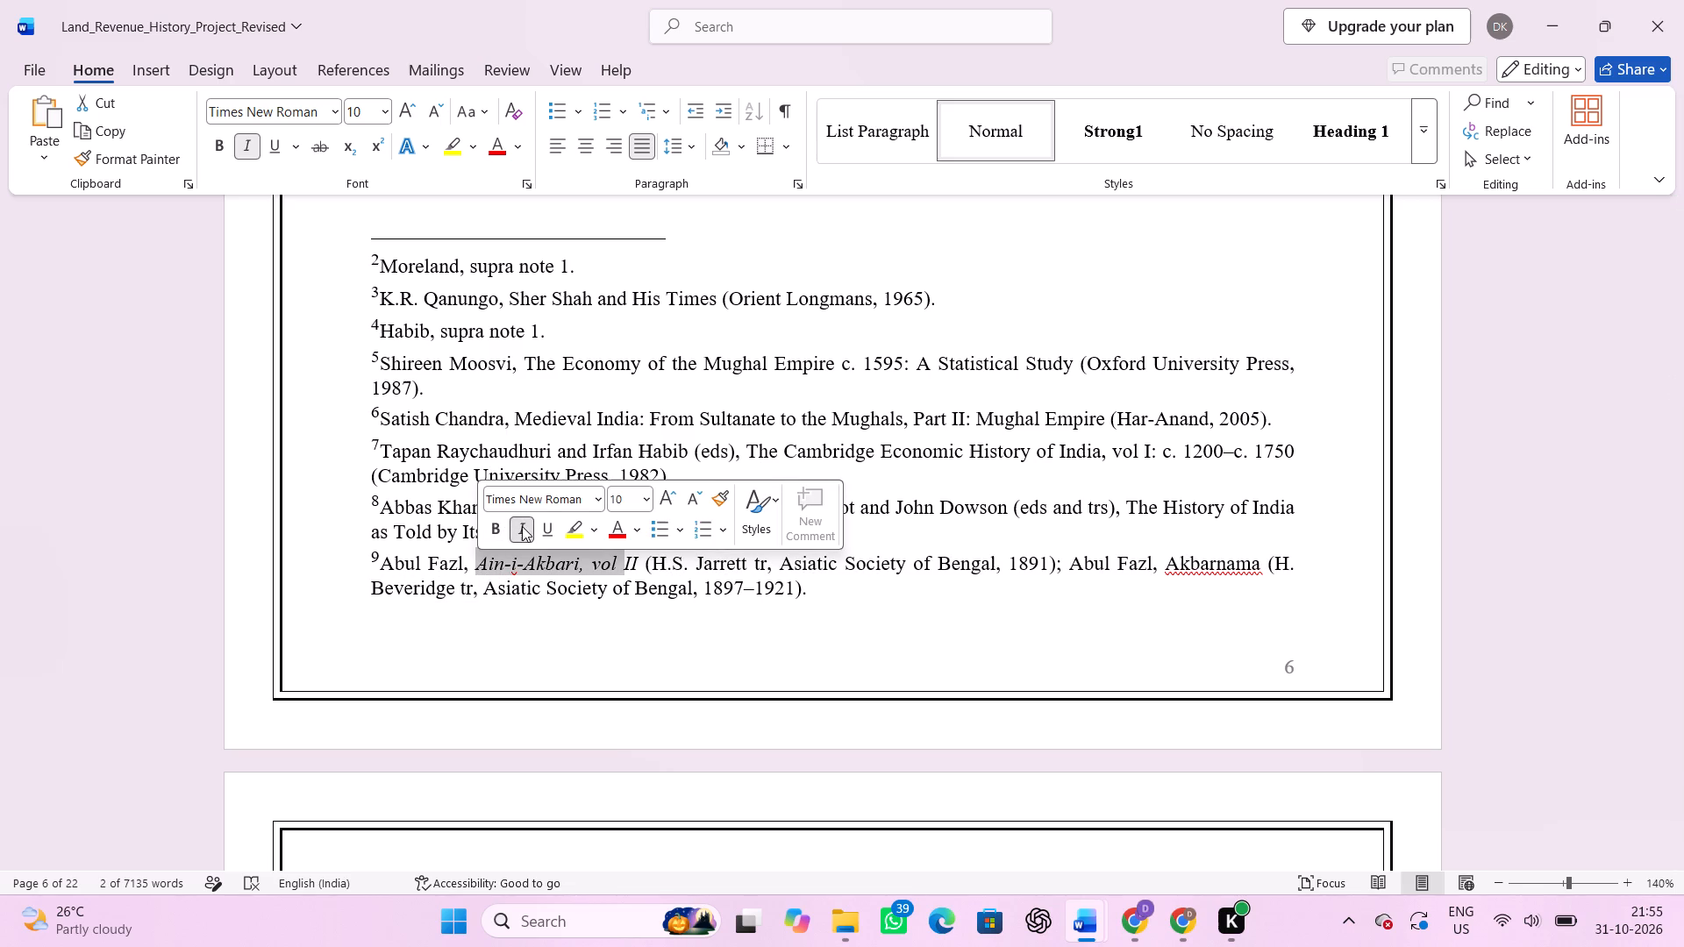
{"action": "left_click", "coordinate": [572, 626]}
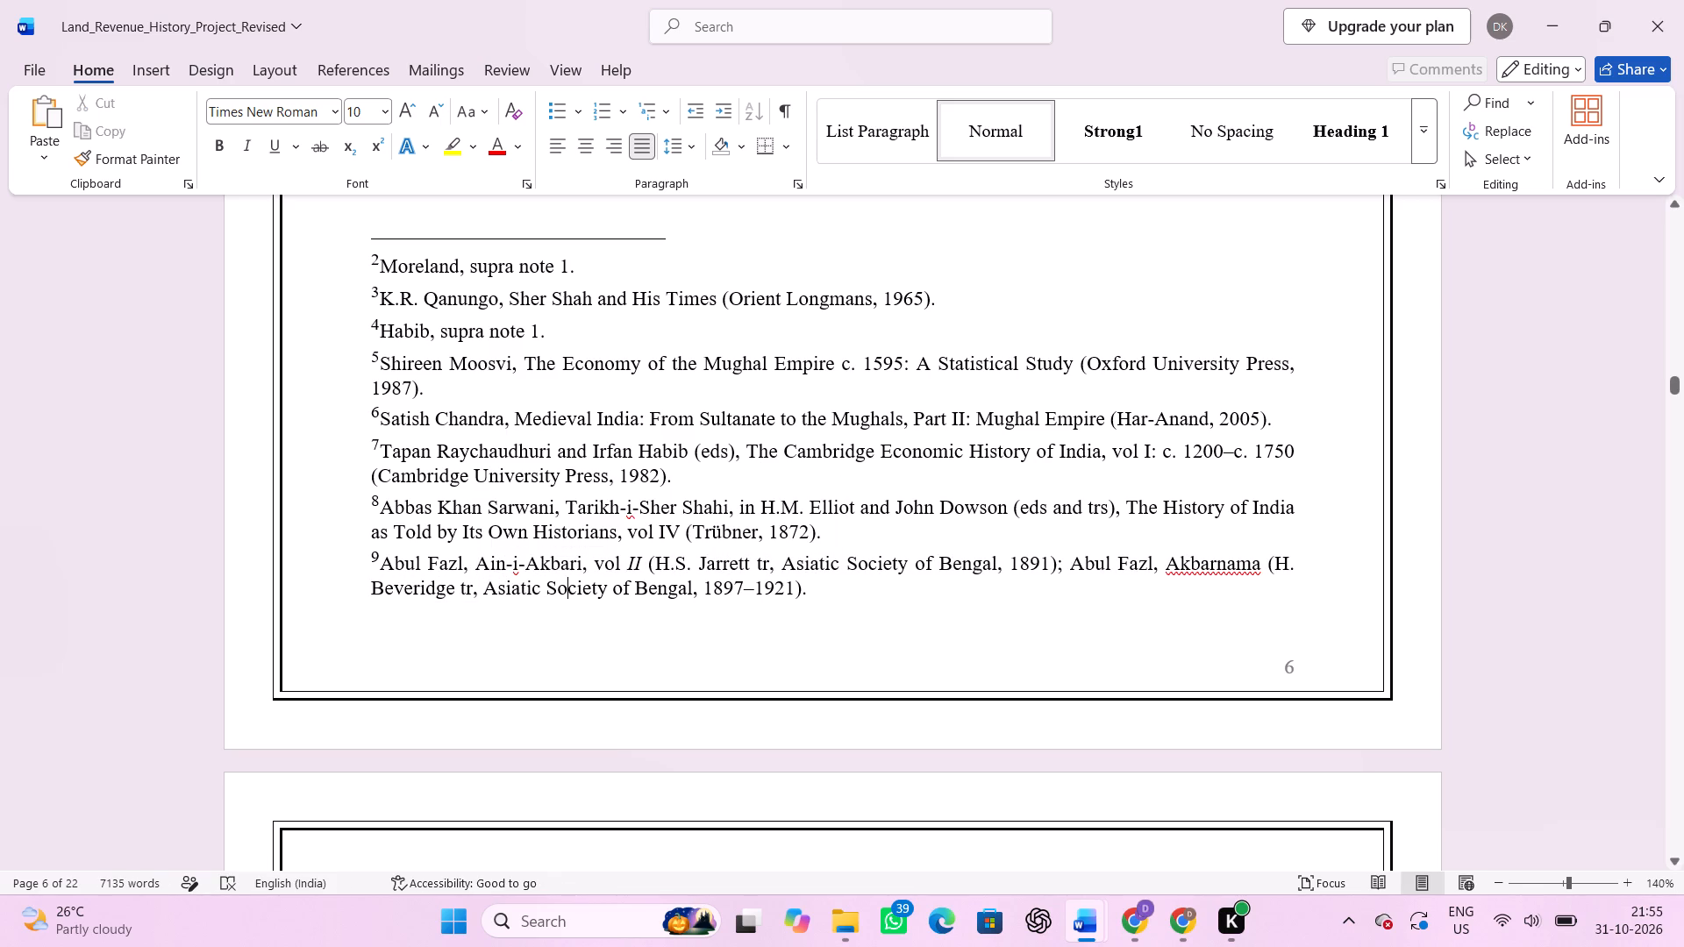
Replace the flagged word Akbarnama in footnote 9 with the suggested spelling Akbar Nama.
{"action": "left_click", "coordinate": [1222, 565]}
{"action": "right_click", "coordinate": [1222, 565]}
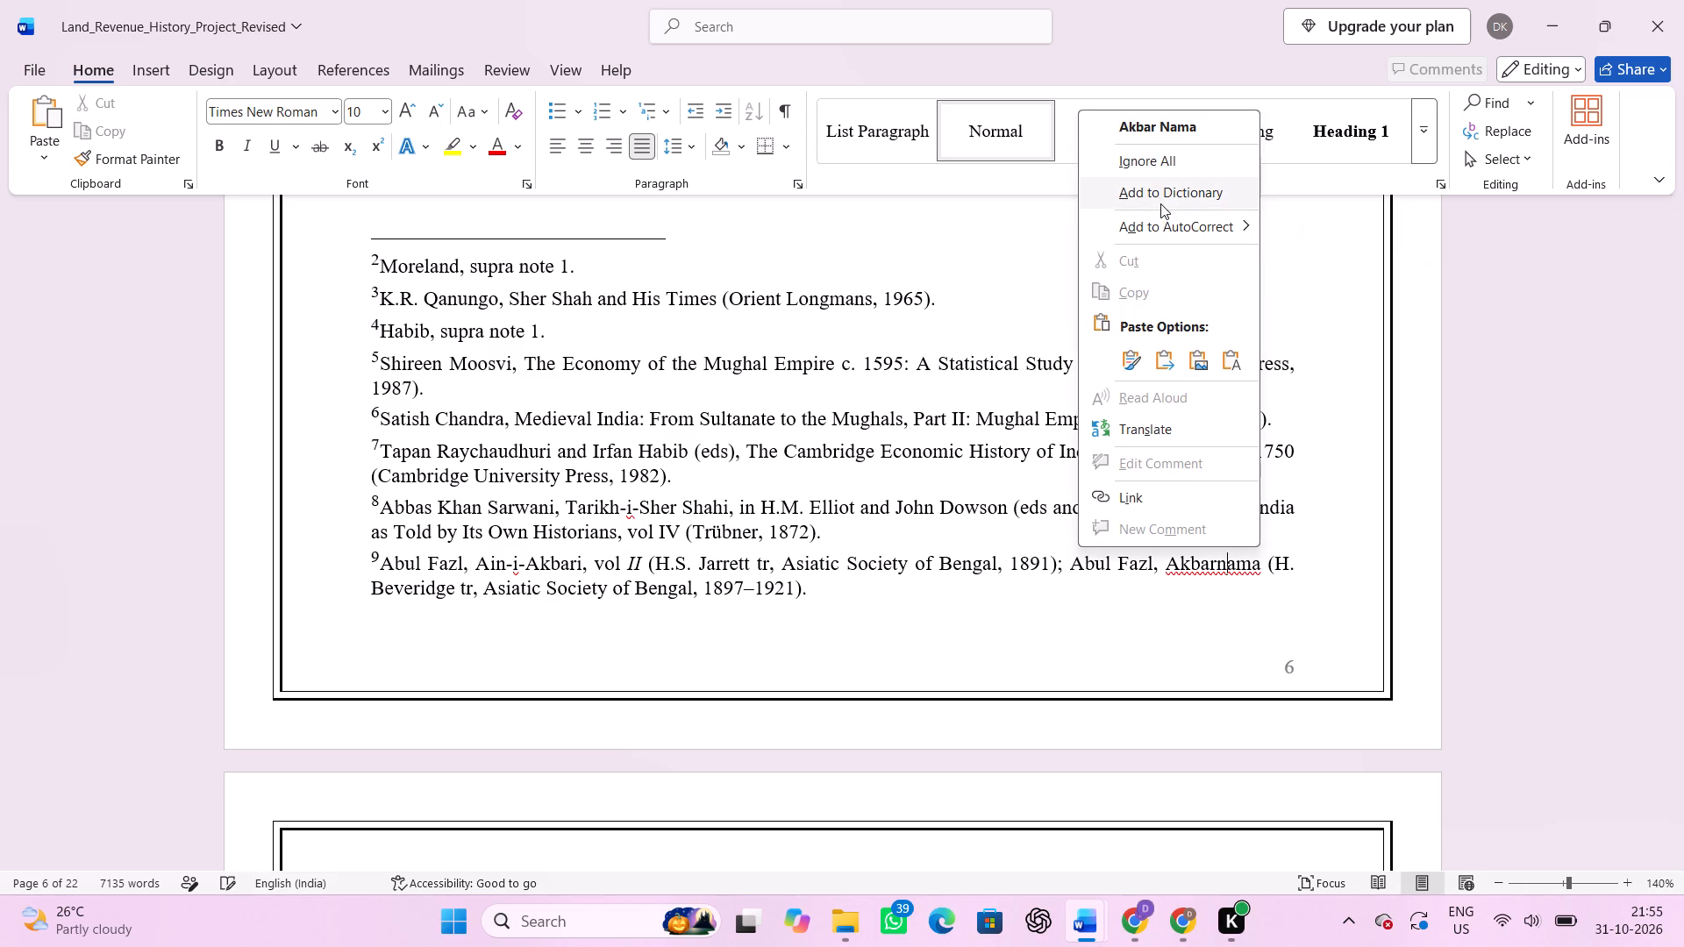
{"action": "left_click", "coordinate": [1185, 131]}
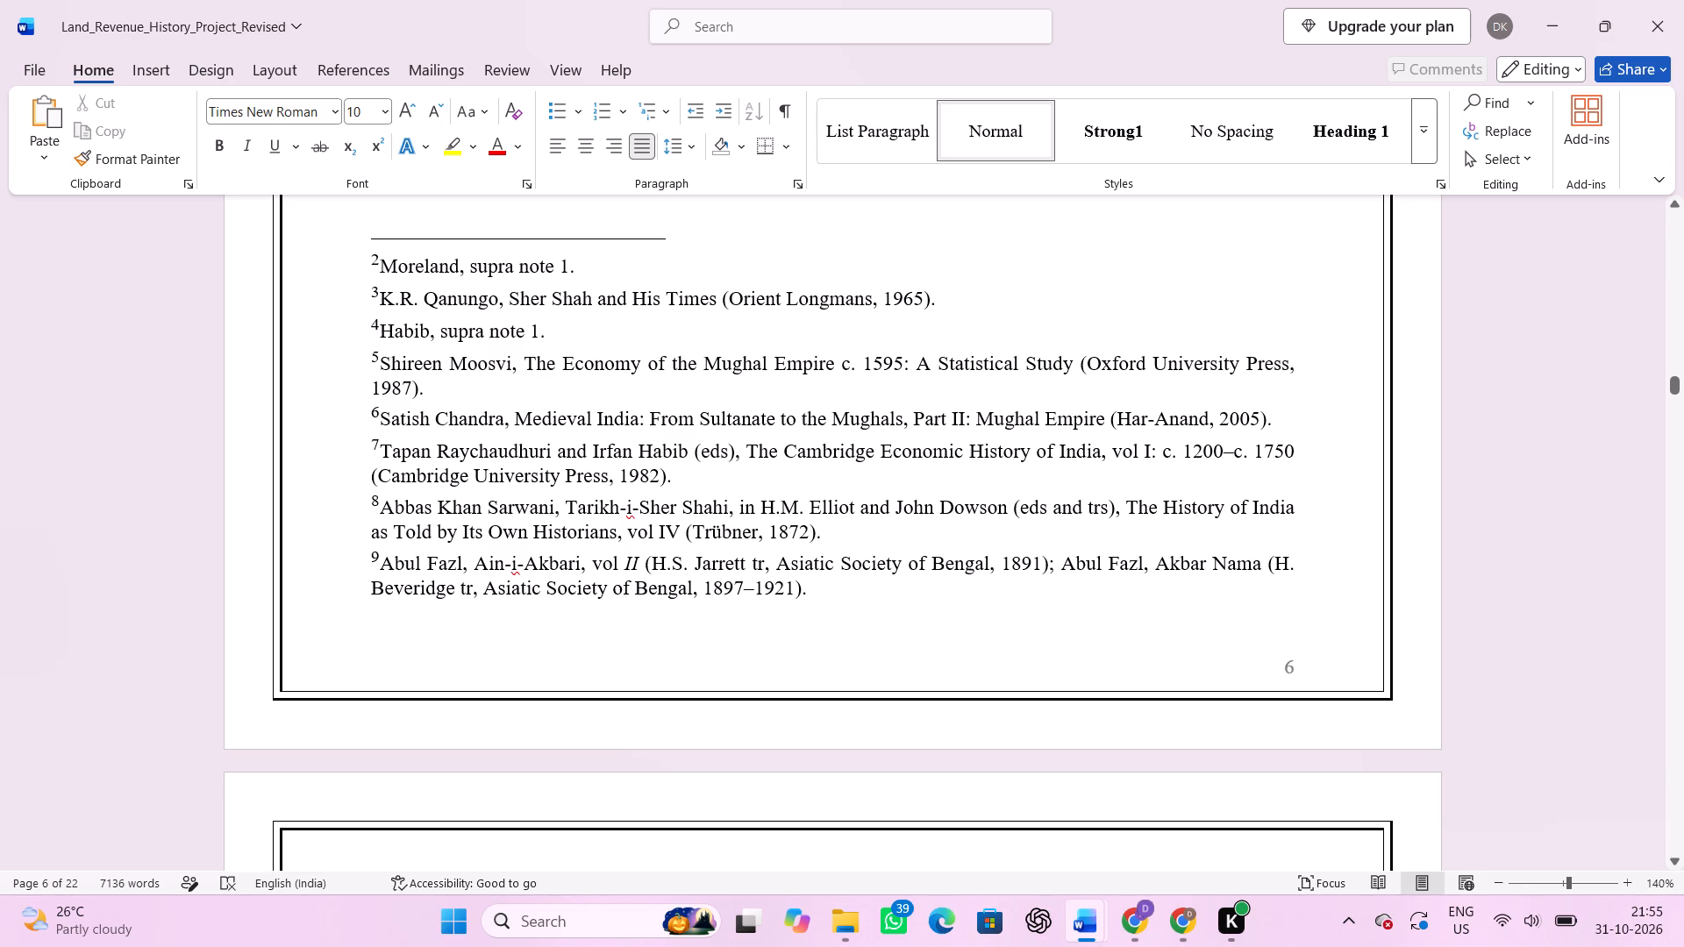
Add the flagged name Moosvi in the Research Gap paragraph to the spelling dictionary.
{"action": "scroll", "coordinate": [567, 507], "scroll_direction": "down", "scroll_amount": 4}
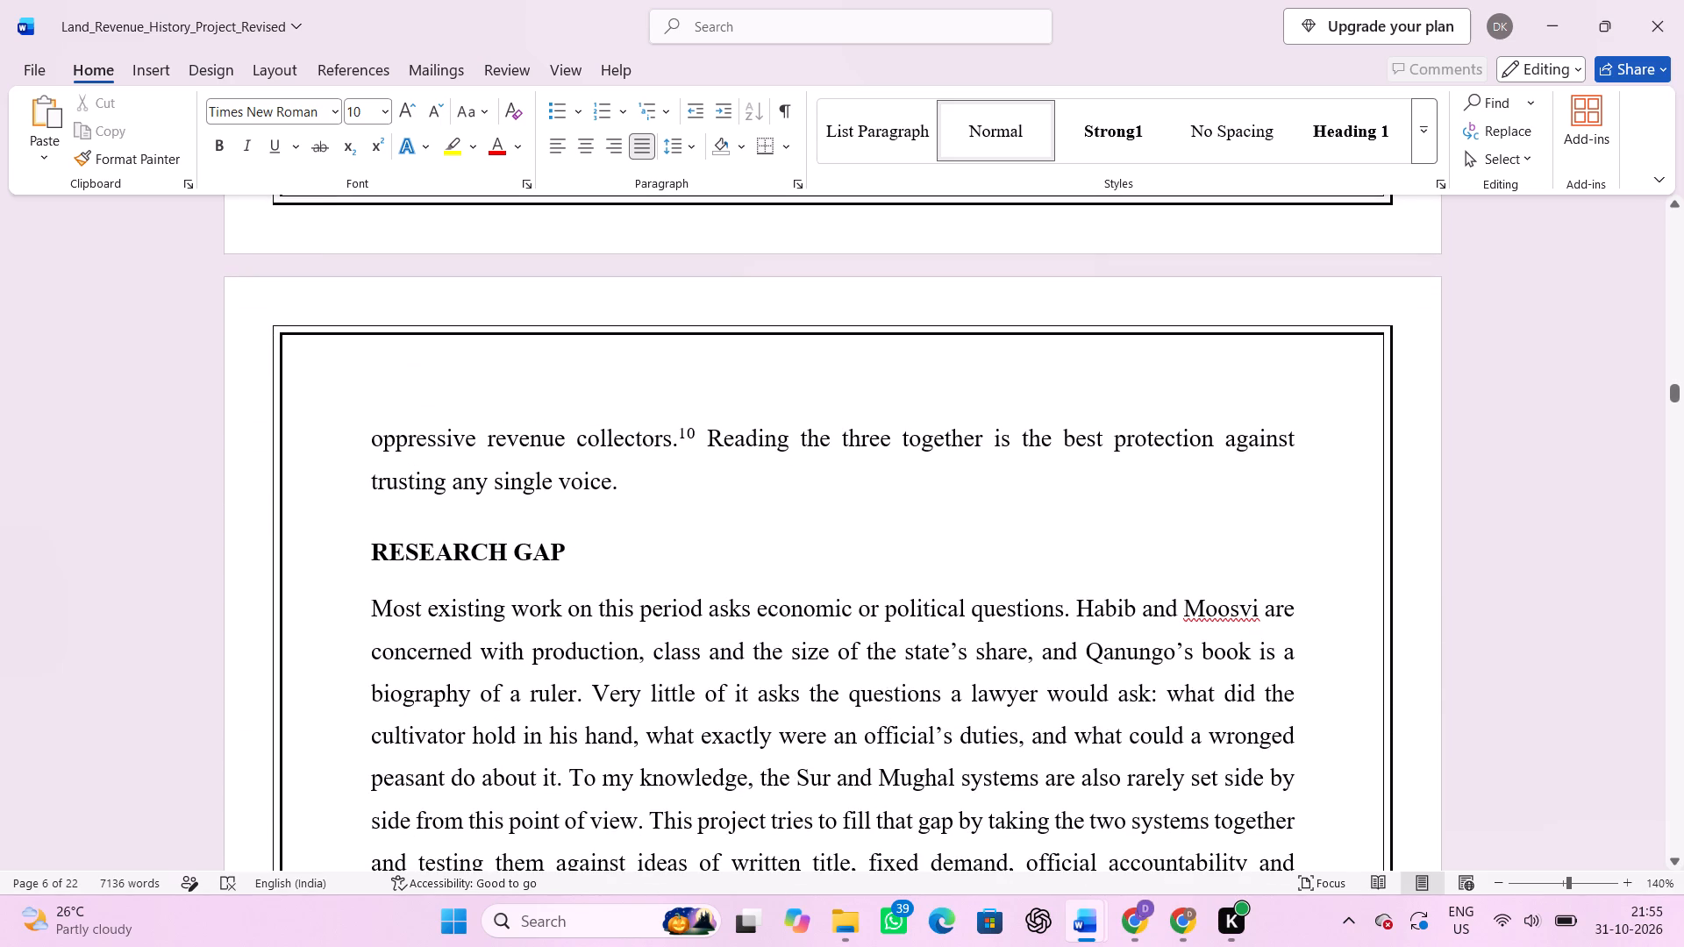
{"action": "scroll", "coordinate": [720, 427], "scroll_direction": "right", "scroll_amount": 1}
{"action": "scroll", "coordinate": [741, 409], "scroll_direction": "down", "scroll_amount": 1}
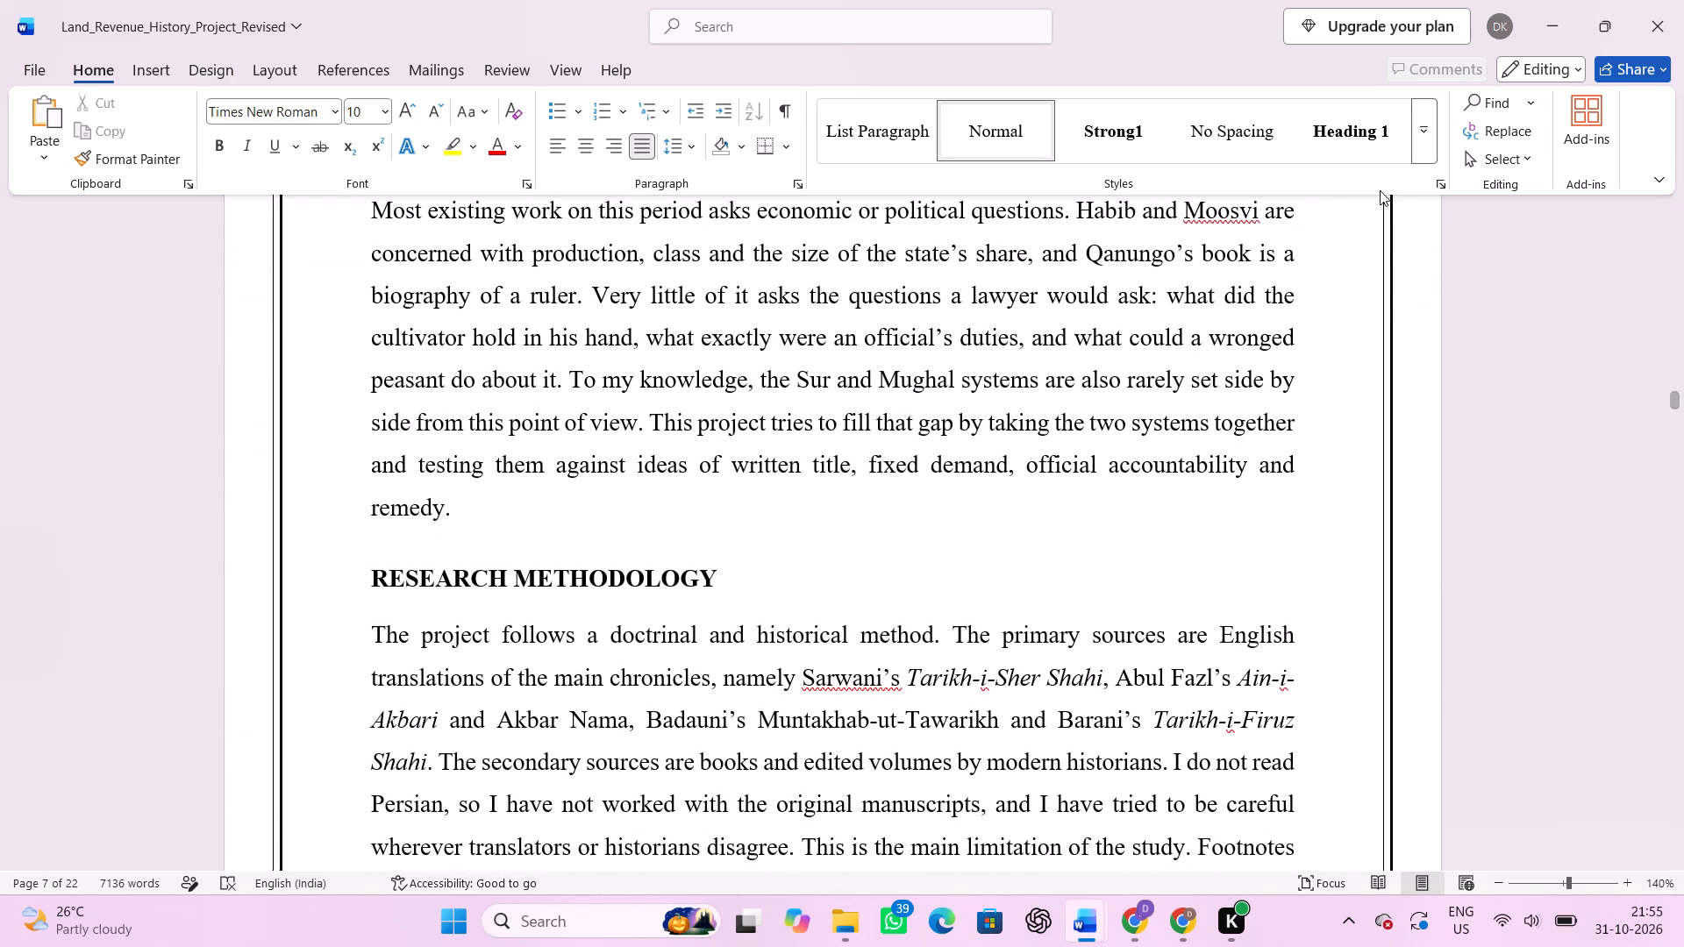
{"action": "scroll", "coordinate": [1196, 267], "scroll_direction": "up", "scroll_amount": 1}
{"action": "scroll", "coordinate": [1010, 306], "scroll_direction": "up", "scroll_amount": 1}
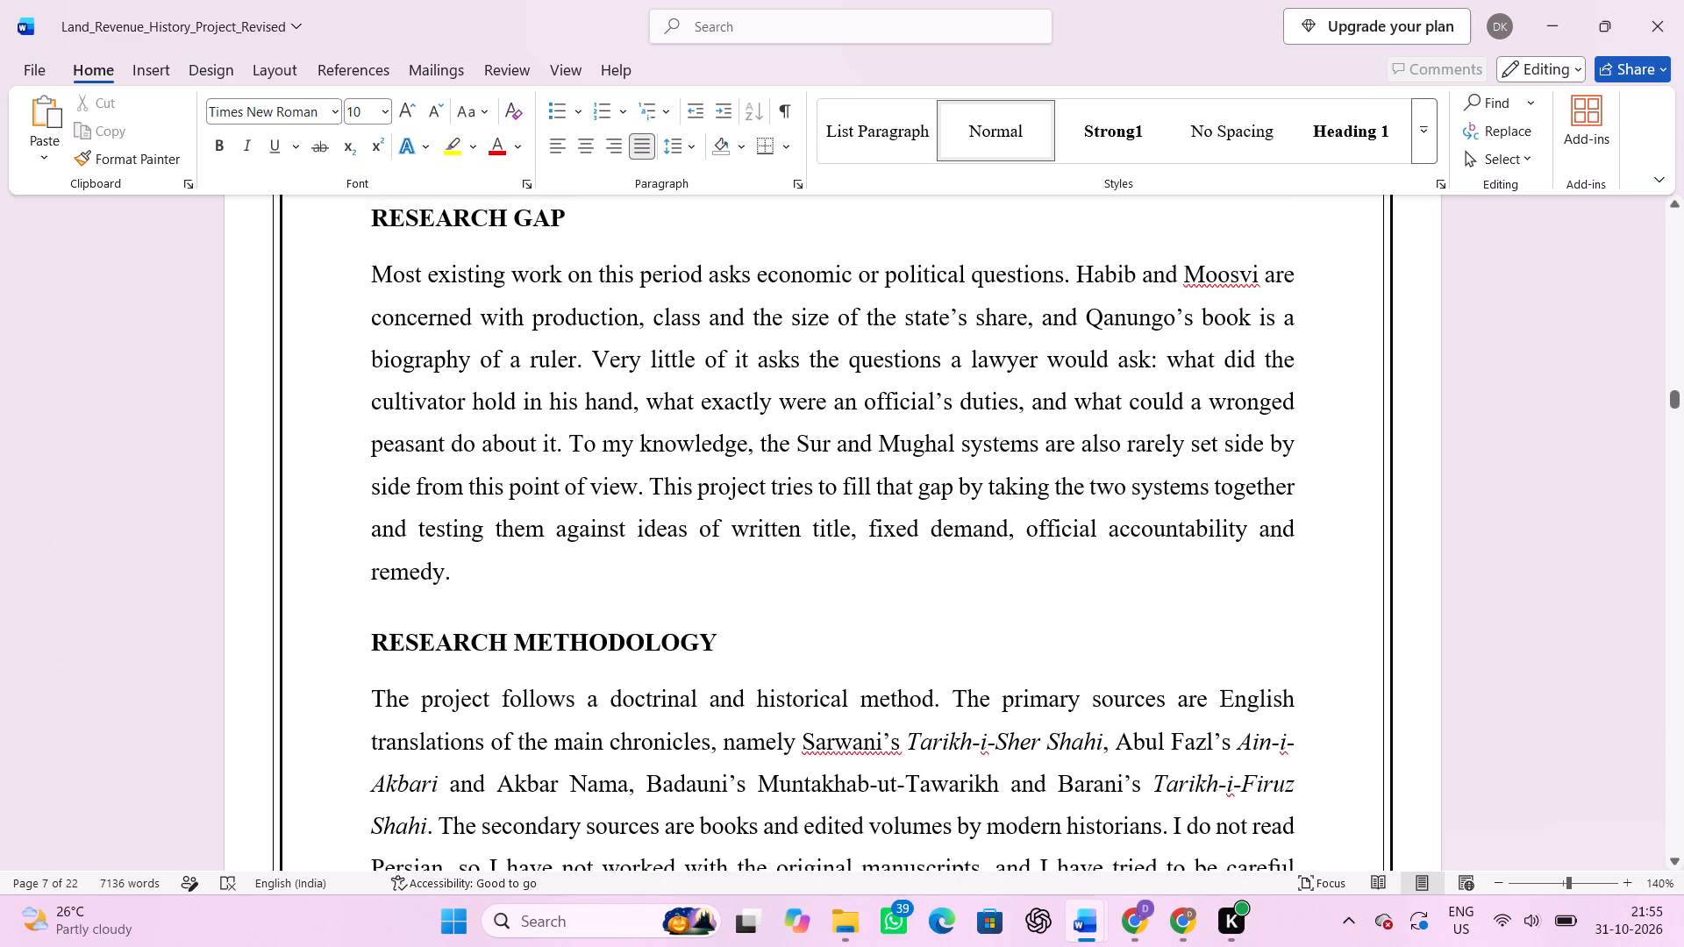
{"action": "left_click", "coordinate": [1198, 272]}
{"action": "right_click", "coordinate": [1198, 272]}
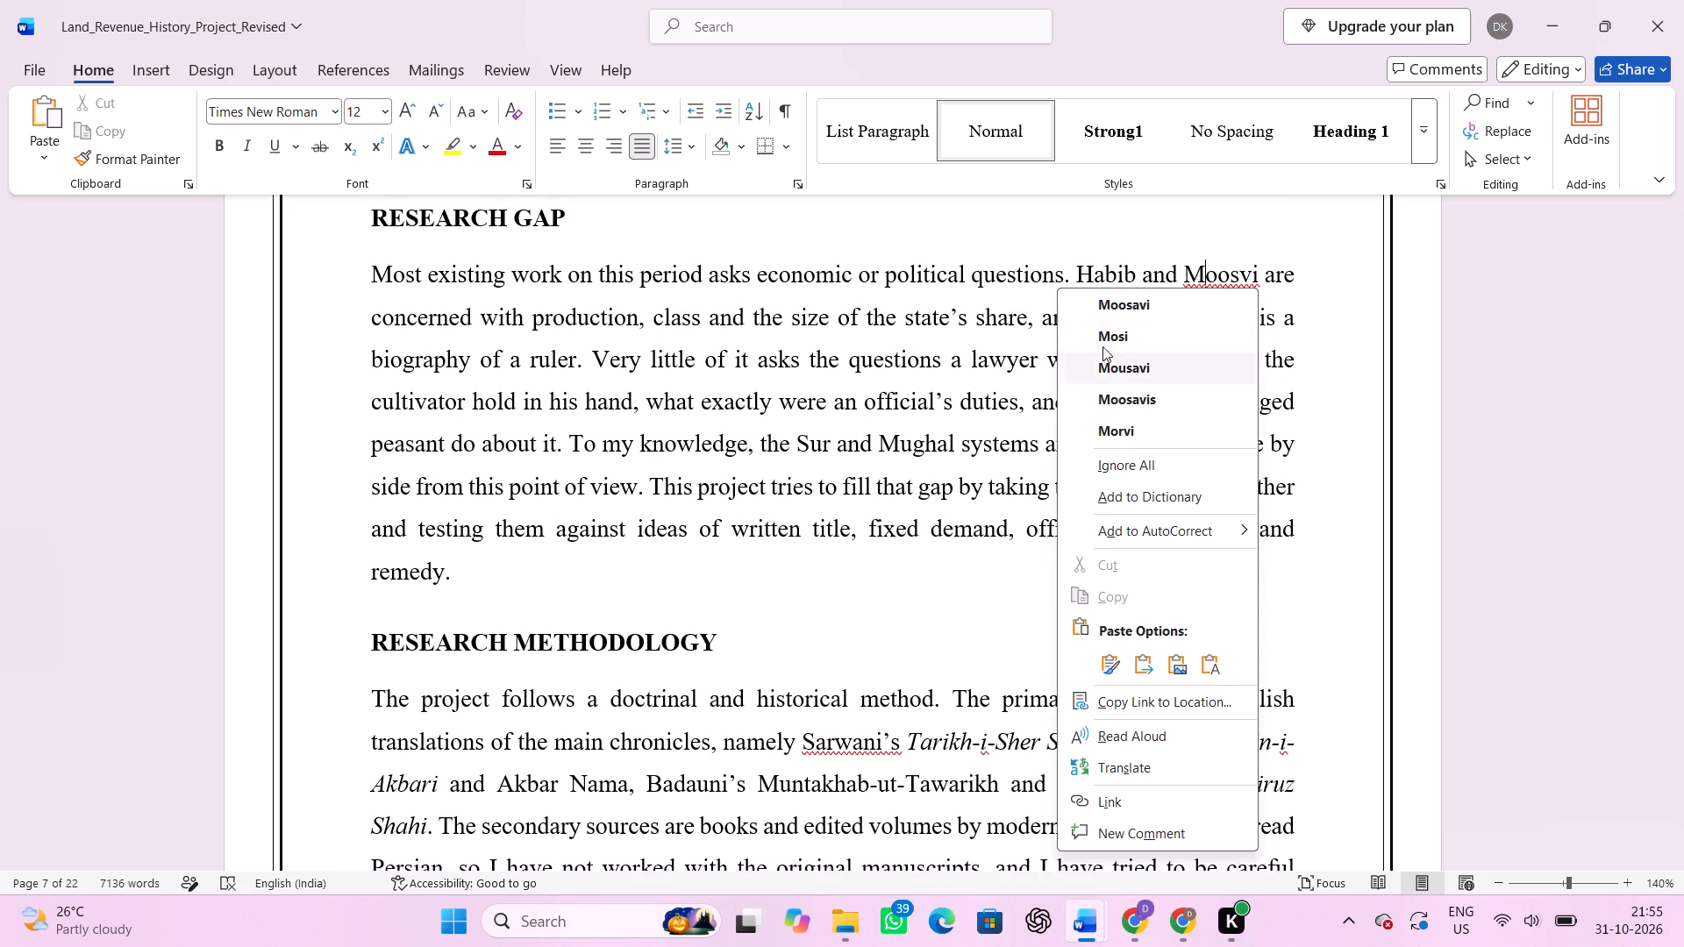
{"action": "left_click", "coordinate": [1148, 498]}
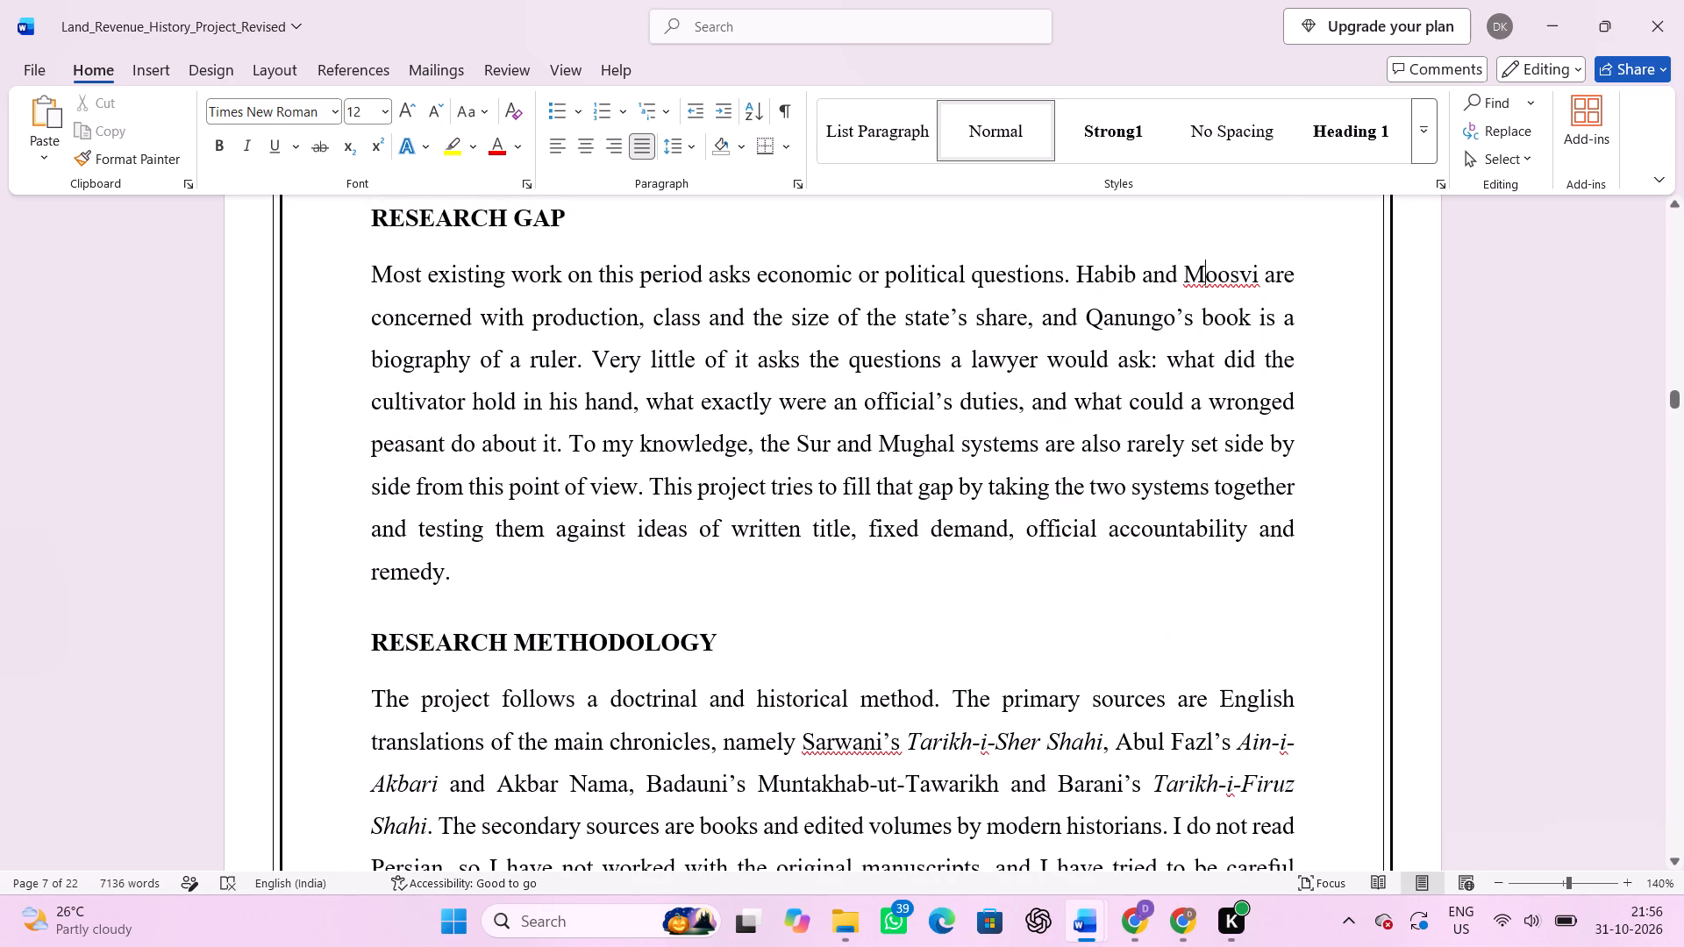
Add the flagged word Sarwani's in the Research Methodology paragraph to the spelling dictionary.
{"action": "scroll", "coordinate": [827, 423], "scroll_direction": "down", "scroll_amount": 1}
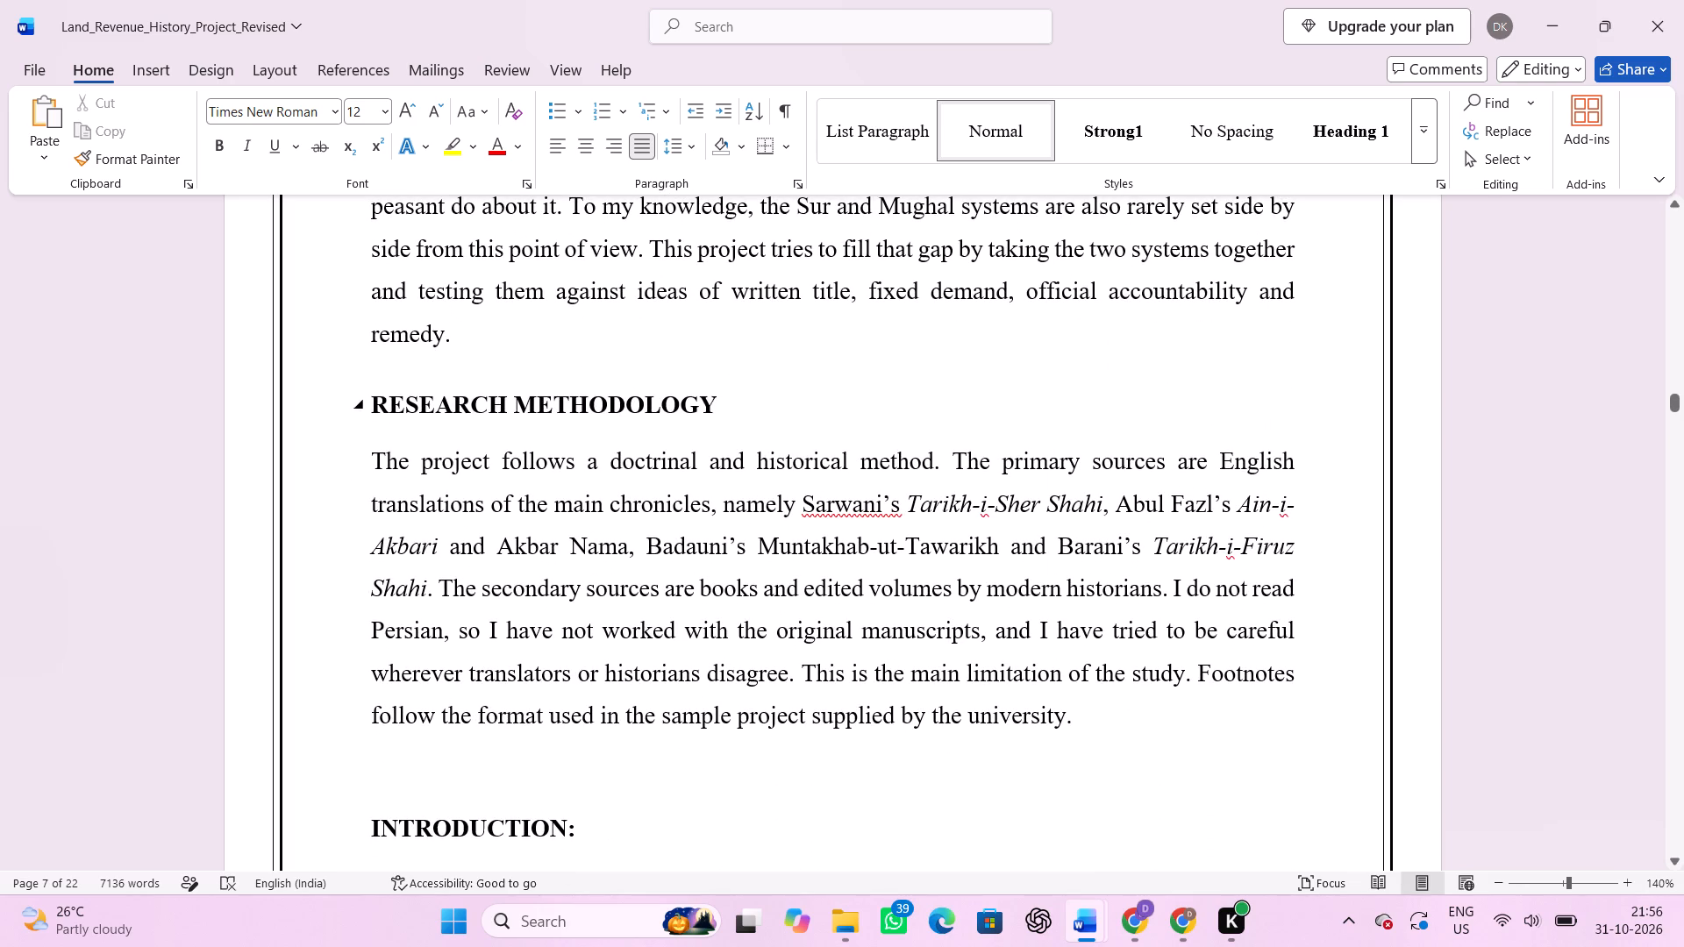
{"action": "left_click", "coordinate": [839, 510]}
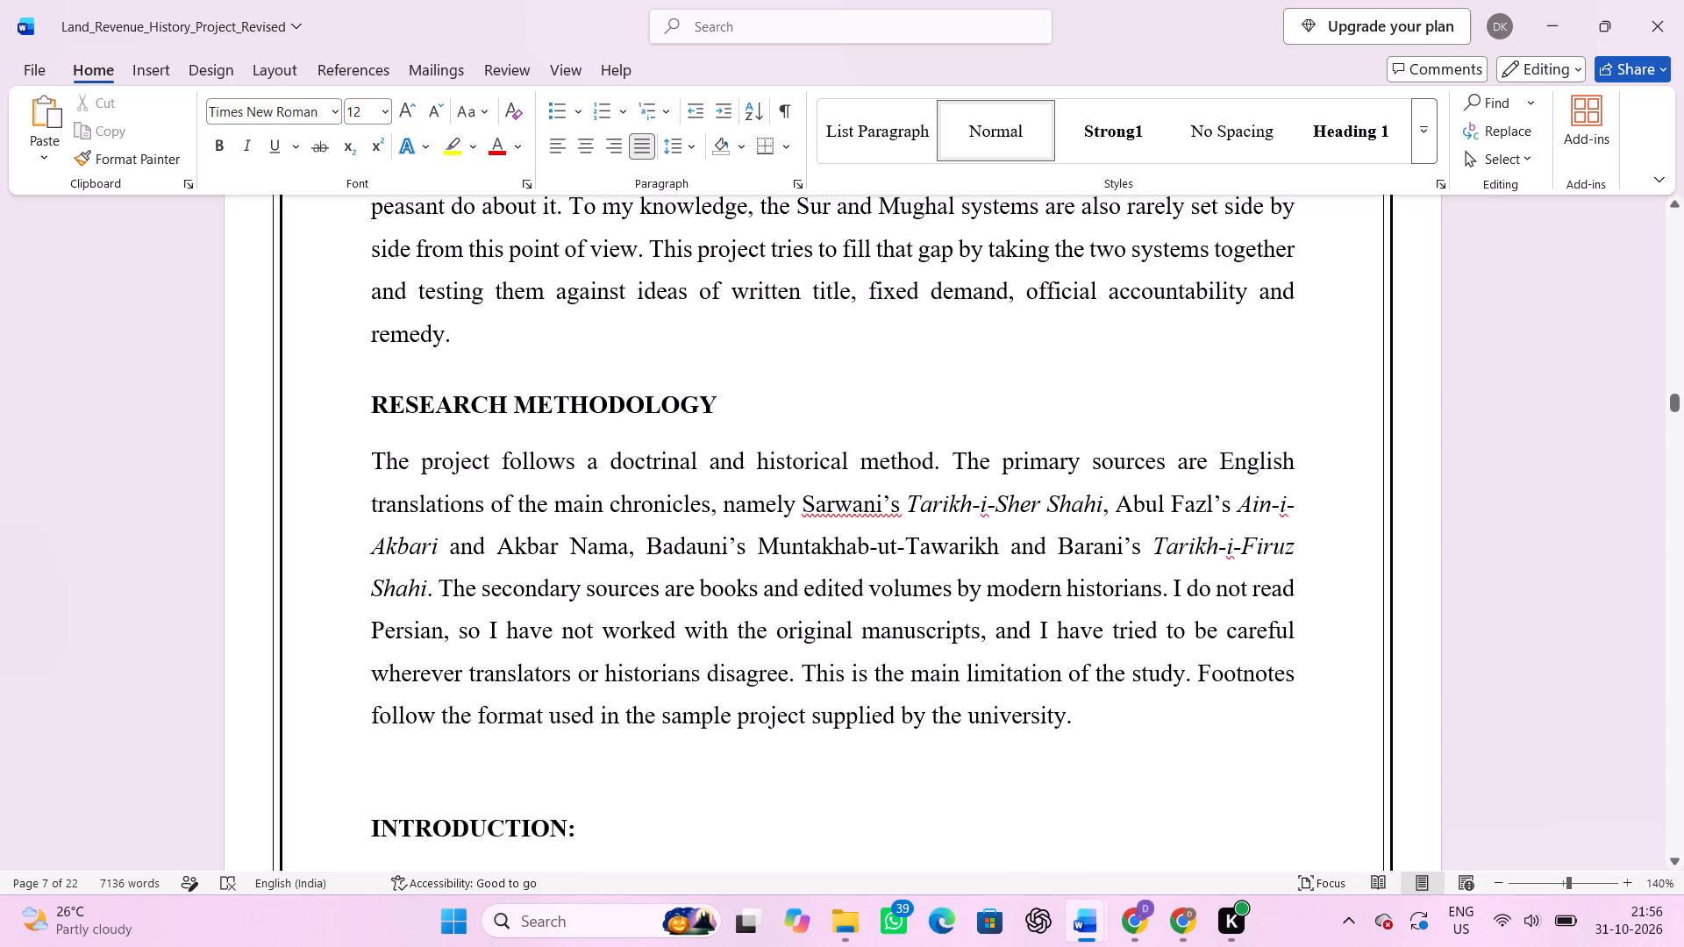
{"action": "right_click", "coordinate": [839, 510]}
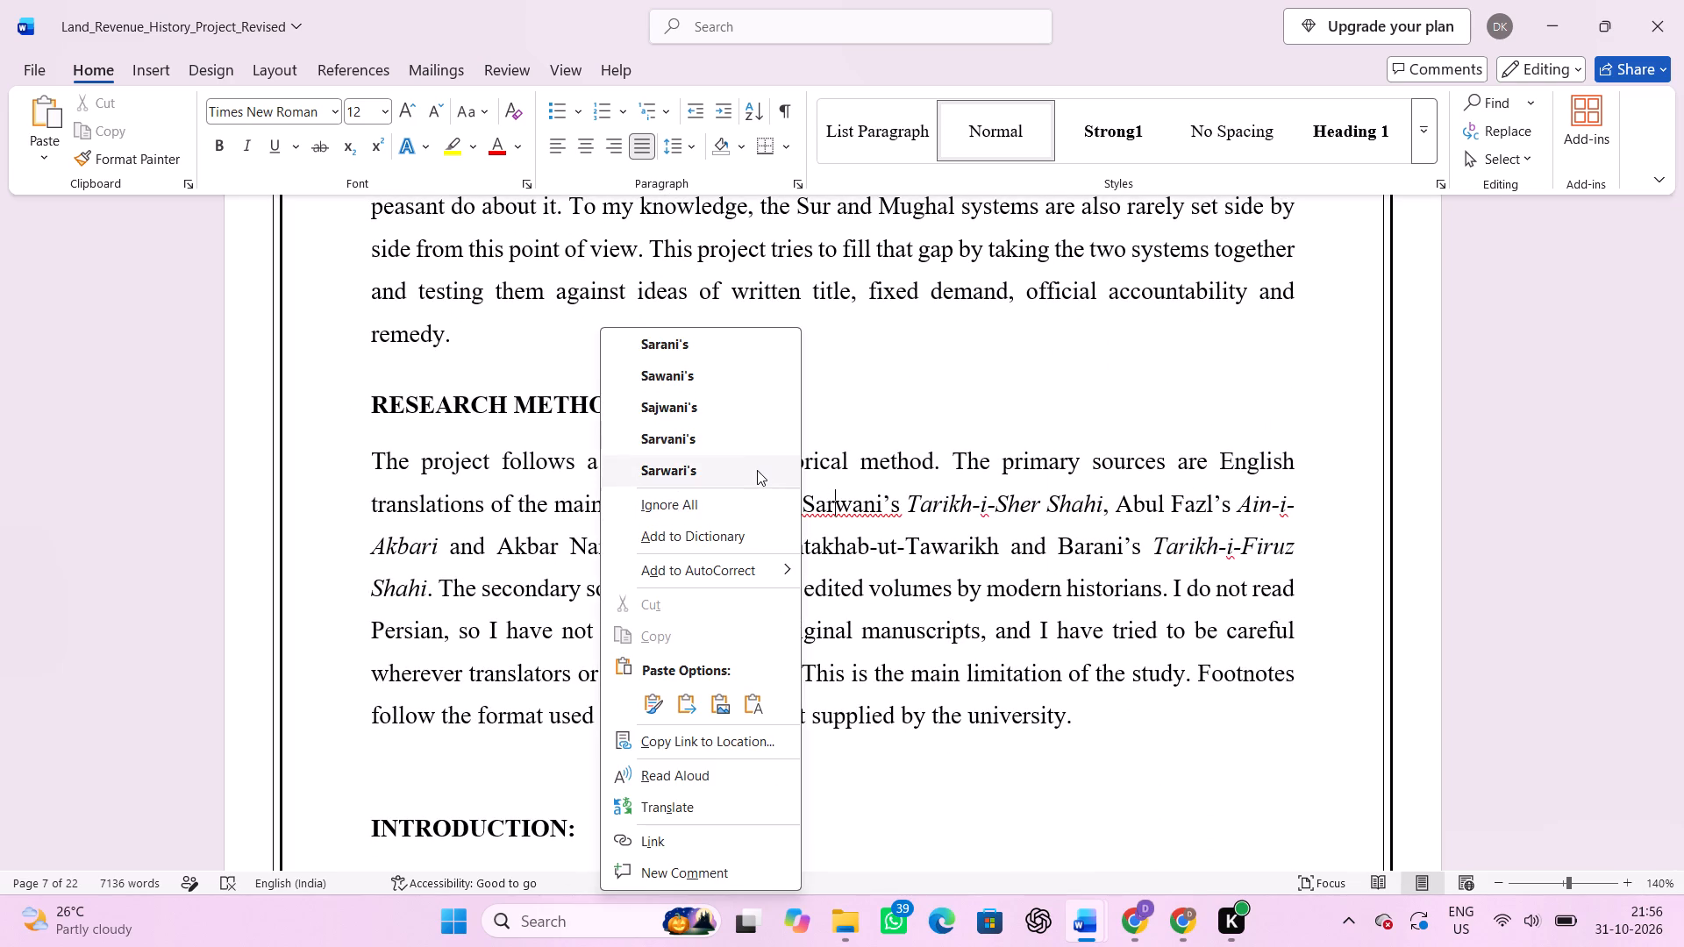
{"action": "left_click", "coordinate": [670, 531]}
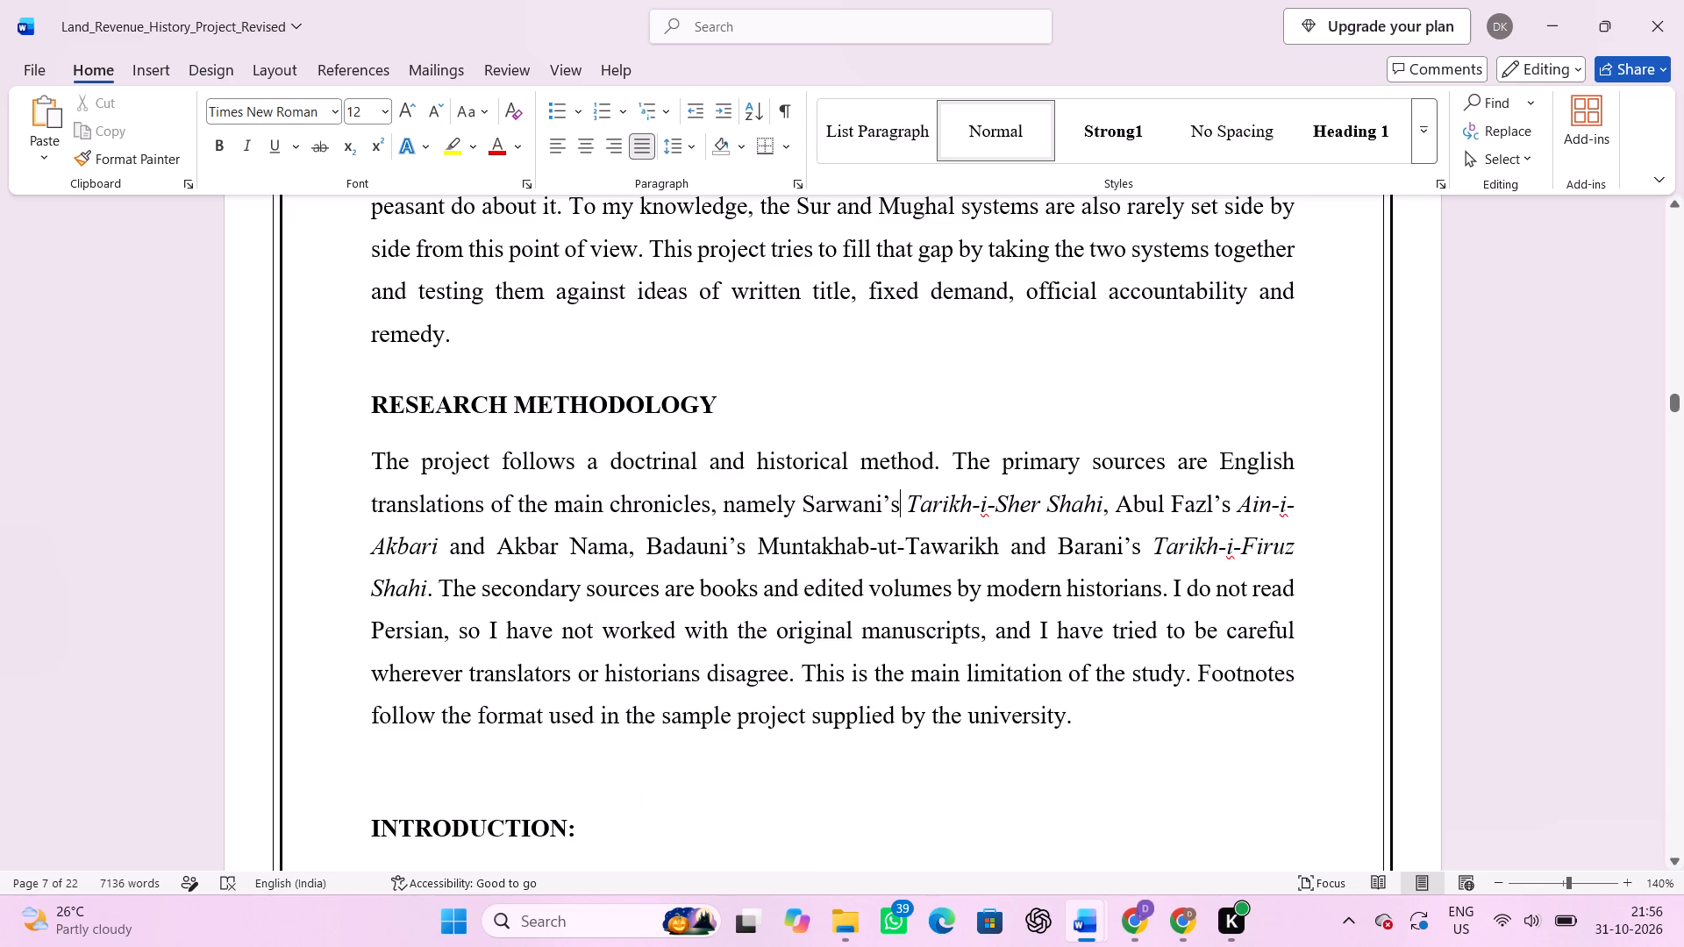
{"action": "left_click", "coordinate": [898, 508]}
{"action": "left_click_drag", "start_coordinate": [898, 508], "coordinate": [834, 520]}
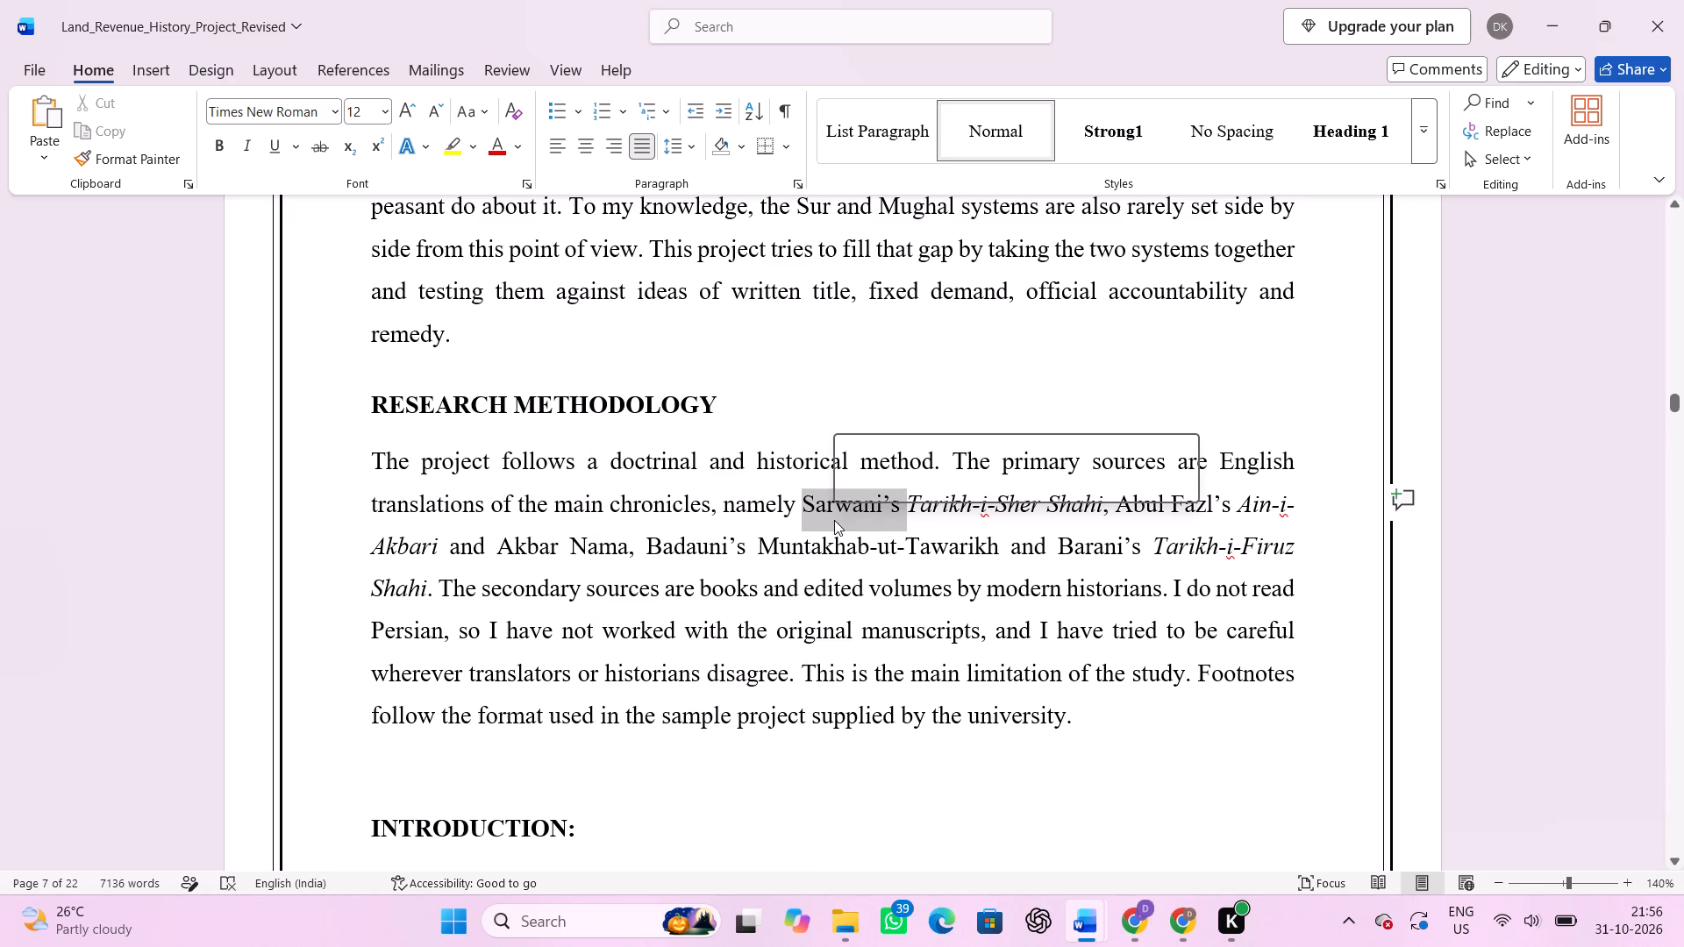
{"action": "left_click", "coordinate": [913, 531]}
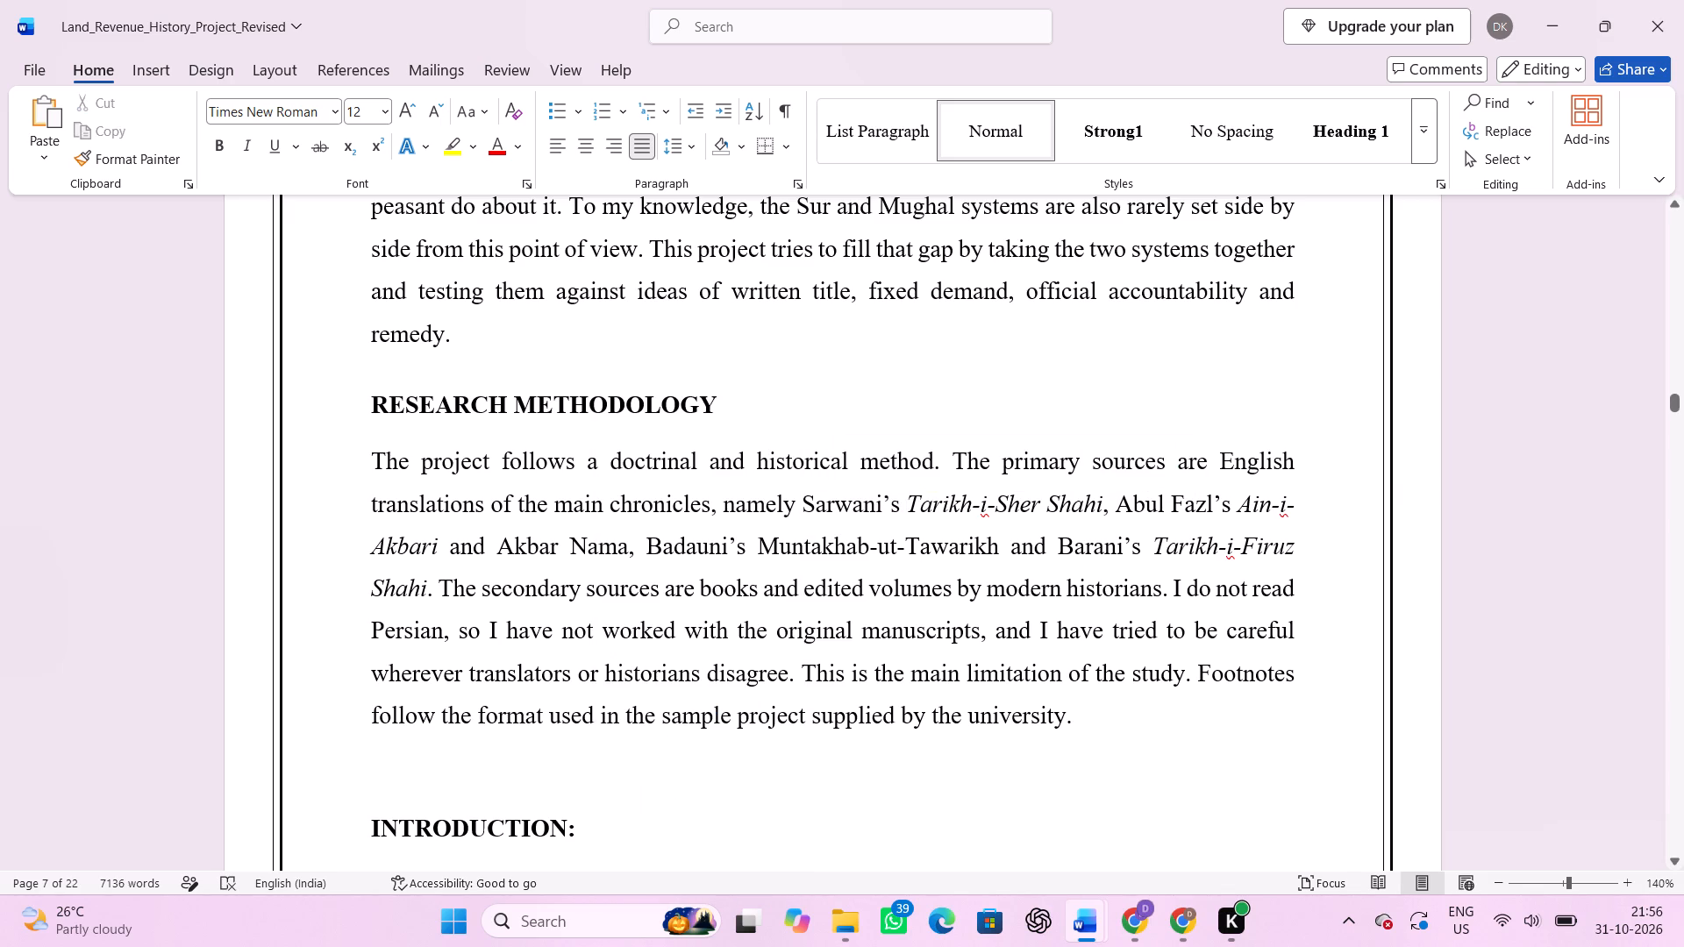
Remove the italics from the titles Tarikh-i-Sher Shahi and Ain-i-Akbari in the Research Methodology paragraph.
{"action": "left_click_drag", "start_coordinate": [910, 505], "coordinate": [1076, 514]}
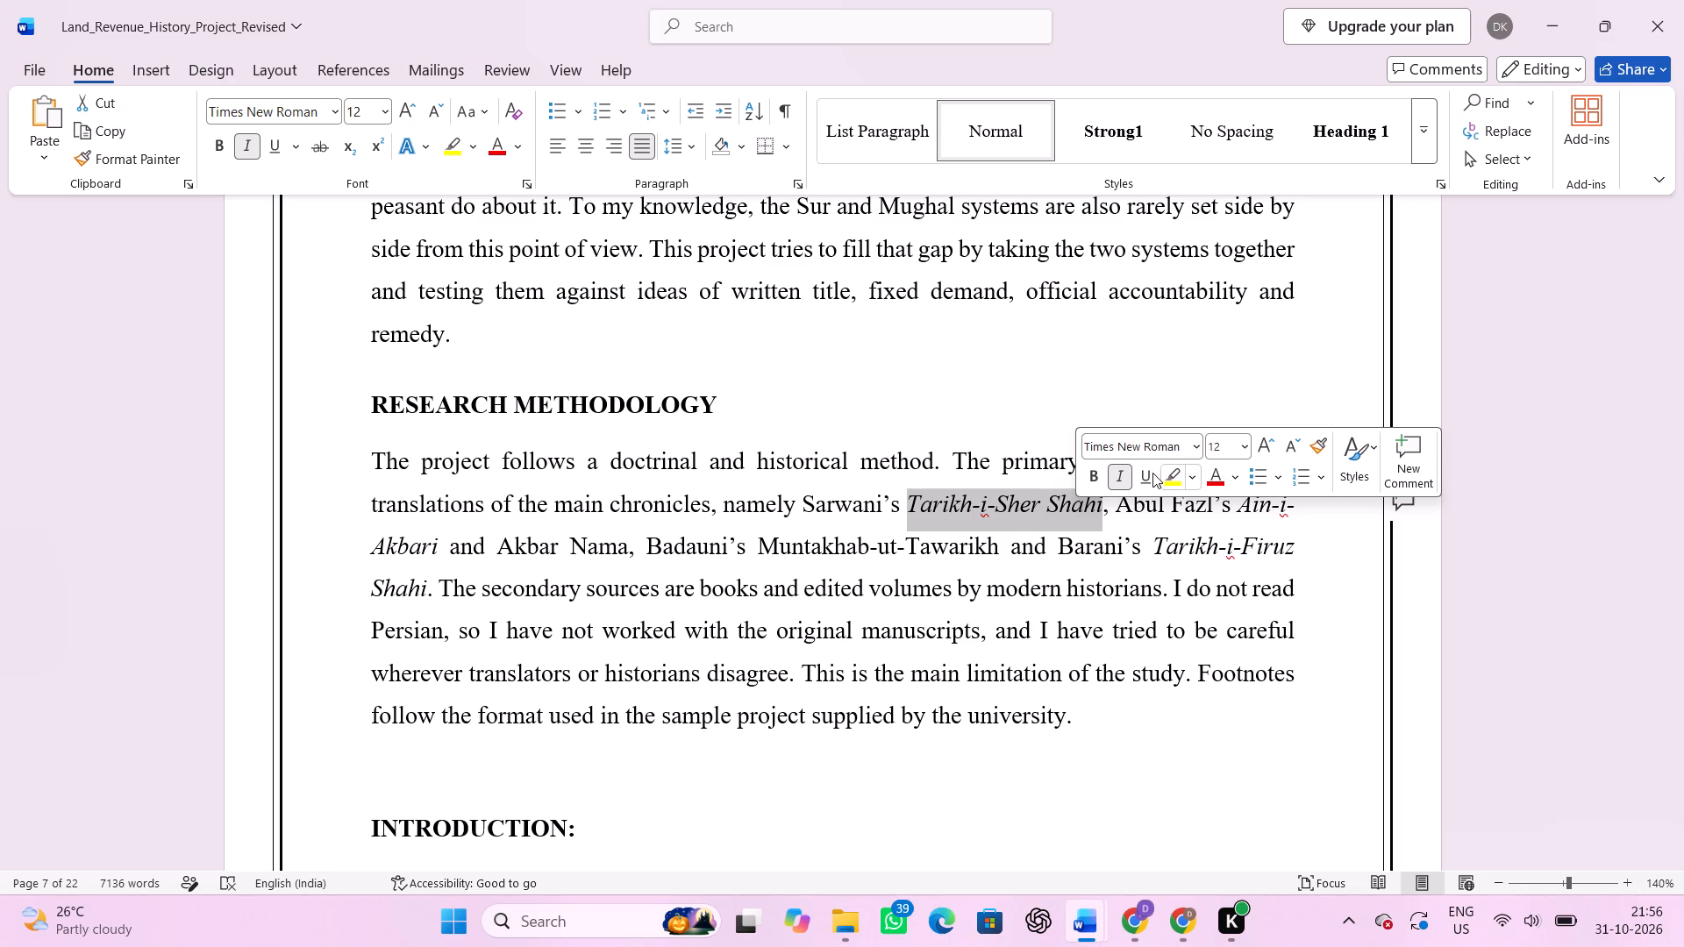
{"action": "left_click", "coordinate": [1124, 473]}
{"action": "left_click", "coordinate": [1174, 520]}
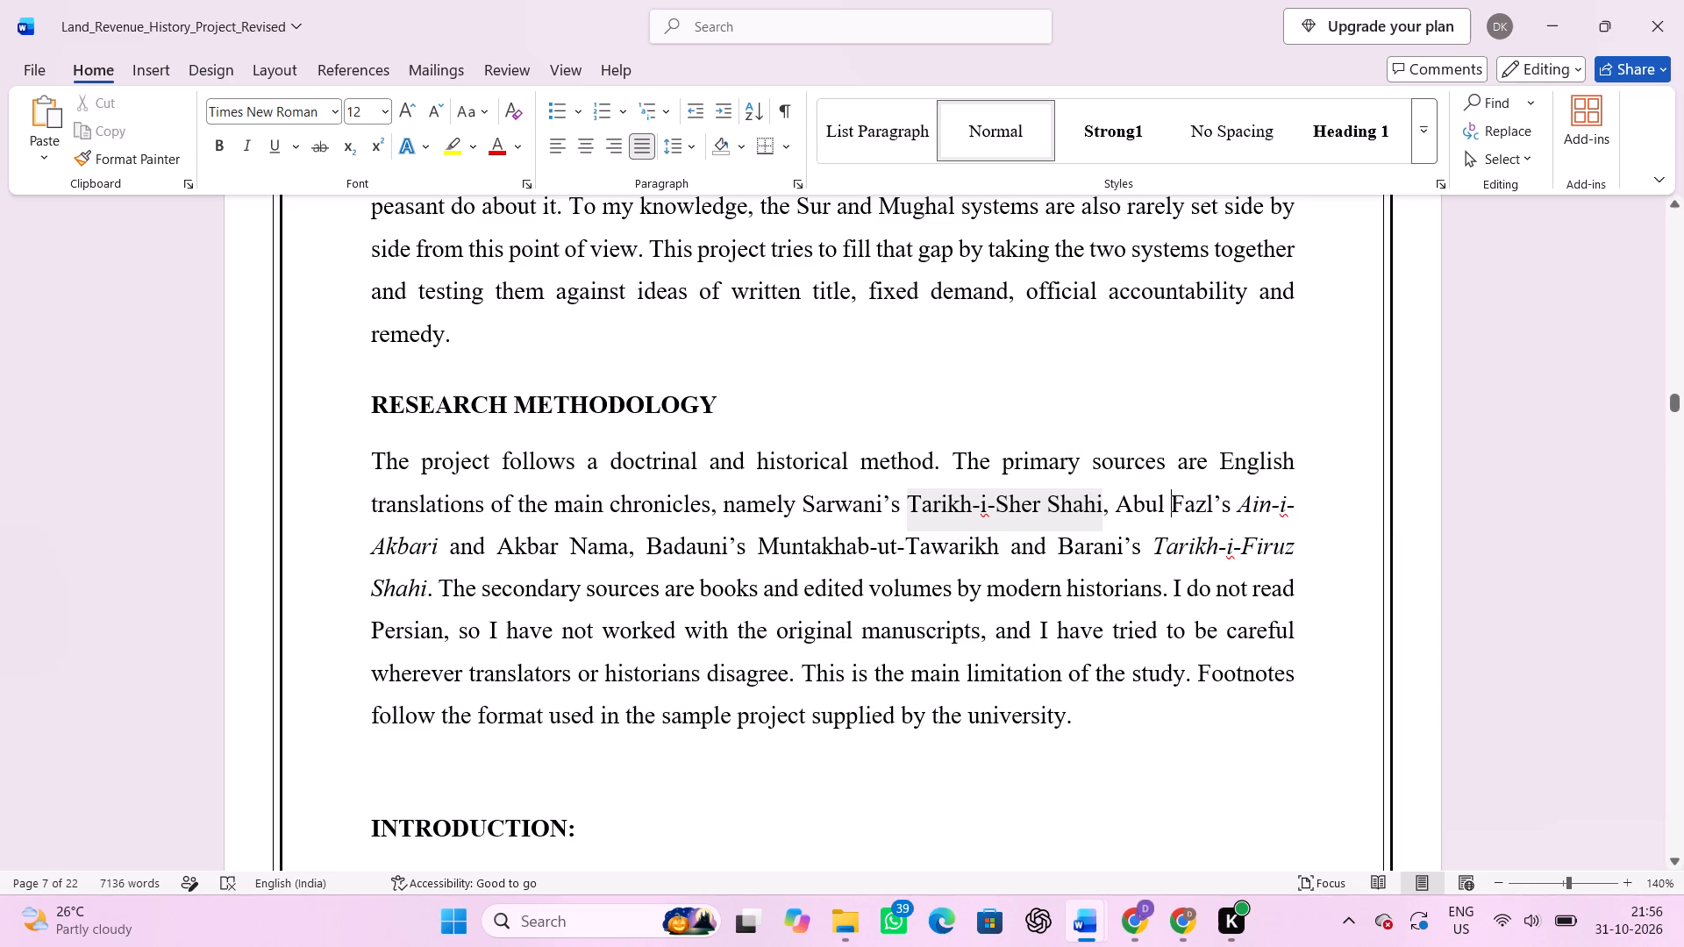
{"action": "left_click_drag", "start_coordinate": [1242, 512], "coordinate": [1246, 548]}
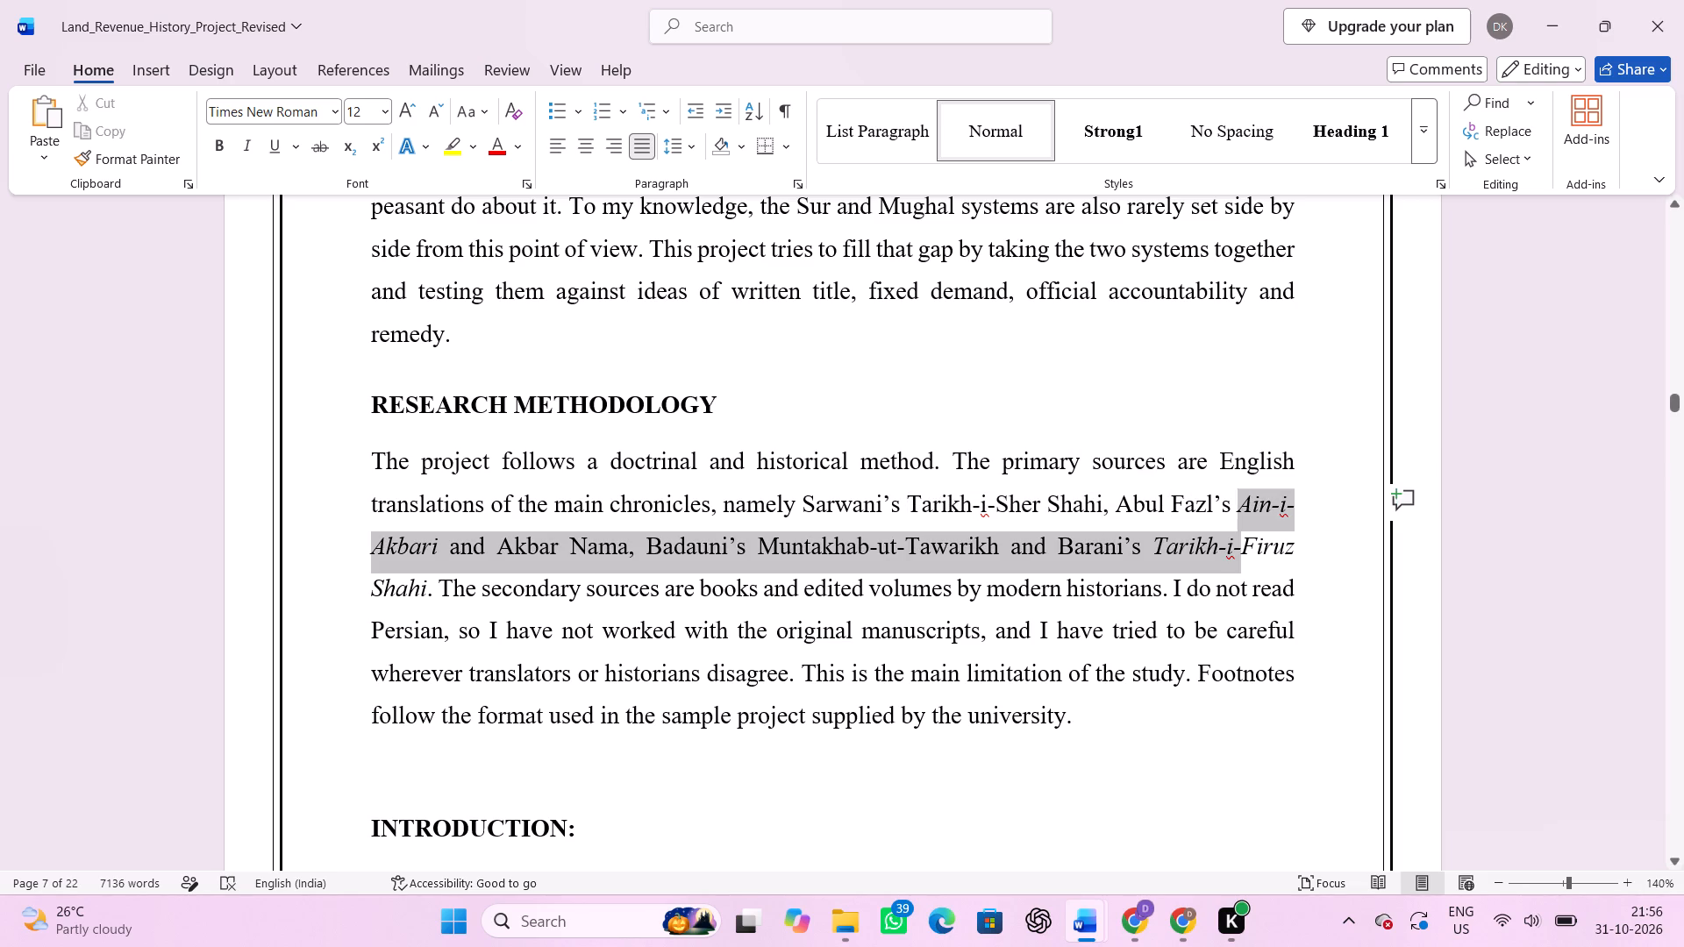
{"action": "left_click_drag", "start_coordinate": [1246, 548], "coordinate": [426, 552]}
{"action": "left_click", "coordinate": [460, 515]}
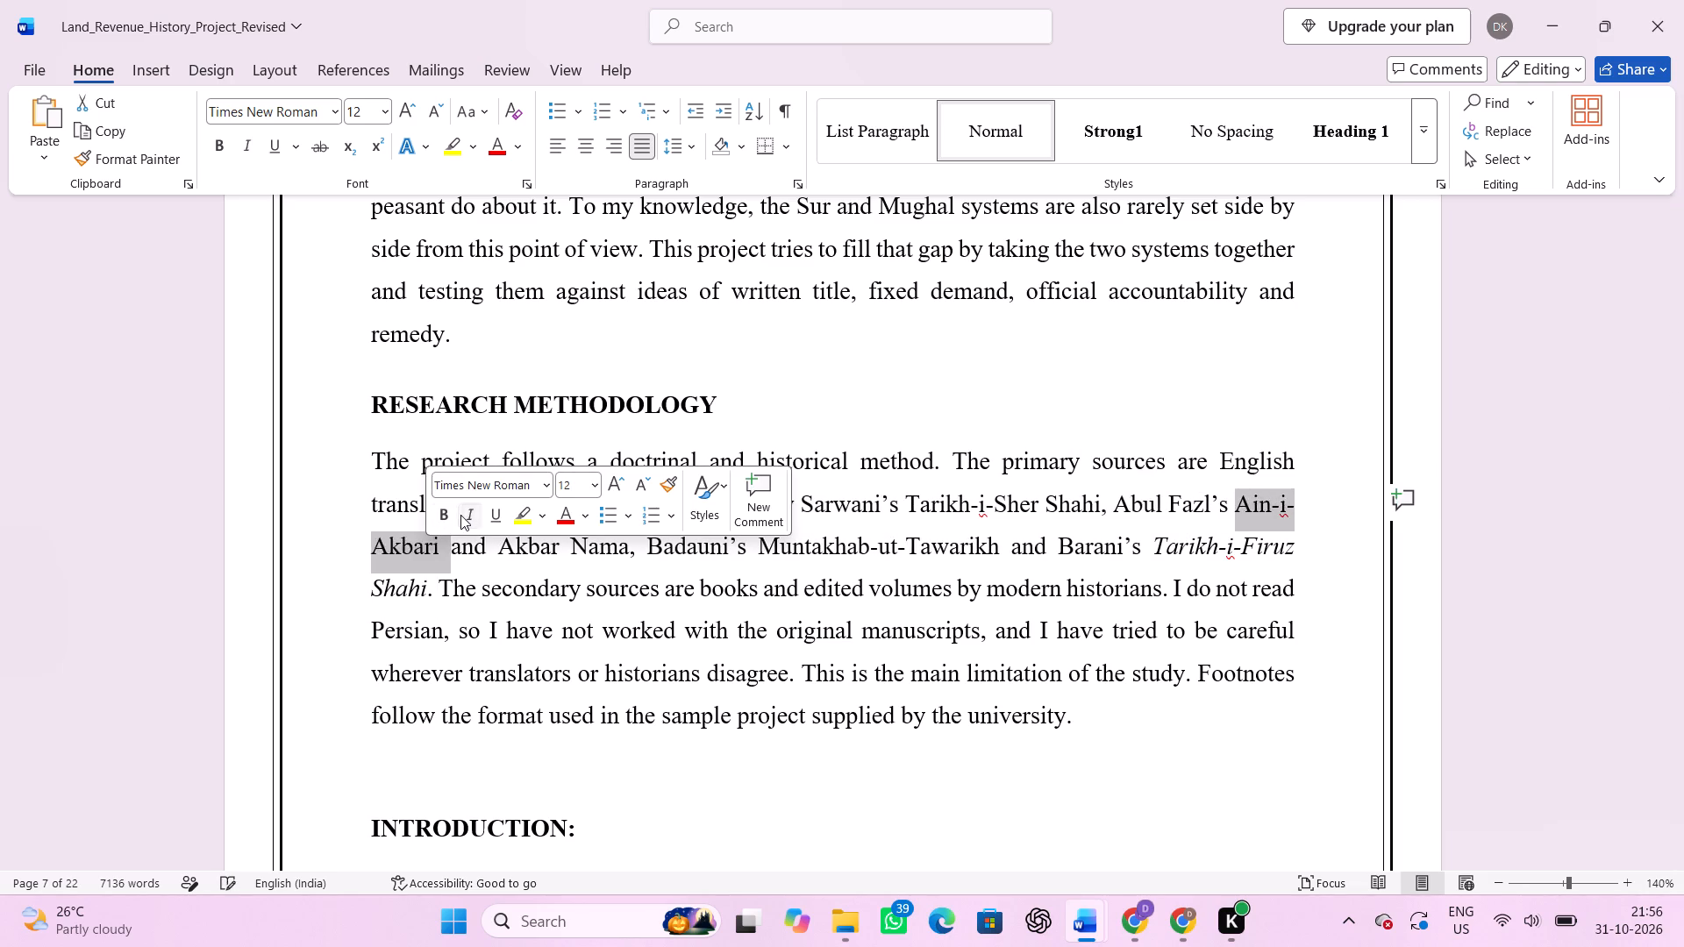
Remove the italics from the title Tarikh-i-Firuz Shahi in the Research Methodology paragraph.
{"action": "left_click_drag", "start_coordinate": [1147, 543], "coordinate": [1195, 548]}
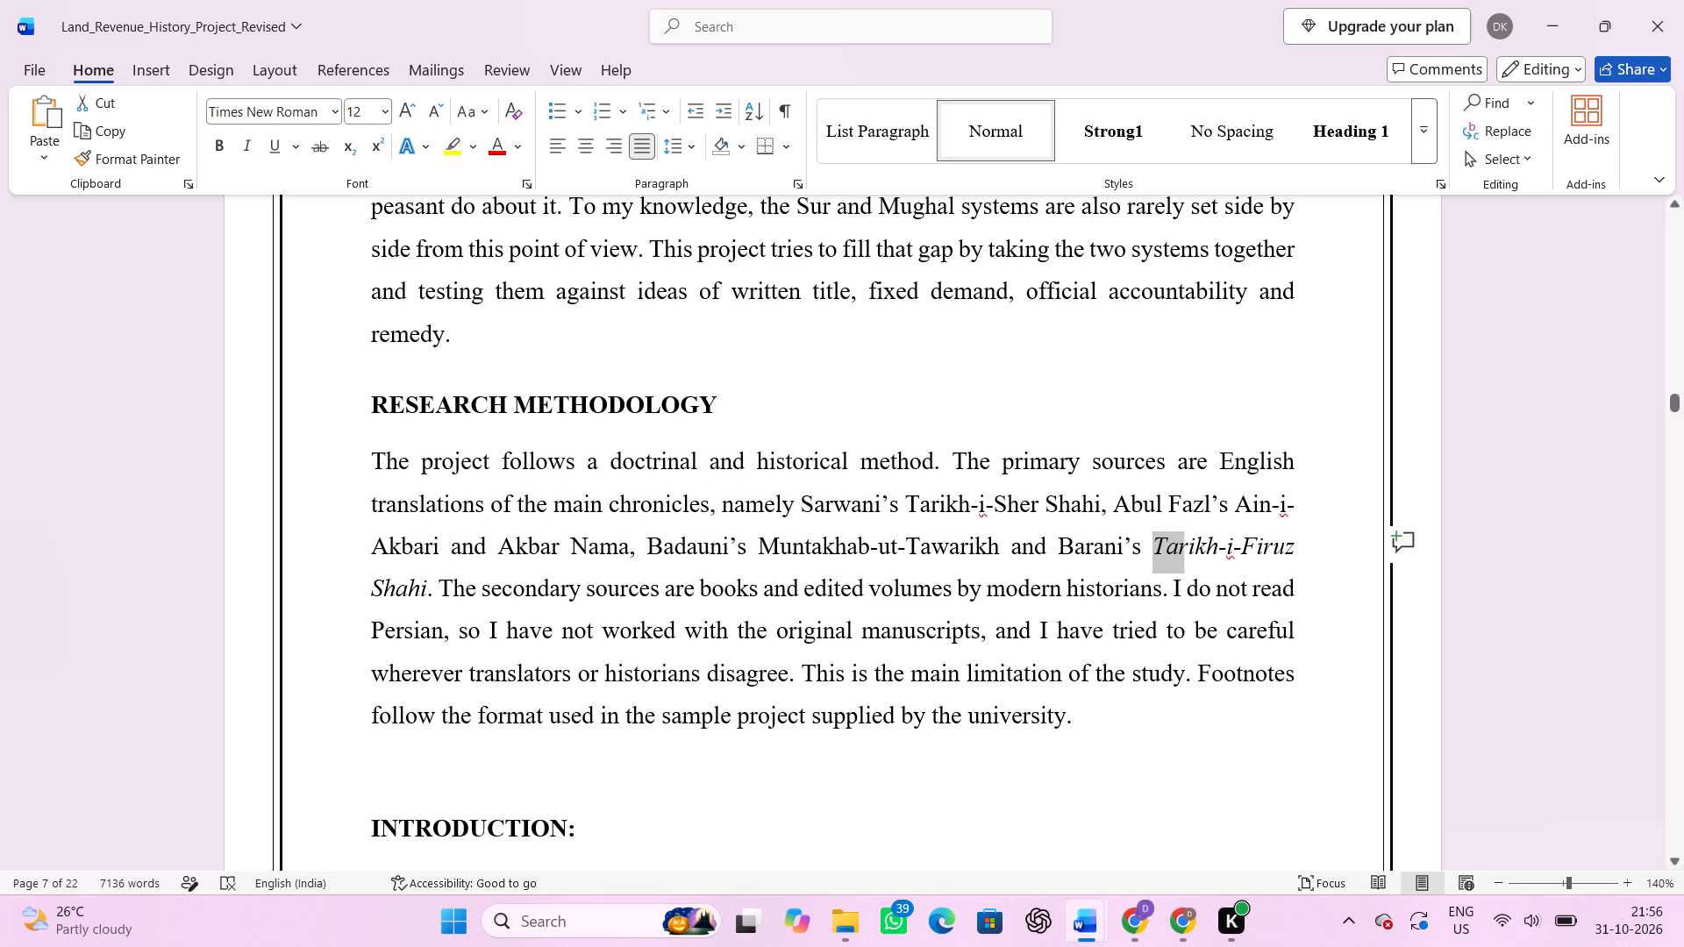
{"action": "left_click_drag", "start_coordinate": [1195, 548], "coordinate": [1271, 624]}
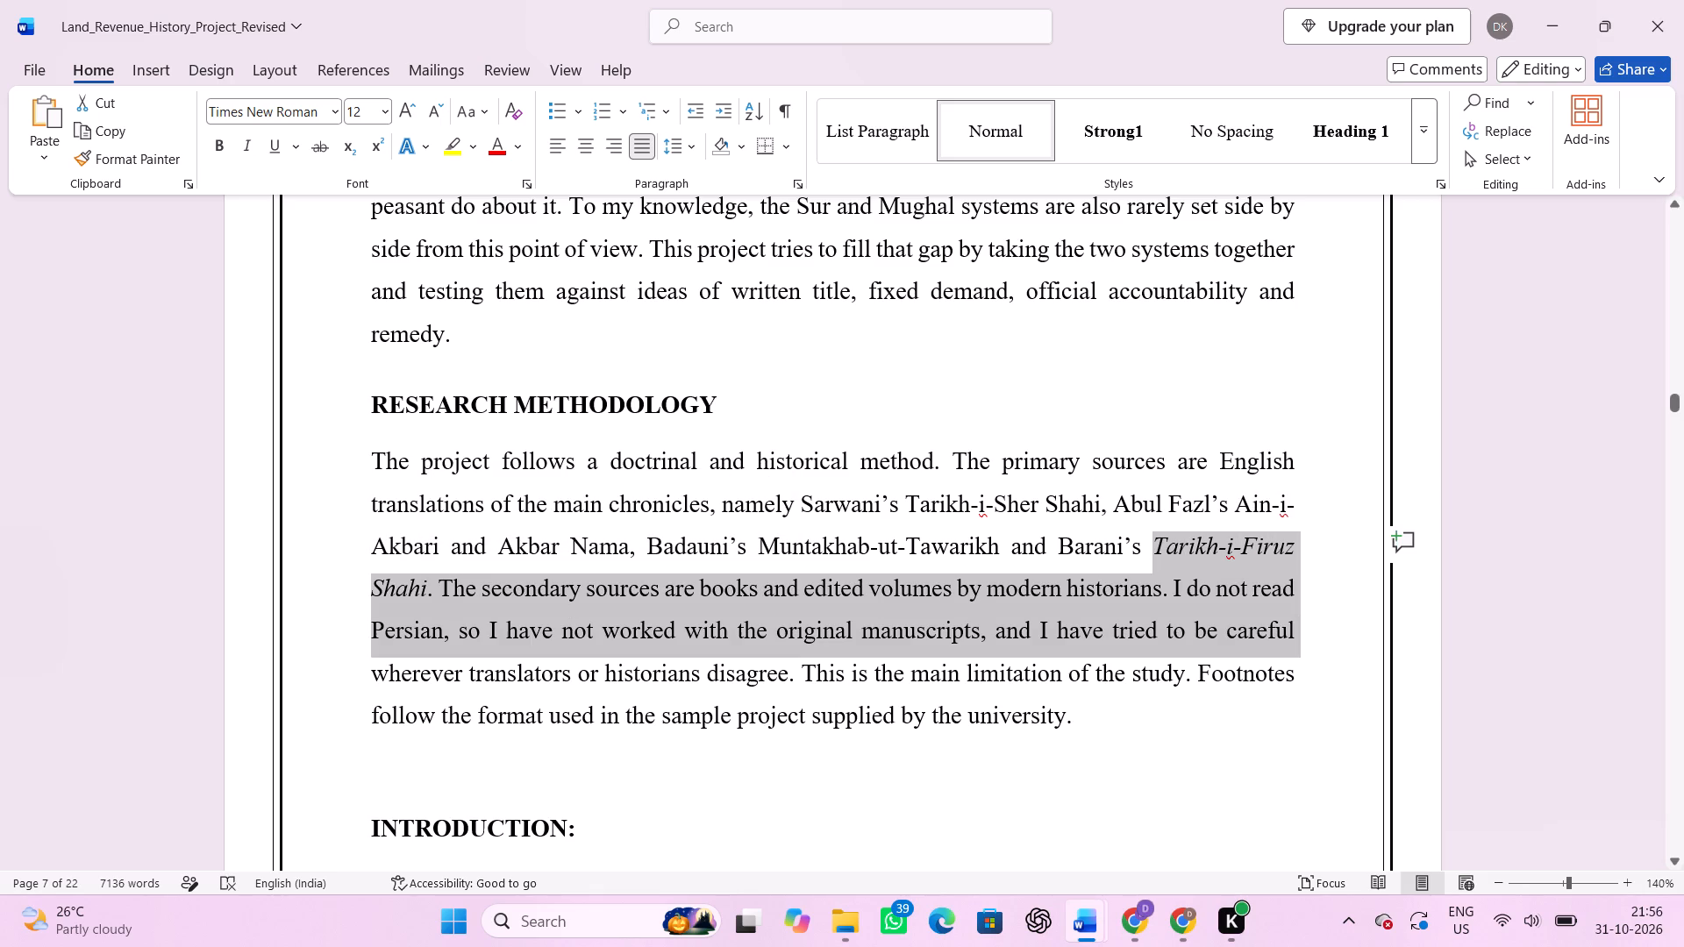
{"action": "left_click_drag", "start_coordinate": [1271, 624], "coordinate": [360, 603]}
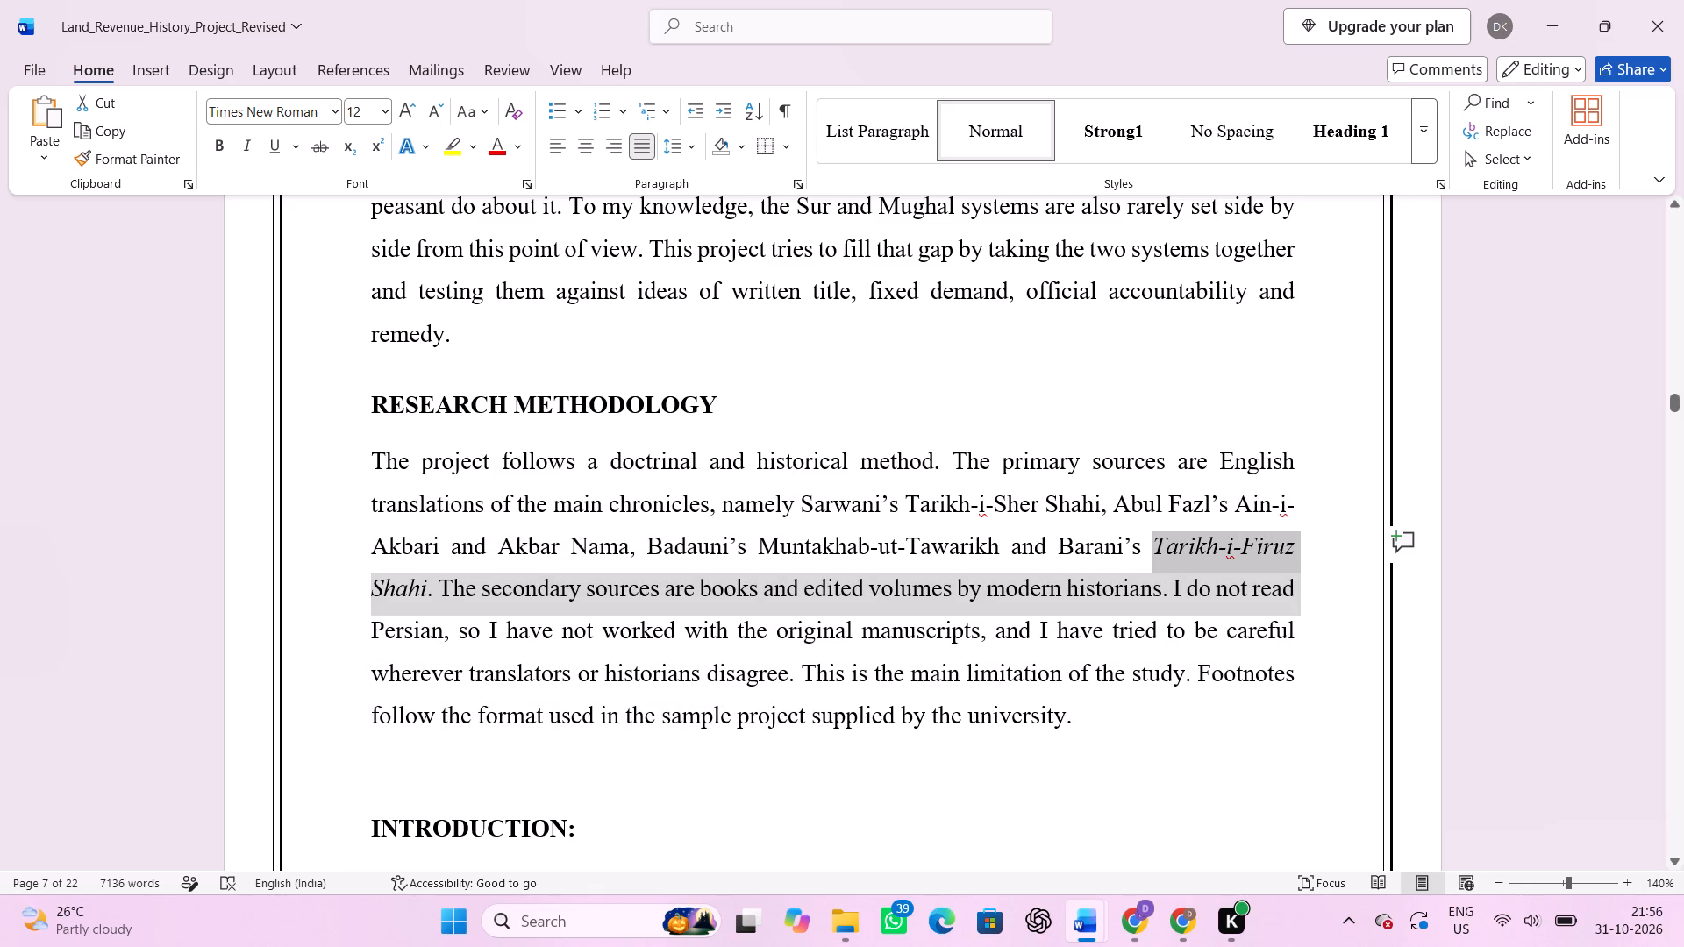
{"action": "left_click_drag", "start_coordinate": [360, 603], "coordinate": [423, 592]}
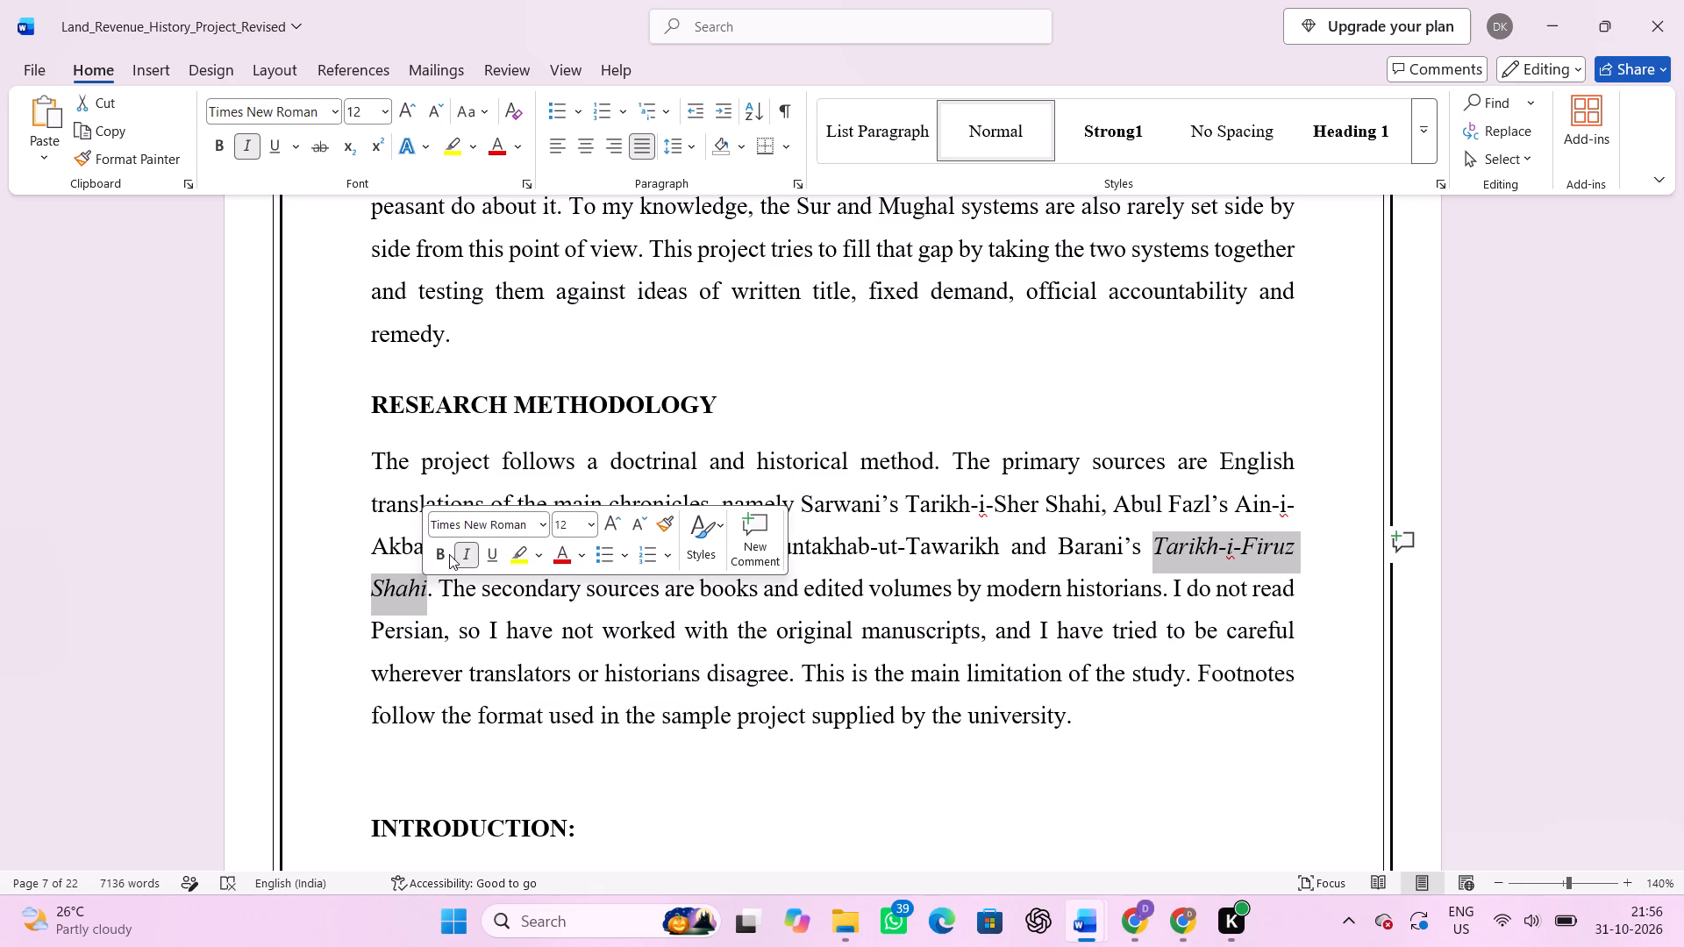
{"action": "left_click", "coordinate": [478, 552]}
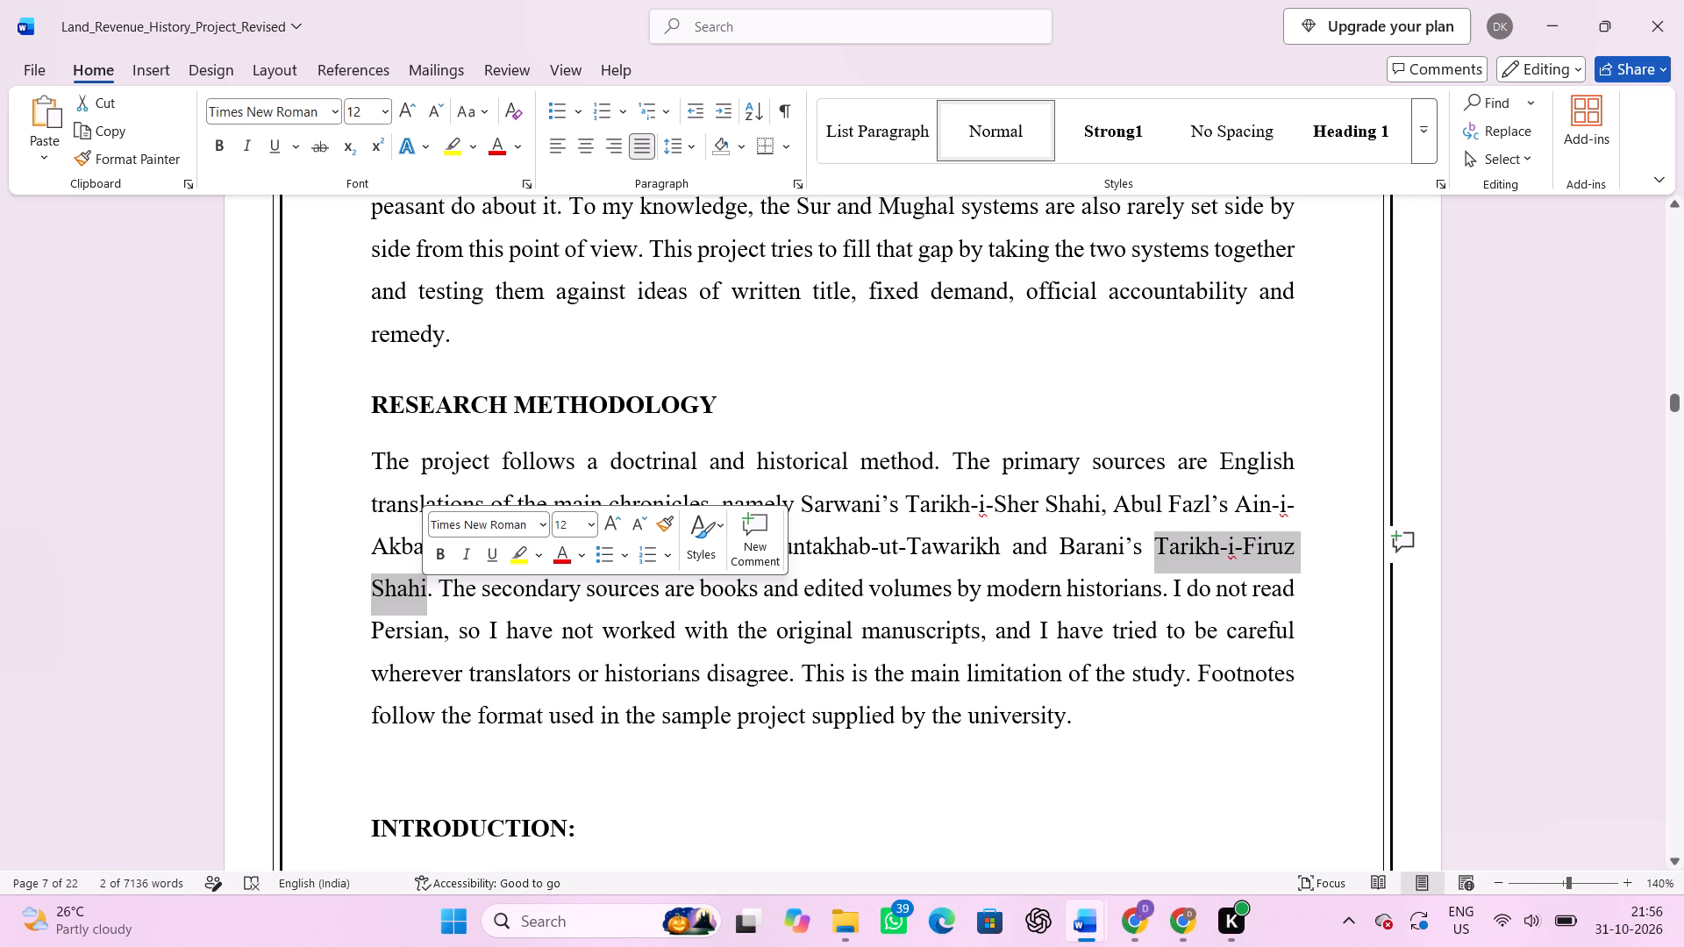
{"action": "left_click", "coordinate": [765, 626]}
Remove the italics from the title Muntakhab-ut-Tawarikh in footnote 10.
{"action": "scroll", "coordinate": [765, 626], "scroll_direction": "right", "scroll_amount": 5}
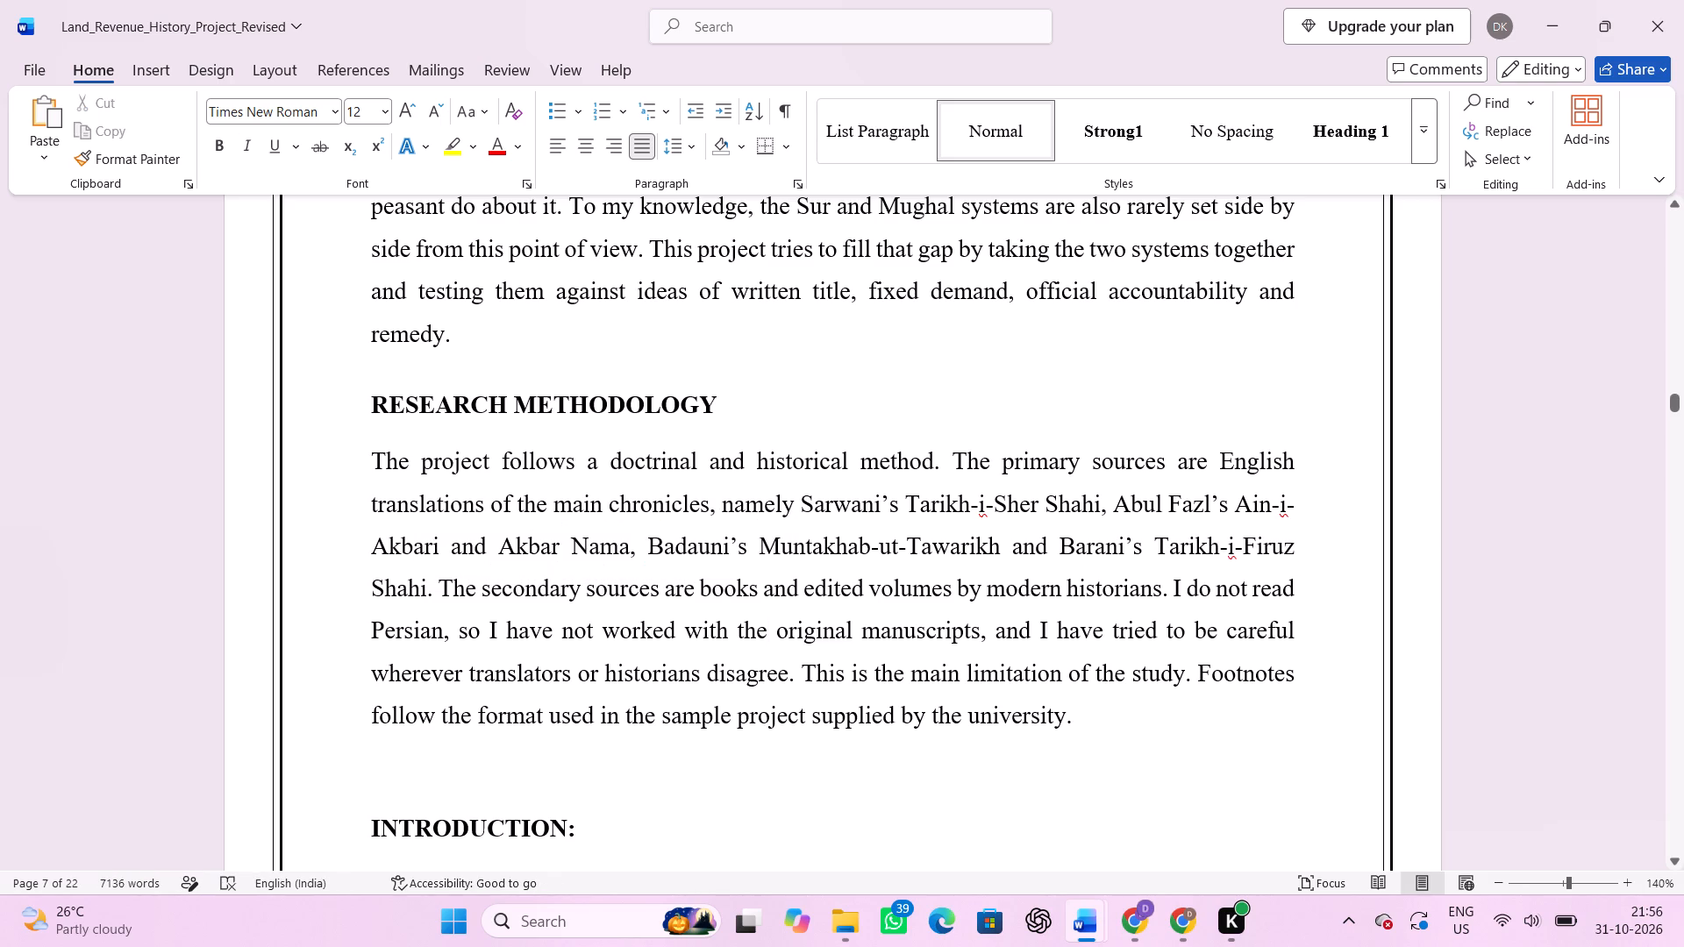
{"action": "scroll", "coordinate": [765, 626], "scroll_direction": "right", "scroll_amount": 2}
{"action": "scroll", "coordinate": [843, 525], "scroll_direction": "right", "scroll_amount": 1}
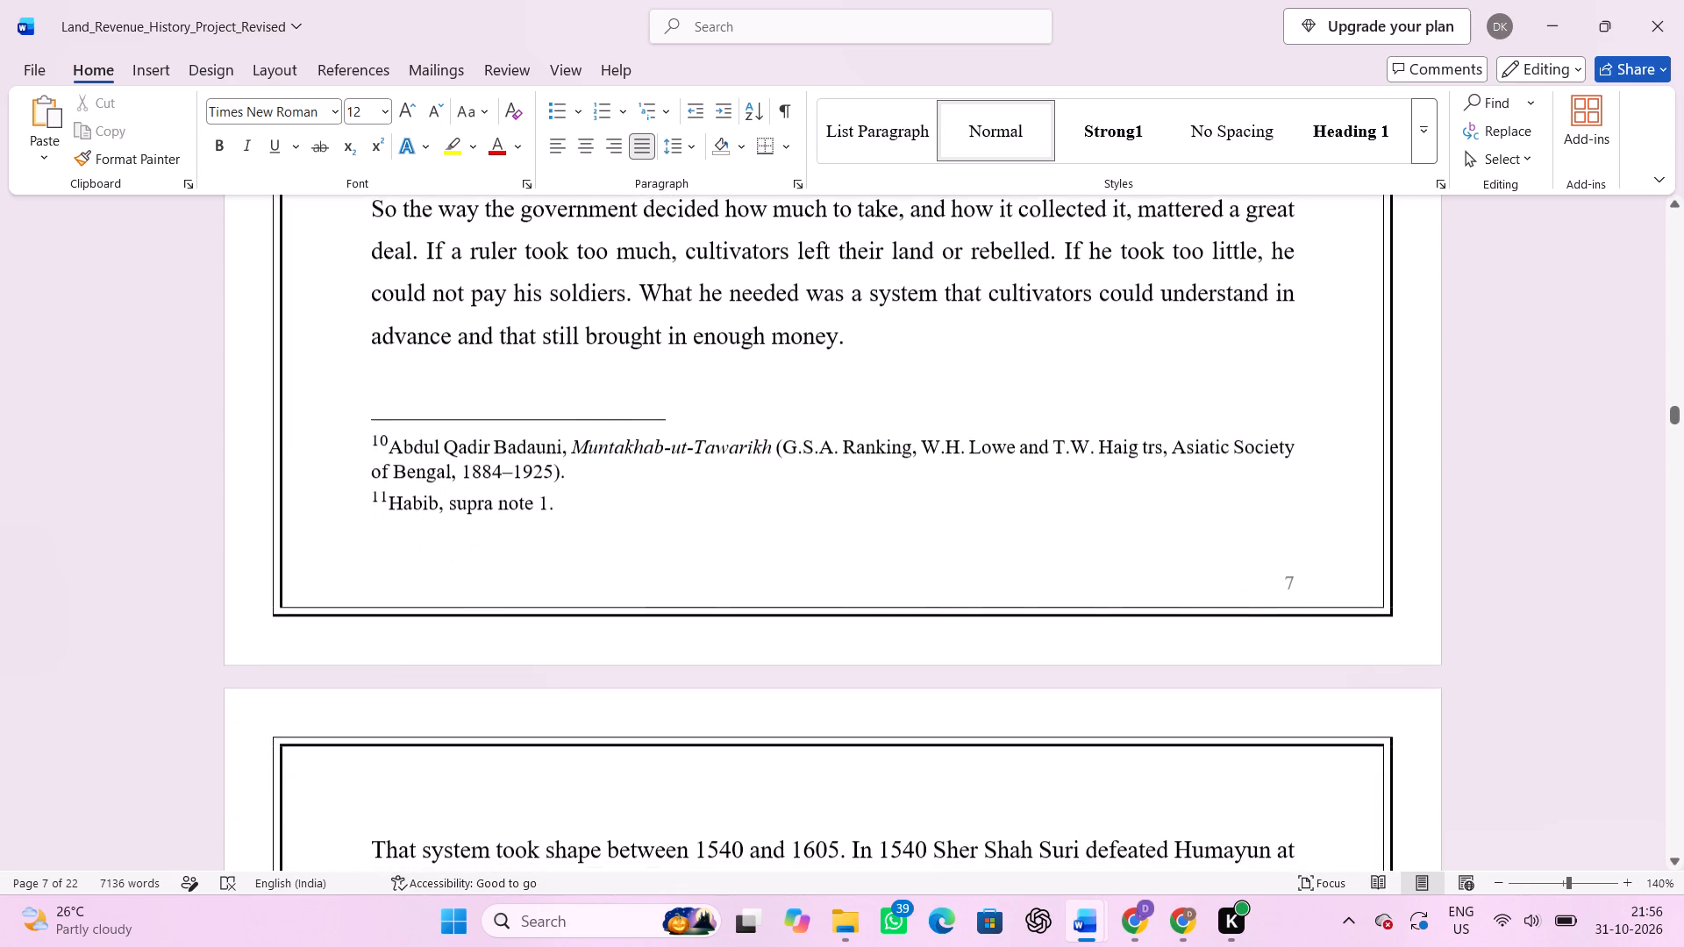
{"action": "scroll", "coordinate": [843, 525], "scroll_direction": "down", "scroll_amount": 1}
{"action": "scroll", "coordinate": [843, 525], "scroll_direction": "up", "scroll_amount": 6}
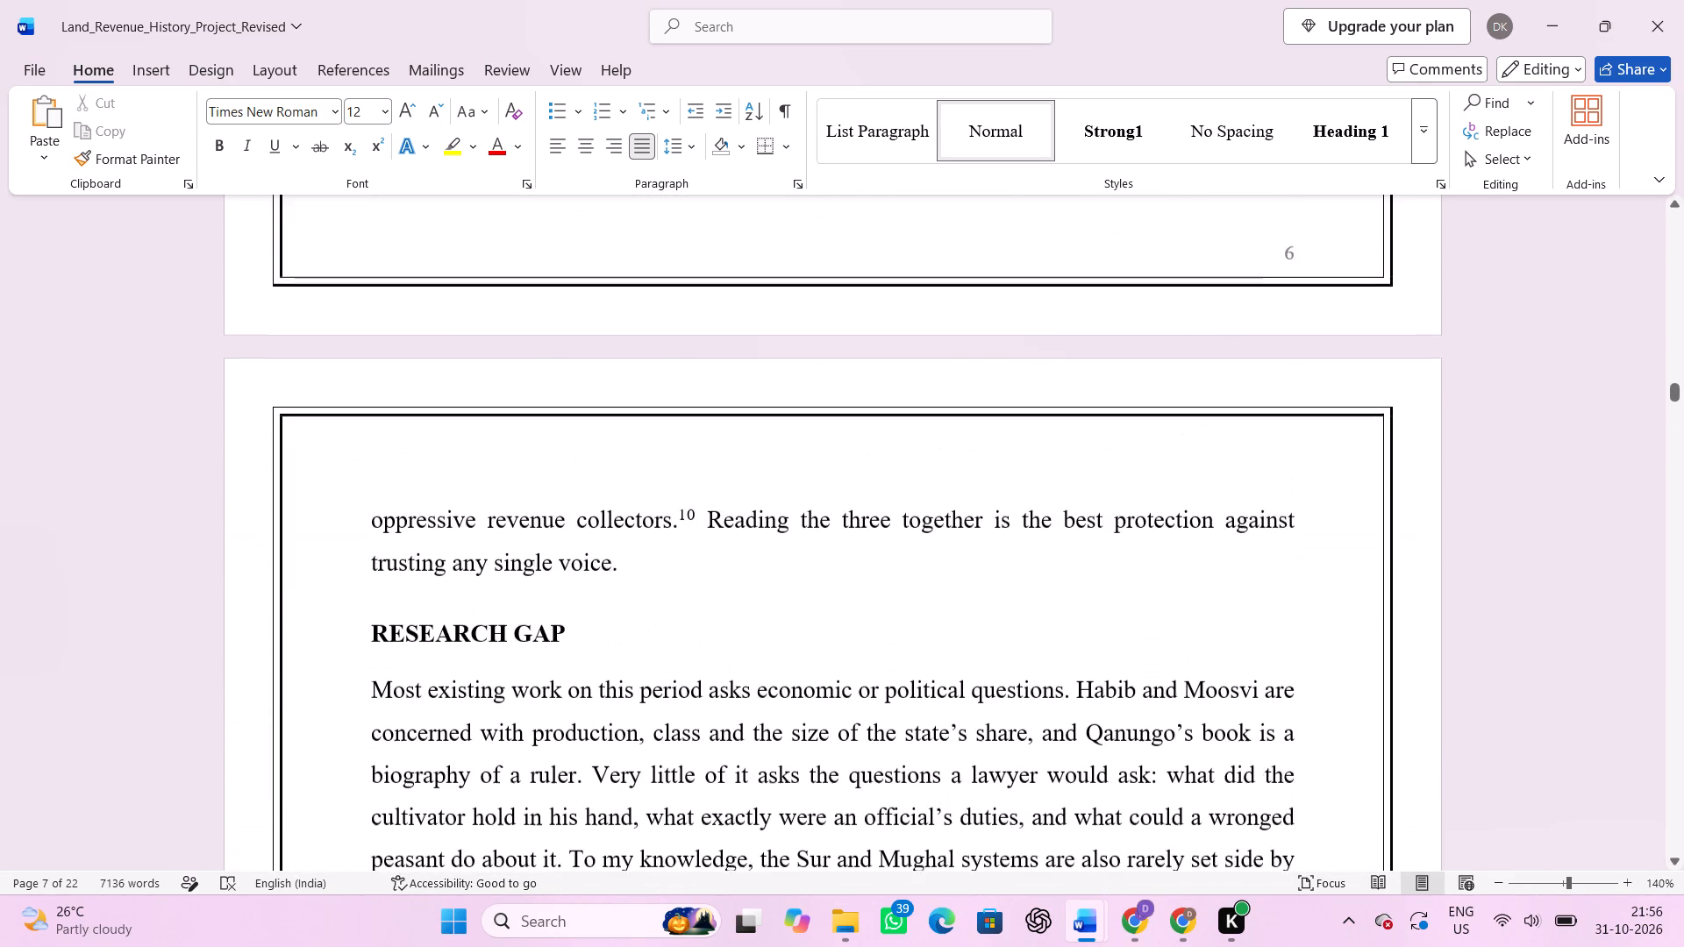
{"action": "scroll", "coordinate": [843, 525], "scroll_direction": "right", "scroll_amount": 2}
{"action": "scroll", "coordinate": [843, 525], "scroll_direction": "down", "scroll_amount": 1}
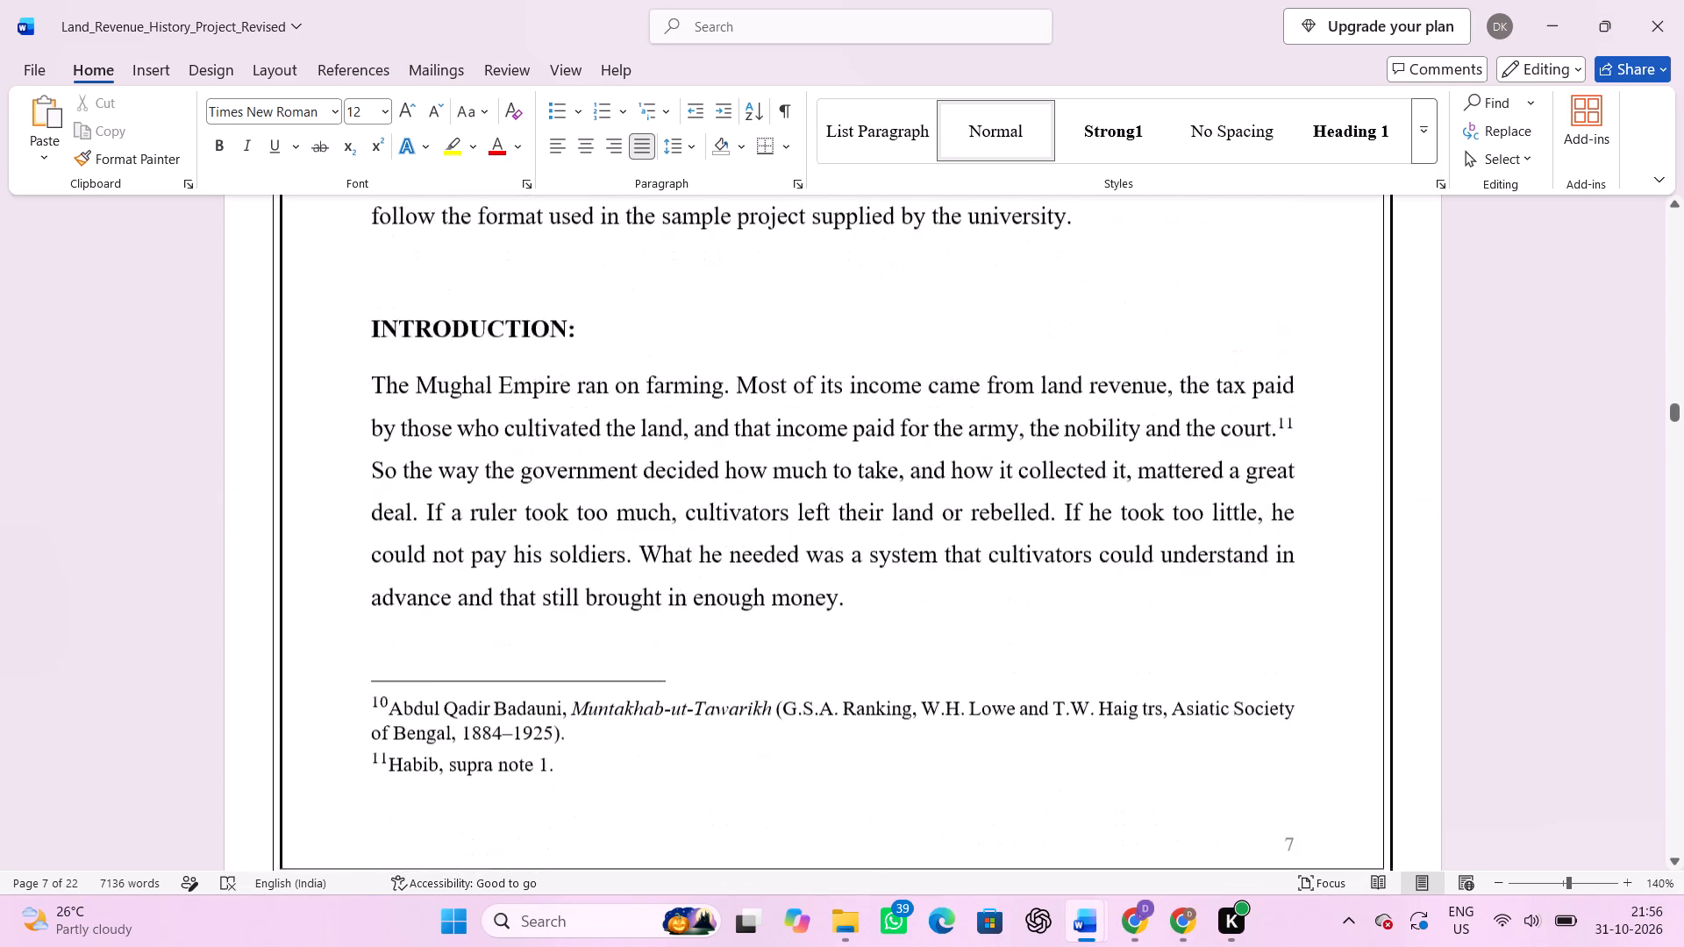
{"action": "scroll", "coordinate": [843, 525], "scroll_direction": "down", "scroll_amount": 1}
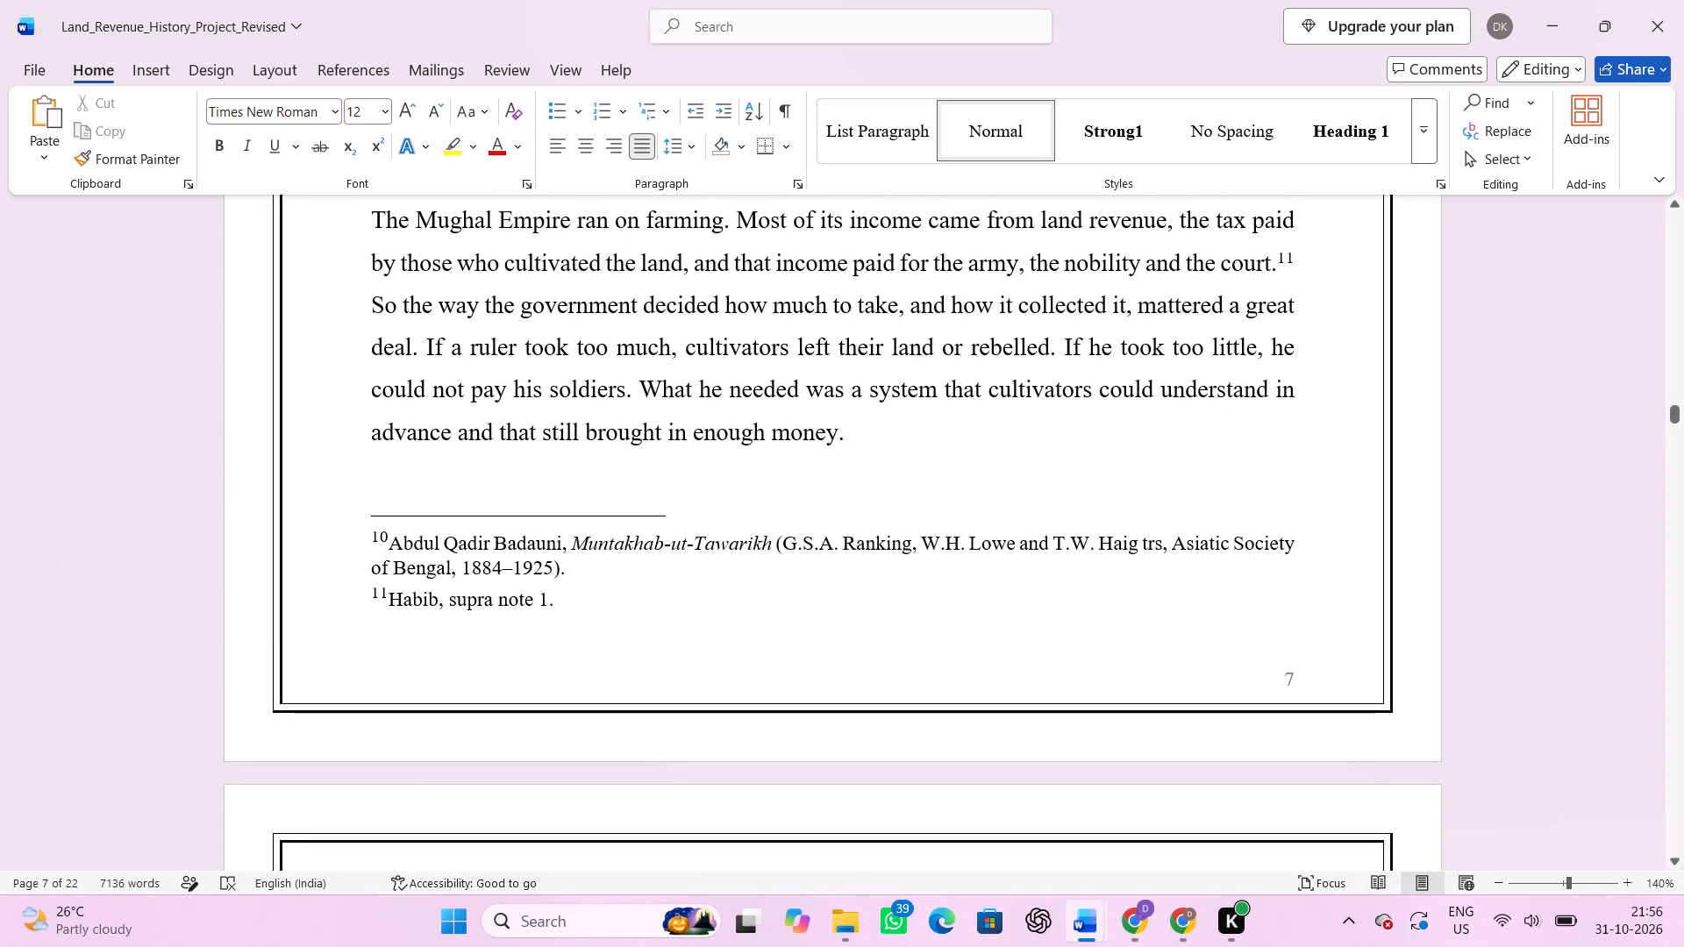
{"action": "left_click_drag", "start_coordinate": [576, 544], "coordinate": [754, 561]}
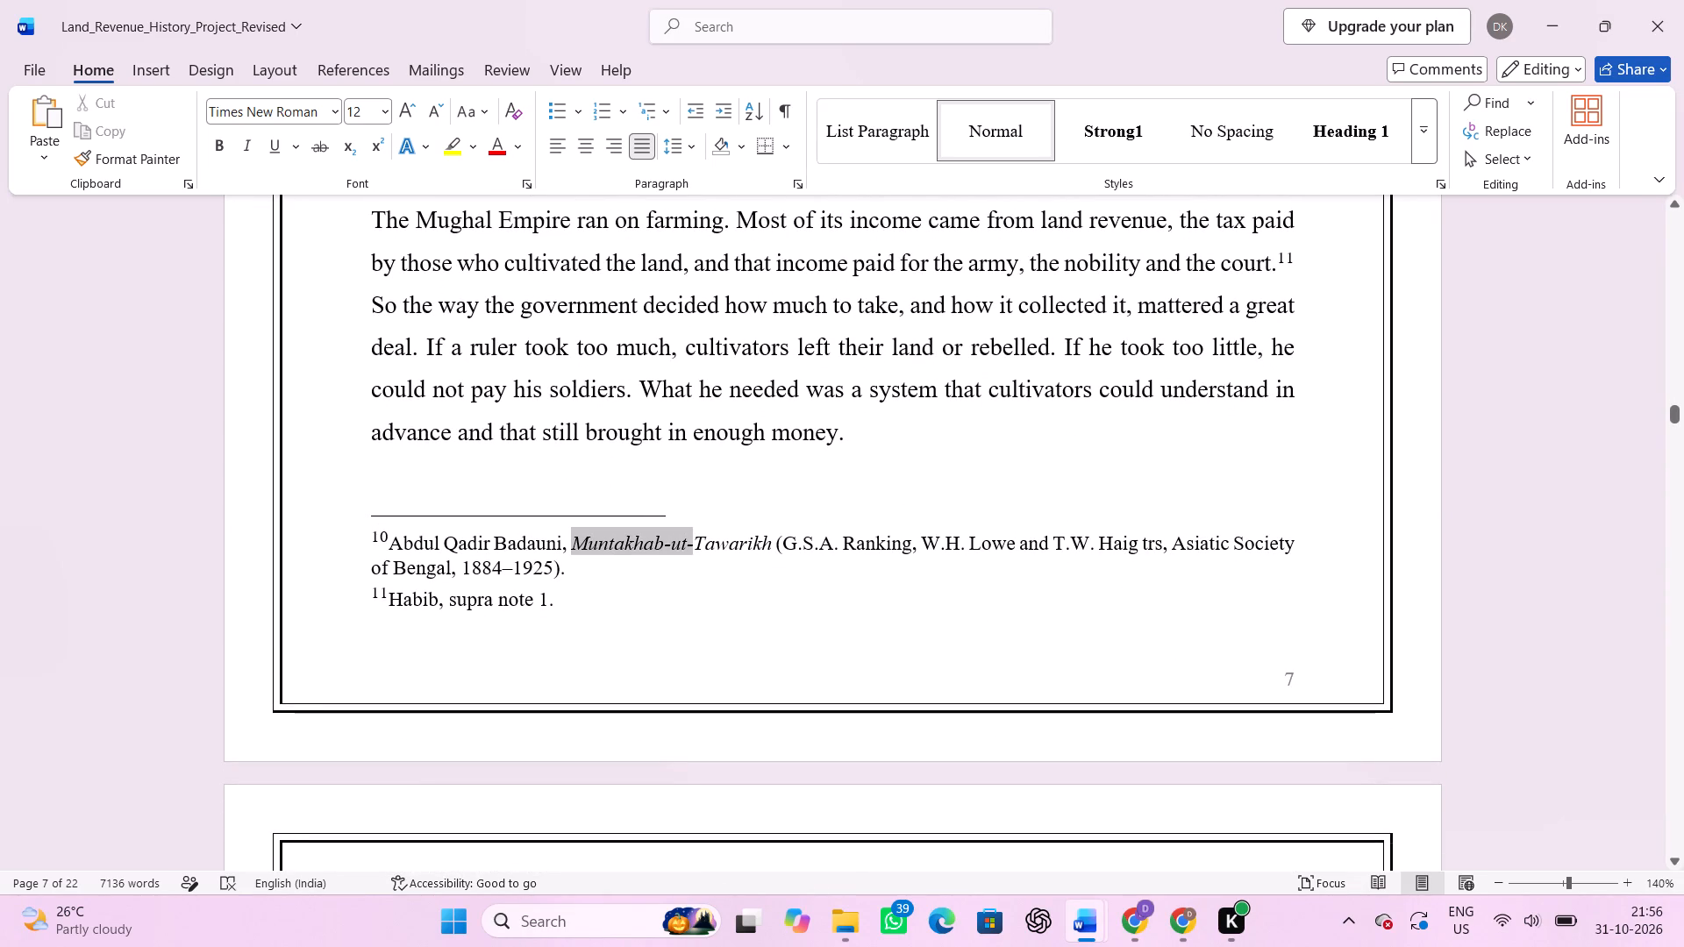
{"action": "left_click_drag", "start_coordinate": [754, 561], "coordinate": [773, 546]}
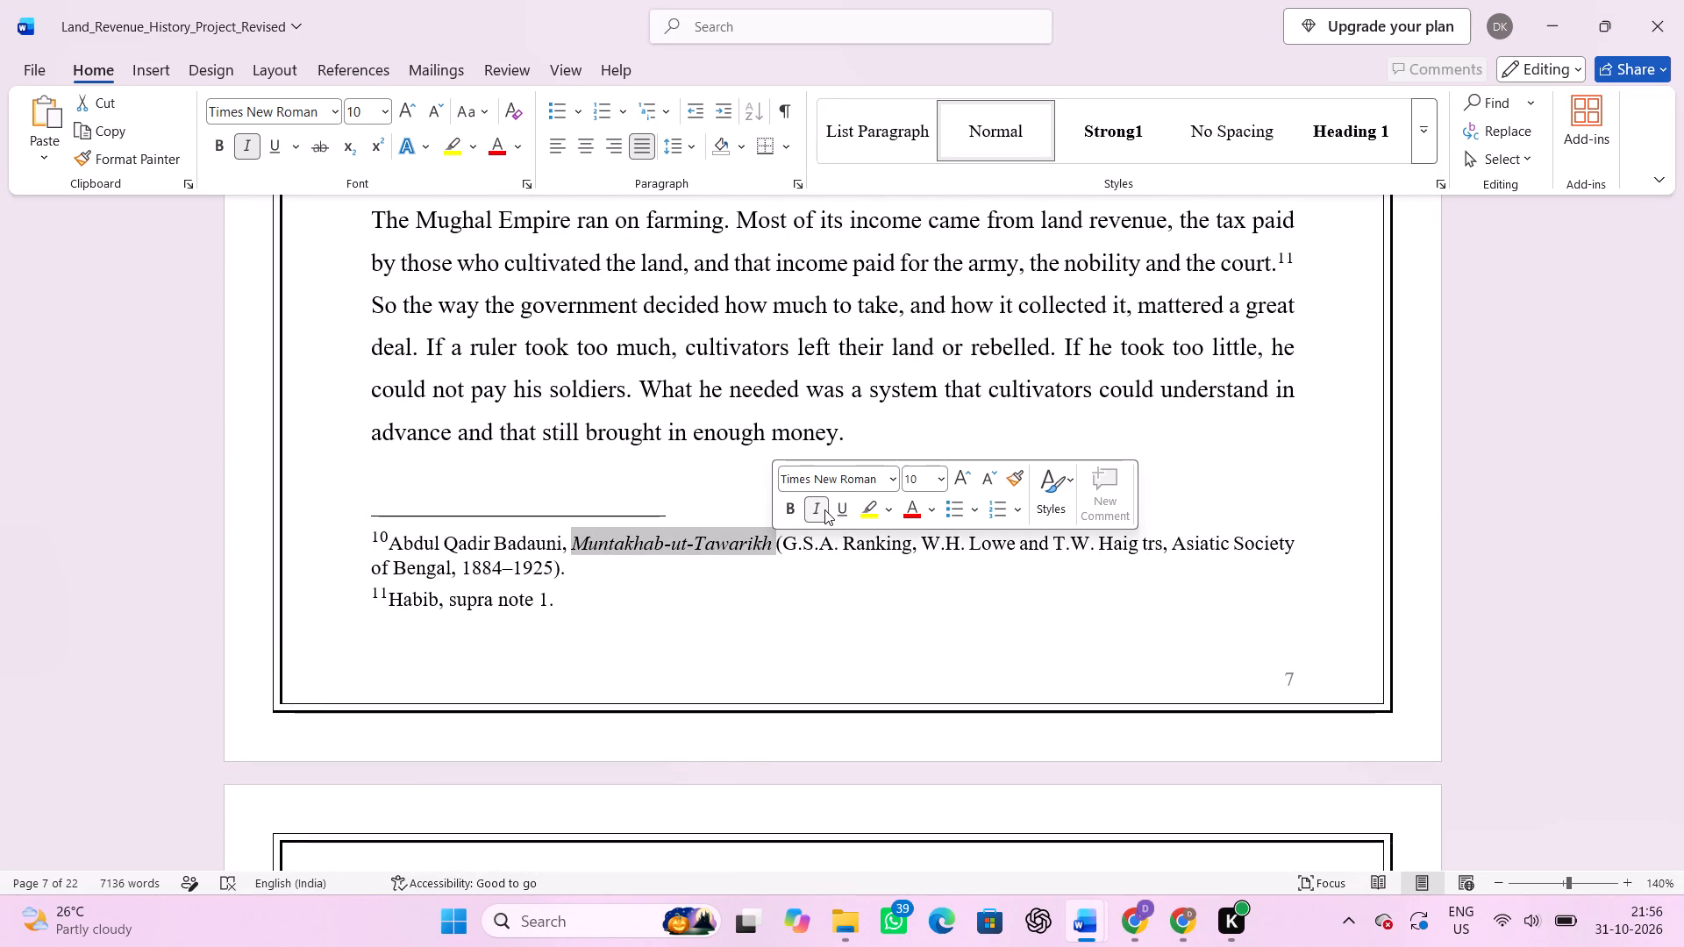
{"action": "left_click", "coordinate": [824, 509]}
{"action": "left_click", "coordinate": [730, 573]}
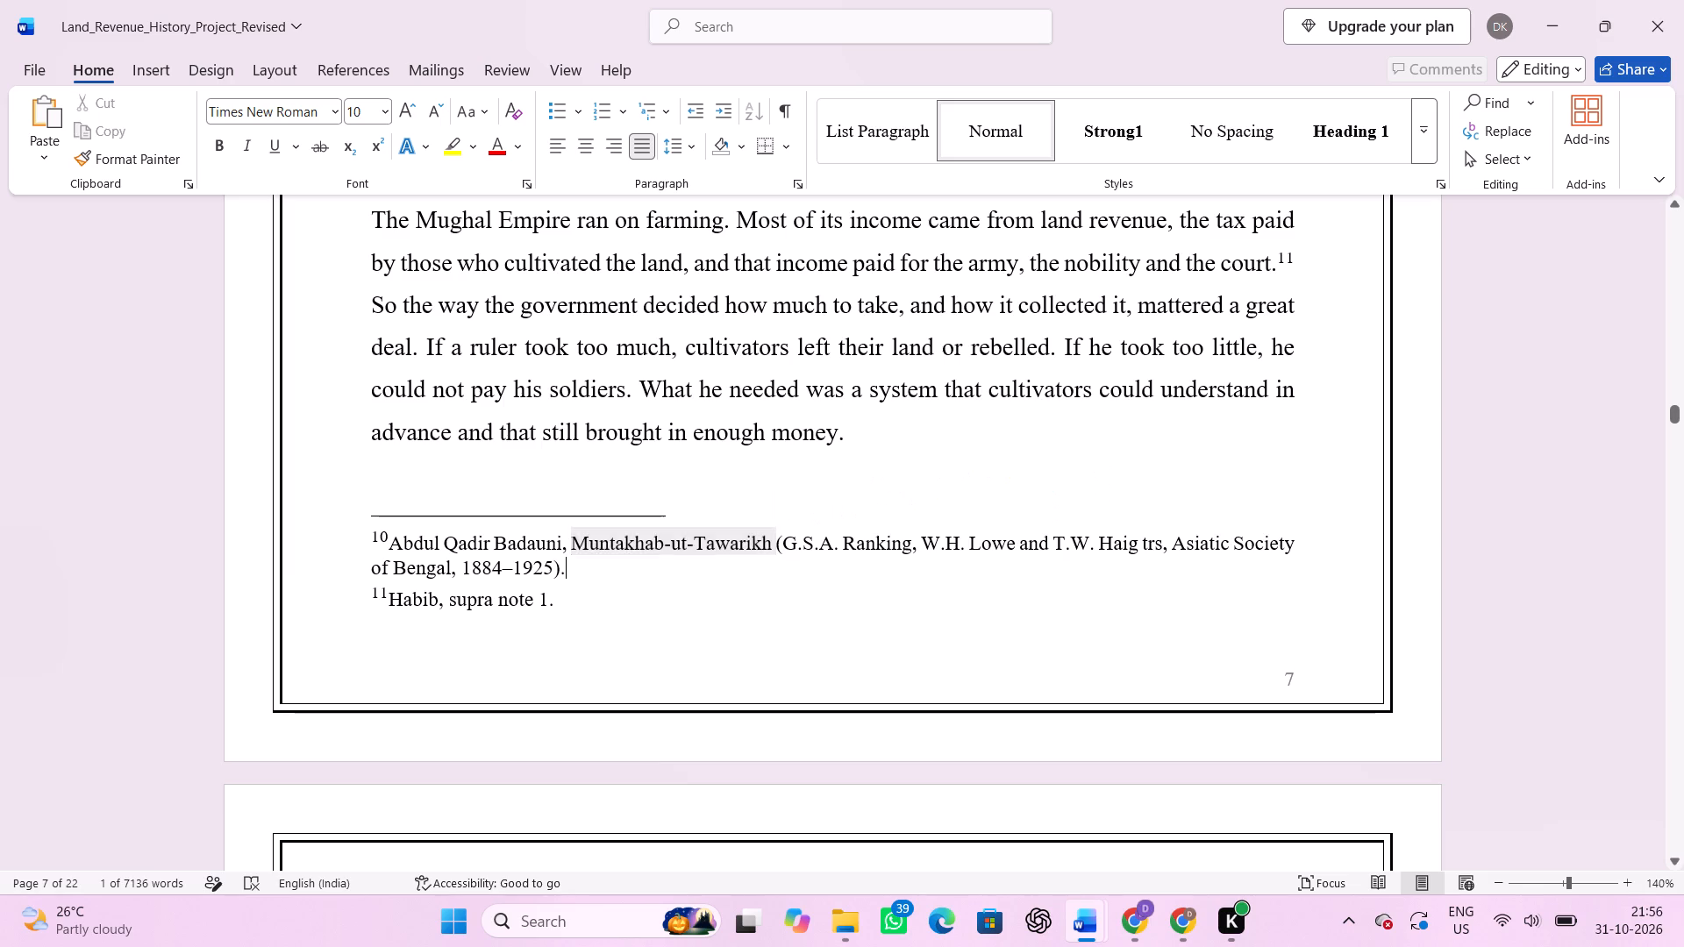
Check the grammar suggestion for the flagged phrase "best known" in the Introduction's second paragraph.
{"action": "scroll", "coordinate": [730, 573], "scroll_direction": "down", "scroll_amount": 1}
{"action": "scroll", "coordinate": [818, 477], "scroll_direction": "down", "scroll_amount": 1}
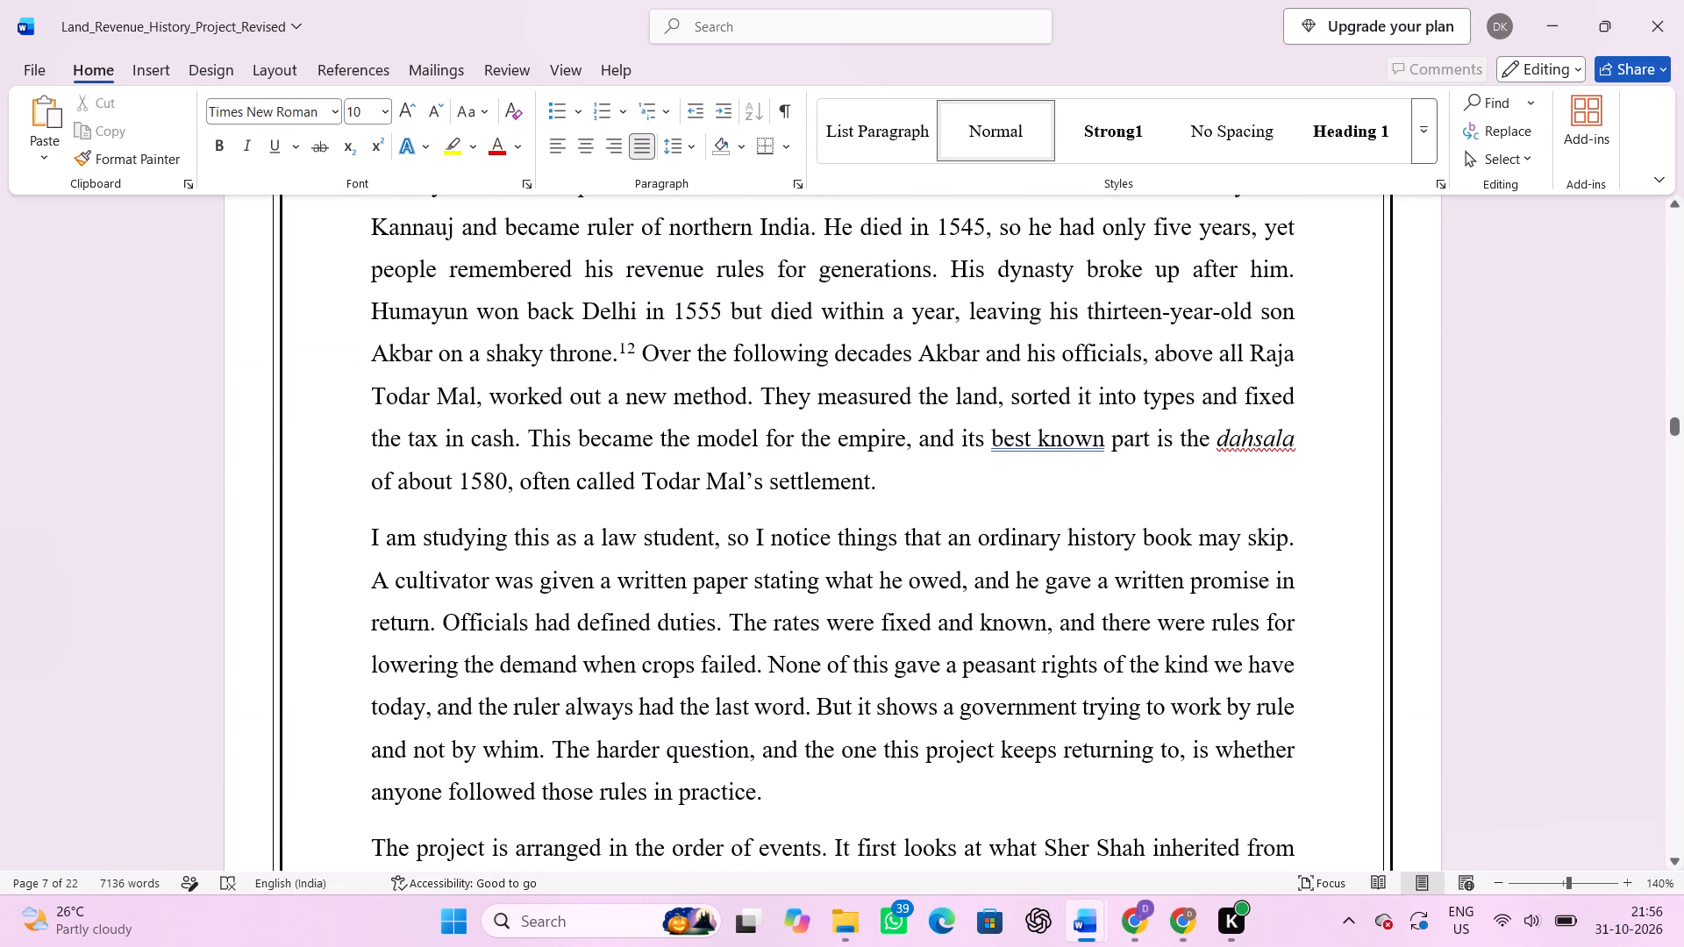
{"action": "left_click", "coordinate": [1041, 446]}
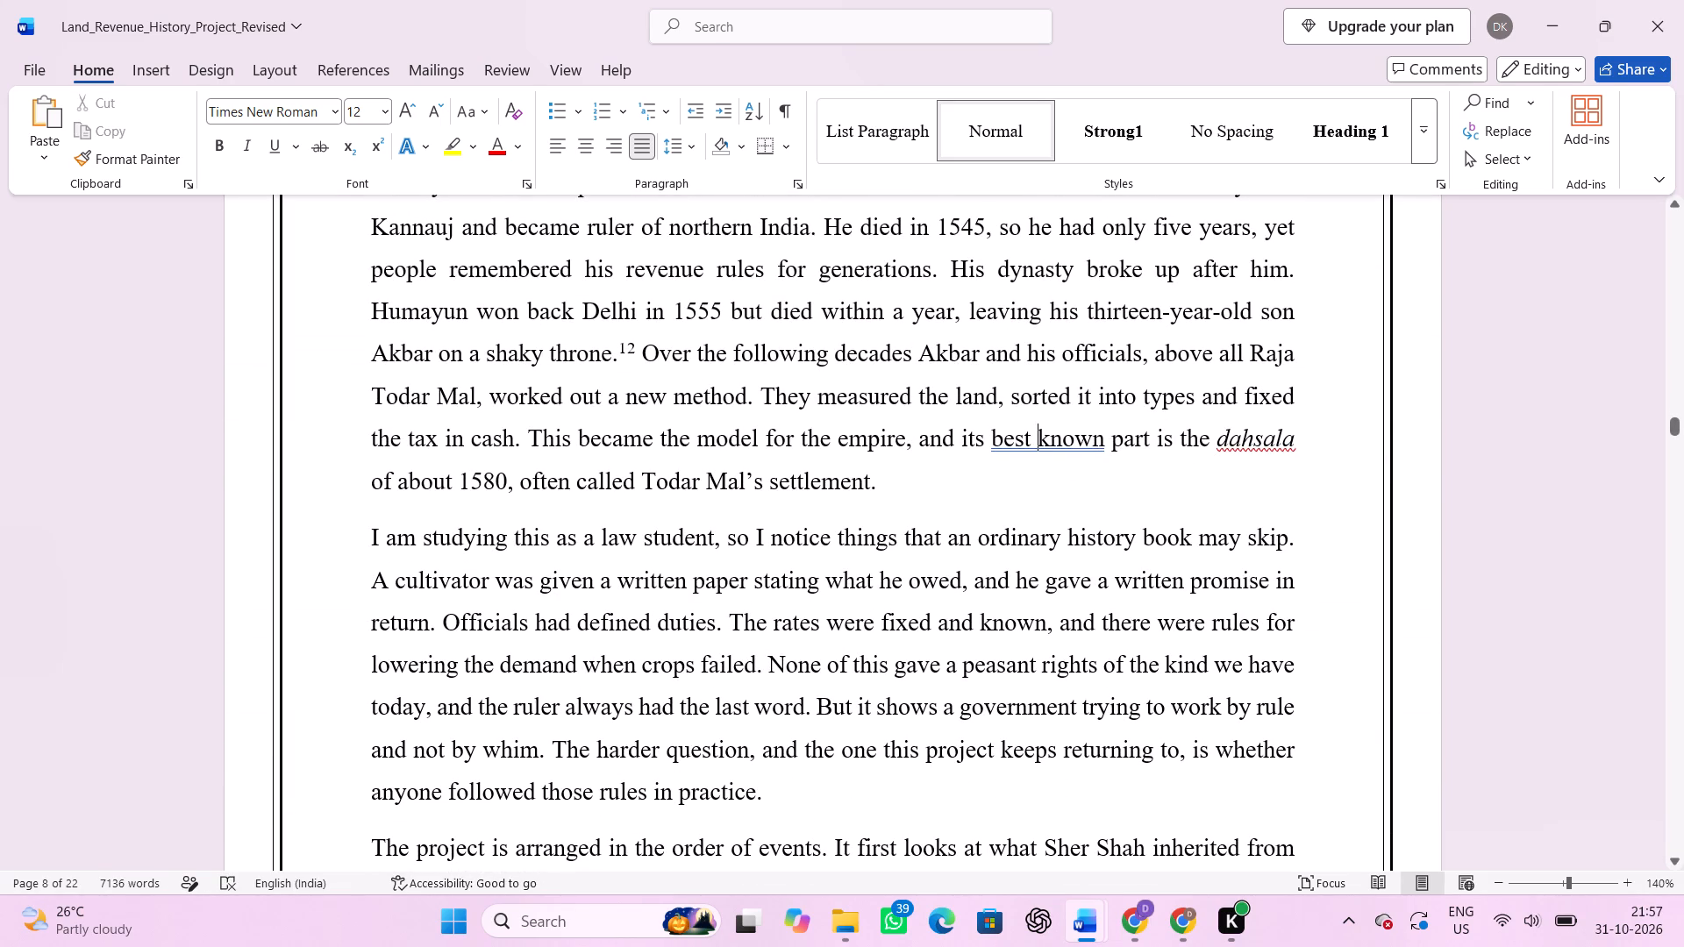
{"action": "right_click", "coordinate": [1041, 446]}
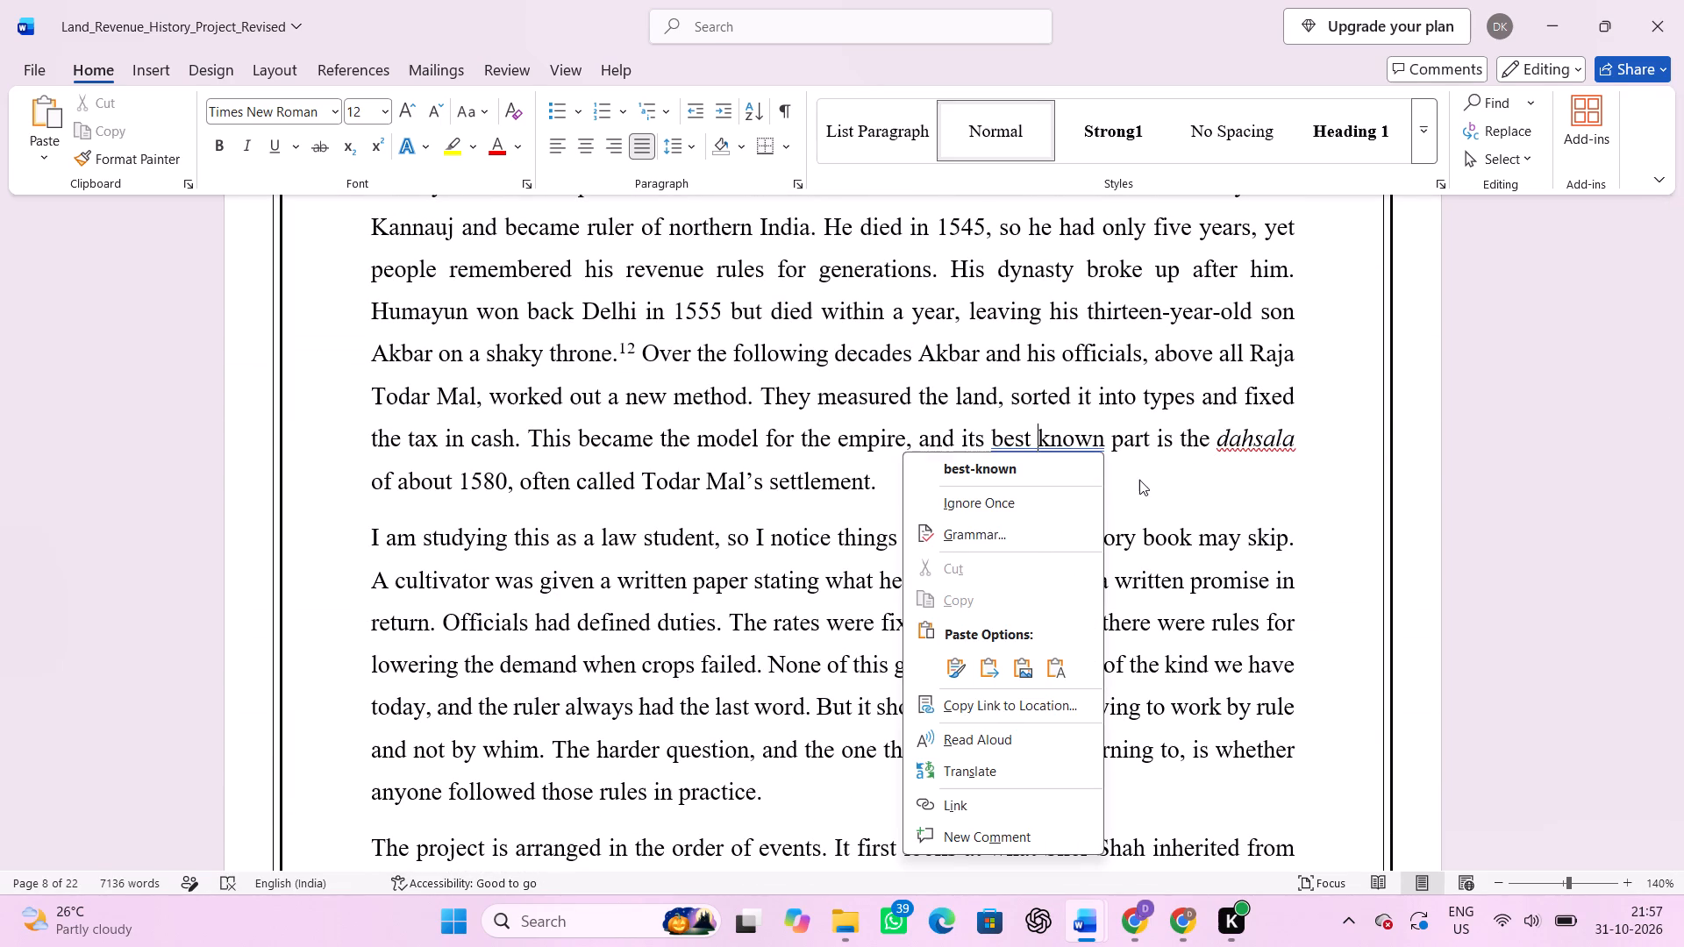
{"action": "left_click", "coordinate": [1139, 480]}
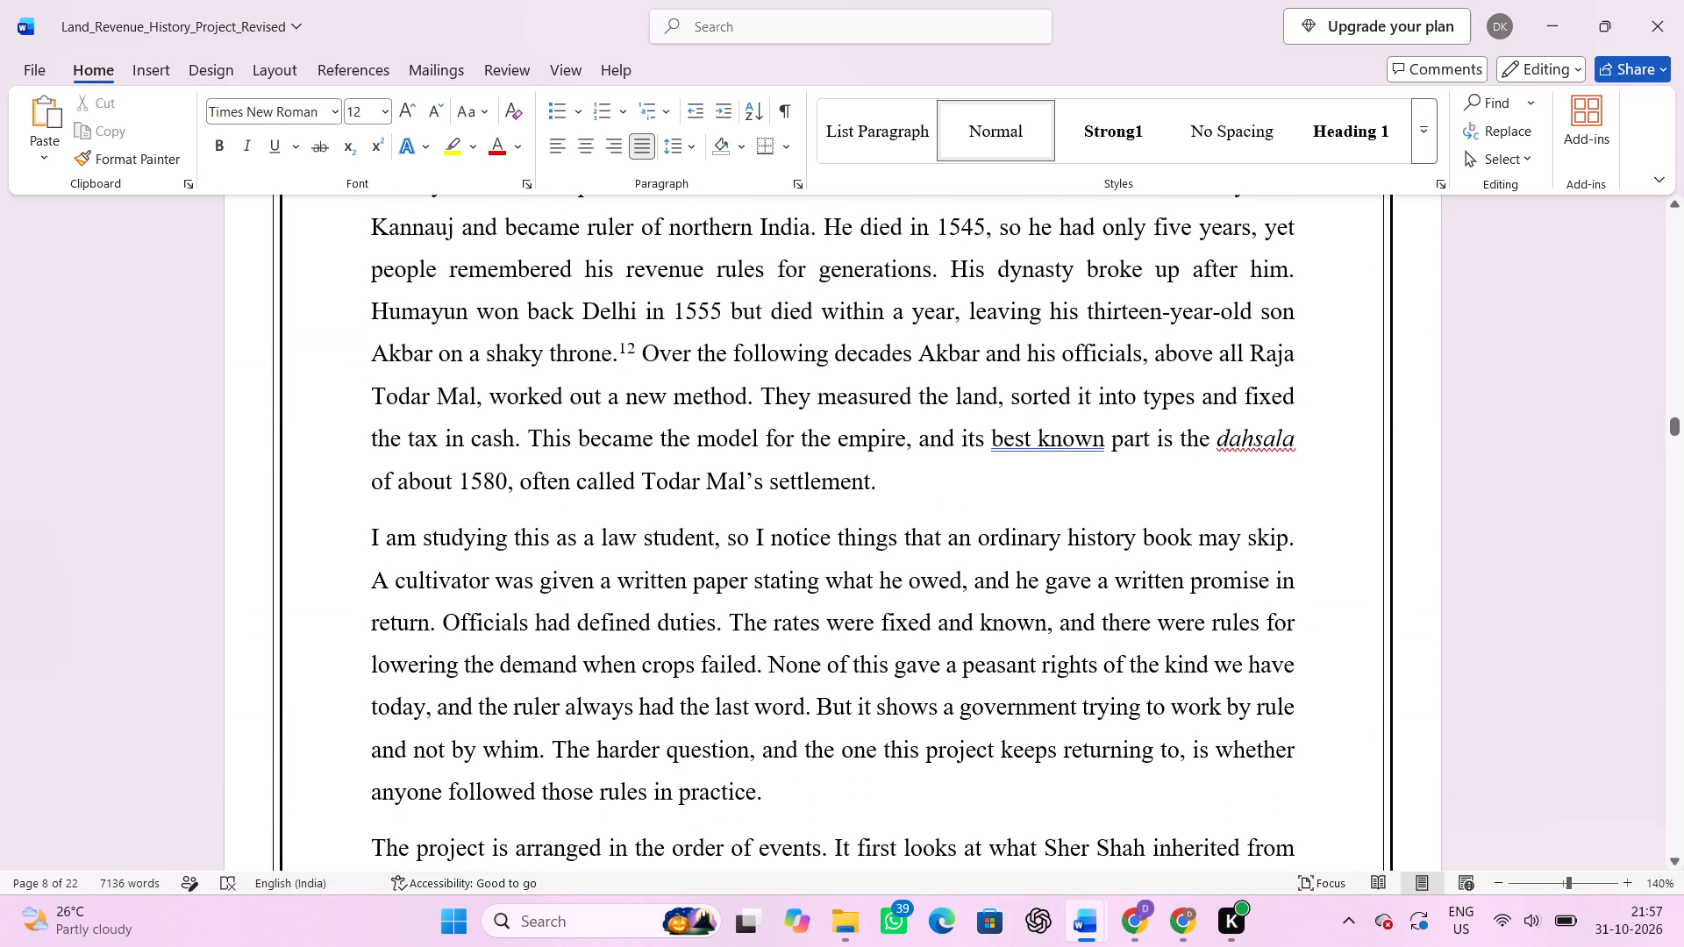
Add the flagged word dahsala in the Introduction's second paragraph to the spelling dictionary.
{"action": "left_click", "coordinate": [1234, 447]}
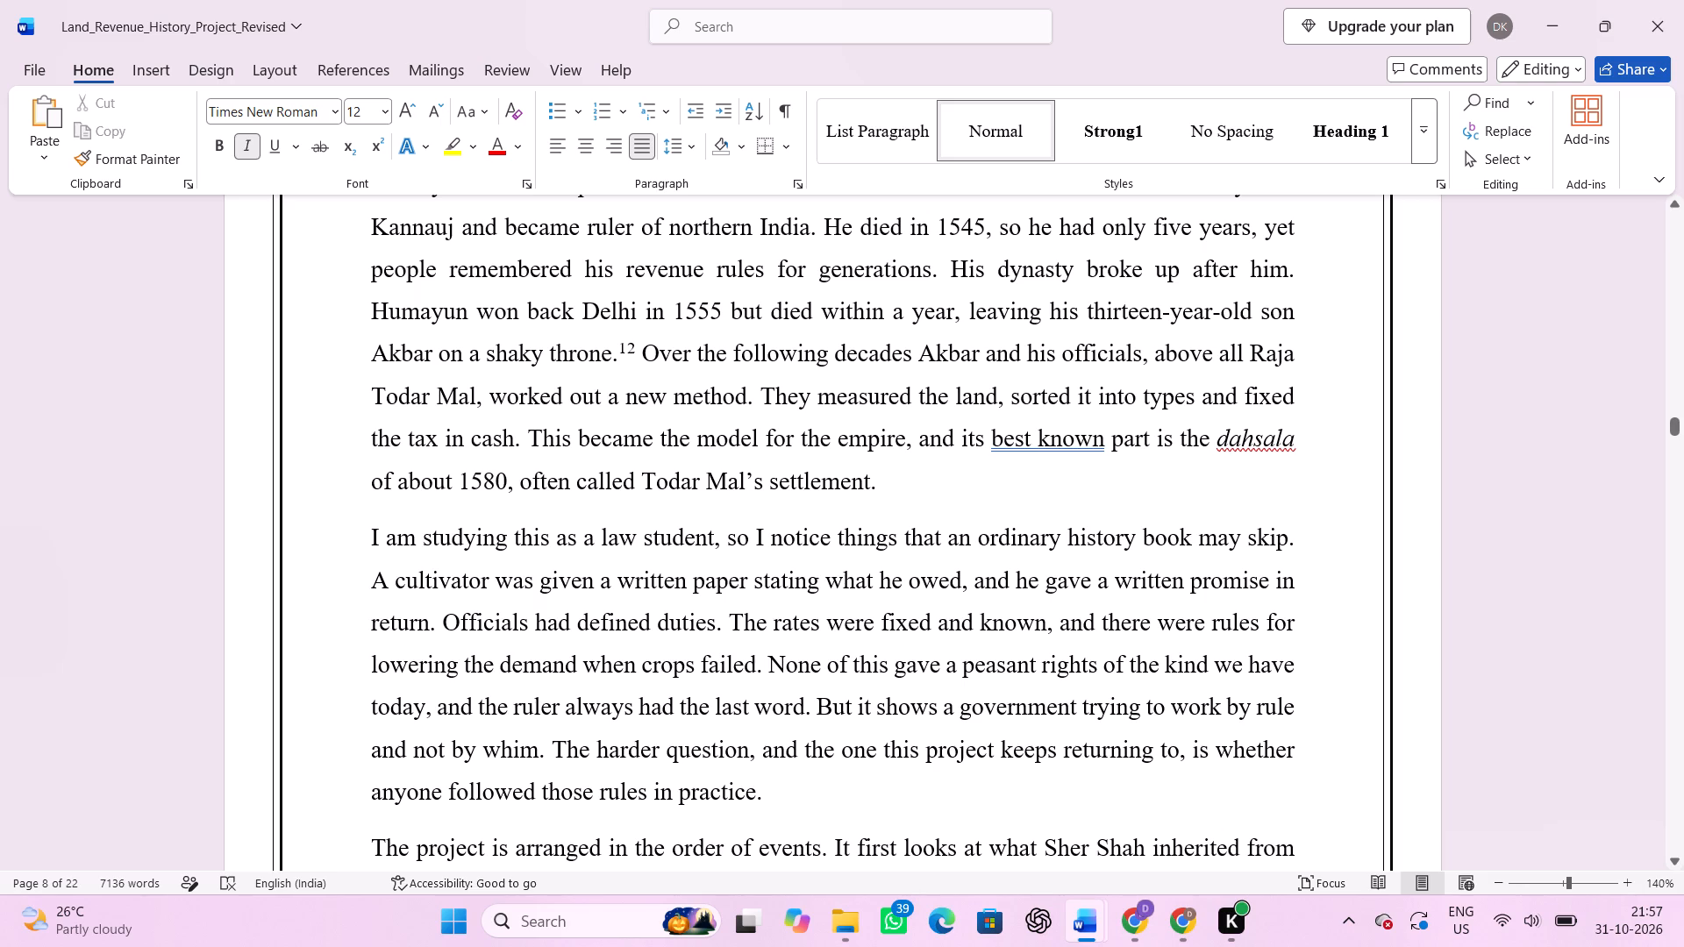
{"action": "right_click", "coordinate": [1234, 447]}
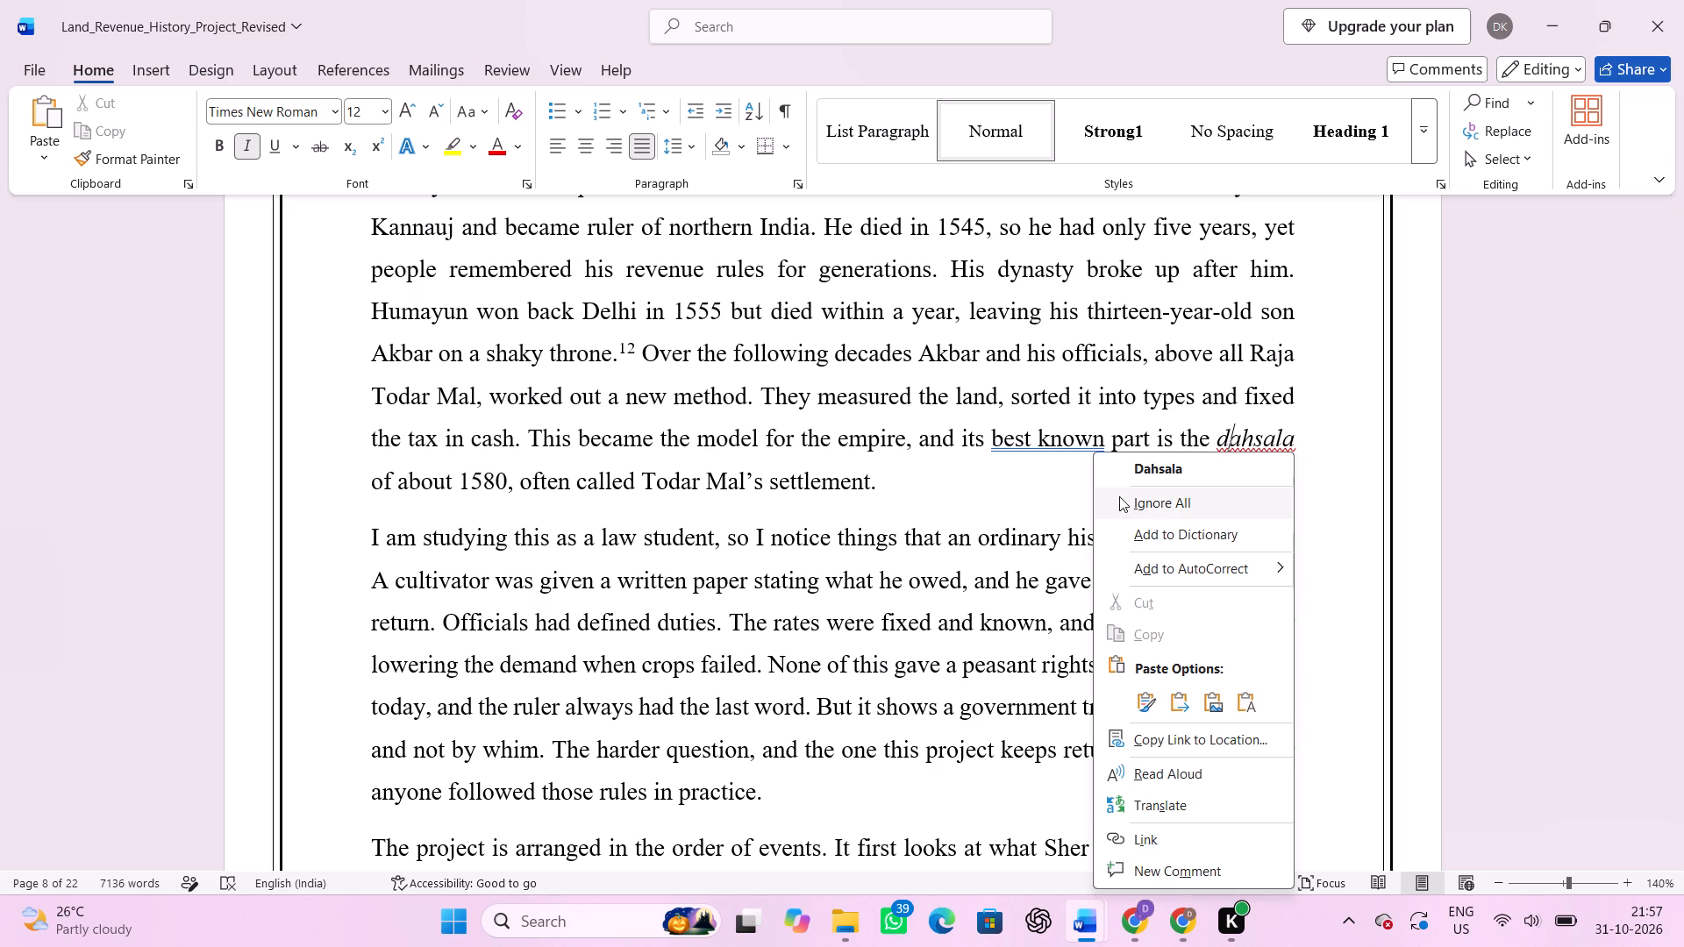
{"action": "left_click", "coordinate": [1201, 538]}
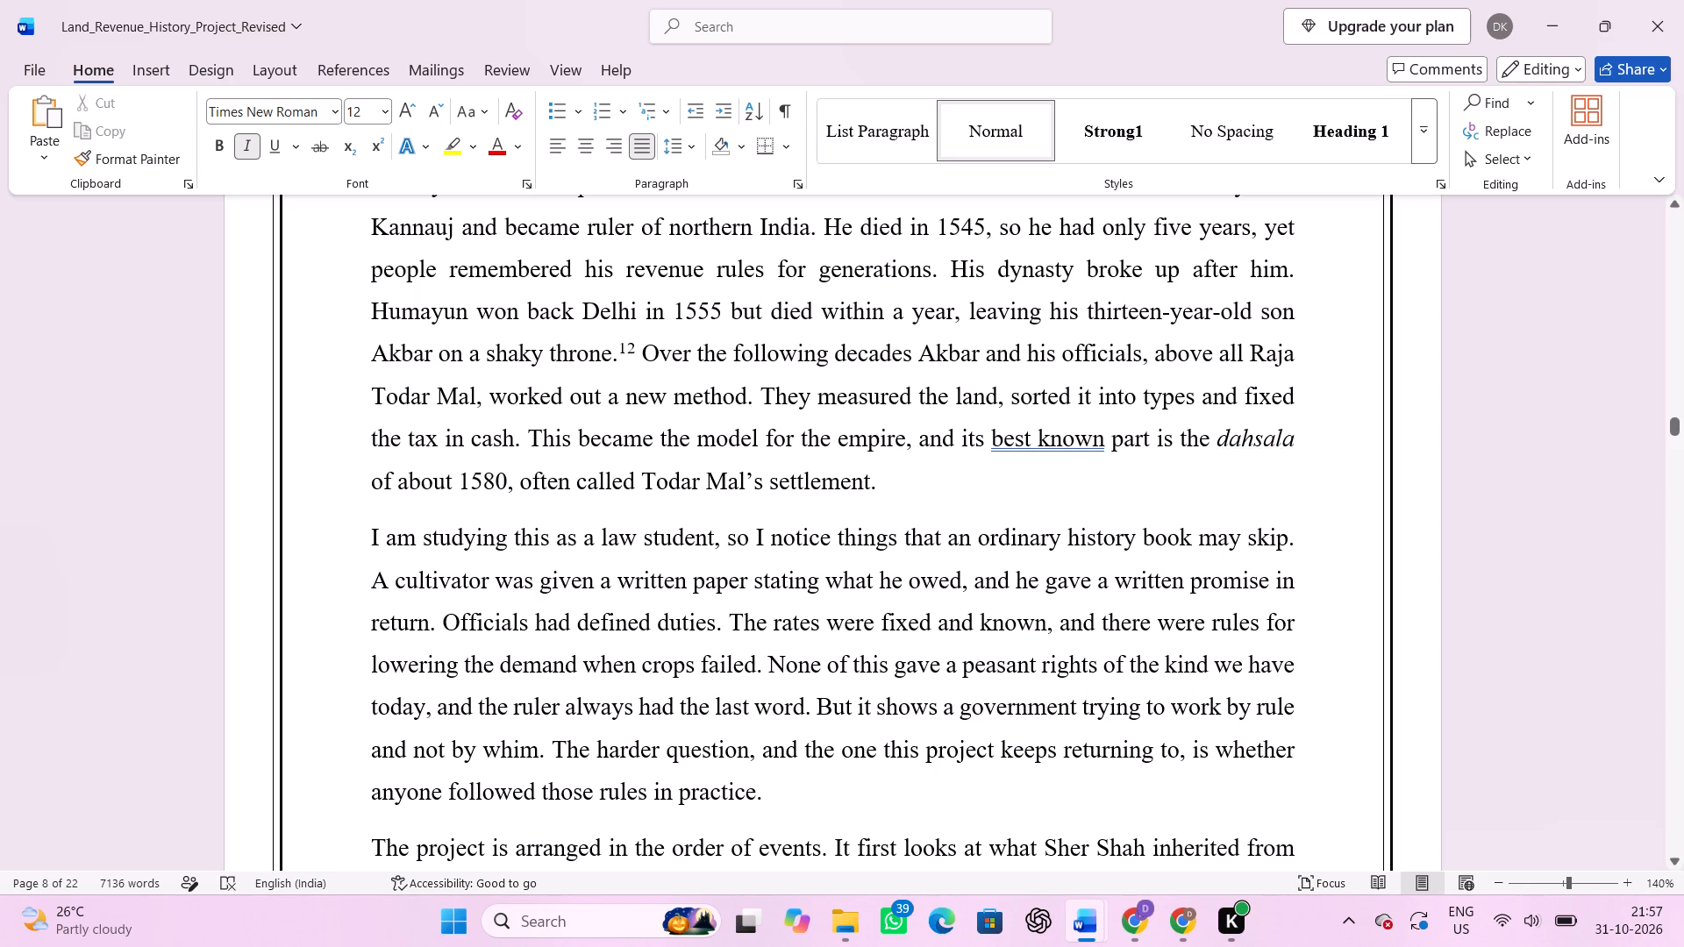
Read through the Introduction on pages 7 and 8, from its opening paragraph to the outline of the project's chapters.
{"action": "scroll", "coordinate": [566, 529], "scroll_direction": "left", "scroll_amount": 1}
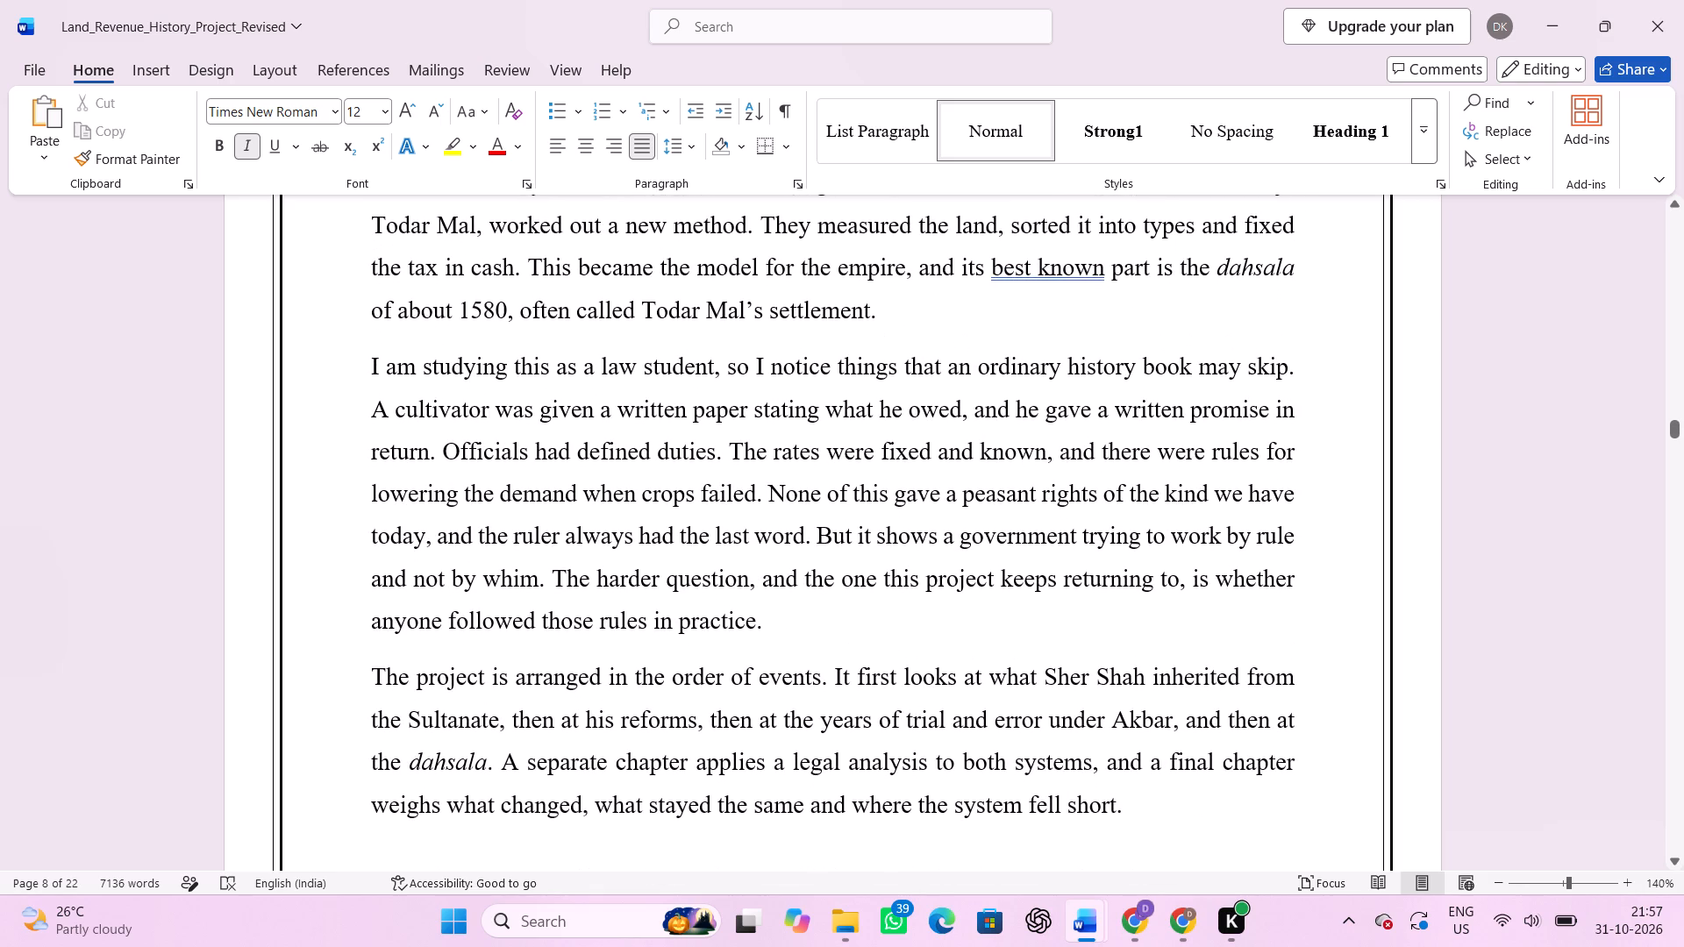
{"action": "scroll", "coordinate": [566, 529], "scroll_direction": "left", "scroll_amount": 2}
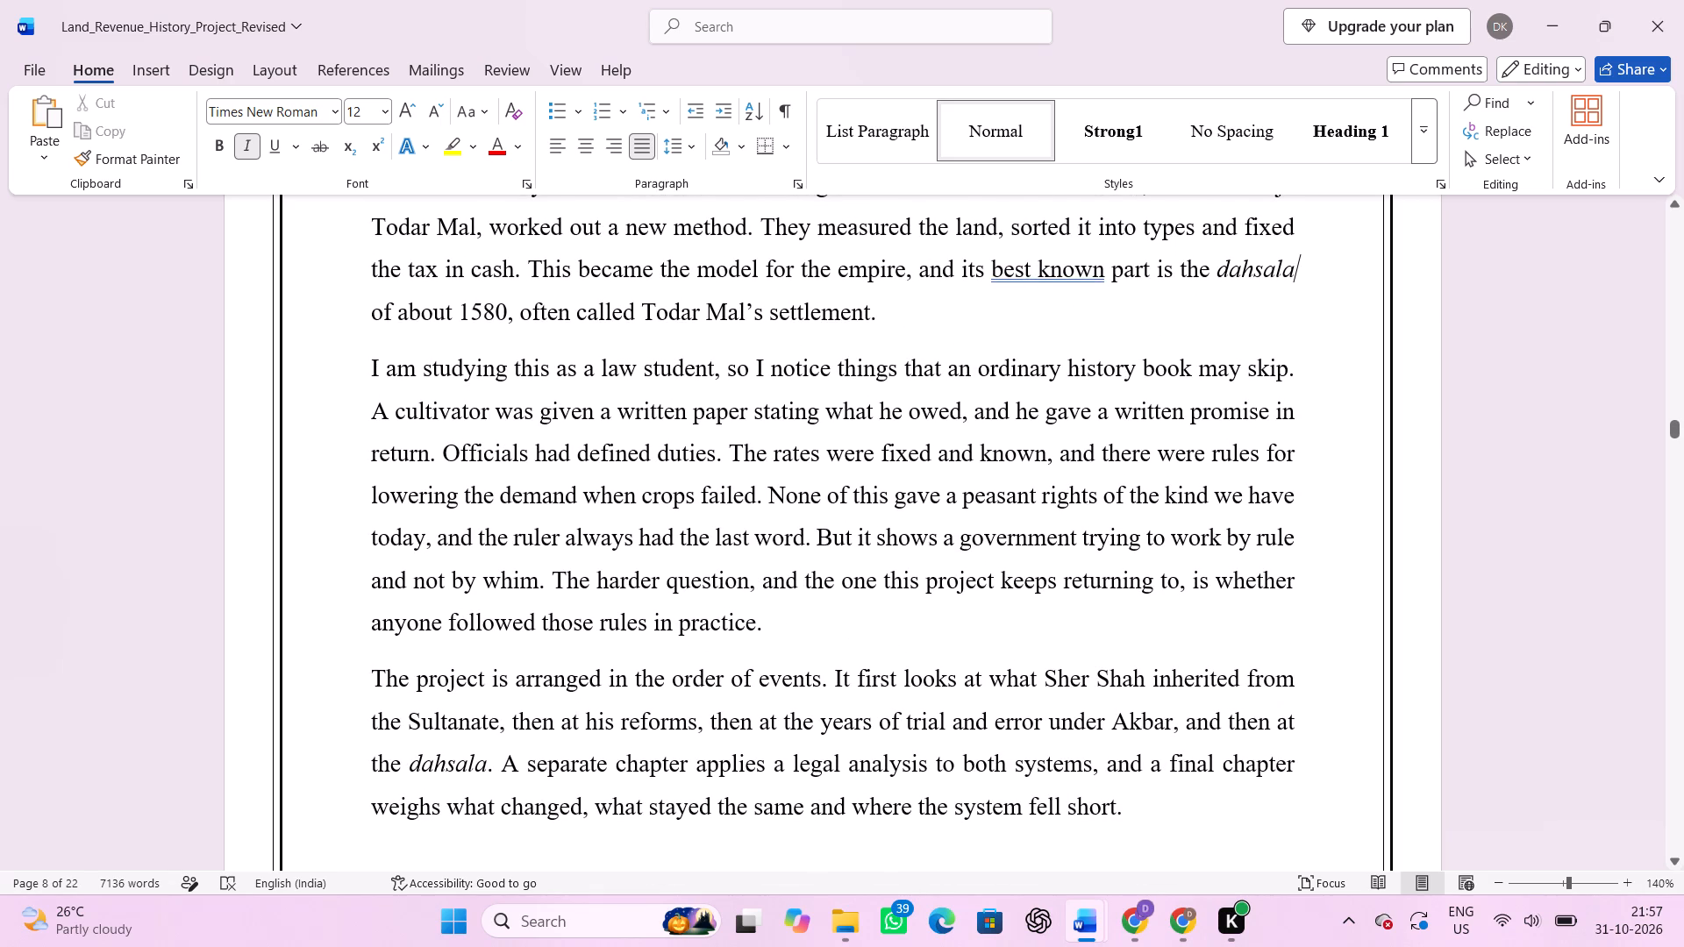
{"action": "scroll", "coordinate": [566, 529], "scroll_direction": "left", "scroll_amount": 1}
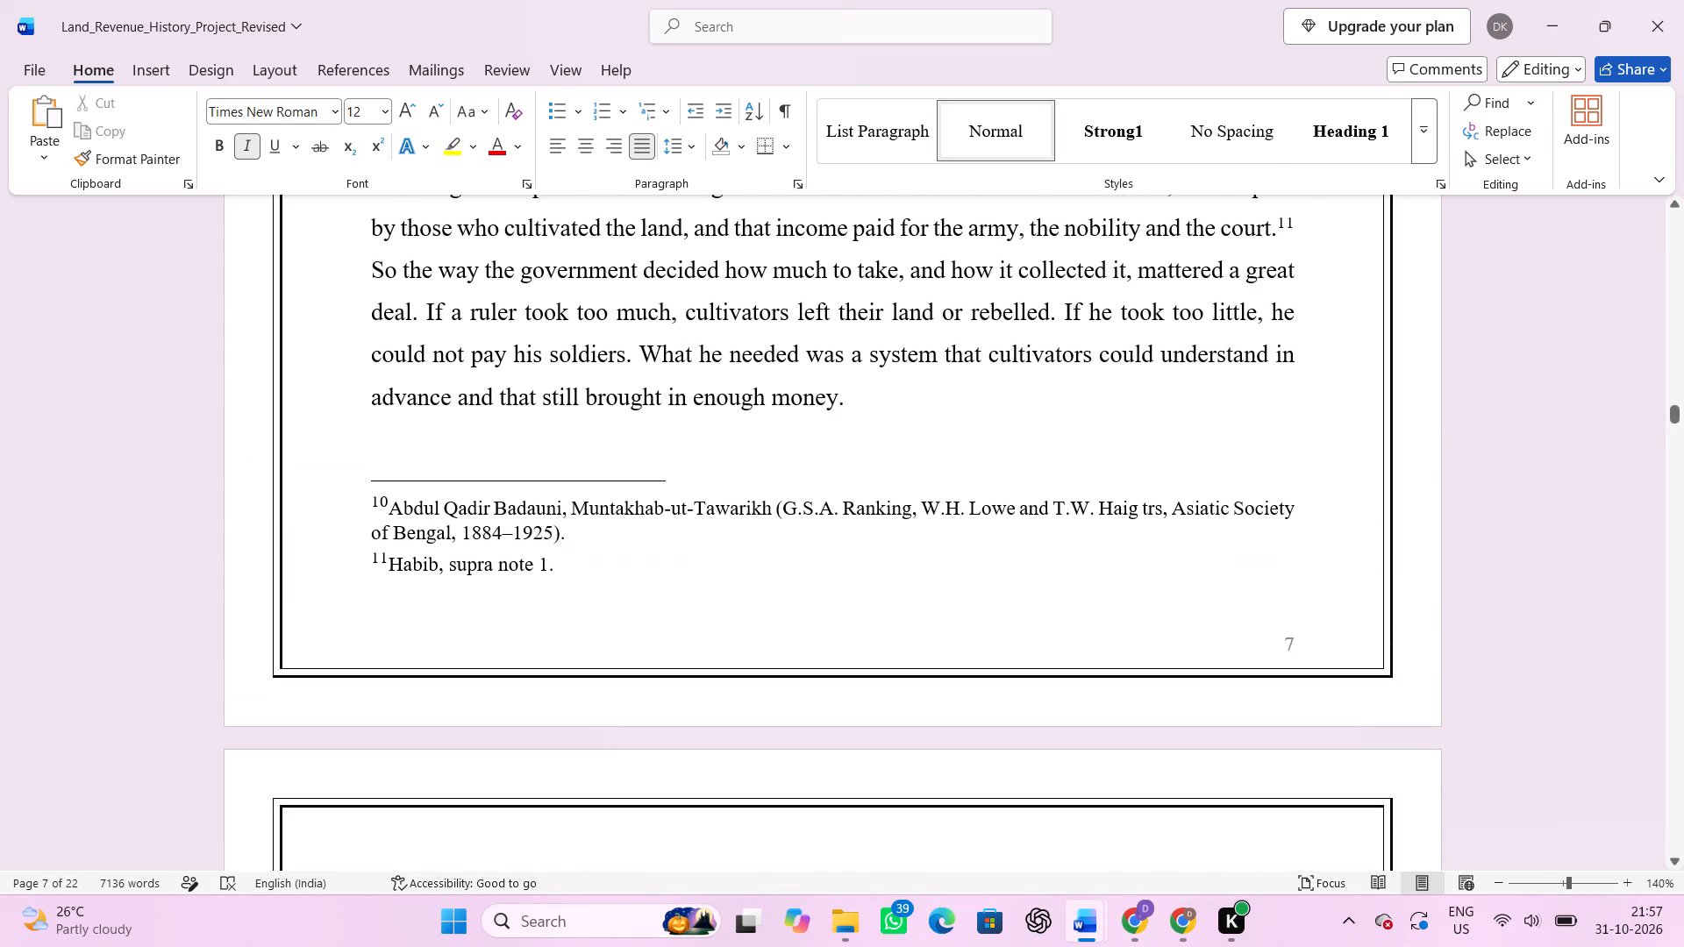
{"action": "scroll", "coordinate": [566, 529], "scroll_direction": "left", "scroll_amount": 2}
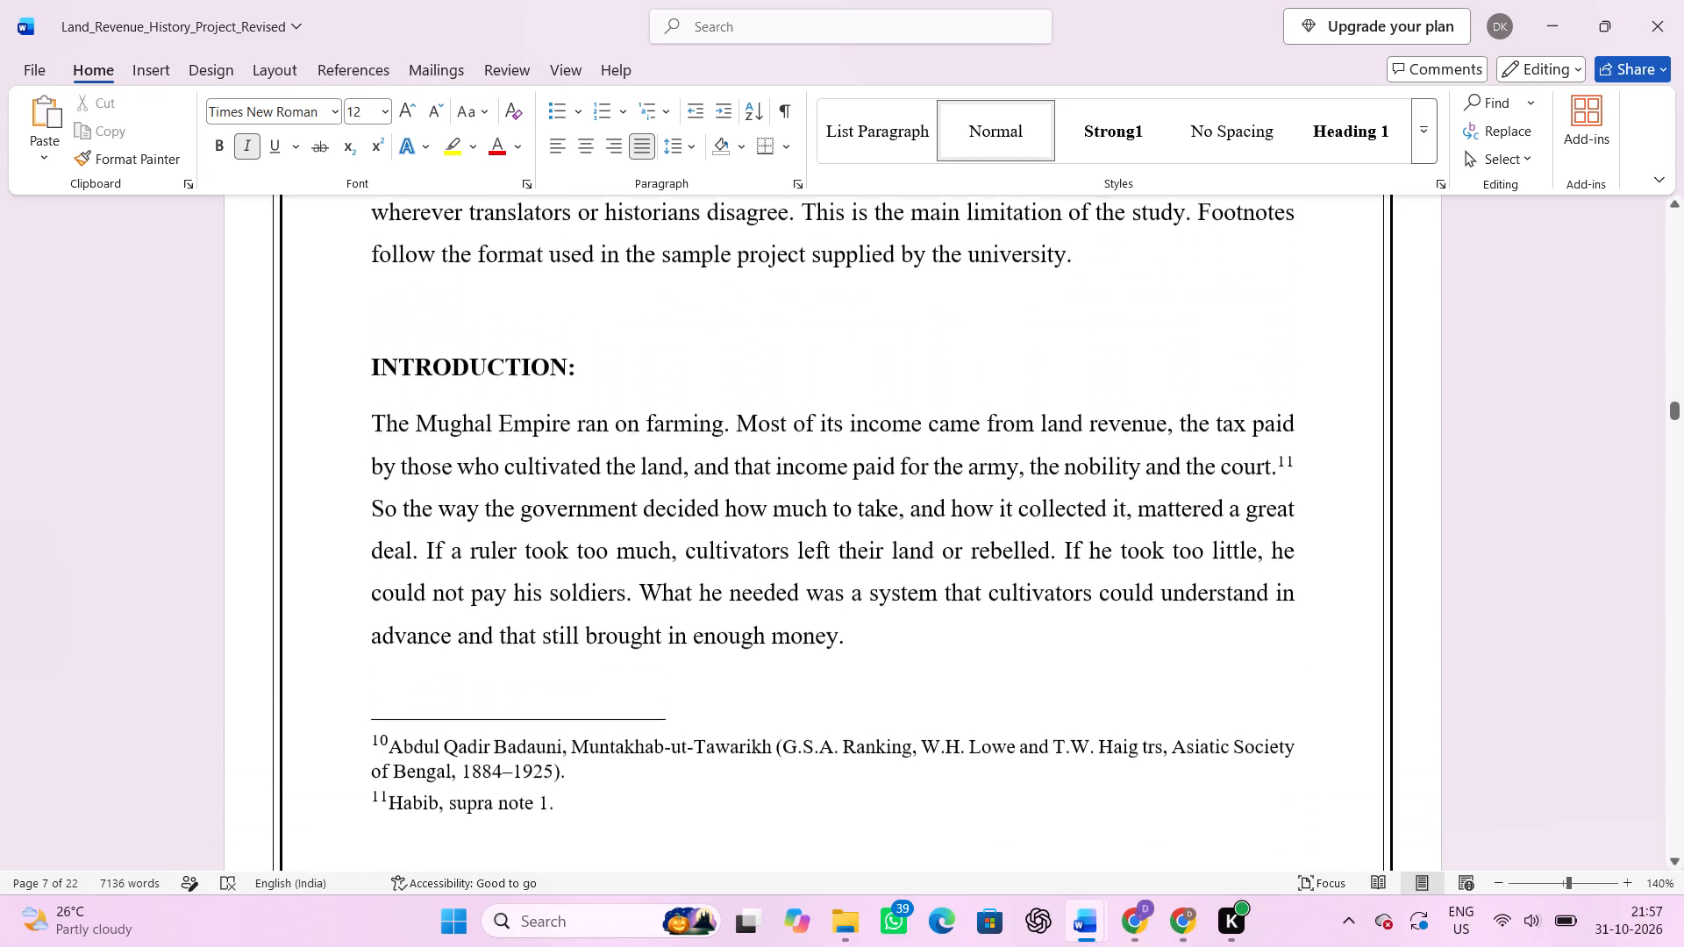
{"action": "scroll", "coordinate": [566, 529], "scroll_direction": "left", "scroll_amount": 1}
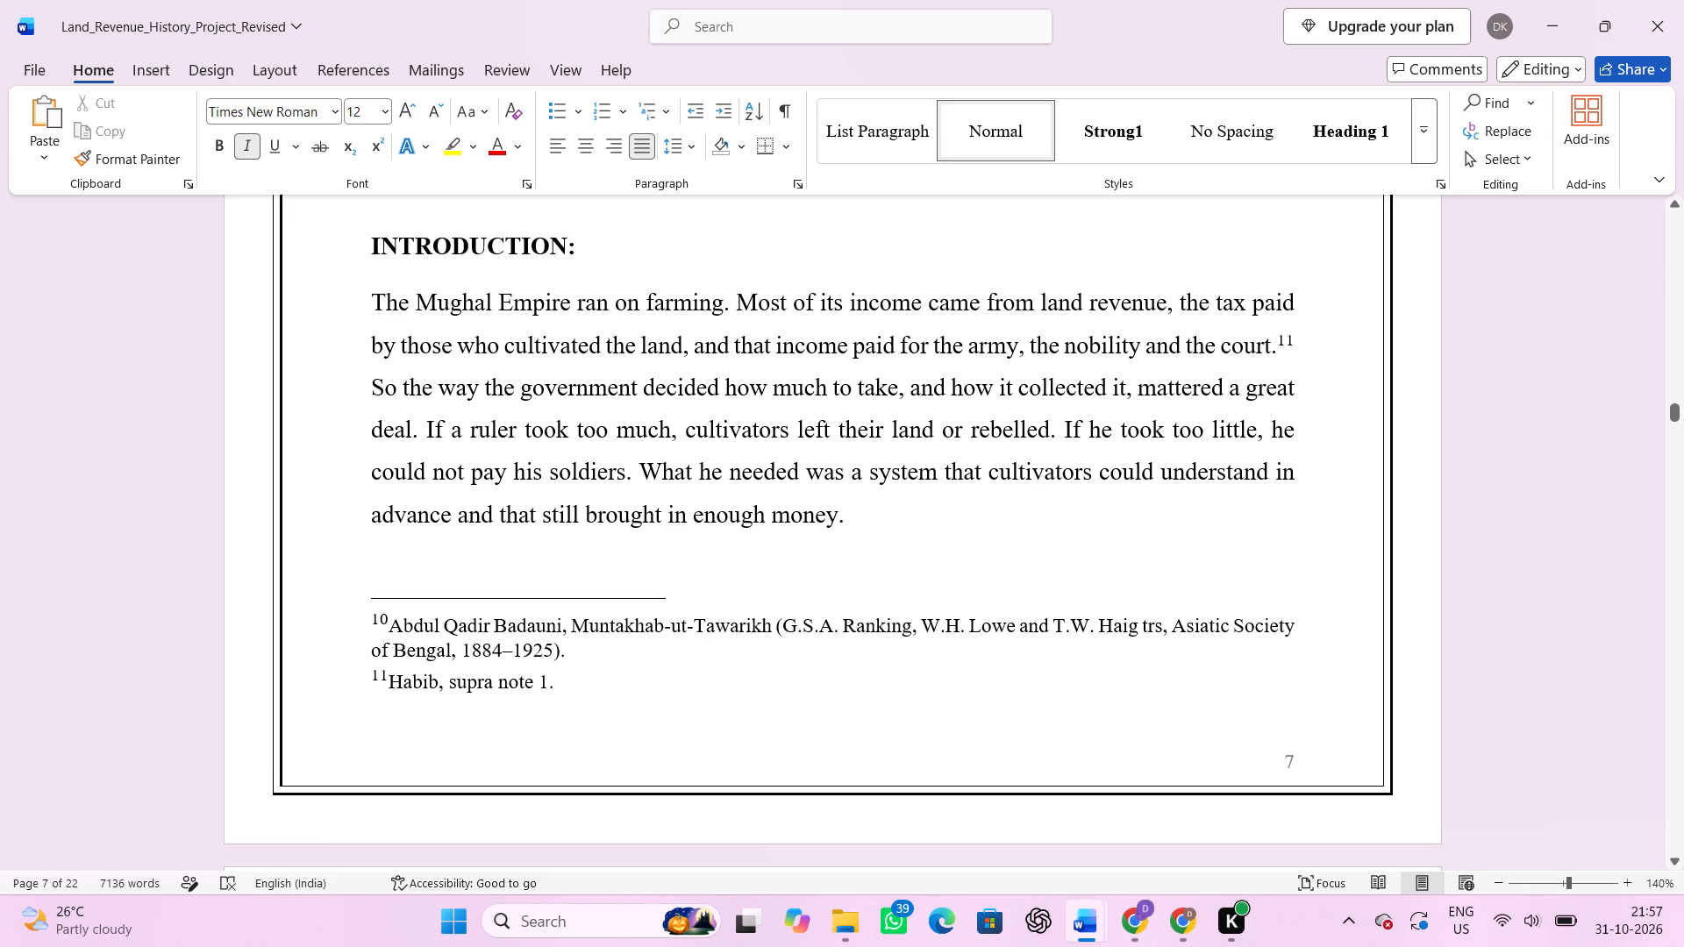
{"action": "scroll", "coordinate": [746, 626], "scroll_direction": "down", "scroll_amount": 2}
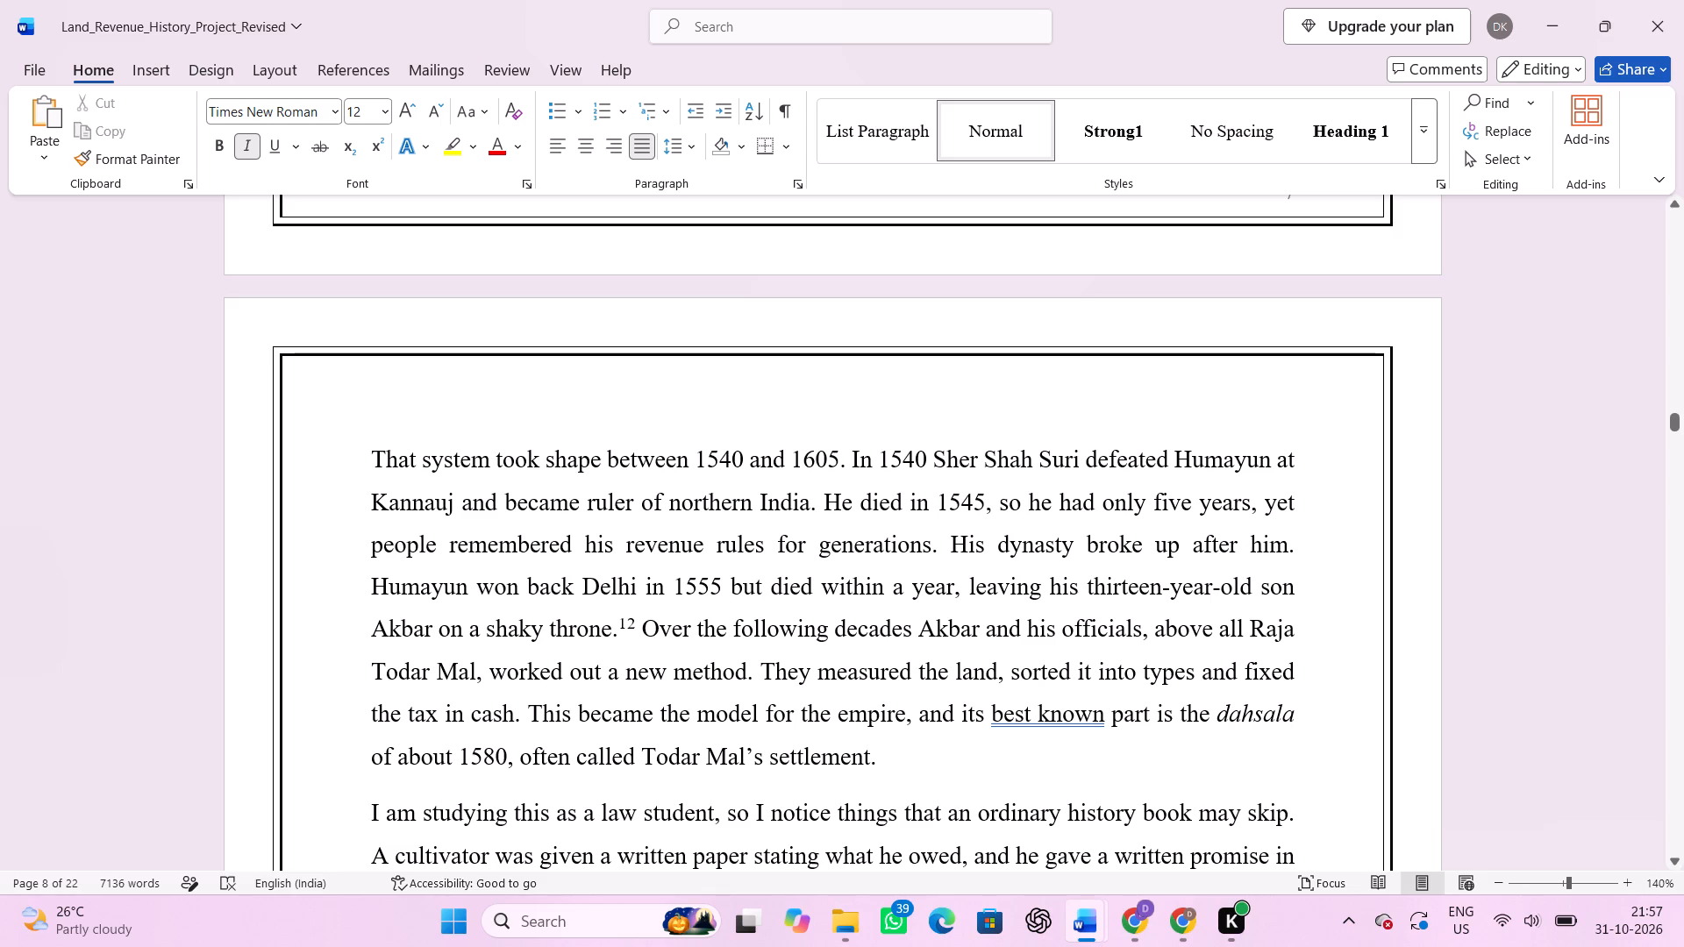
{"action": "scroll", "coordinate": [559, 654], "scroll_direction": "down", "scroll_amount": 1}
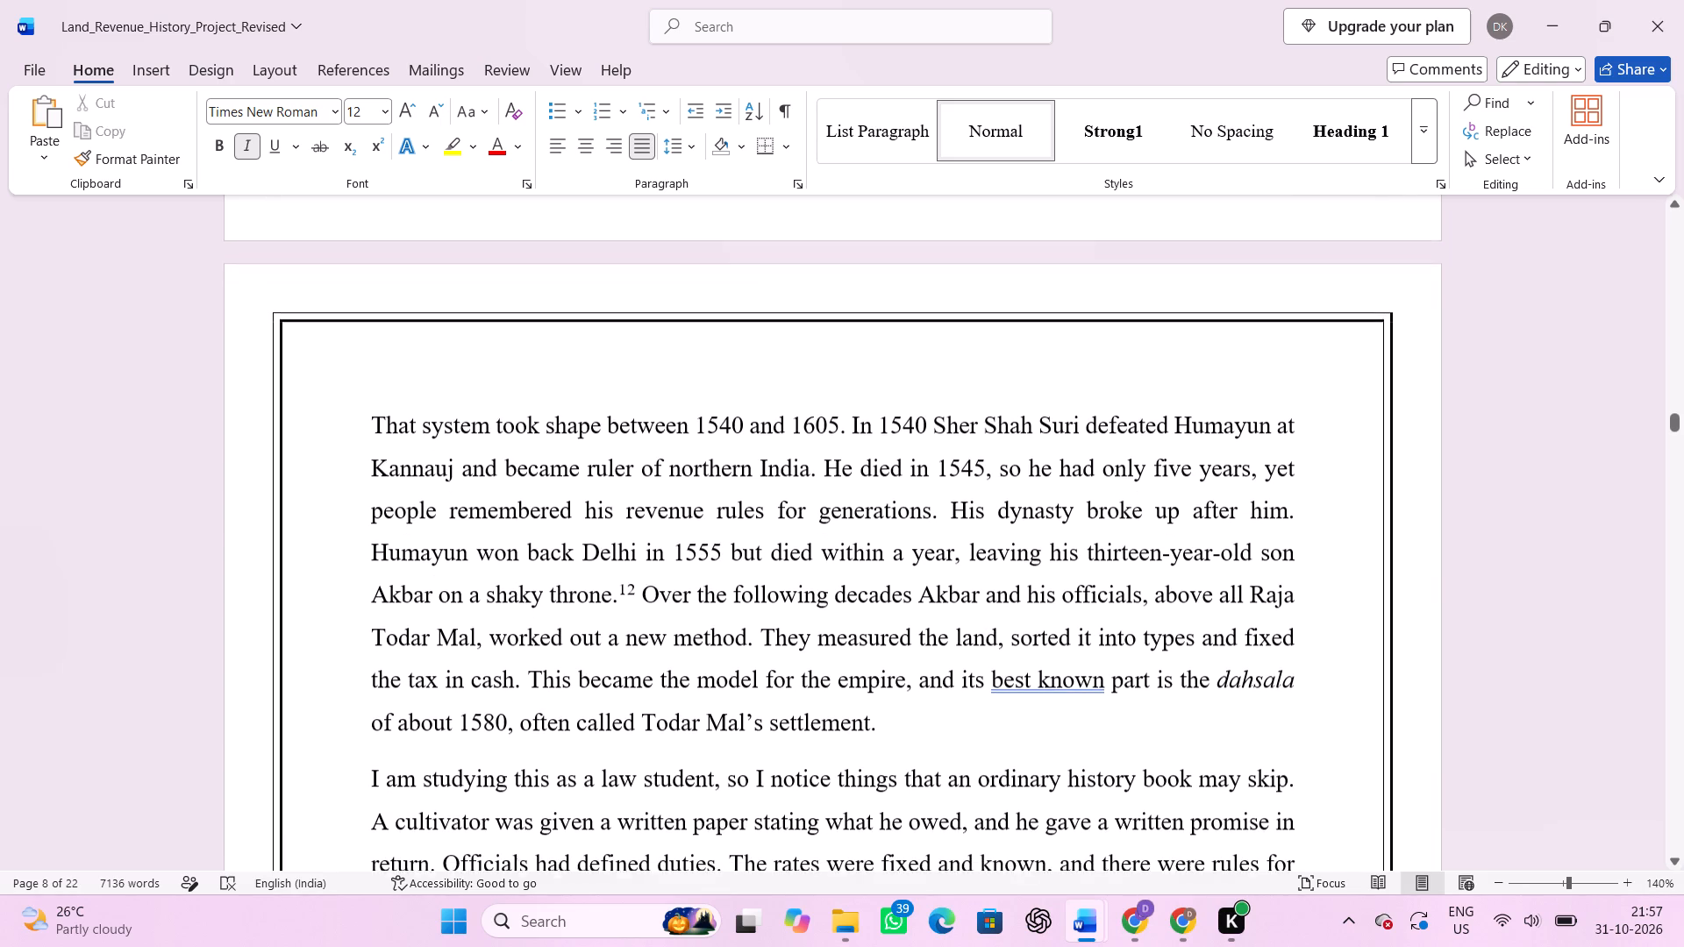
{"action": "scroll", "coordinate": [559, 654], "scroll_direction": "down", "scroll_amount": 1}
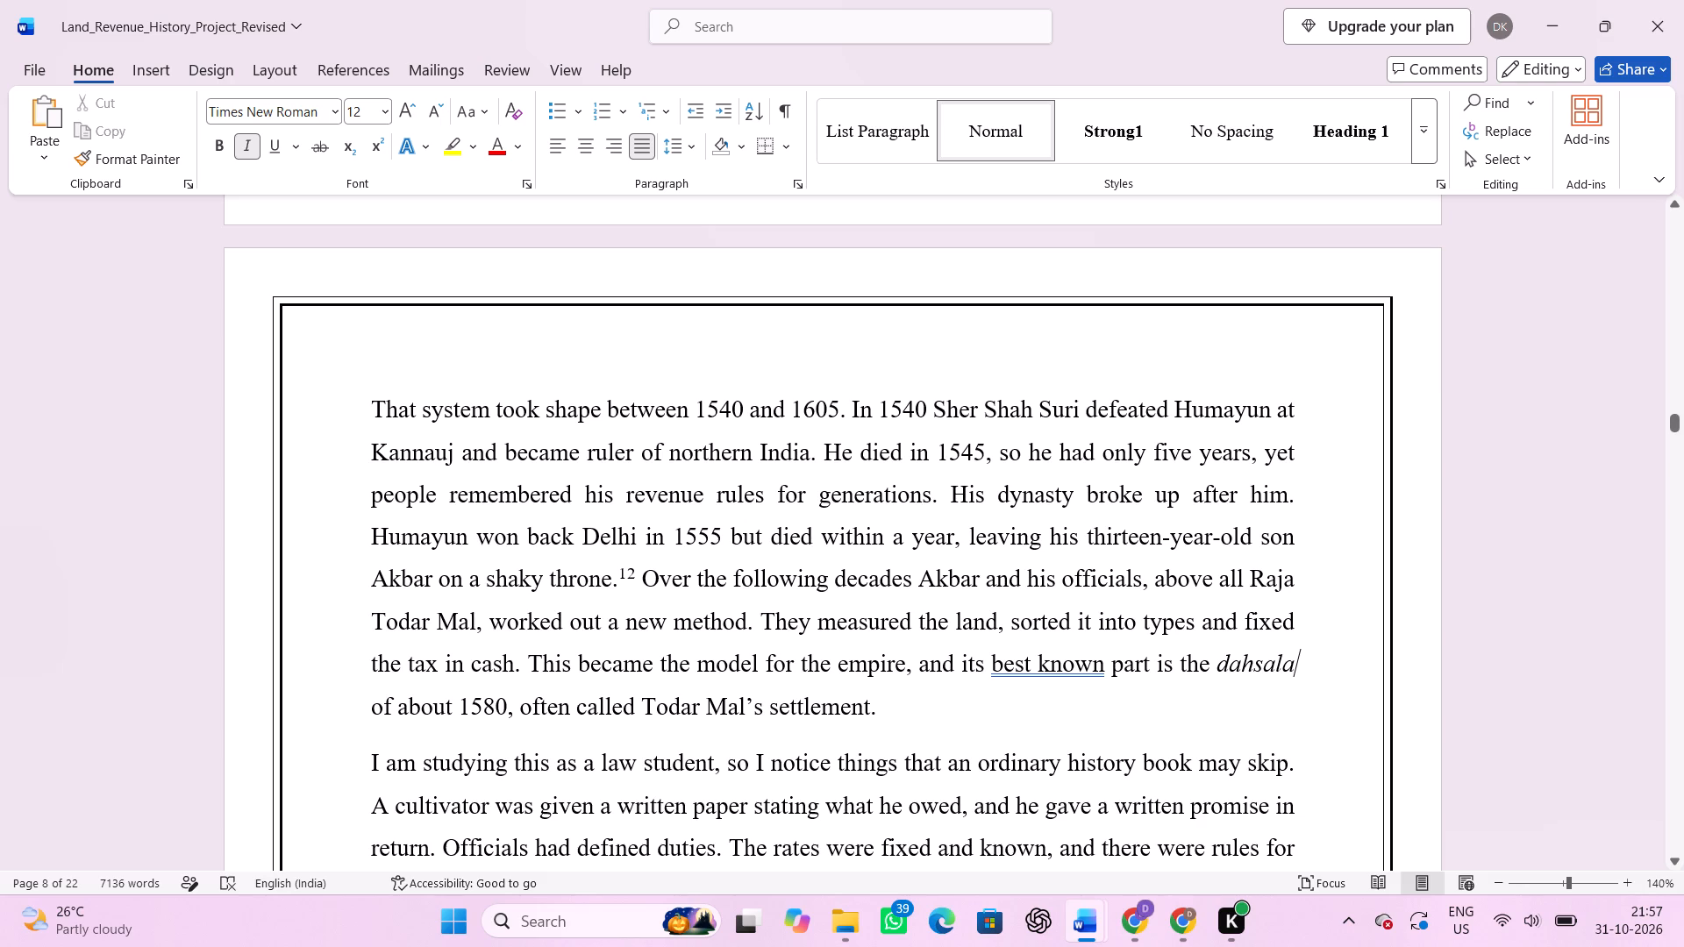
{"action": "scroll", "coordinate": [746, 637], "scroll_direction": "down", "scroll_amount": 1}
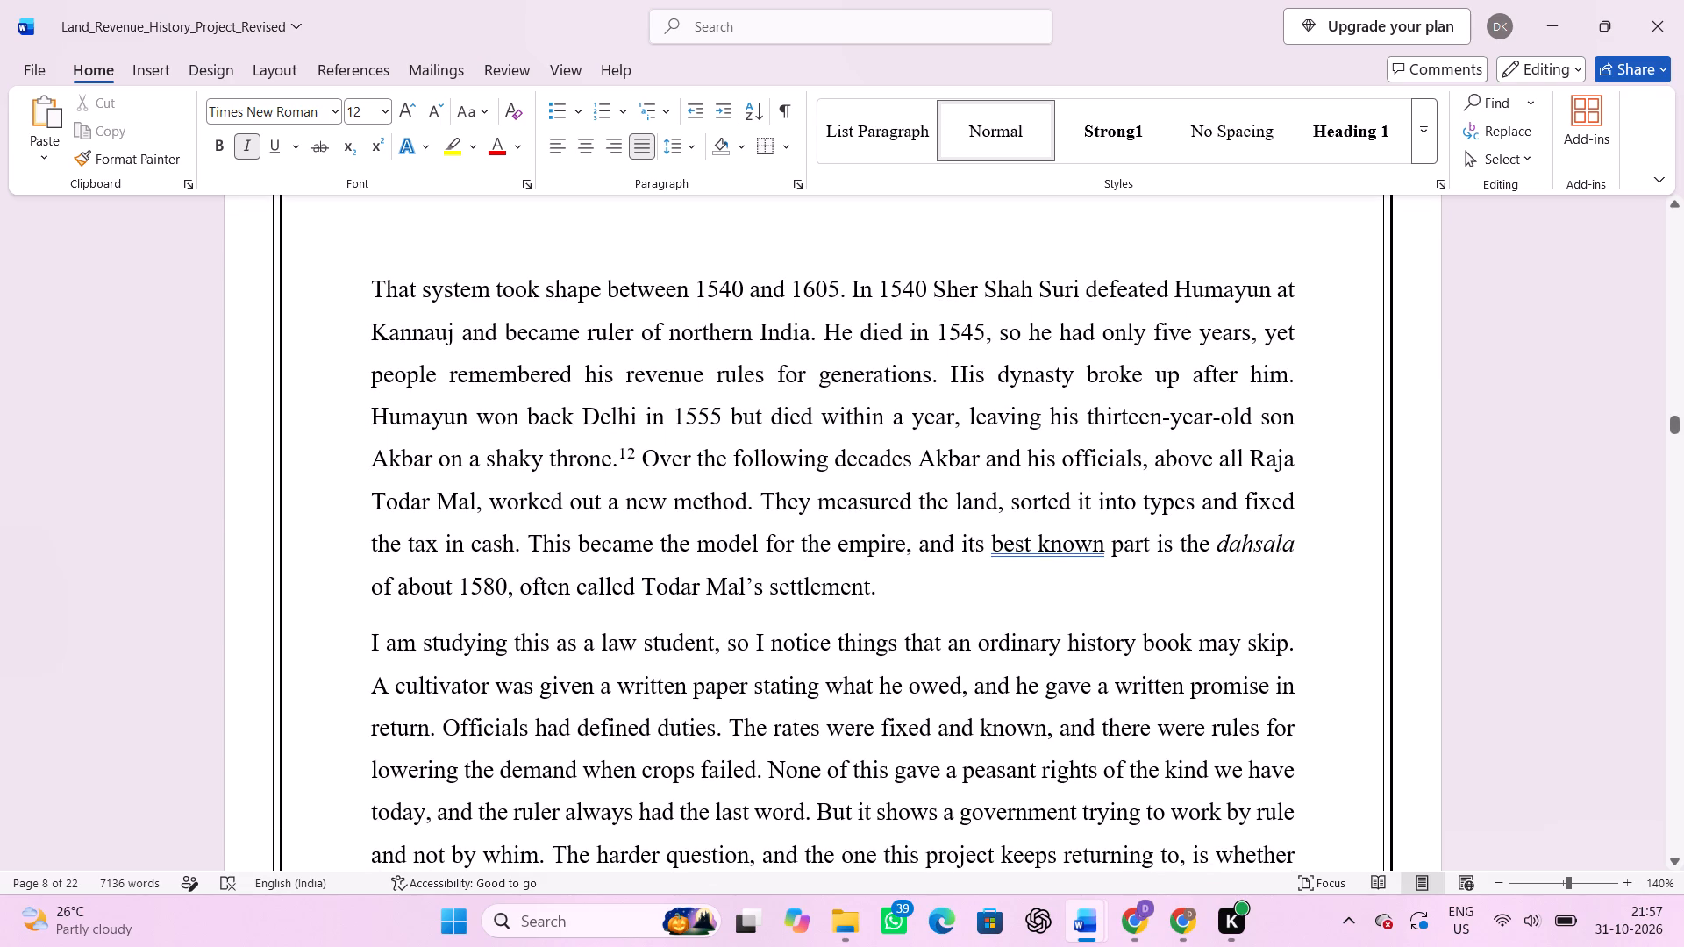
{"action": "scroll", "coordinate": [628, 635], "scroll_direction": "down", "scroll_amount": 1}
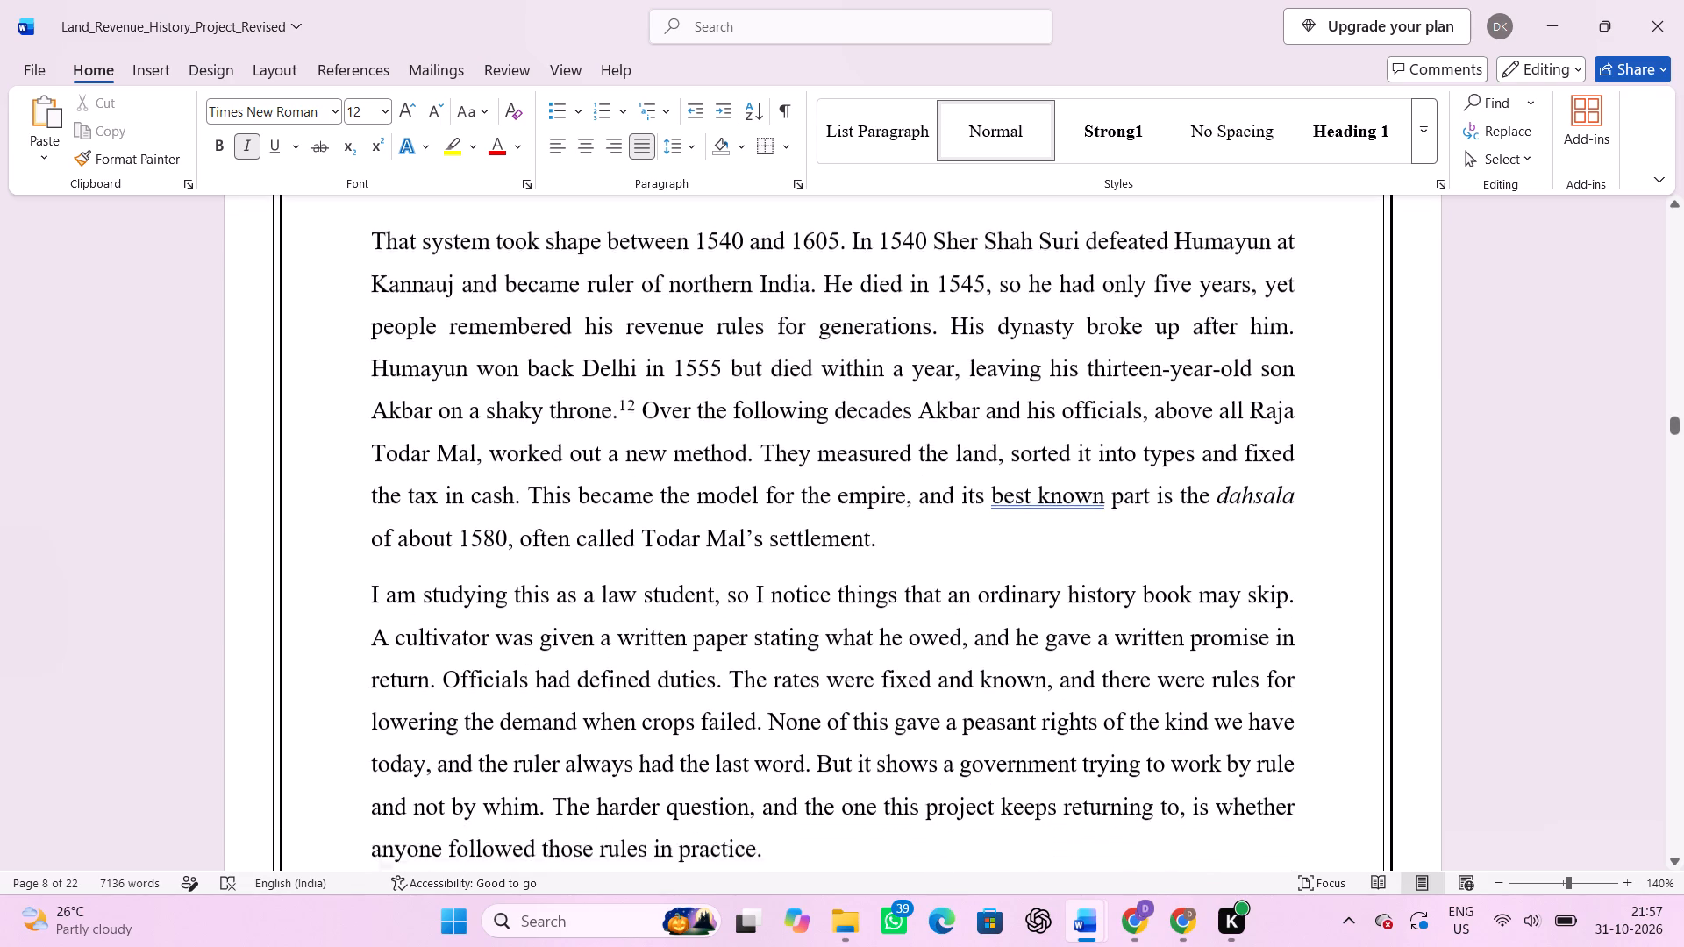
{"action": "scroll", "coordinate": [628, 635], "scroll_direction": "down", "scroll_amount": 2}
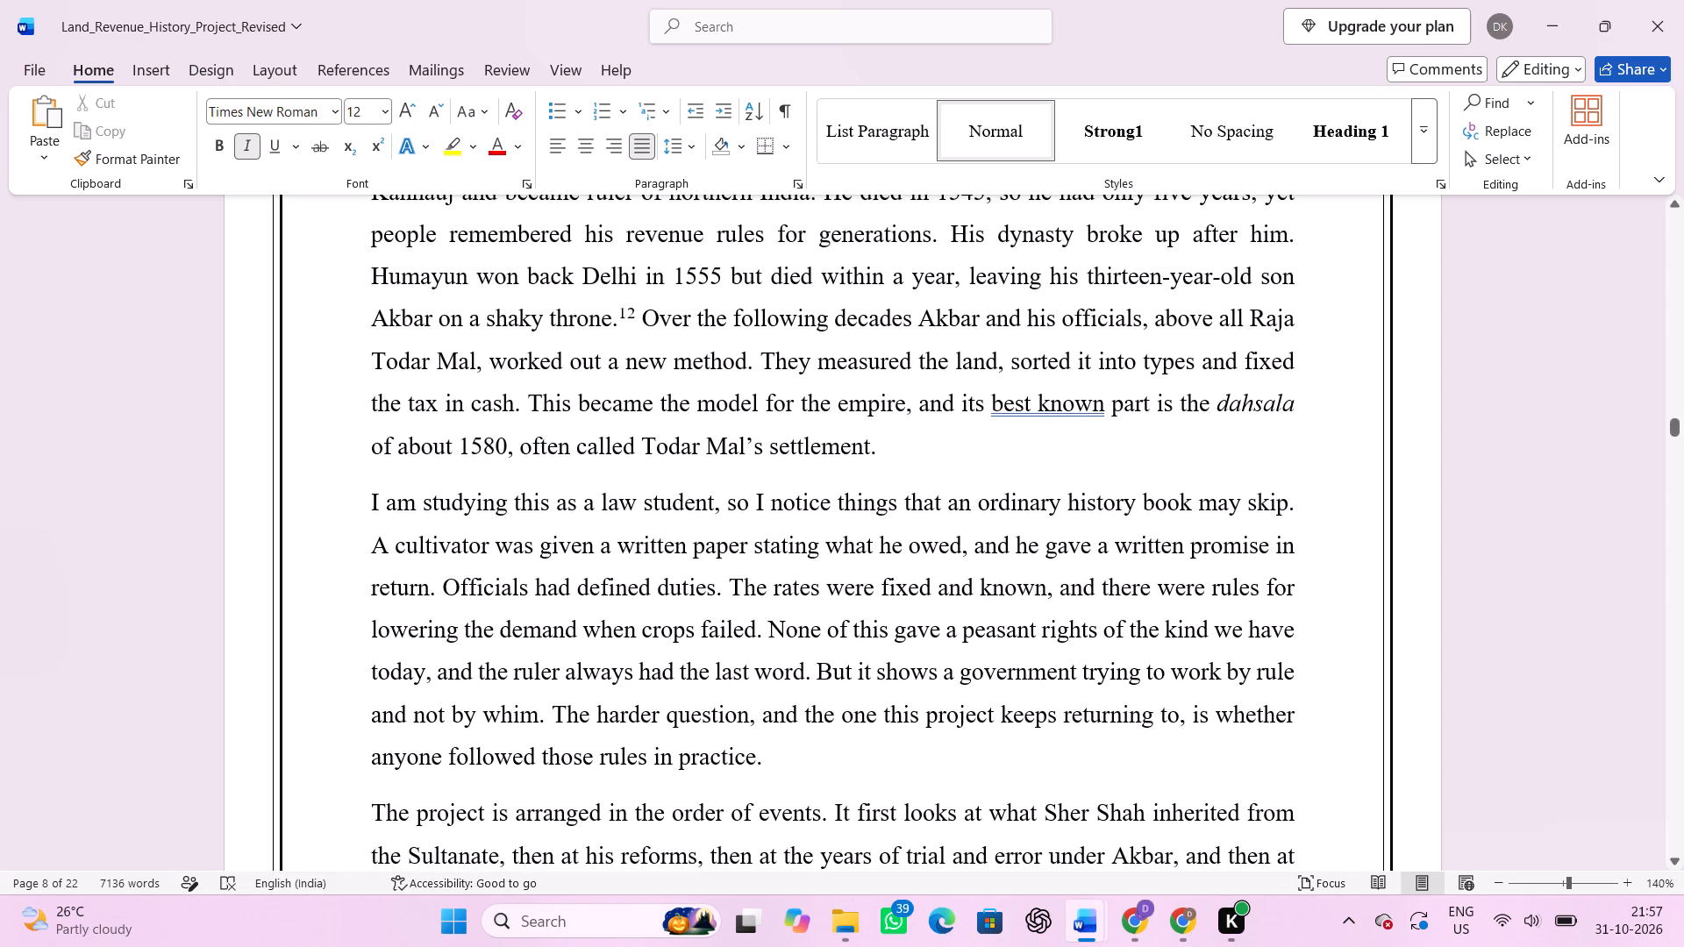
{"action": "scroll", "coordinate": [628, 635], "scroll_direction": "down", "scroll_amount": 2}
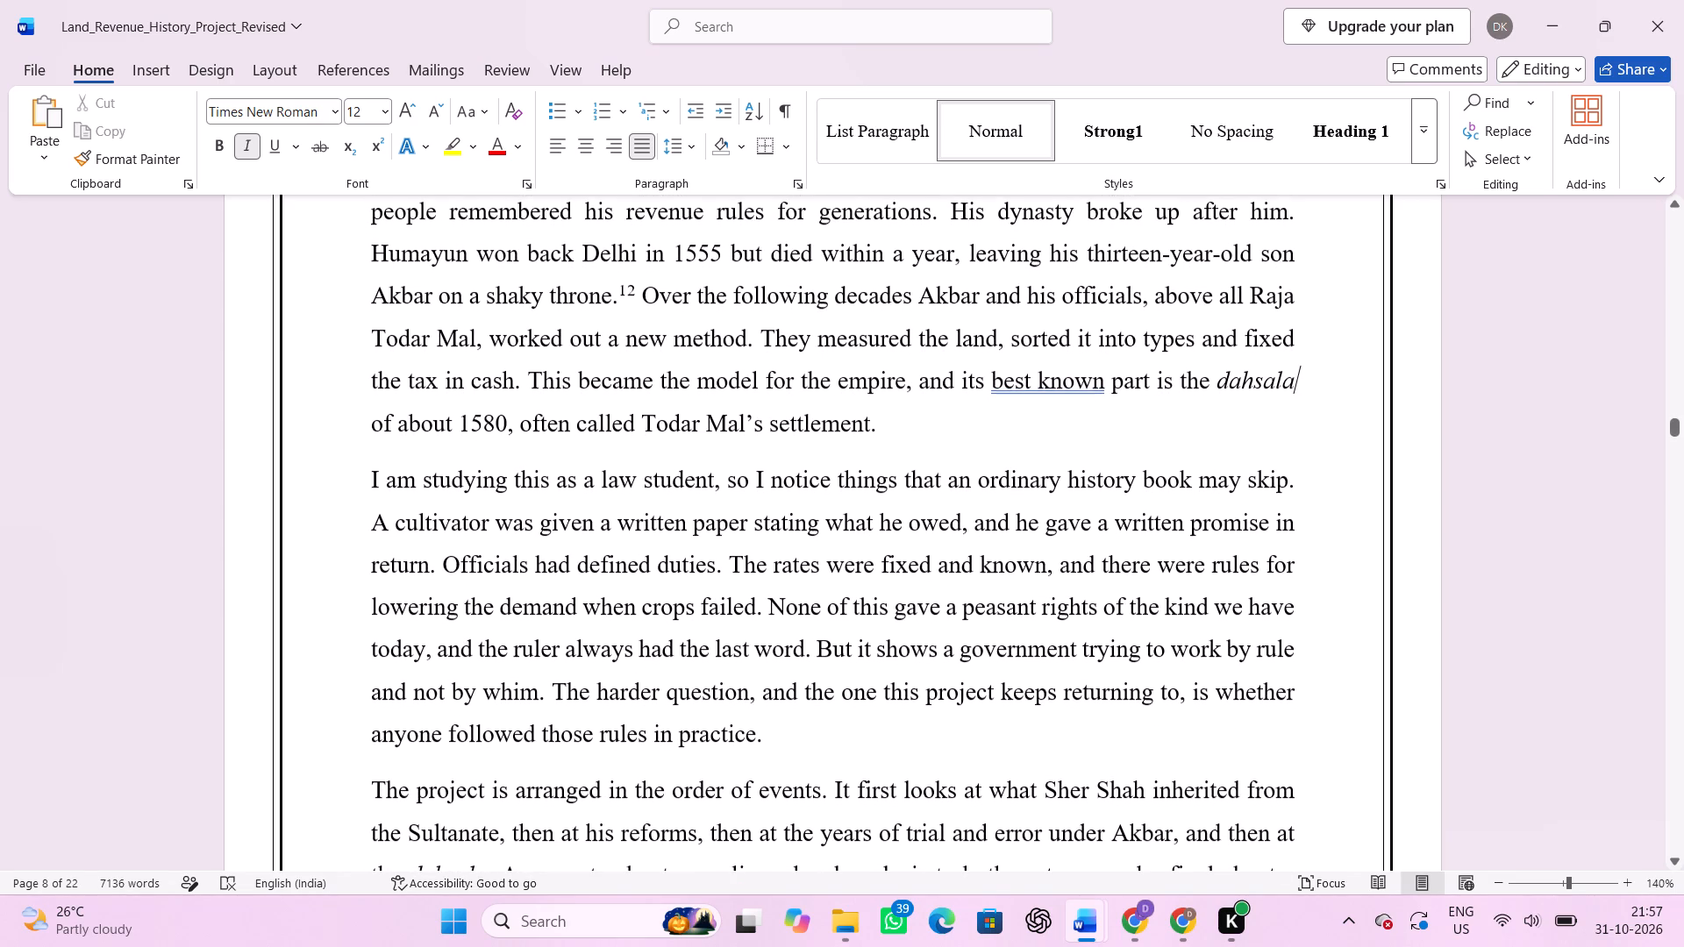
{"action": "scroll", "coordinate": [628, 635], "scroll_direction": "down", "scroll_amount": 1}
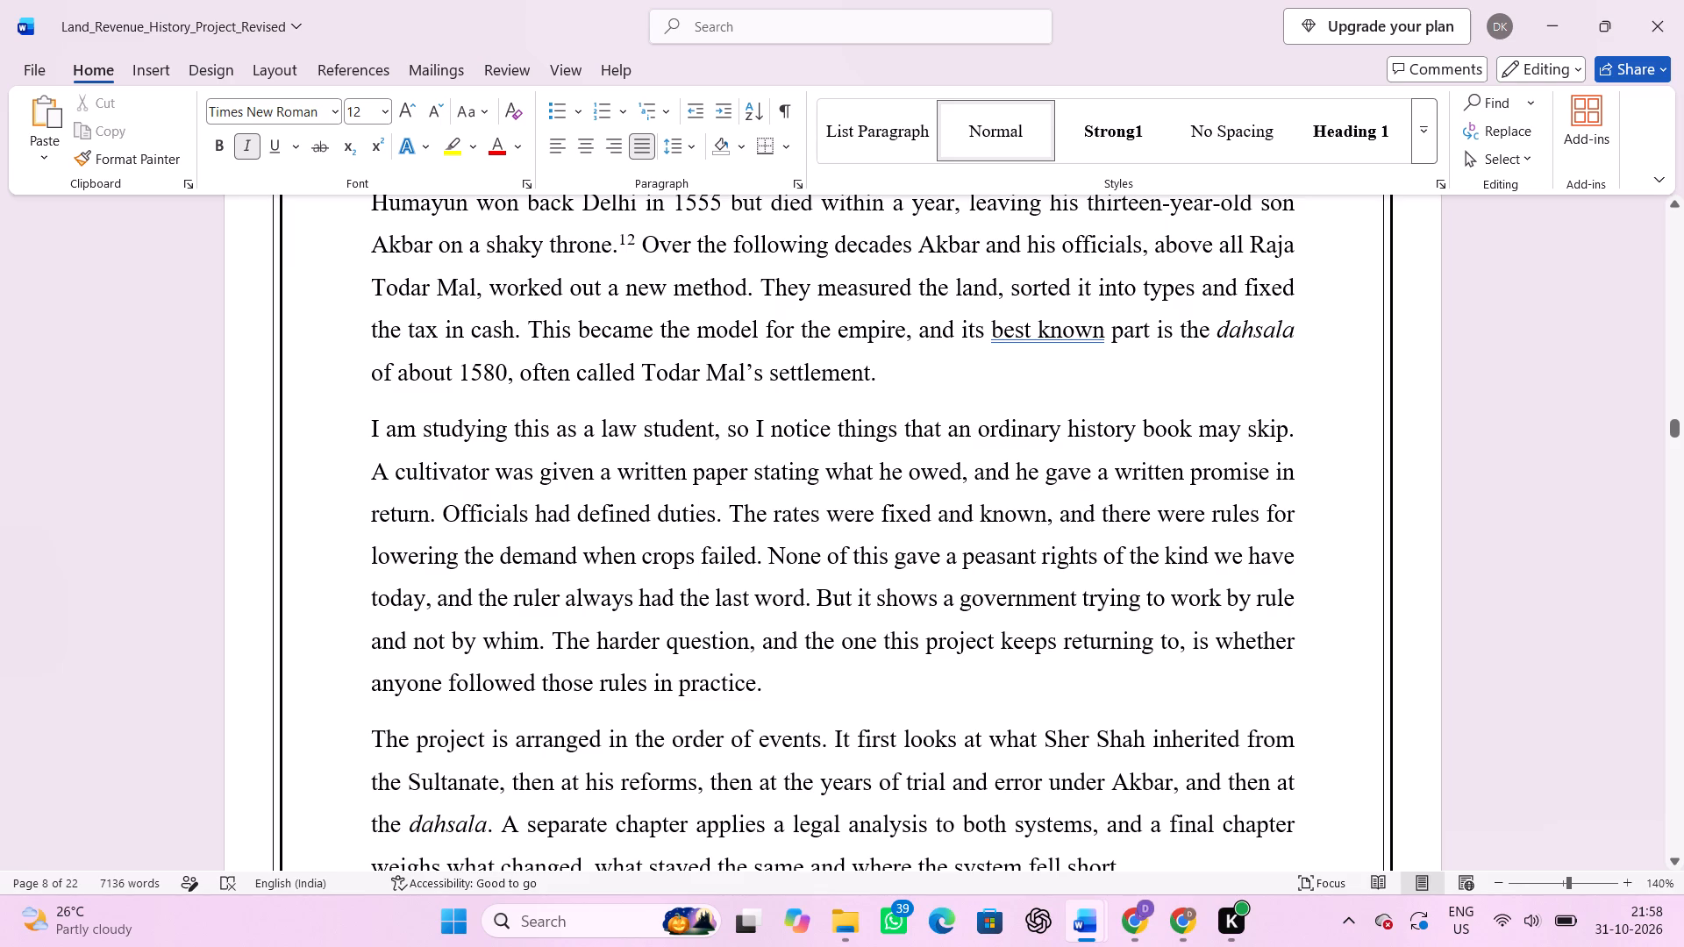
{"action": "scroll", "coordinate": [846, 632], "scroll_direction": "down", "scroll_amount": 1}
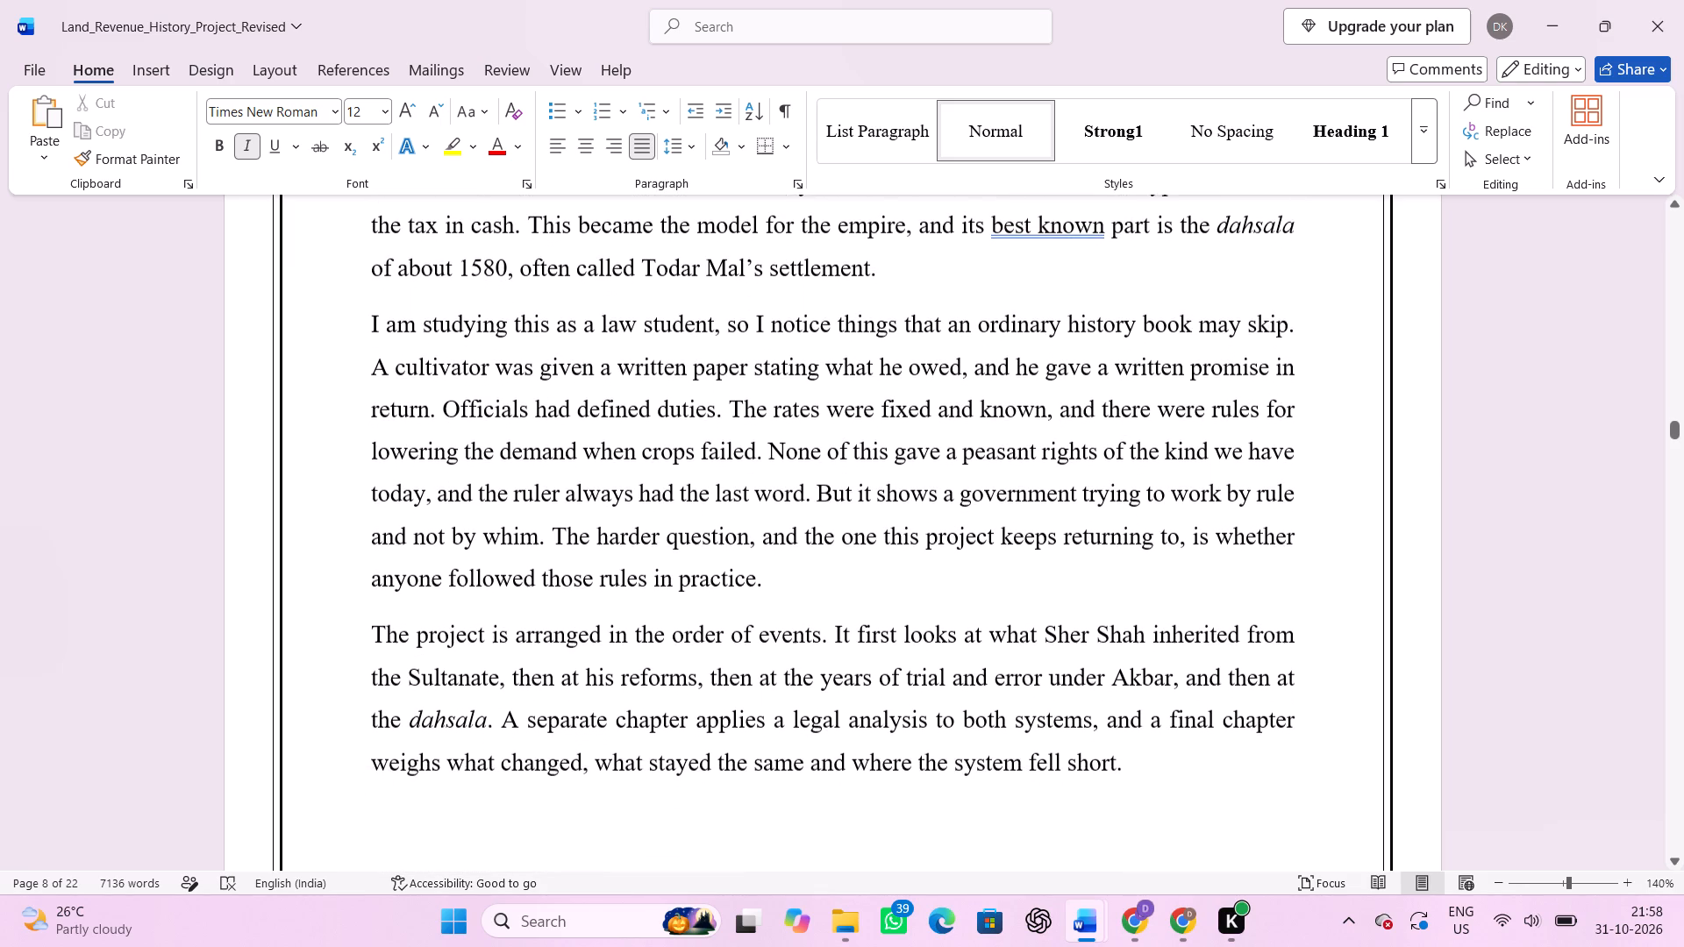
{"action": "scroll", "coordinate": [846, 632], "scroll_direction": "down", "scroll_amount": 2}
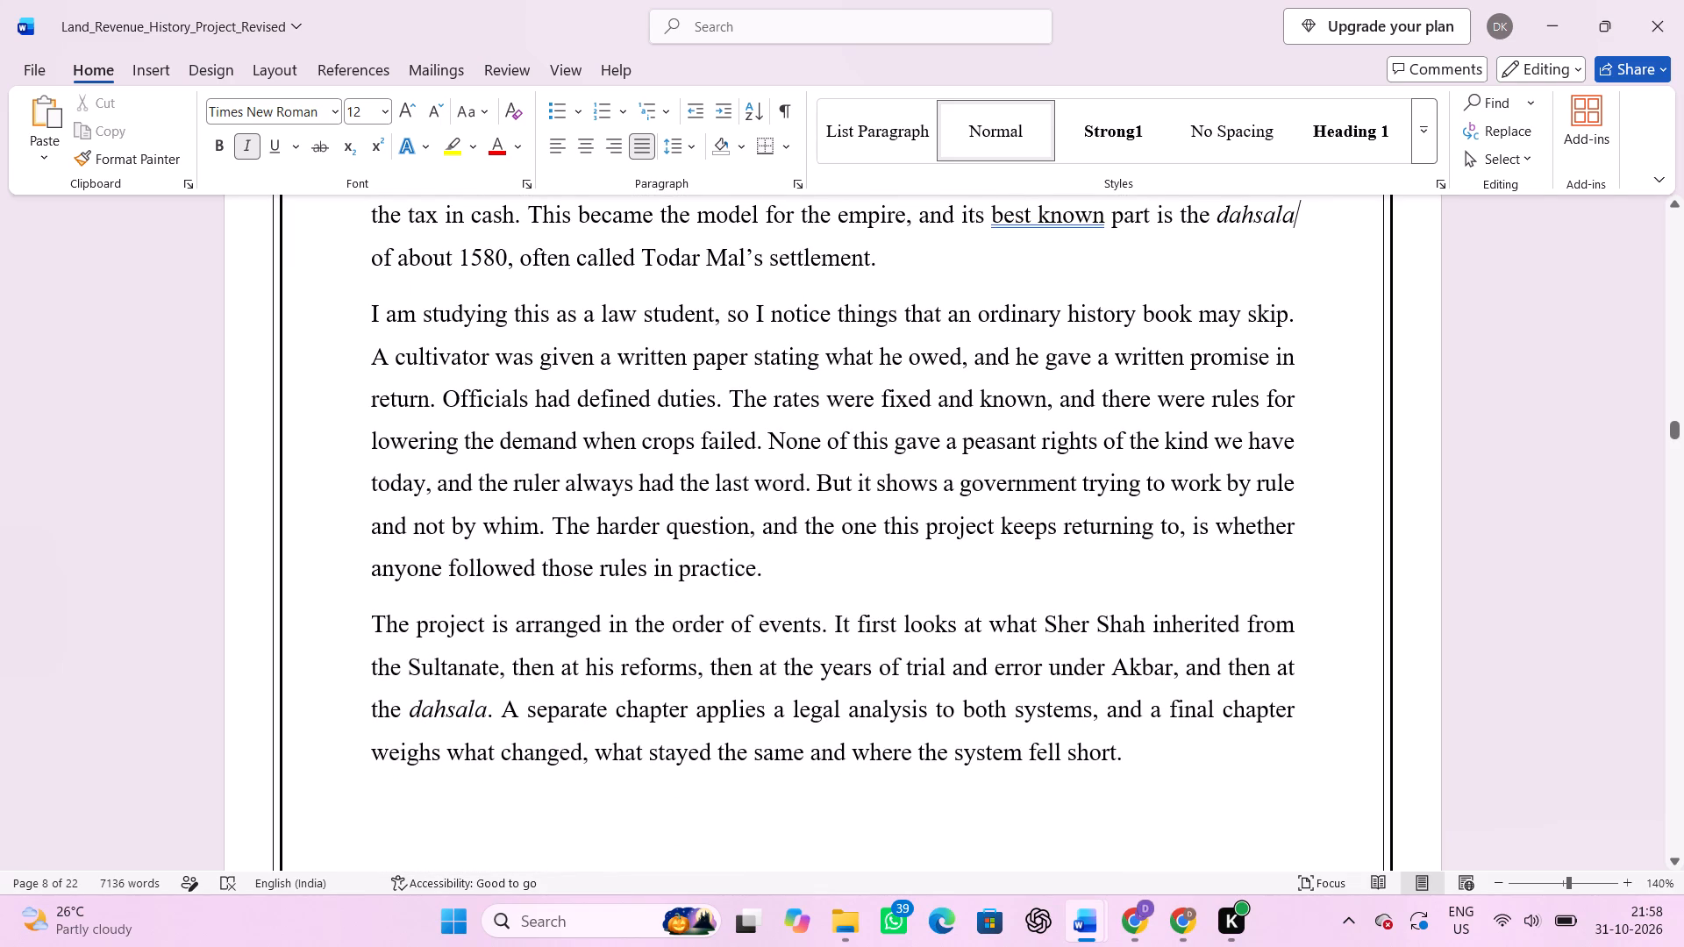
Delete the sentence "I am studying this as a law student, so I notice things that an ordinary history book may skip." from the Introduction.
{"action": "left_click_drag", "start_coordinate": [371, 317], "coordinate": [829, 387]}
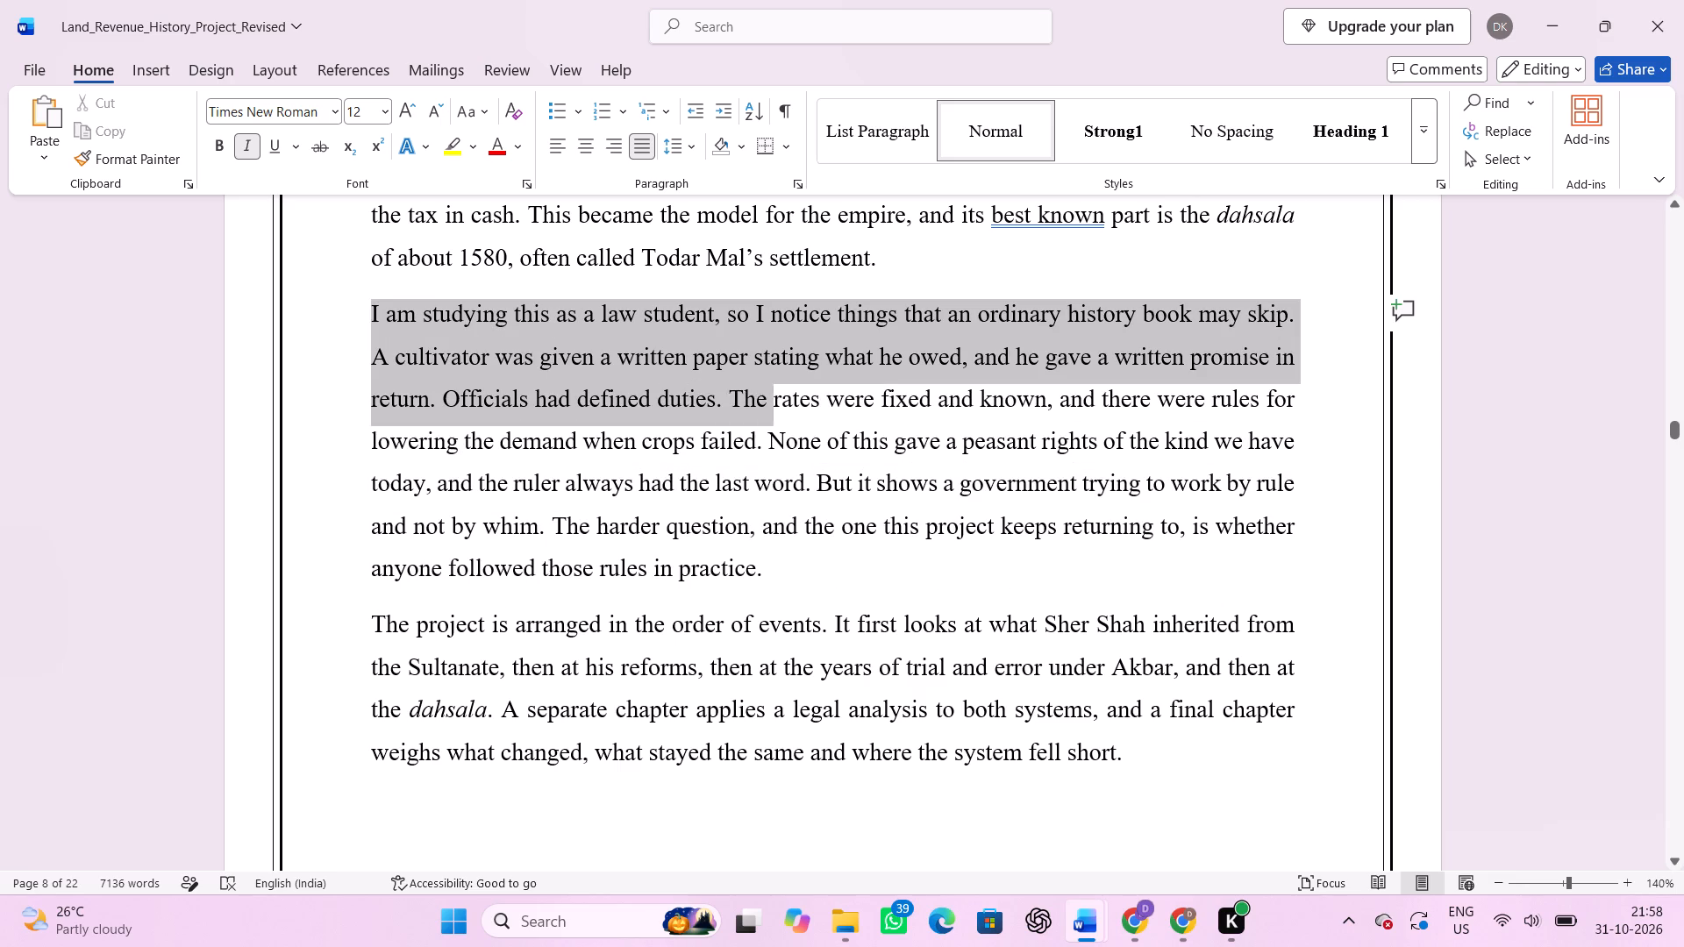
{"action": "left_click_drag", "start_coordinate": [829, 387], "coordinate": [719, 553]}
{"action": "left_click", "coordinate": [719, 553]}
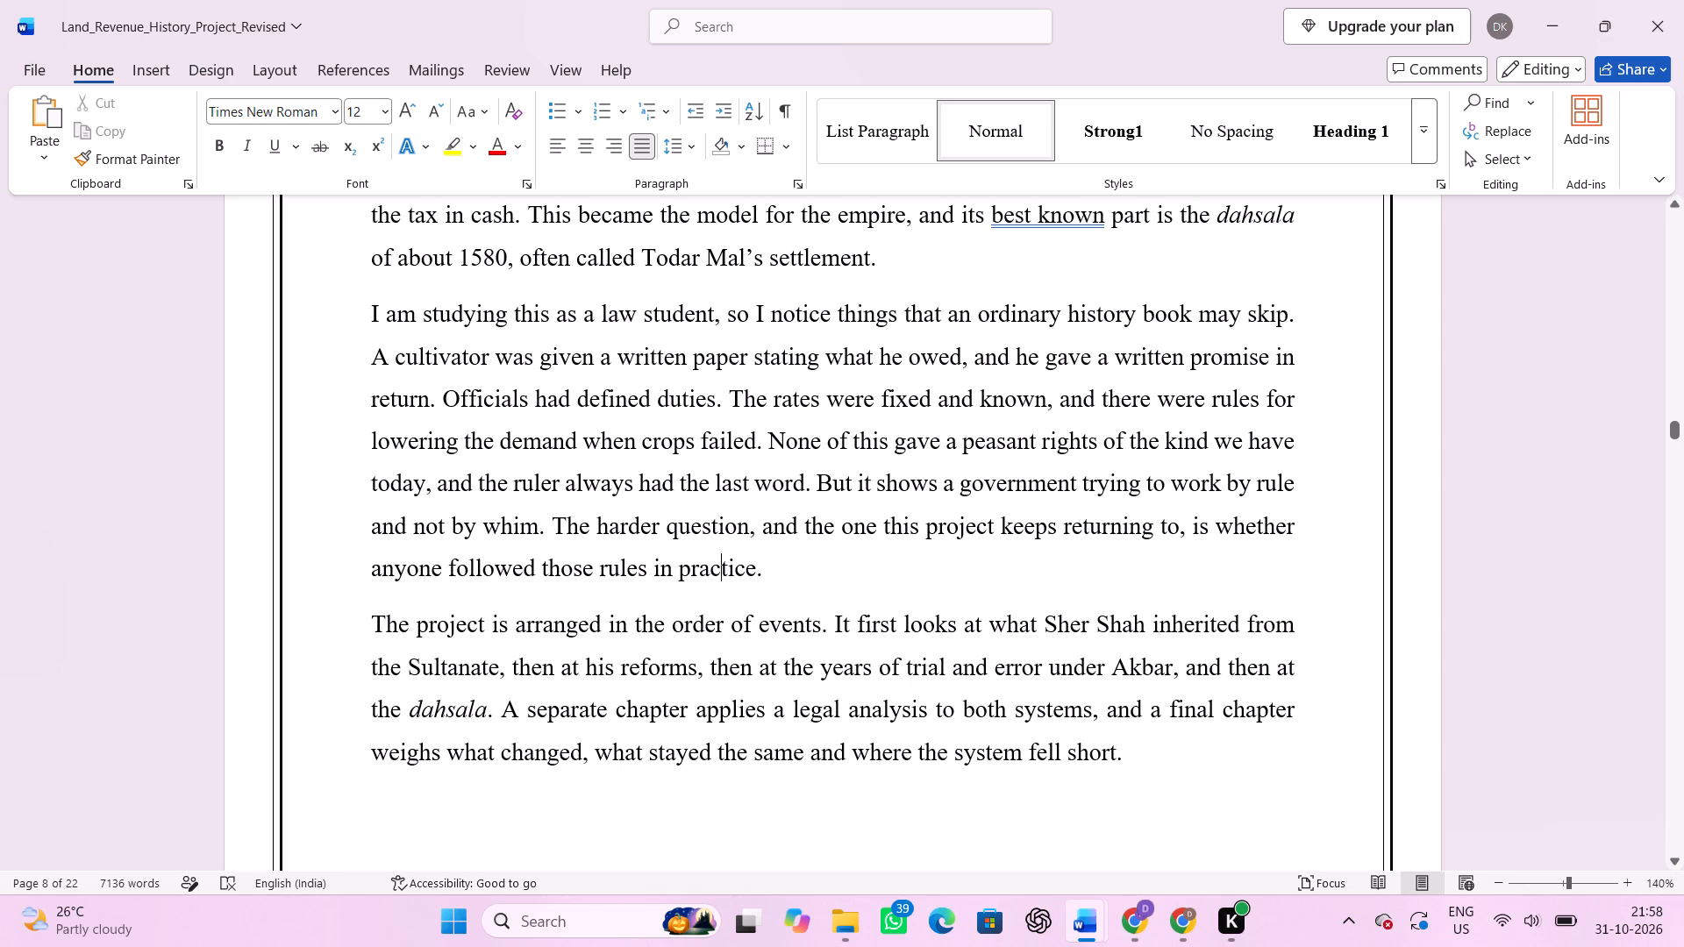
{"action": "left_click_drag", "start_coordinate": [1288, 312], "coordinate": [548, 357]}
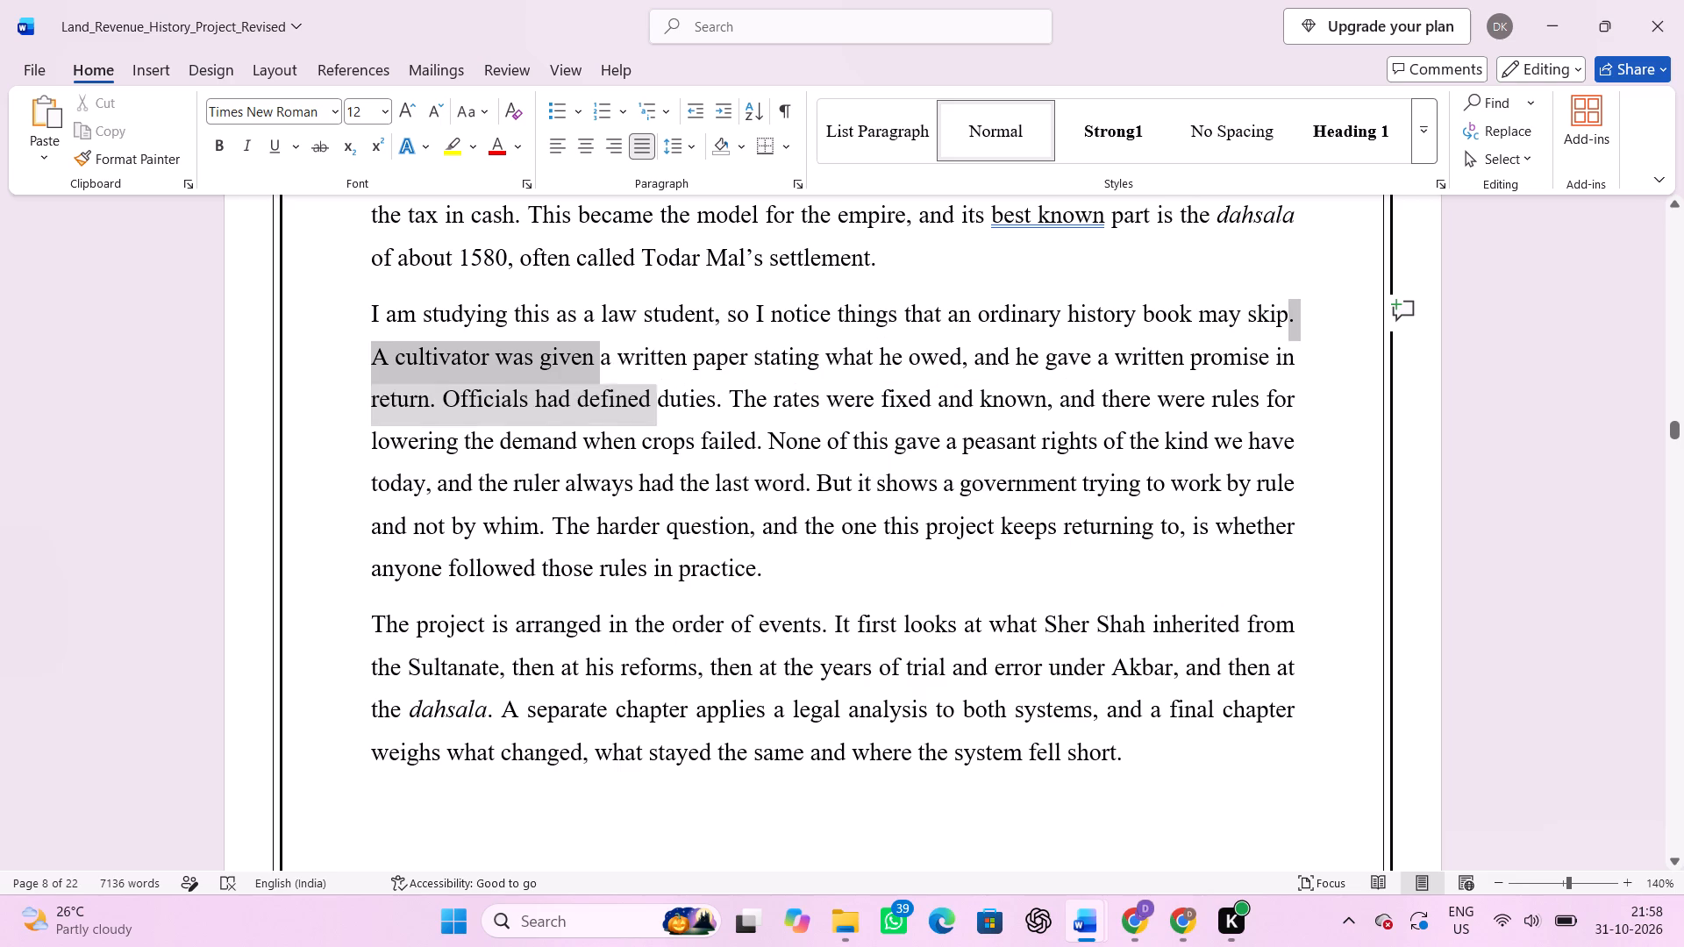
{"action": "left_click_drag", "start_coordinate": [548, 357], "coordinate": [317, 331]}
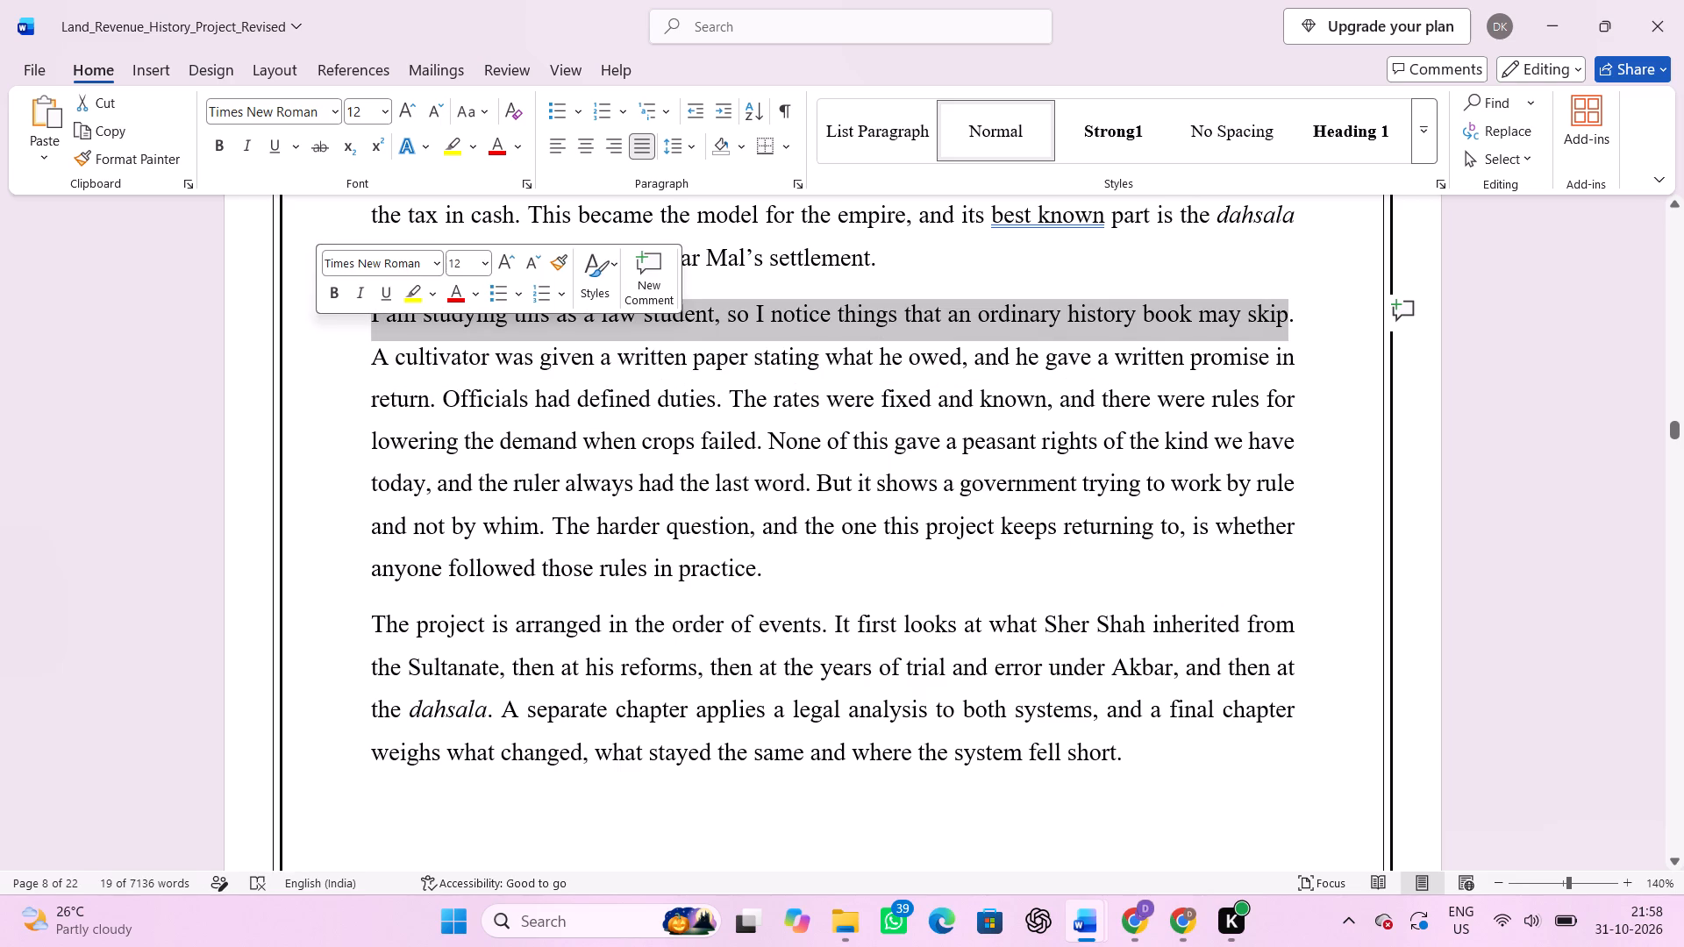
{"action": "key", "text": "BackSpace"}
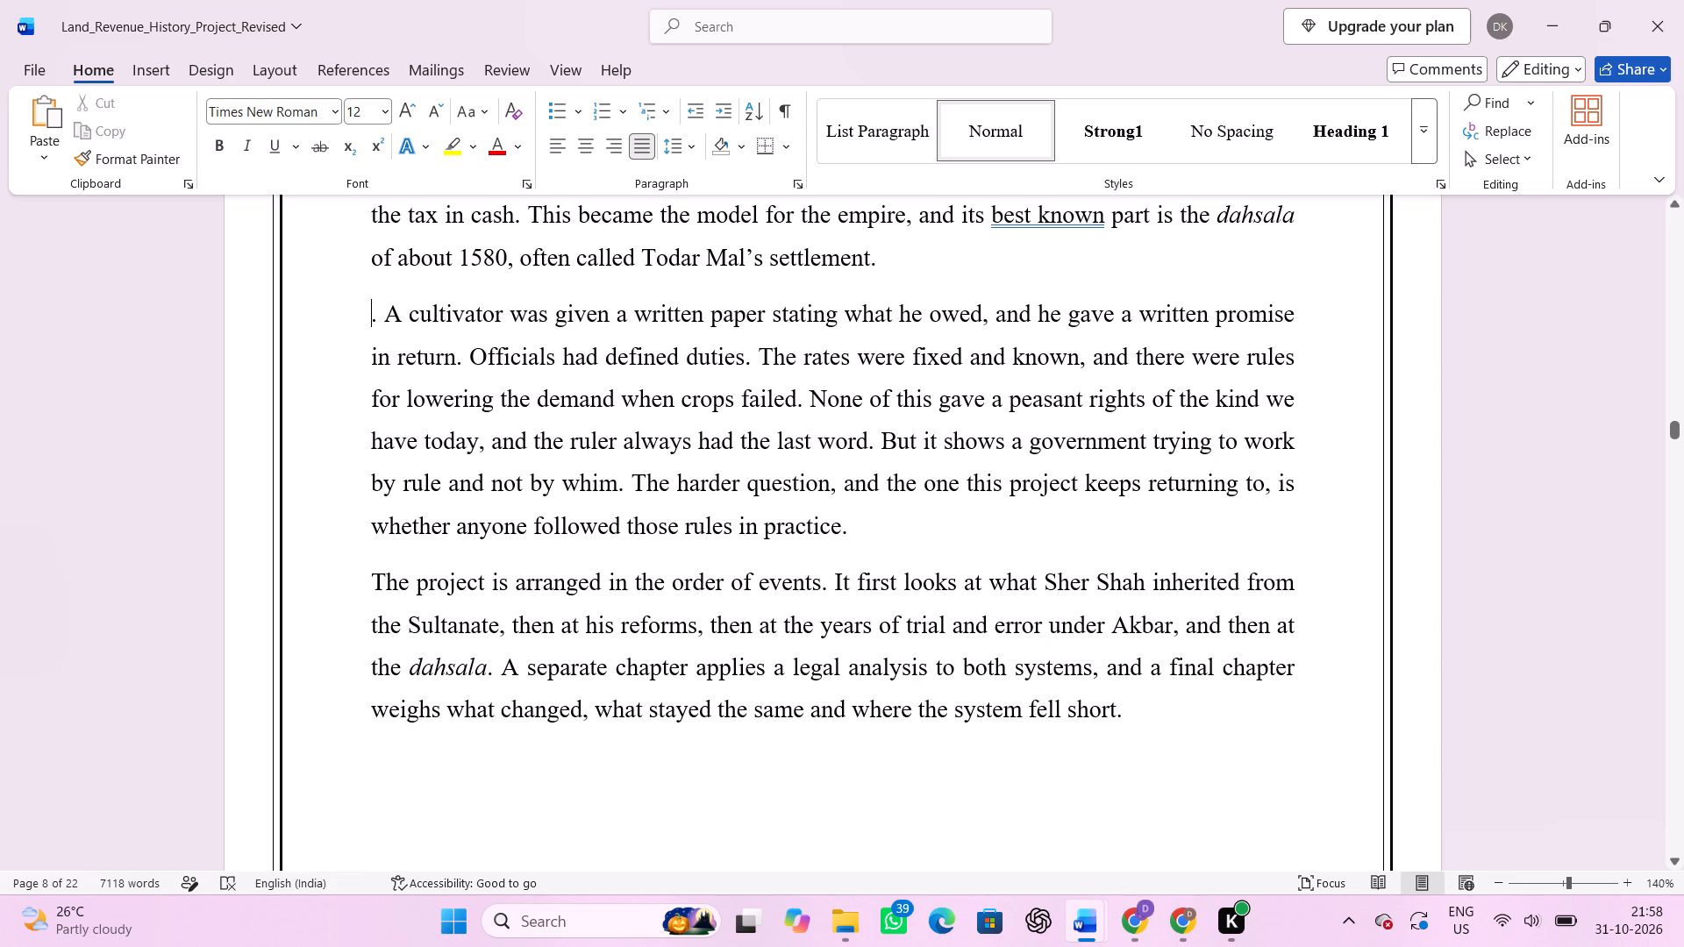
{"action": "key", "text": "Right"}
{"action": "key", "text": "Right"}
{"action": "key", "text": "BackSpace"}
{"action": "key", "text": "BackSpace"}
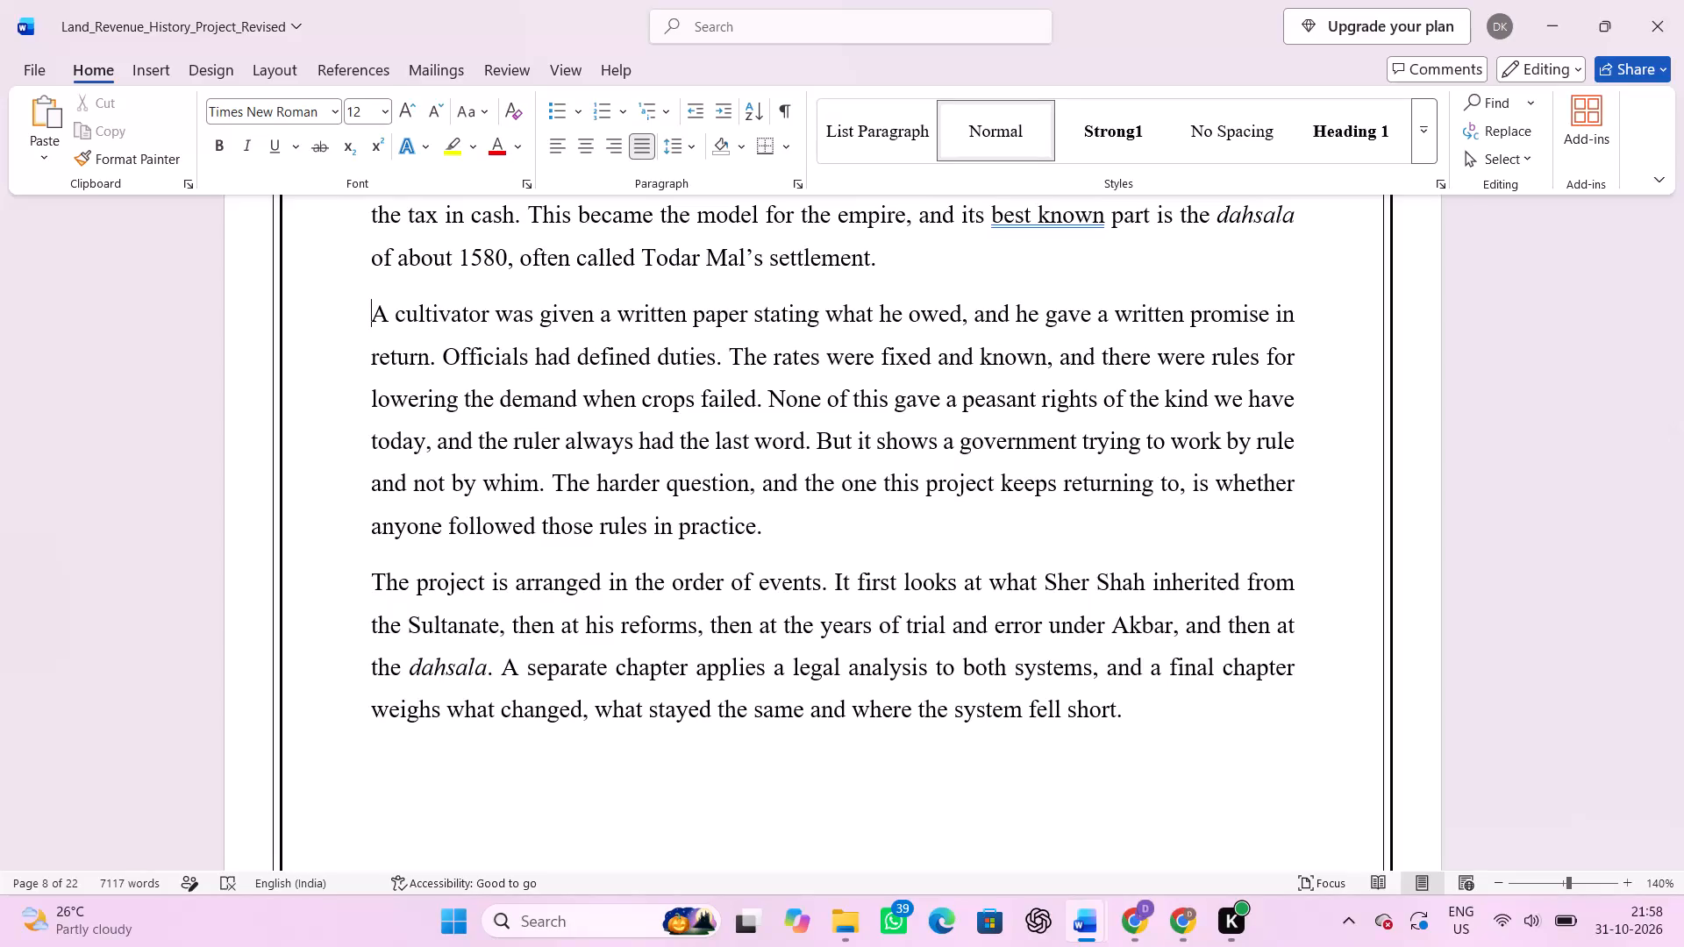
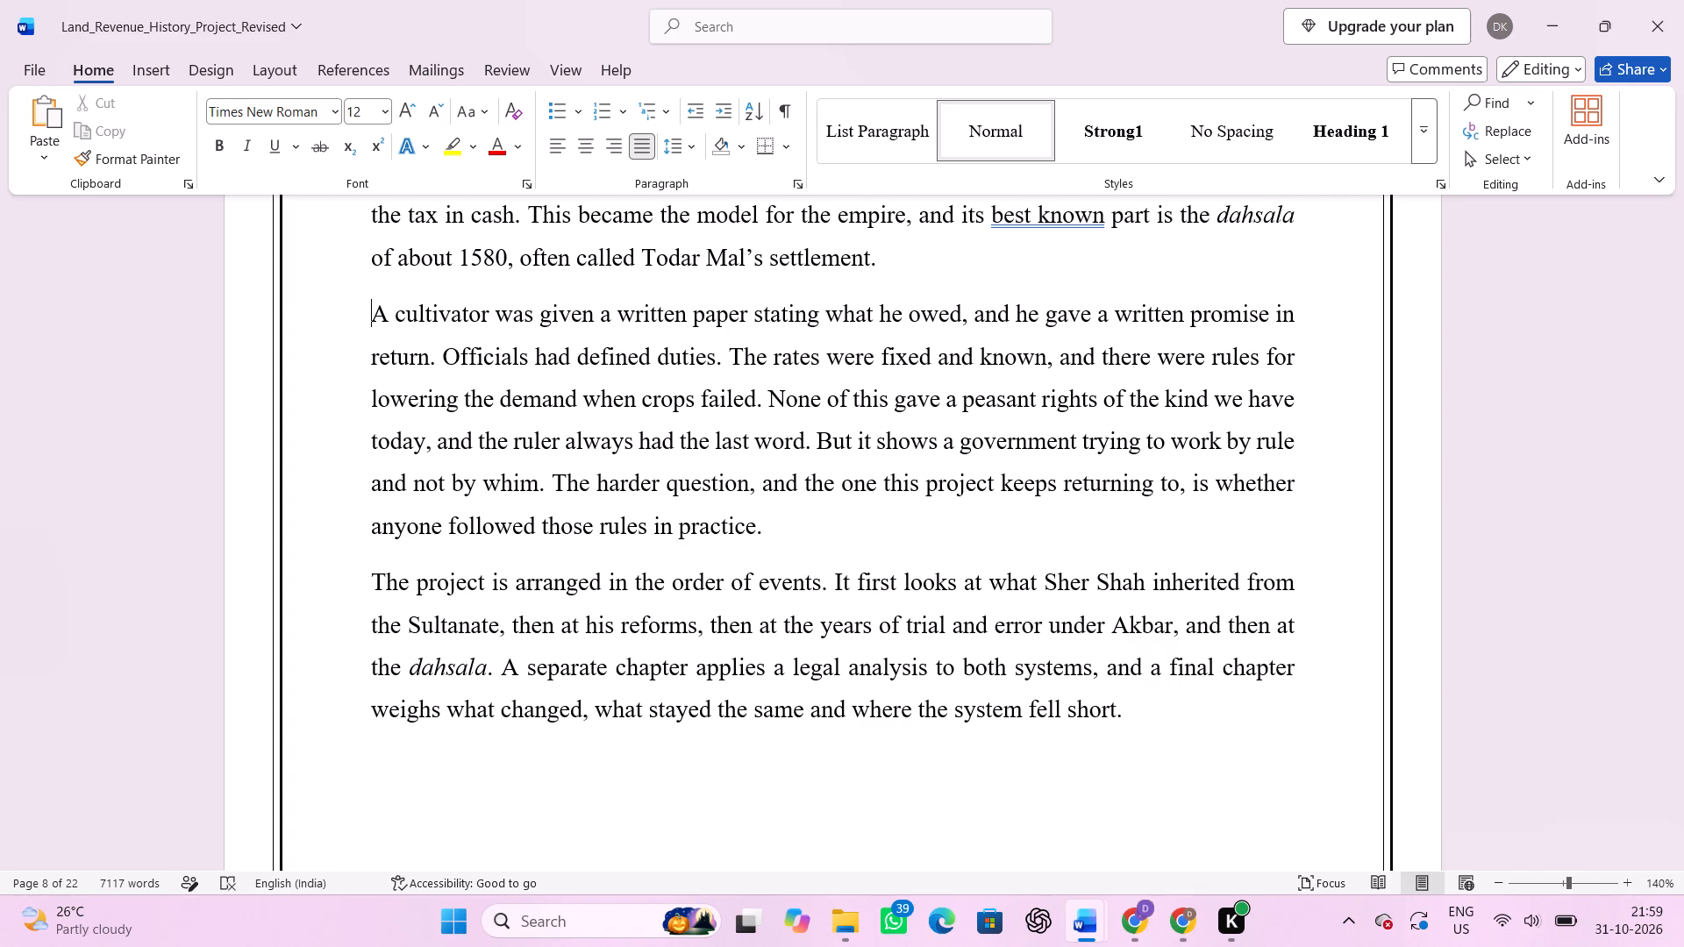
Read through the chapter "The Inheritance: Land Revenue Before 1540" on page 9, from its opening to the paragraph on Sher Shah's practical training.
{"action": "scroll", "coordinate": [715, 821], "scroll_direction": "down", "scroll_amount": 3}
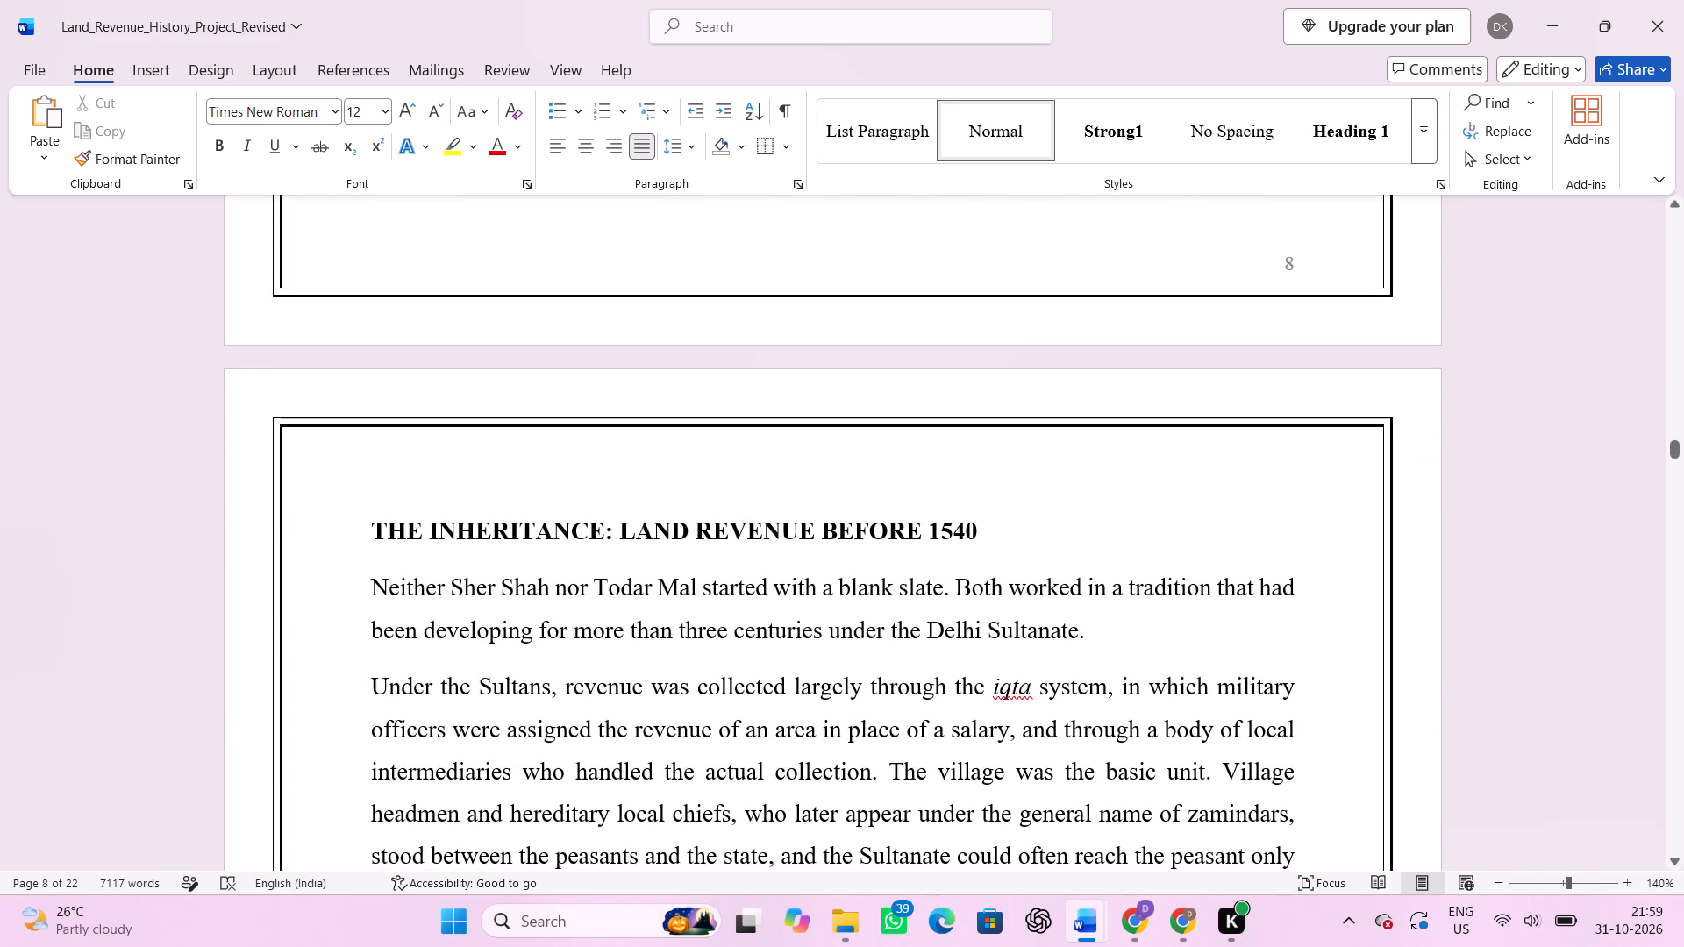
{"action": "scroll", "coordinate": [715, 821], "scroll_direction": "down", "scroll_amount": 2}
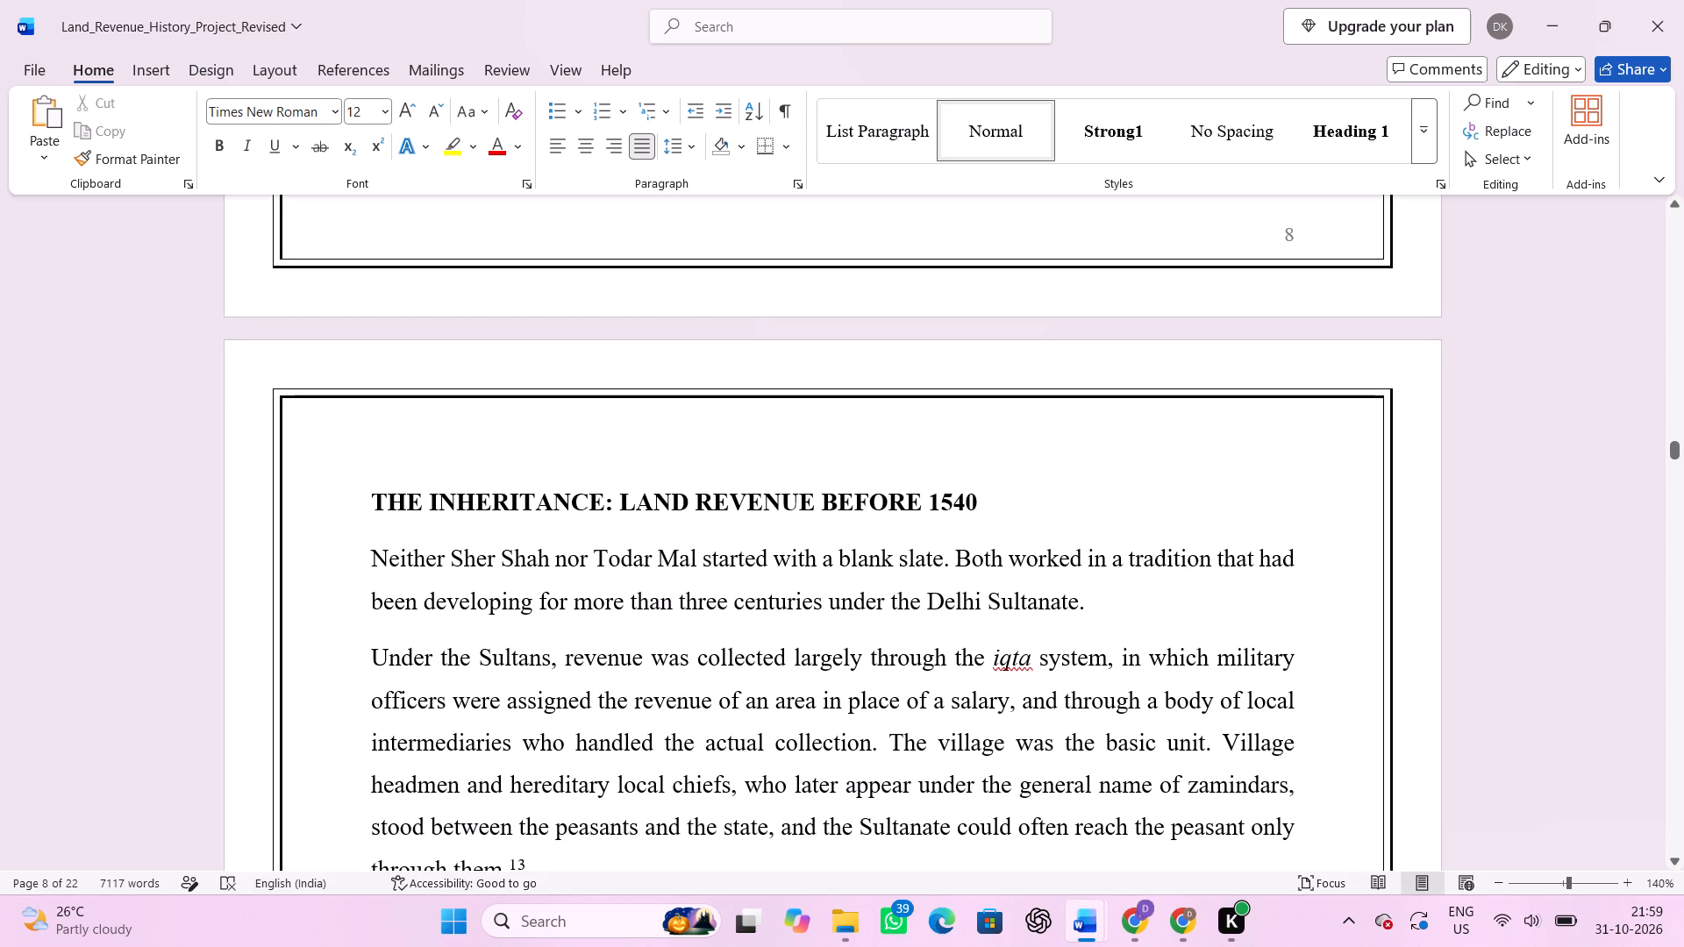
{"action": "scroll", "coordinate": [697, 714], "scroll_direction": "down", "scroll_amount": 1}
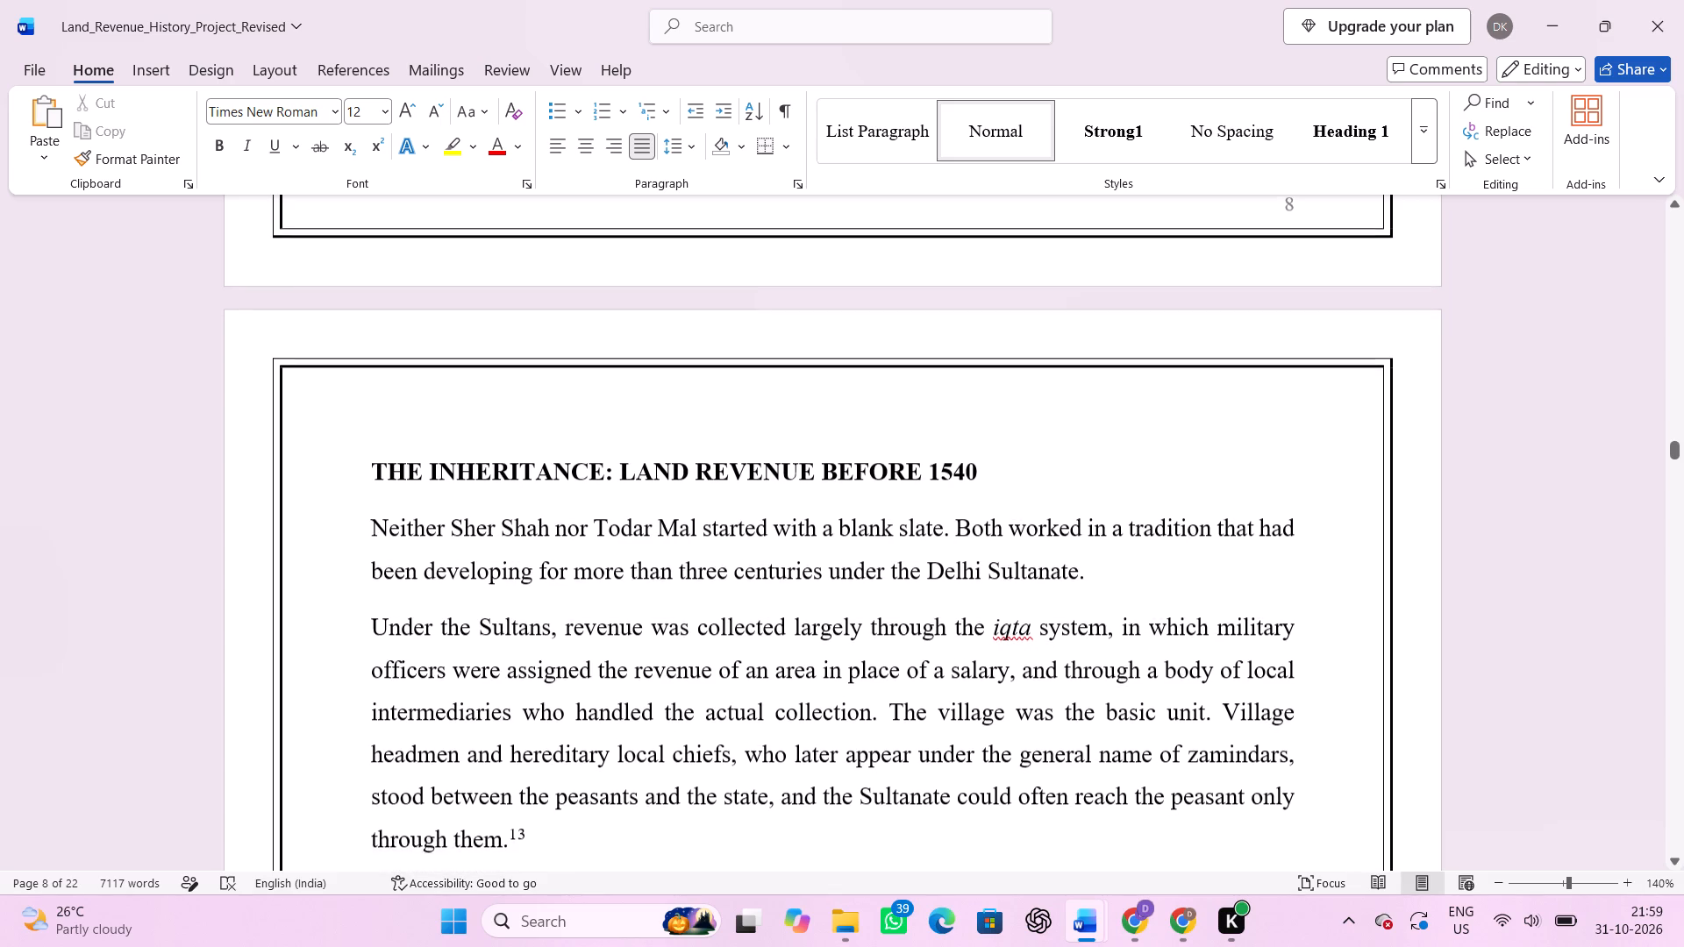
{"action": "scroll", "coordinate": [697, 714], "scroll_direction": "down", "scroll_amount": 1}
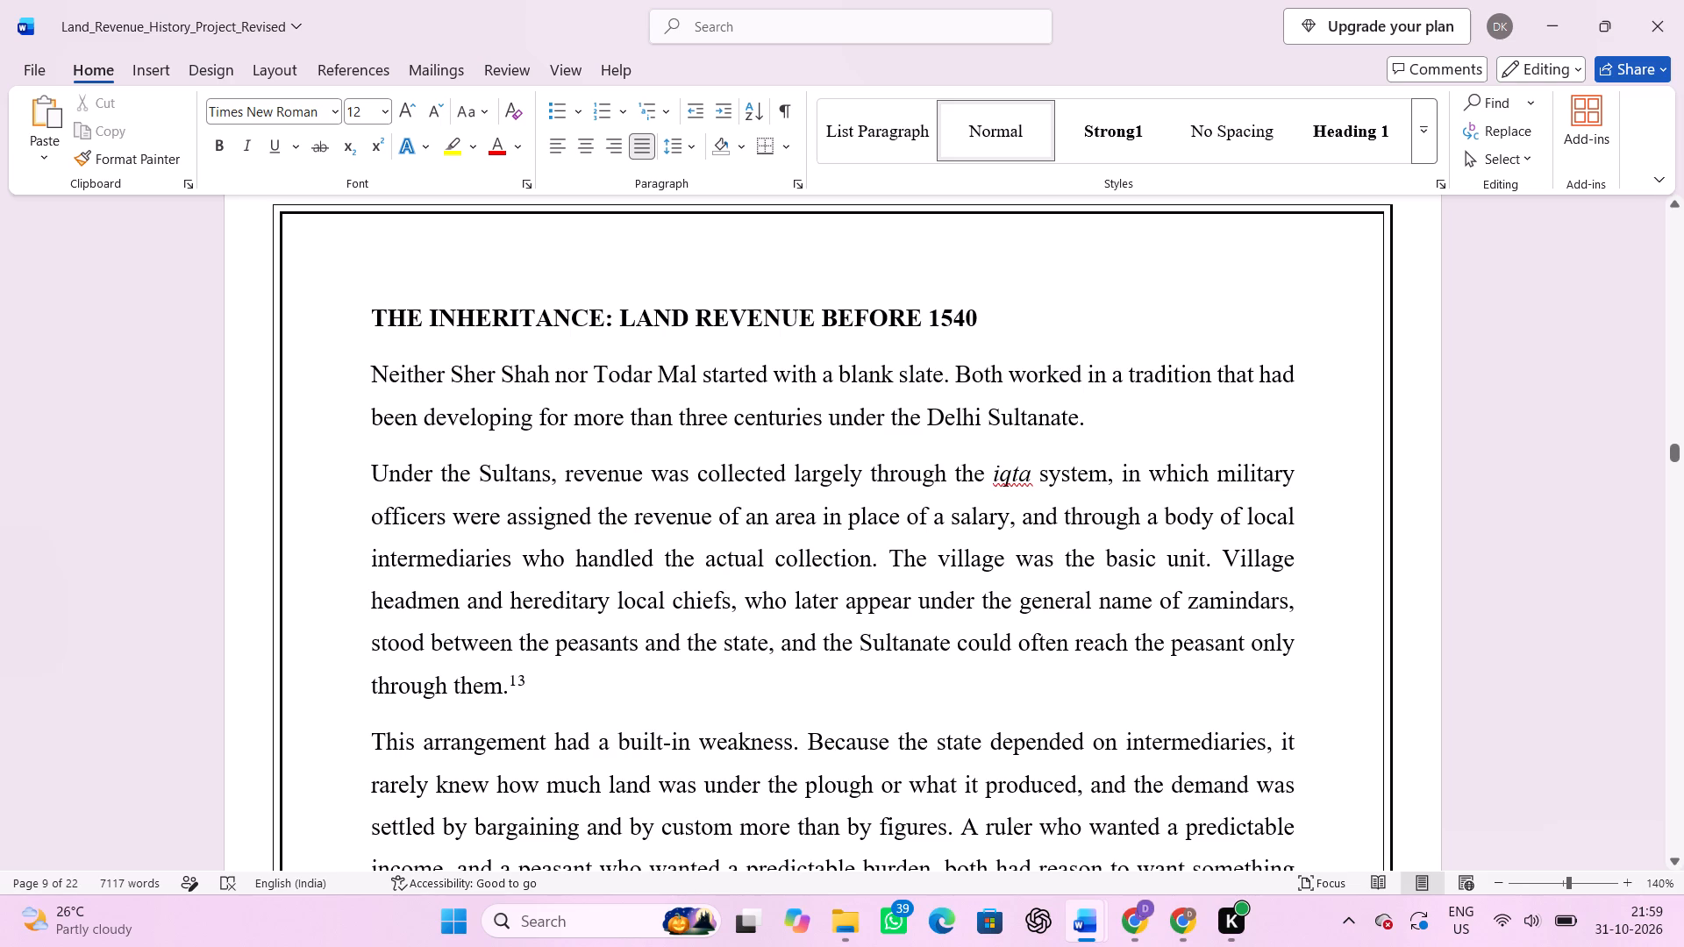
{"action": "scroll", "coordinate": [433, 711], "scroll_direction": "down", "scroll_amount": 1}
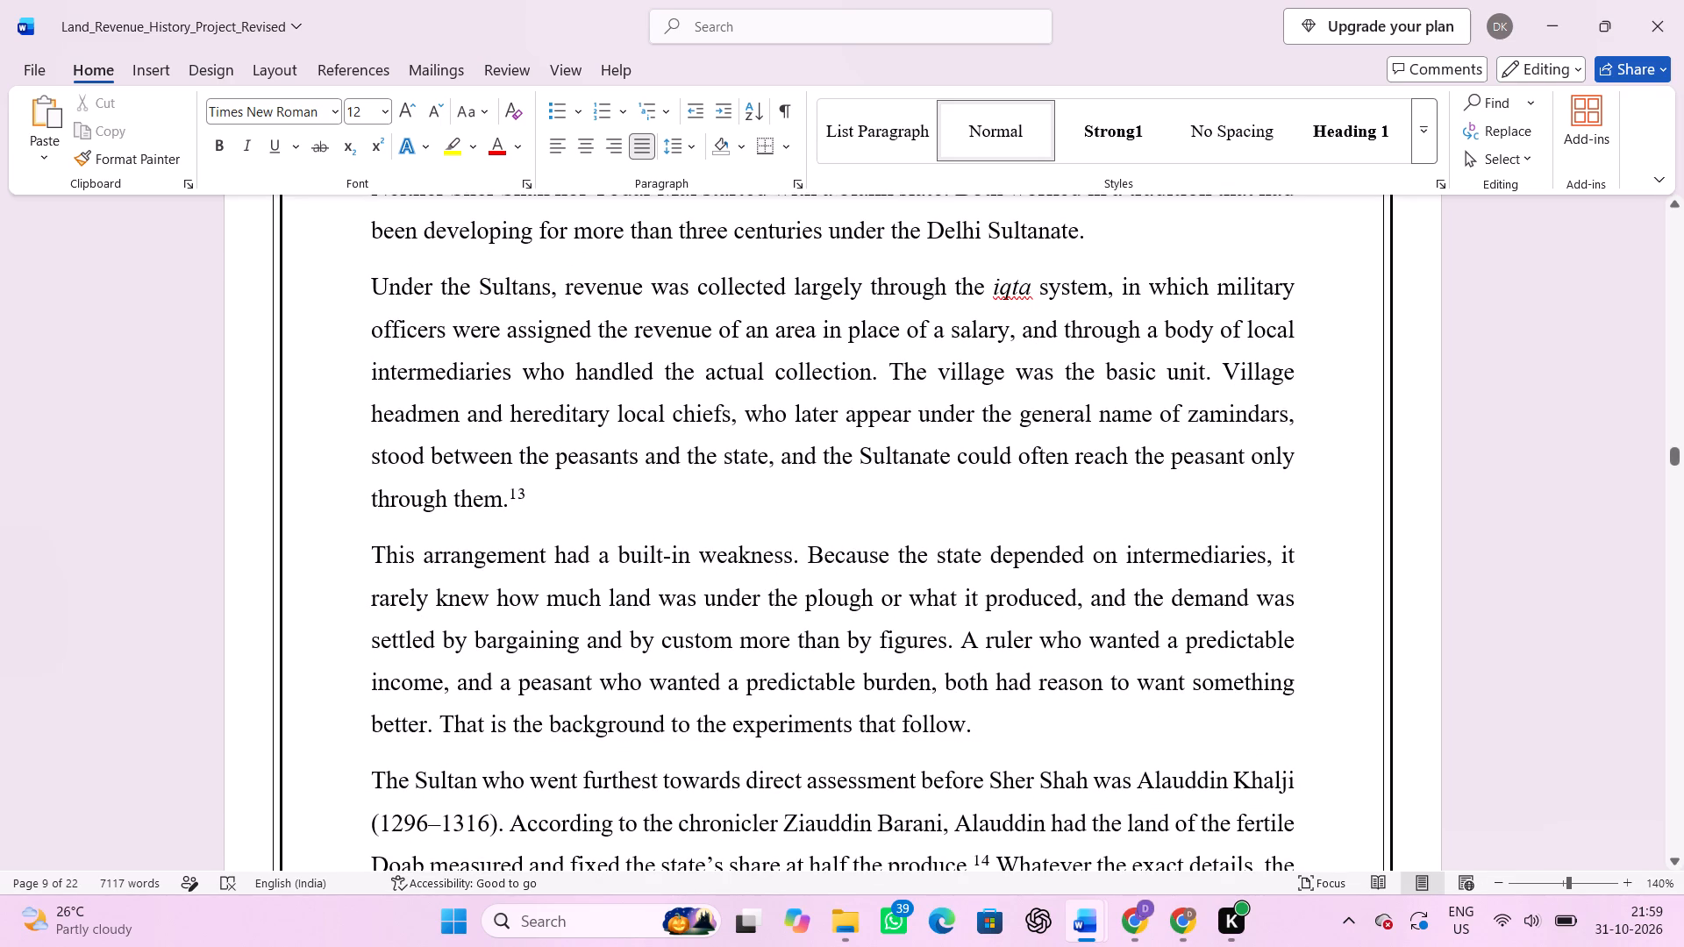
{"action": "scroll", "coordinate": [404, 692], "scroll_direction": "down", "scroll_amount": 1}
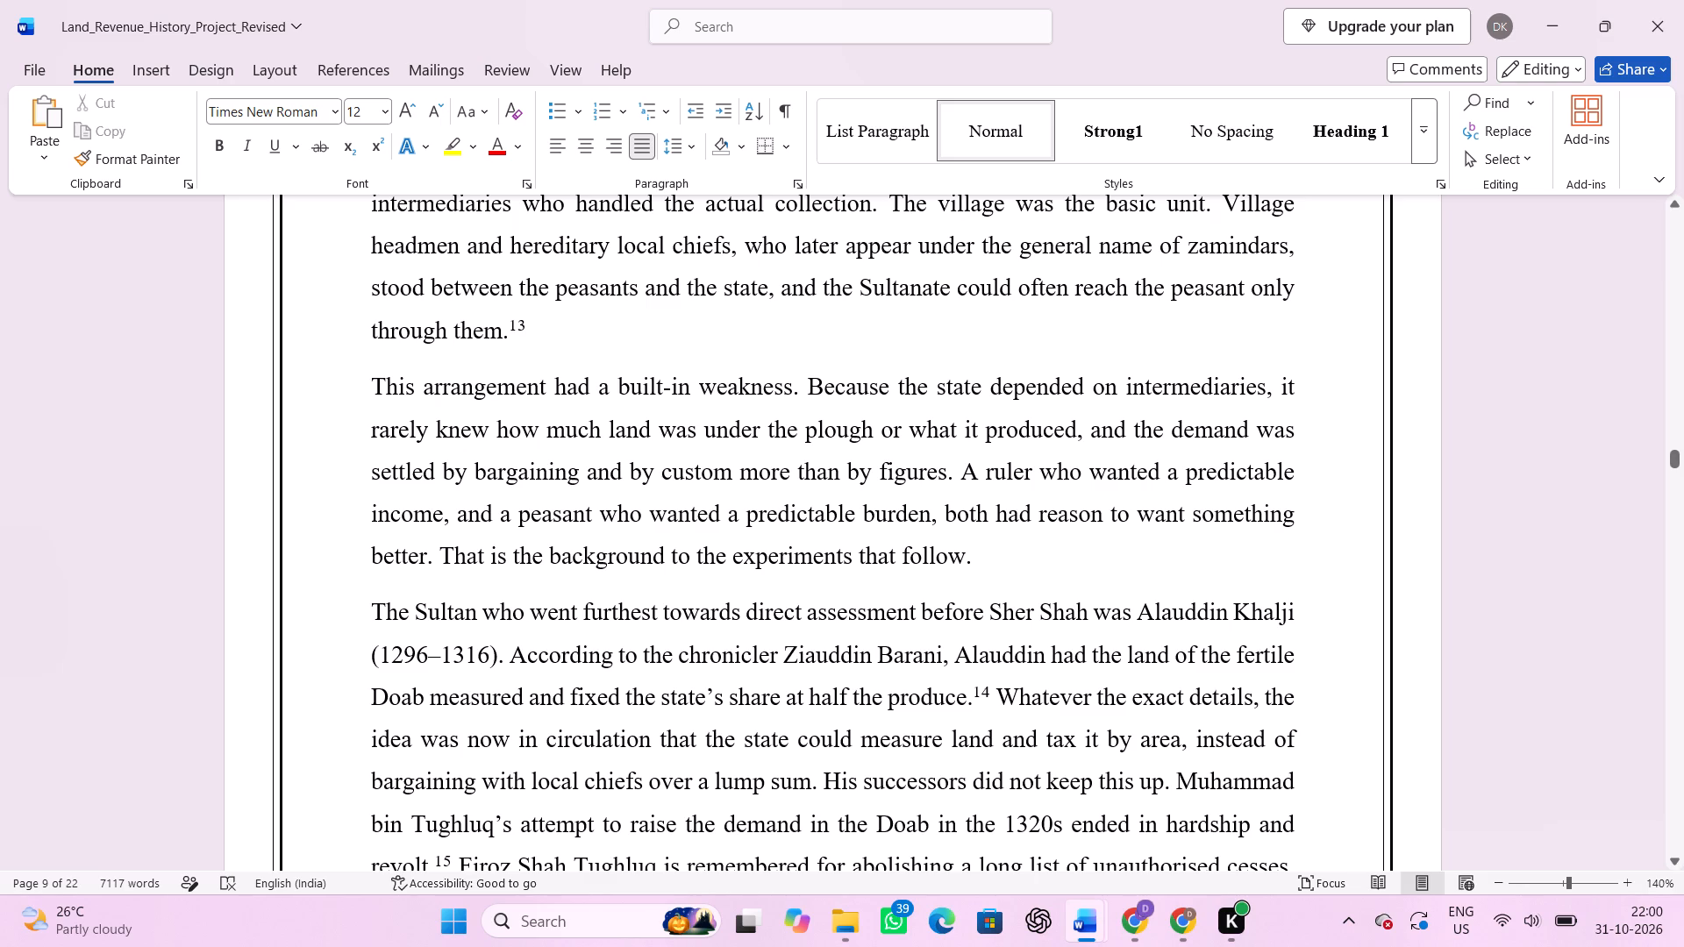
{"action": "scroll", "coordinate": [1040, 513], "scroll_direction": "down", "scroll_amount": 1}
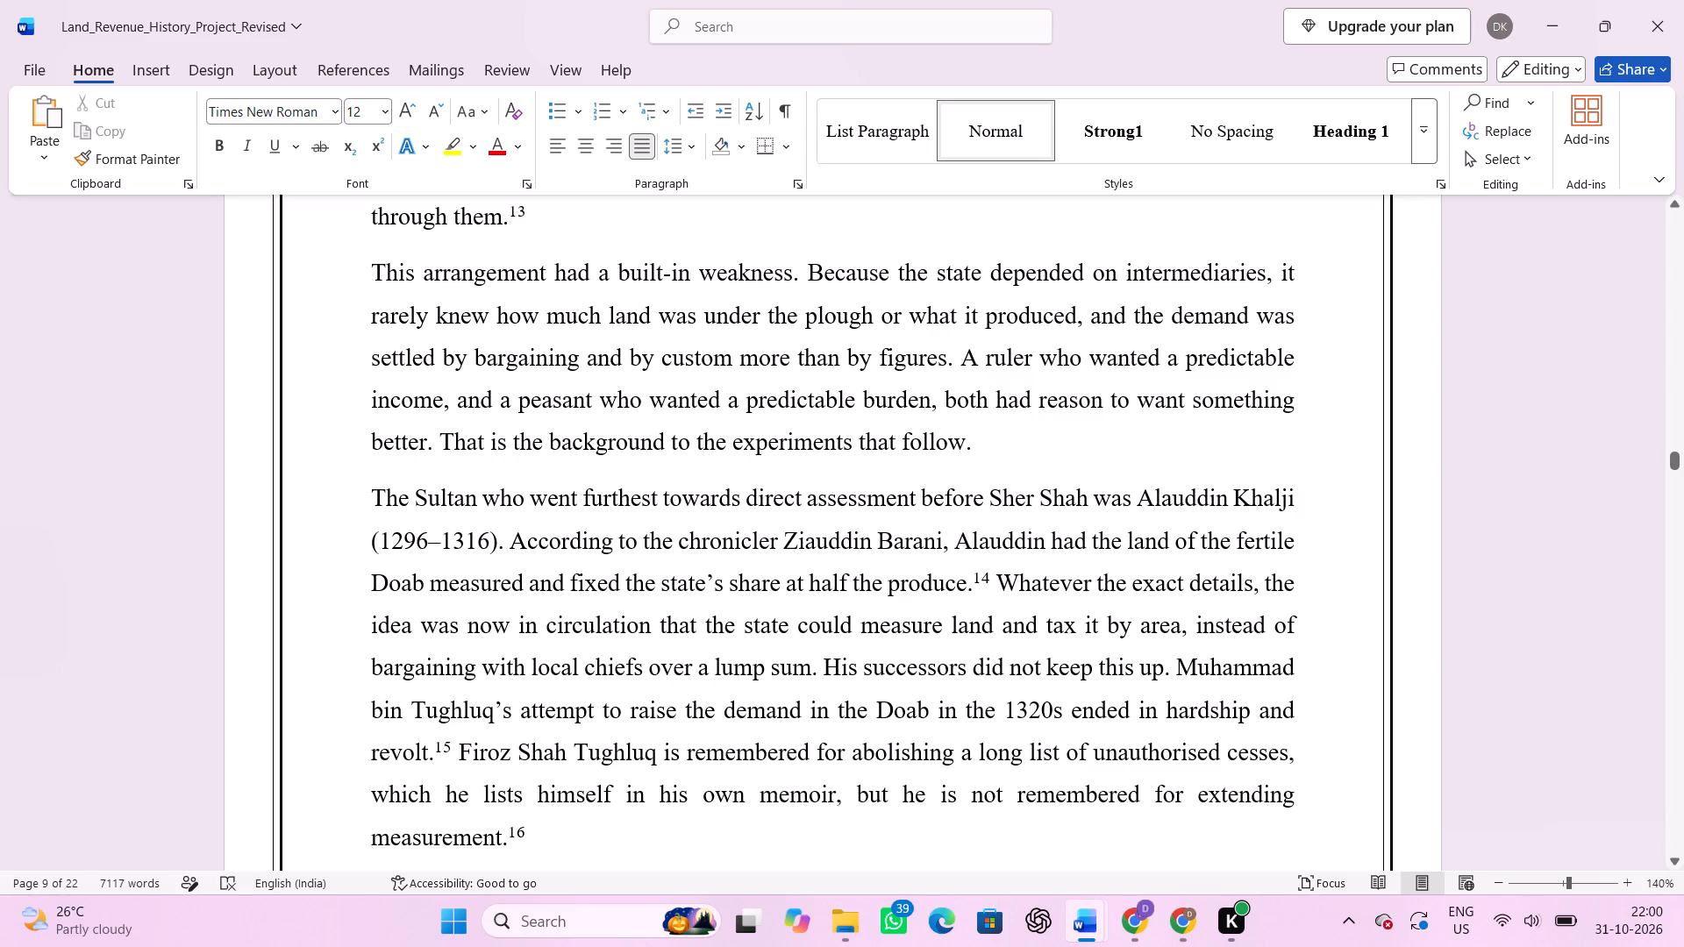
{"action": "scroll", "coordinate": [726, 473], "scroll_direction": "right", "scroll_amount": 1}
{"action": "scroll", "coordinate": [618, 479], "scroll_direction": "down", "scroll_amount": 2}
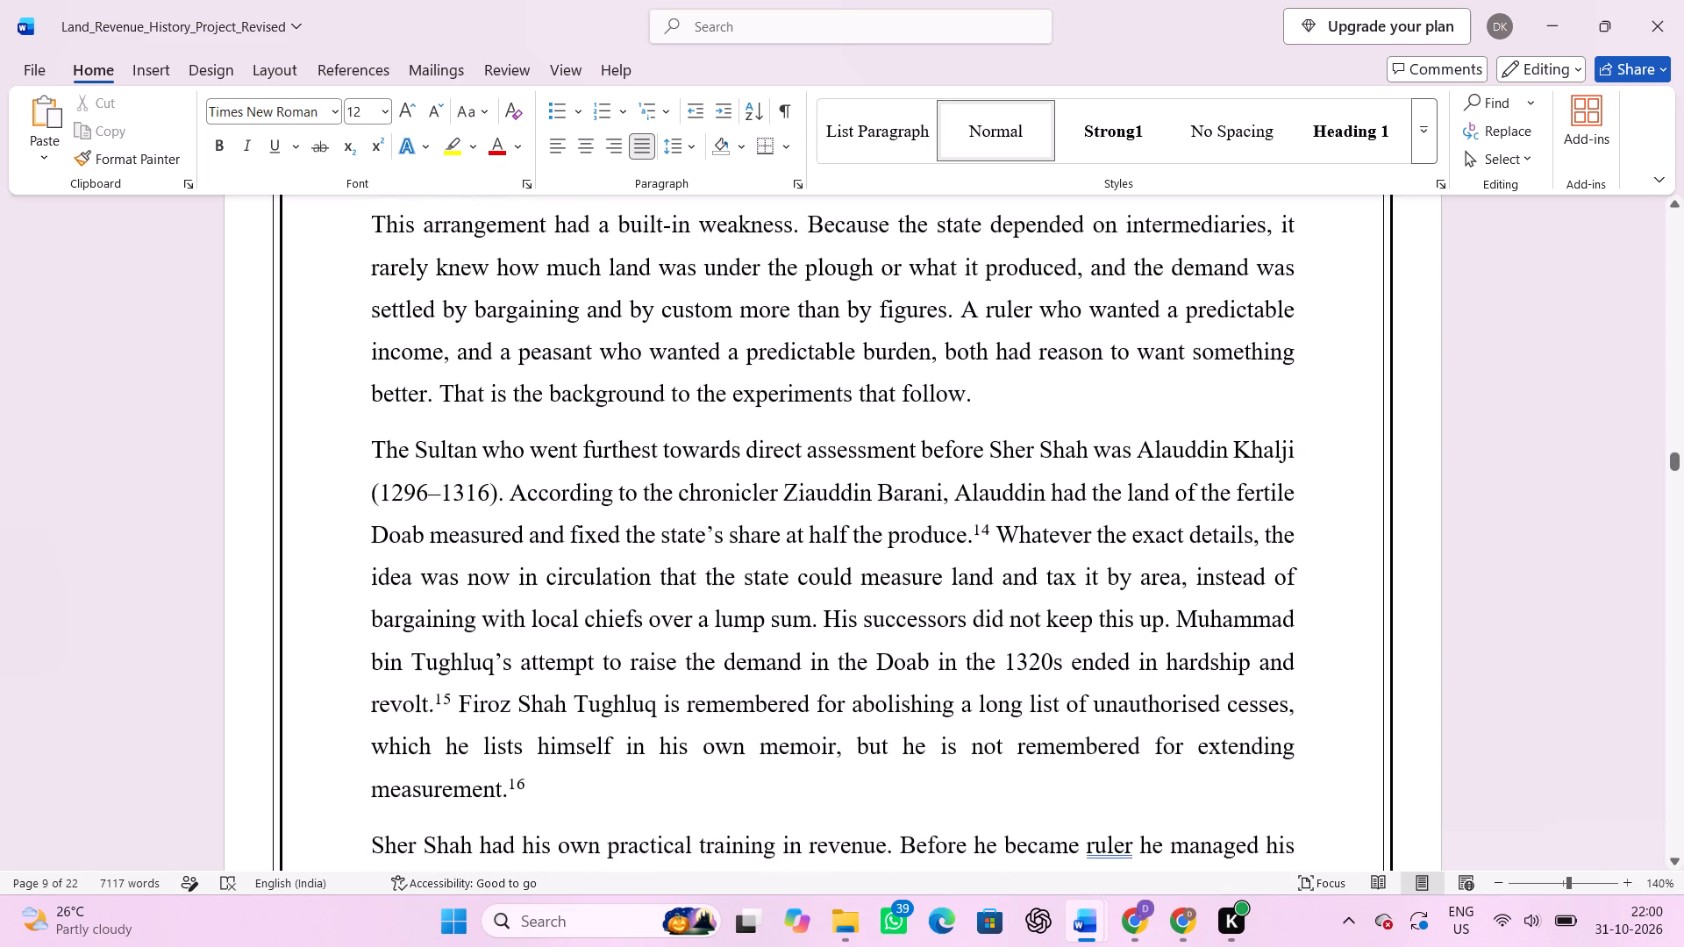
{"action": "scroll", "coordinate": [618, 479], "scroll_direction": "down", "scroll_amount": 1}
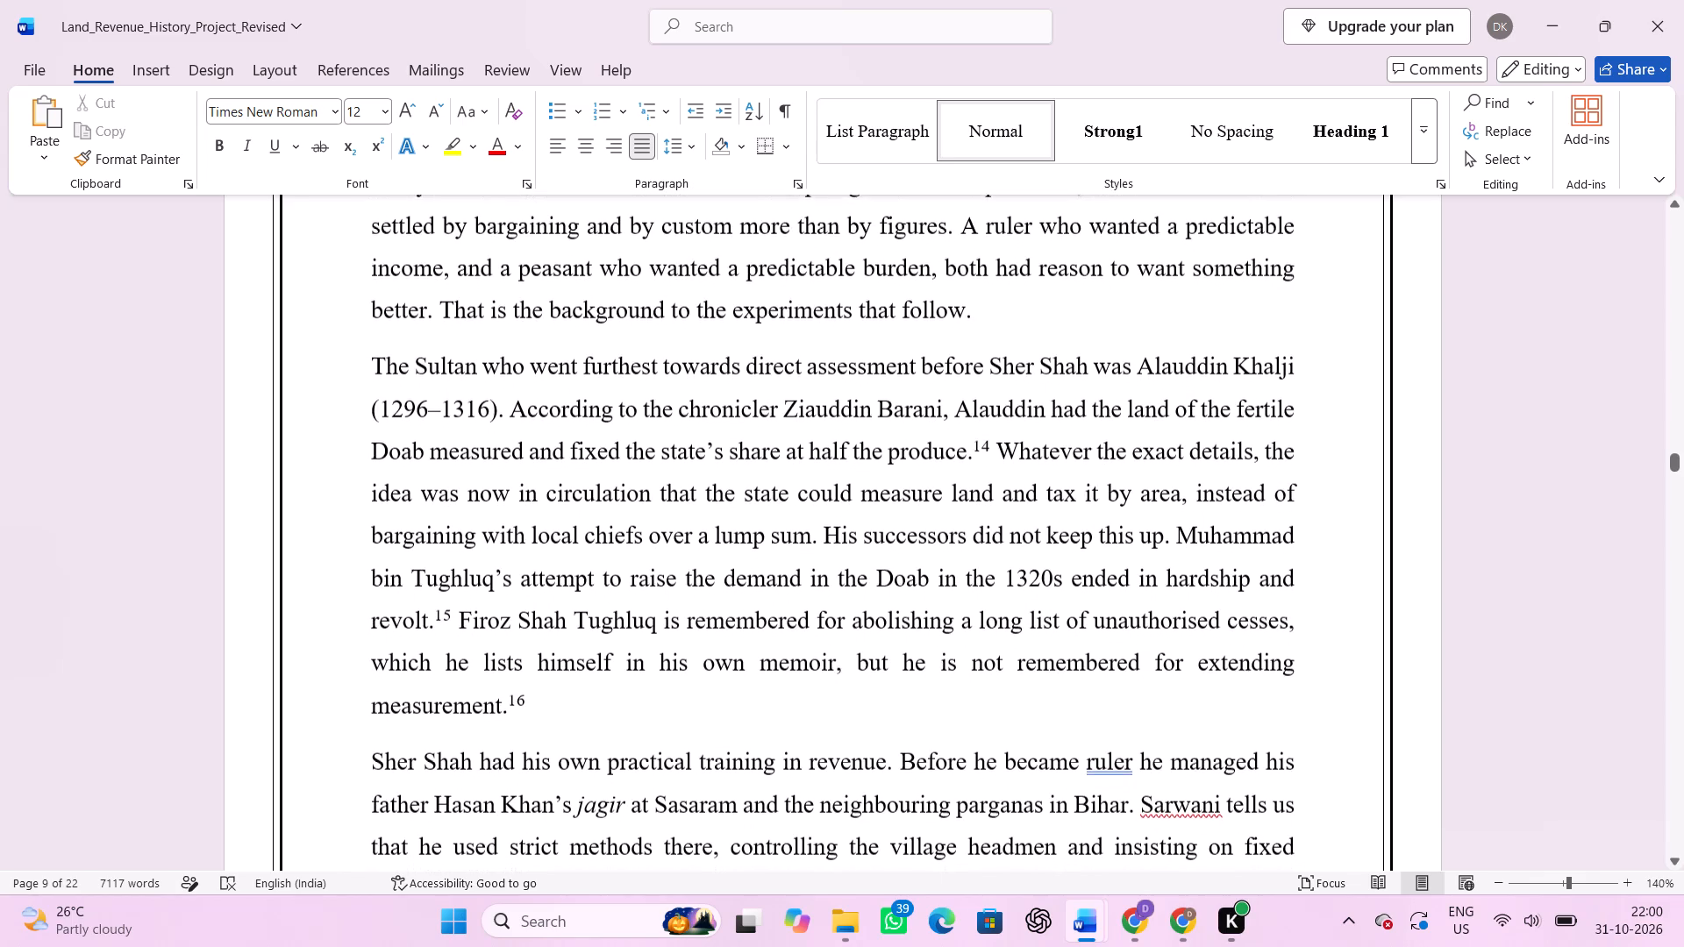
{"action": "scroll", "coordinate": [618, 479], "scroll_direction": "down", "scroll_amount": 2}
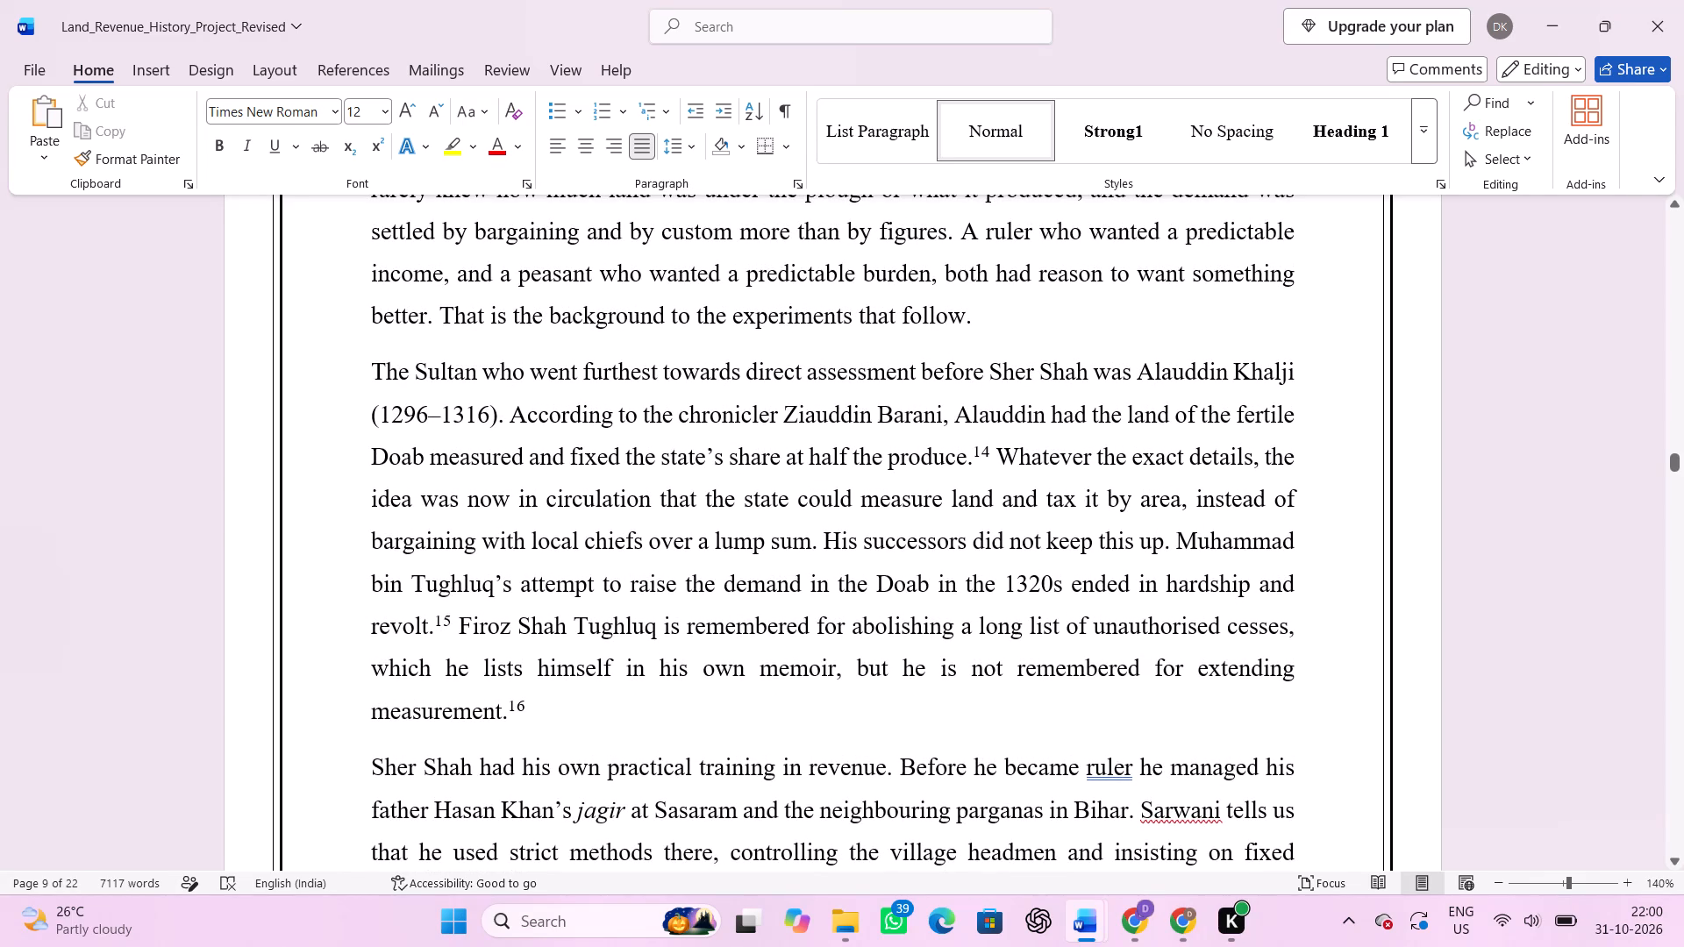
{"action": "scroll", "coordinate": [618, 479], "scroll_direction": "down", "scroll_amount": 1}
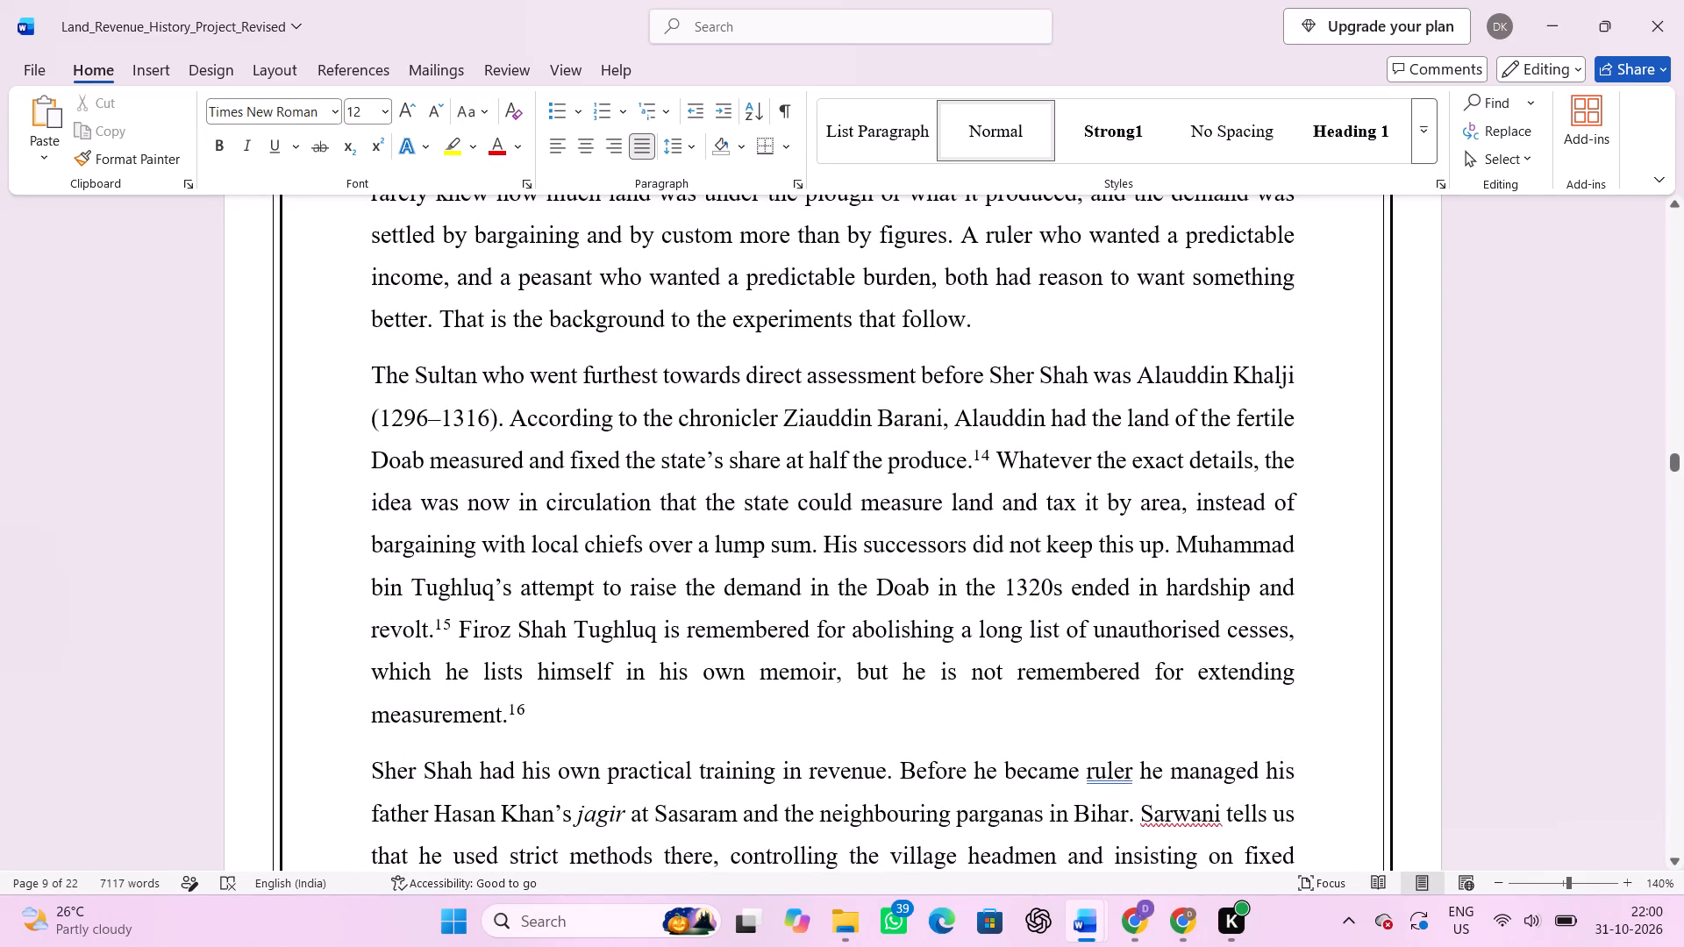
{"action": "scroll", "coordinate": [618, 479], "scroll_direction": "down", "scroll_amount": 2}
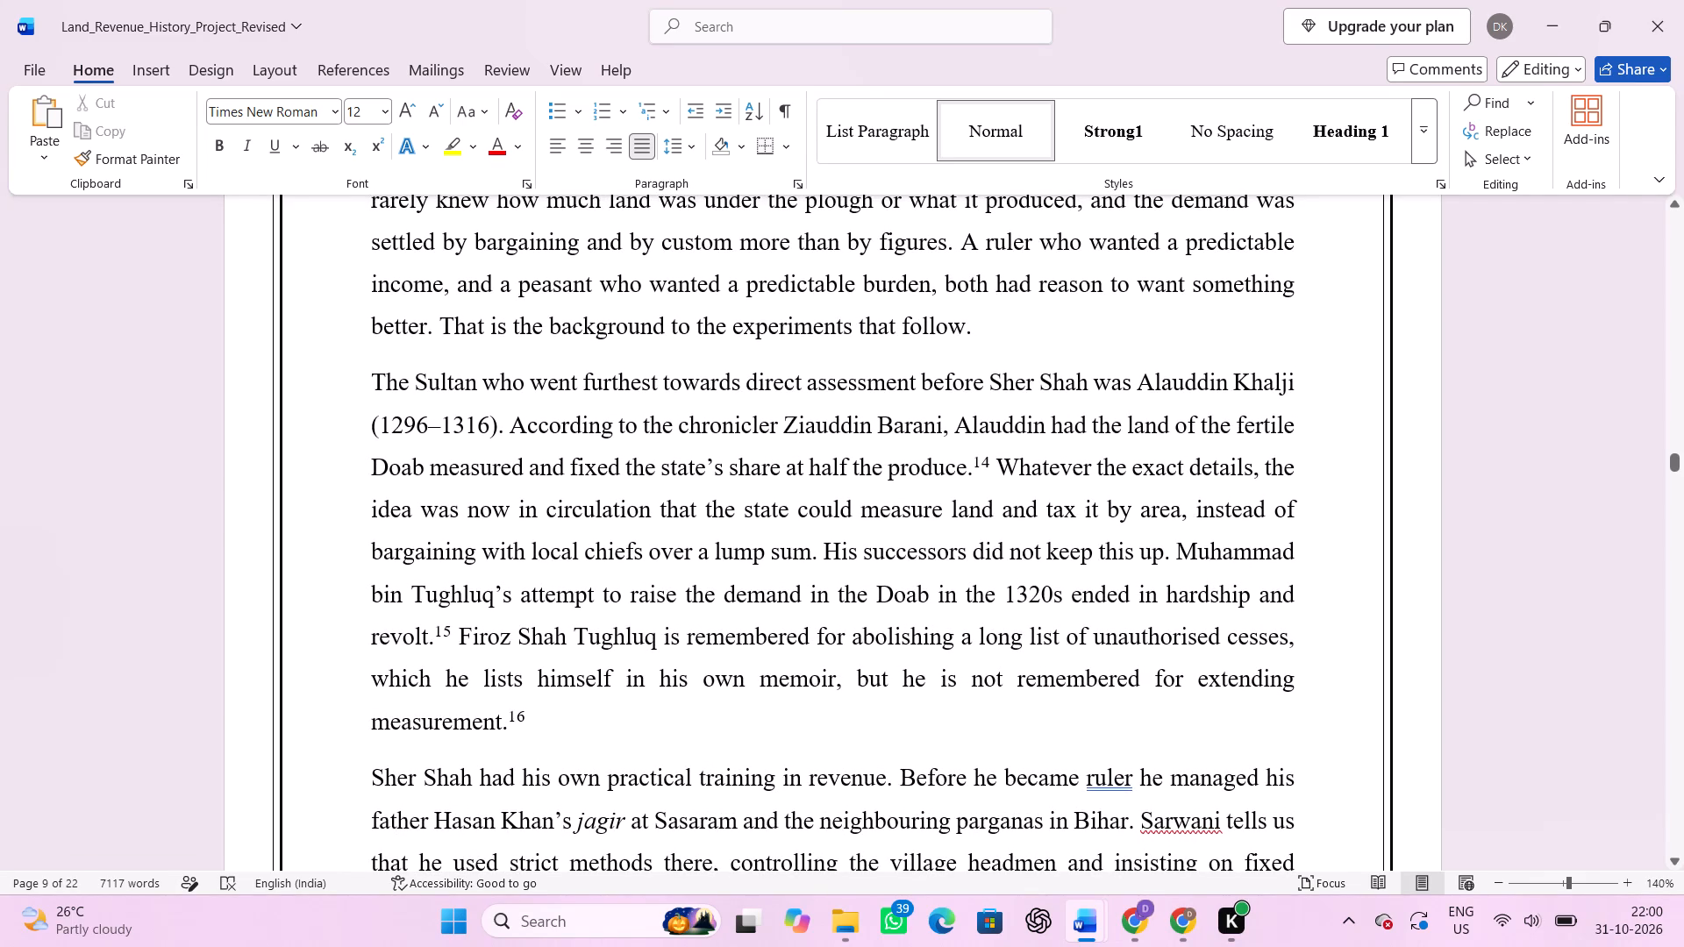
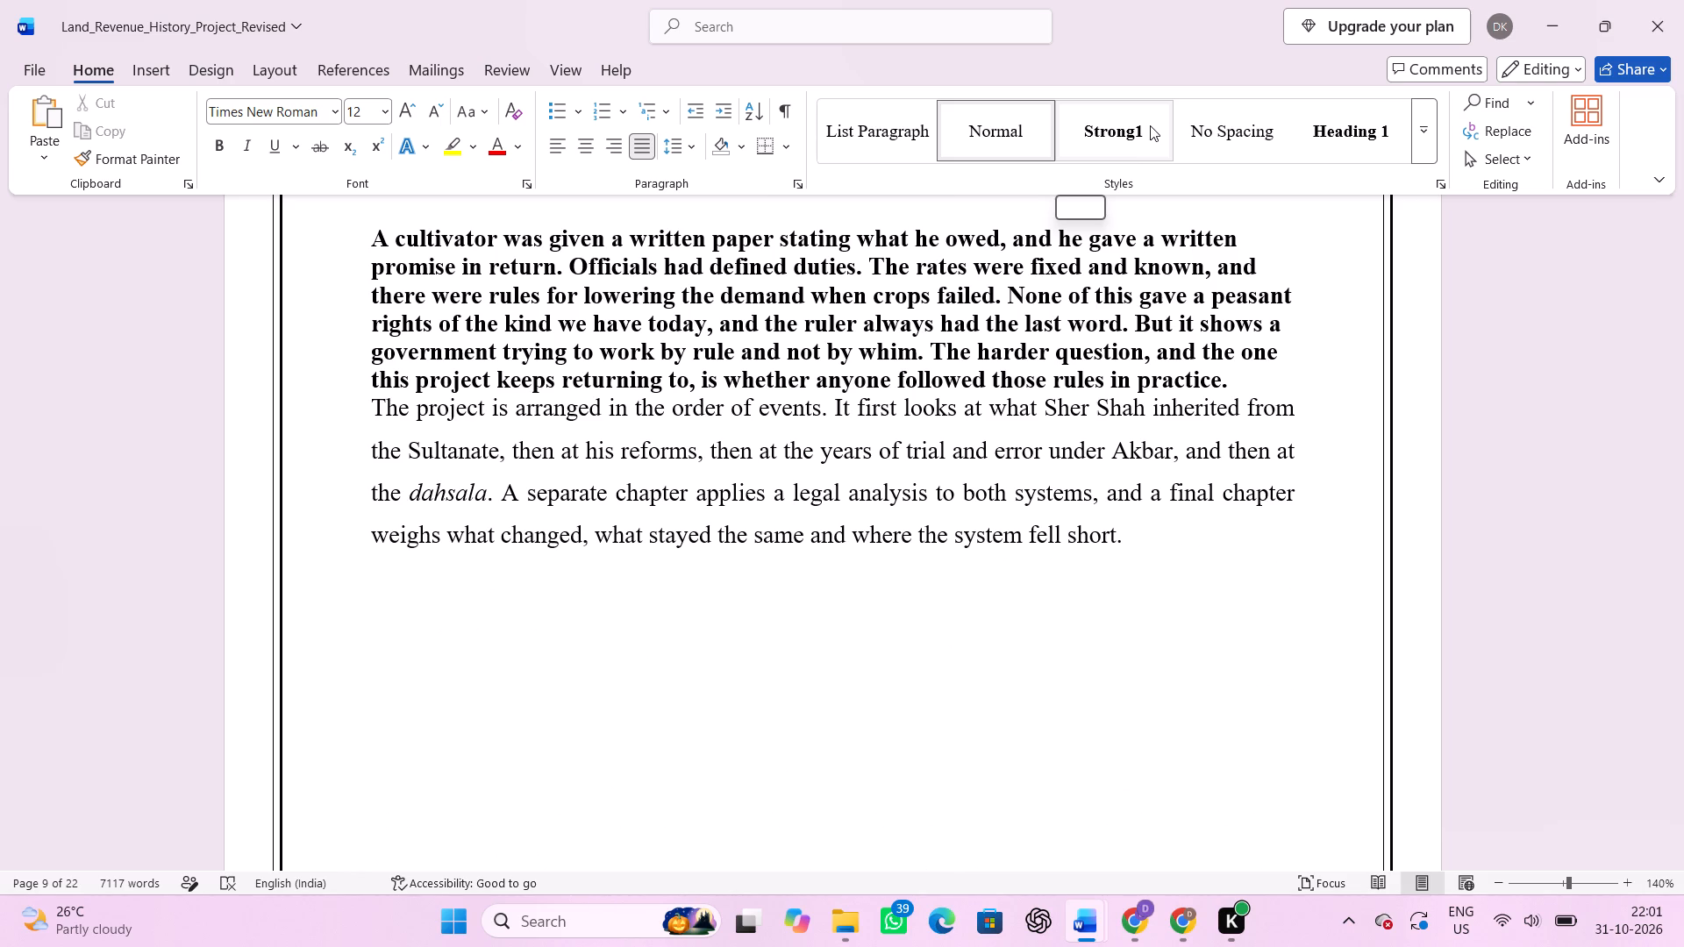
Undo the recent edits at the end of the Introduction, back through the Strong1 styling, the law-student sentence deletion and the dahsala correction.
{"action": "key", "text": "ctrl+z"}
{"action": "left_click", "coordinate": [1150, 125], "text": "ctrl"}
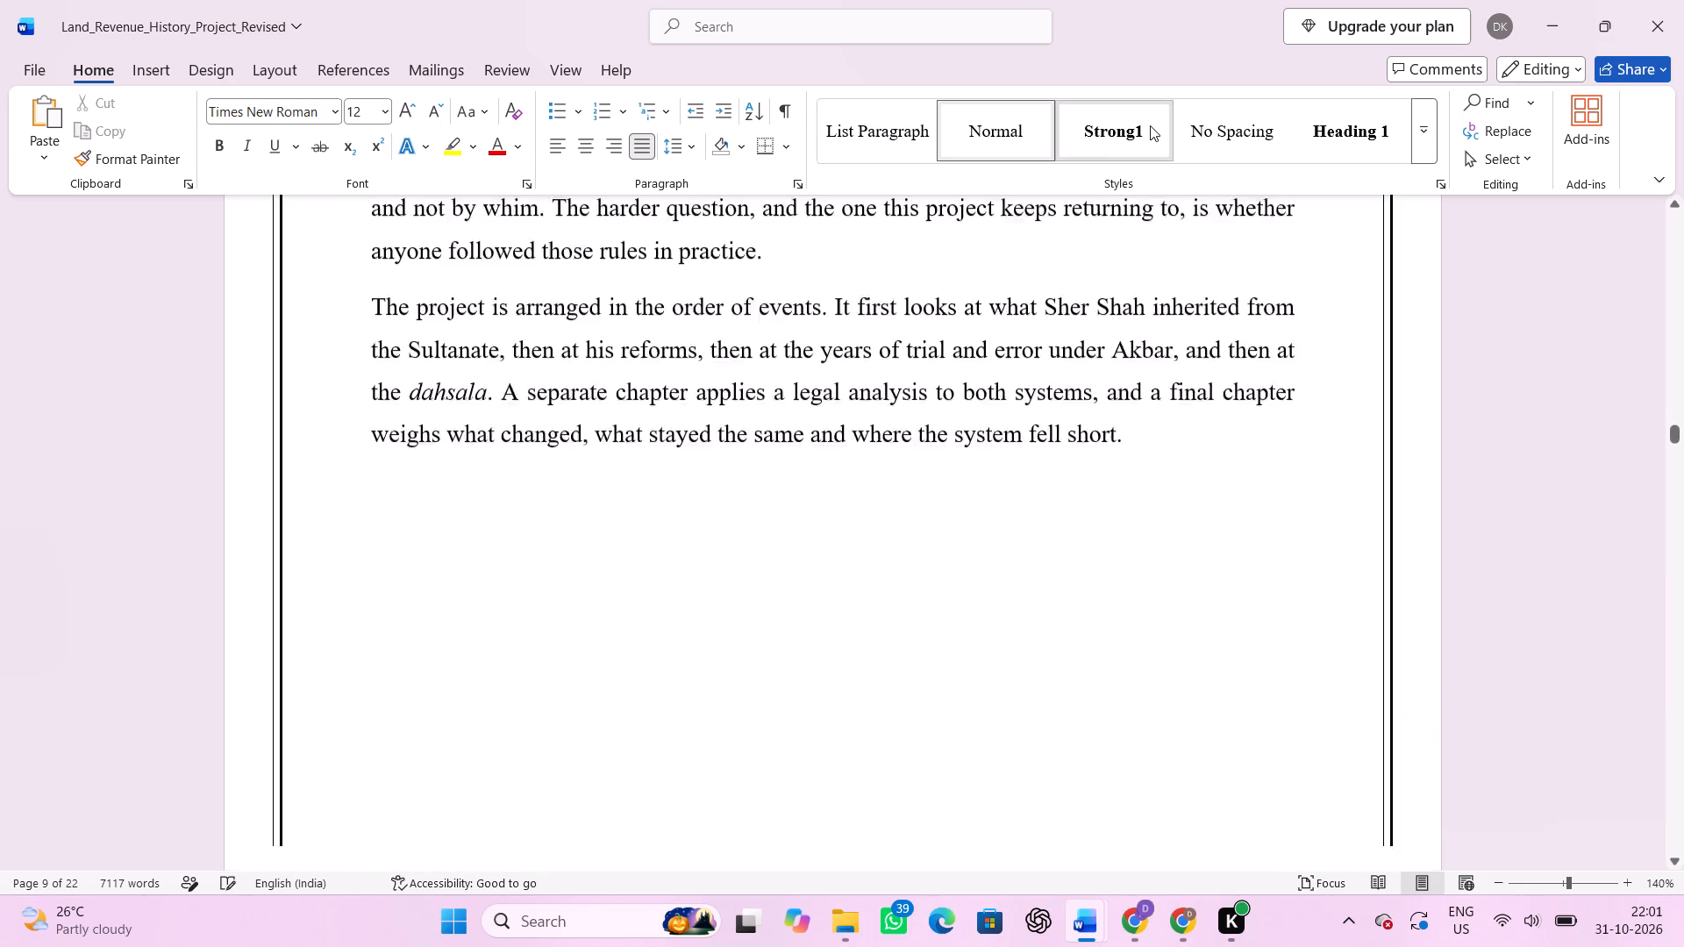
{"action": "key", "text": "ctrl+z"}
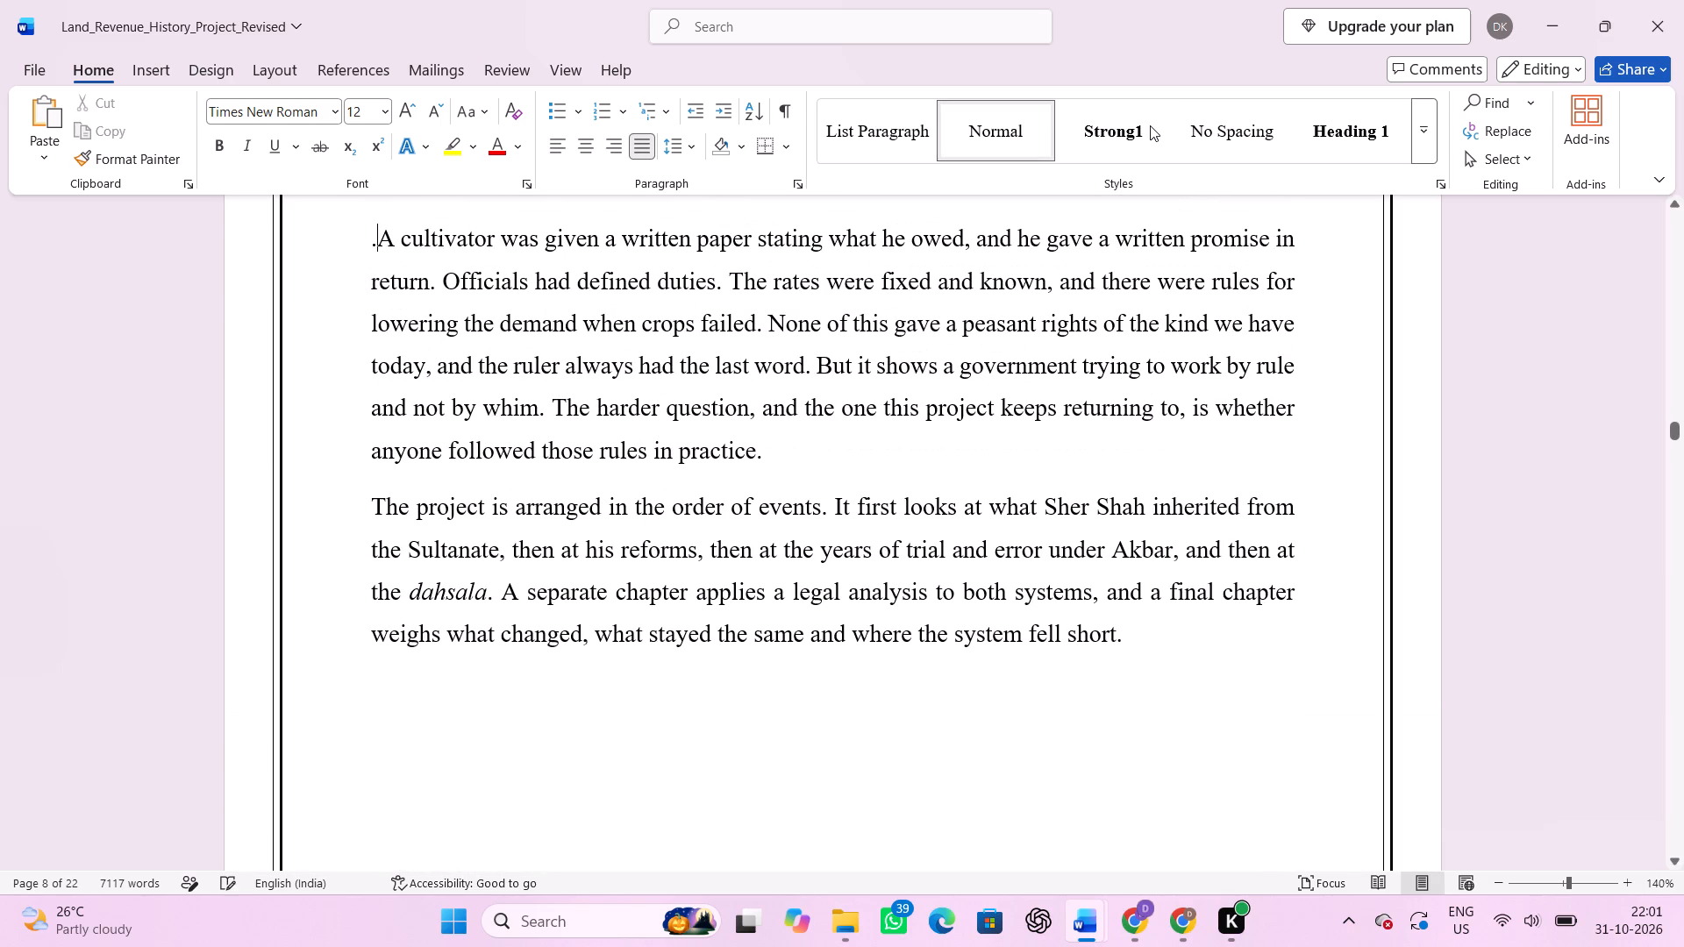
{"action": "scroll", "coordinate": [808, 356], "scroll_direction": "down", "scroll_amount": 1}
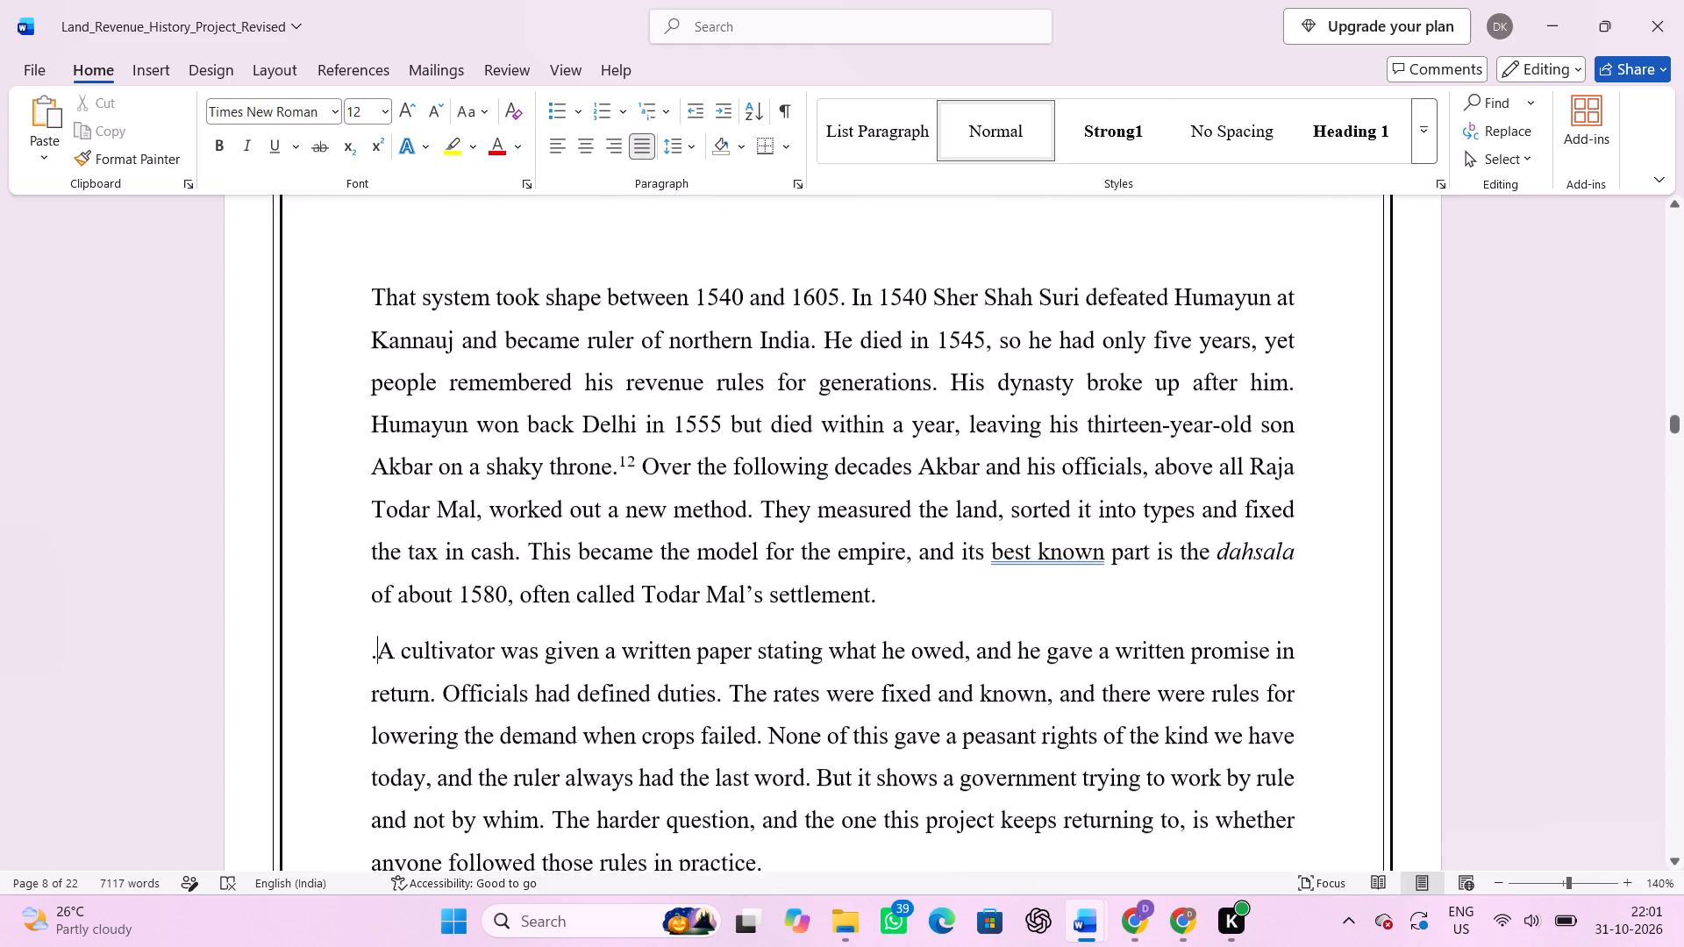
{"action": "scroll", "coordinate": [808, 356], "scroll_direction": "down", "scroll_amount": 2}
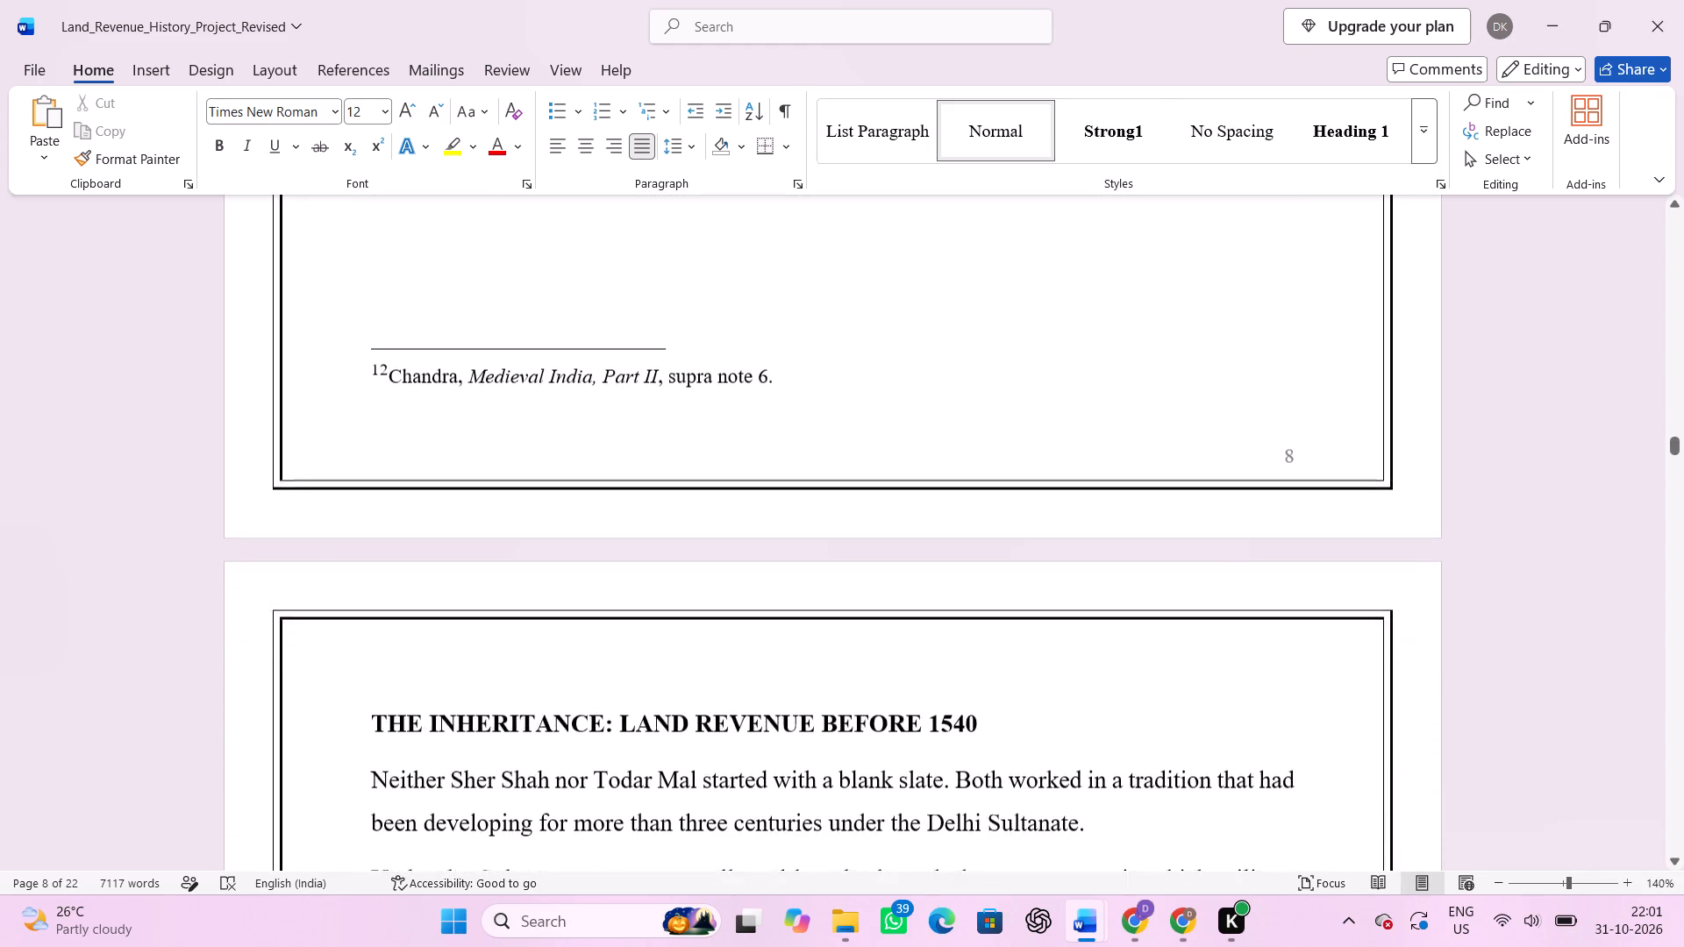
{"action": "scroll", "coordinate": [808, 356], "scroll_direction": "down", "scroll_amount": 1}
{"action": "key", "text": "ctrl+z"}
{"action": "key", "text": "ctrl+z"}
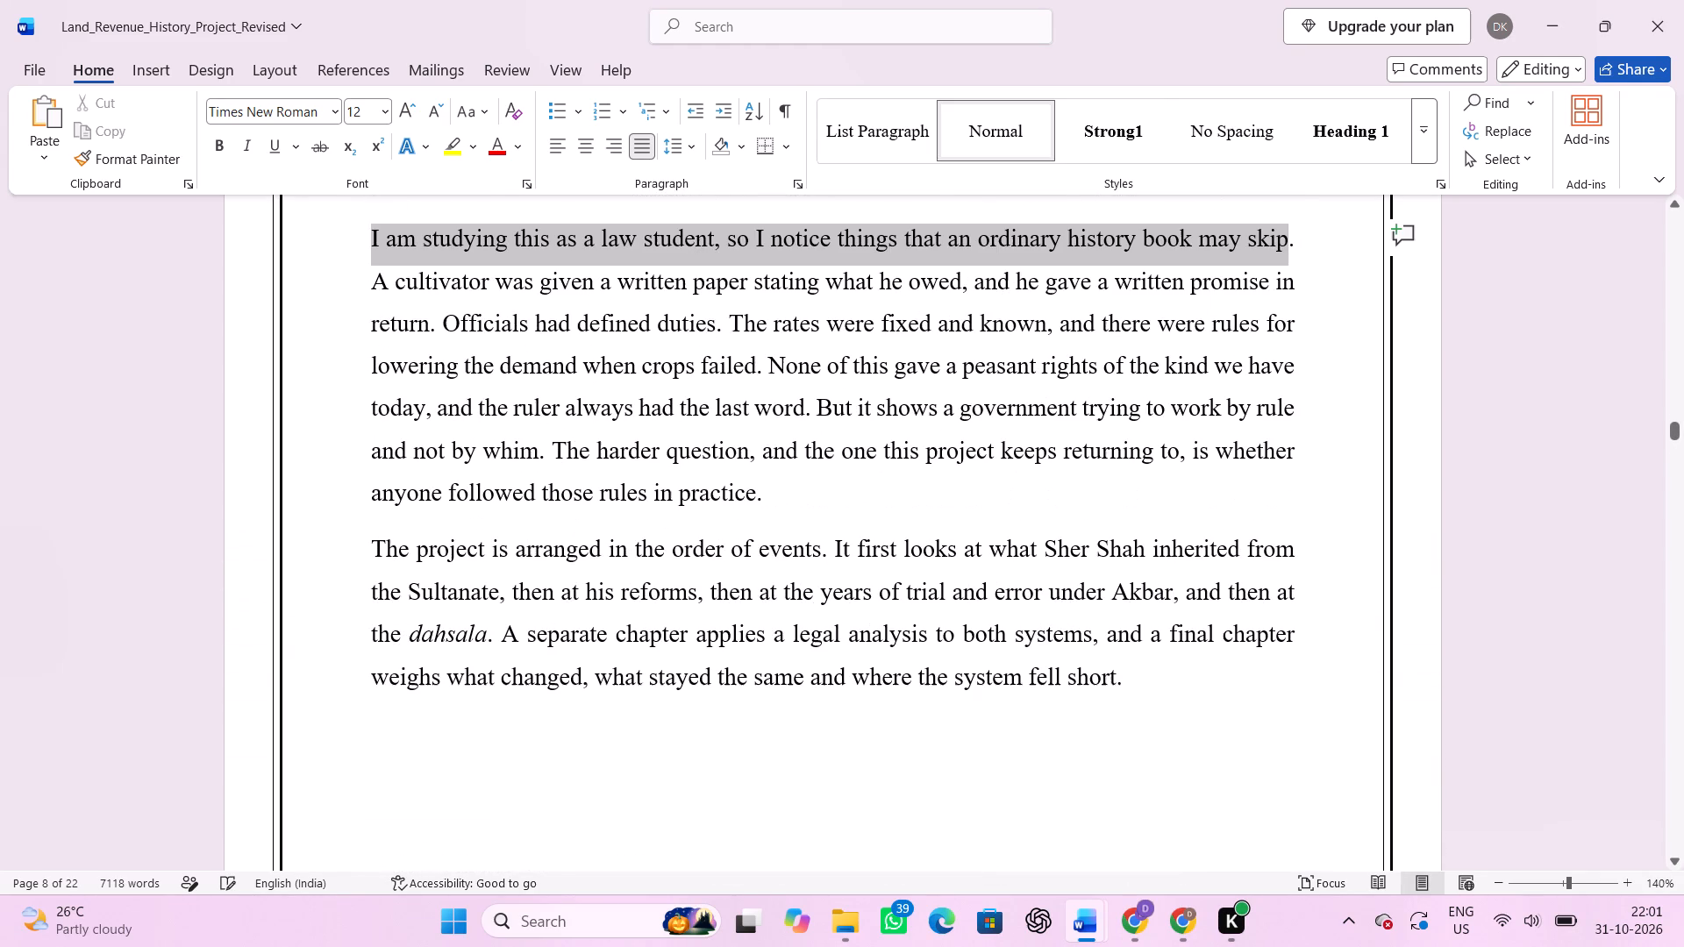
{"action": "key", "text": "ctrl+z"}
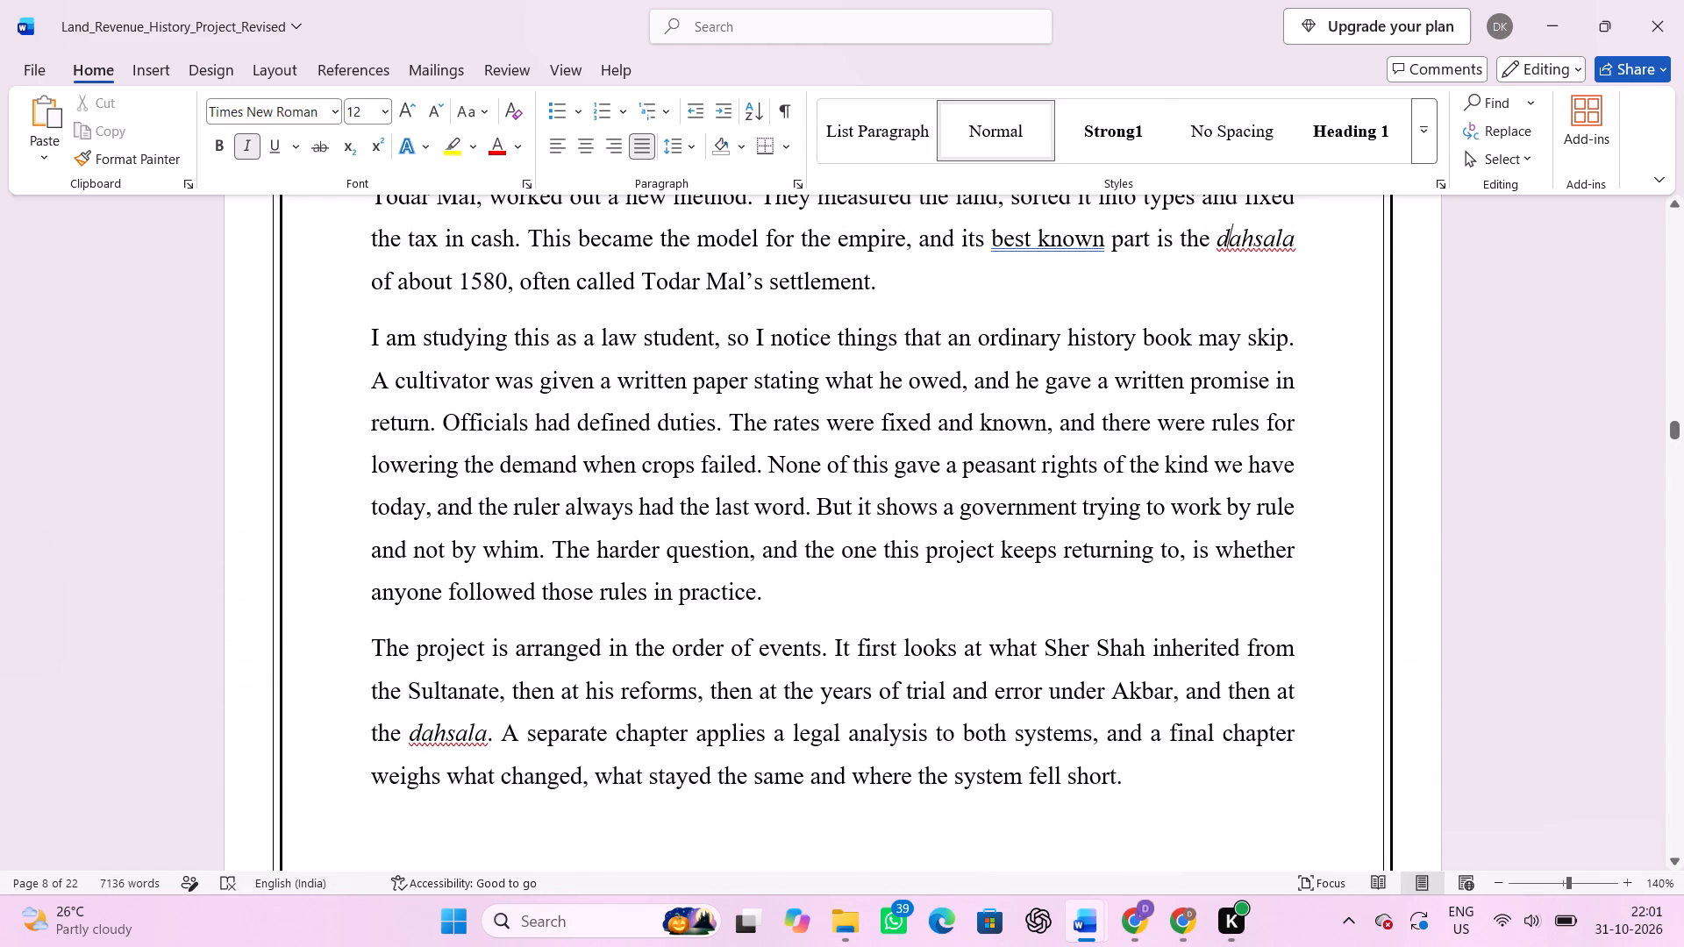
Correct the flagged word "dahsala" to "Dahsala" in the paragraph on the system that took shape between 1540 and 1605.
{"action": "left_click", "coordinate": [1262, 242]}
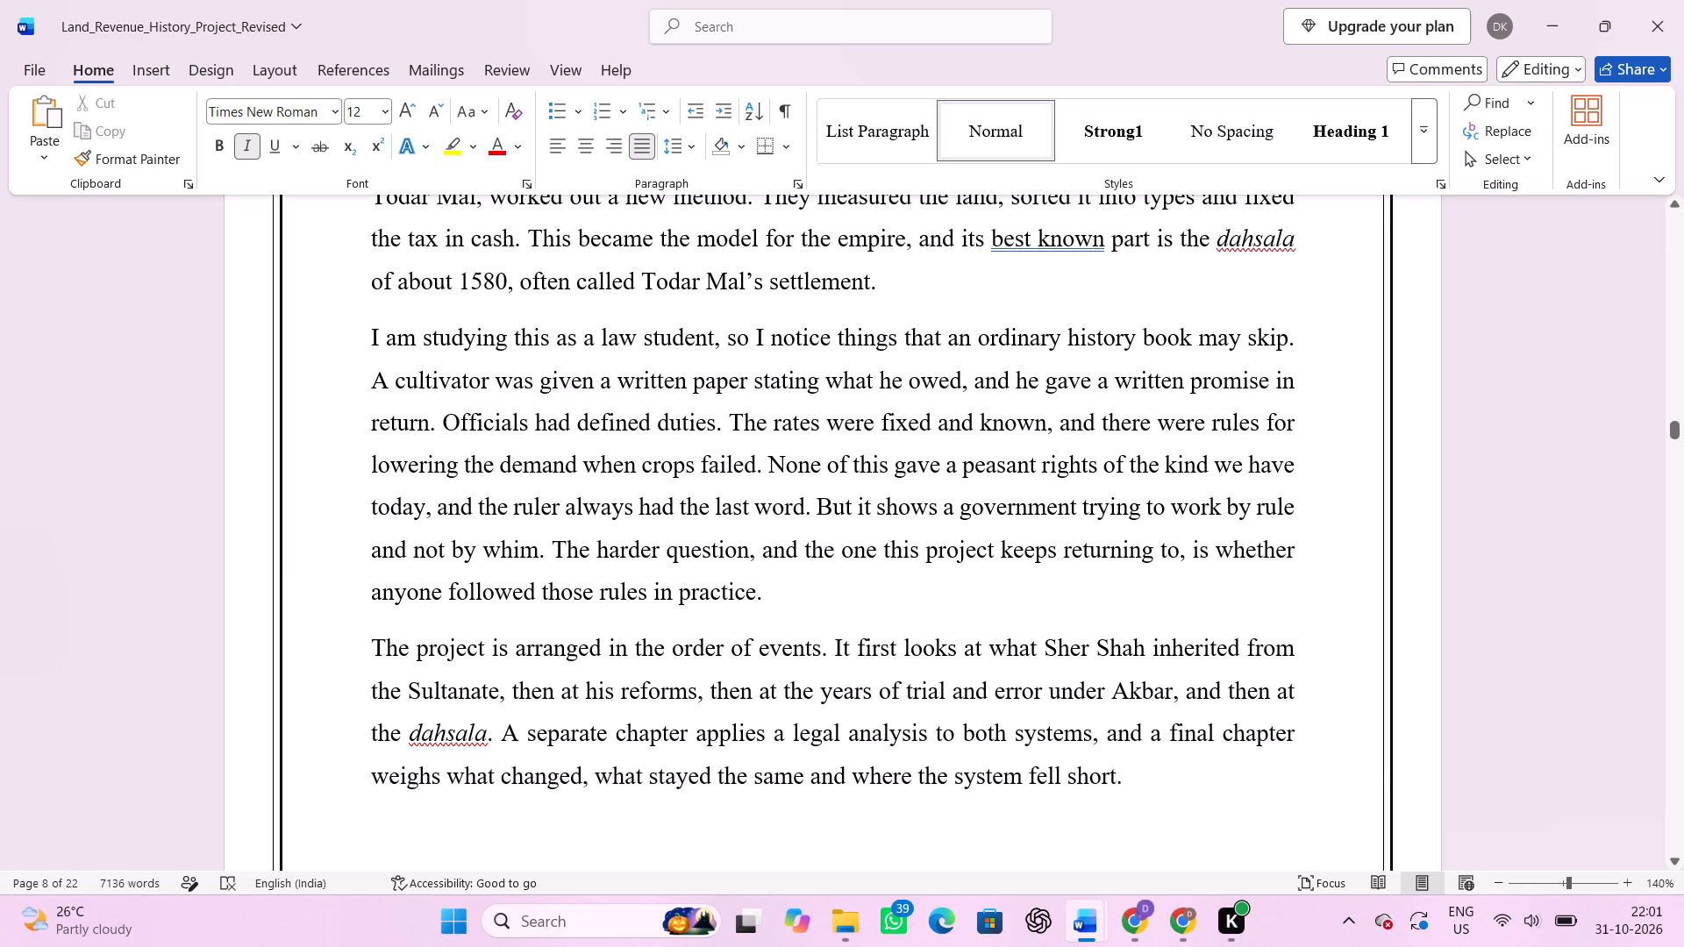
{"action": "right_click", "coordinate": [1262, 242]}
{"action": "left_click", "coordinate": [1204, 273]}
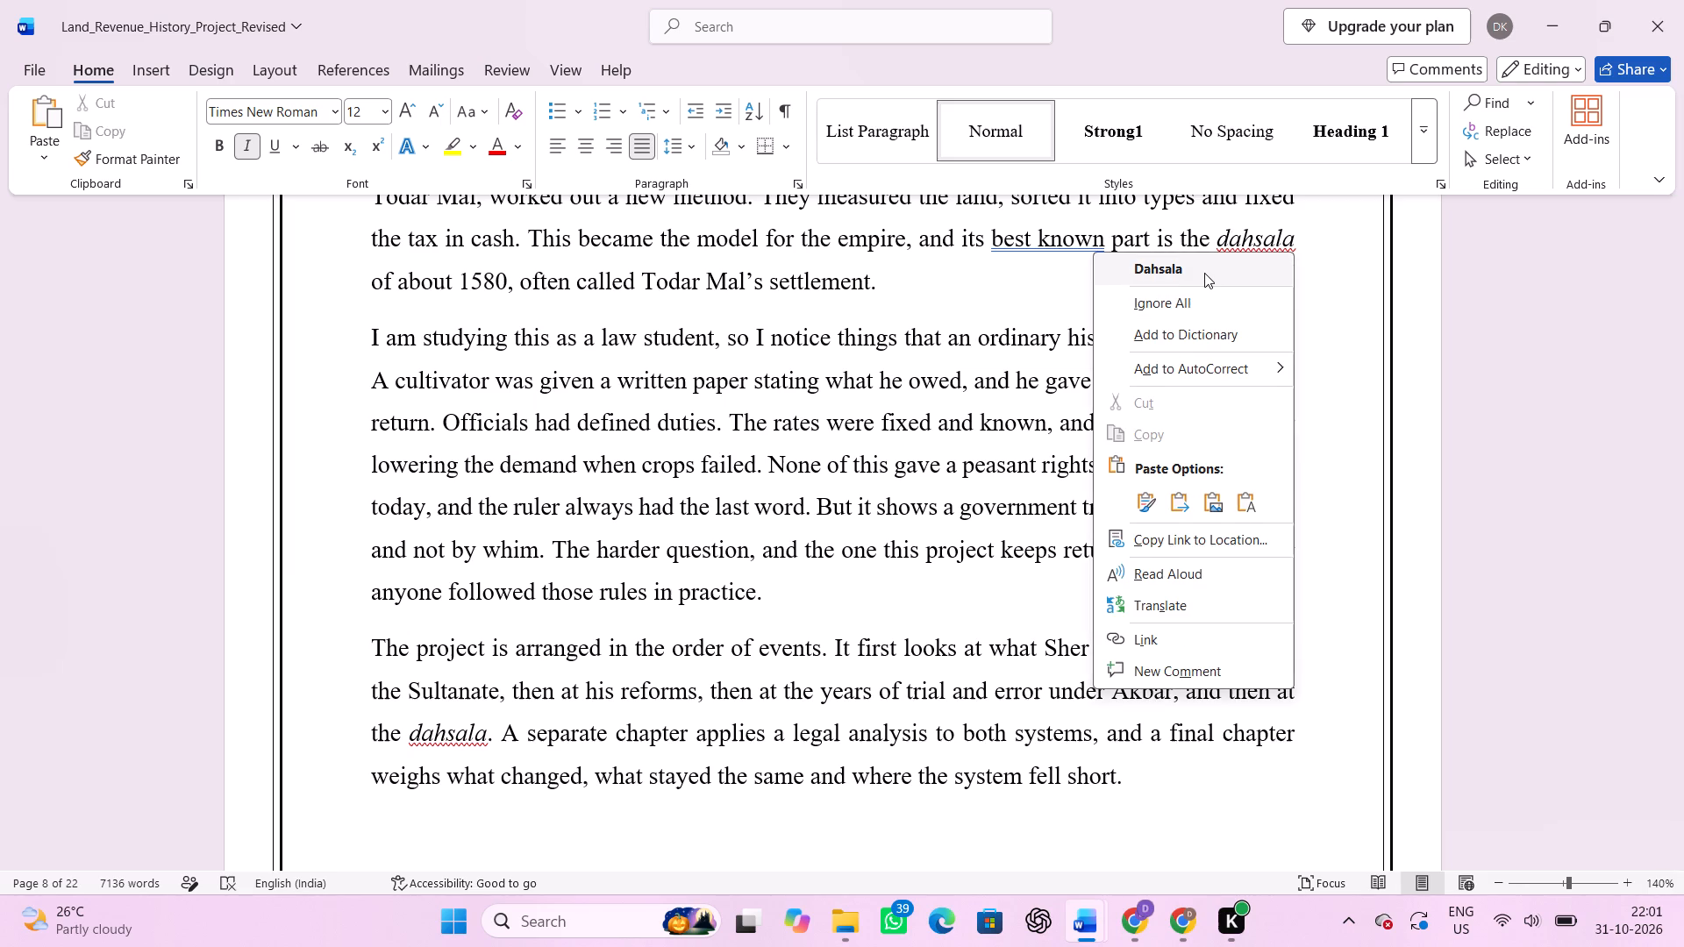
Delete the sentence "I am studying this as a law student…" with its leftover full stop, and start a new paragraph at "A cultivator".
{"action": "left_click_drag", "start_coordinate": [1284, 341], "coordinate": [775, 324]}
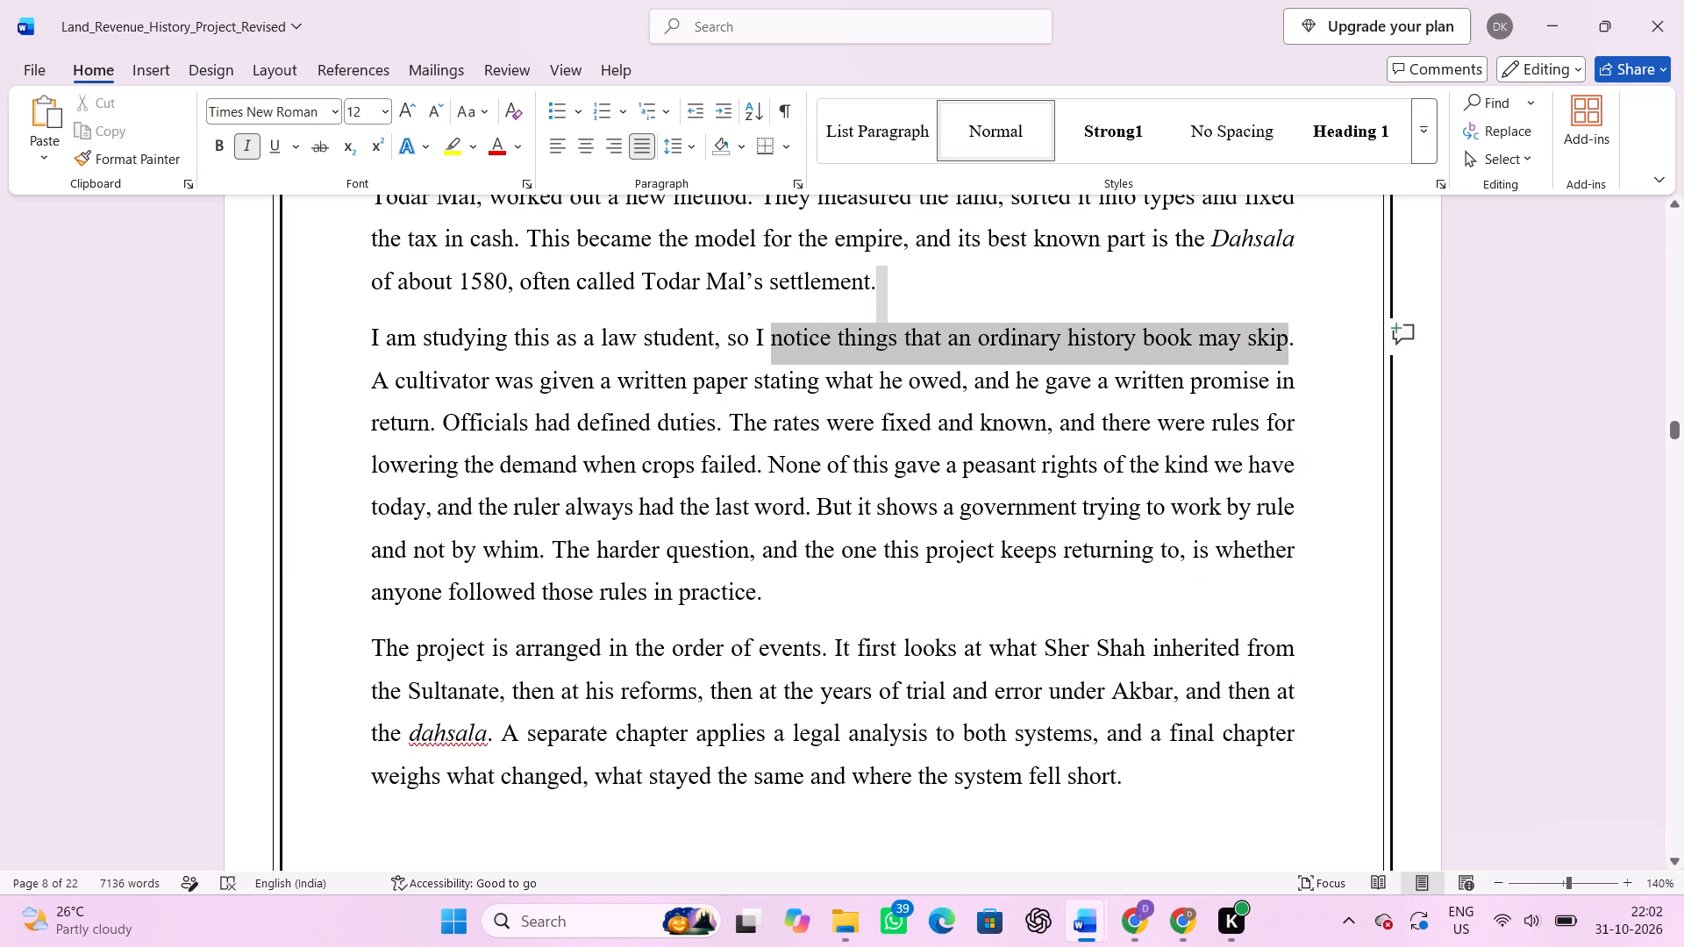
{"action": "left_click_drag", "start_coordinate": [775, 324], "coordinate": [333, 368]}
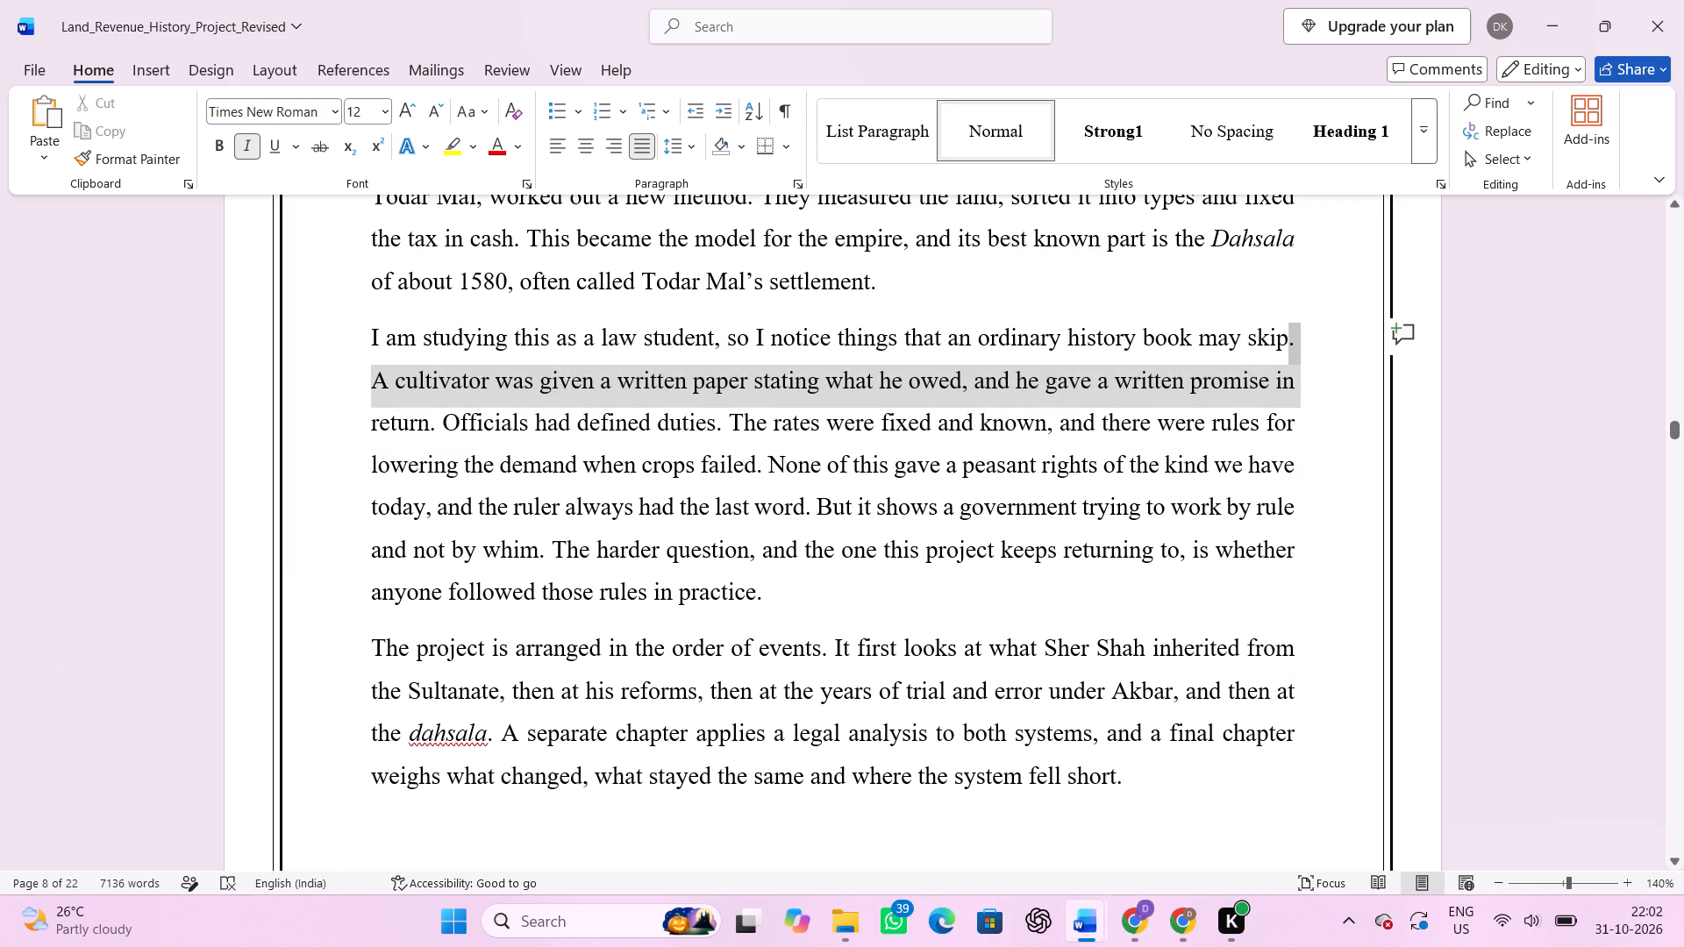
{"action": "left_click_drag", "start_coordinate": [333, 368], "coordinate": [360, 338]}
{"action": "key", "text": "BackSpace"}
{"action": "key", "text": "BackSpace"}
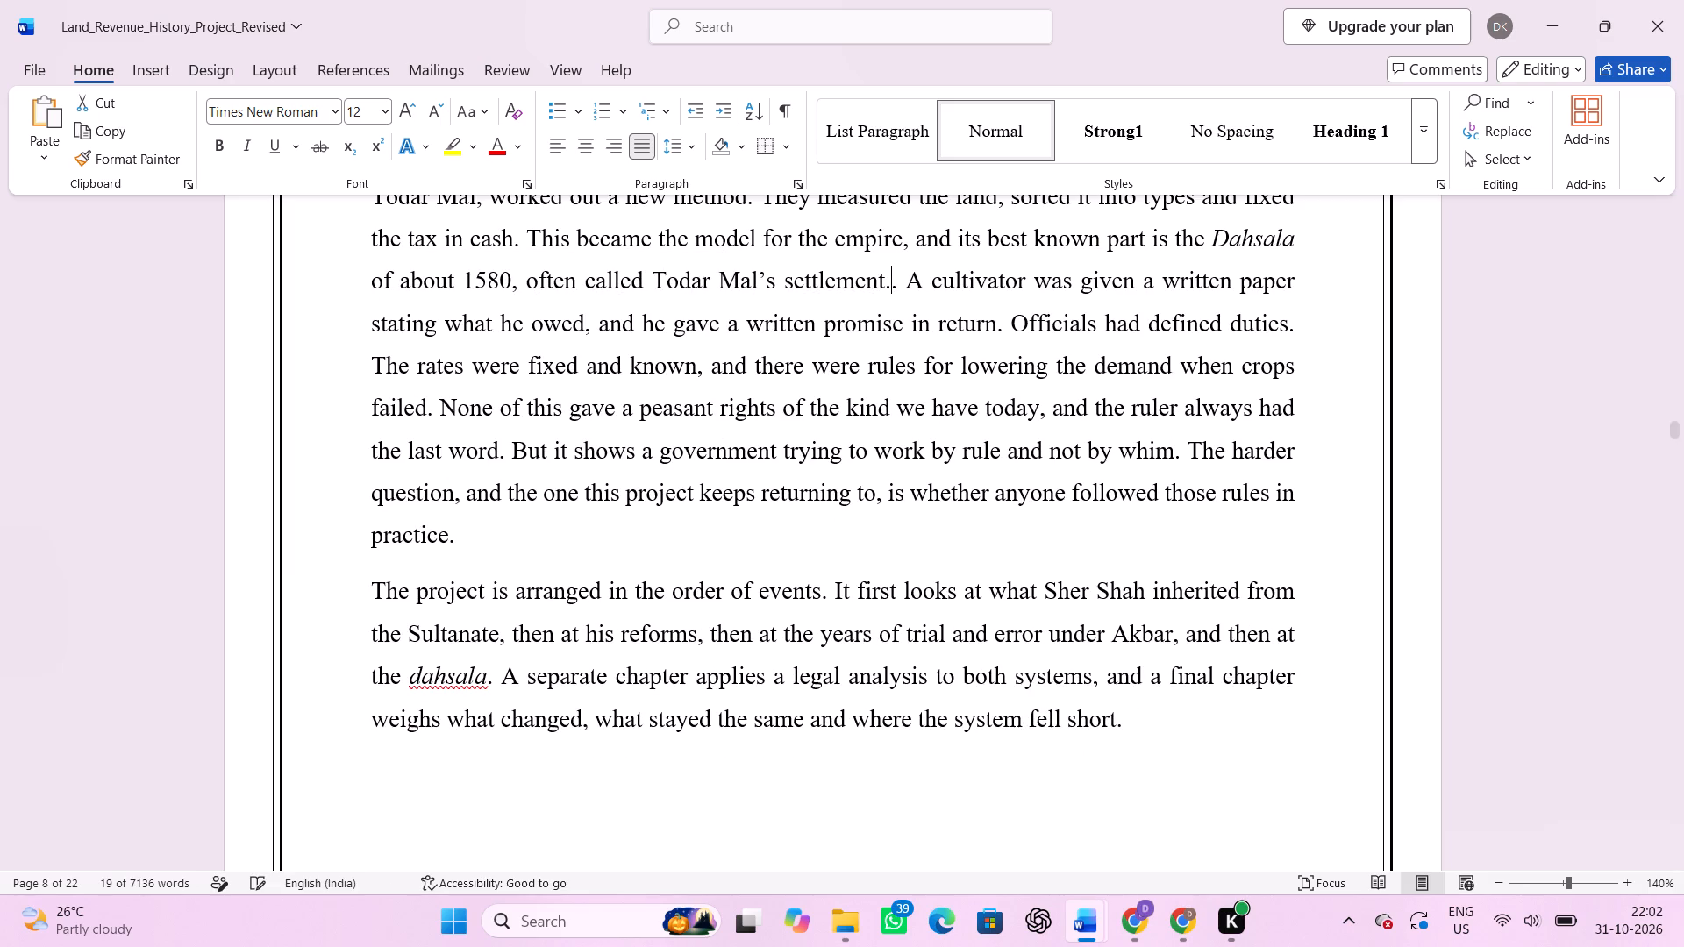
{"action": "scroll", "coordinate": [353, 367], "scroll_direction": "up", "scroll_amount": 1}
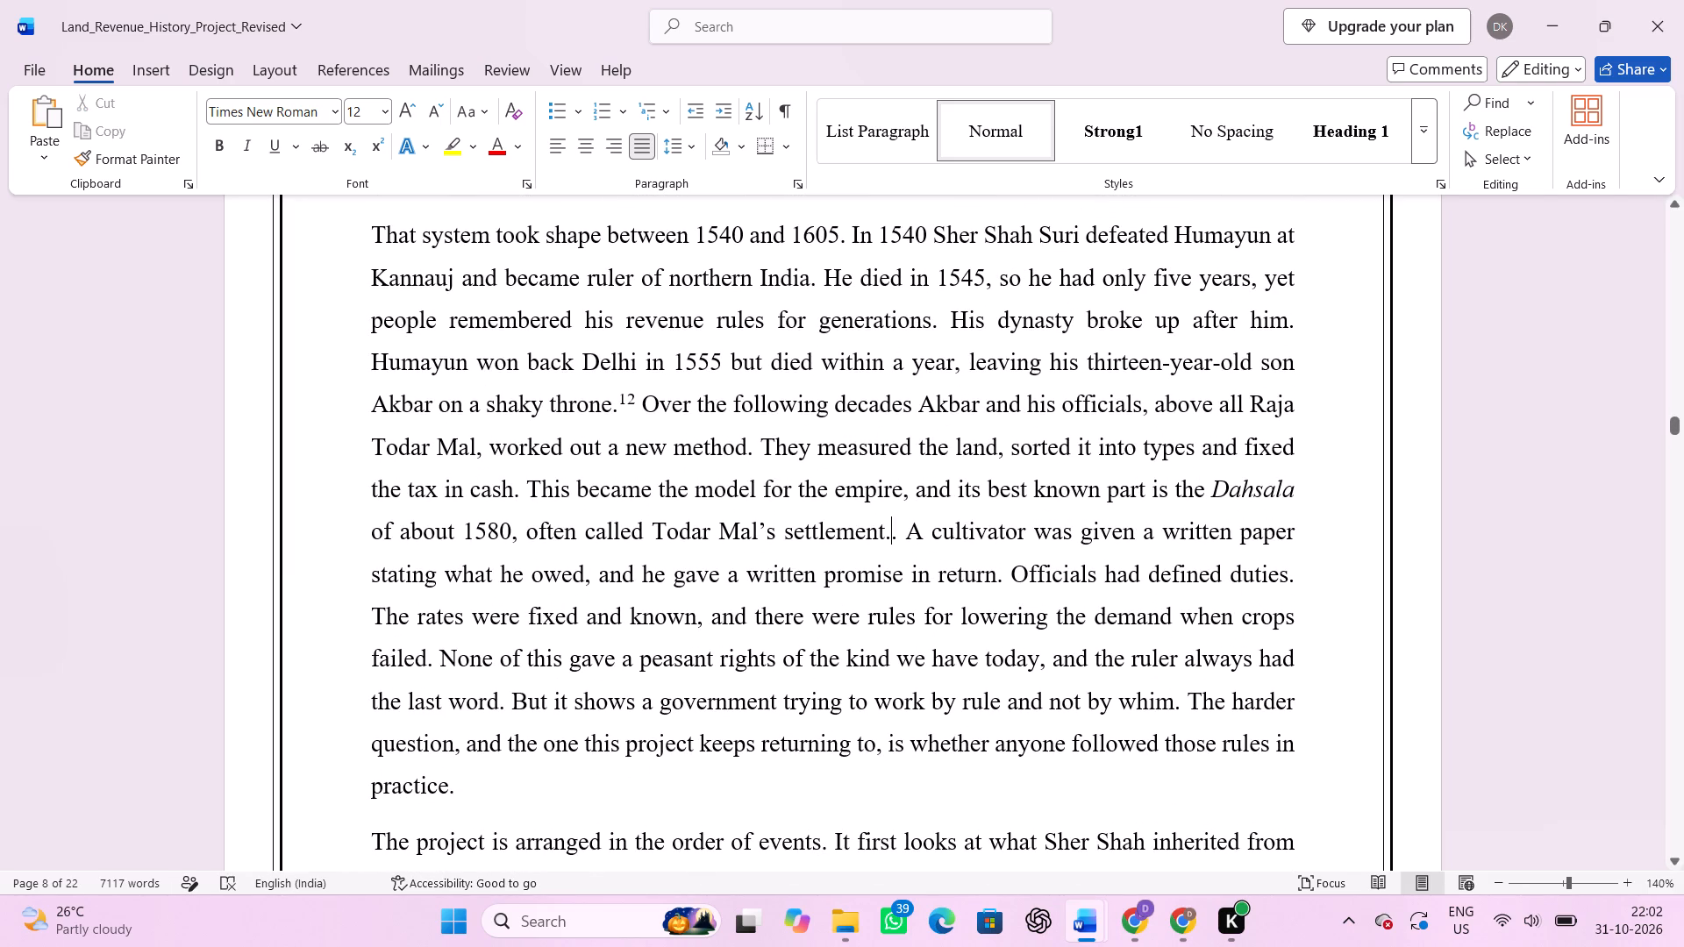
{"action": "key", "text": "Right"}
{"action": "key", "text": "BackSpace"}
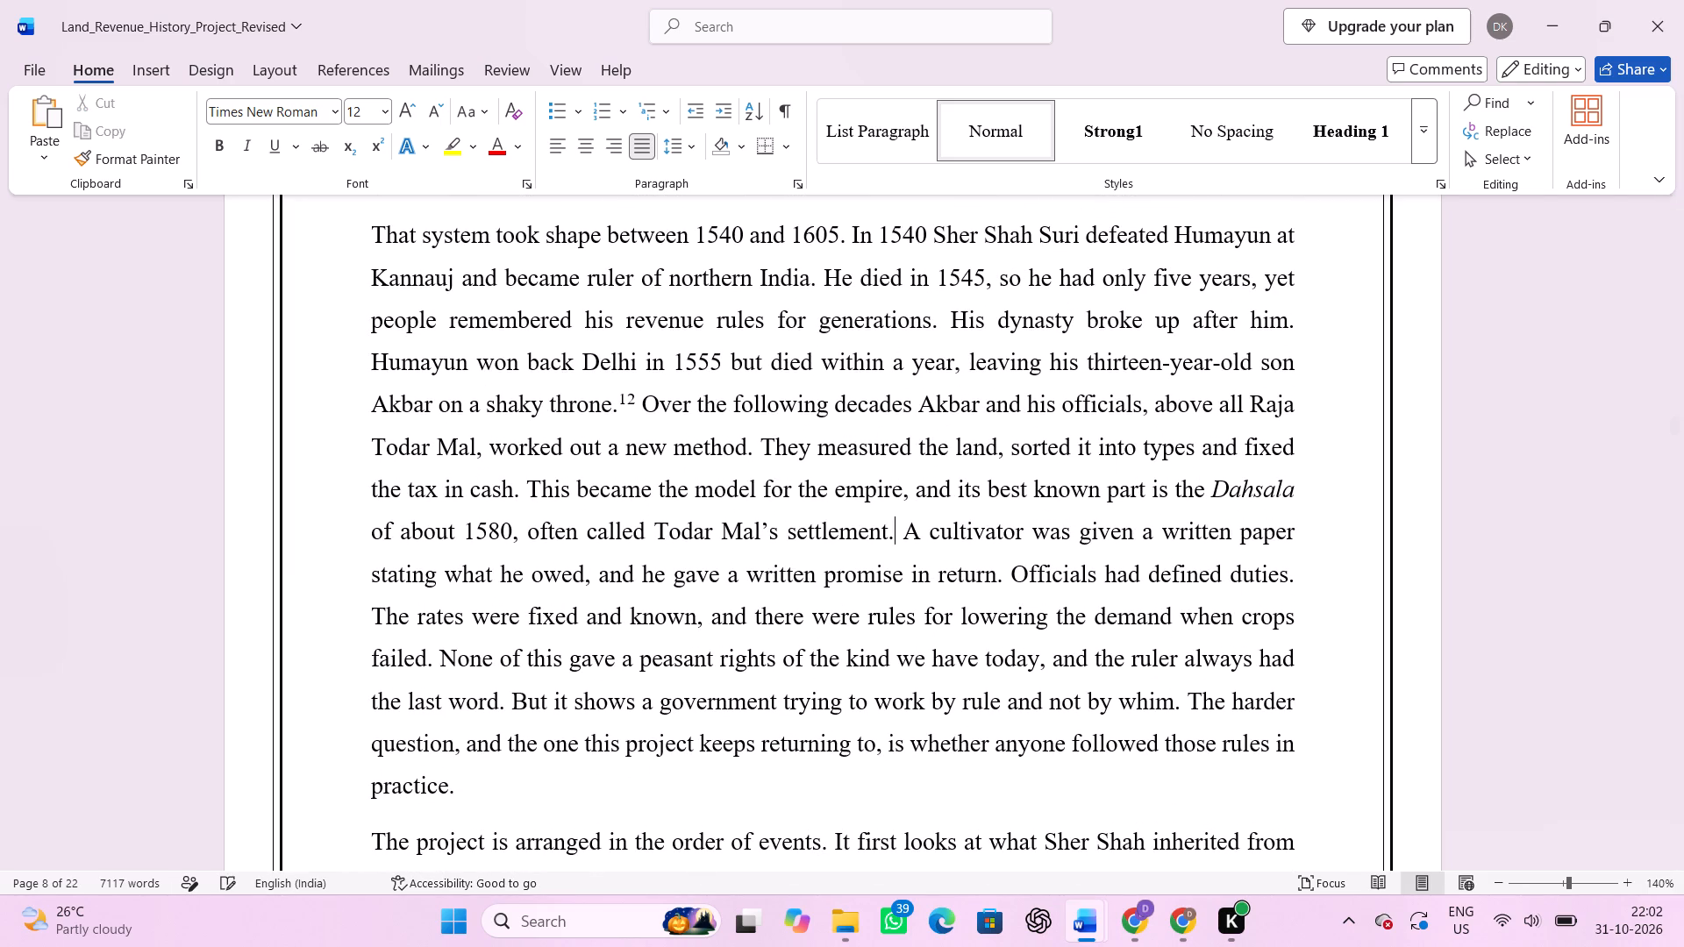
{"action": "key", "text": "Return"}
Read through the chapter "The Inheritance: Land Revenue Before 1540" down to the paragraph on Sher Shah's practical training.
{"action": "scroll", "coordinate": [852, 580], "scroll_direction": "down", "scroll_amount": 1}
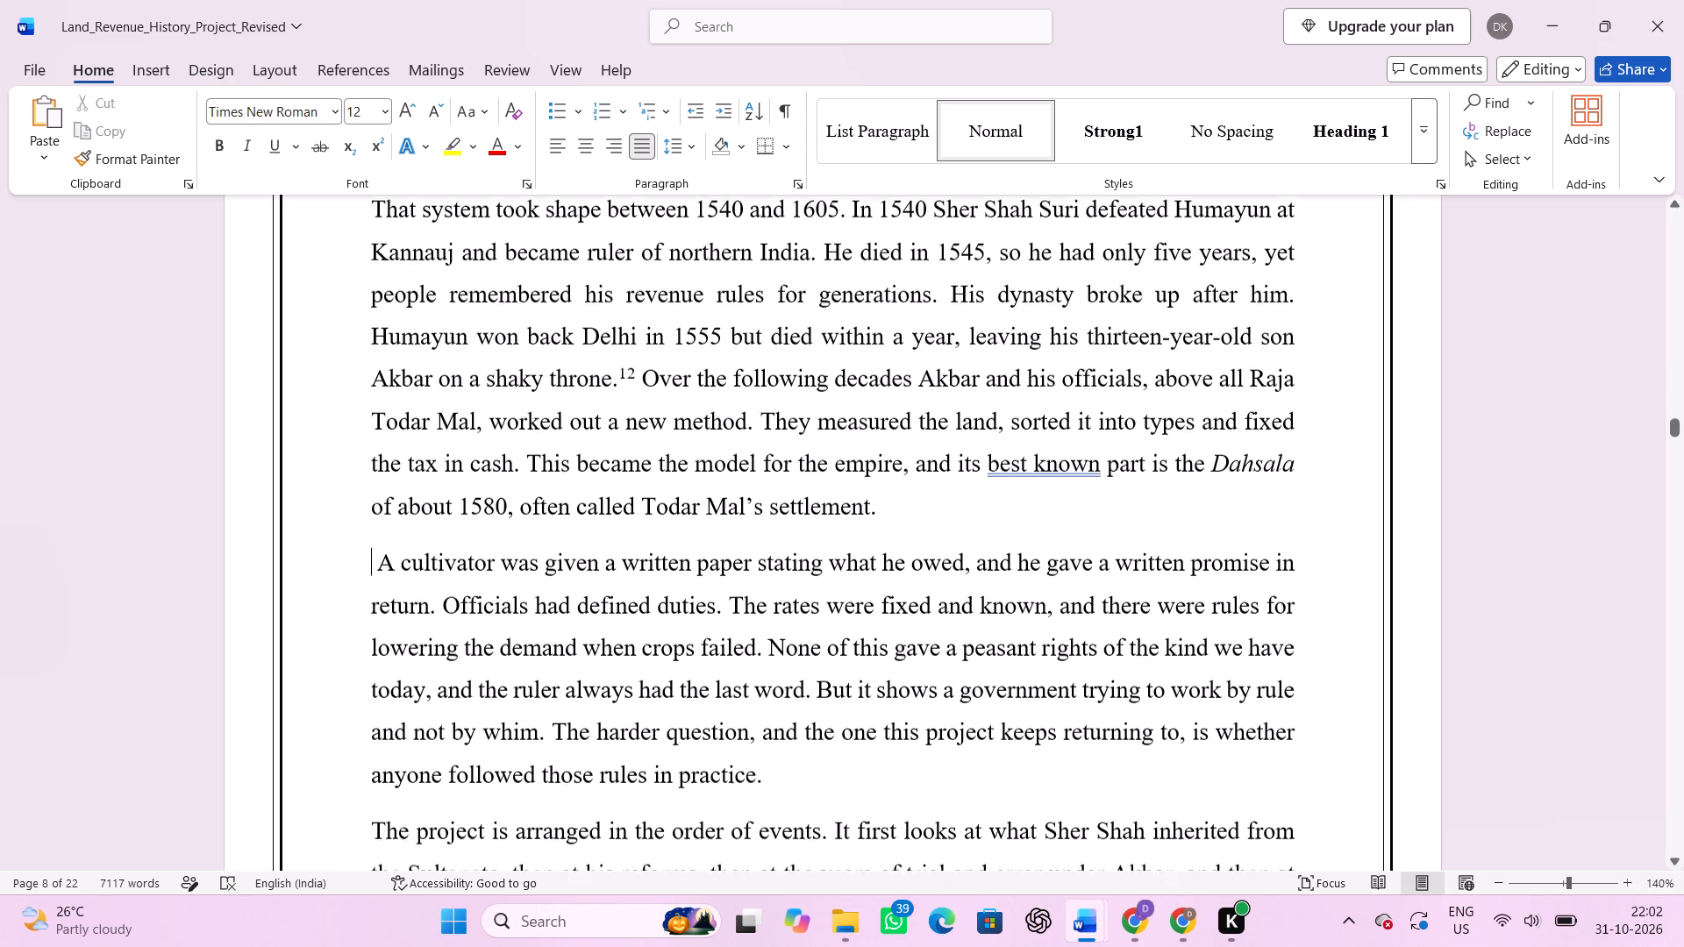
{"action": "scroll", "coordinate": [852, 580], "scroll_direction": "down", "scroll_amount": 2}
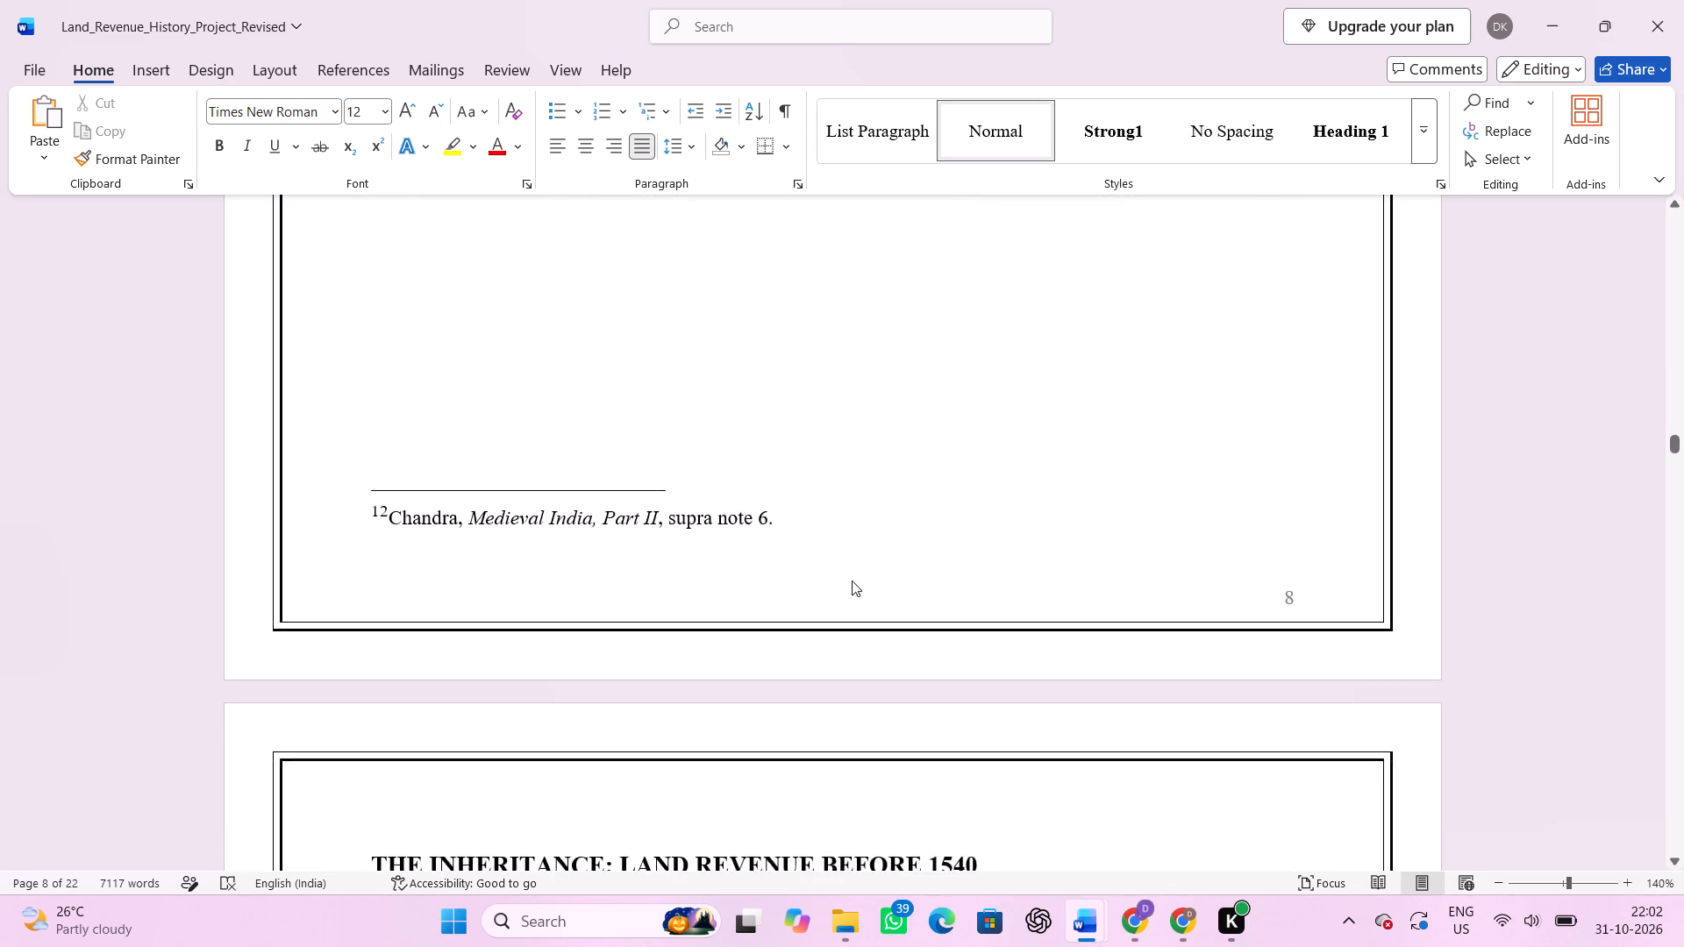
{"action": "scroll", "coordinate": [852, 580], "scroll_direction": "down", "scroll_amount": 3}
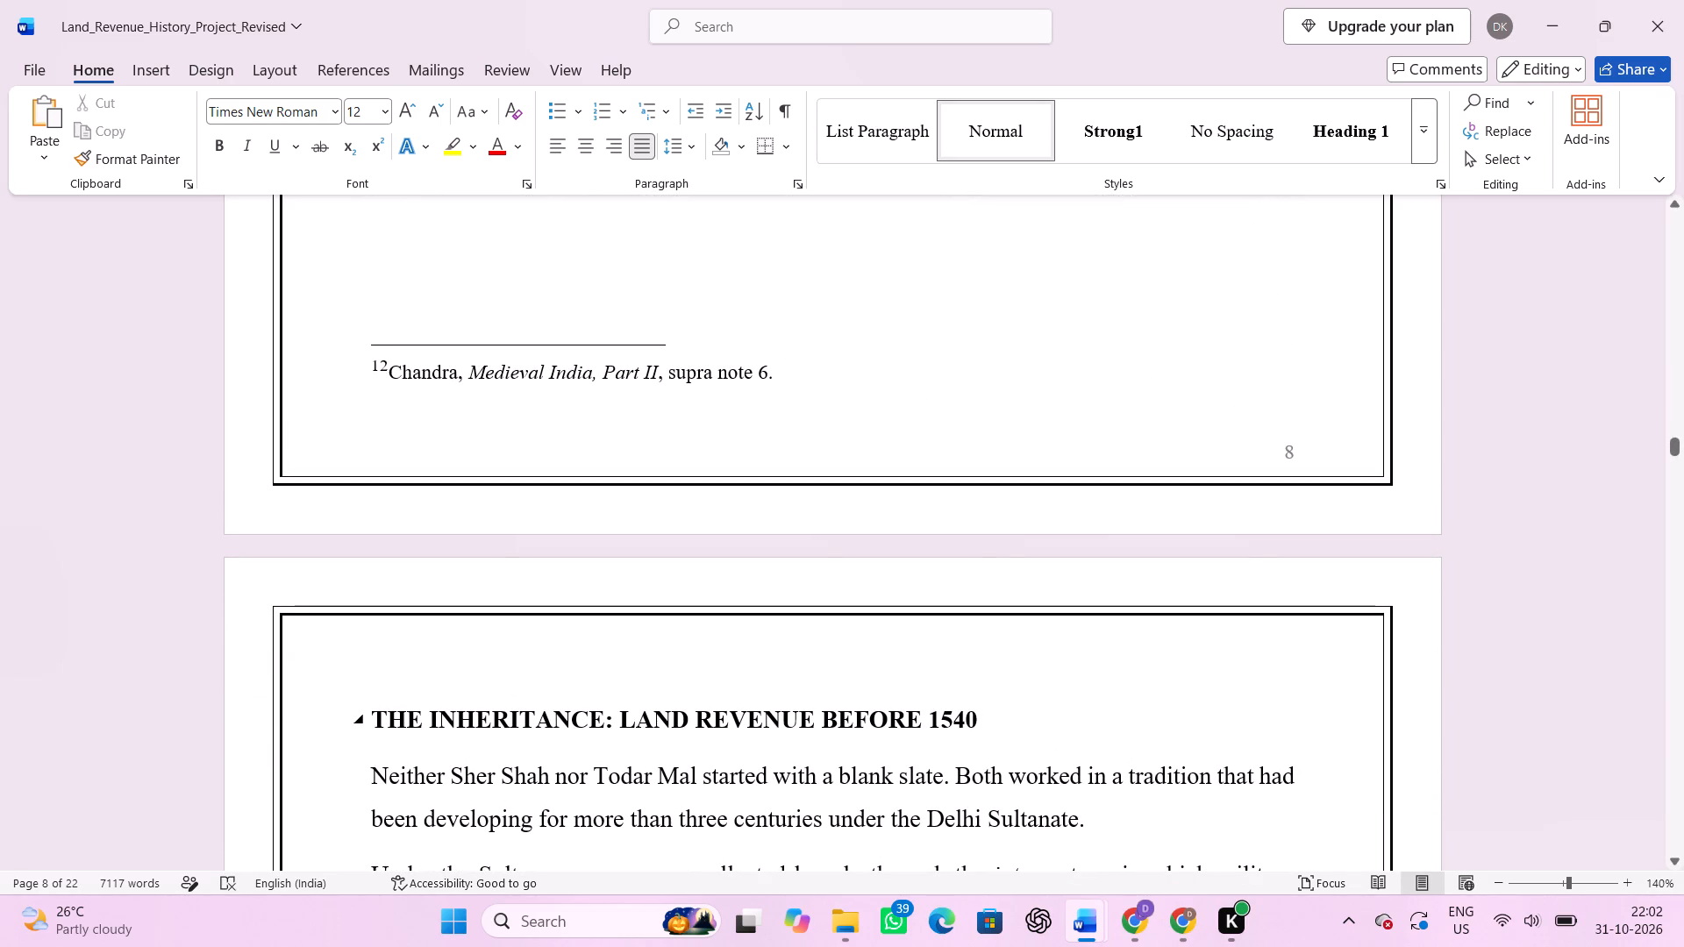
{"action": "scroll", "coordinate": [953, 730], "scroll_direction": "down", "scroll_amount": 6}
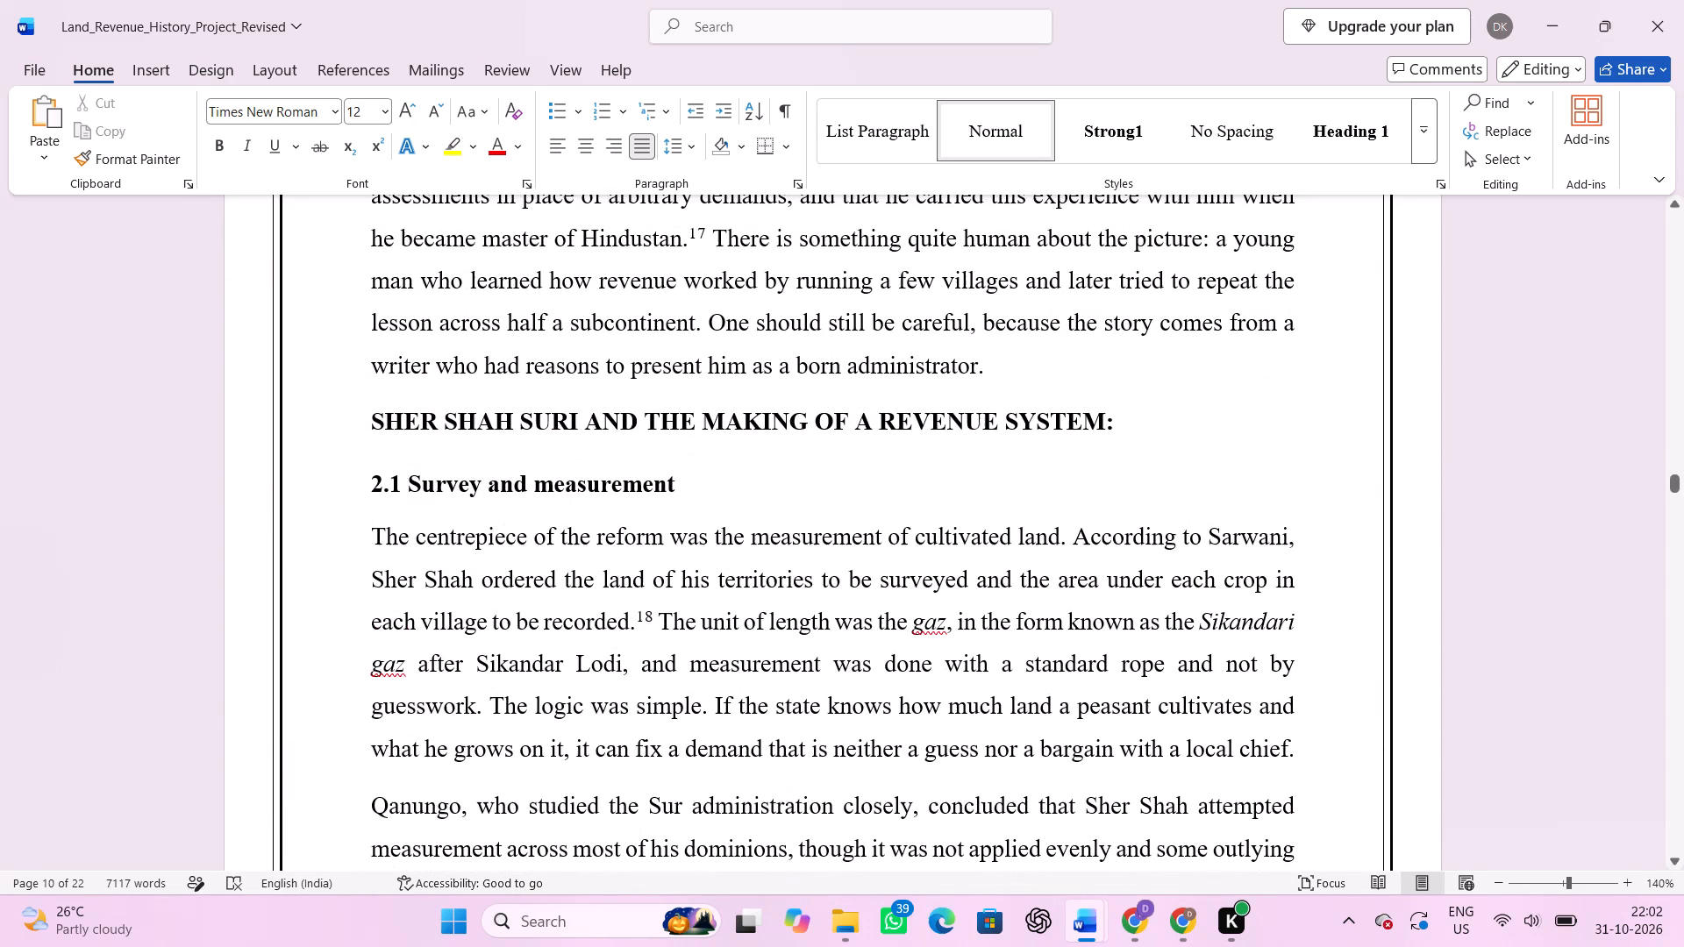
{"action": "scroll", "coordinate": [953, 730], "scroll_direction": "up", "scroll_amount": 10}
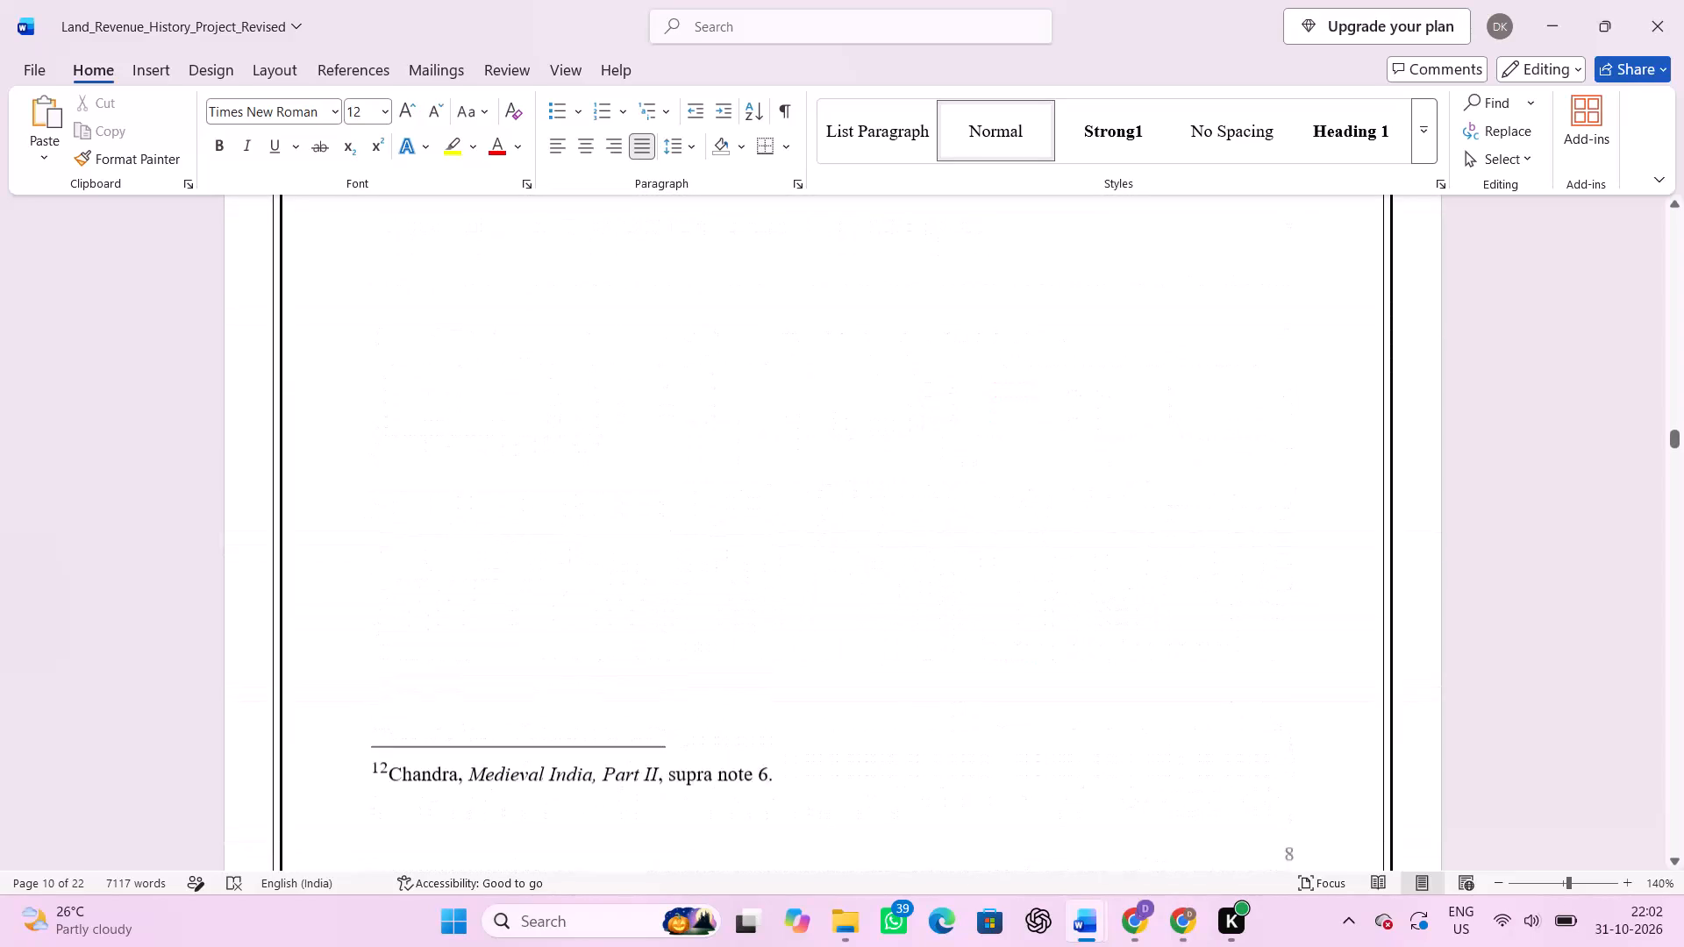
{"action": "scroll", "coordinate": [953, 730], "scroll_direction": "down", "scroll_amount": 1}
{"action": "scroll", "coordinate": [953, 730], "scroll_direction": "up", "scroll_amount": 1}
{"action": "scroll", "coordinate": [953, 730], "scroll_direction": "down", "scroll_amount": 2}
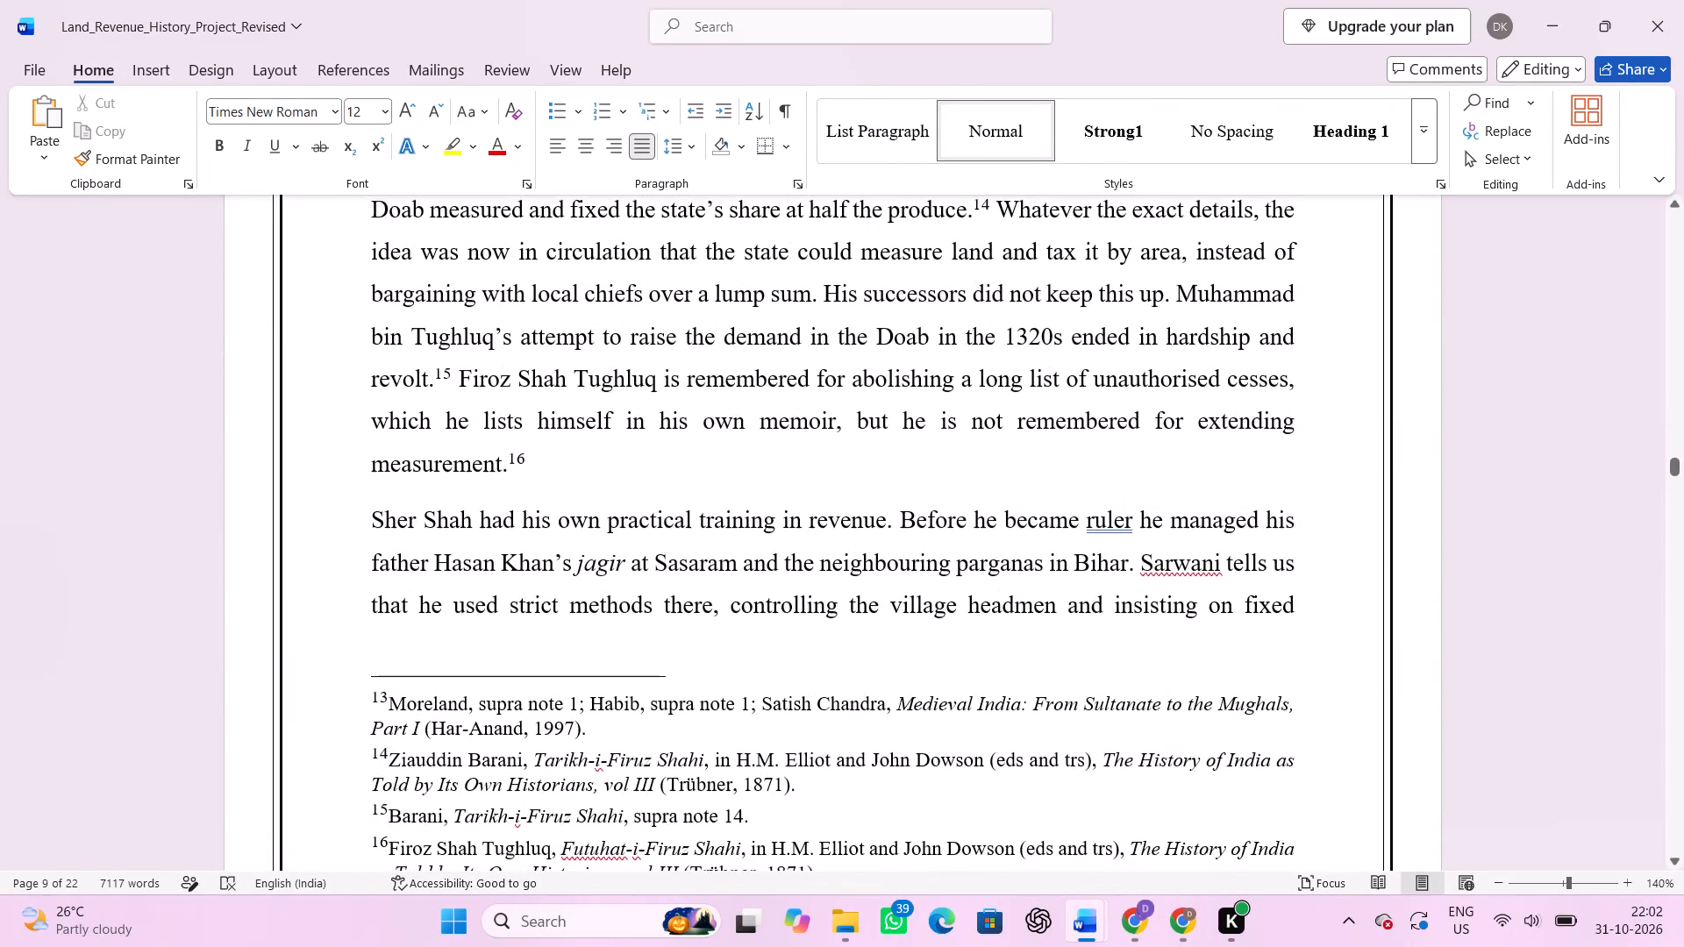
{"action": "scroll", "coordinate": [953, 730], "scroll_direction": "up", "scroll_amount": 5}
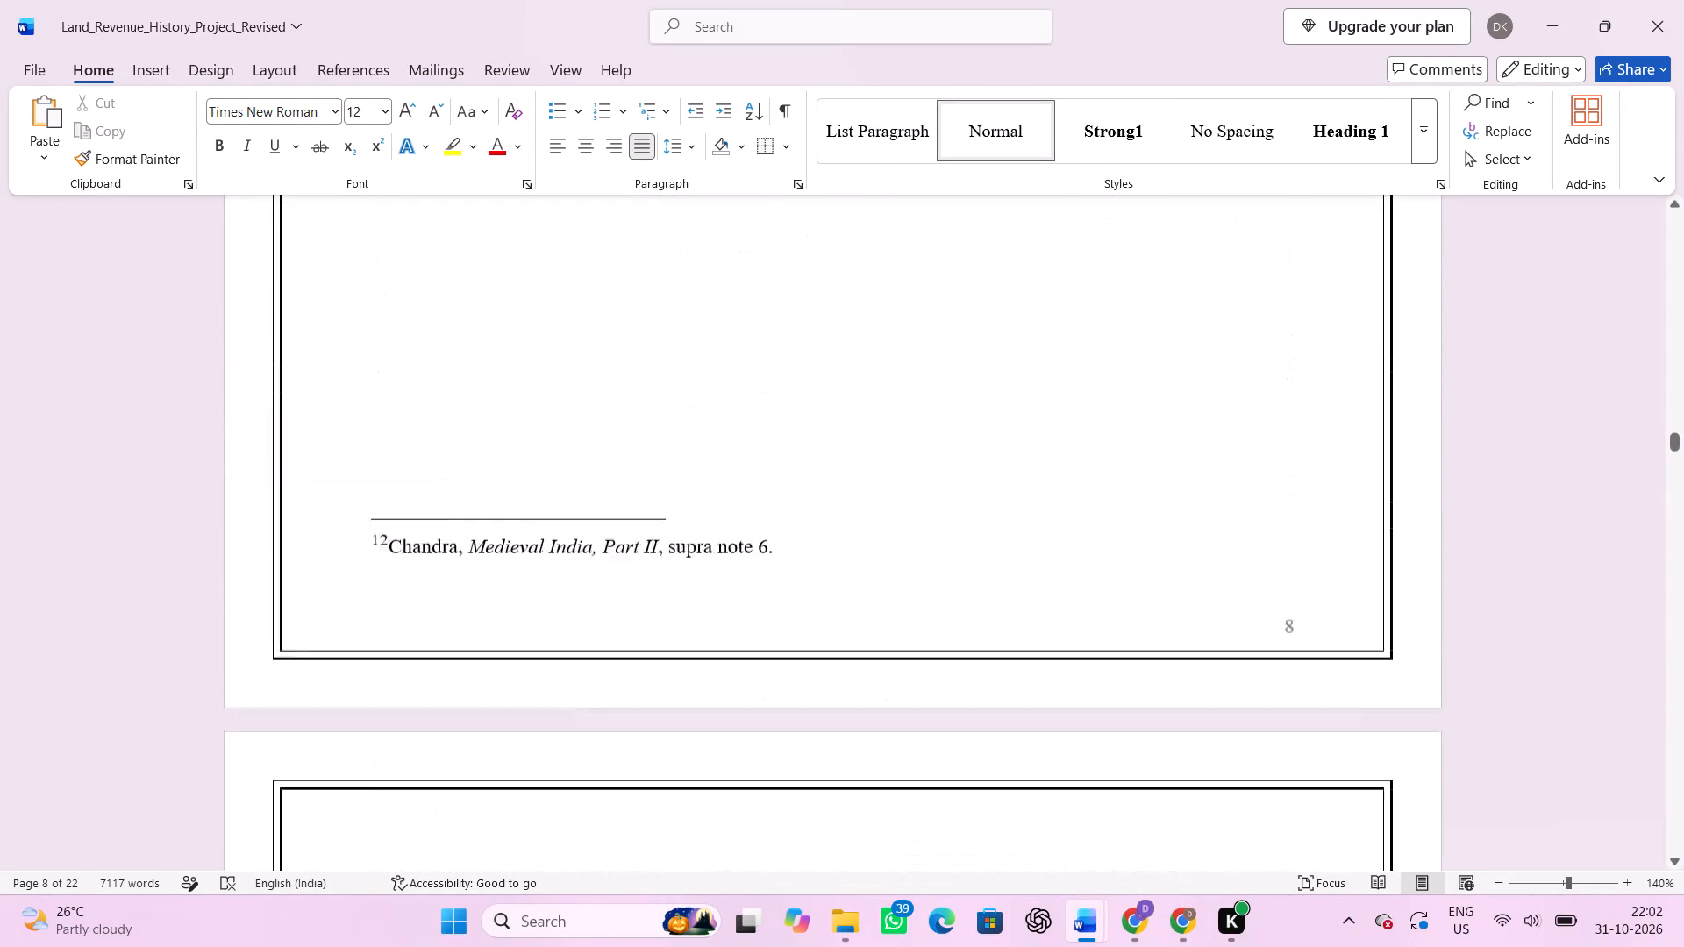
{"action": "scroll", "coordinate": [953, 730], "scroll_direction": "up", "scroll_amount": 3}
{"action": "scroll", "coordinate": [953, 730], "scroll_direction": "down", "scroll_amount": 1}
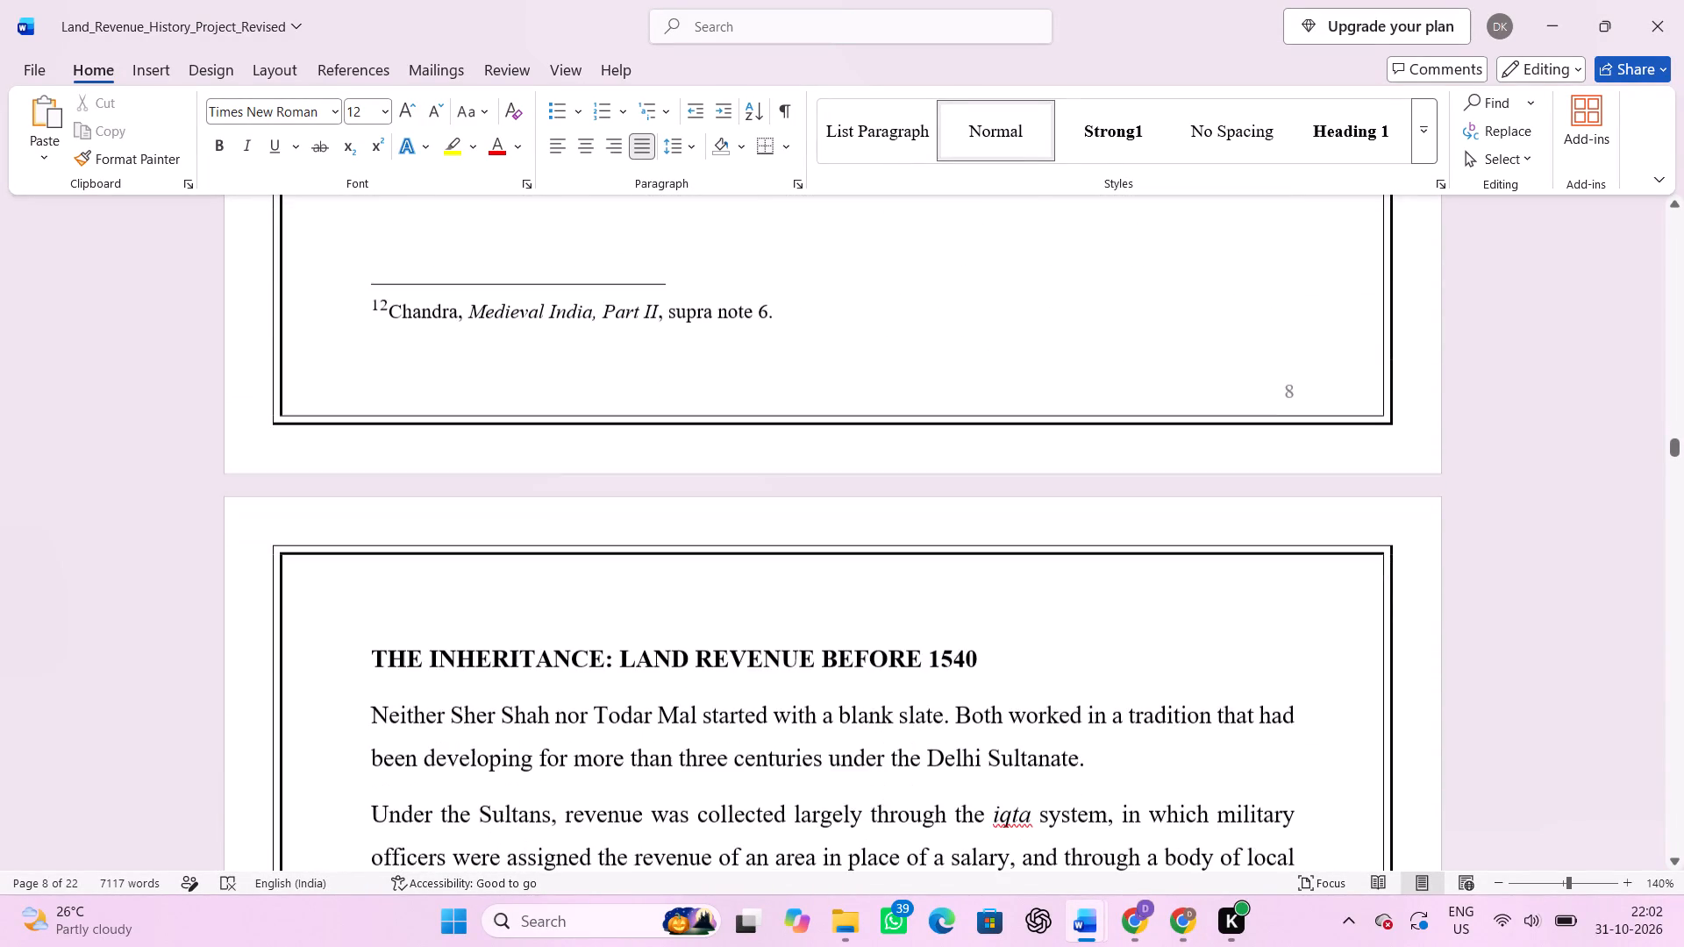
{"action": "scroll", "coordinate": [953, 730], "scroll_direction": "down", "scroll_amount": 2}
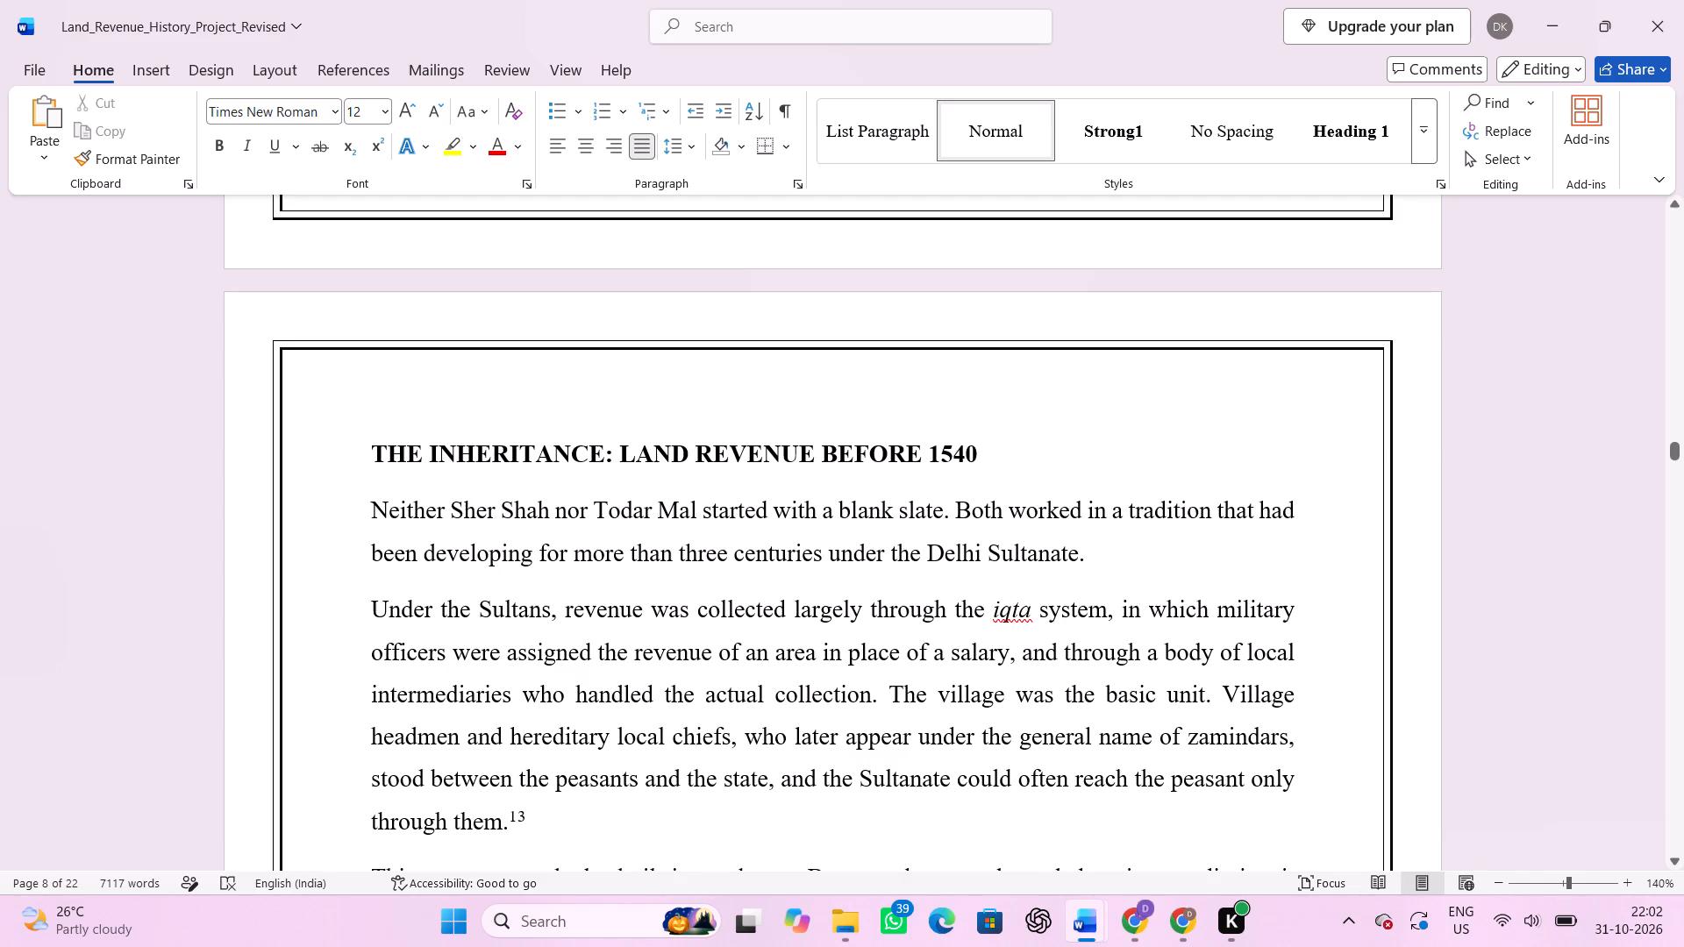
{"action": "scroll", "coordinate": [886, 693], "scroll_direction": "down", "scroll_amount": 3}
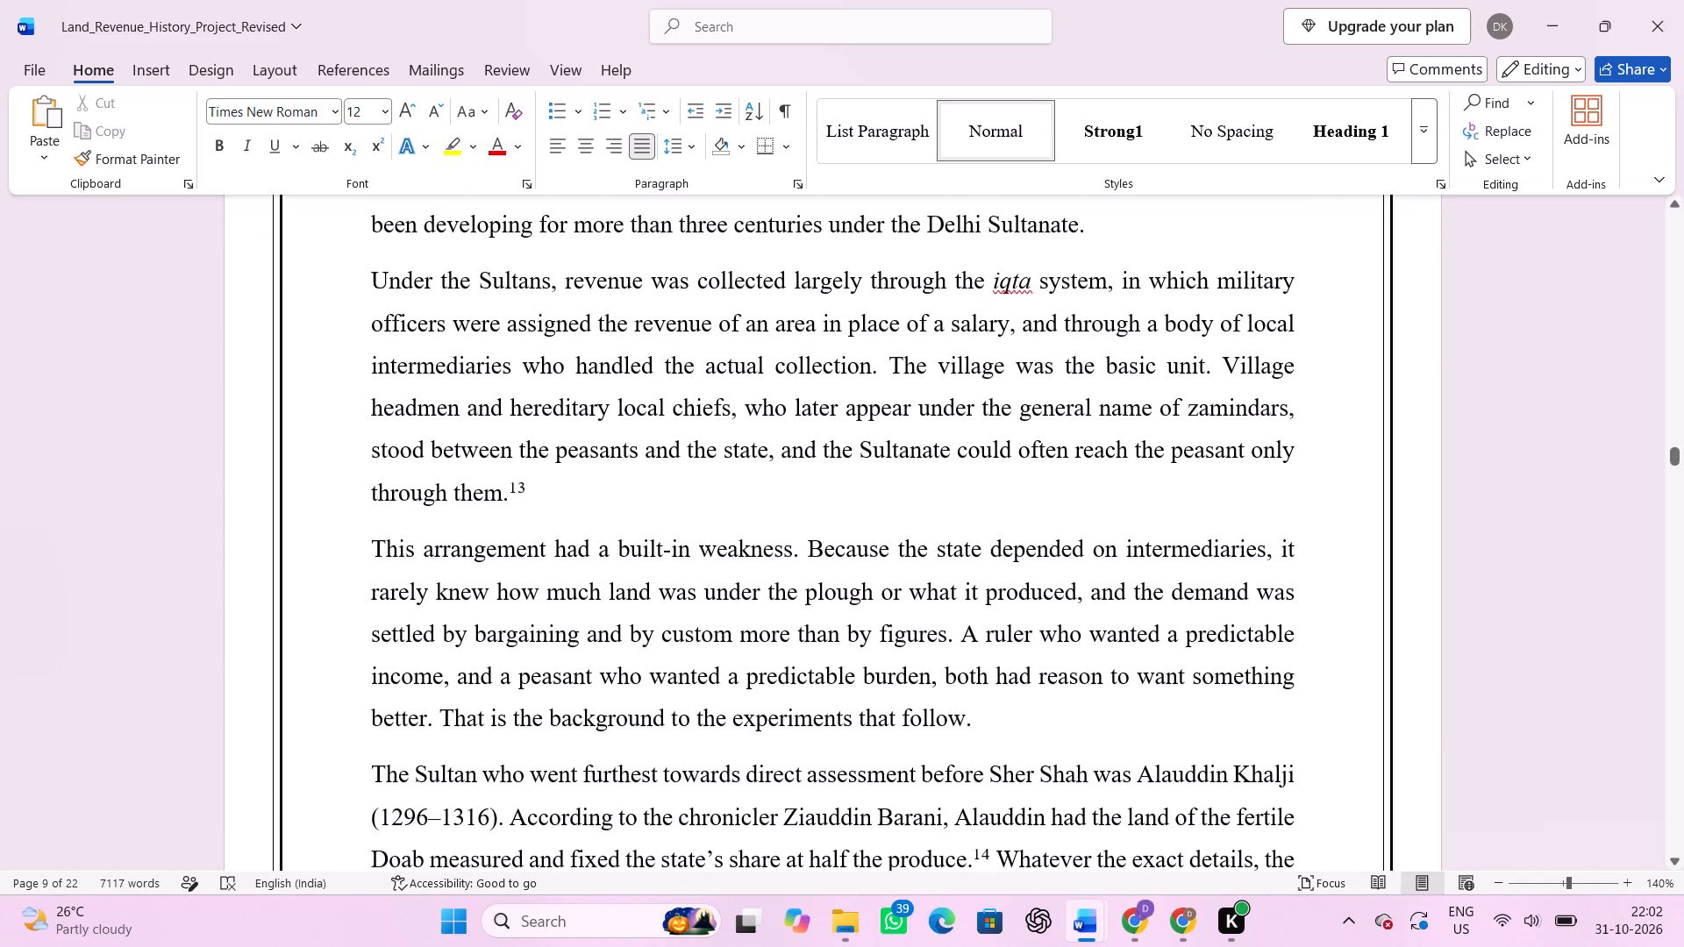
{"action": "scroll", "coordinate": [886, 693], "scroll_direction": "down", "scroll_amount": 2}
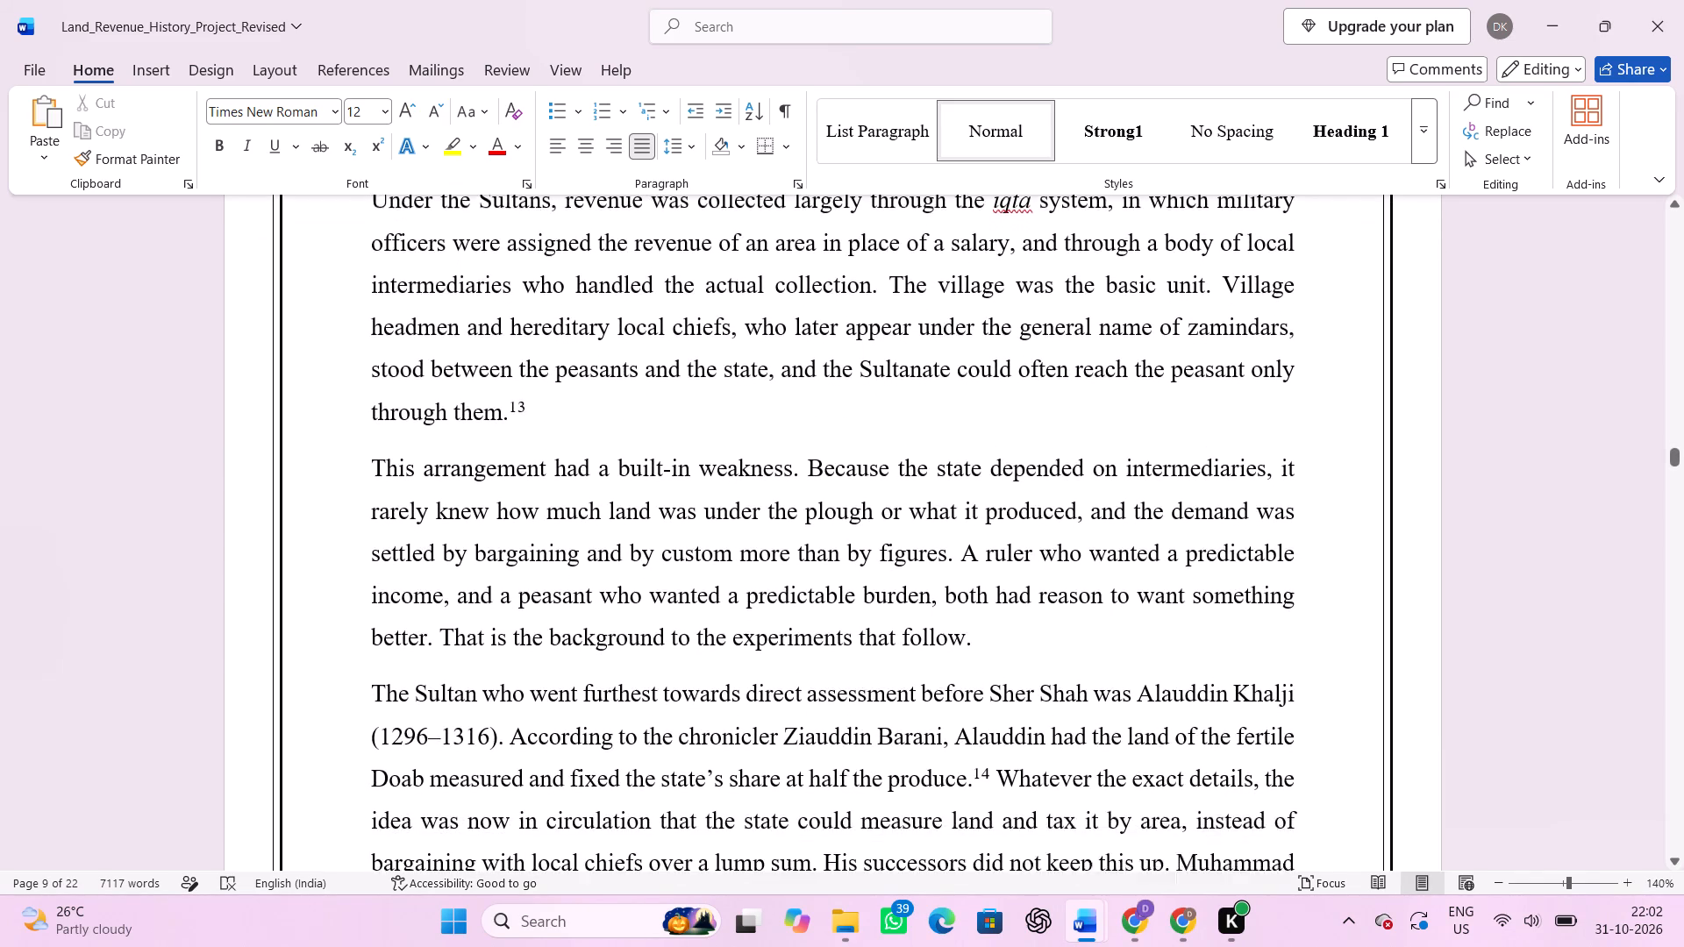
{"action": "scroll", "coordinate": [886, 693], "scroll_direction": "down", "scroll_amount": 2}
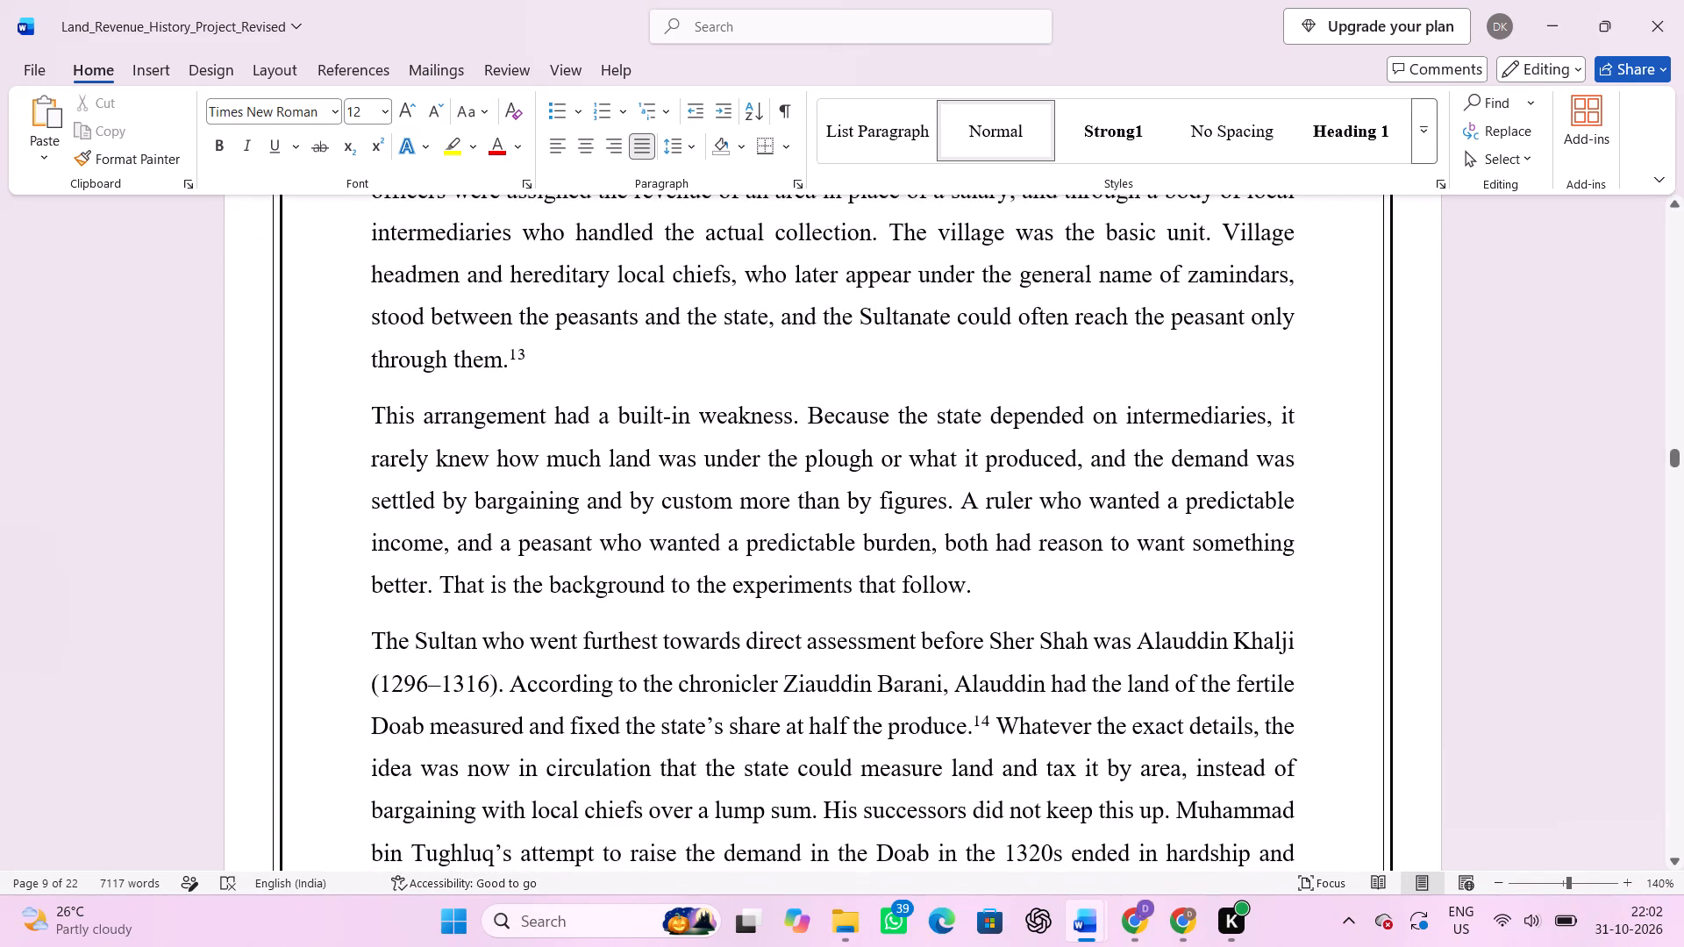
{"action": "scroll", "coordinate": [886, 693], "scroll_direction": "down", "scroll_amount": 1}
{"action": "scroll", "coordinate": [765, 723], "scroll_direction": "down", "scroll_amount": 1}
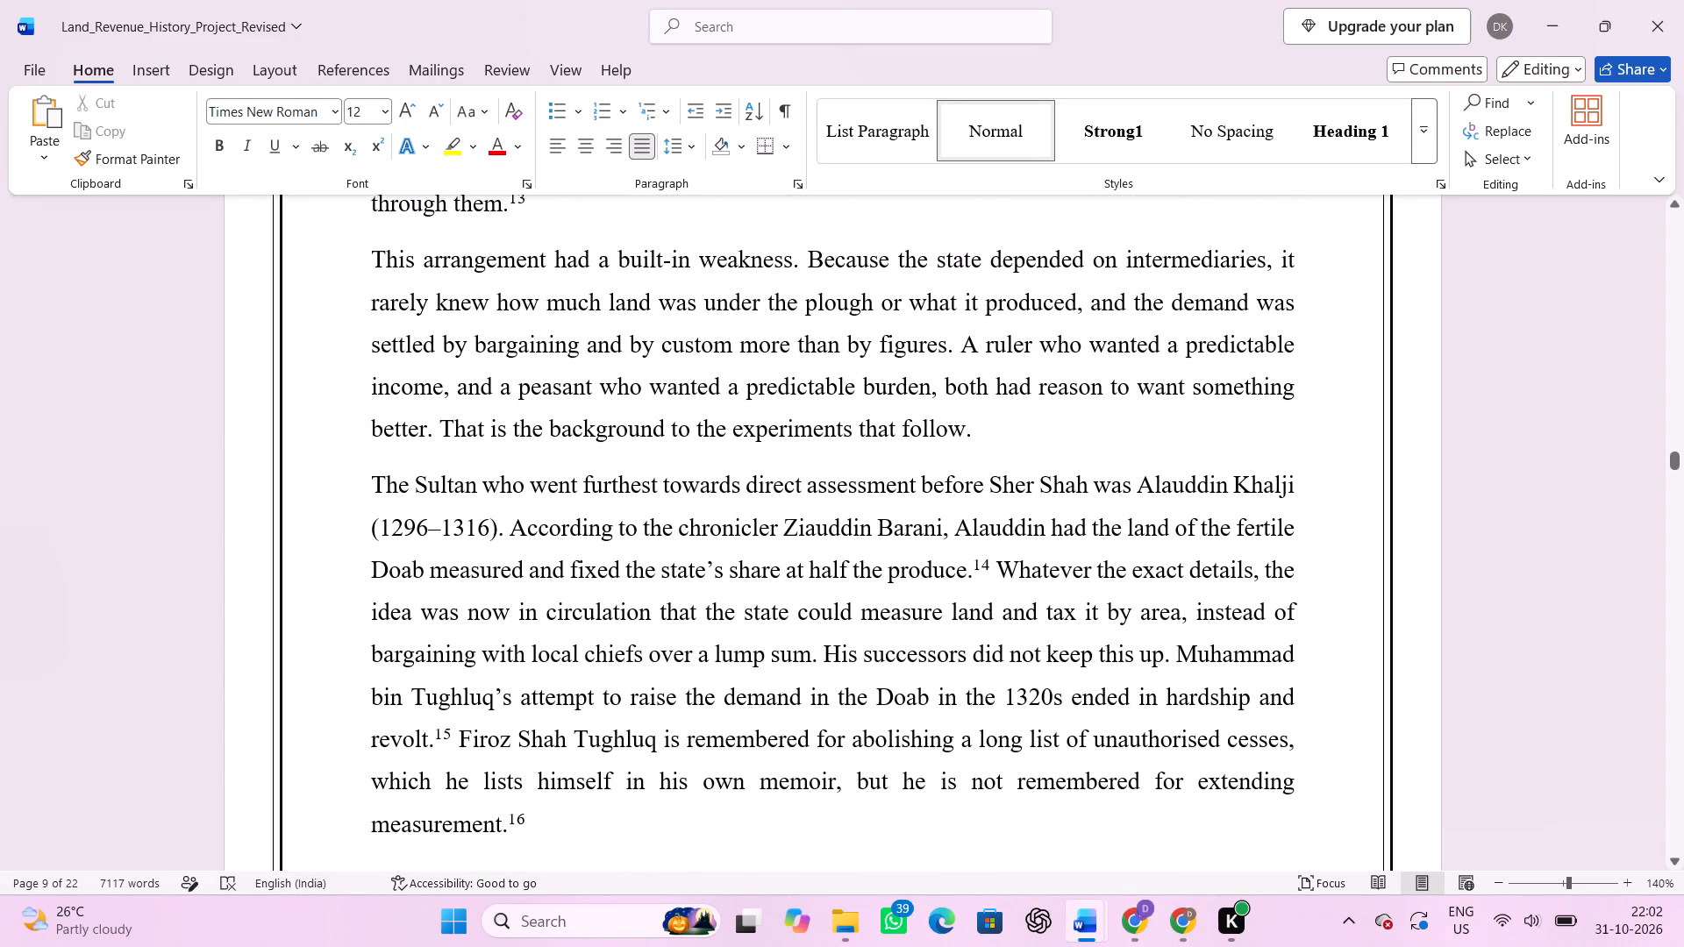
{"action": "scroll", "coordinate": [685, 722], "scroll_direction": "down", "scroll_amount": 1}
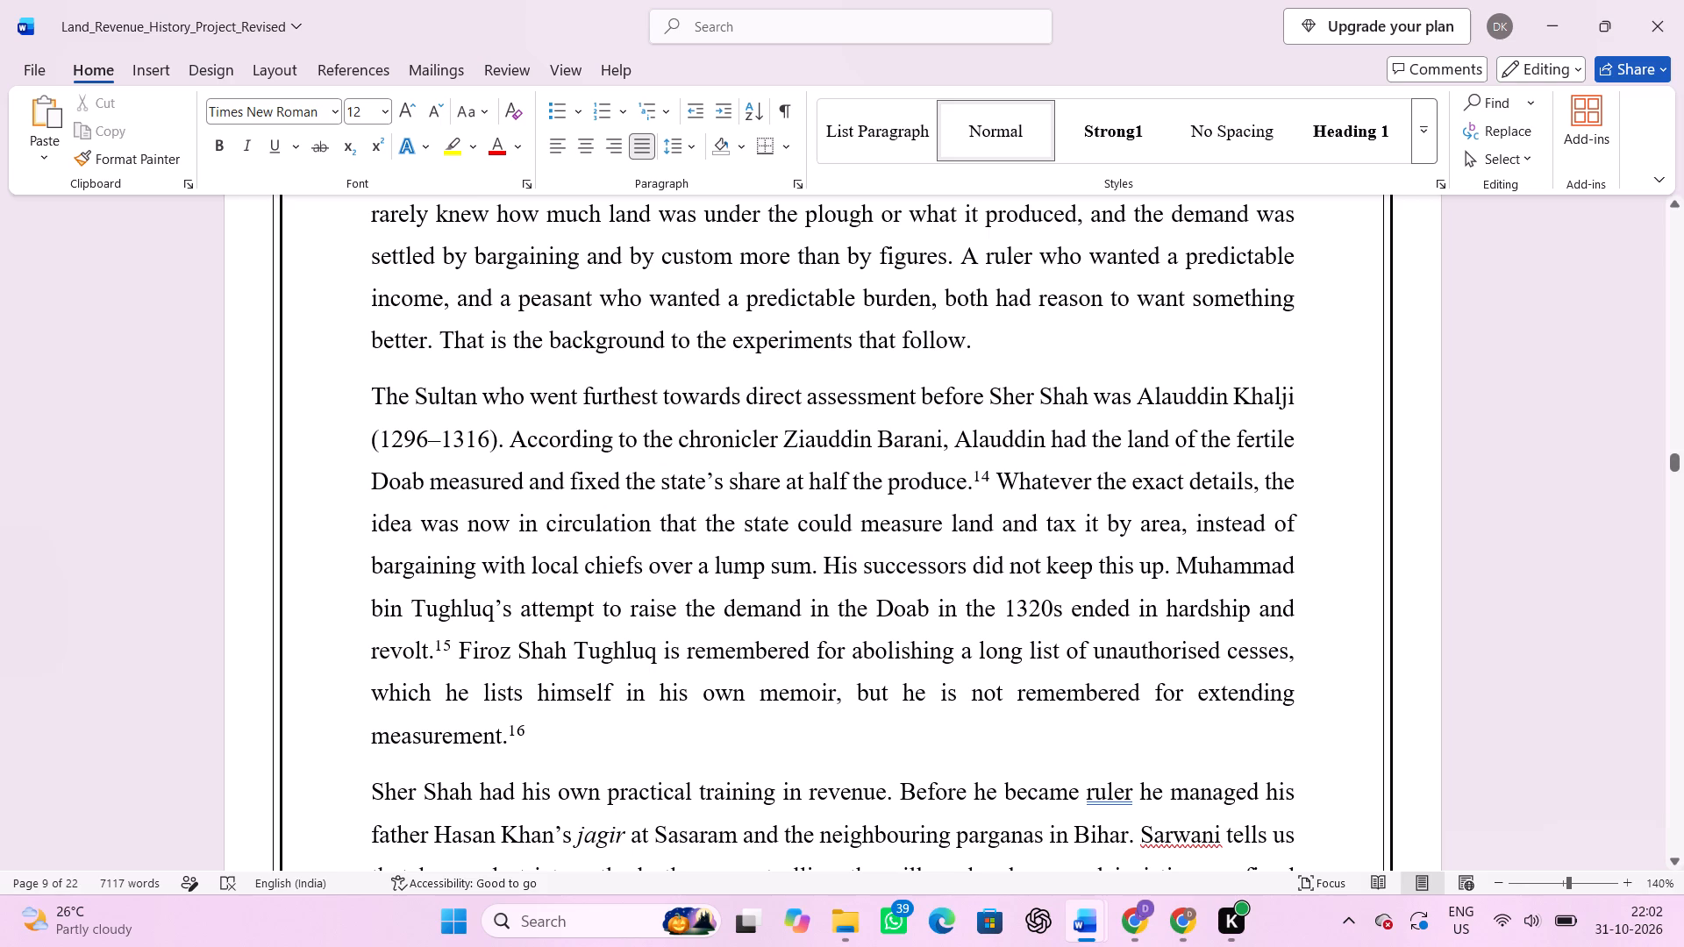
Accept the grammar suggestion "ruler," in the sentence "Before he became ruler he managed his father Hasan Khan's jagir".
{"action": "right_click", "coordinate": [1113, 796]}
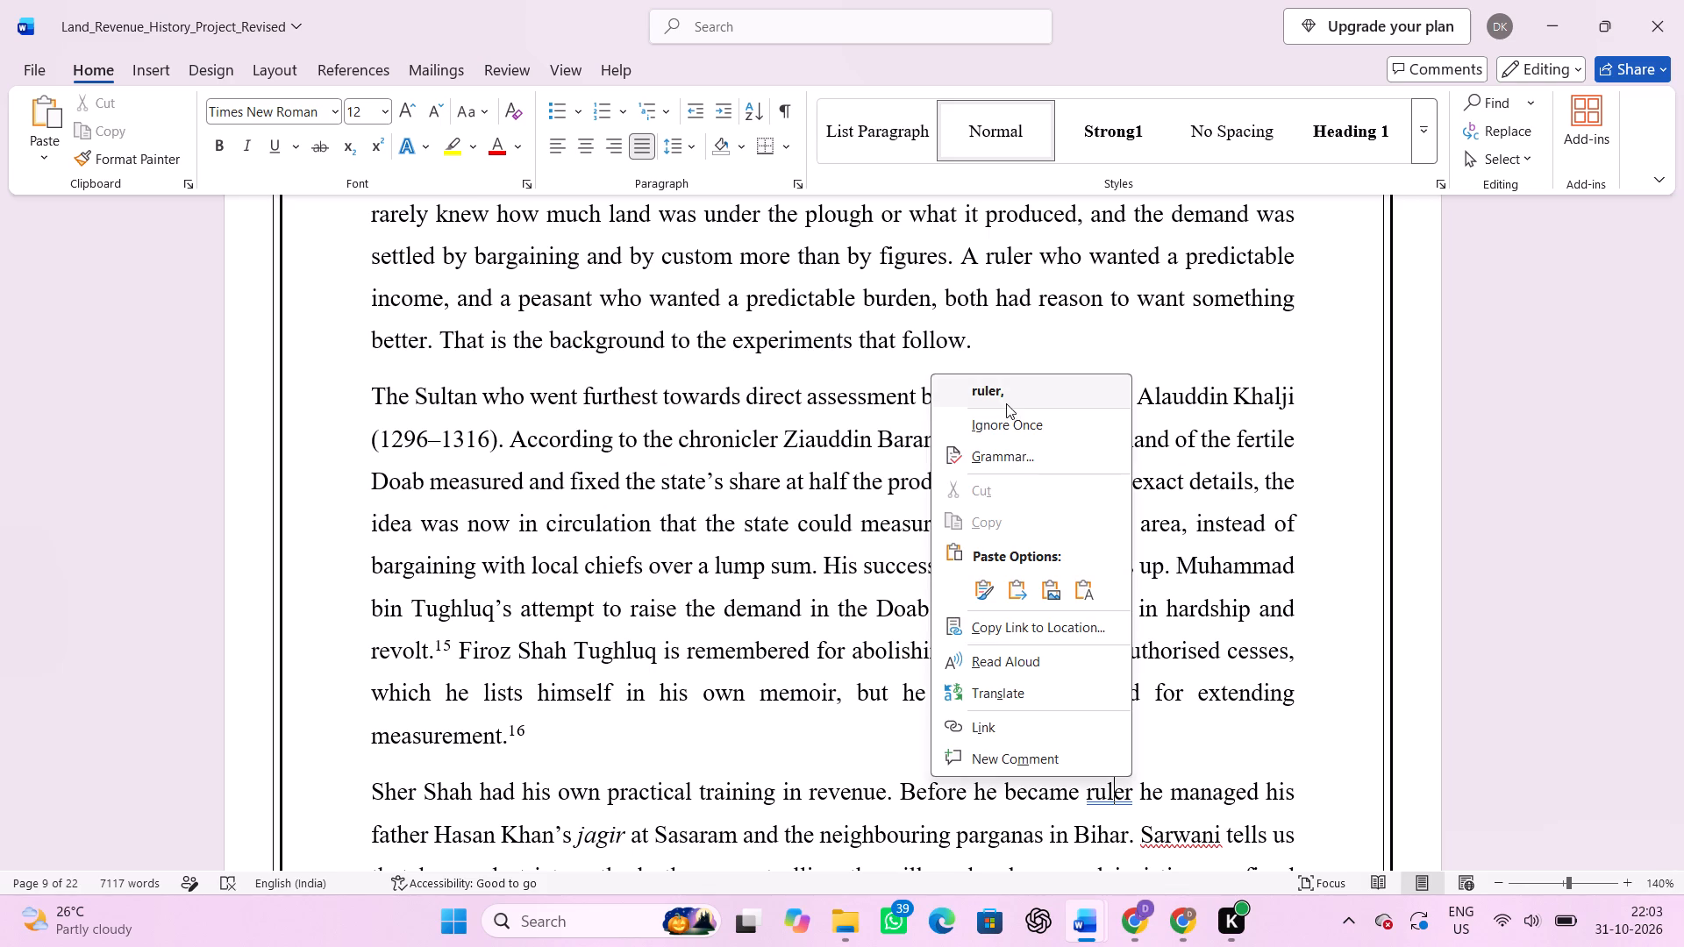
{"action": "left_click", "coordinate": [1011, 381]}
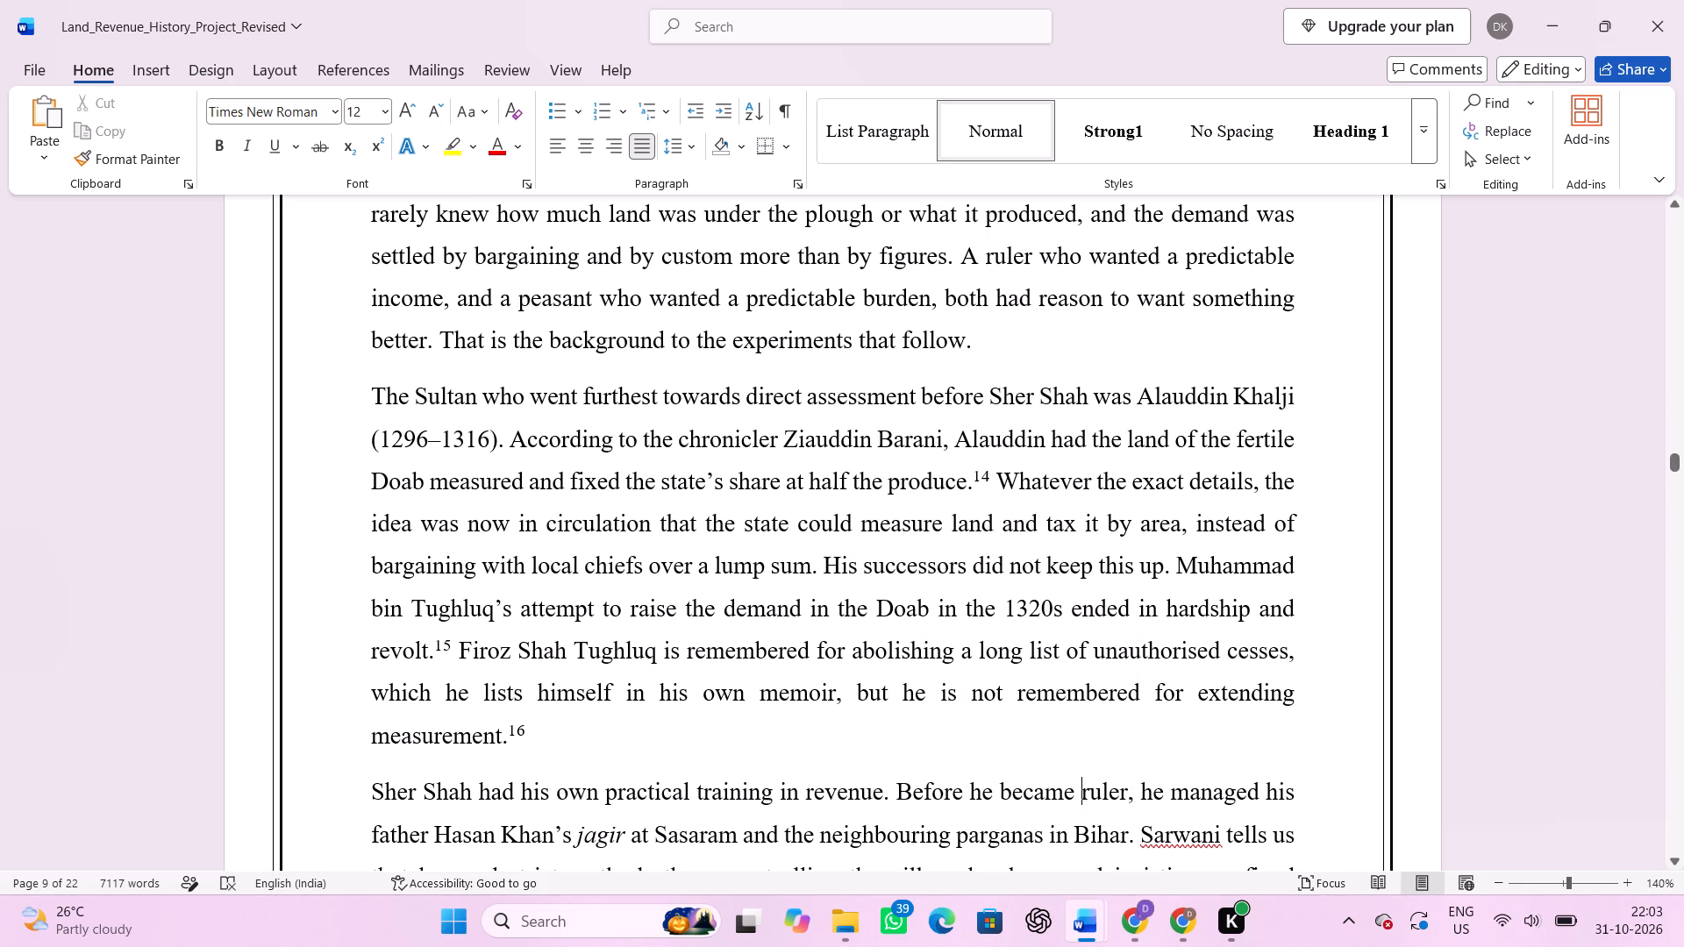
Add the flagged name "Sarwani" in the paragraph on Sher Shah's practical training to the dictionary.
{"action": "left_click", "coordinate": [1160, 844]}
{"action": "right_click", "coordinate": [1160, 844]}
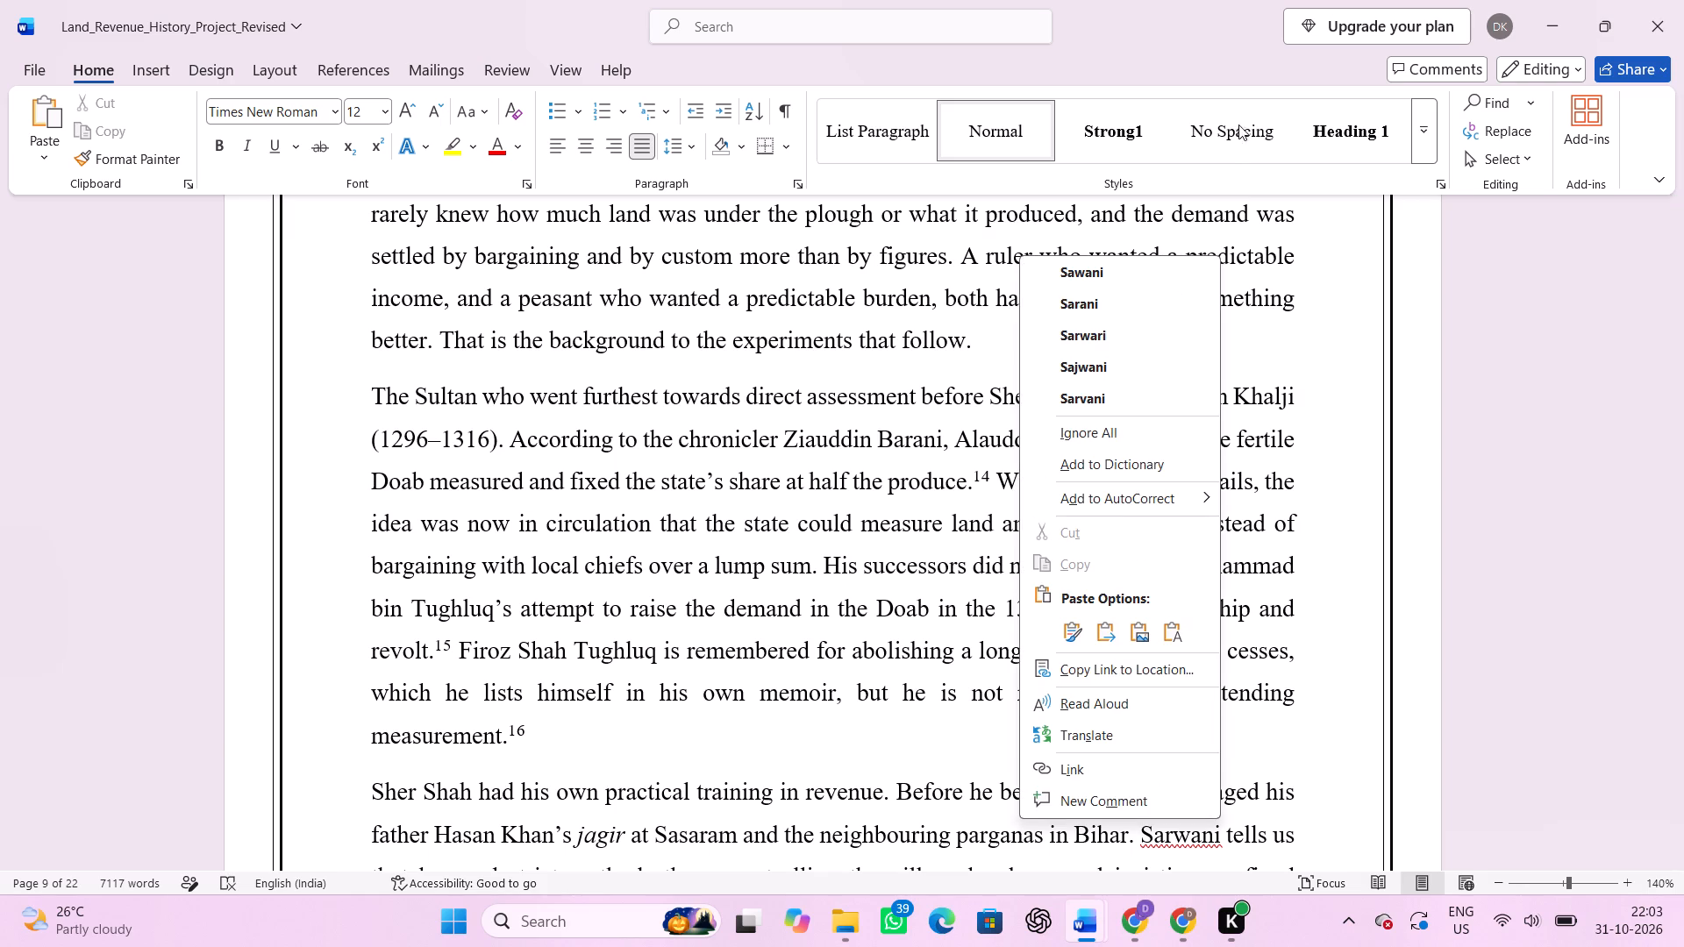
{"action": "left_click", "coordinate": [1147, 452]}
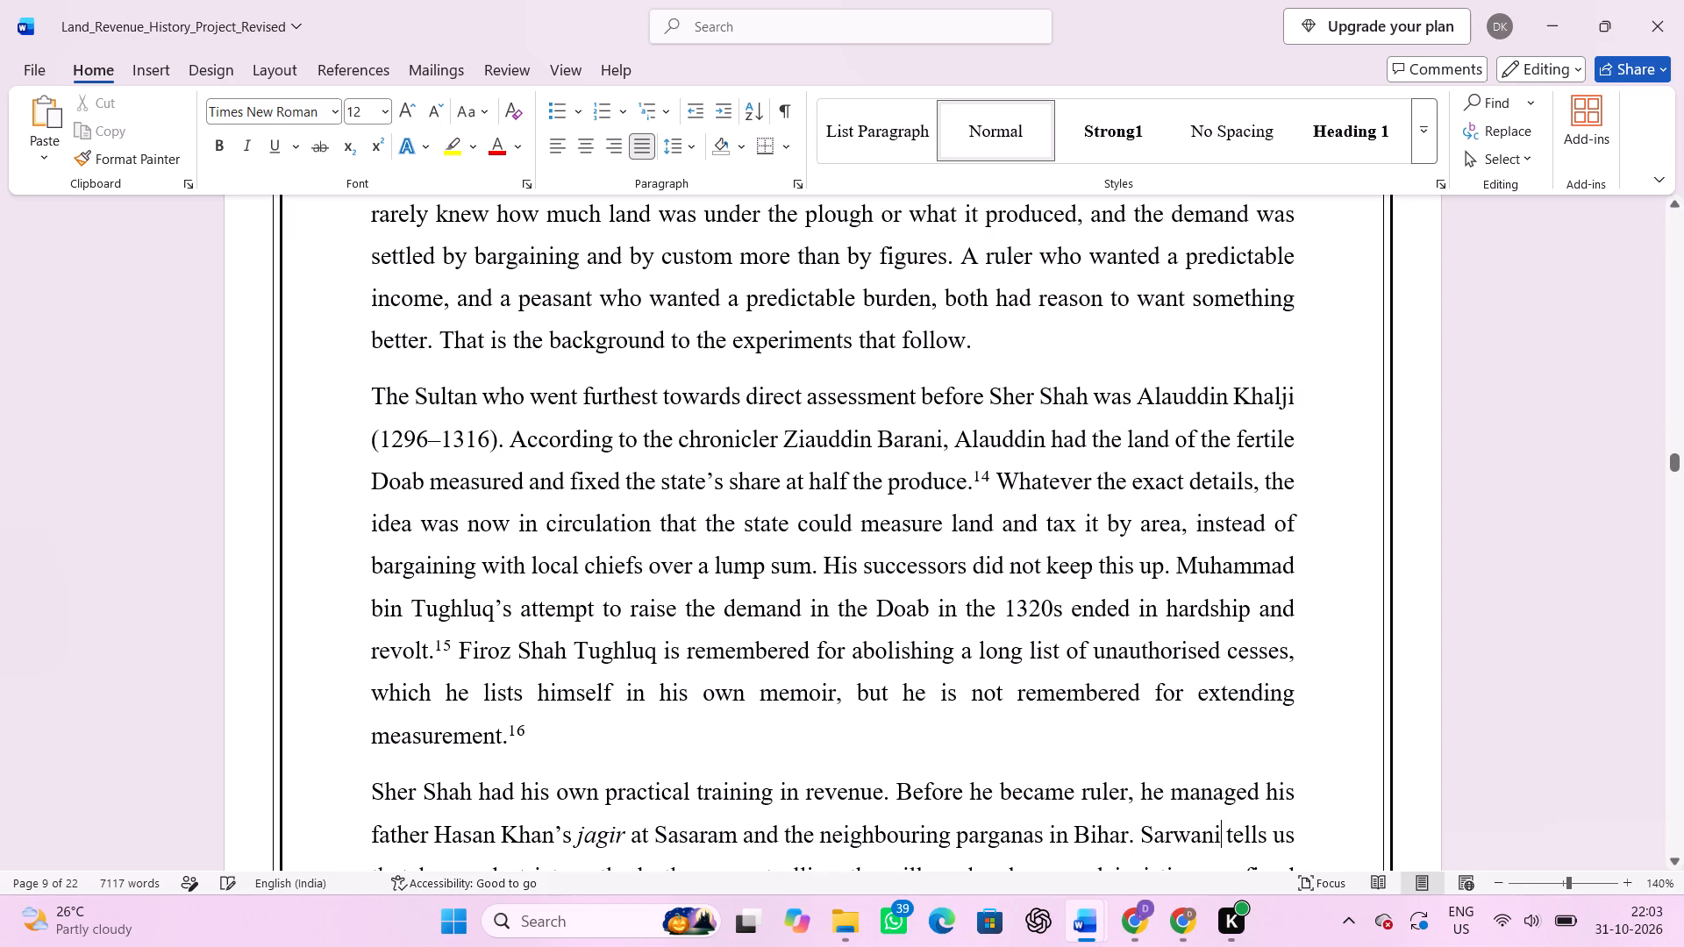
Read the rest of the paragraph on Sher Shah's practical training, along with footnotes 13 to 16, across the page break.
{"action": "scroll", "coordinate": [1035, 685], "scroll_direction": "down", "scroll_amount": 1}
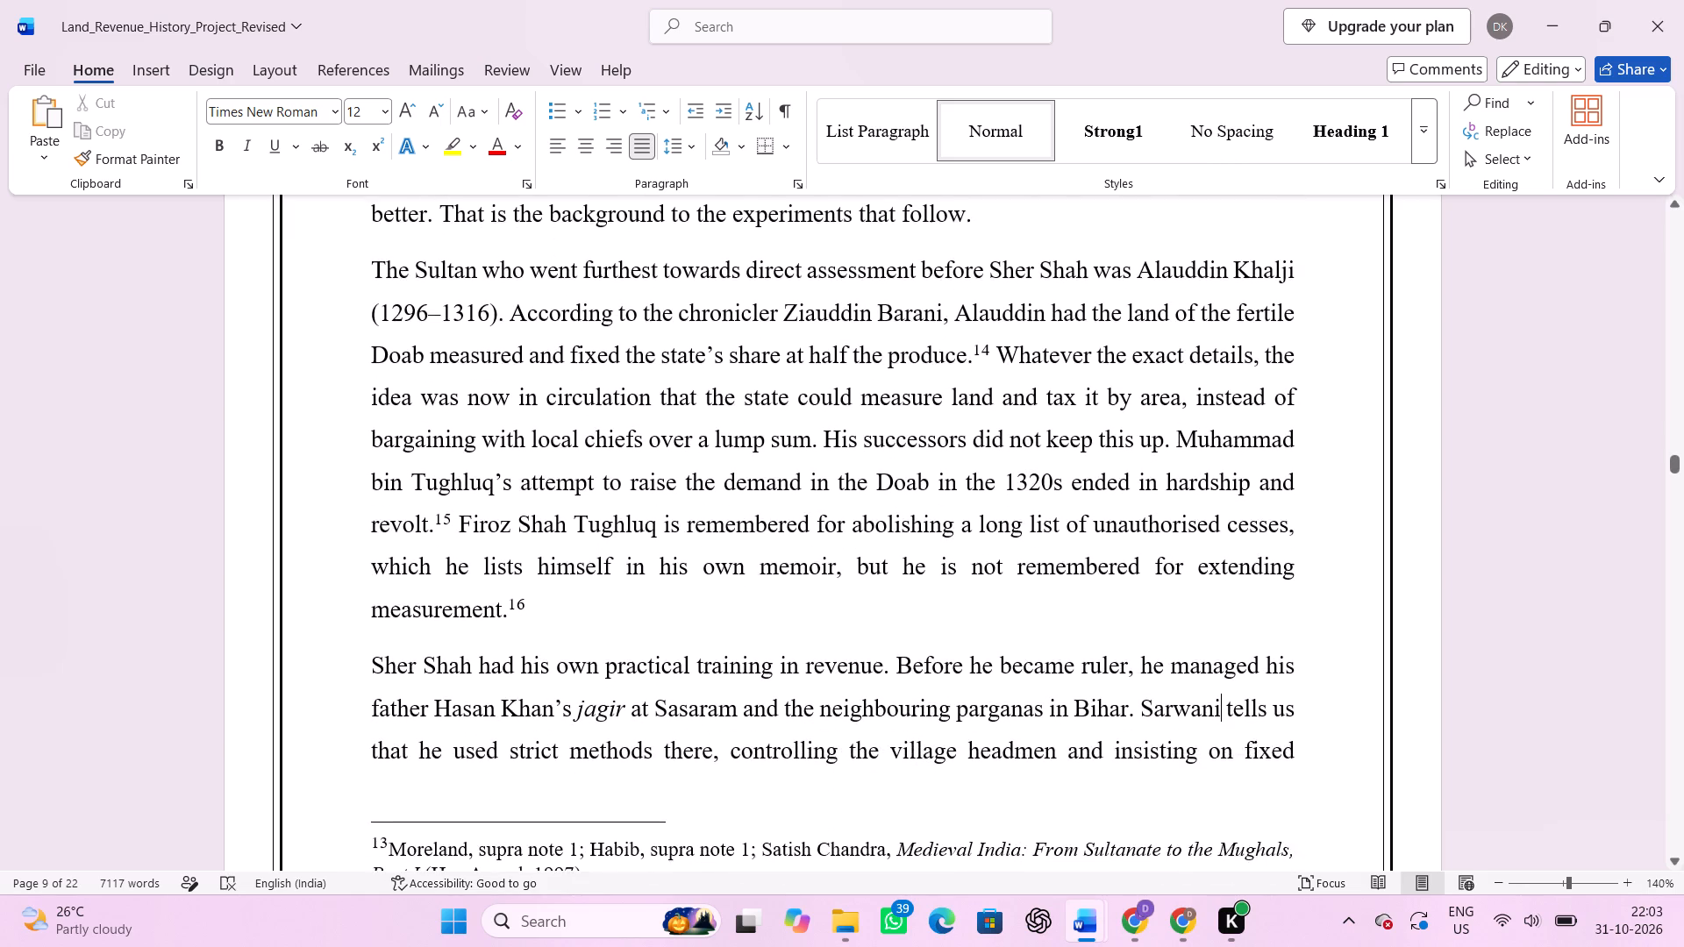
{"action": "scroll", "coordinate": [1035, 685], "scroll_direction": "down", "scroll_amount": 2}
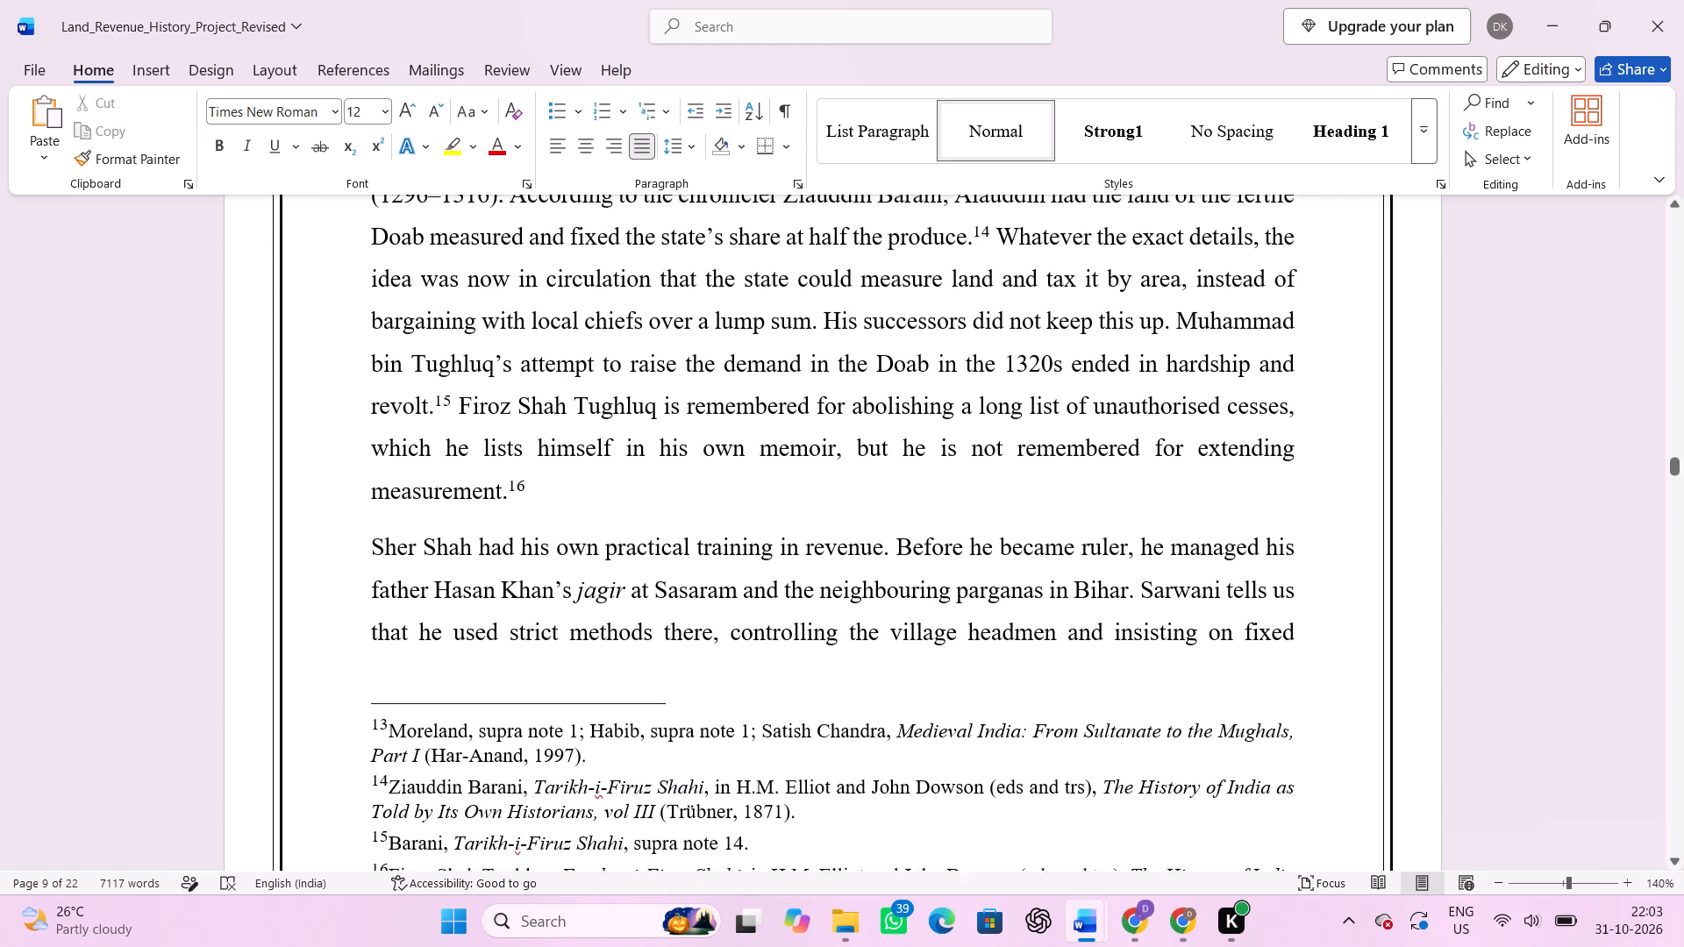
{"action": "scroll", "coordinate": [1035, 685], "scroll_direction": "down", "scroll_amount": 1}
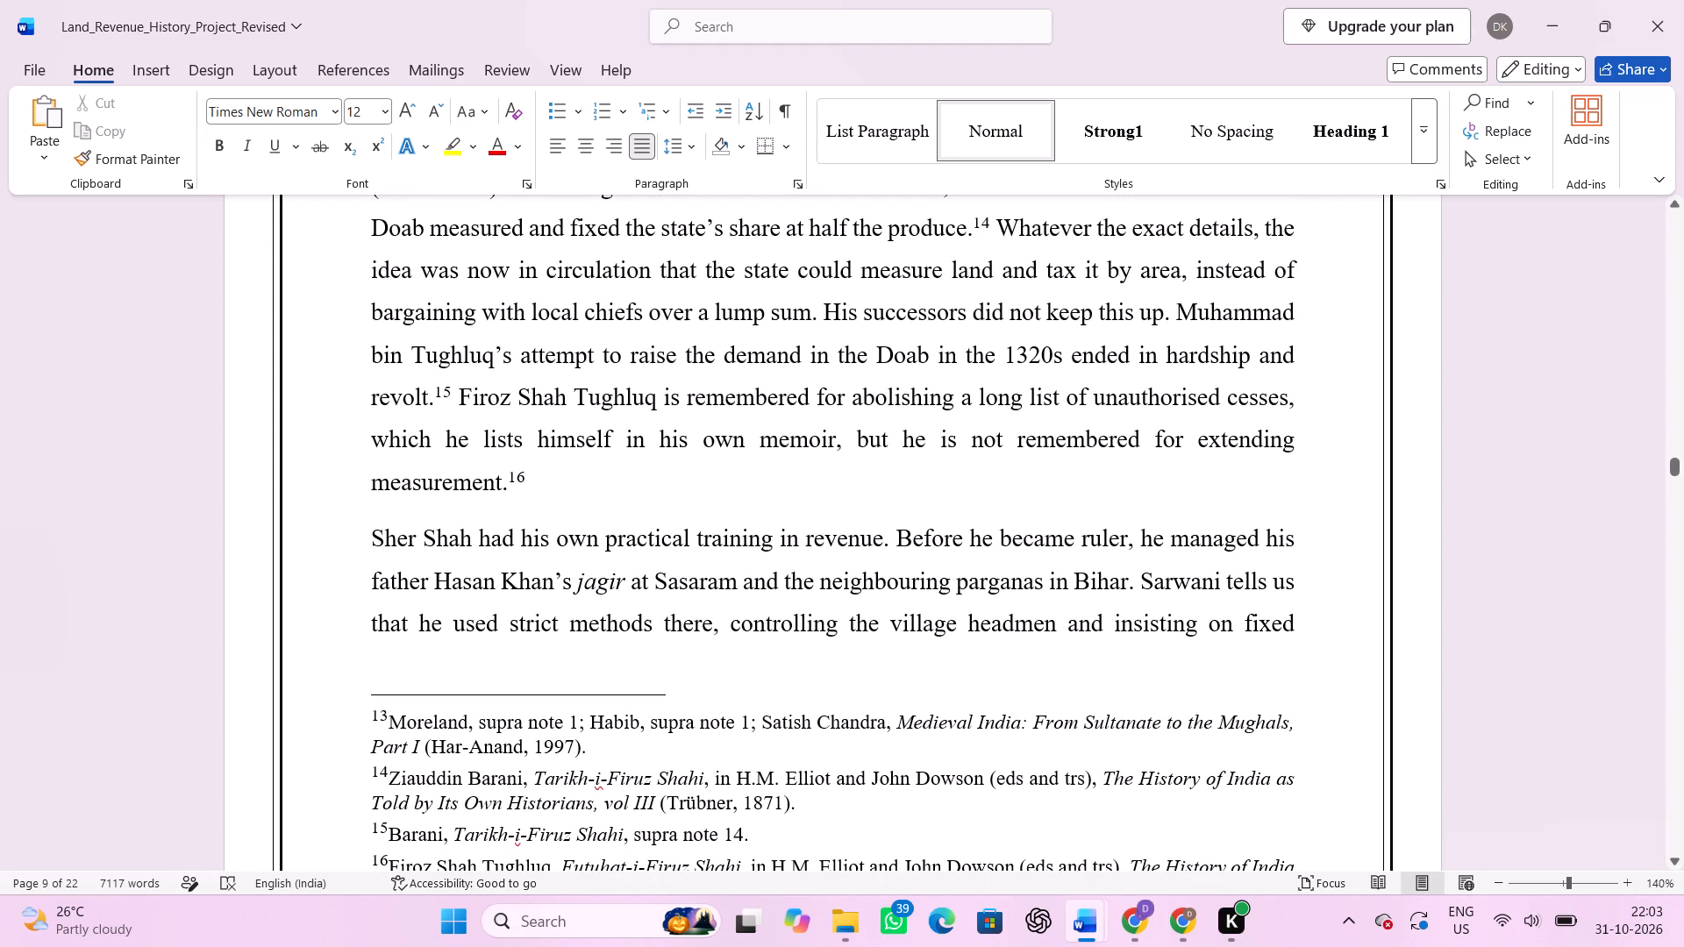
{"action": "scroll", "coordinate": [704, 748], "scroll_direction": "down", "scroll_amount": 1}
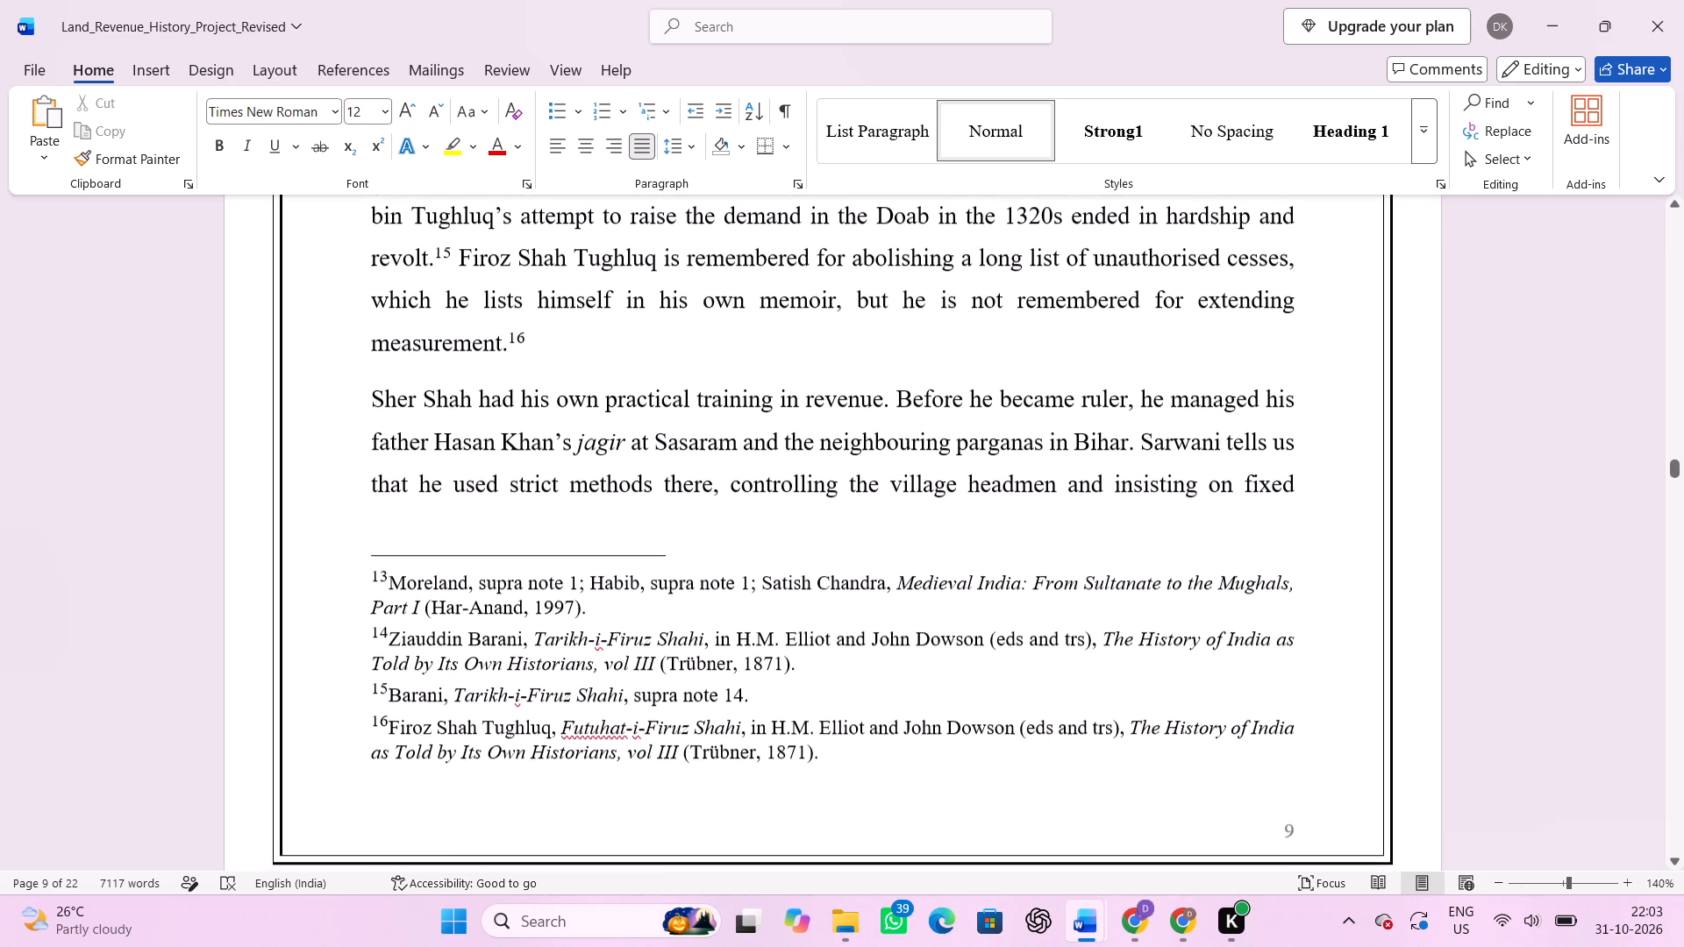
{"action": "scroll", "coordinate": [704, 748], "scroll_direction": "down", "scroll_amount": 1}
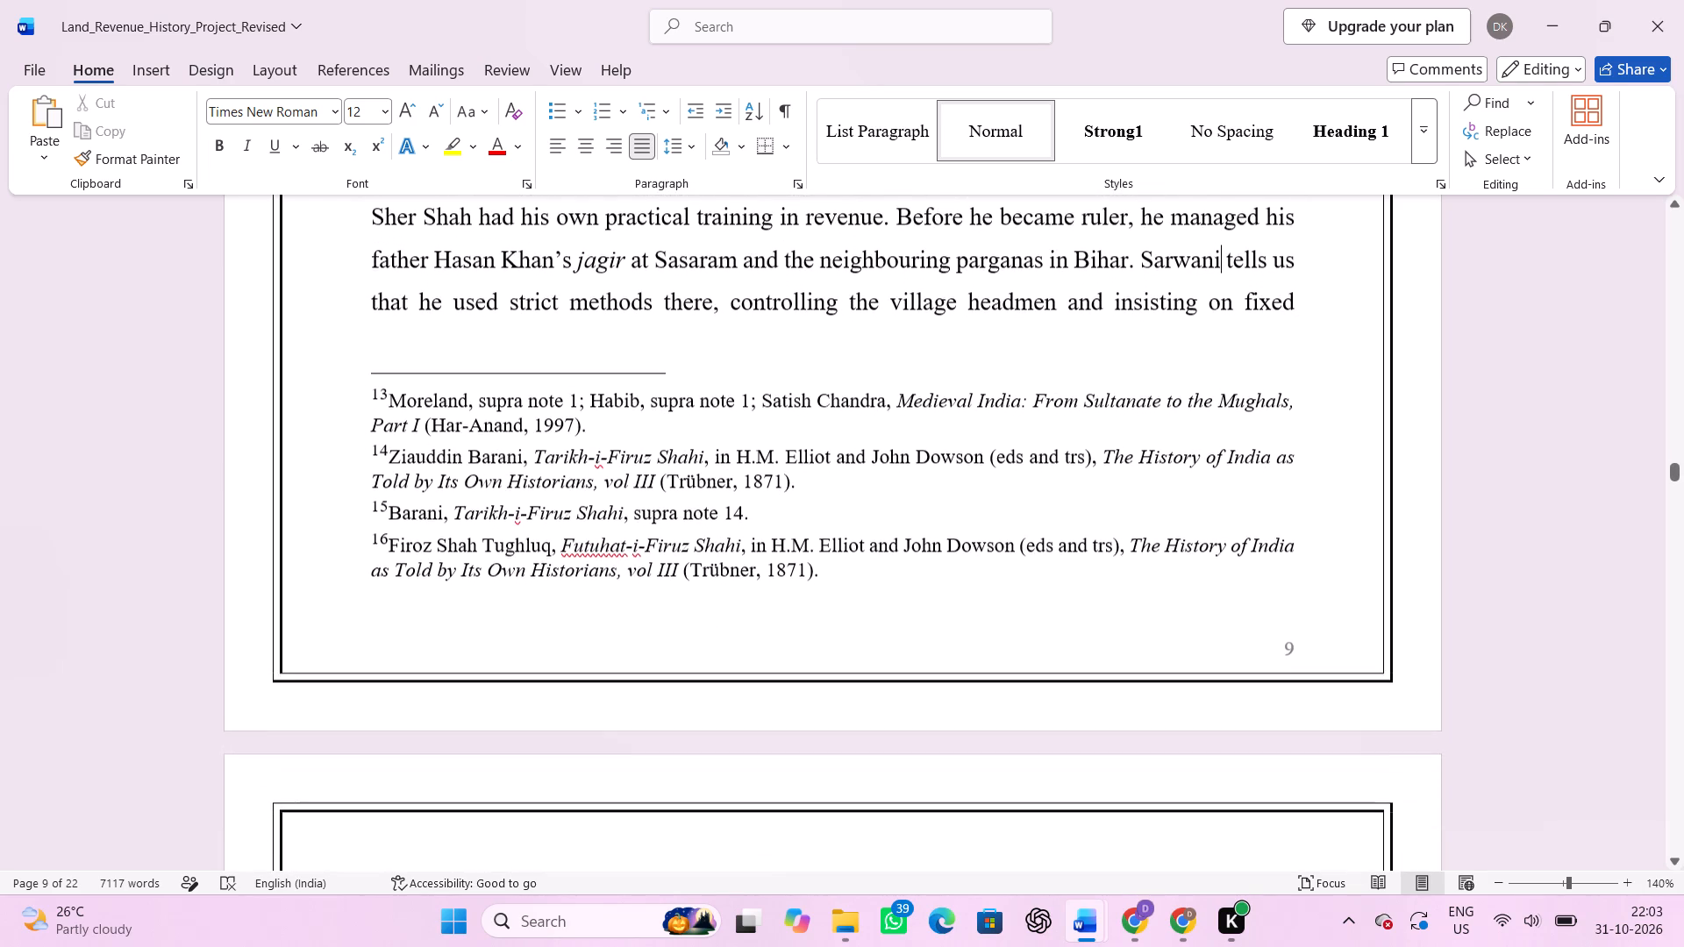
{"action": "scroll", "coordinate": [704, 748], "scroll_direction": "down", "scroll_amount": 2}
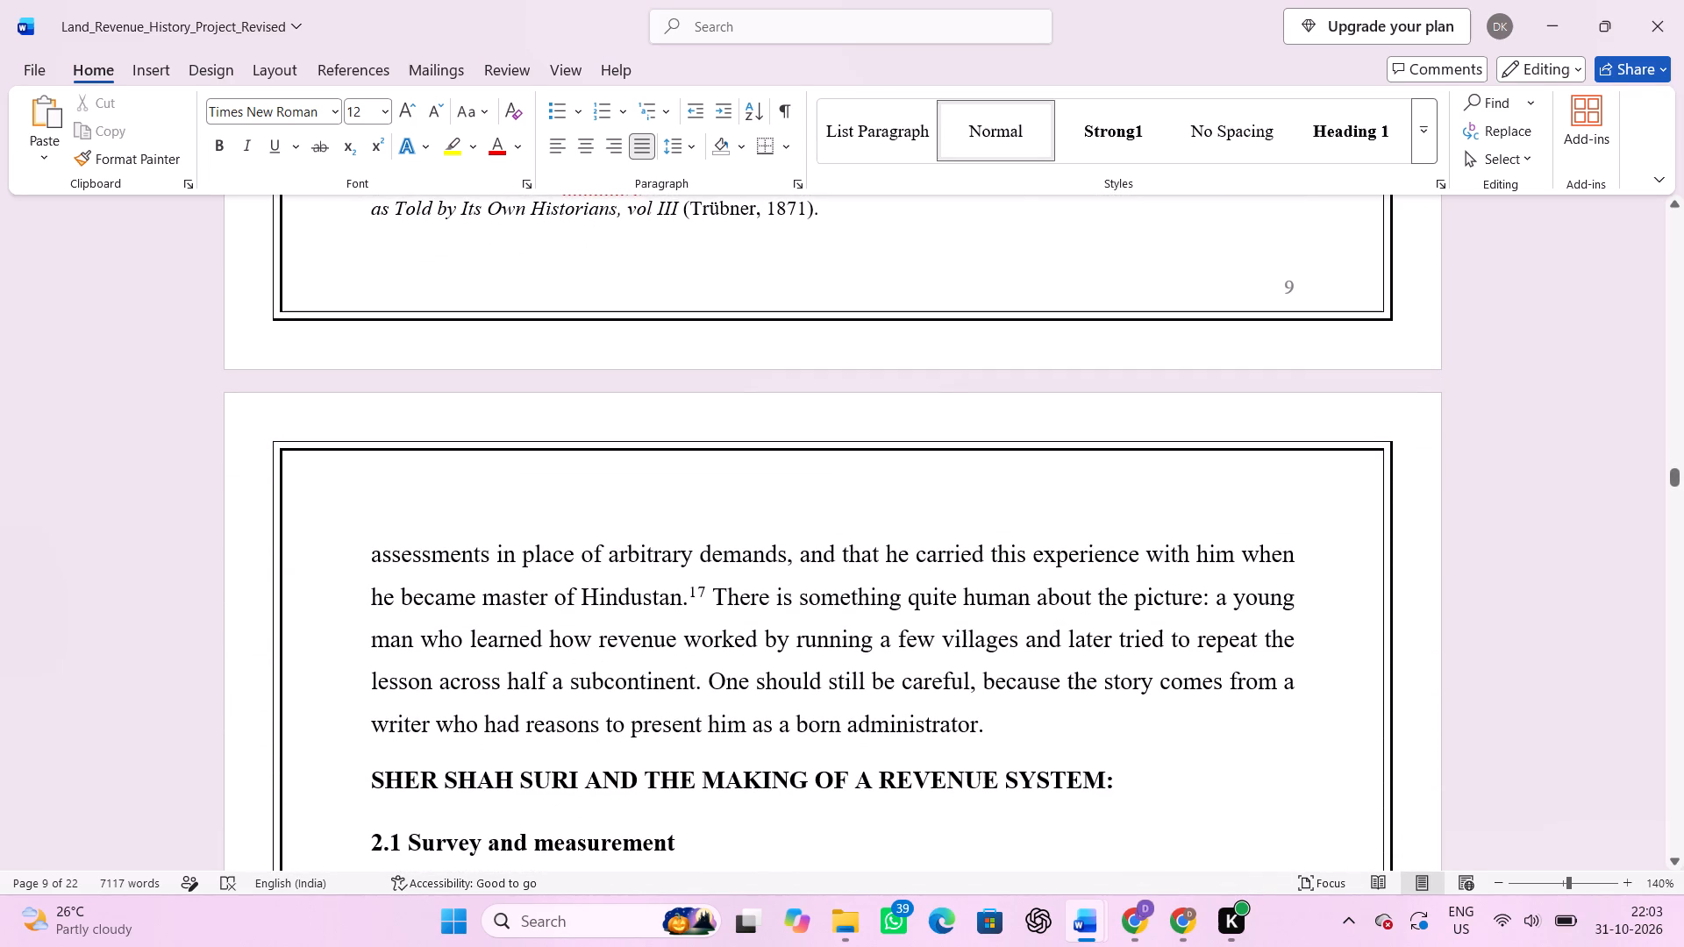
{"action": "scroll", "coordinate": [771, 709], "scroll_direction": "down", "scroll_amount": 1}
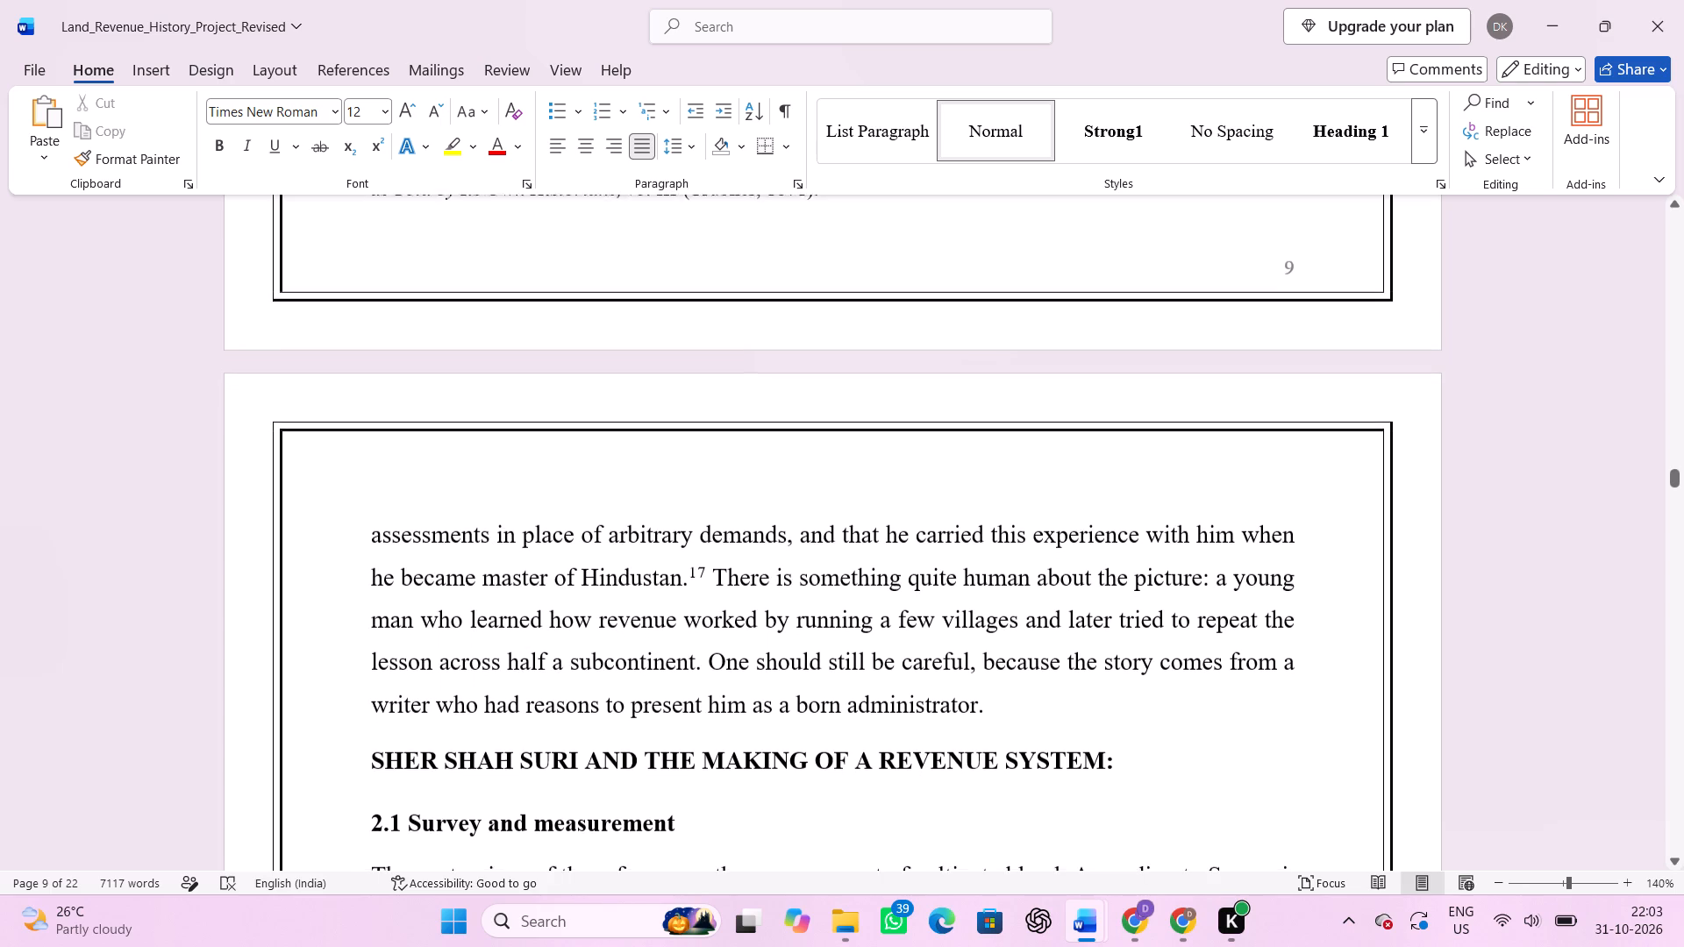
{"action": "scroll", "coordinate": [771, 709], "scroll_direction": "down", "scroll_amount": 3}
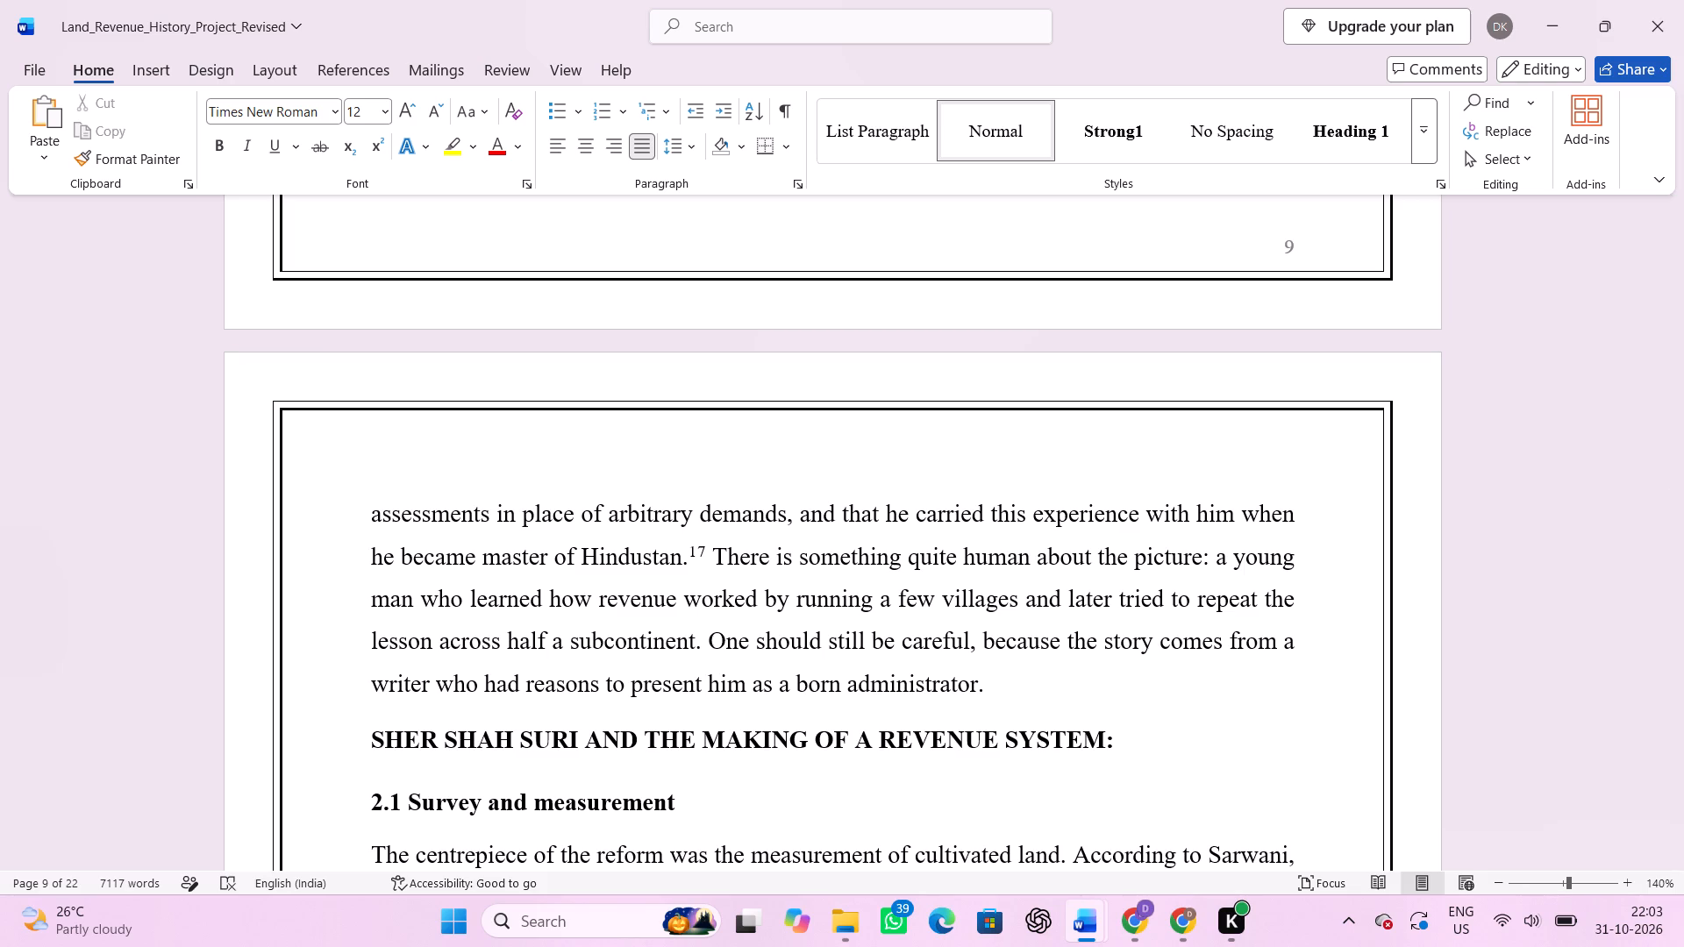
Copy the whole paragraph on Sher Shah's practical training, from "Sher Shah had his own" to "born administrator.".
{"action": "scroll", "coordinate": [964, 580], "scroll_direction": "up", "scroll_amount": 3}
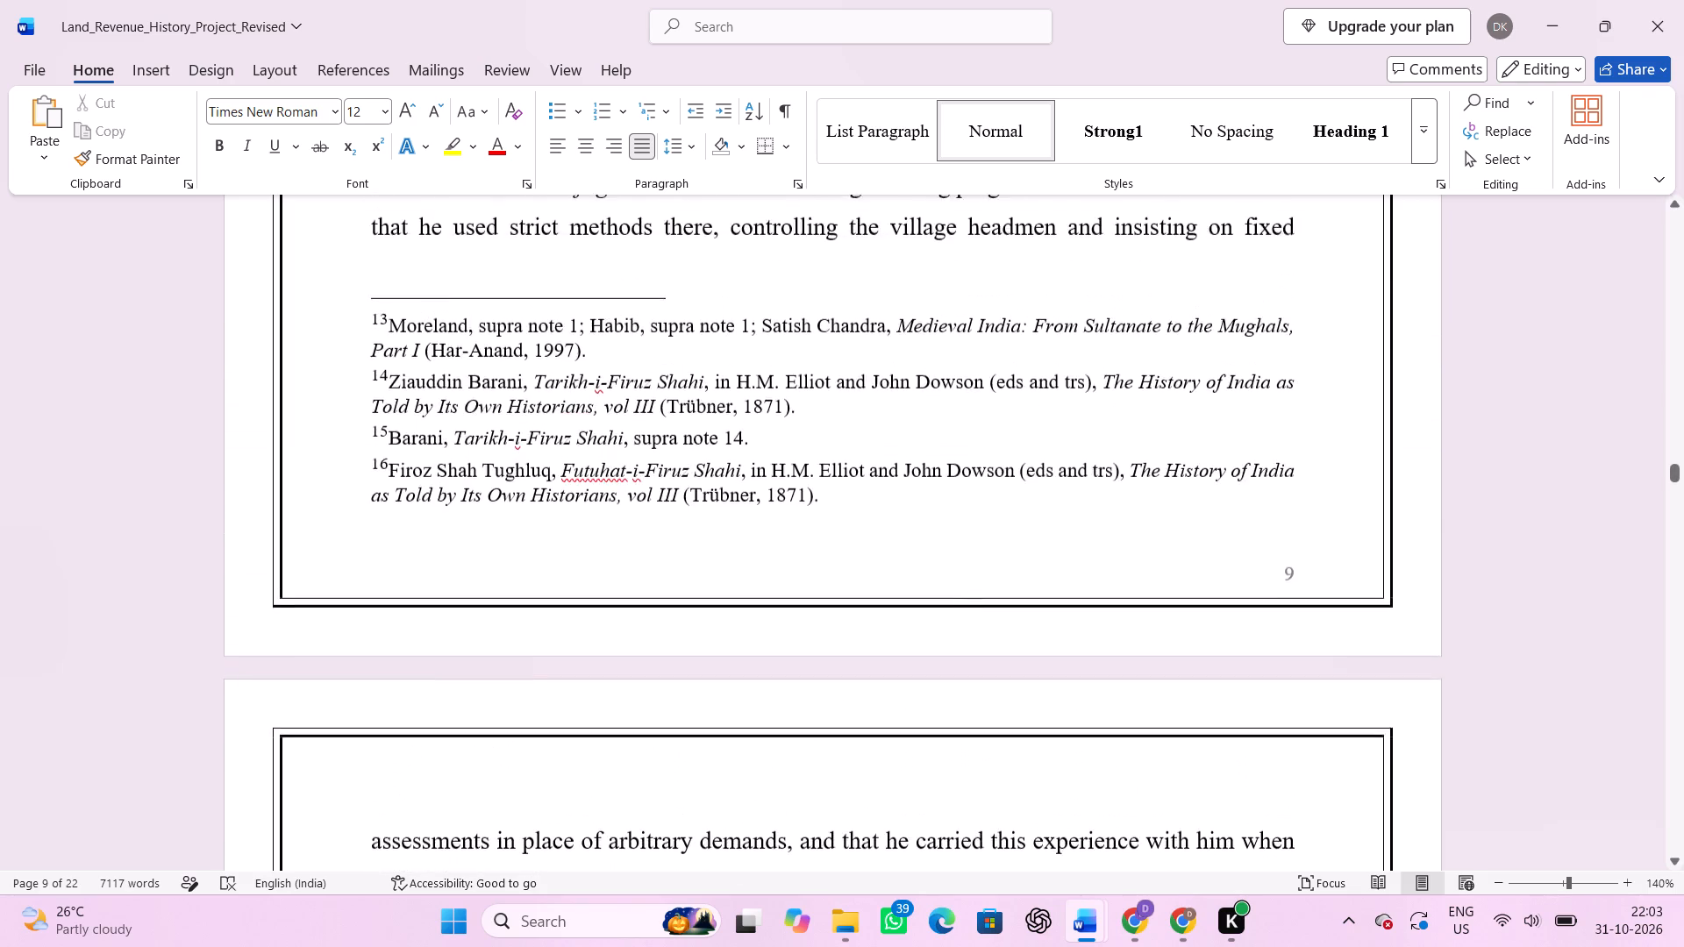
{"action": "scroll", "coordinate": [964, 580], "scroll_direction": "up", "scroll_amount": 1}
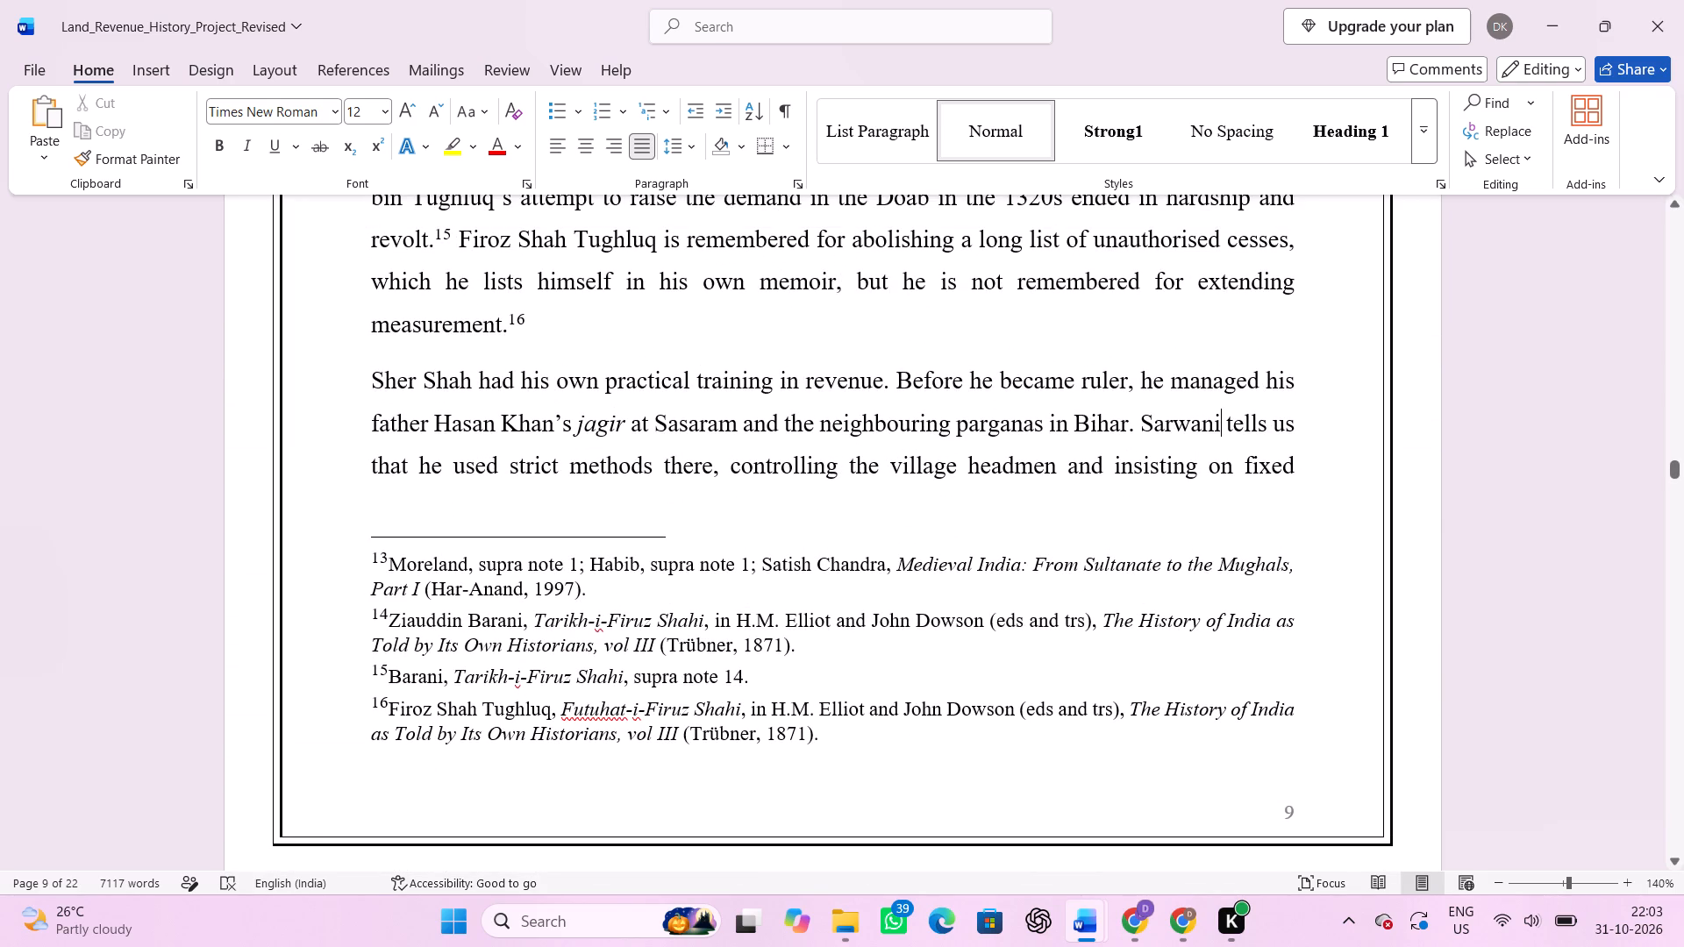
{"action": "left_click_drag", "start_coordinate": [377, 384], "coordinate": [808, 753]}
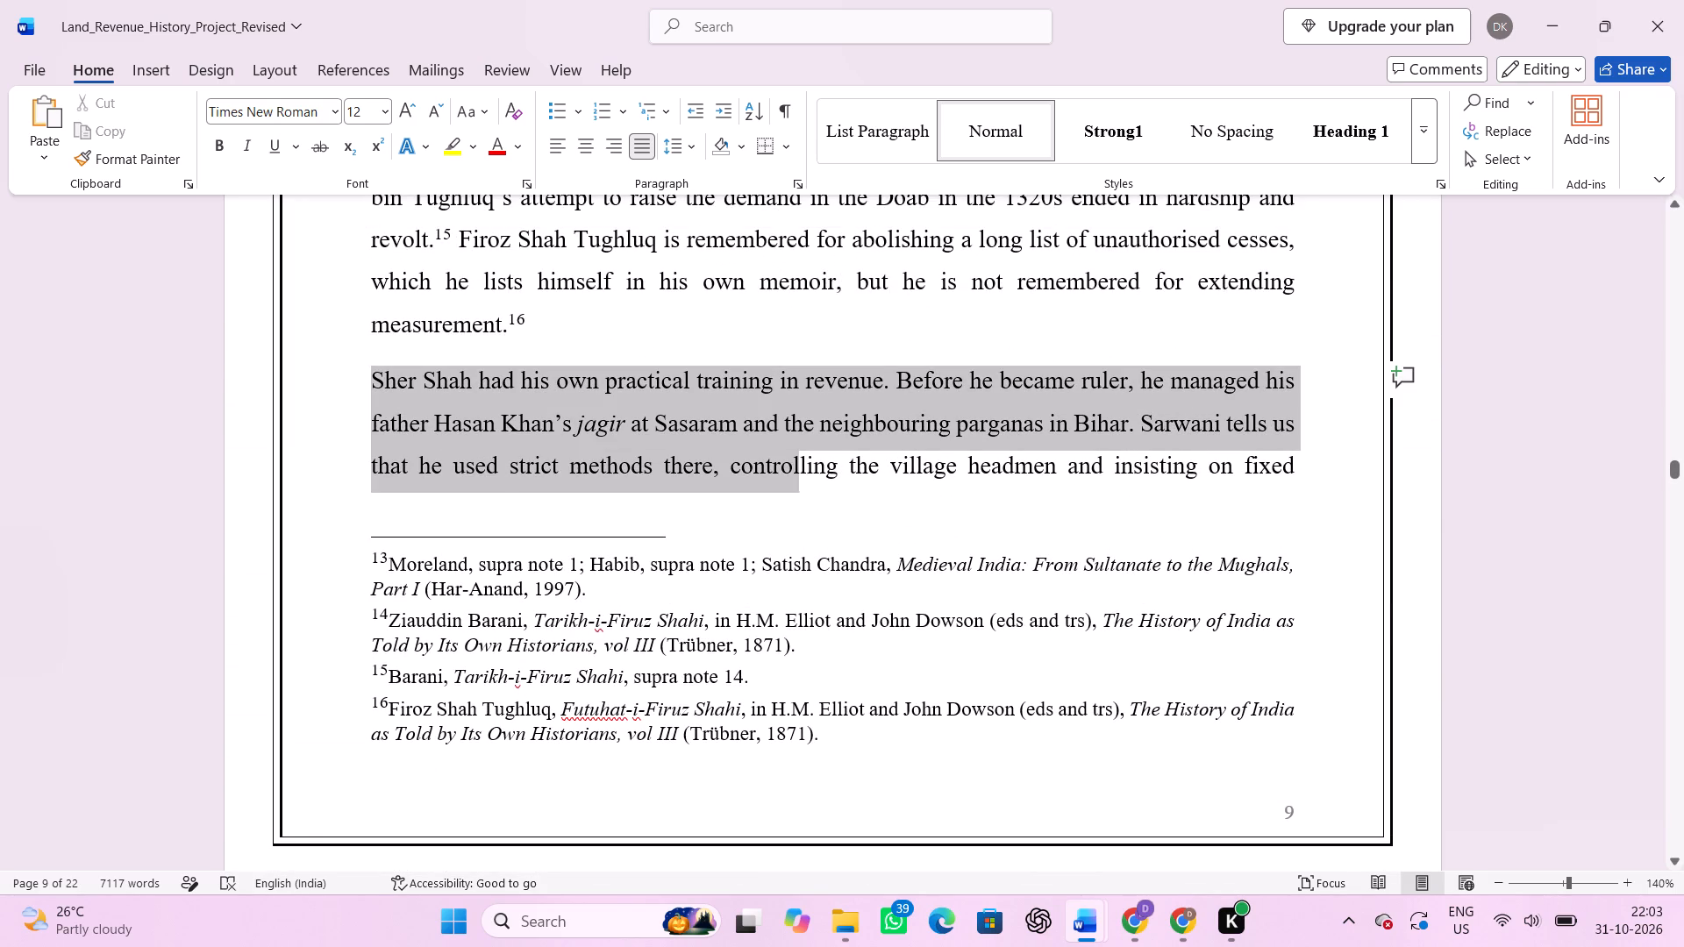
{"action": "left_click_drag", "start_coordinate": [808, 753], "coordinate": [1111, 459]}
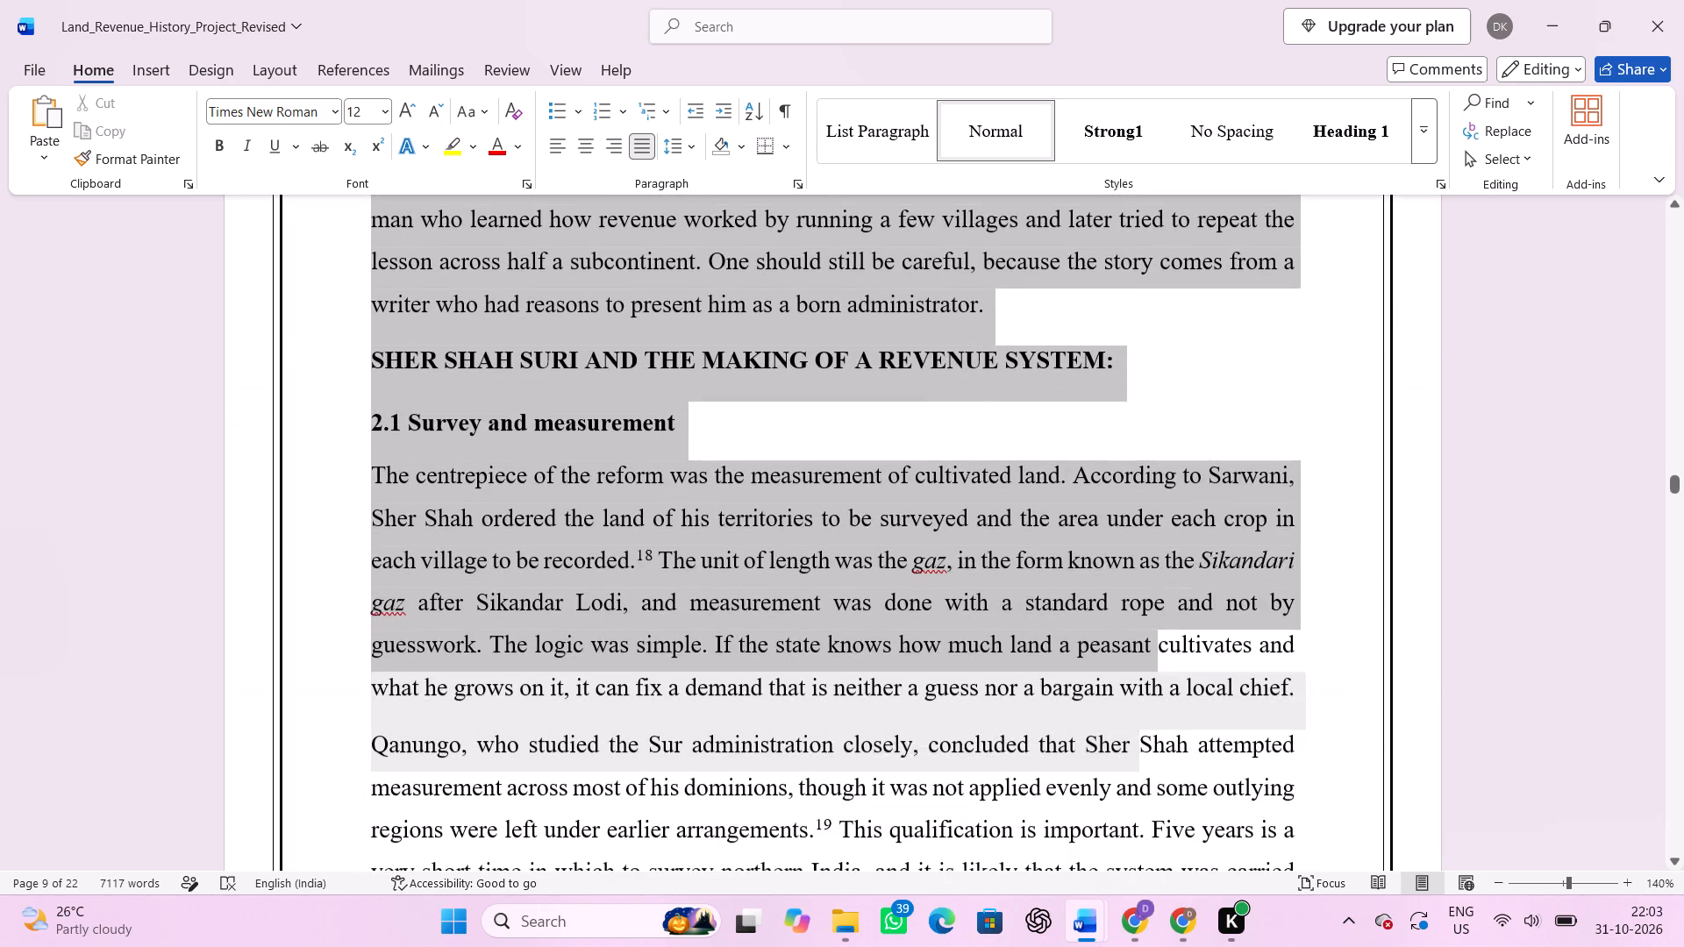
{"action": "left_click_drag", "start_coordinate": [1111, 459], "coordinate": [1140, 314]}
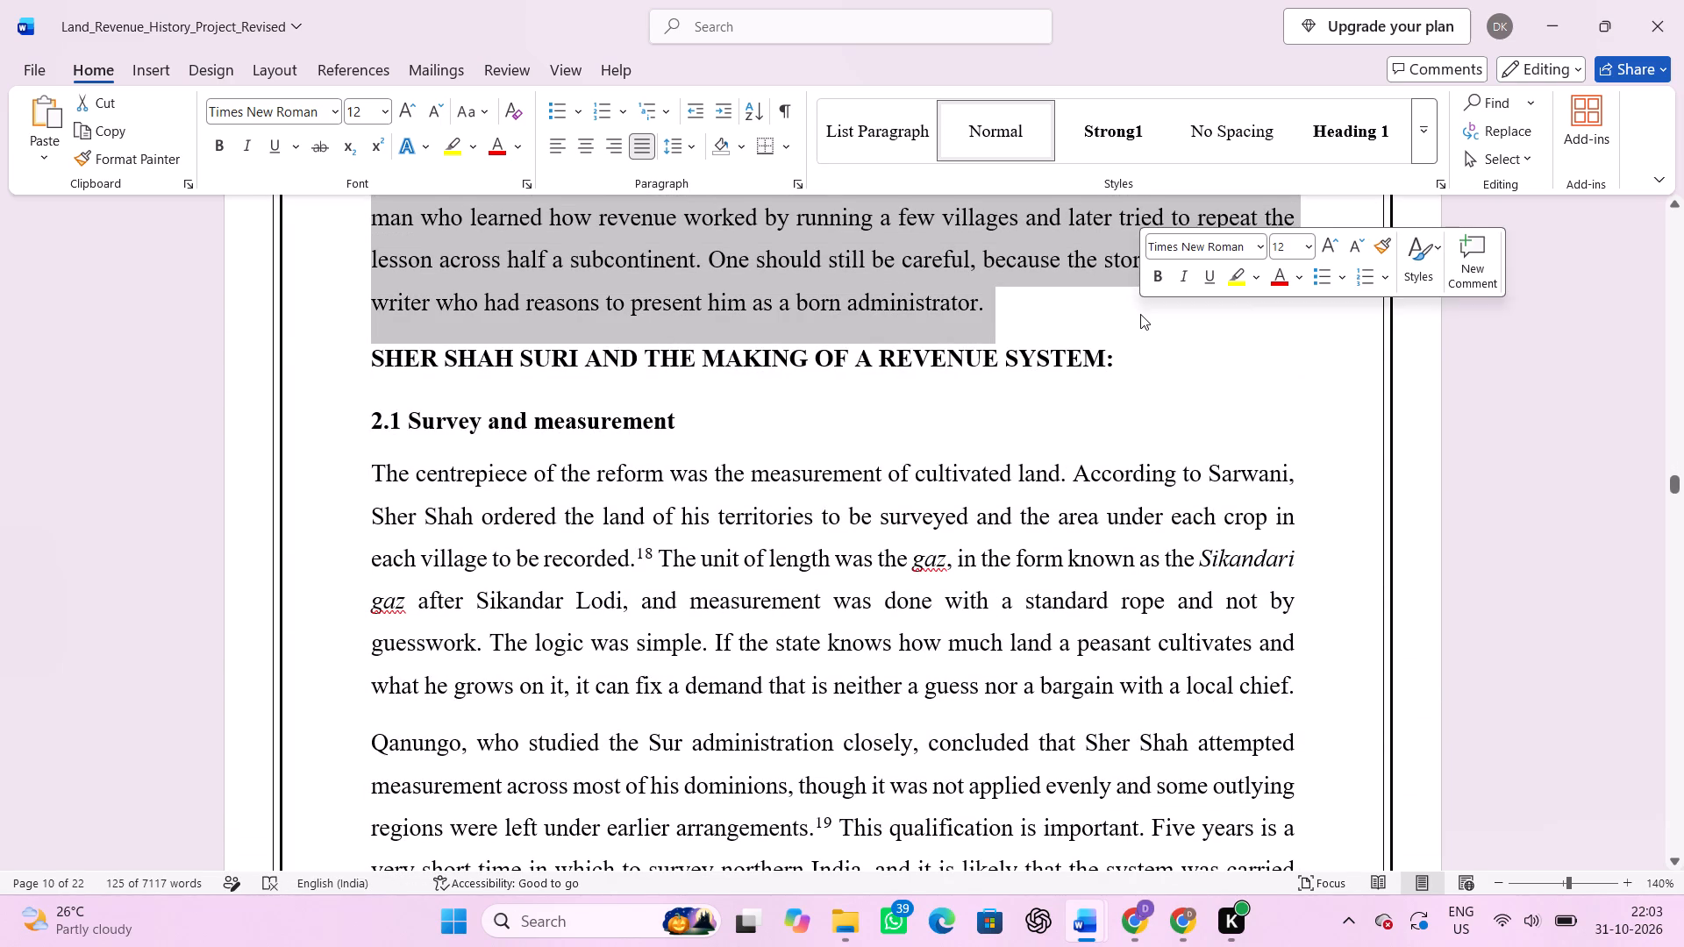
{"action": "key", "text": "ctrl+c"}
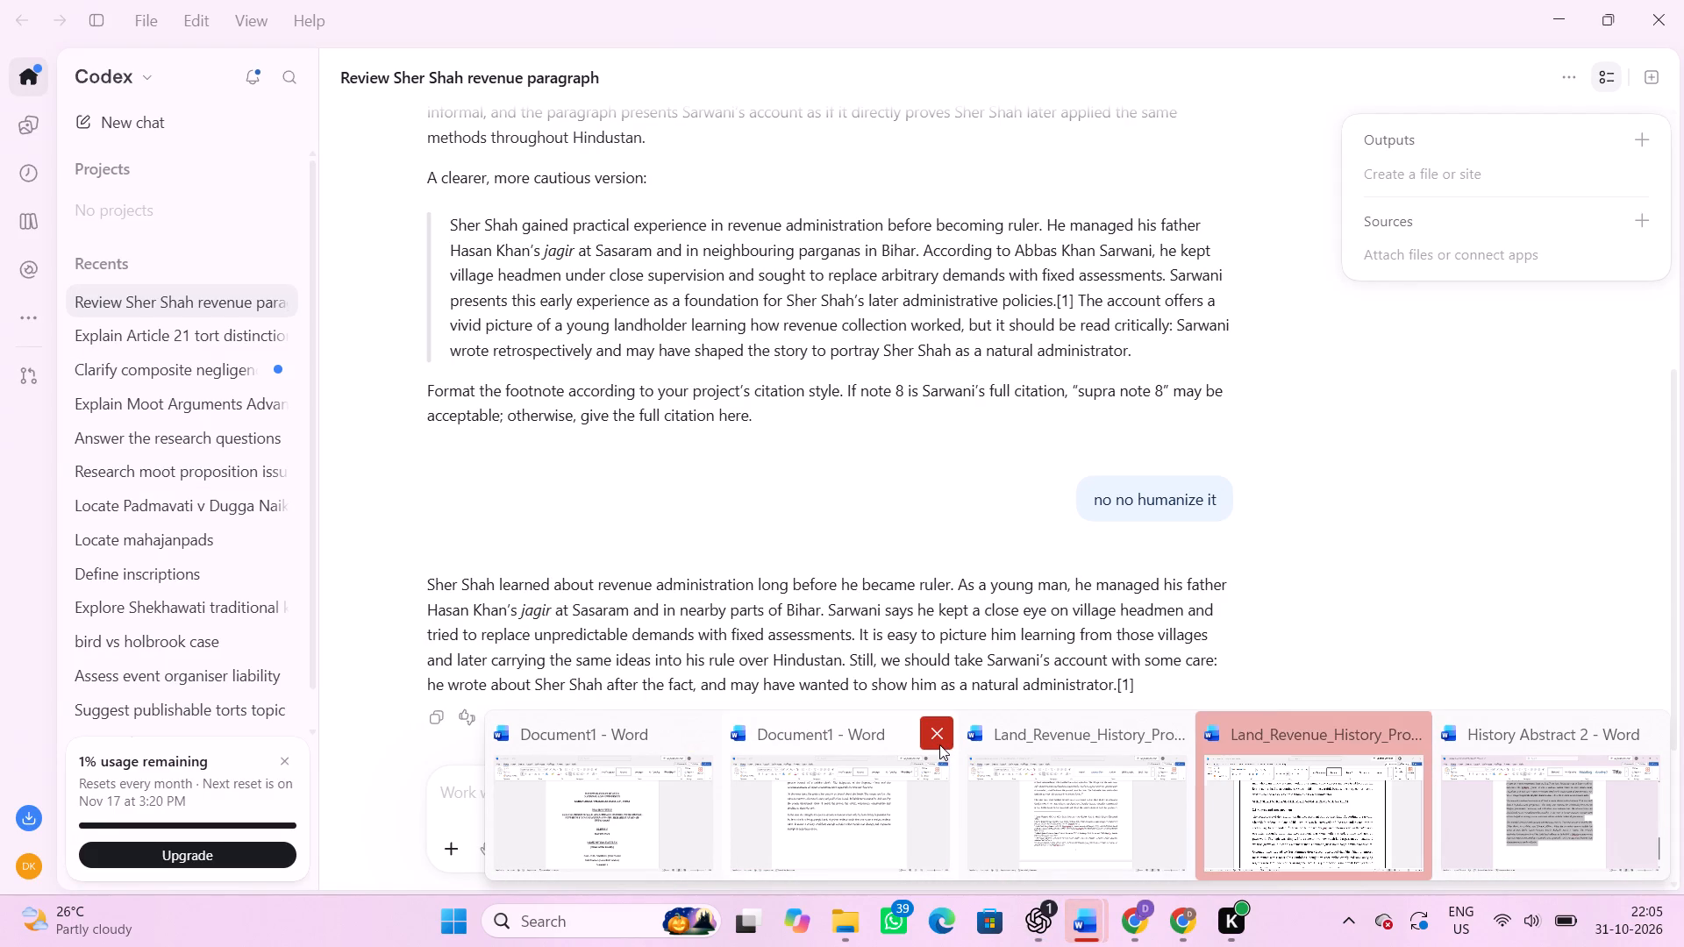
{"action": "left_click", "coordinate": [939, 744]}
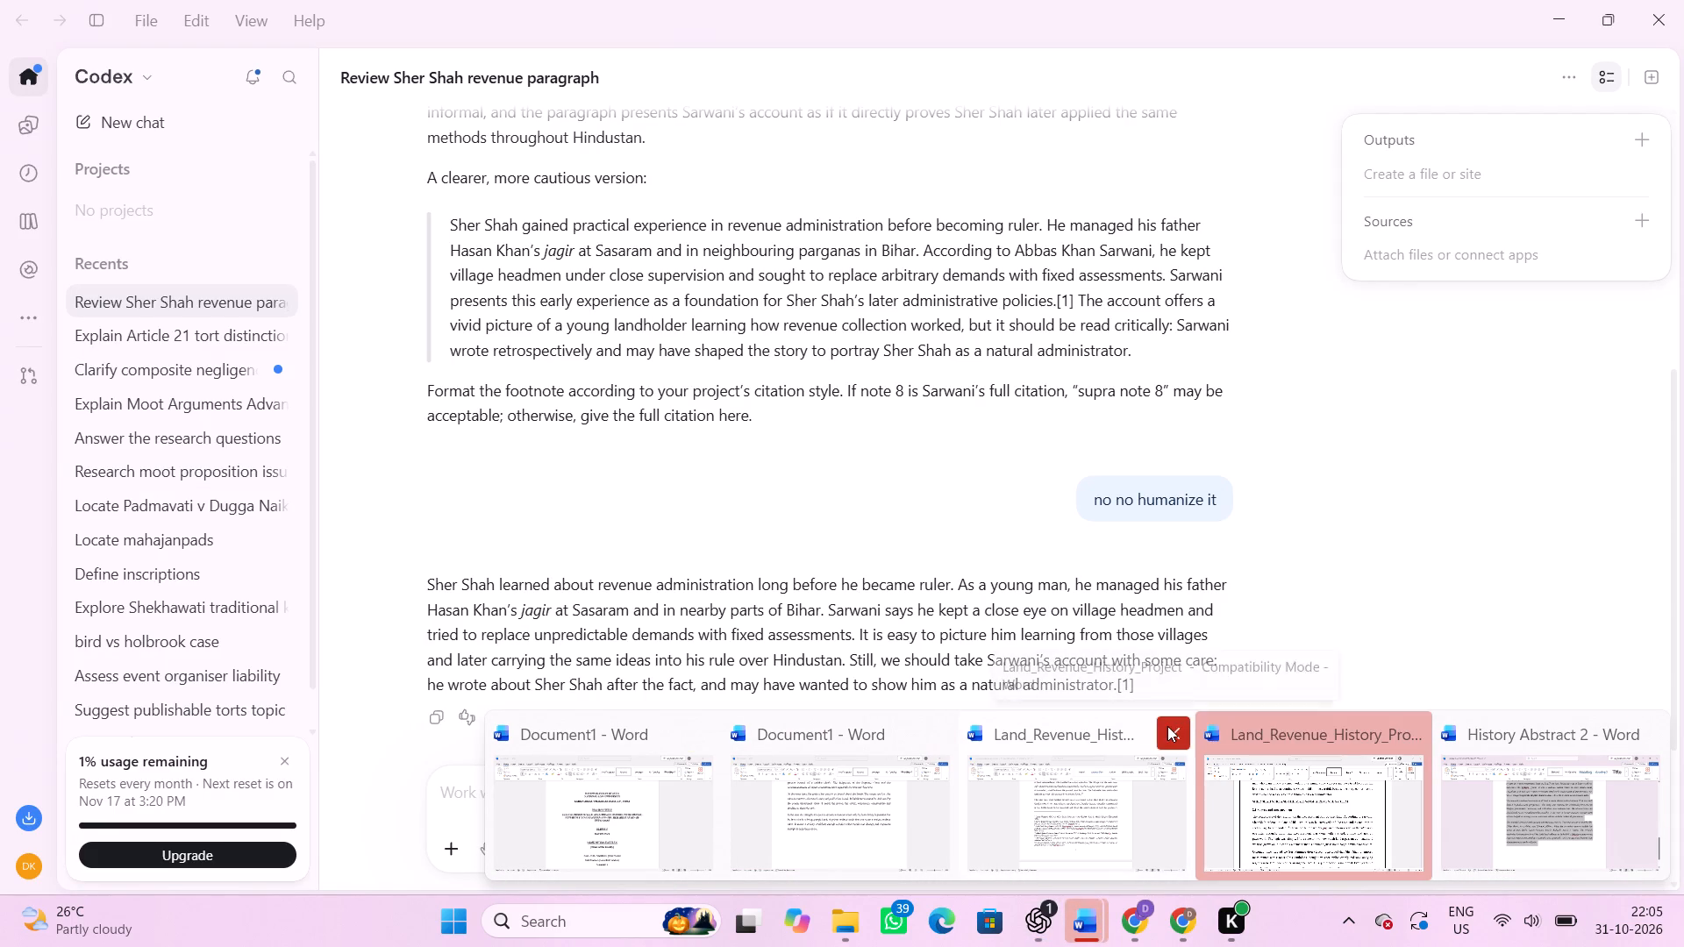
{"action": "left_click", "coordinate": [1167, 726]}
{"action": "left_click", "coordinate": [1128, 771]}
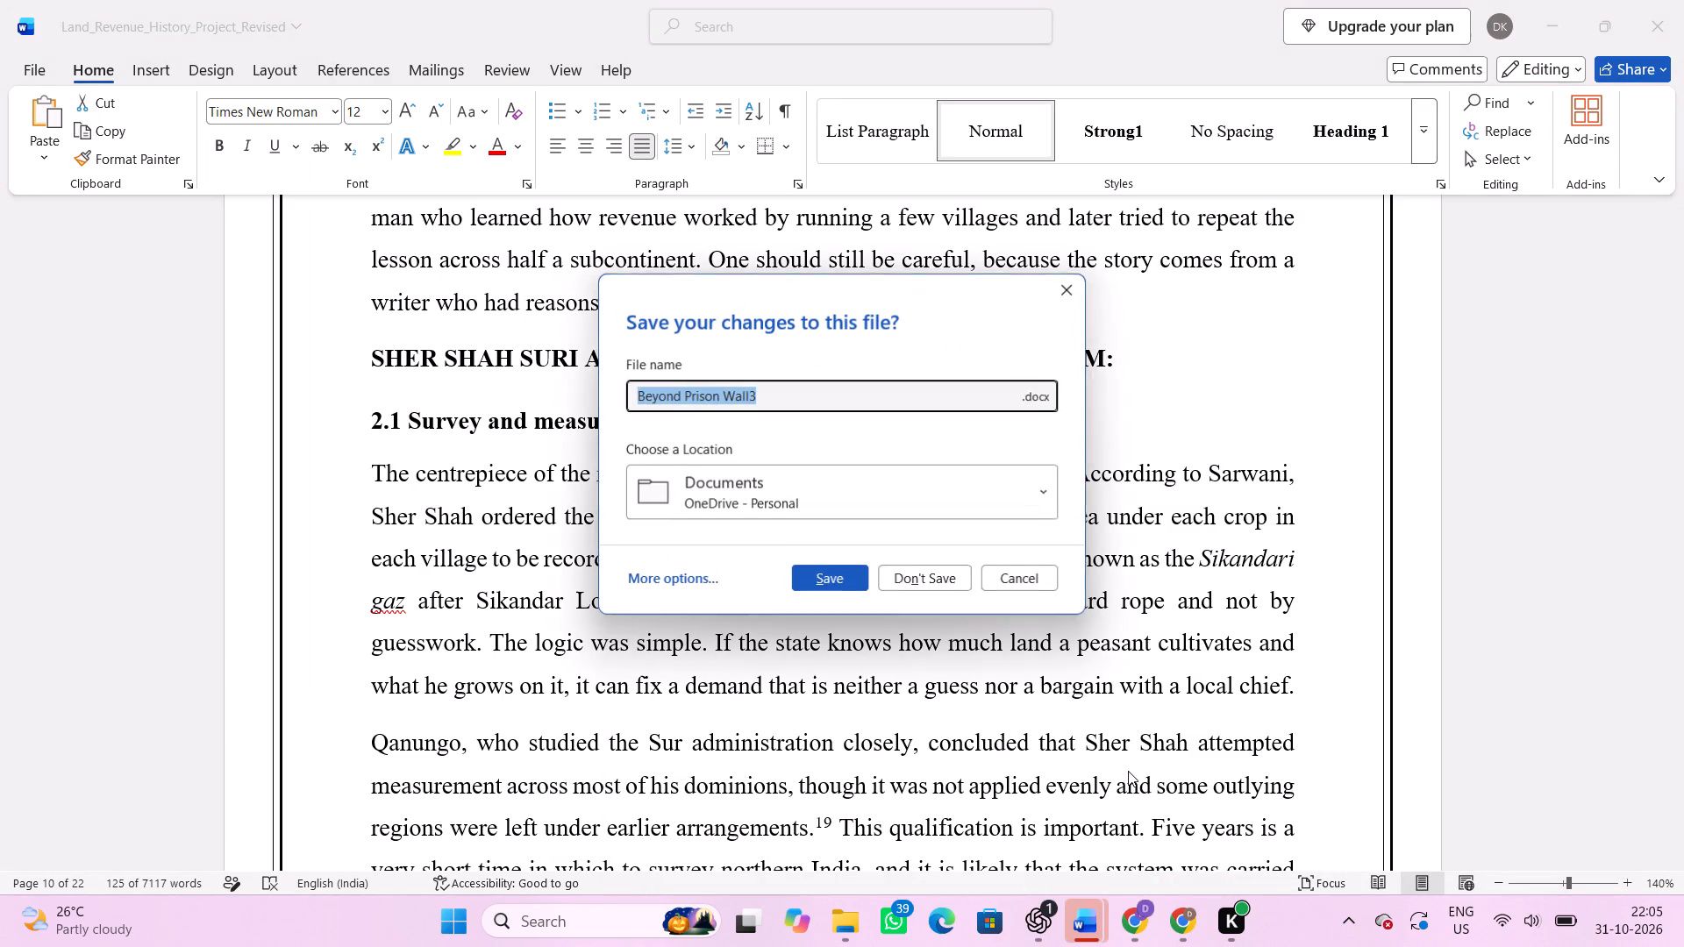
{"action": "left_click", "coordinate": [926, 595]}
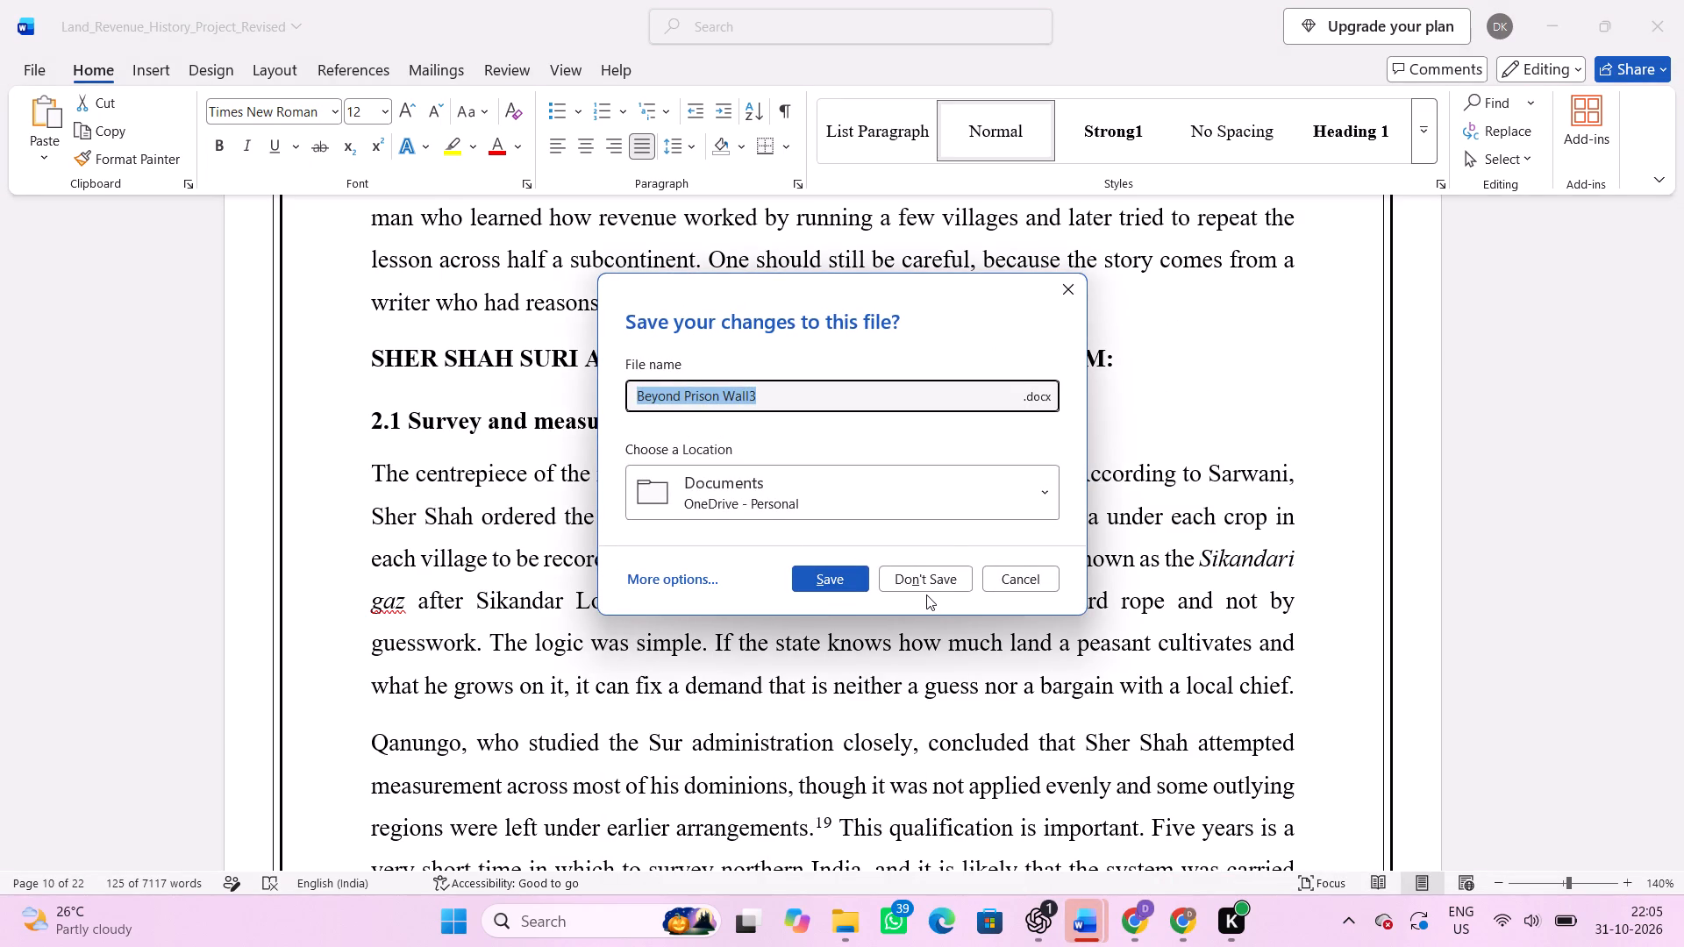
{"action": "left_click", "coordinate": [926, 584]}
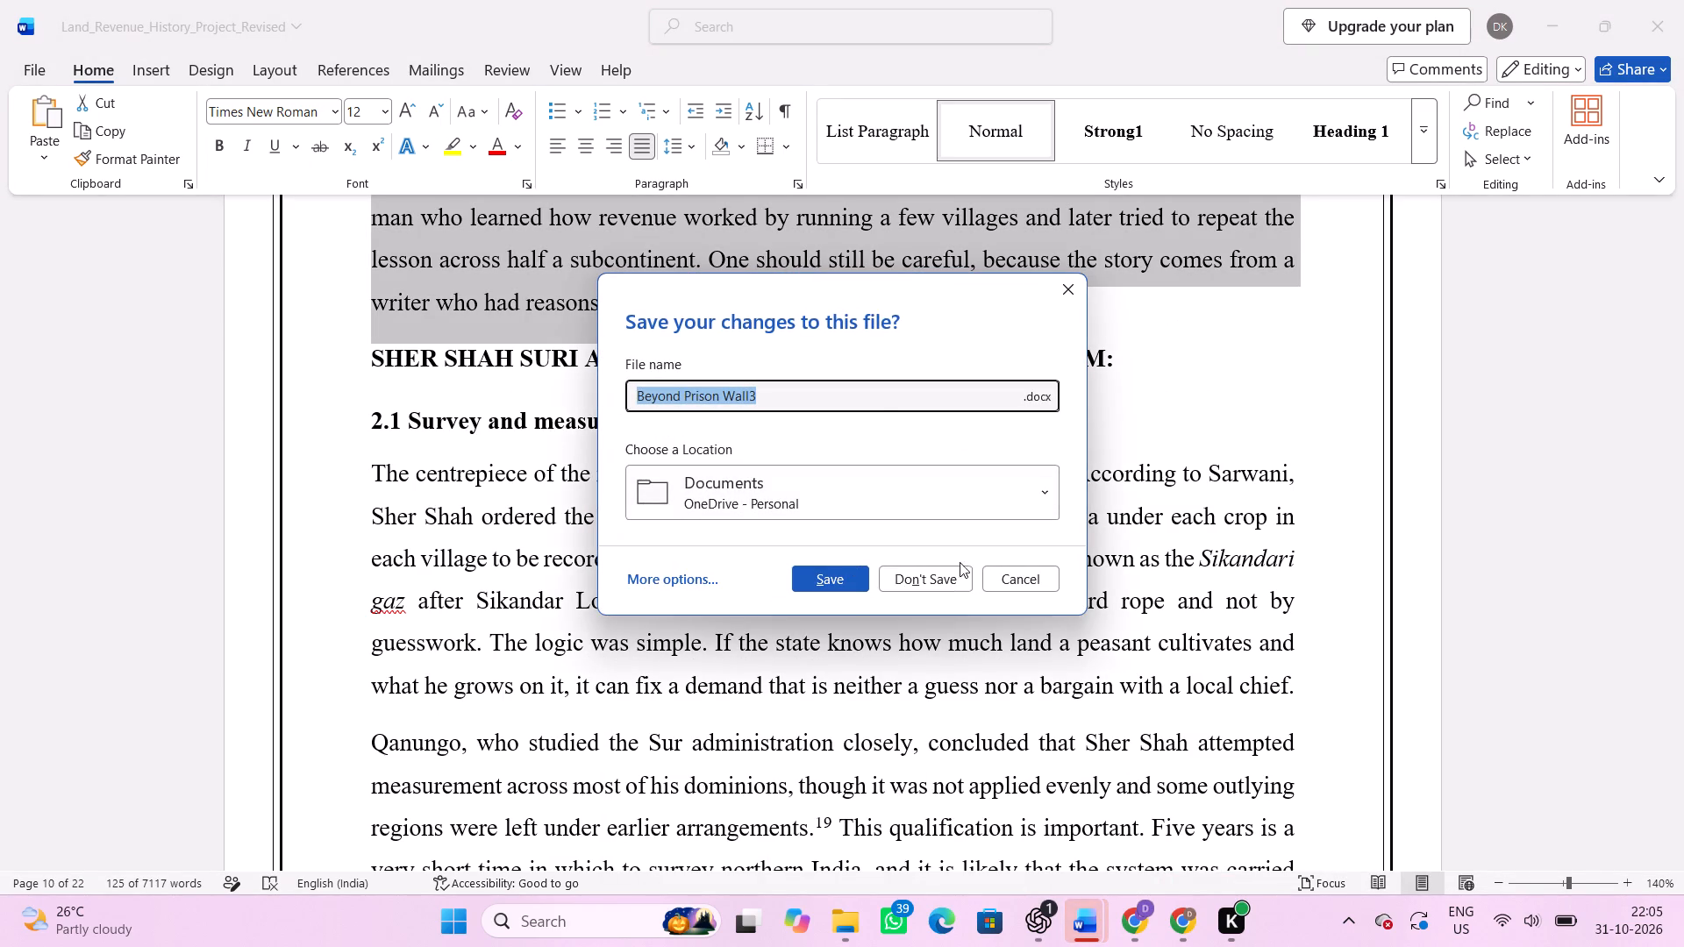
{"action": "left_click", "coordinate": [900, 579]}
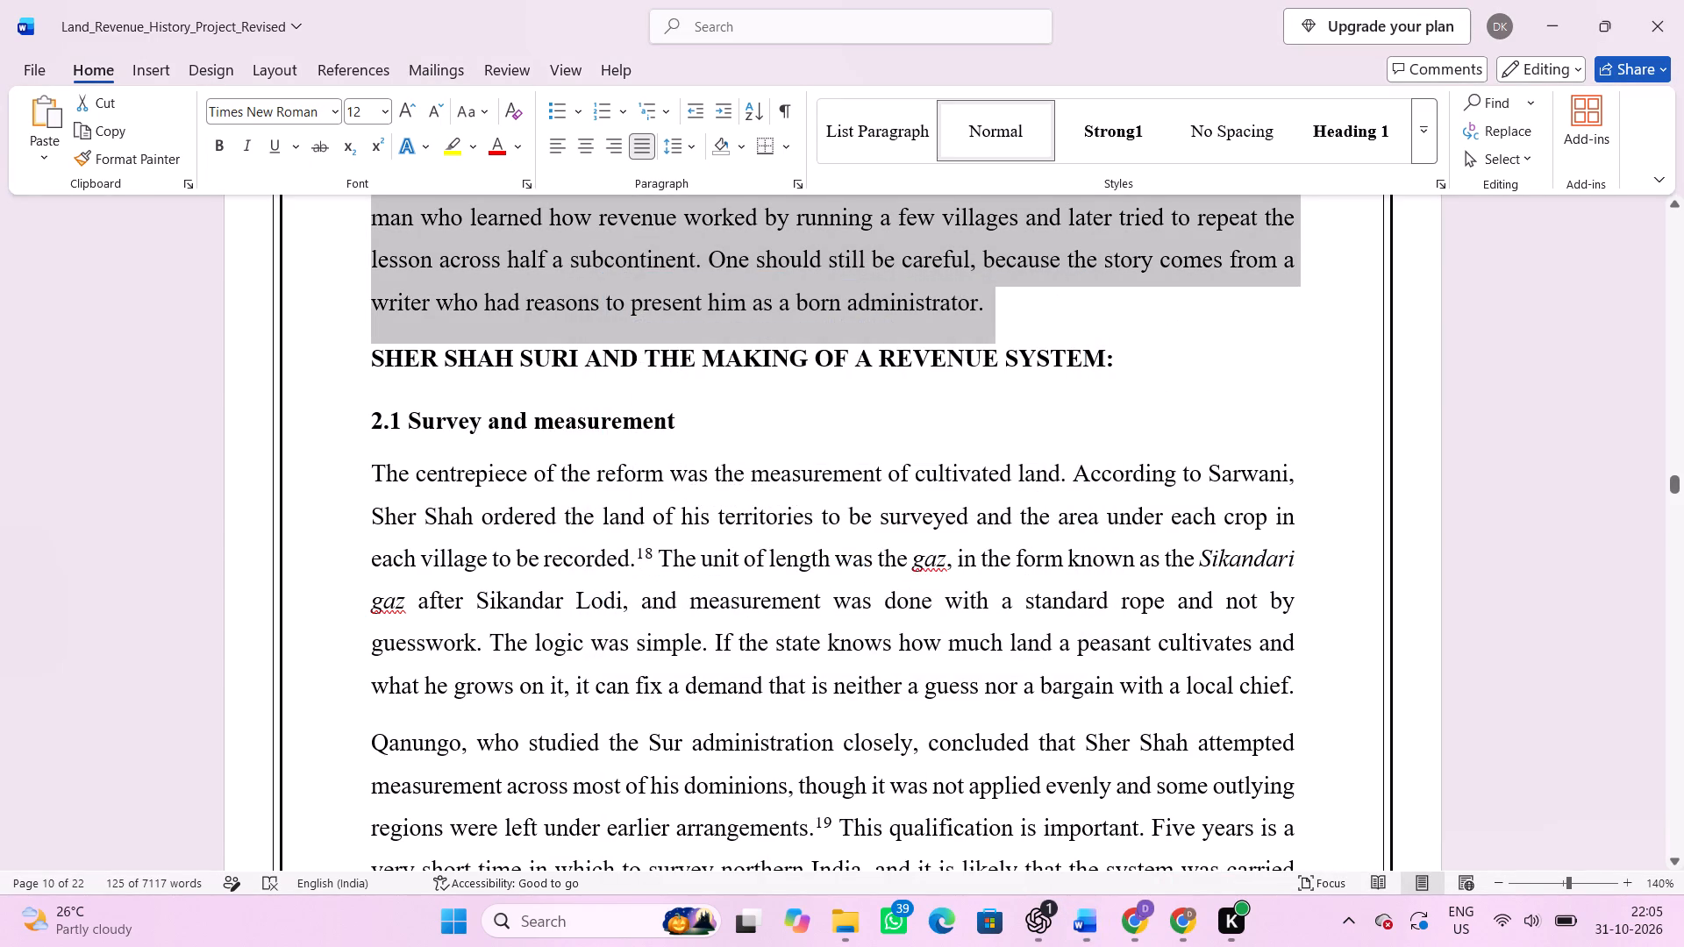
{"action": "left_click", "coordinate": [779, 438]}
{"action": "scroll", "coordinate": [779, 438], "scroll_direction": "up", "scroll_amount": 1}
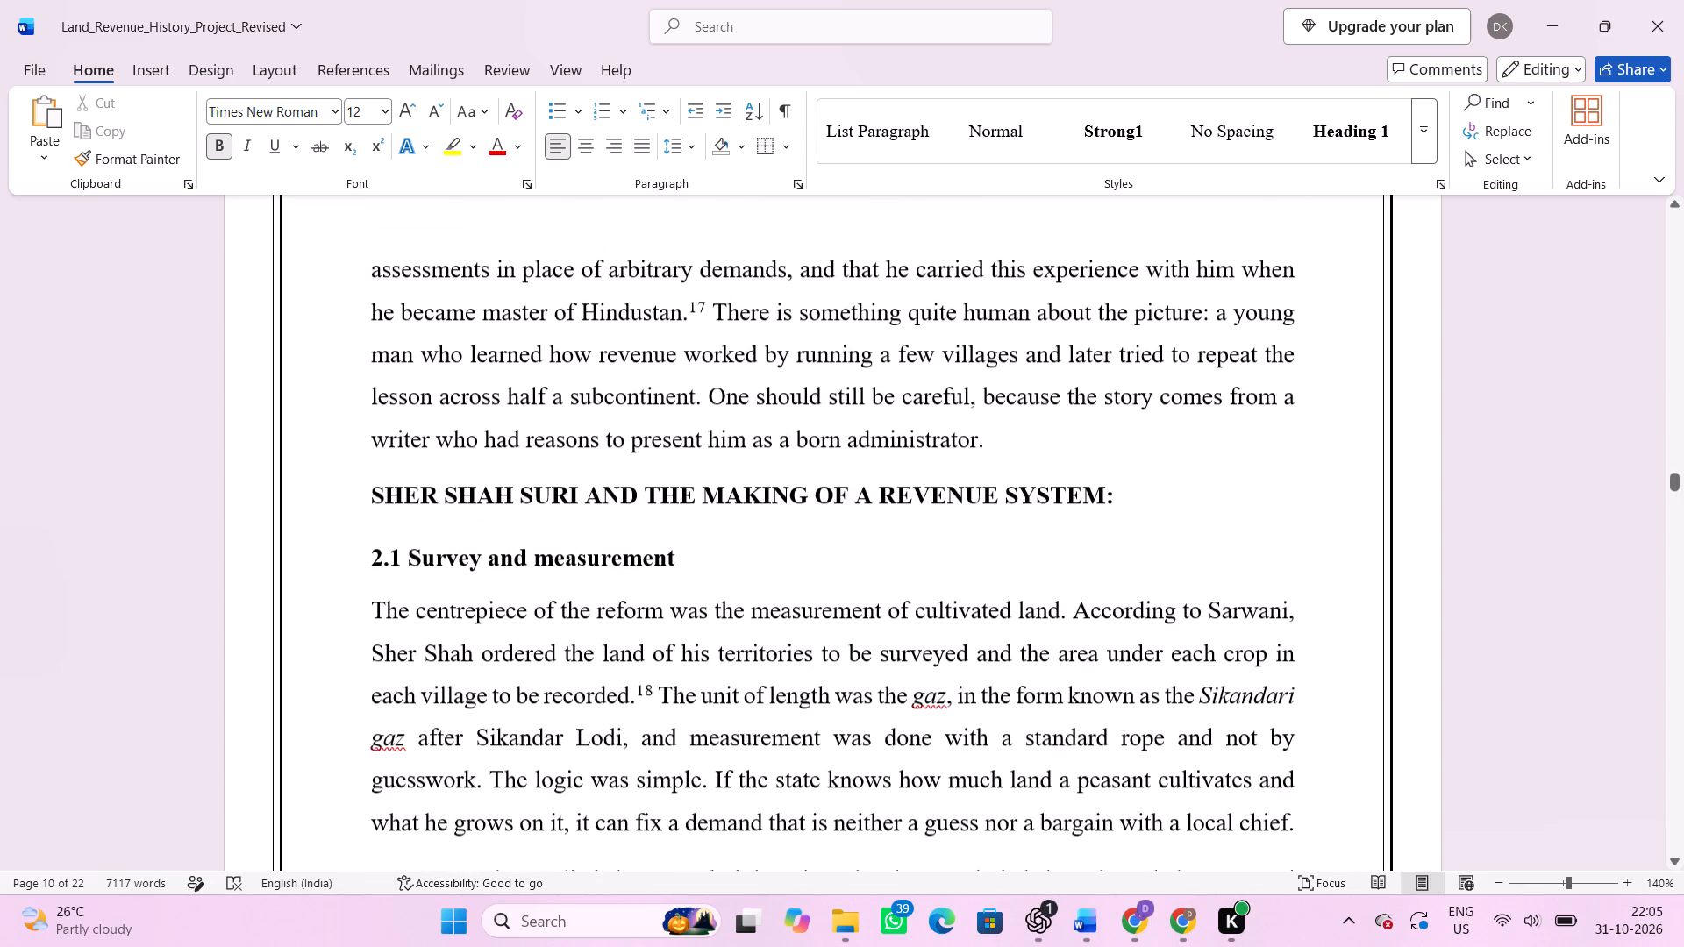
{"action": "scroll", "coordinate": [779, 438], "scroll_direction": "up", "scroll_amount": 1}
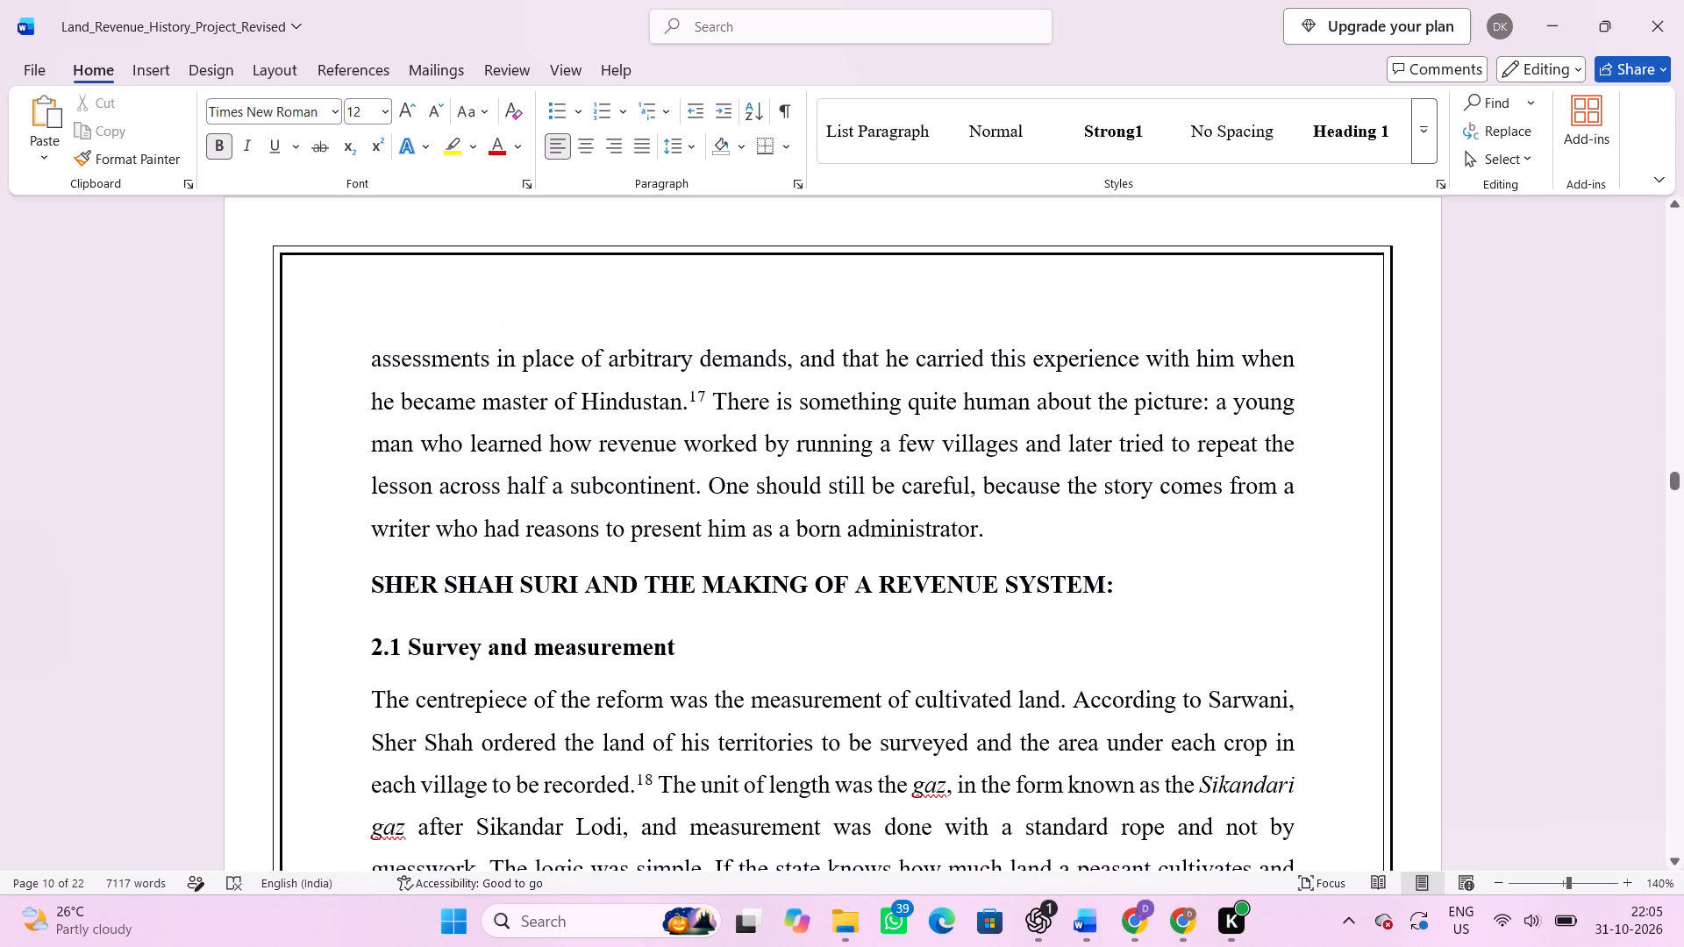
{"action": "scroll", "coordinate": [790, 425], "scroll_direction": "down", "scroll_amount": 1}
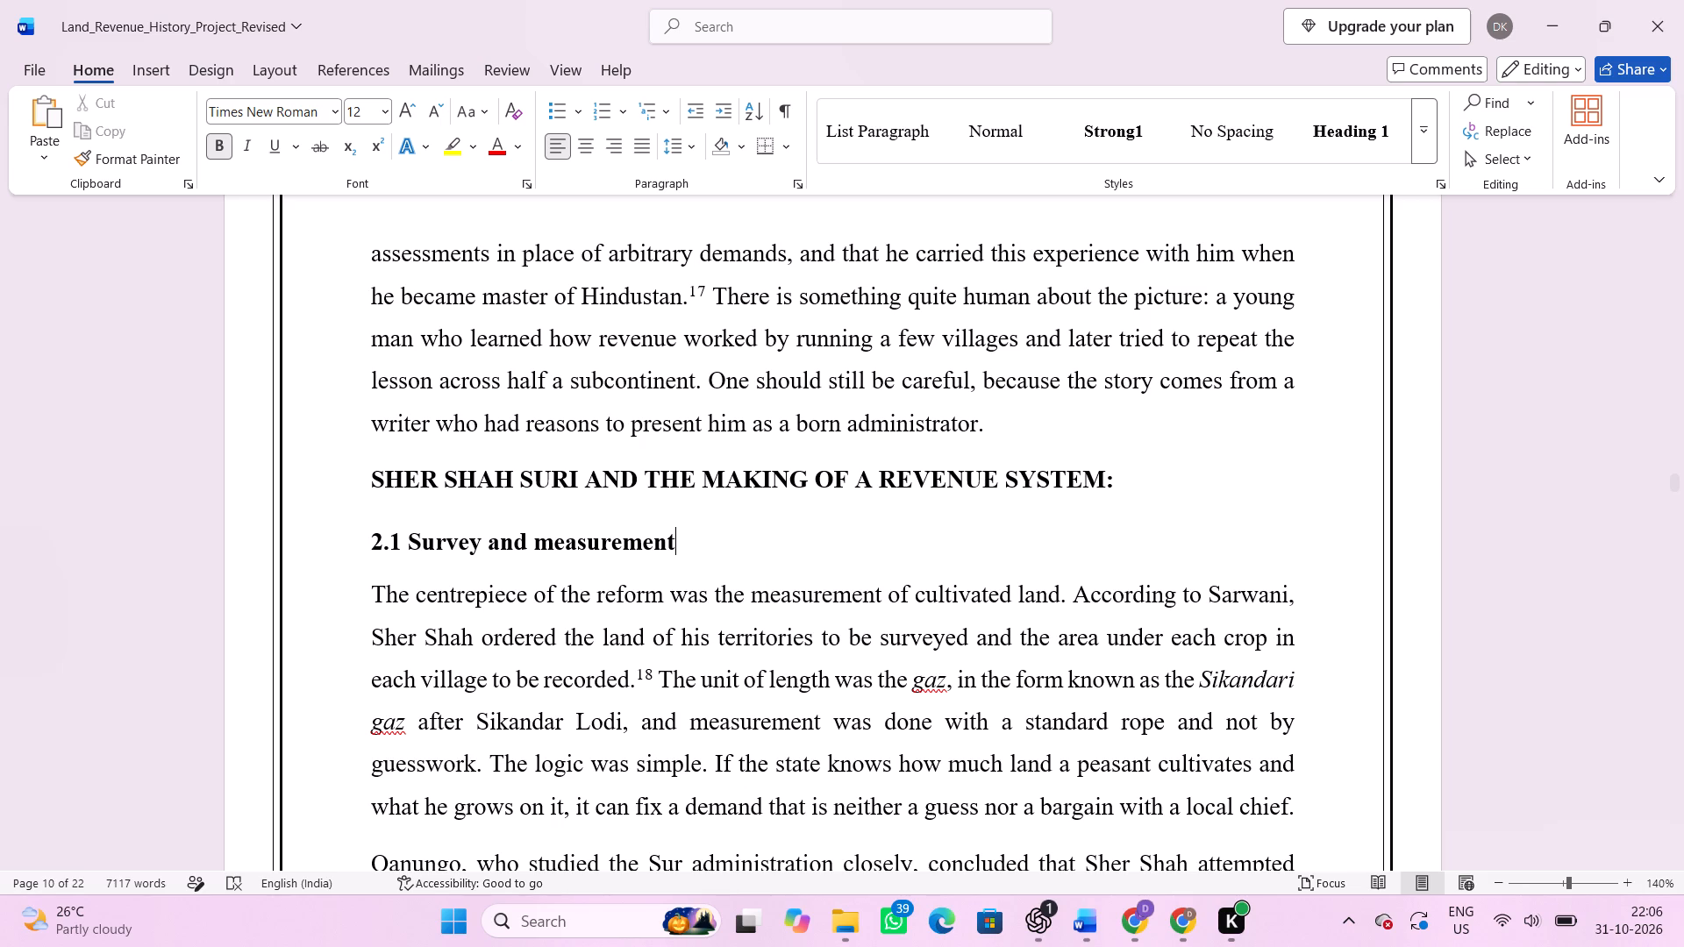
{"action": "triple_click", "coordinate": [855, 326]}
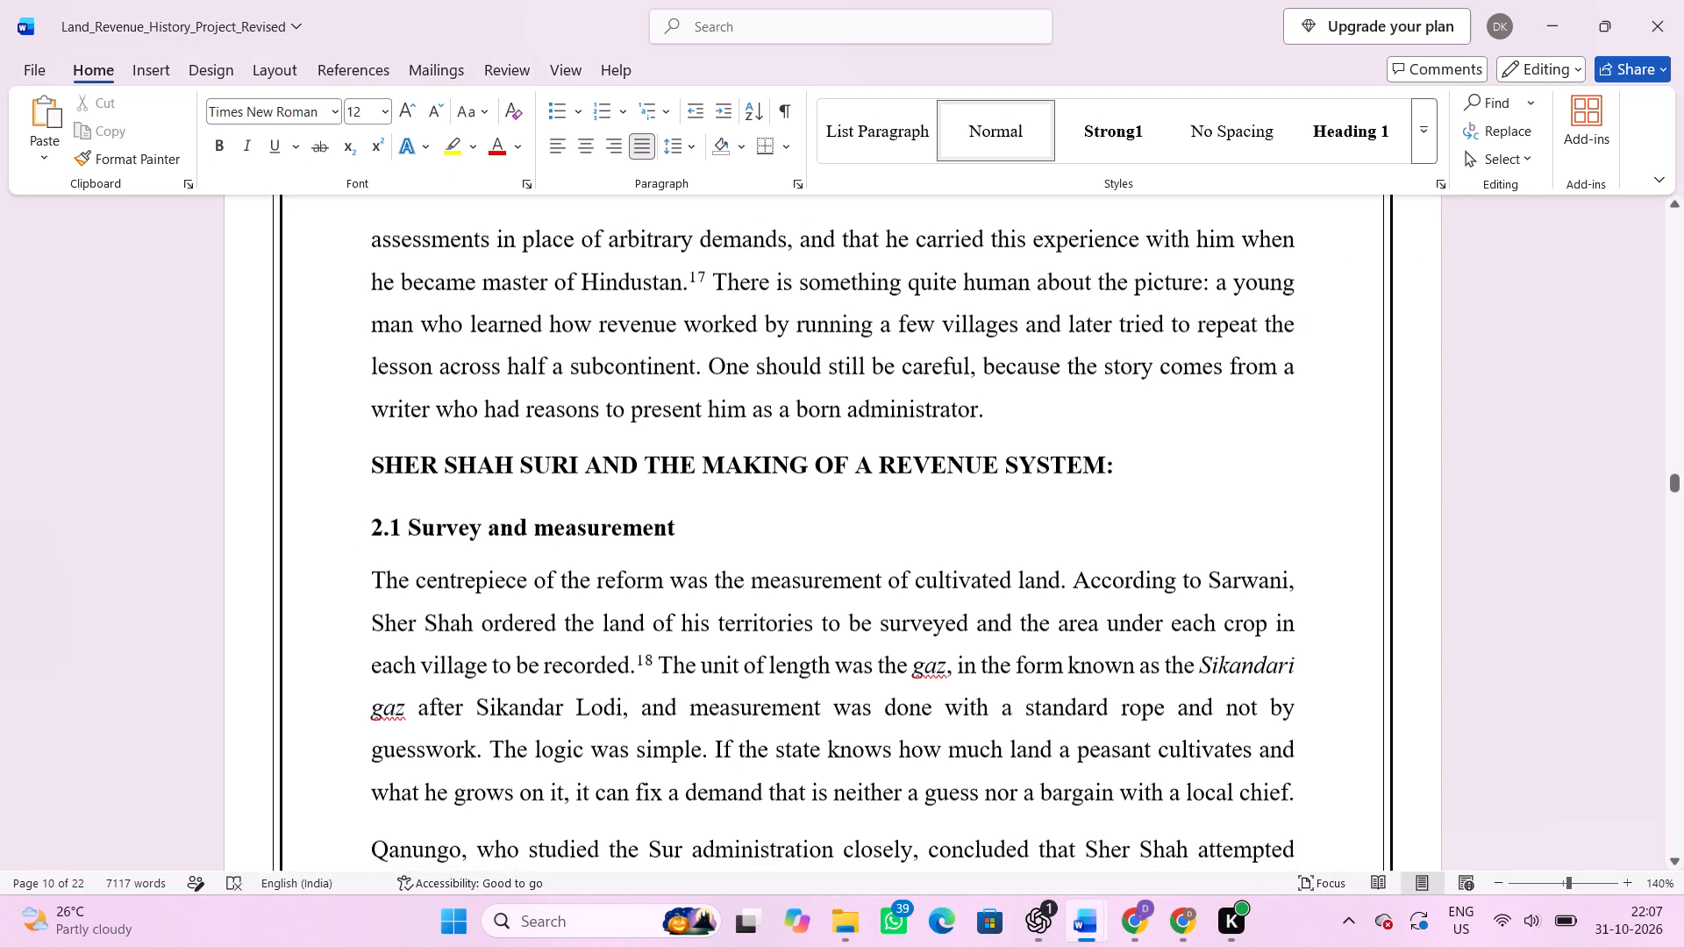
{"action": "scroll", "coordinate": [827, 650], "scroll_direction": "down", "scroll_amount": 3}
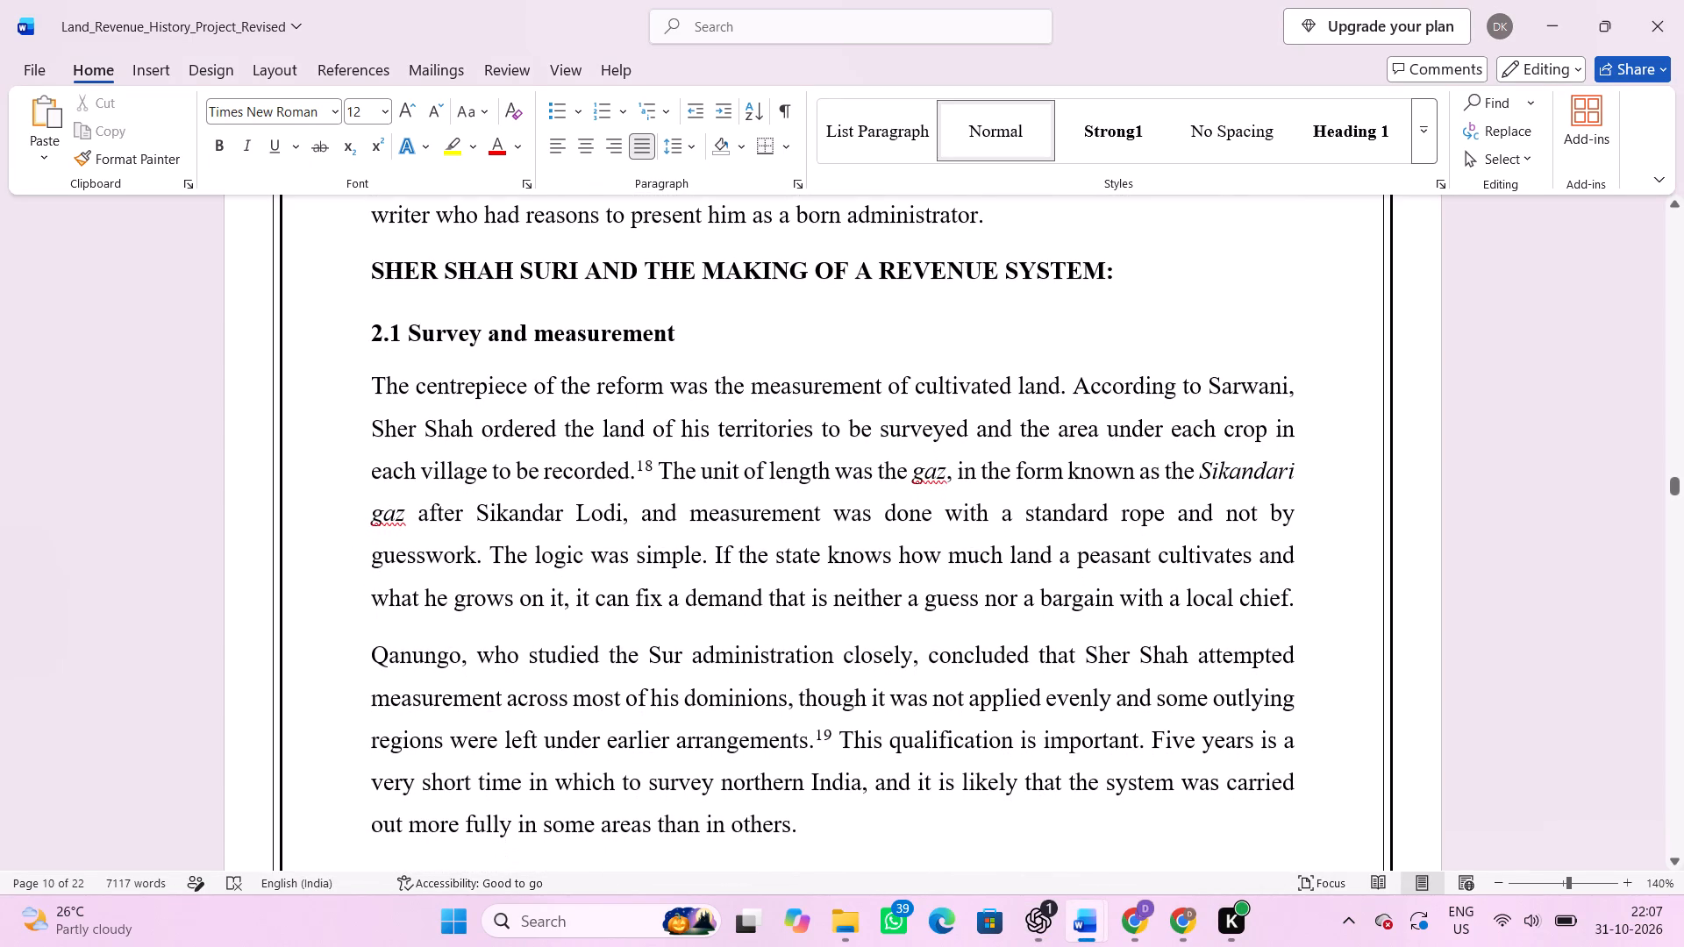
{"action": "scroll", "coordinate": [827, 650], "scroll_direction": "down", "scroll_amount": 1}
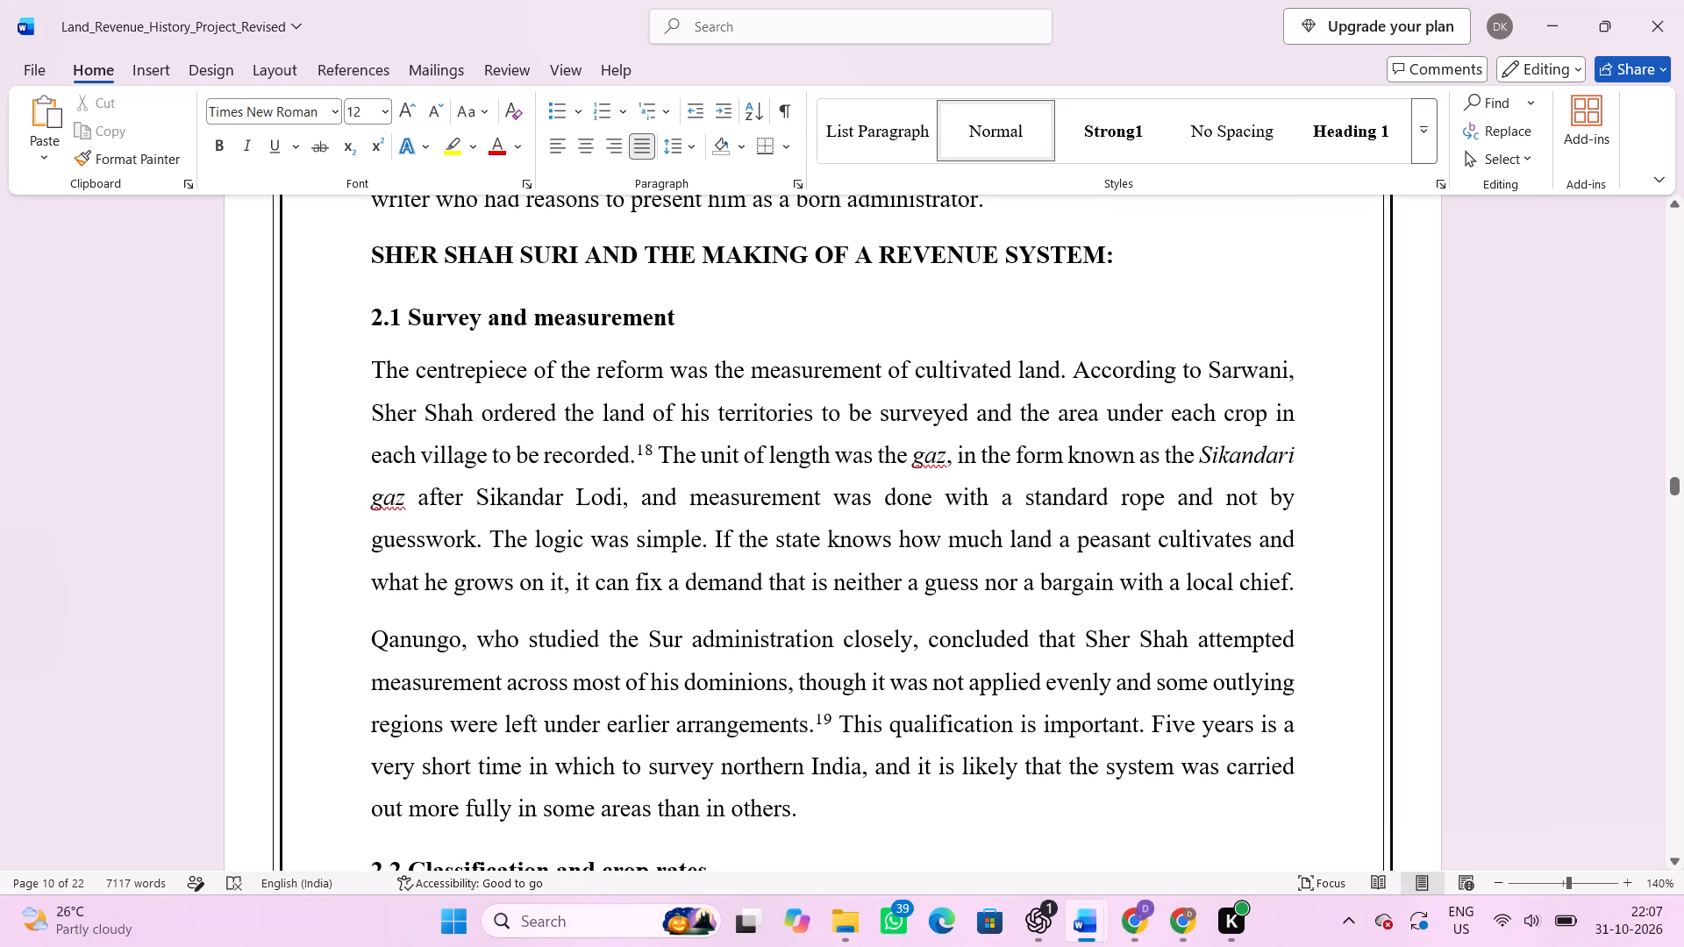
{"action": "scroll", "coordinate": [827, 650], "scroll_direction": "down", "scroll_amount": 2}
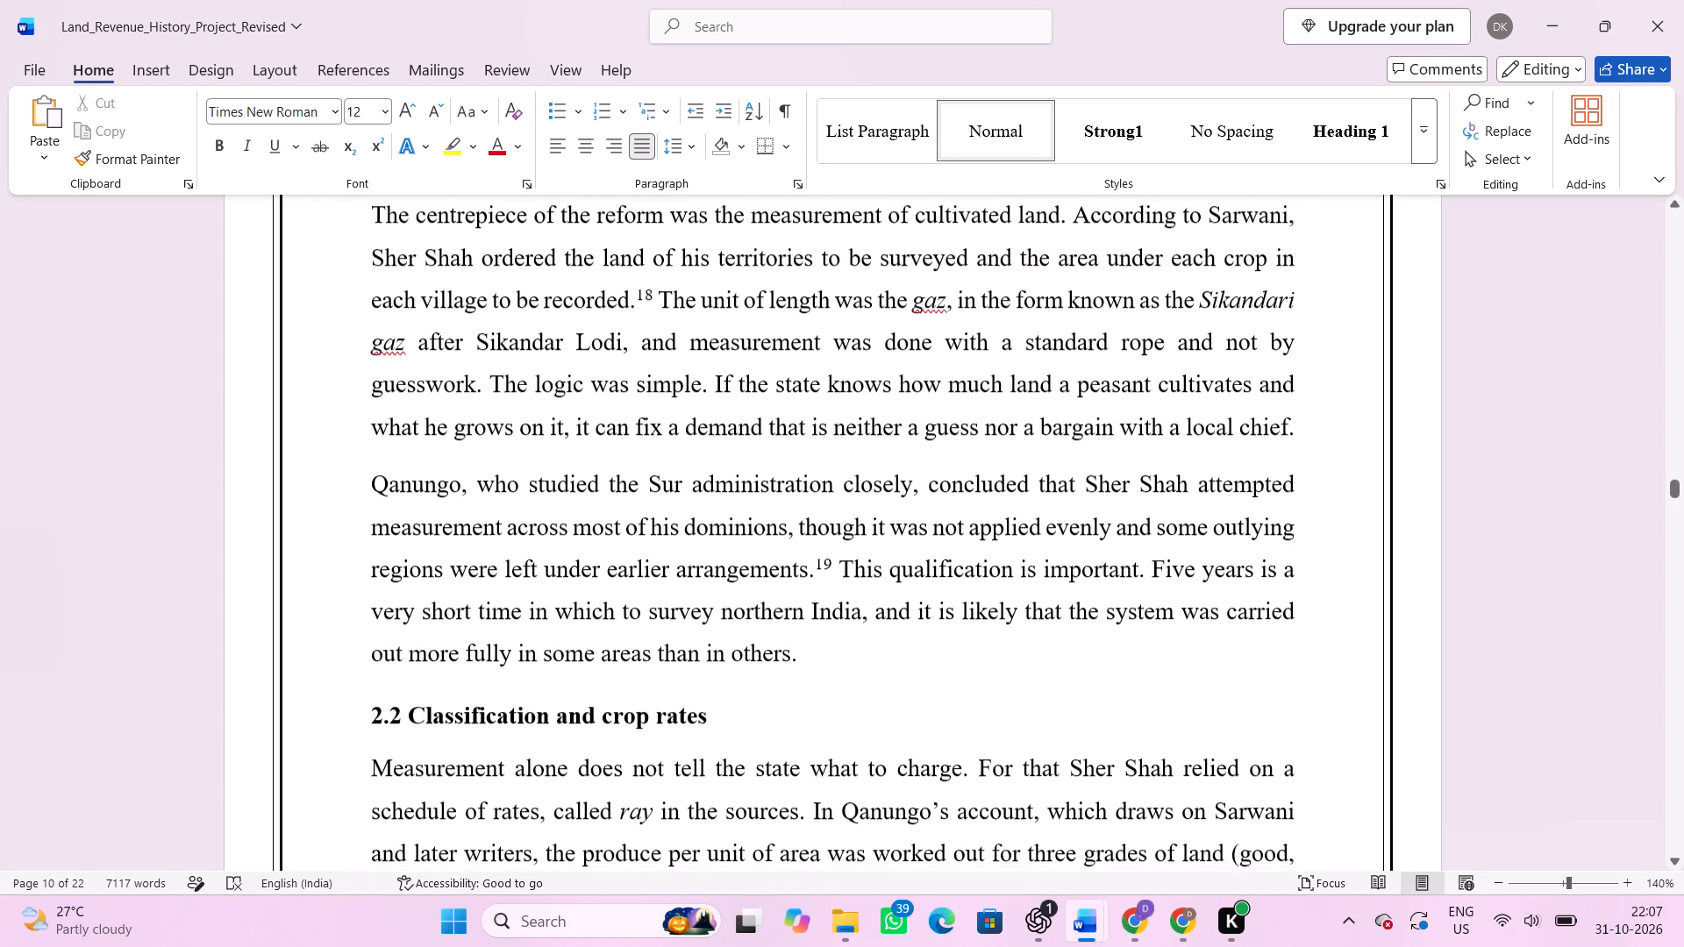
{"action": "scroll", "coordinate": [827, 650], "scroll_direction": "down", "scroll_amount": 3}
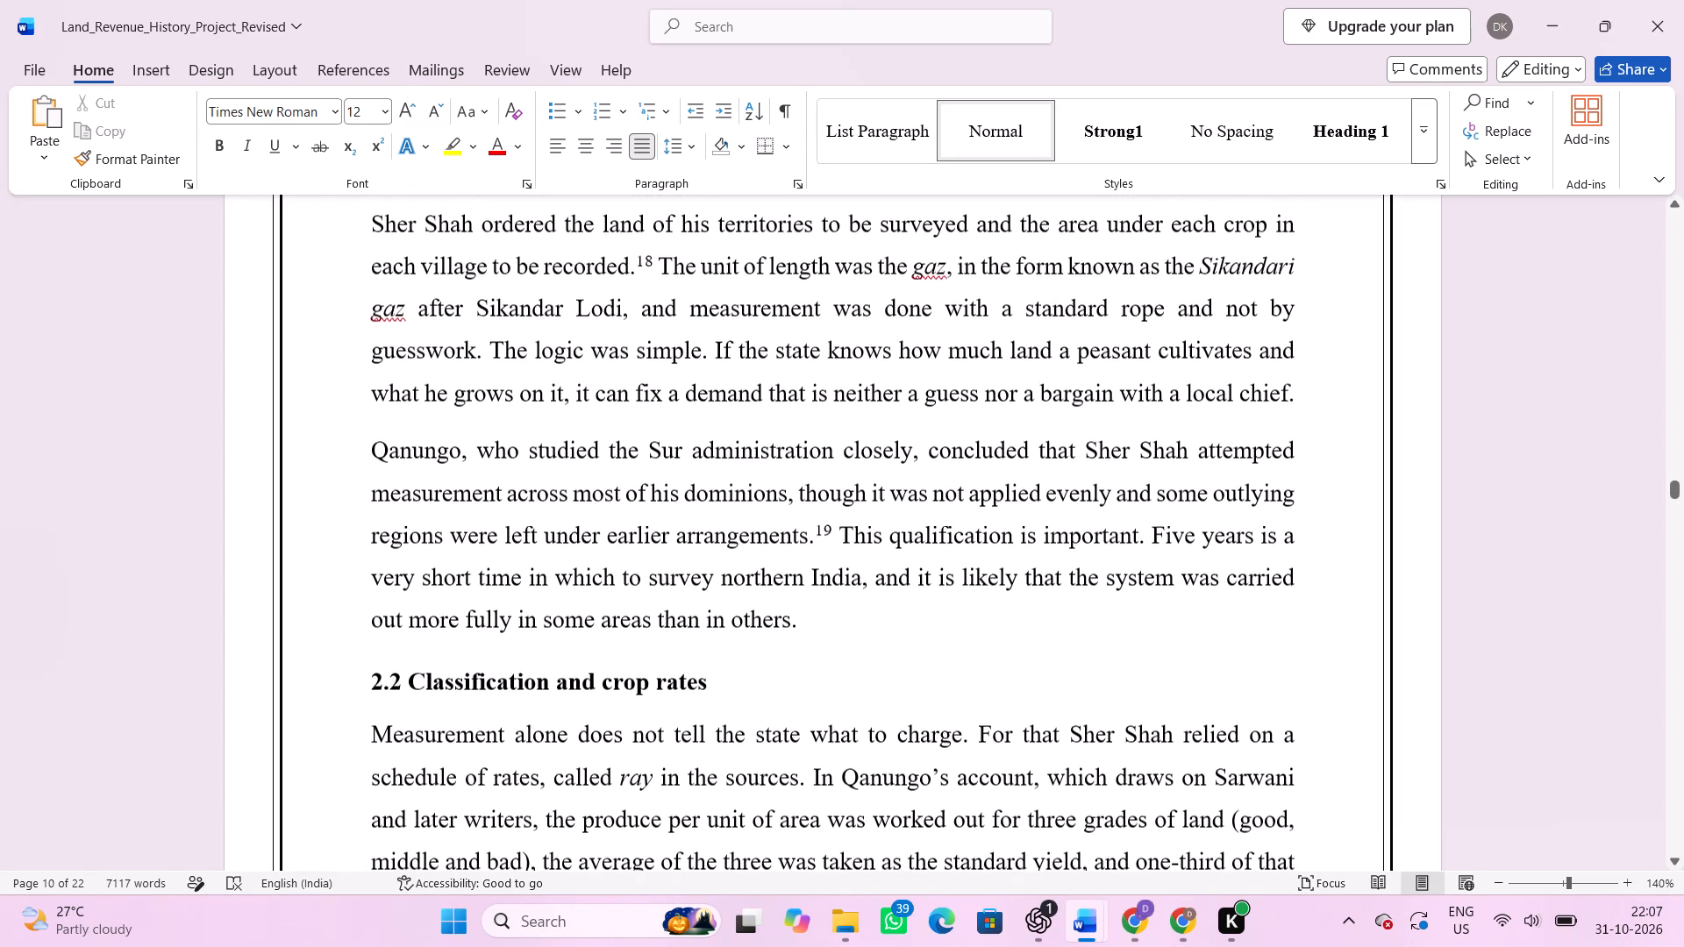
{"action": "scroll", "coordinate": [827, 650], "scroll_direction": "down", "scroll_amount": 1}
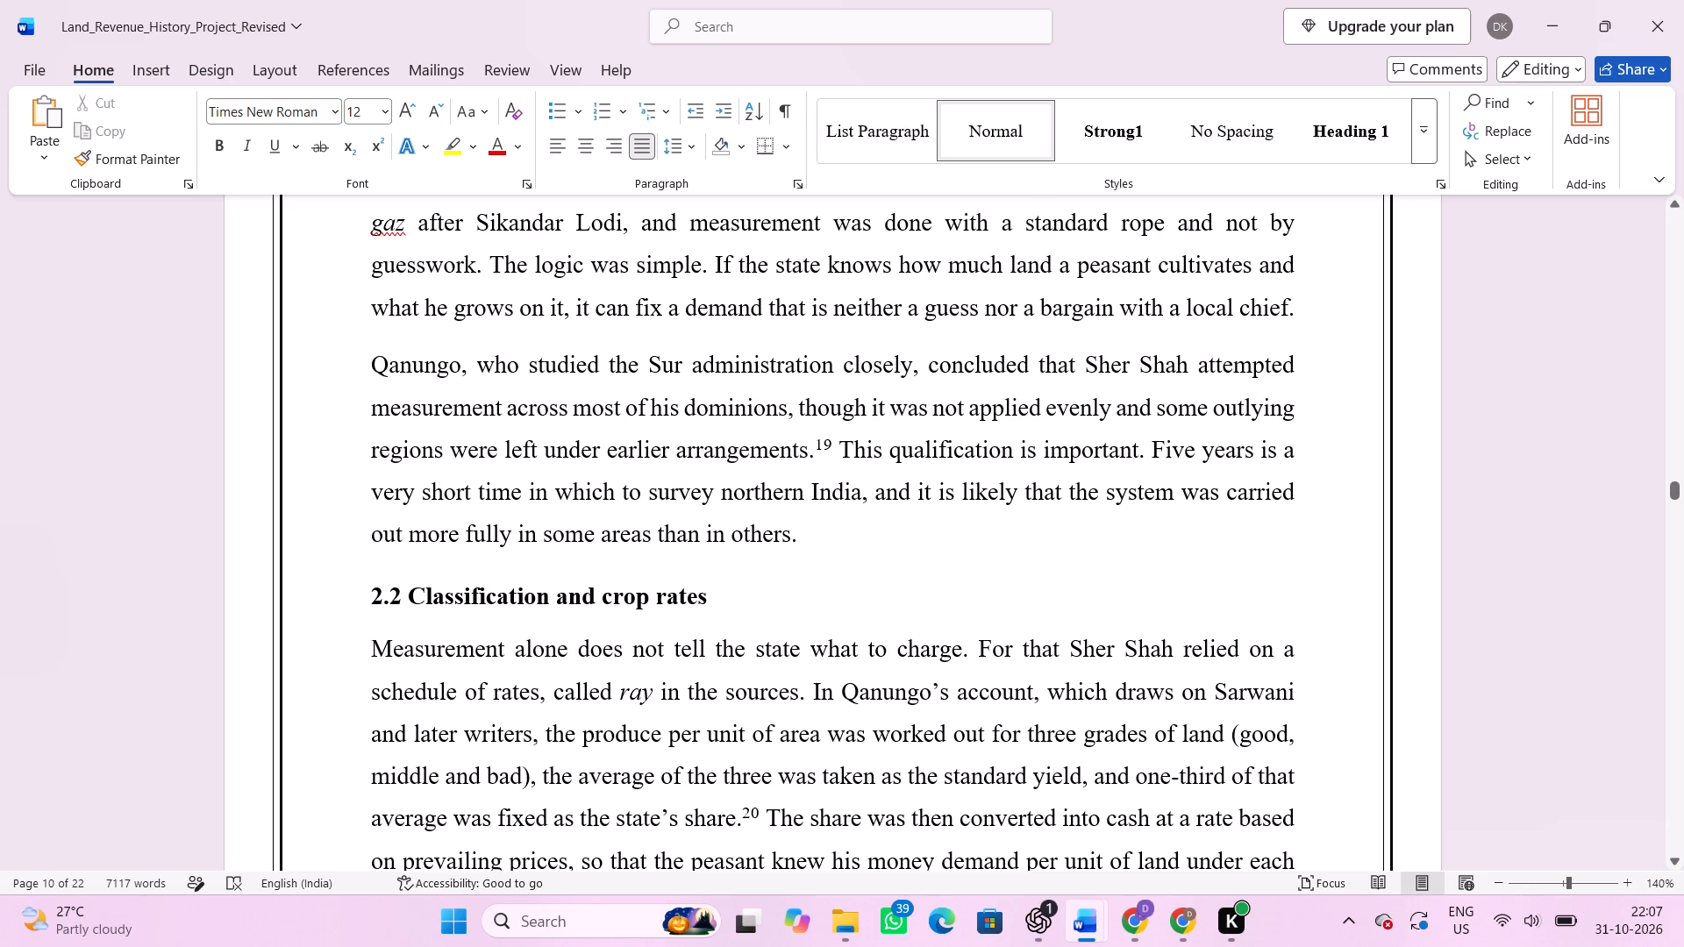
{"action": "scroll", "coordinate": [583, 650], "scroll_direction": "down", "scroll_amount": 1}
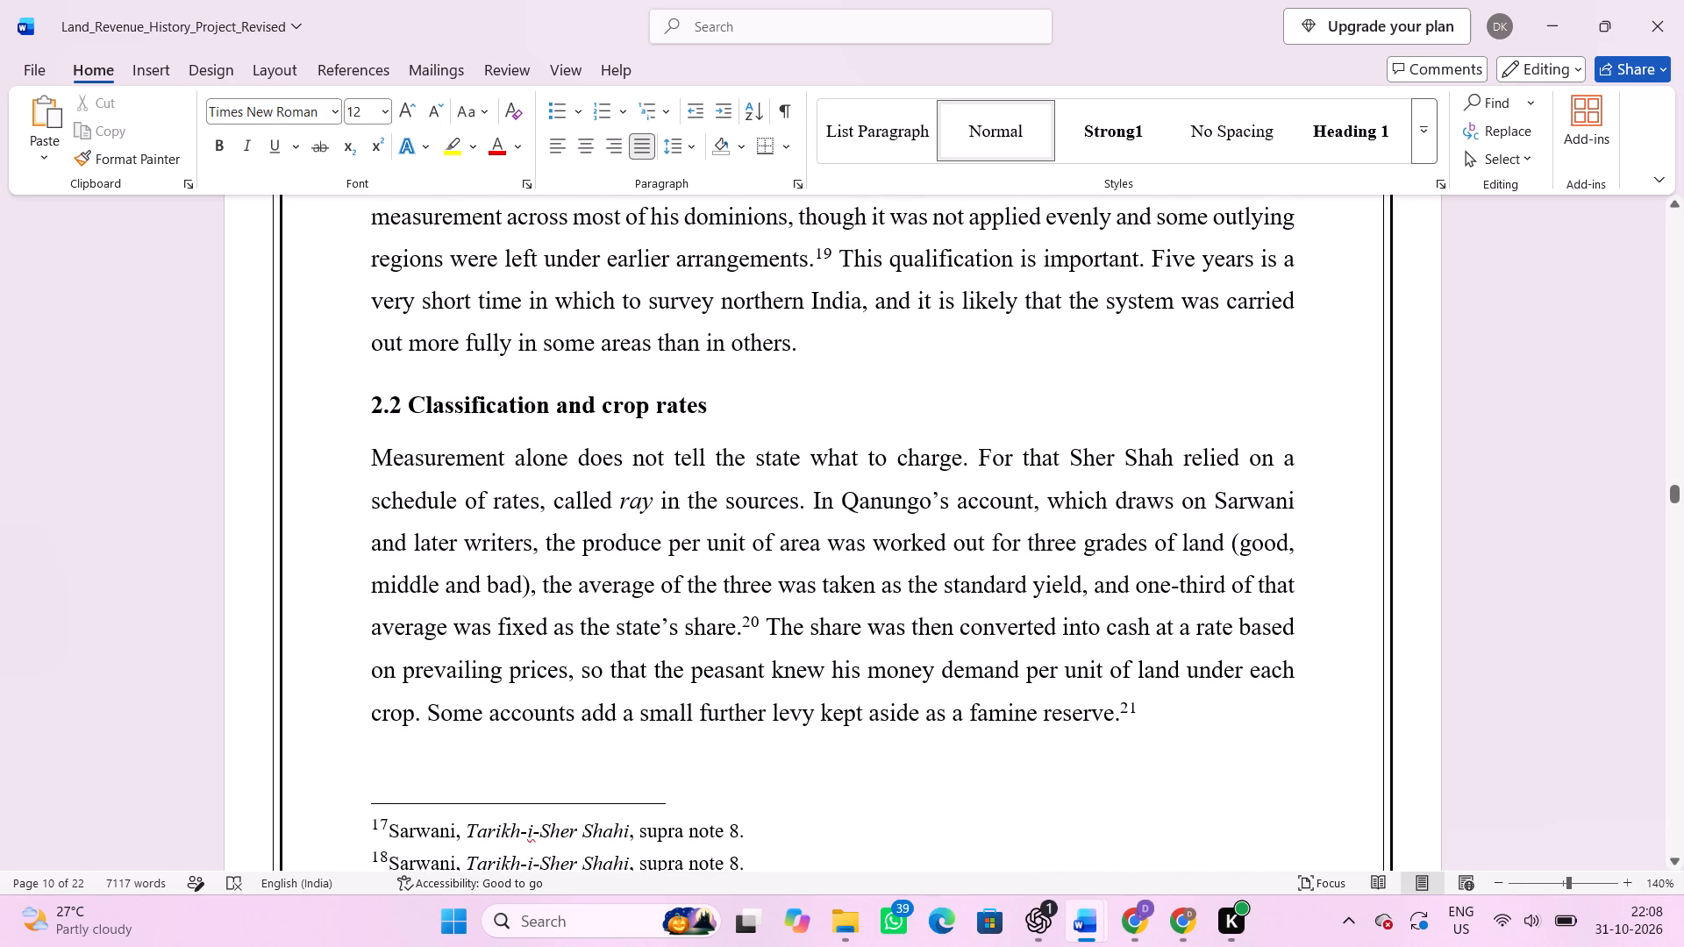
{"action": "scroll", "coordinate": [674, 680], "scroll_direction": "down", "scroll_amount": 1}
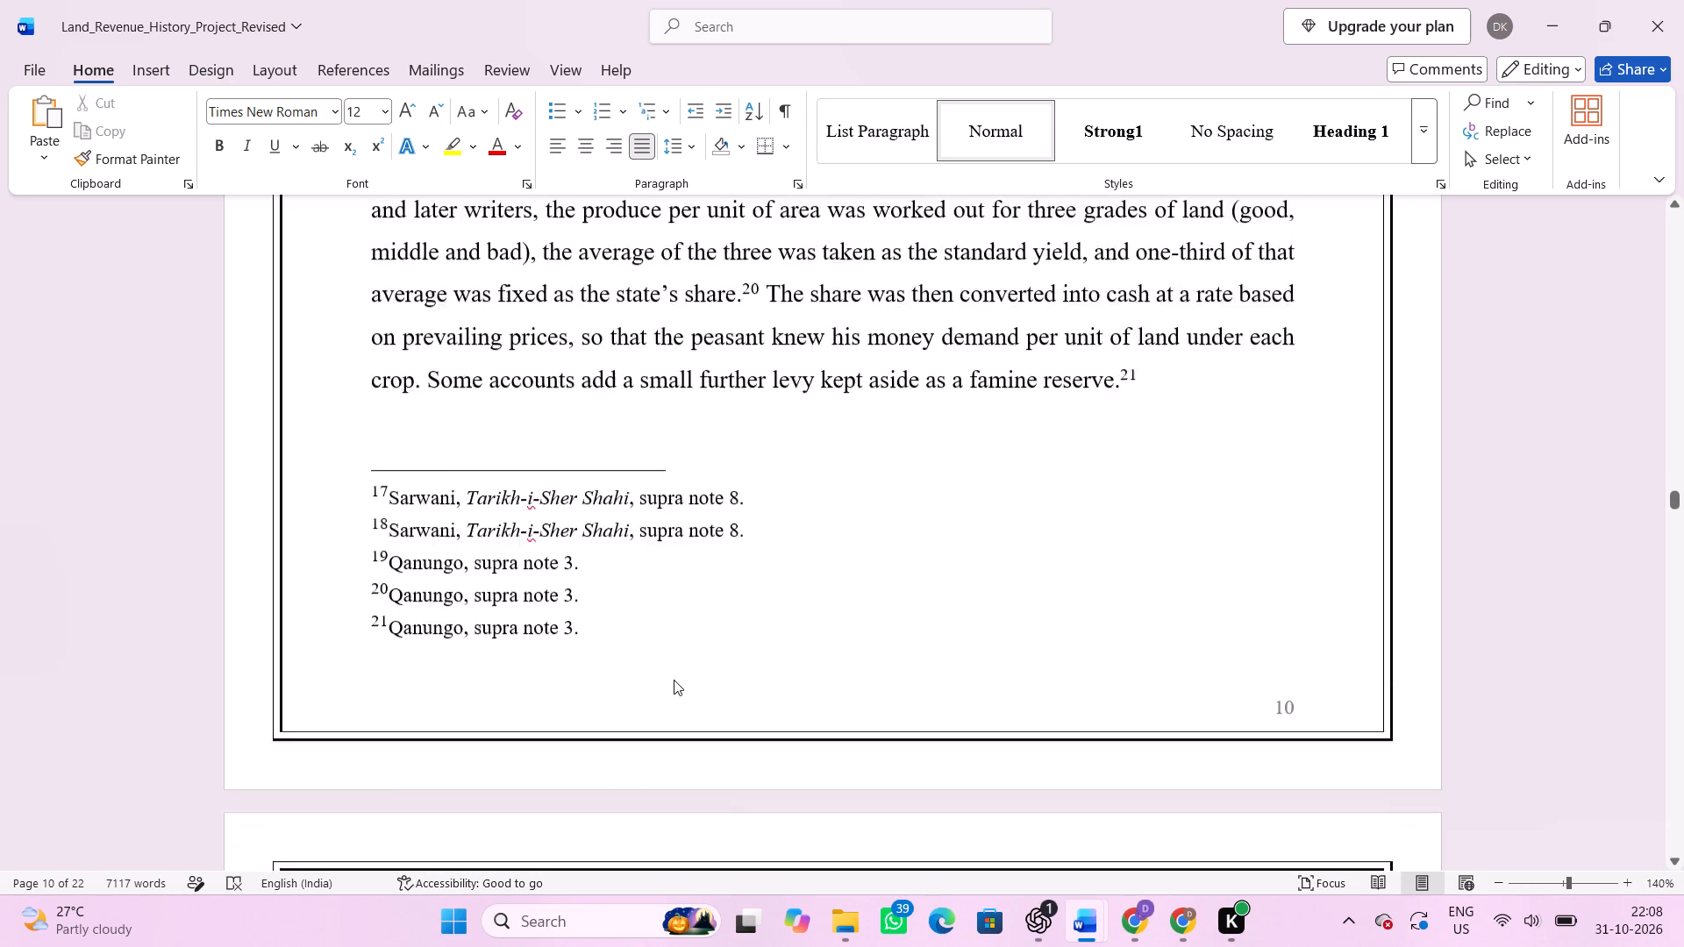
{"action": "scroll", "coordinate": [674, 680], "scroll_direction": "down", "scroll_amount": 2}
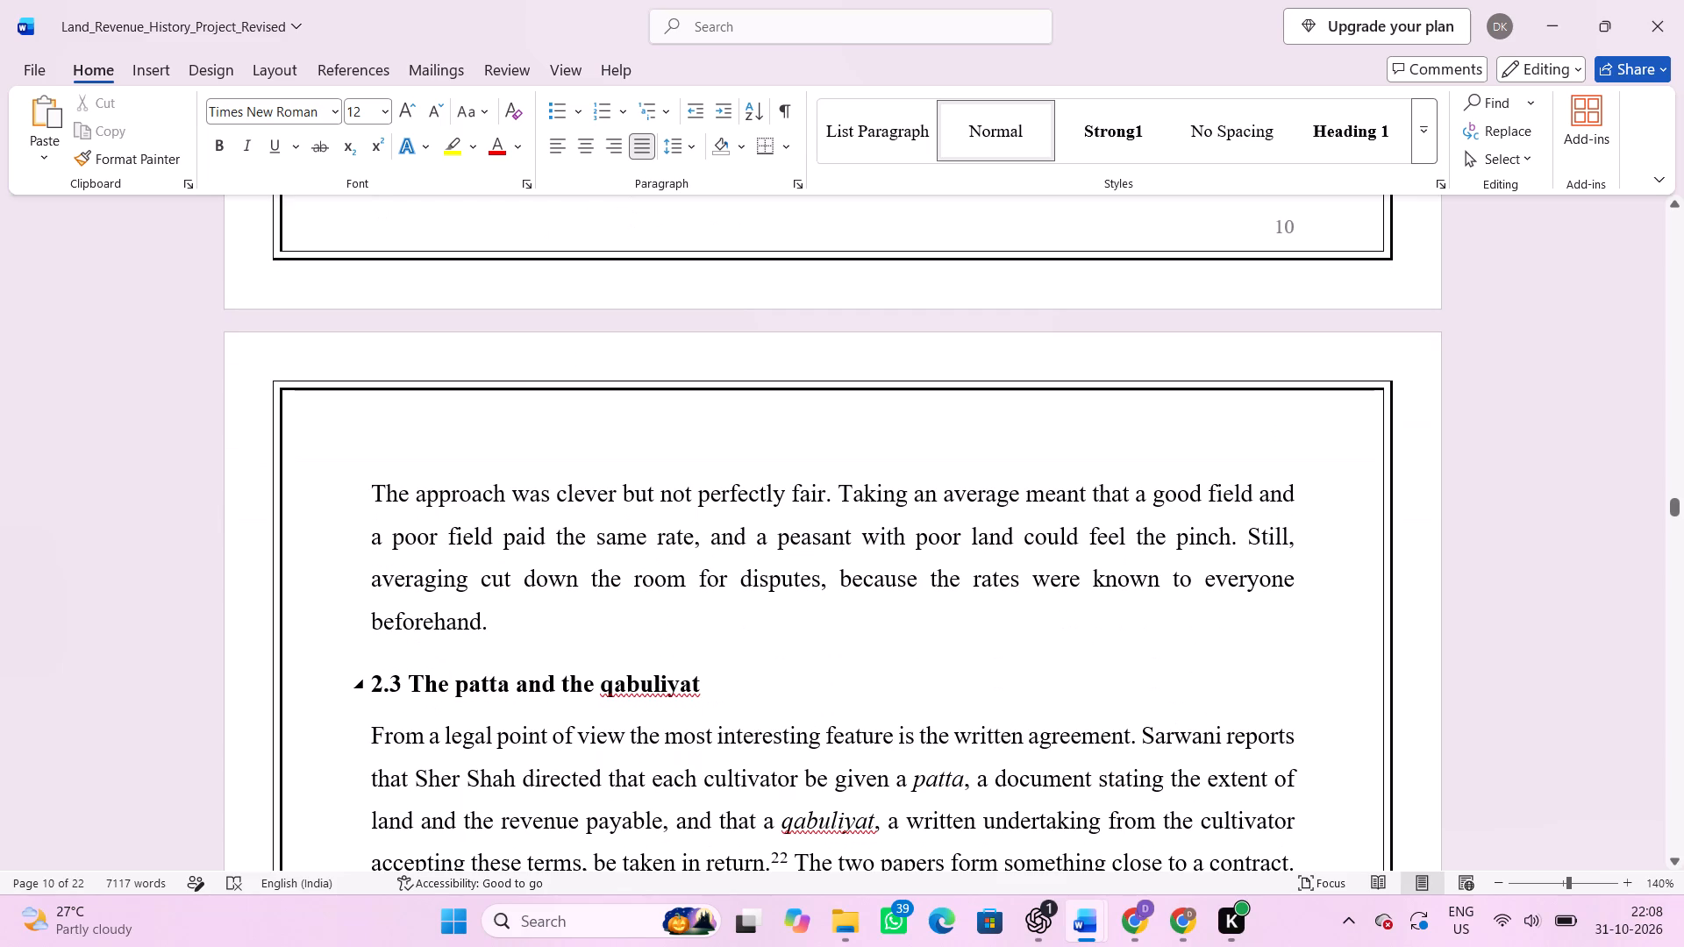
{"action": "scroll", "coordinate": [674, 680], "scroll_direction": "down", "scroll_amount": 2}
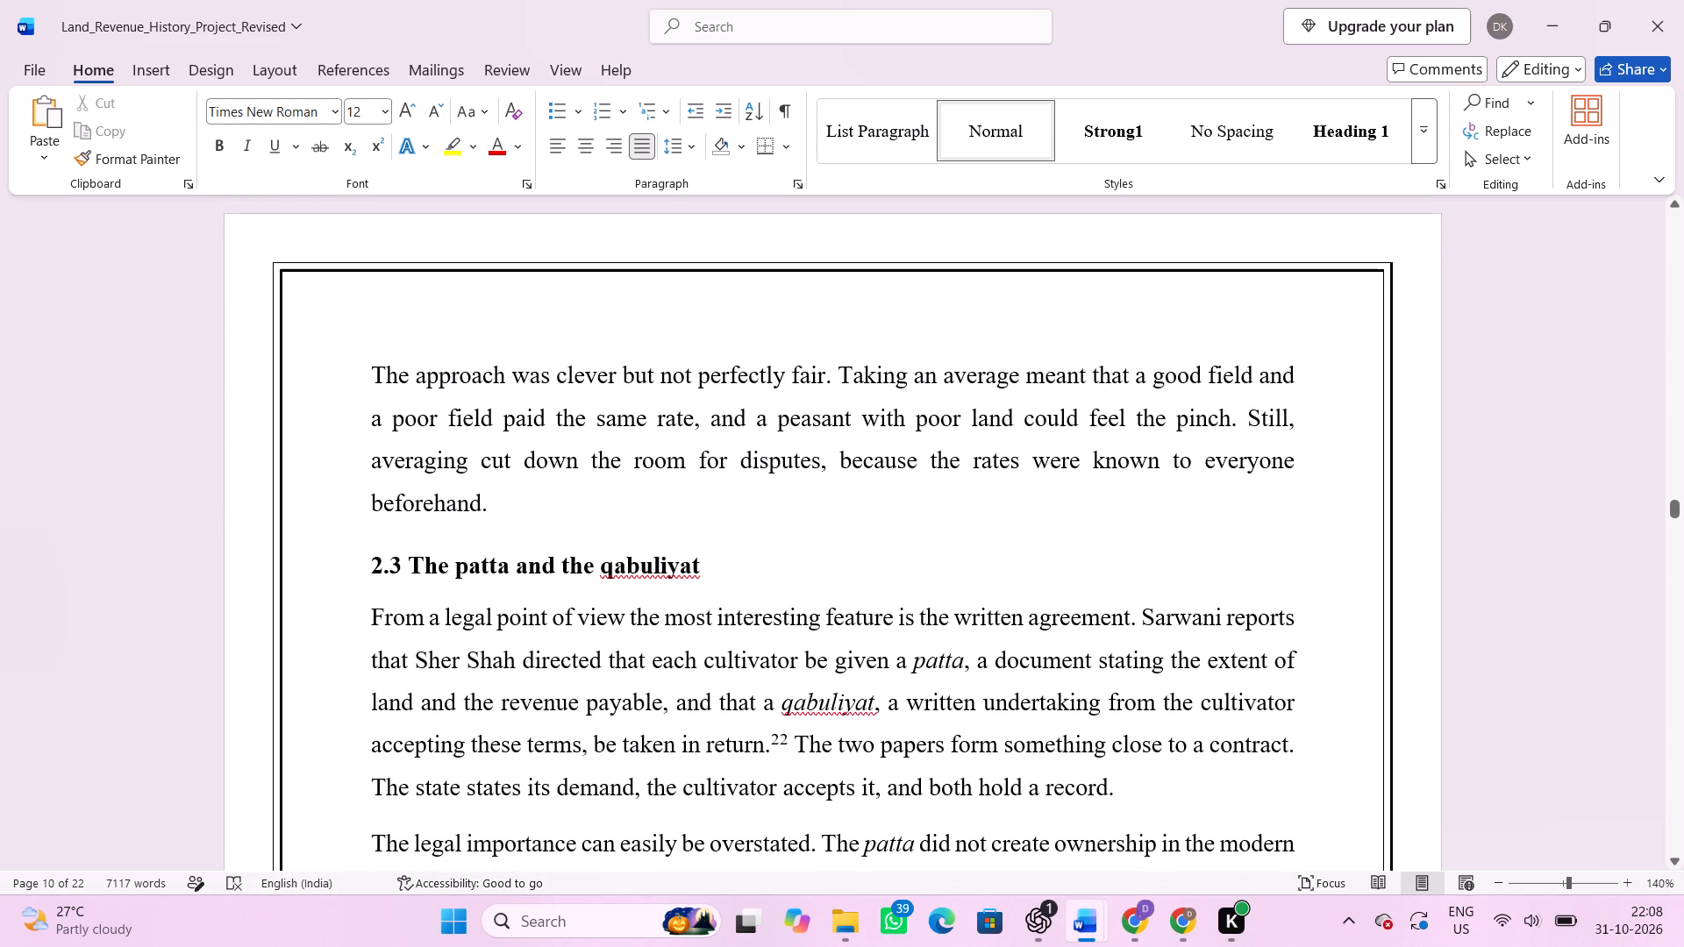
{"action": "scroll", "coordinate": [674, 680], "scroll_direction": "down", "scroll_amount": 1}
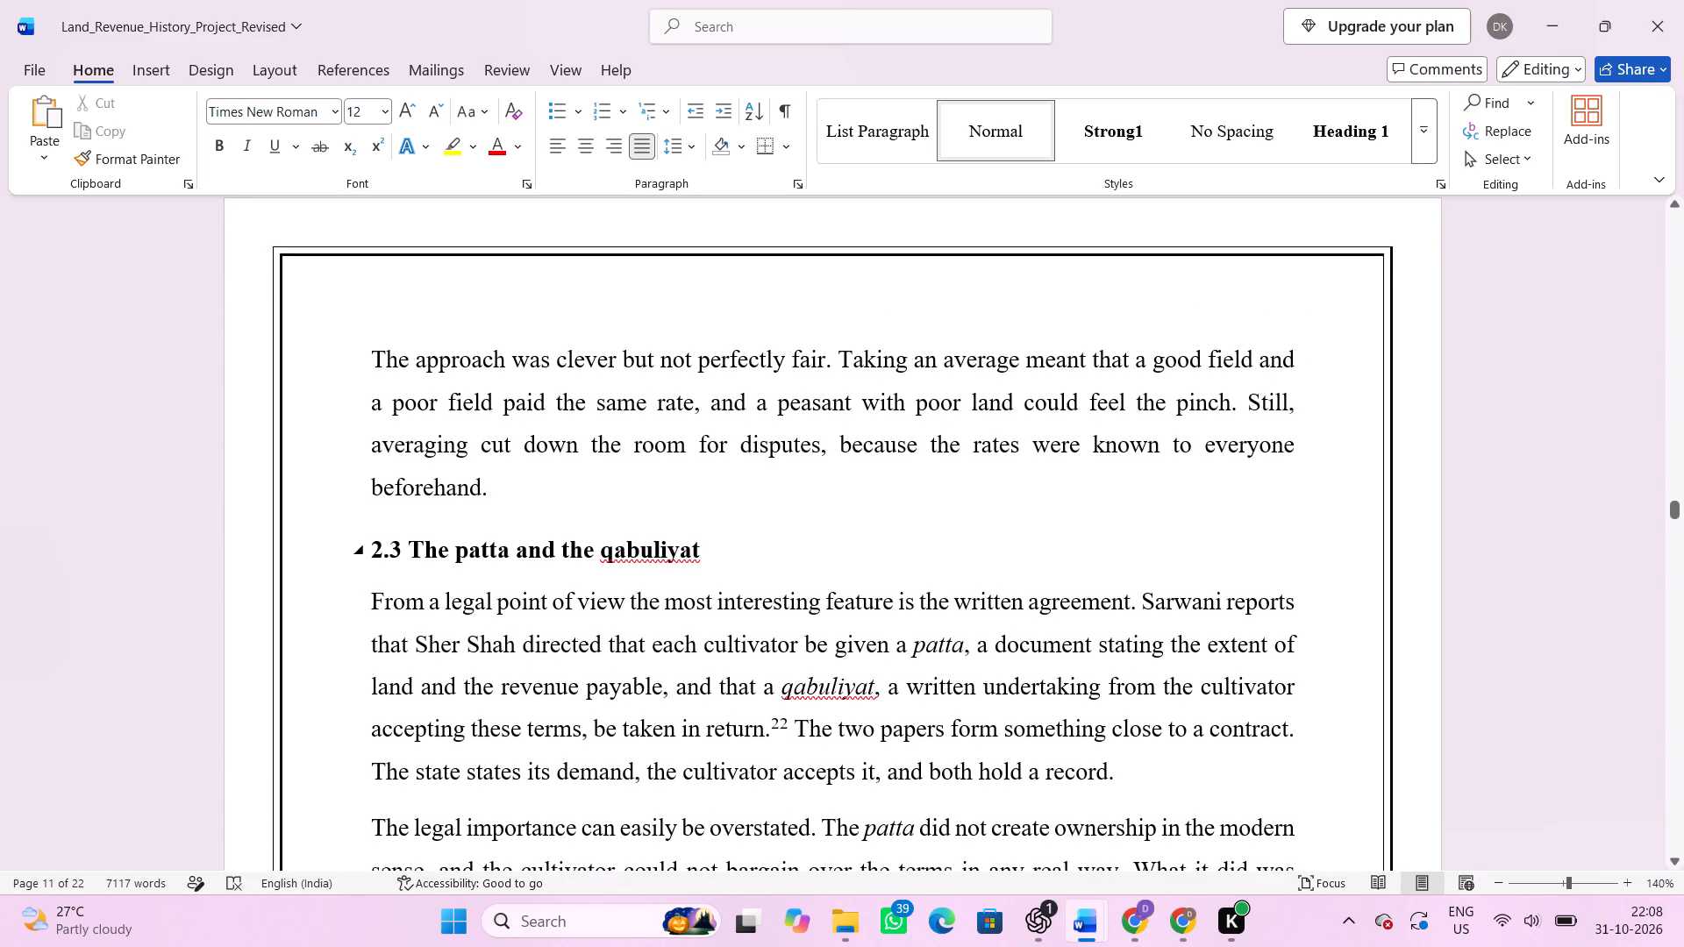
Add the flagged word "qabuliyat" in the section 2.3 heading to the spelling dictionary.
{"action": "left_click", "coordinate": [667, 549]}
{"action": "left_click", "coordinate": [667, 549]}
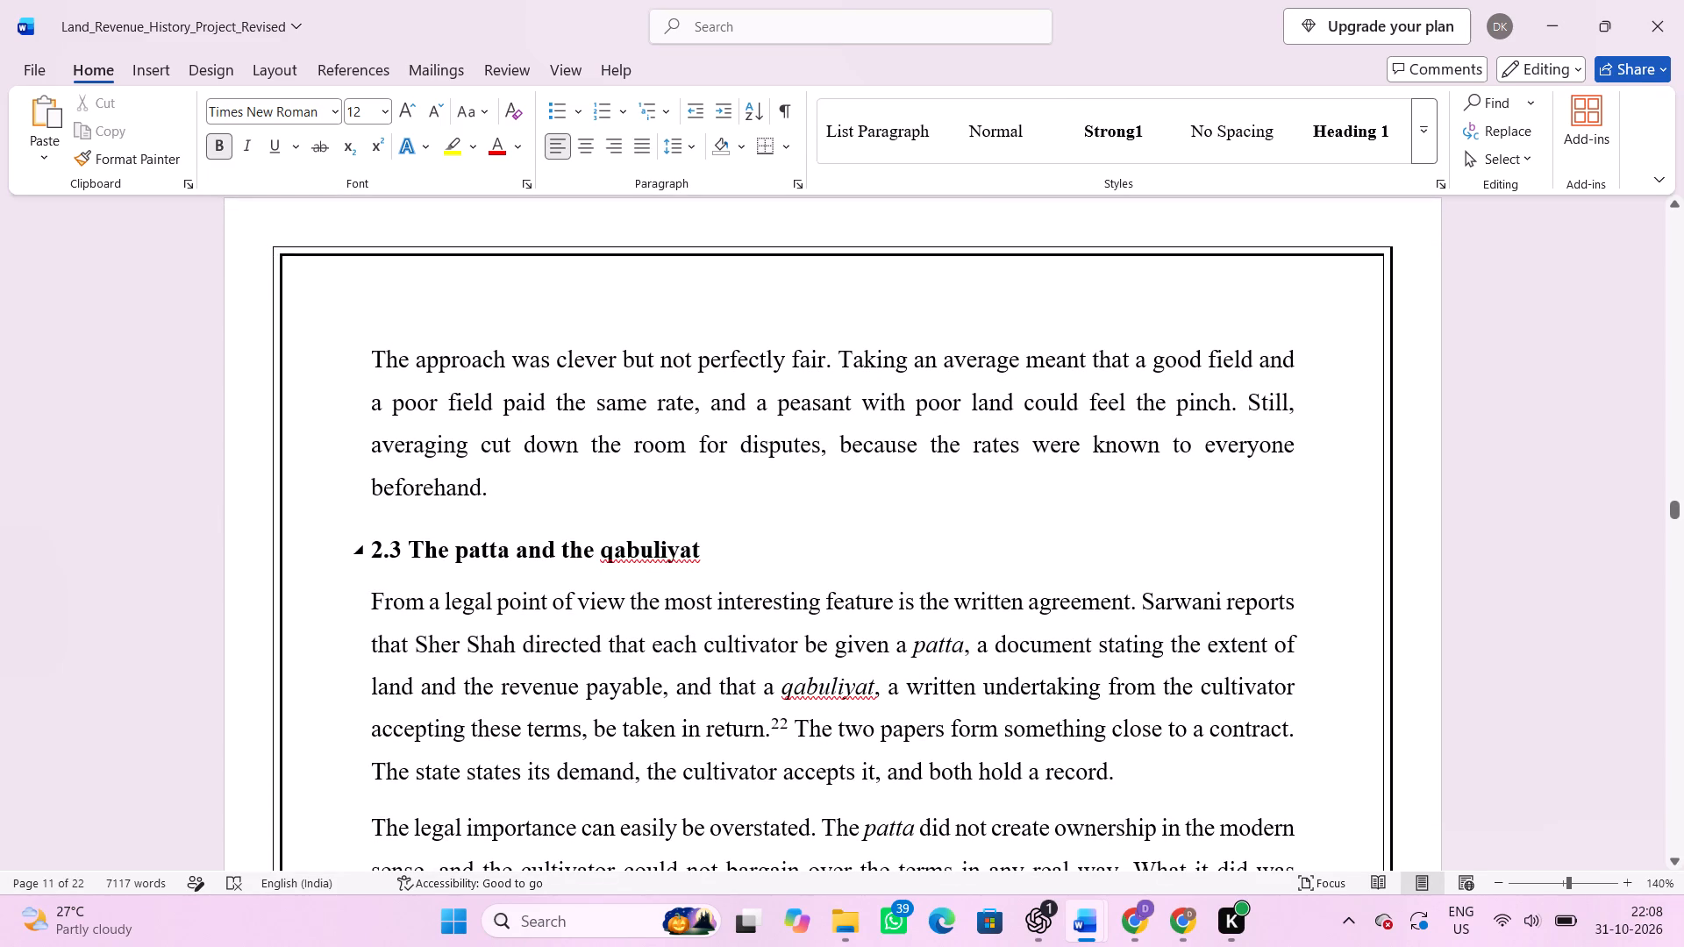
{"action": "right_click", "coordinate": [681, 562]}
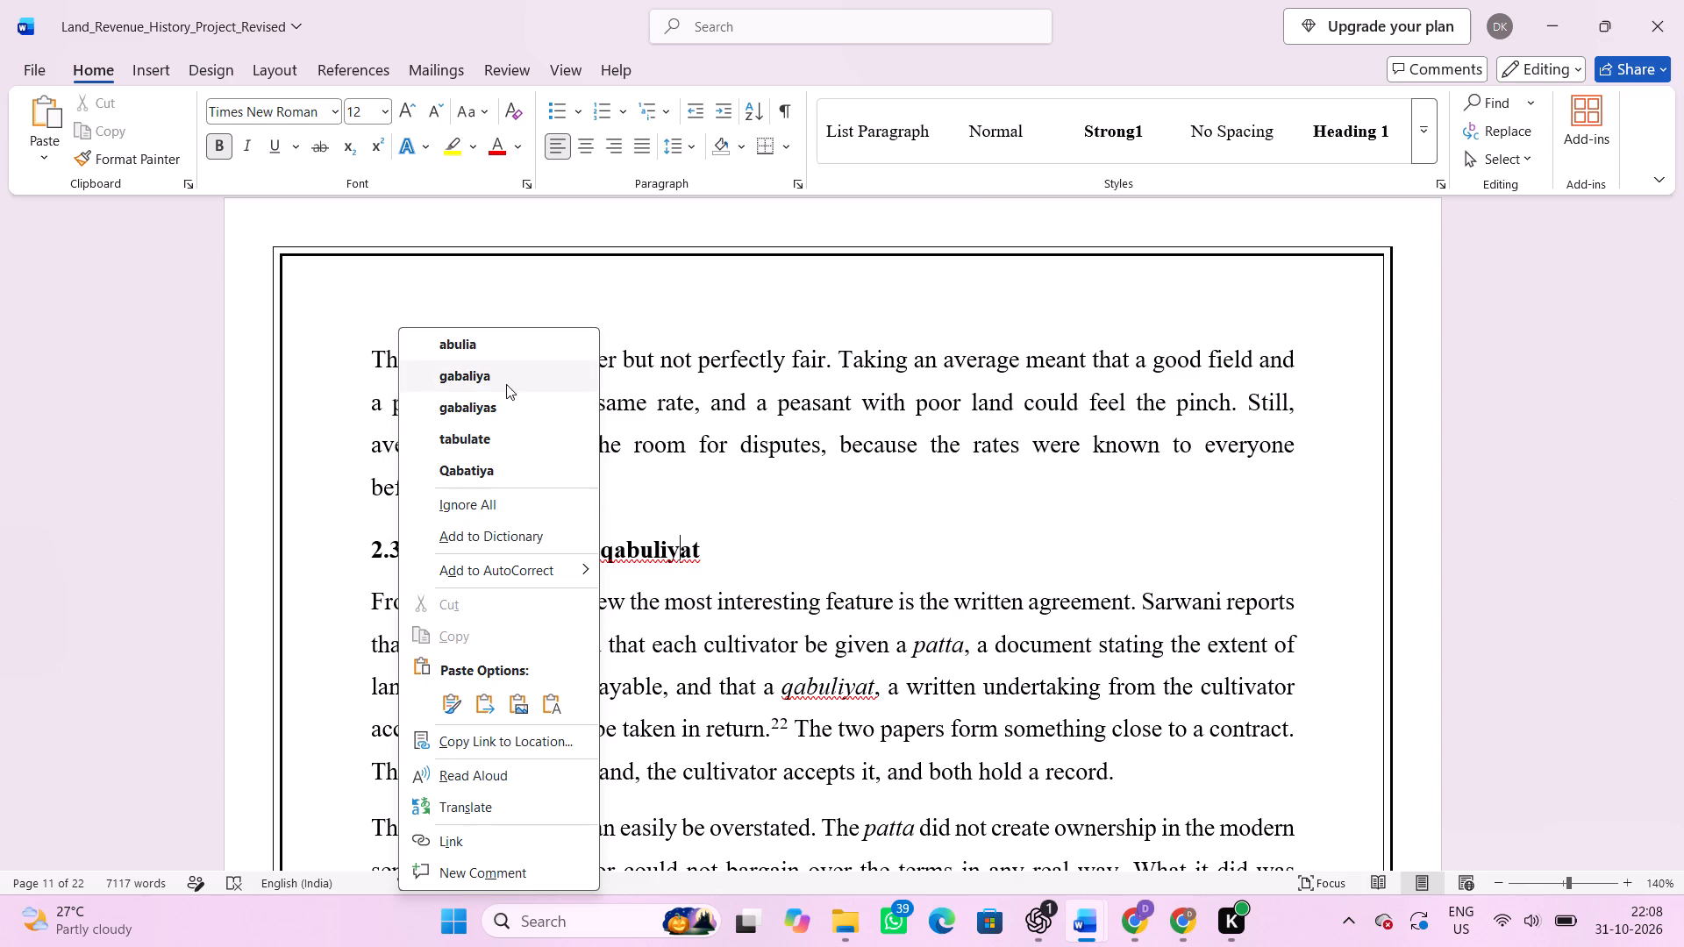
{"action": "left_click", "coordinate": [477, 537]}
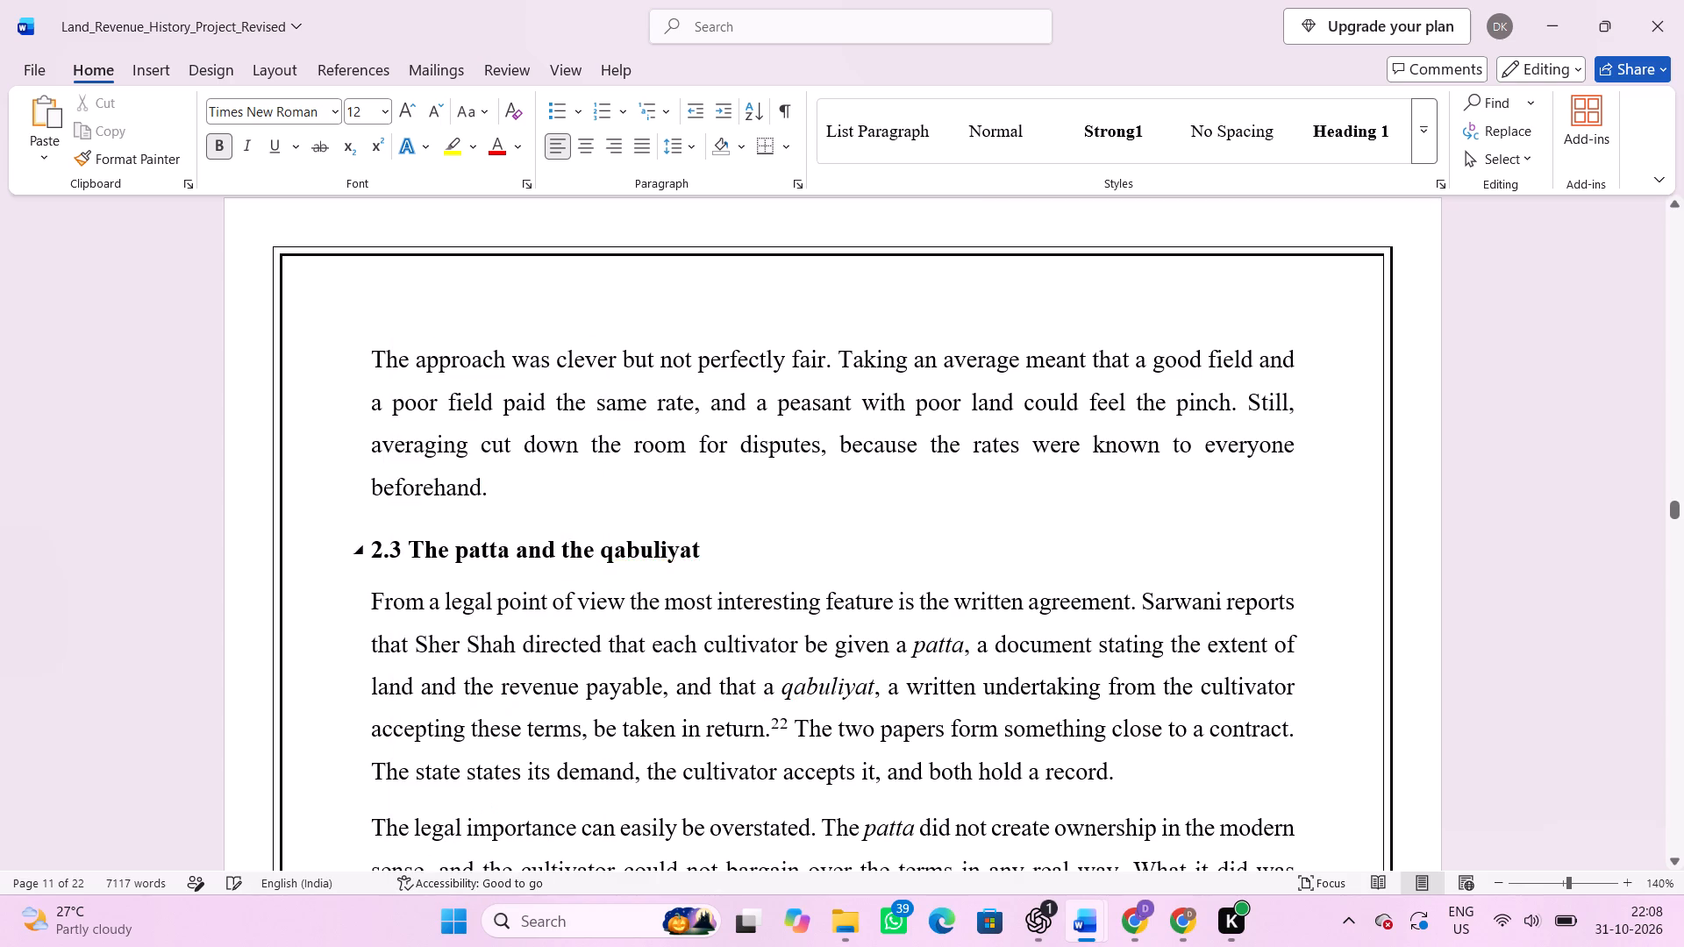
Proofread section 2.3 on the patta and the qabuliyat and the opening paragraph of section 2.4, The machinery of collection.
{"action": "scroll", "coordinate": [737, 629], "scroll_direction": "down", "scroll_amount": 1}
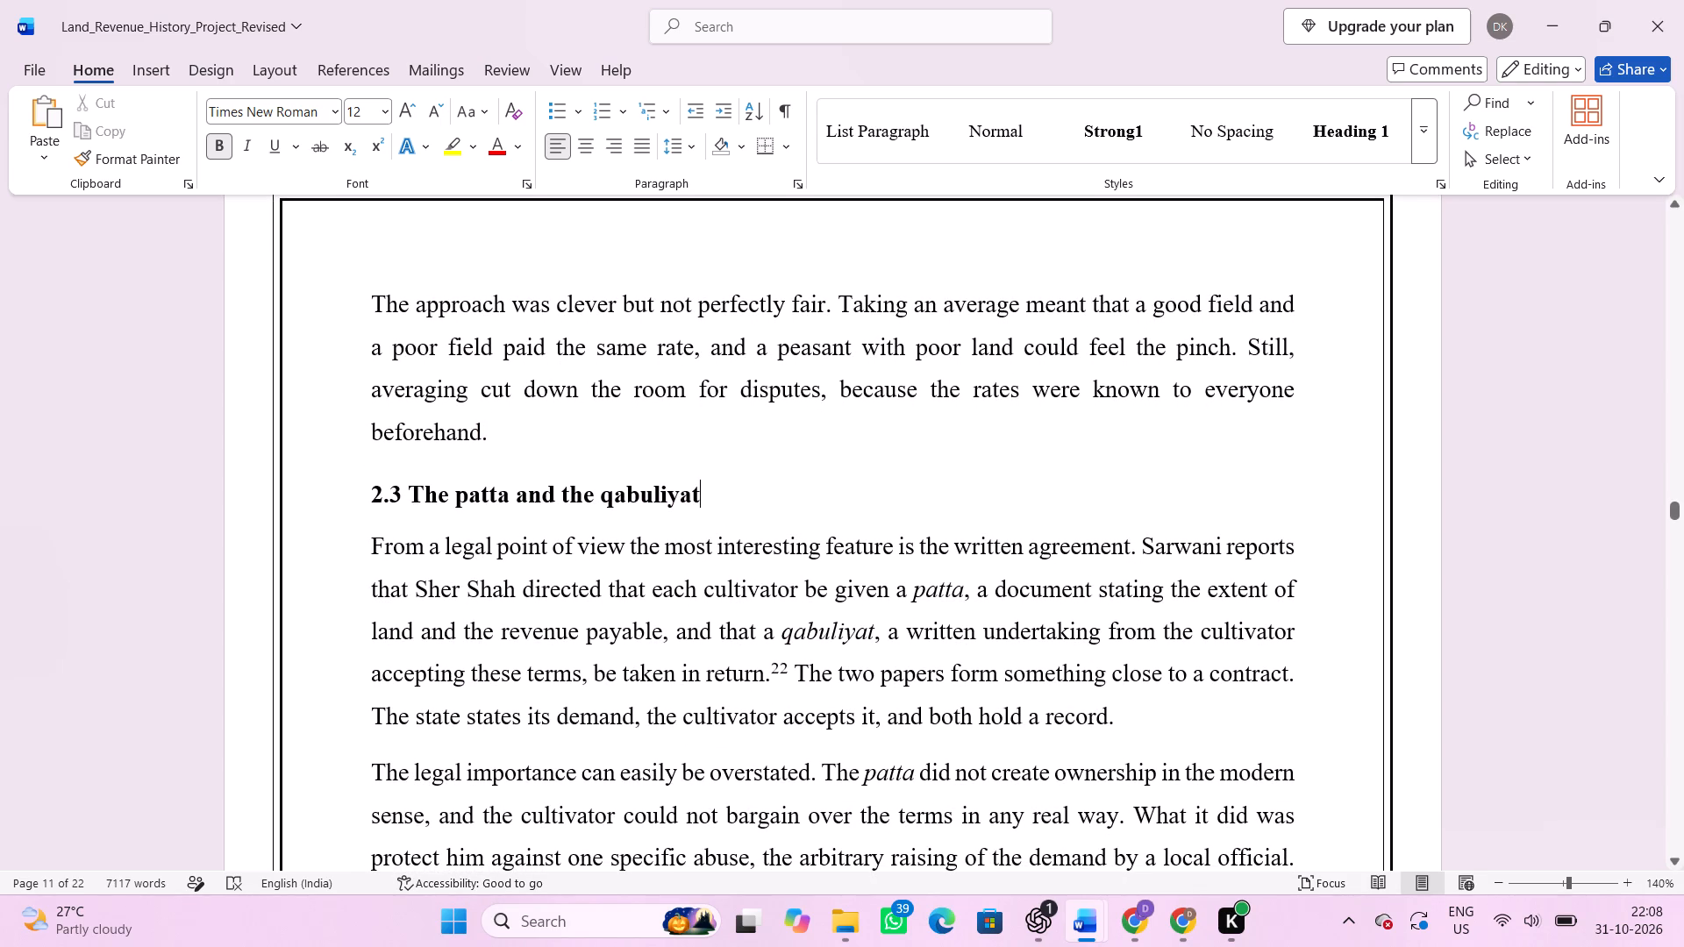
{"action": "scroll", "coordinate": [737, 629], "scroll_direction": "down", "scroll_amount": 1}
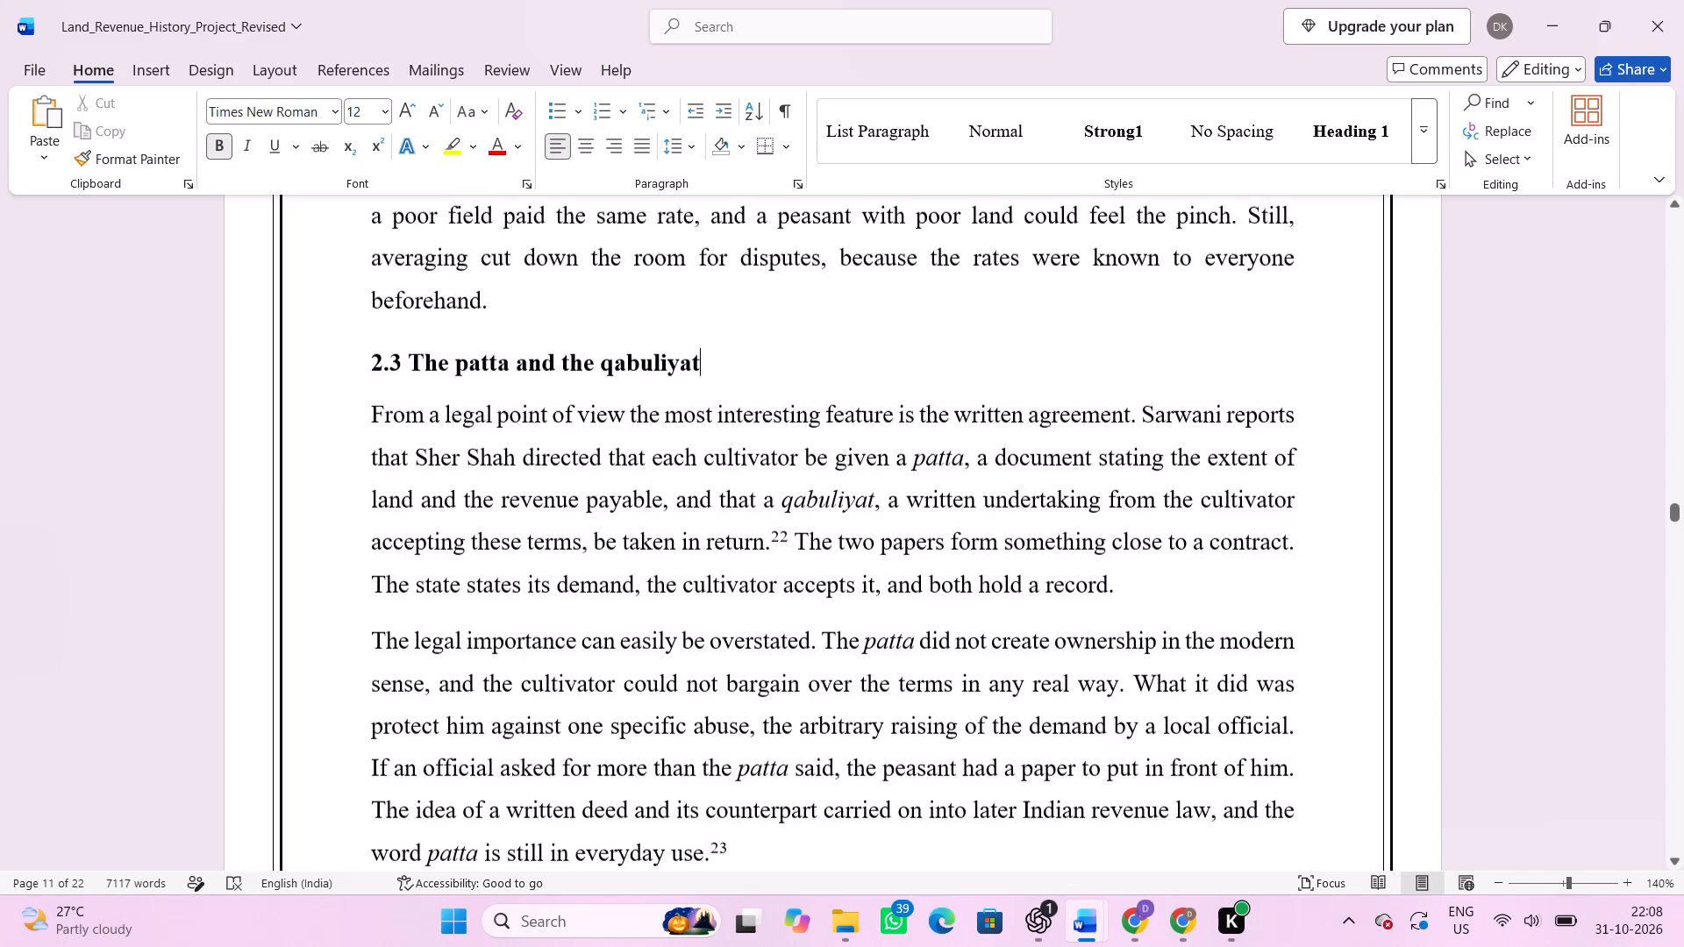
{"action": "scroll", "coordinate": [737, 629], "scroll_direction": "down", "scroll_amount": 1}
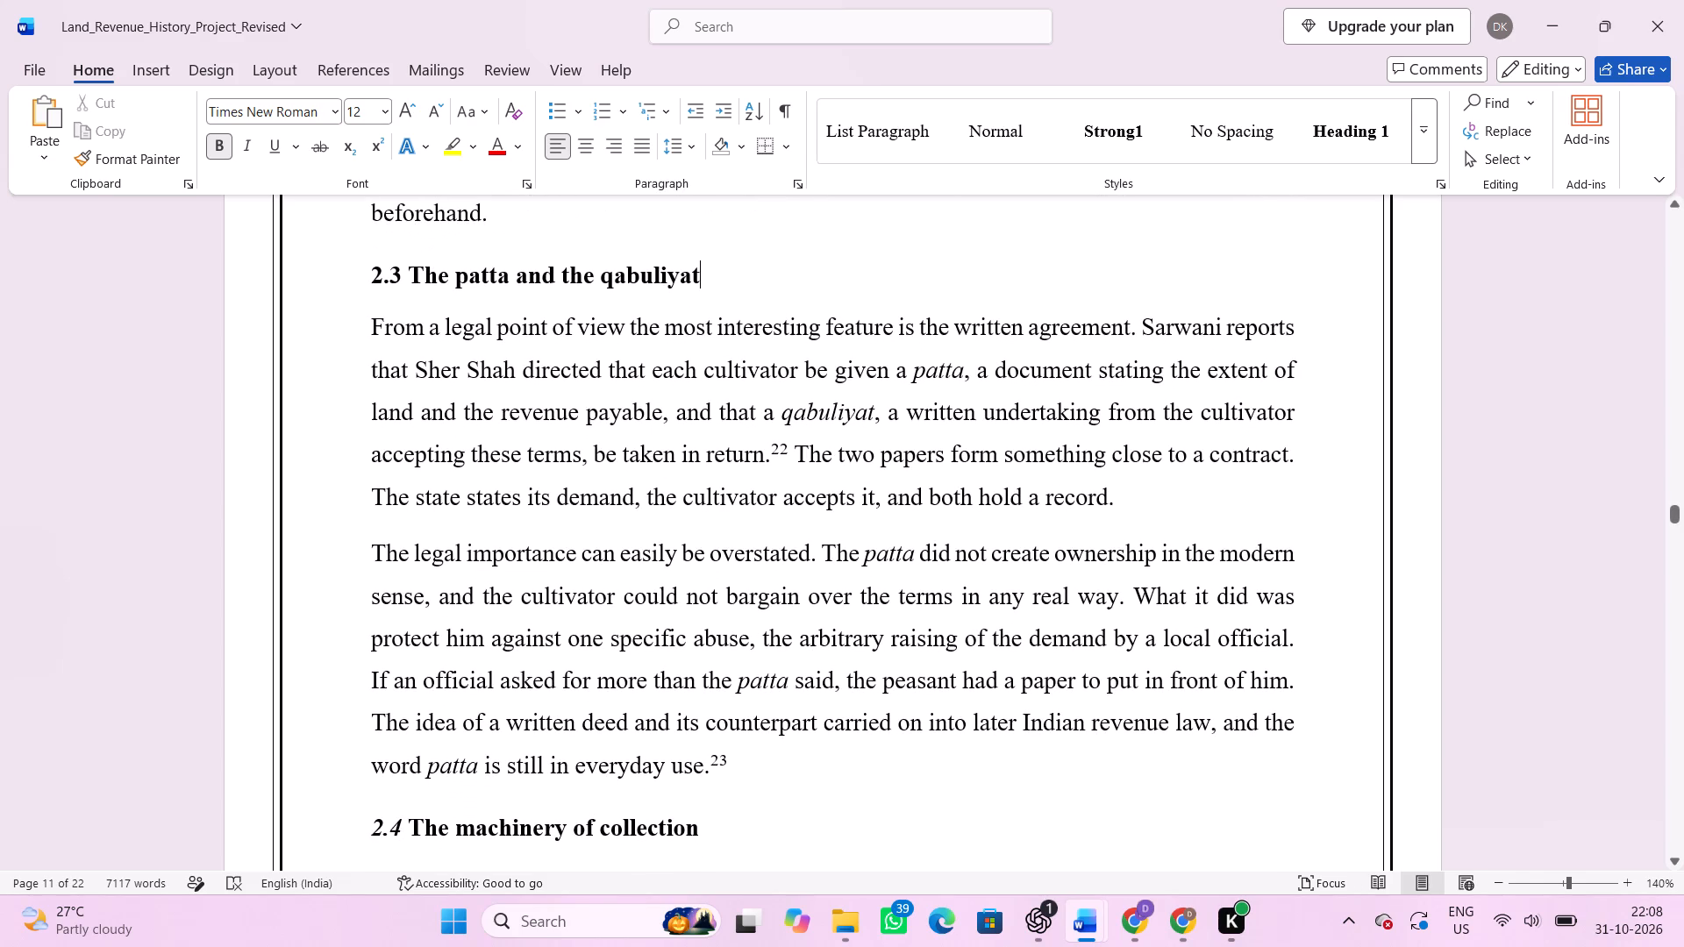
{"action": "scroll", "coordinate": [737, 629], "scroll_direction": "up", "scroll_amount": 1, "text": "ctrl"}
{"action": "scroll", "coordinate": [737, 629], "scroll_direction": "right", "scroll_amount": 1}
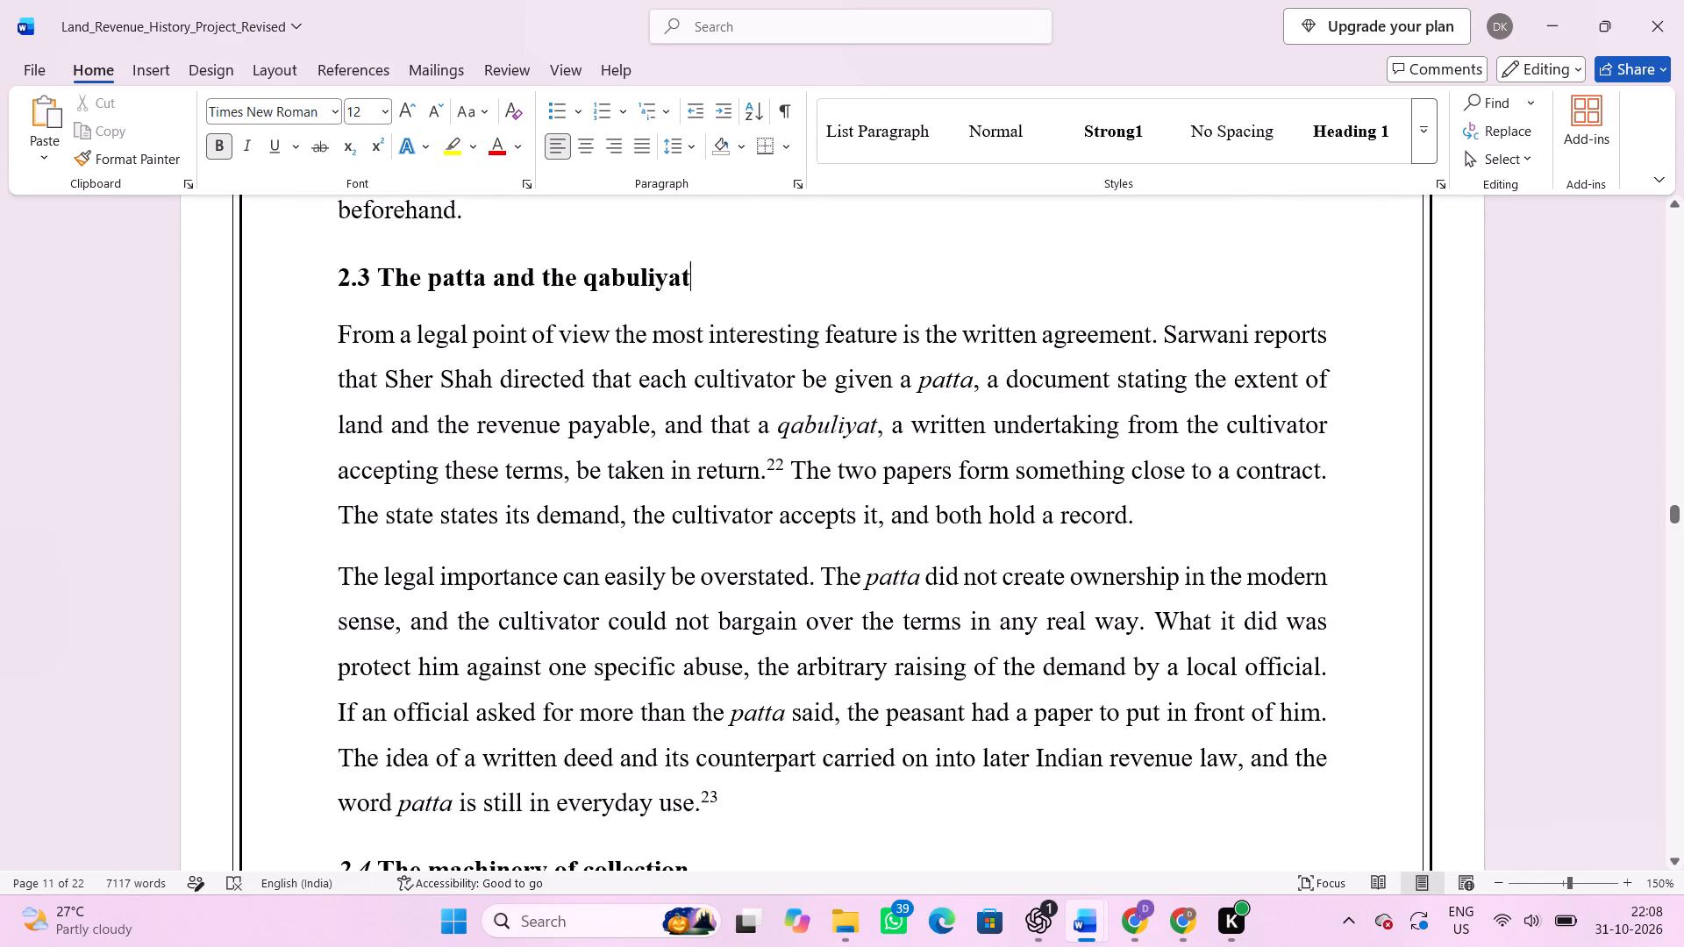
{"action": "scroll", "coordinate": [737, 629], "scroll_direction": "down", "scroll_amount": 1, "text": "ctrl"}
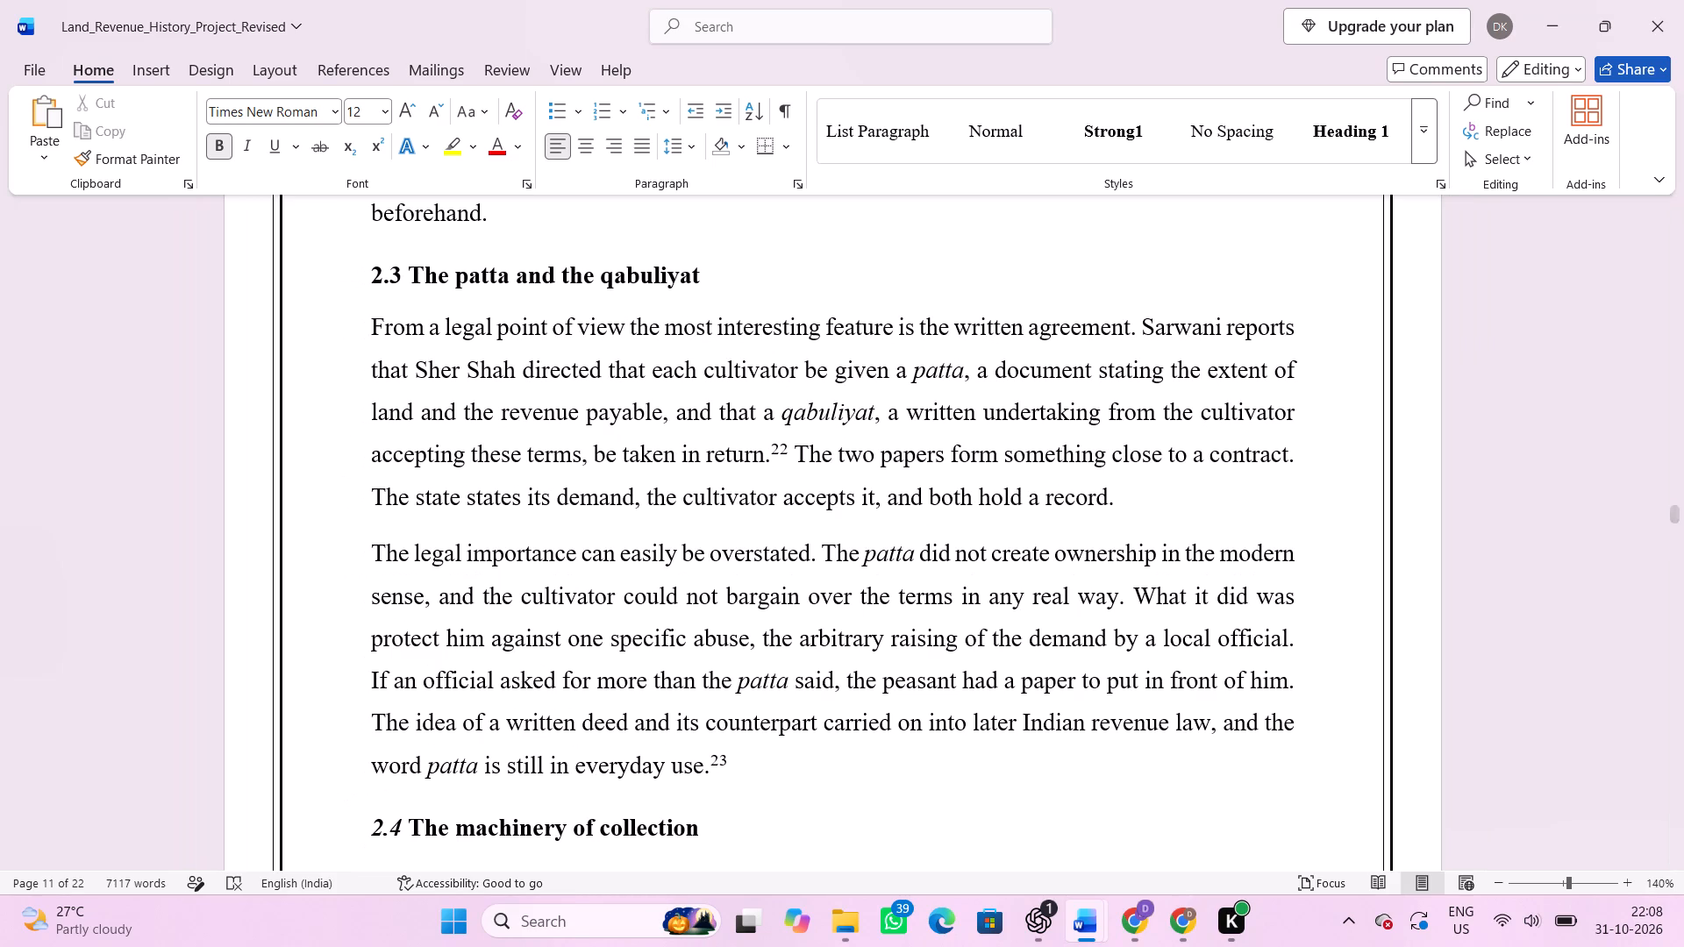
{"action": "scroll", "coordinate": [824, 513], "scroll_direction": "down", "scroll_amount": 2}
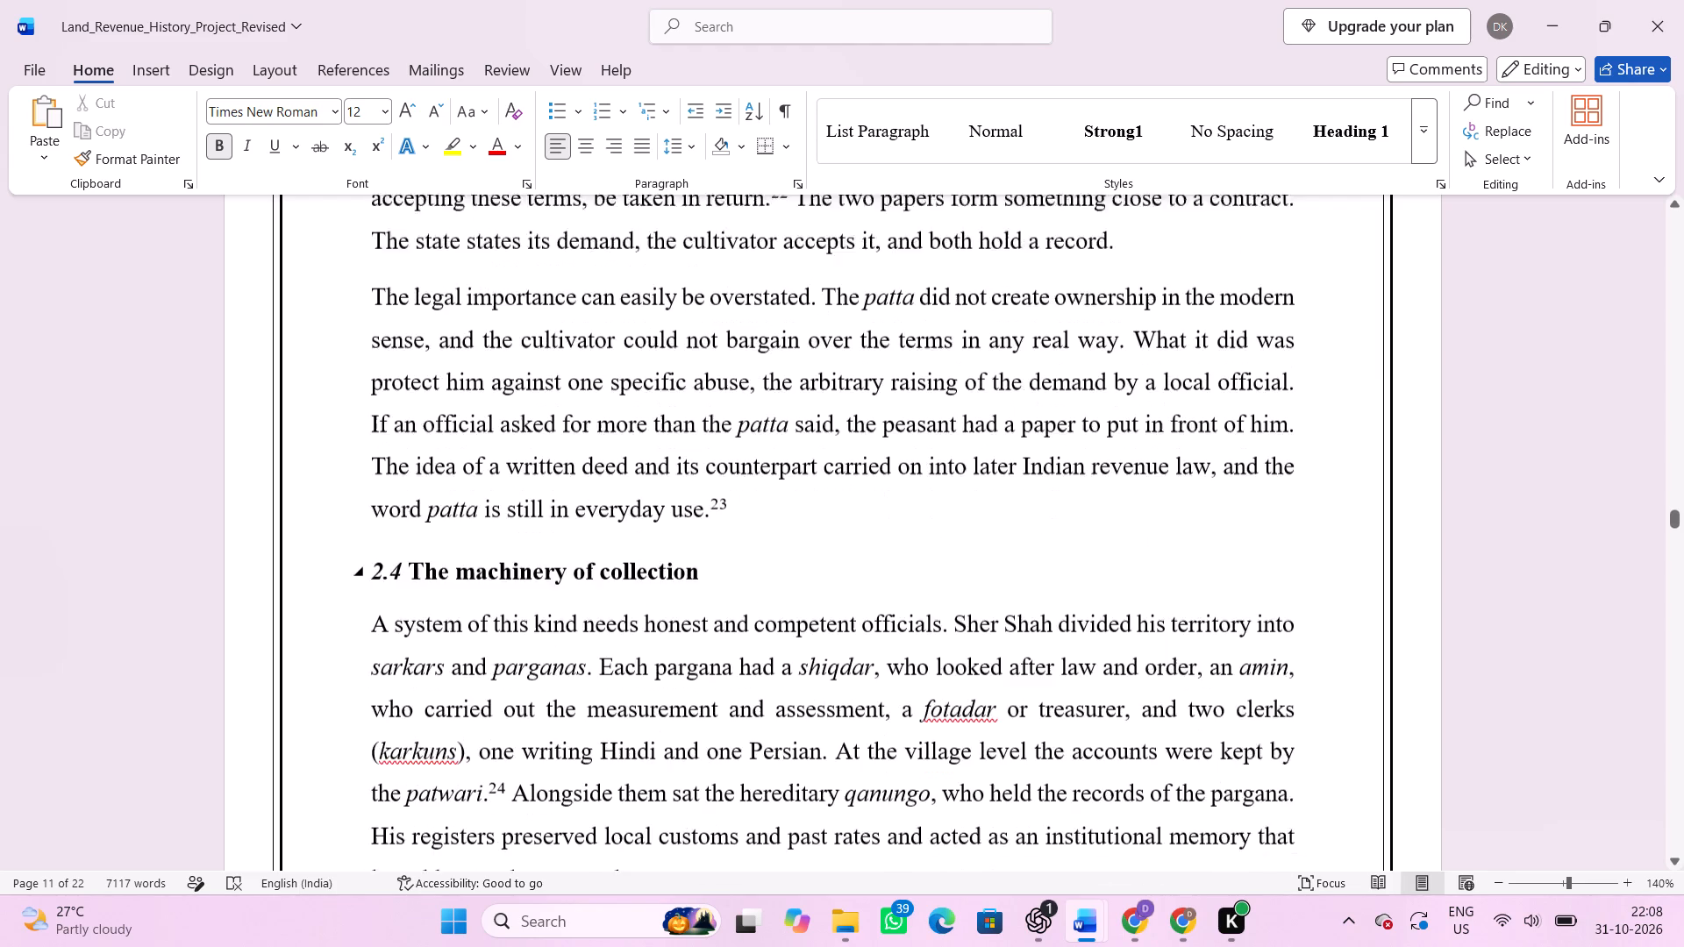
{"action": "scroll", "coordinate": [824, 513], "scroll_direction": "down", "scroll_amount": 2}
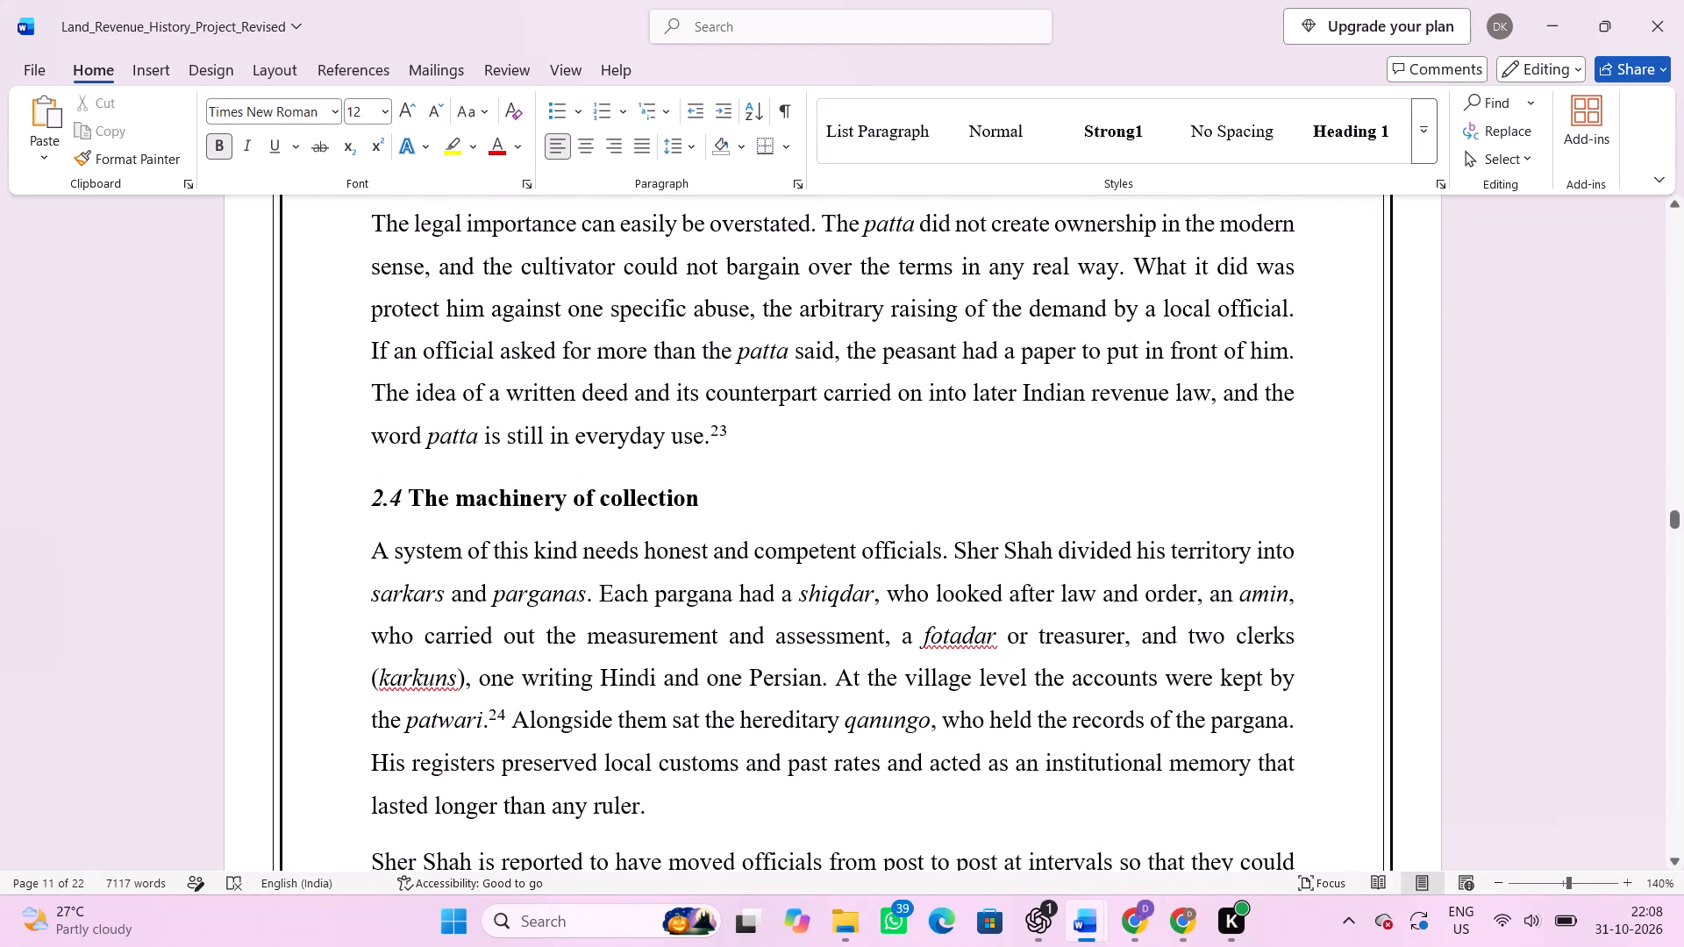
{"action": "scroll", "coordinate": [935, 640], "scroll_direction": "up", "scroll_amount": 2}
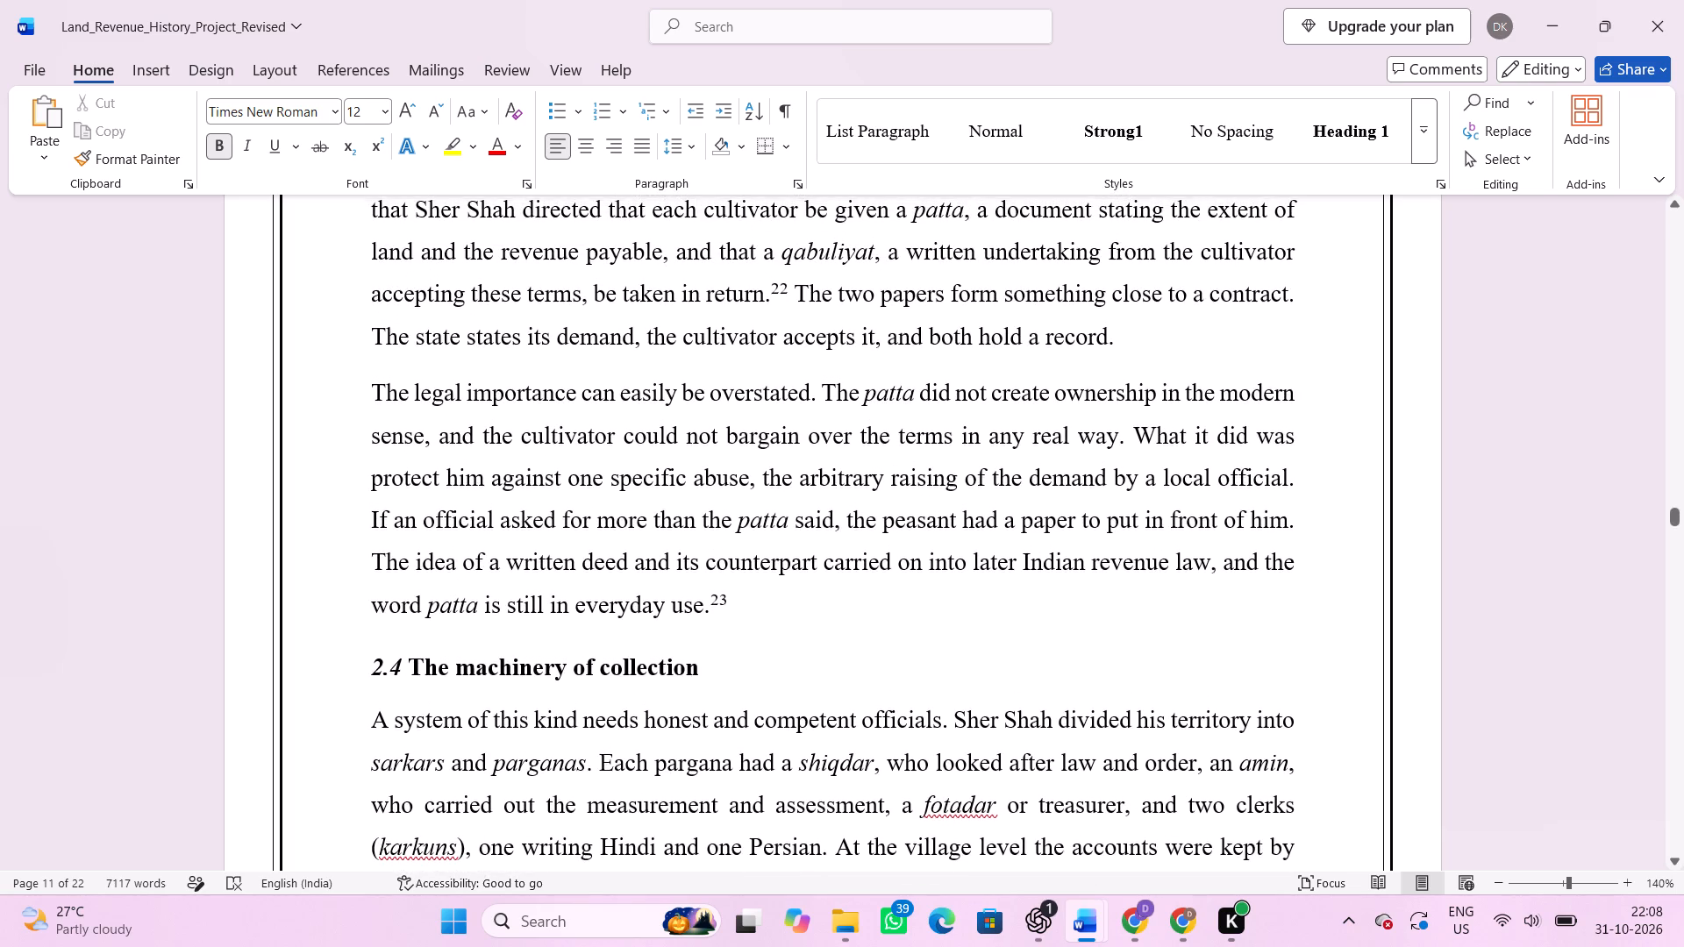
{"action": "scroll", "coordinate": [935, 640], "scroll_direction": "up", "scroll_amount": 1}
{"action": "scroll", "coordinate": [935, 640], "scroll_direction": "down", "scroll_amount": 2}
{"action": "scroll", "coordinate": [969, 576], "scroll_direction": "down", "scroll_amount": 1}
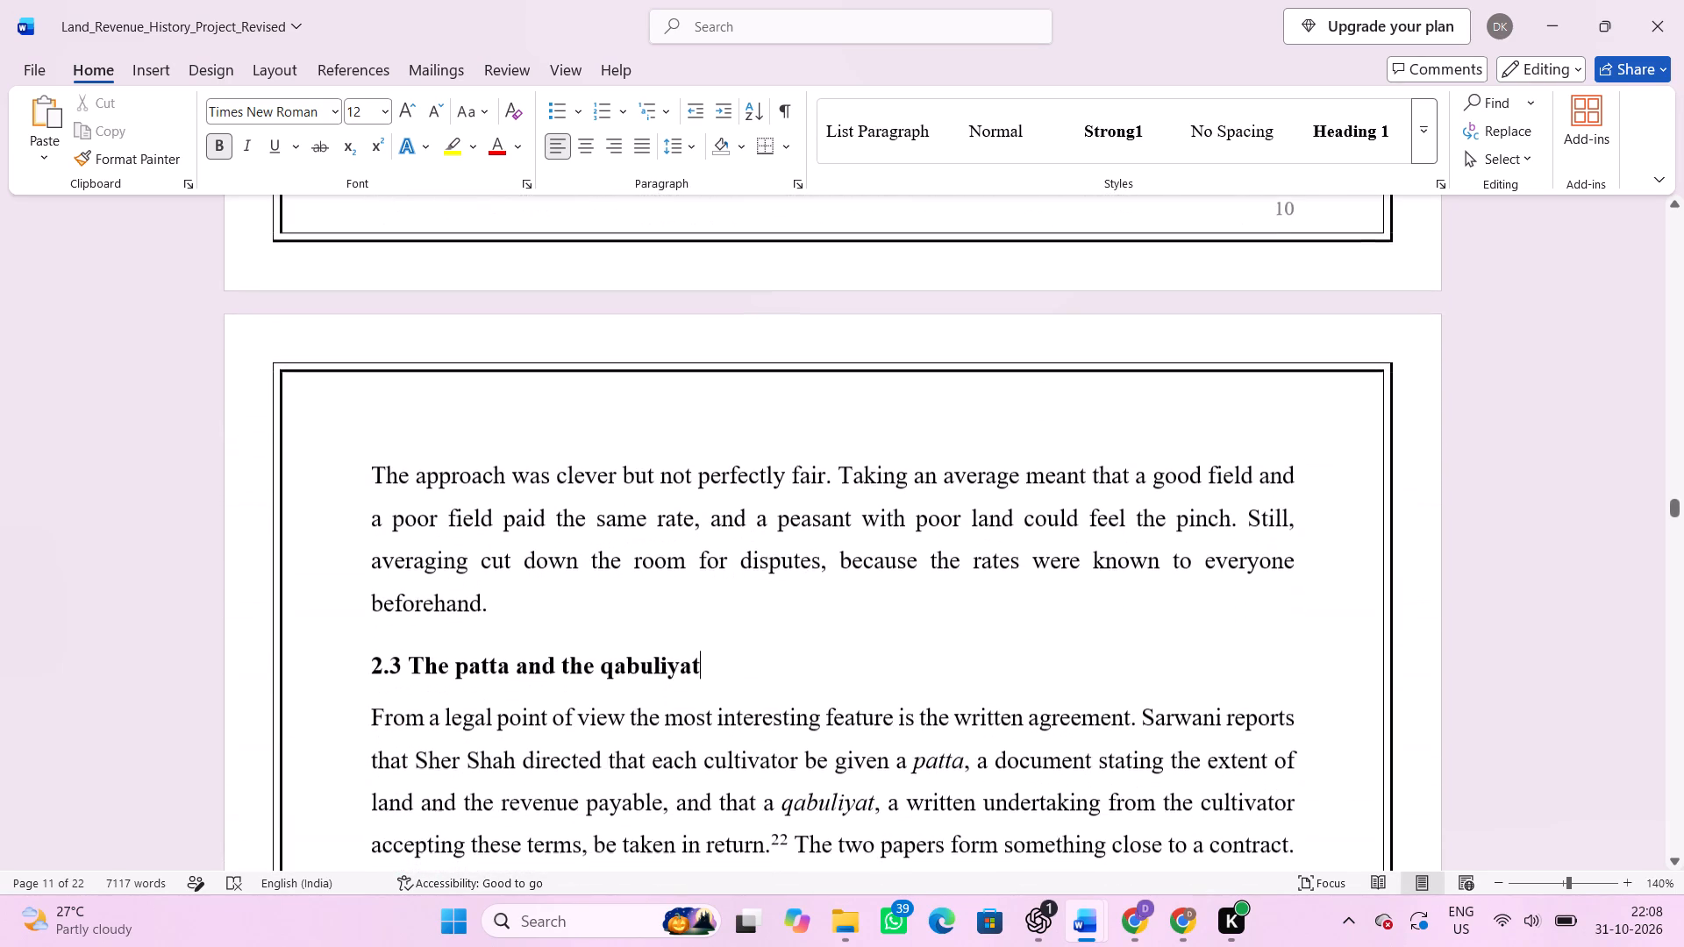
{"action": "scroll", "coordinate": [969, 576], "scroll_direction": "down", "scroll_amount": 2}
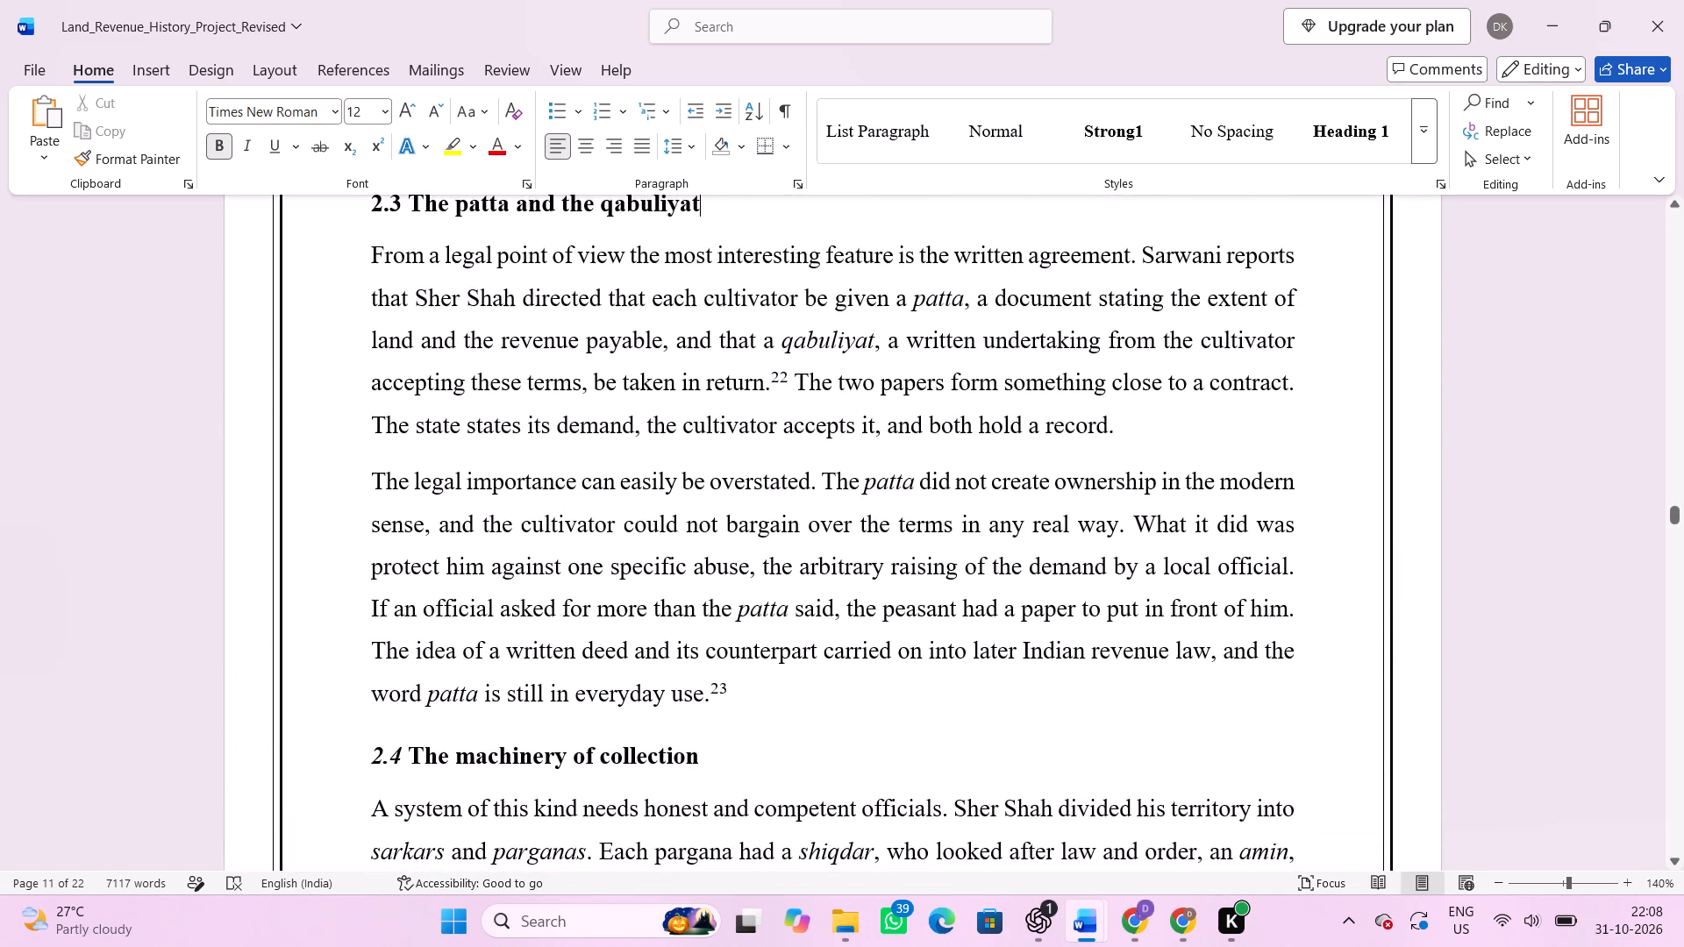
{"action": "scroll", "coordinate": [969, 576], "scroll_direction": "down", "scroll_amount": 1}
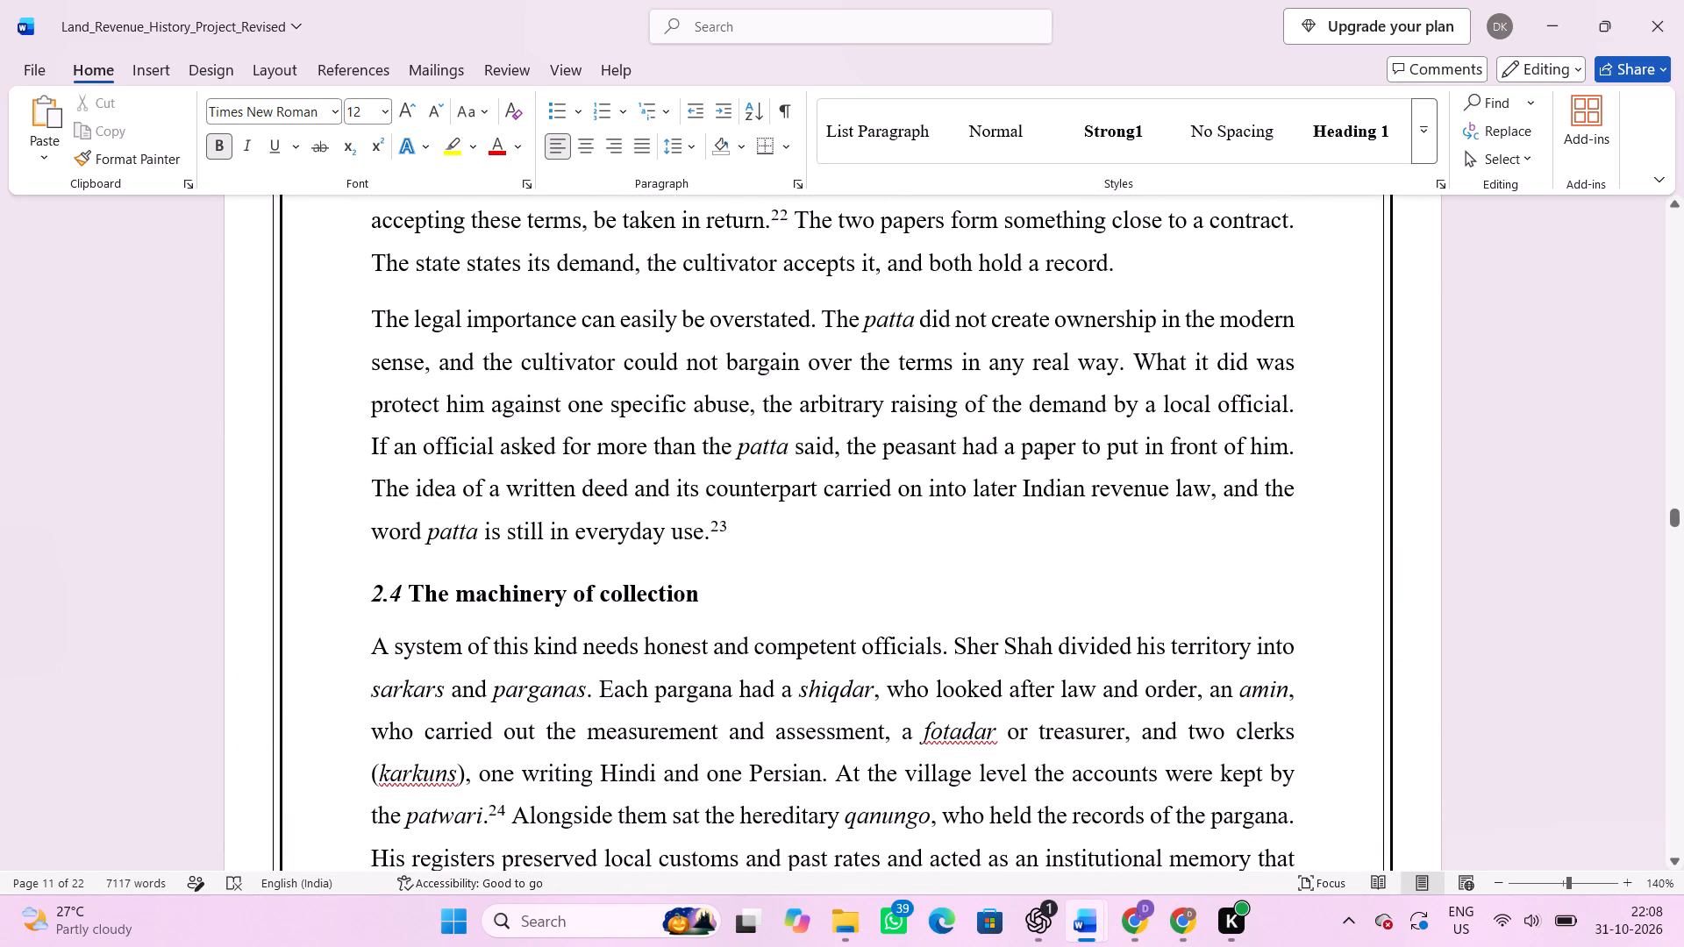
Add the flagged word "fotadar" in section 2.4's first paragraph to the spelling dictionary.
{"action": "left_click", "coordinate": [957, 726]}
{"action": "left_click", "coordinate": [957, 726]}
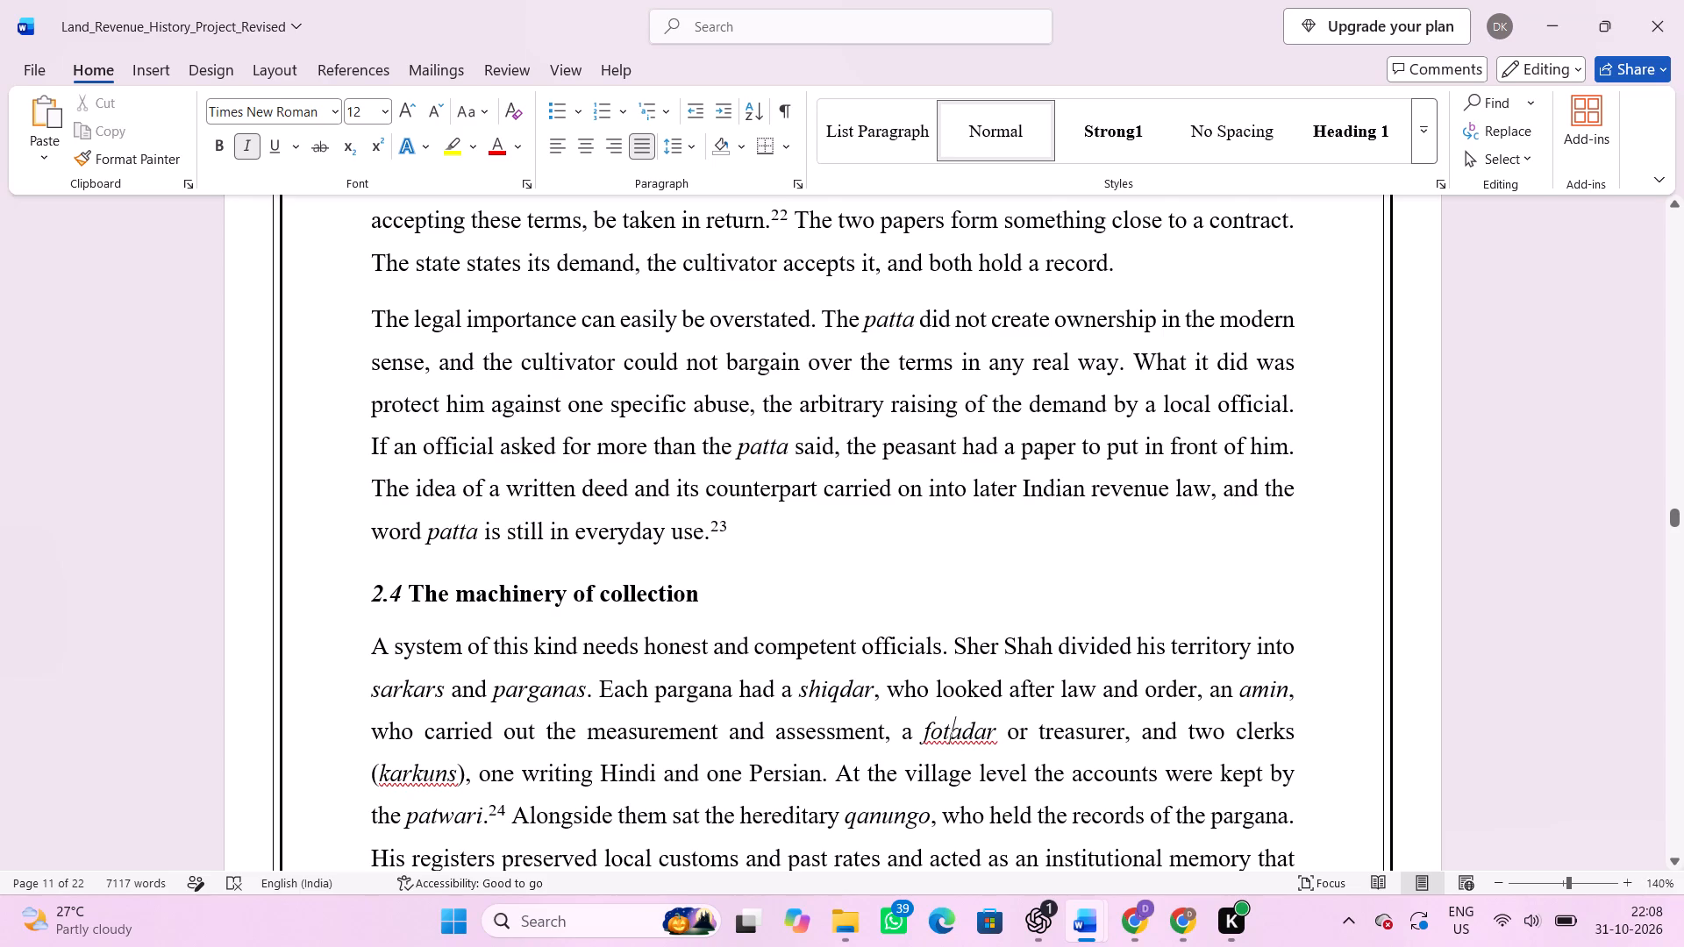
{"action": "right_click", "coordinate": [957, 726]}
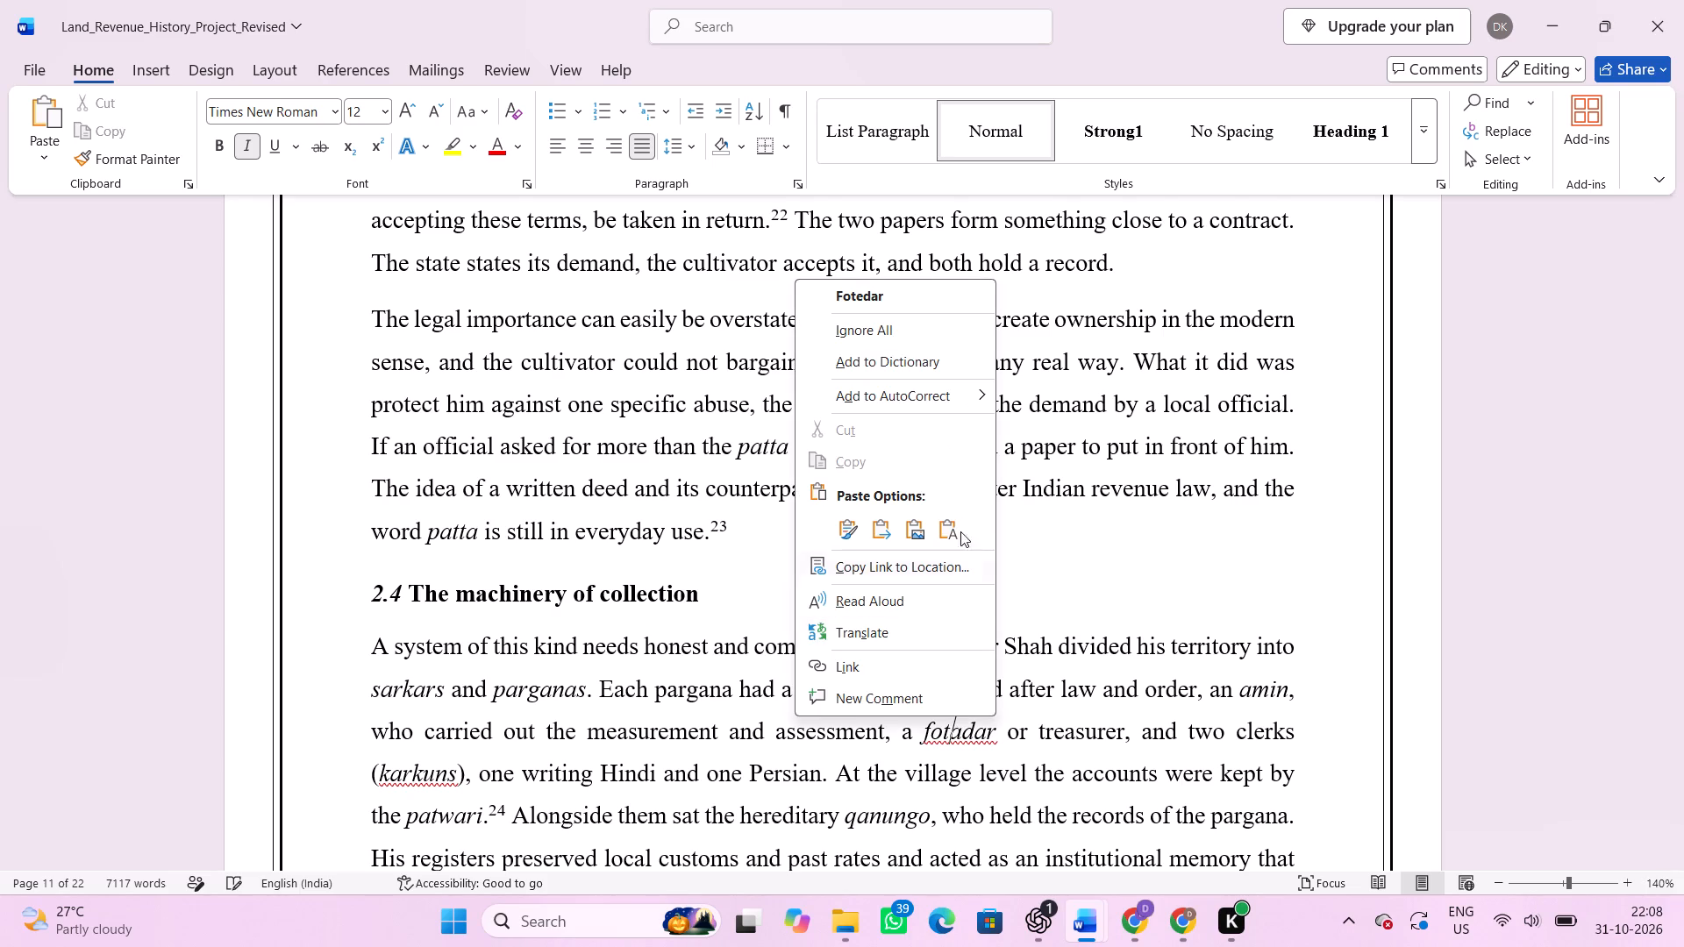
{"action": "left_click", "coordinate": [871, 369]}
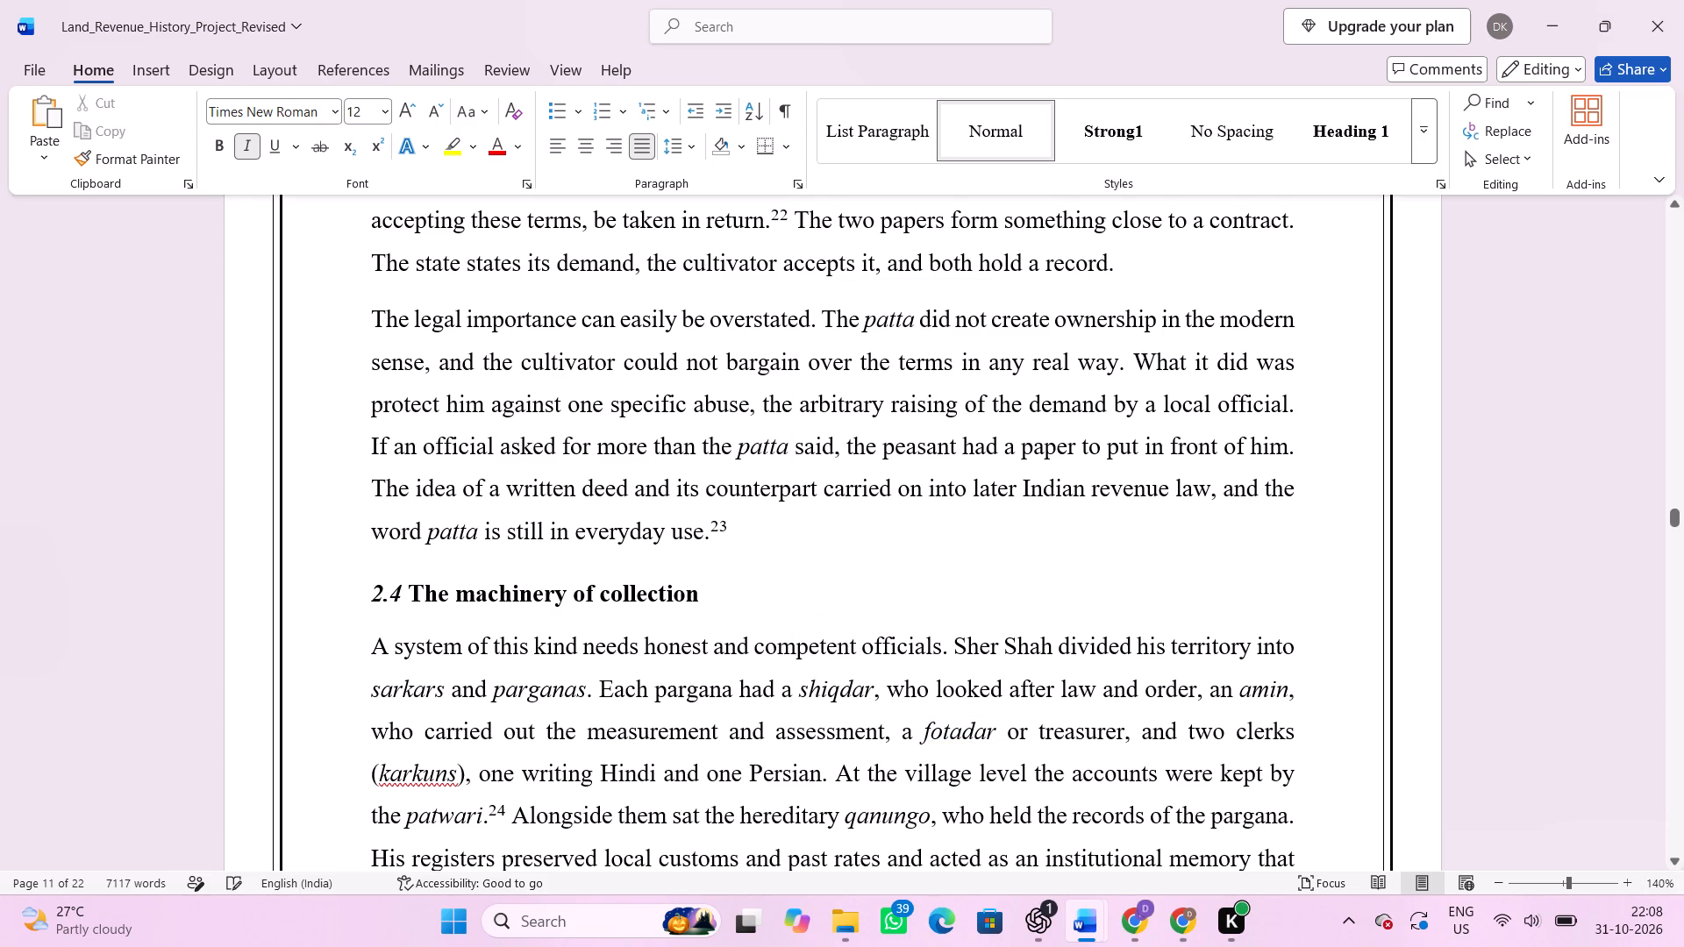
Add the flagged word "karkuns" in section 2.4's first paragraph to the spelling dictionary.
{"action": "left_click", "coordinate": [424, 785]}
{"action": "right_click", "coordinate": [424, 785]}
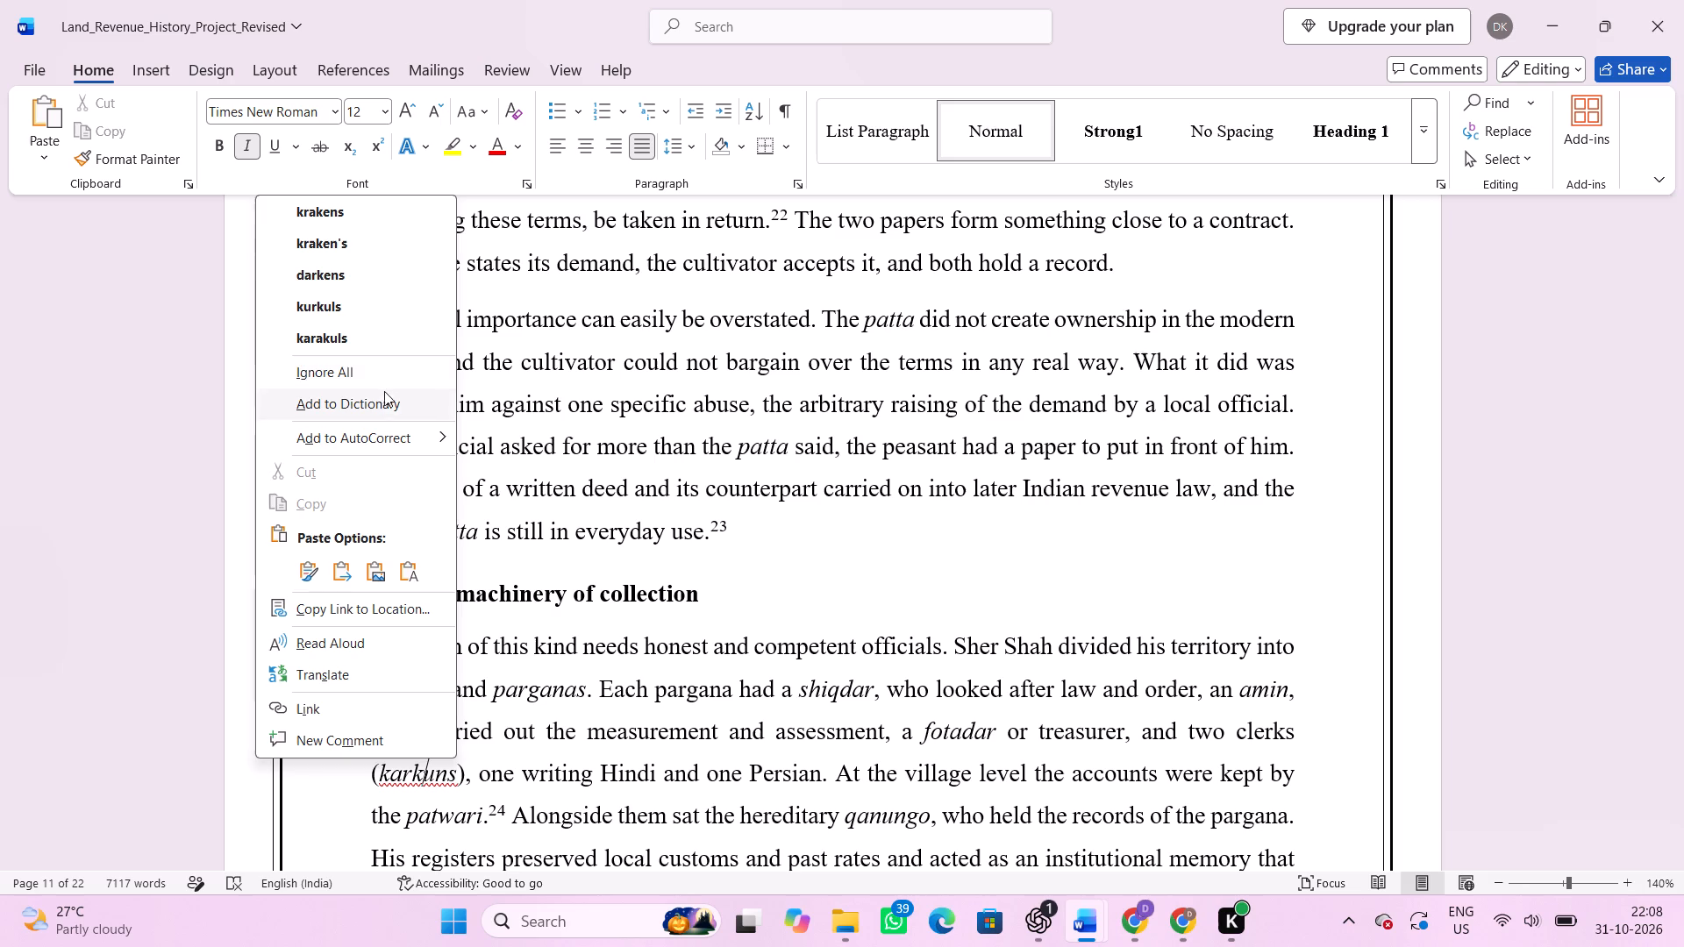
{"action": "left_click", "coordinate": [346, 396]}
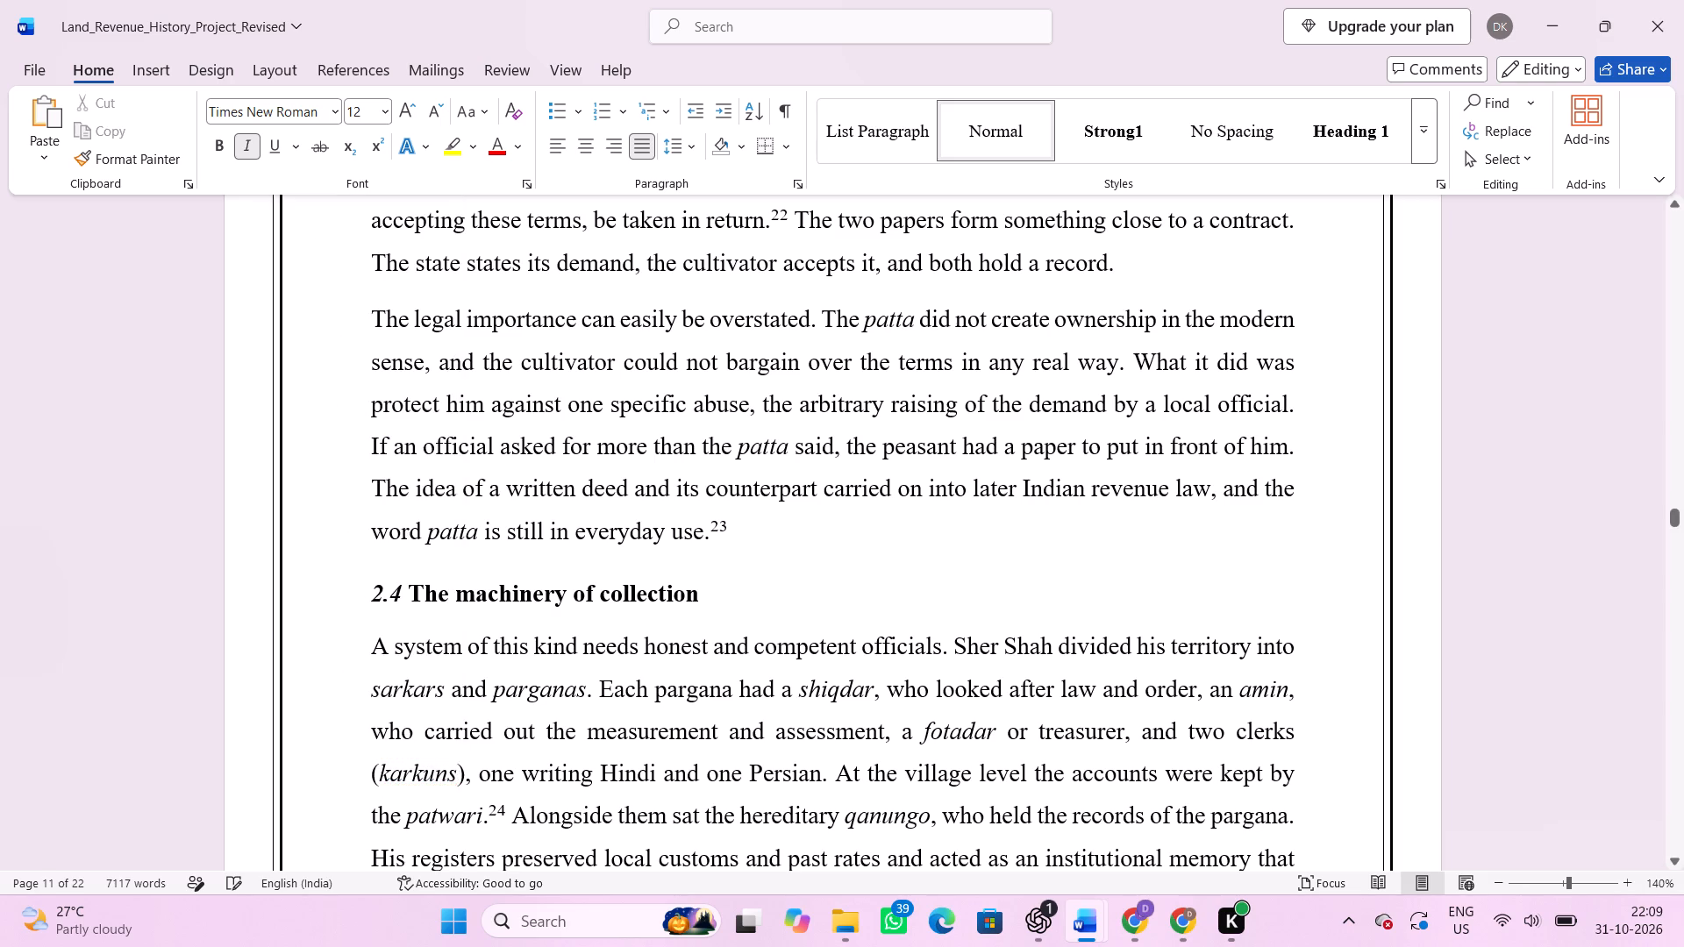
Proofread the rest of section 2.4 on page 11, including its footnotes, up to the carried-over lines on page 12.
{"action": "scroll", "coordinate": [606, 679], "scroll_direction": "down", "scroll_amount": 2}
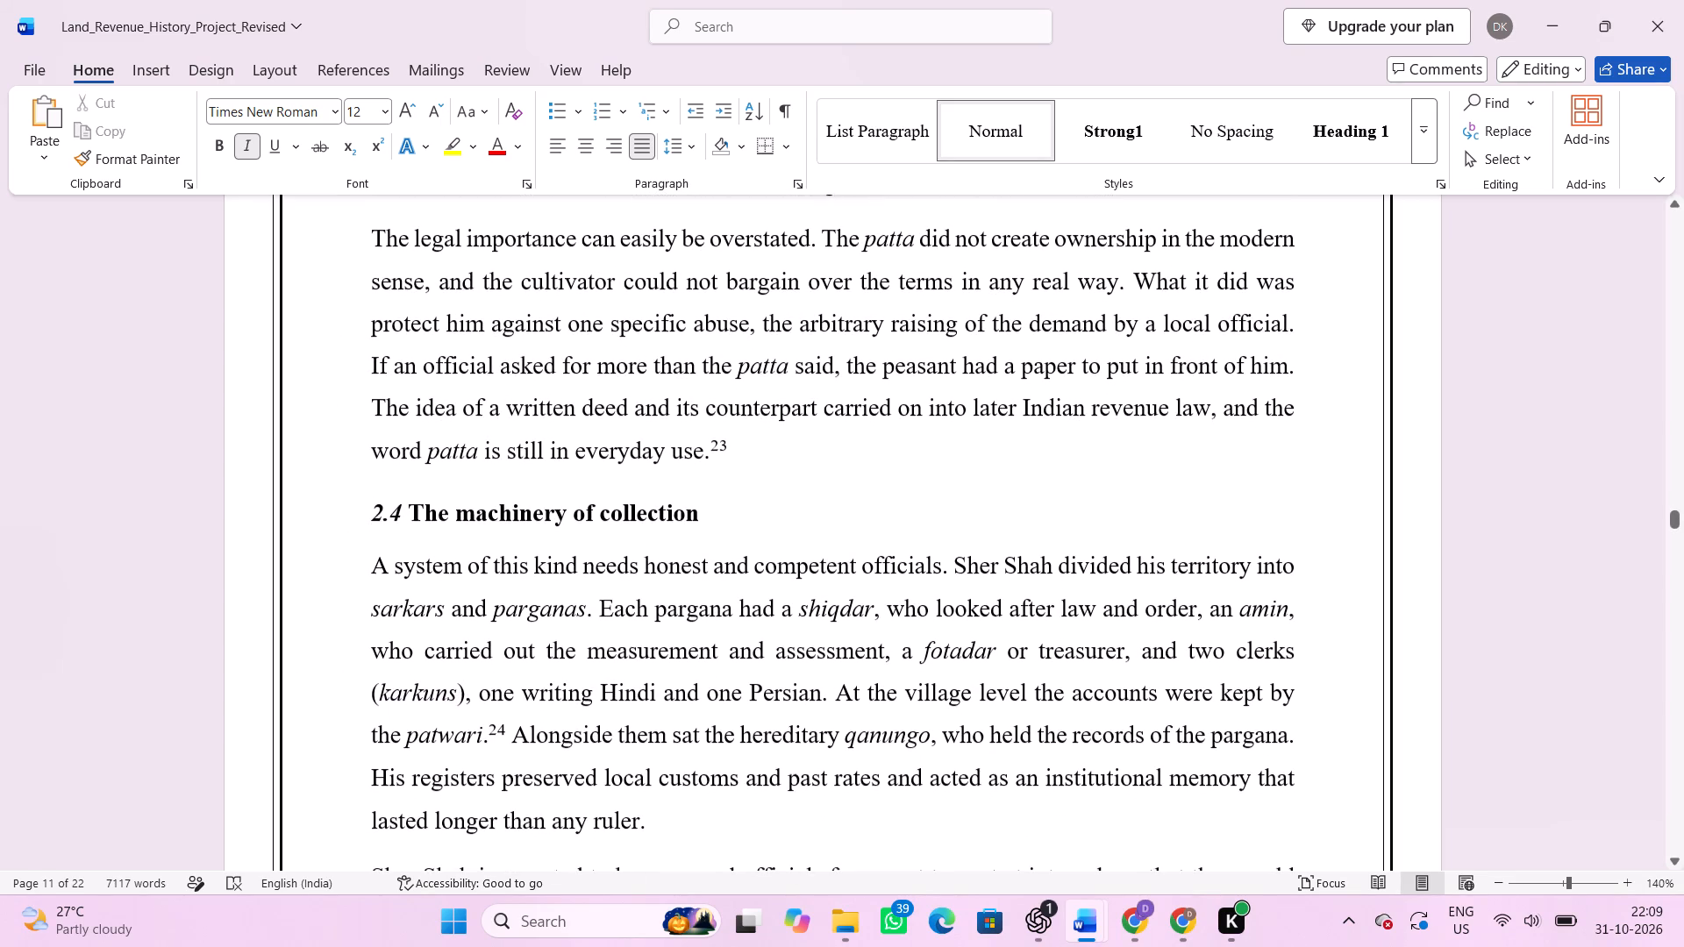
{"action": "scroll", "coordinate": [606, 679], "scroll_direction": "down", "scroll_amount": 4}
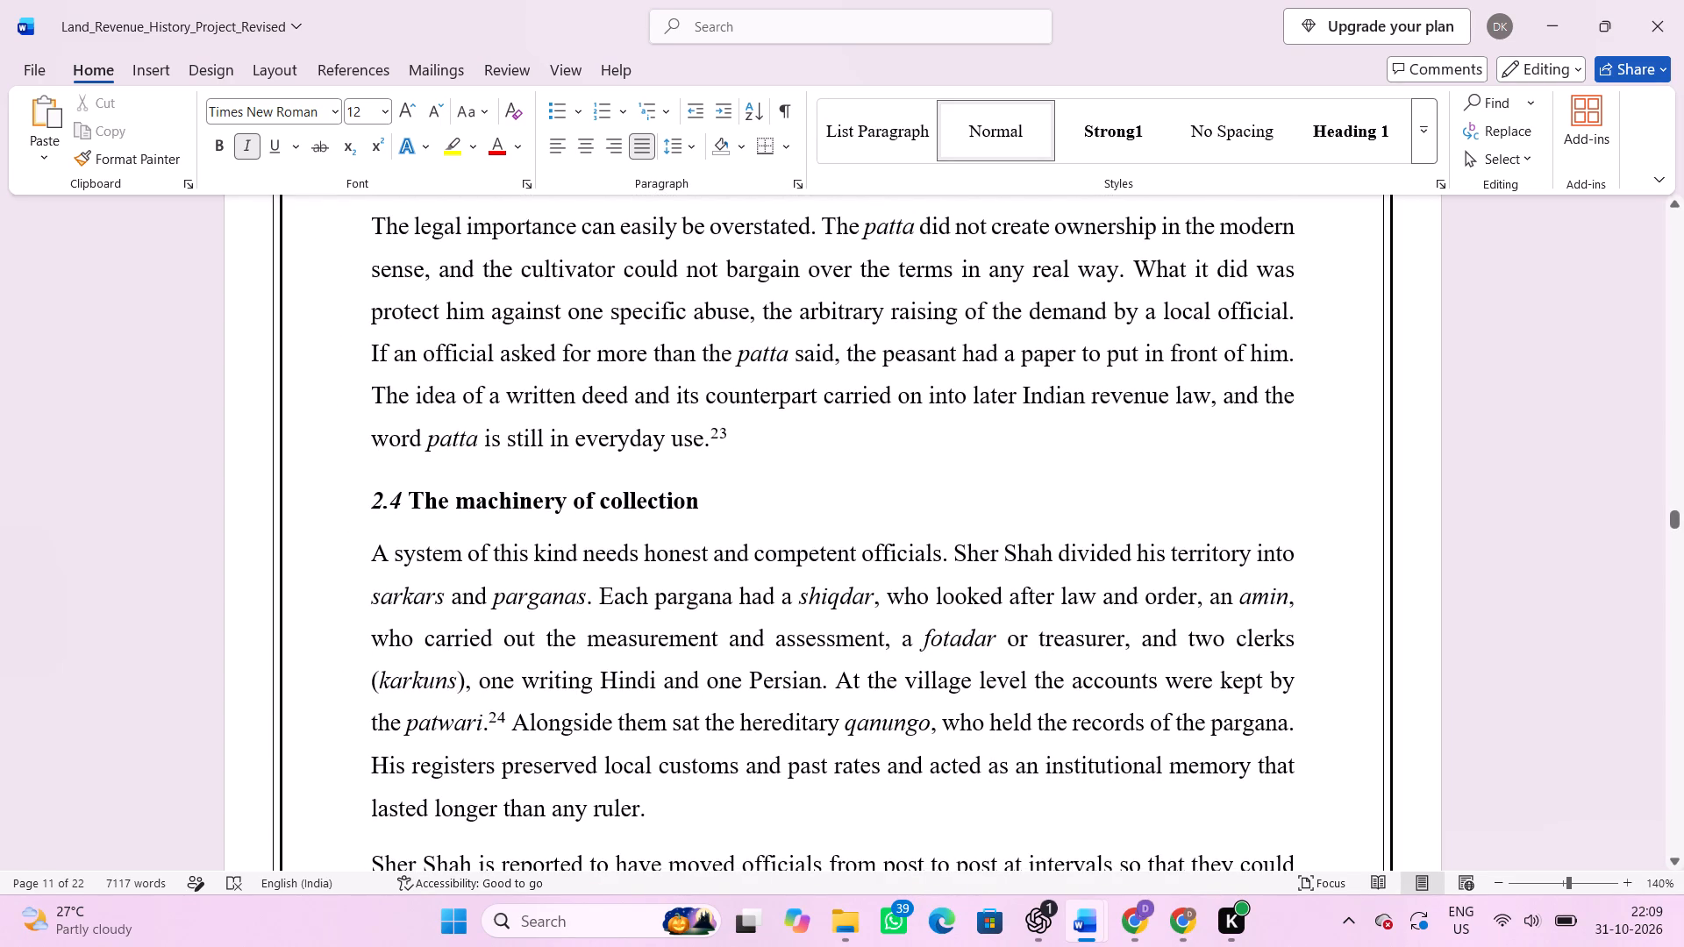
{"action": "scroll", "coordinate": [606, 679], "scroll_direction": "down", "scroll_amount": 2}
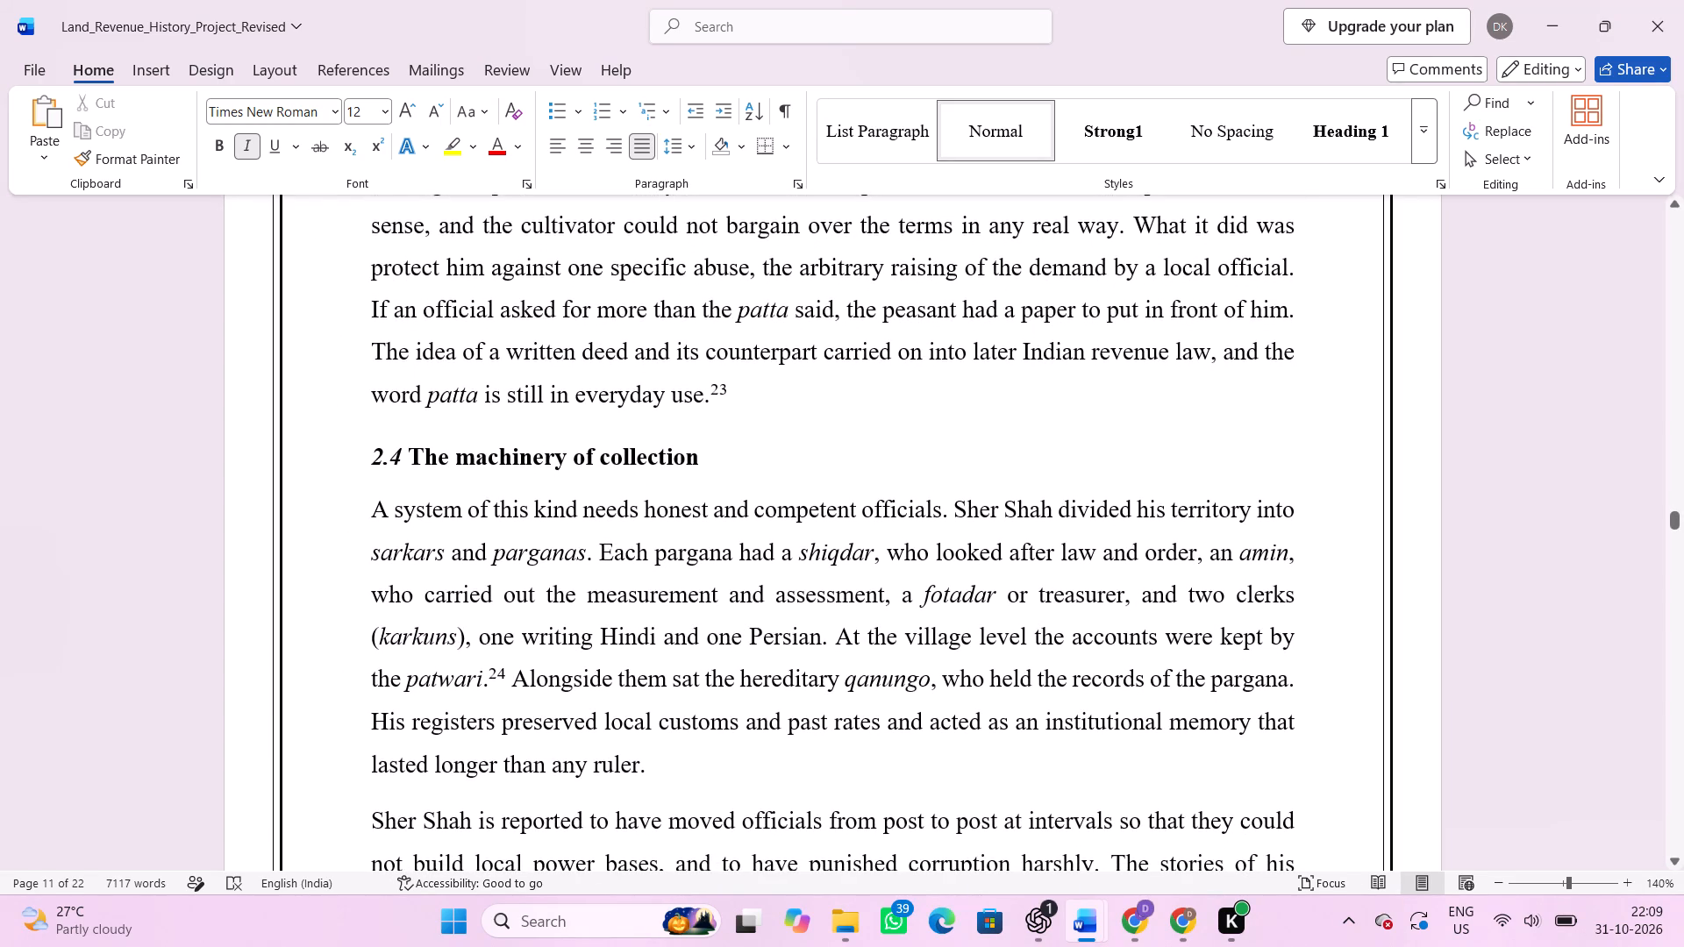
{"action": "scroll", "coordinate": [606, 679], "scroll_direction": "down", "scroll_amount": 3}
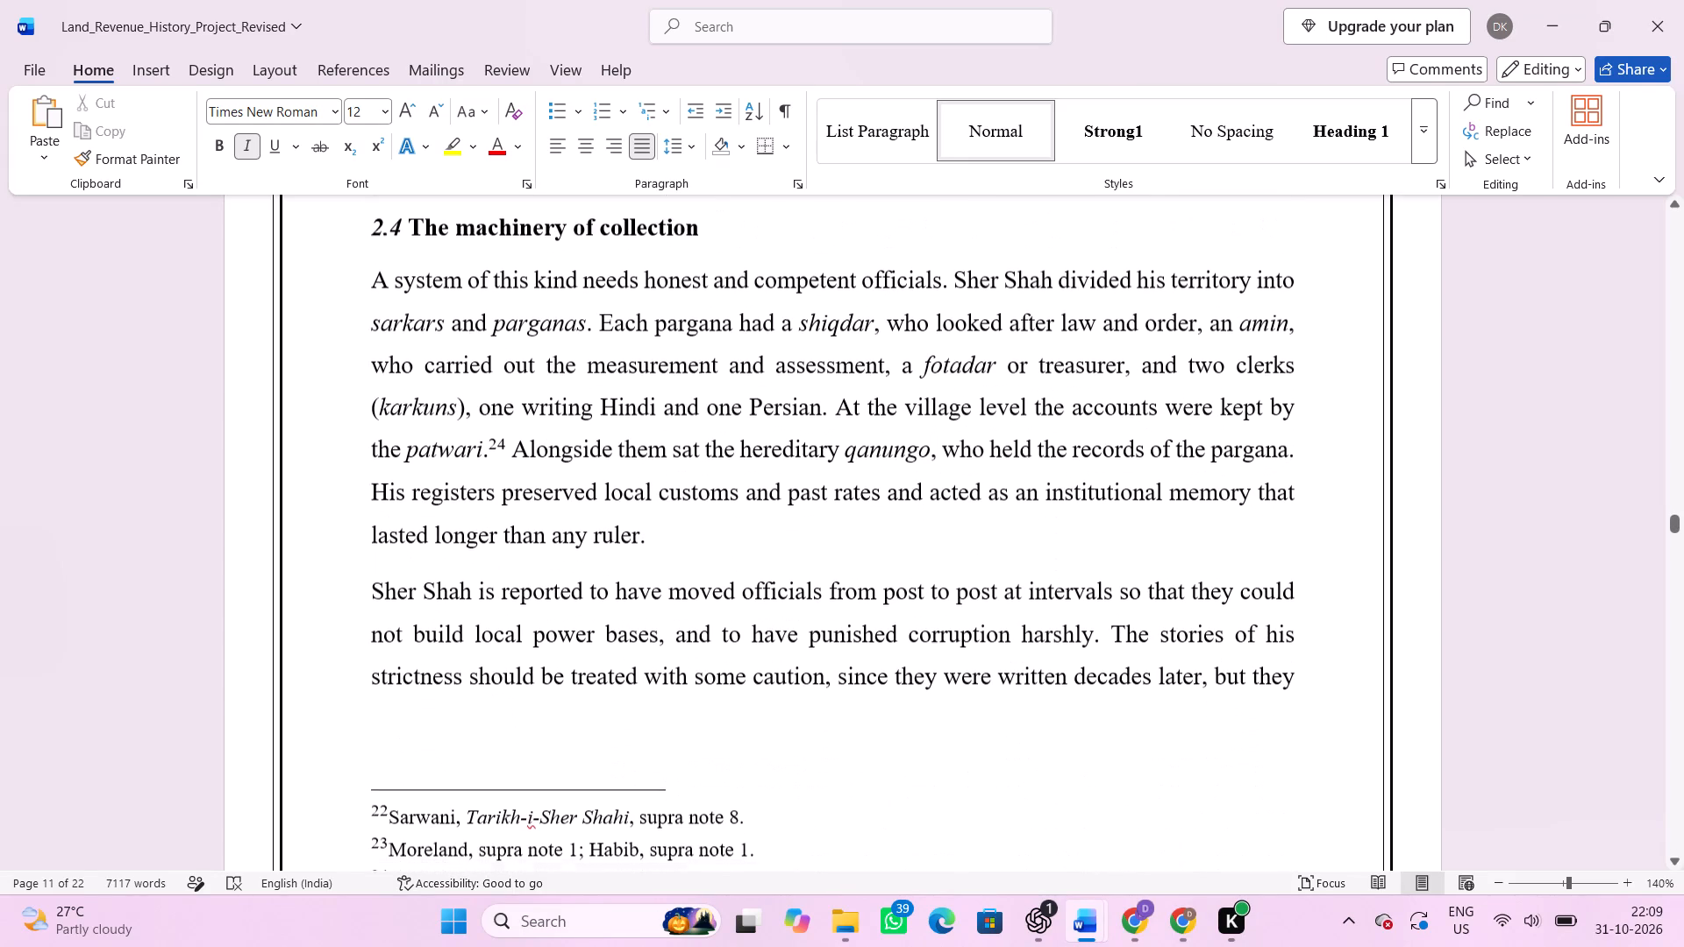
{"action": "scroll", "coordinate": [624, 648], "scroll_direction": "down", "scroll_amount": 2}
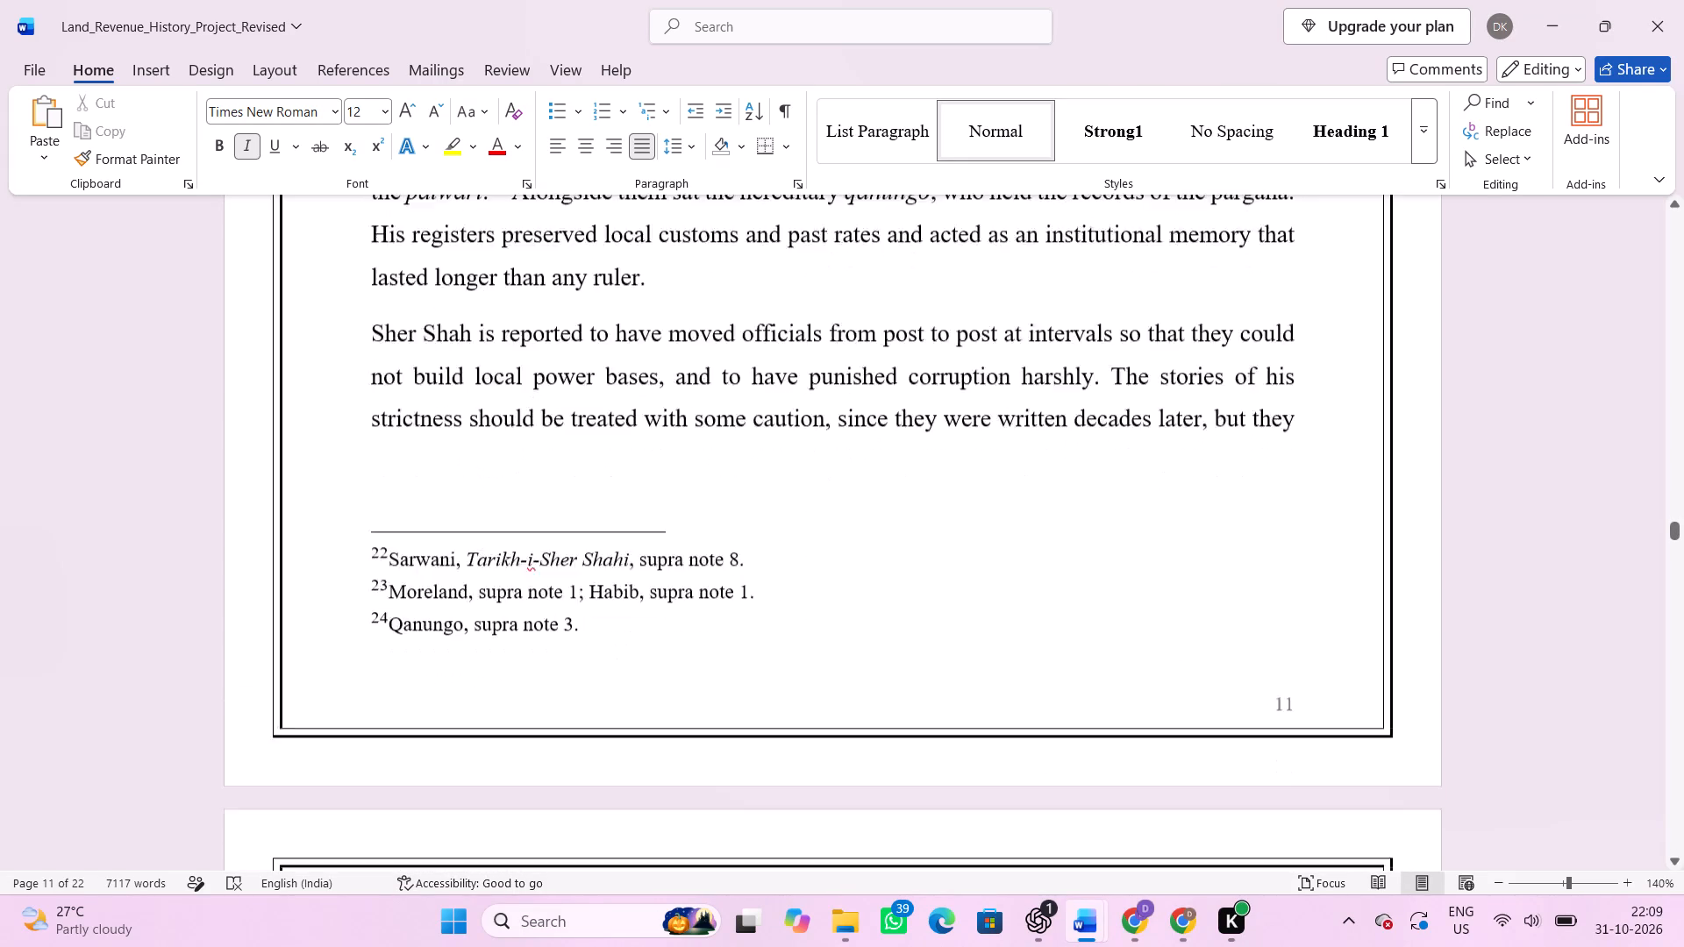
{"action": "scroll", "coordinate": [631, 627], "scroll_direction": "down", "scroll_amount": 1}
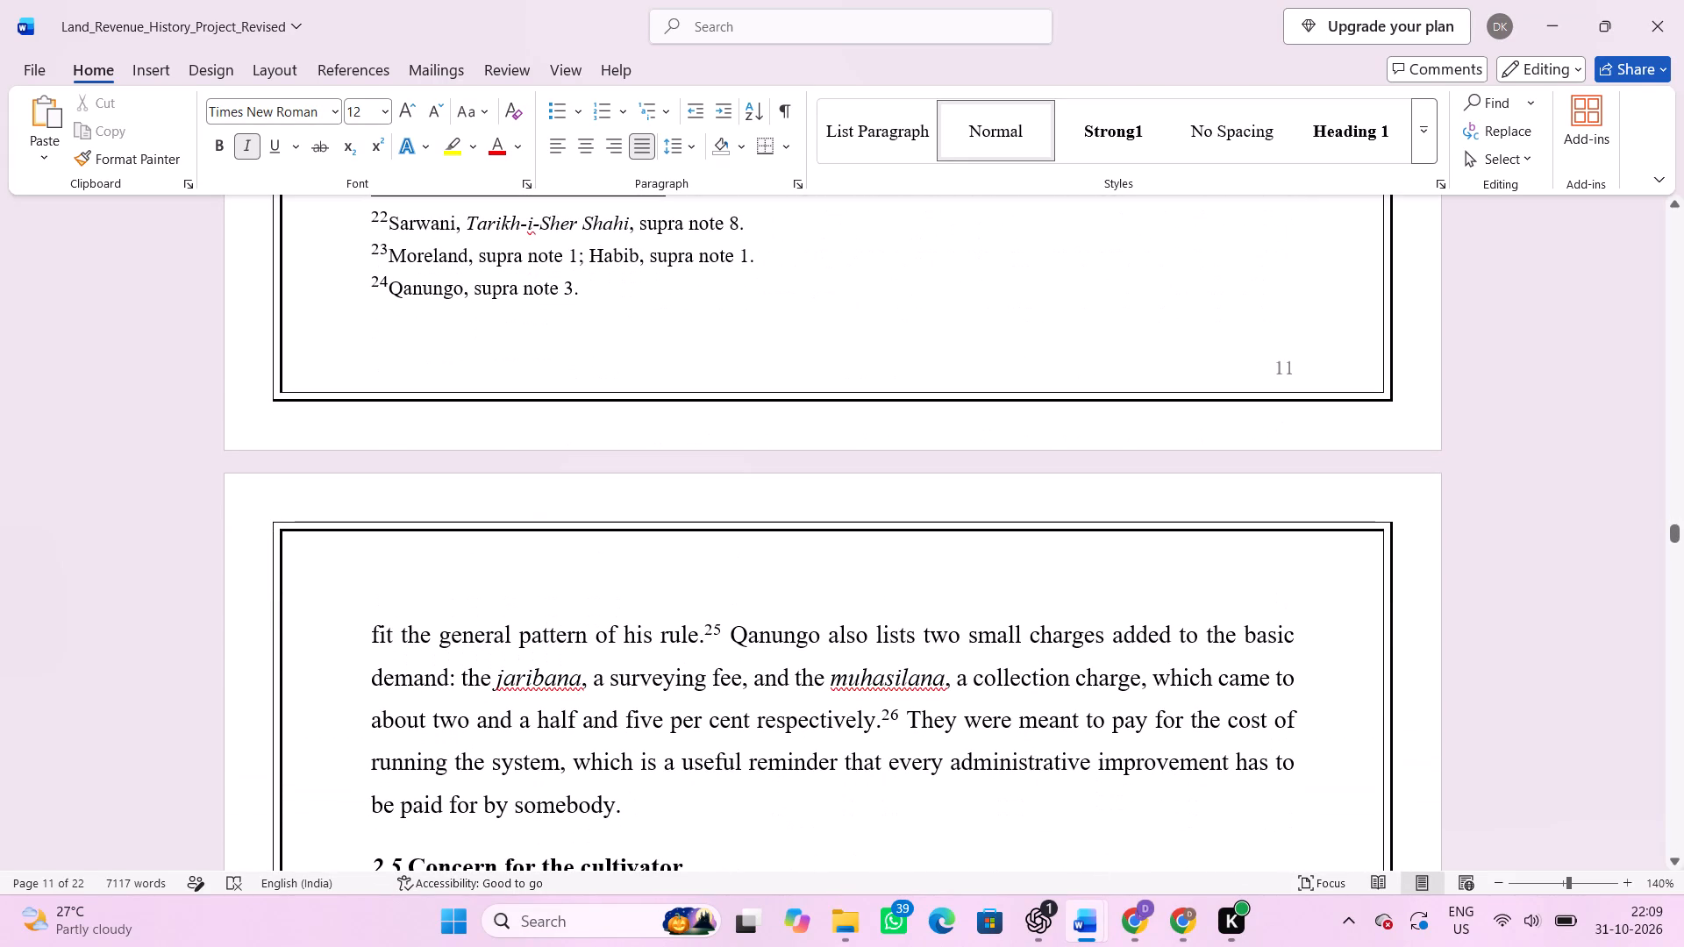
Add the flagged words "jaribana" and "muhasilana" at the end of section 2.4 to the spelling dictionary.
{"action": "left_click", "coordinate": [538, 673]}
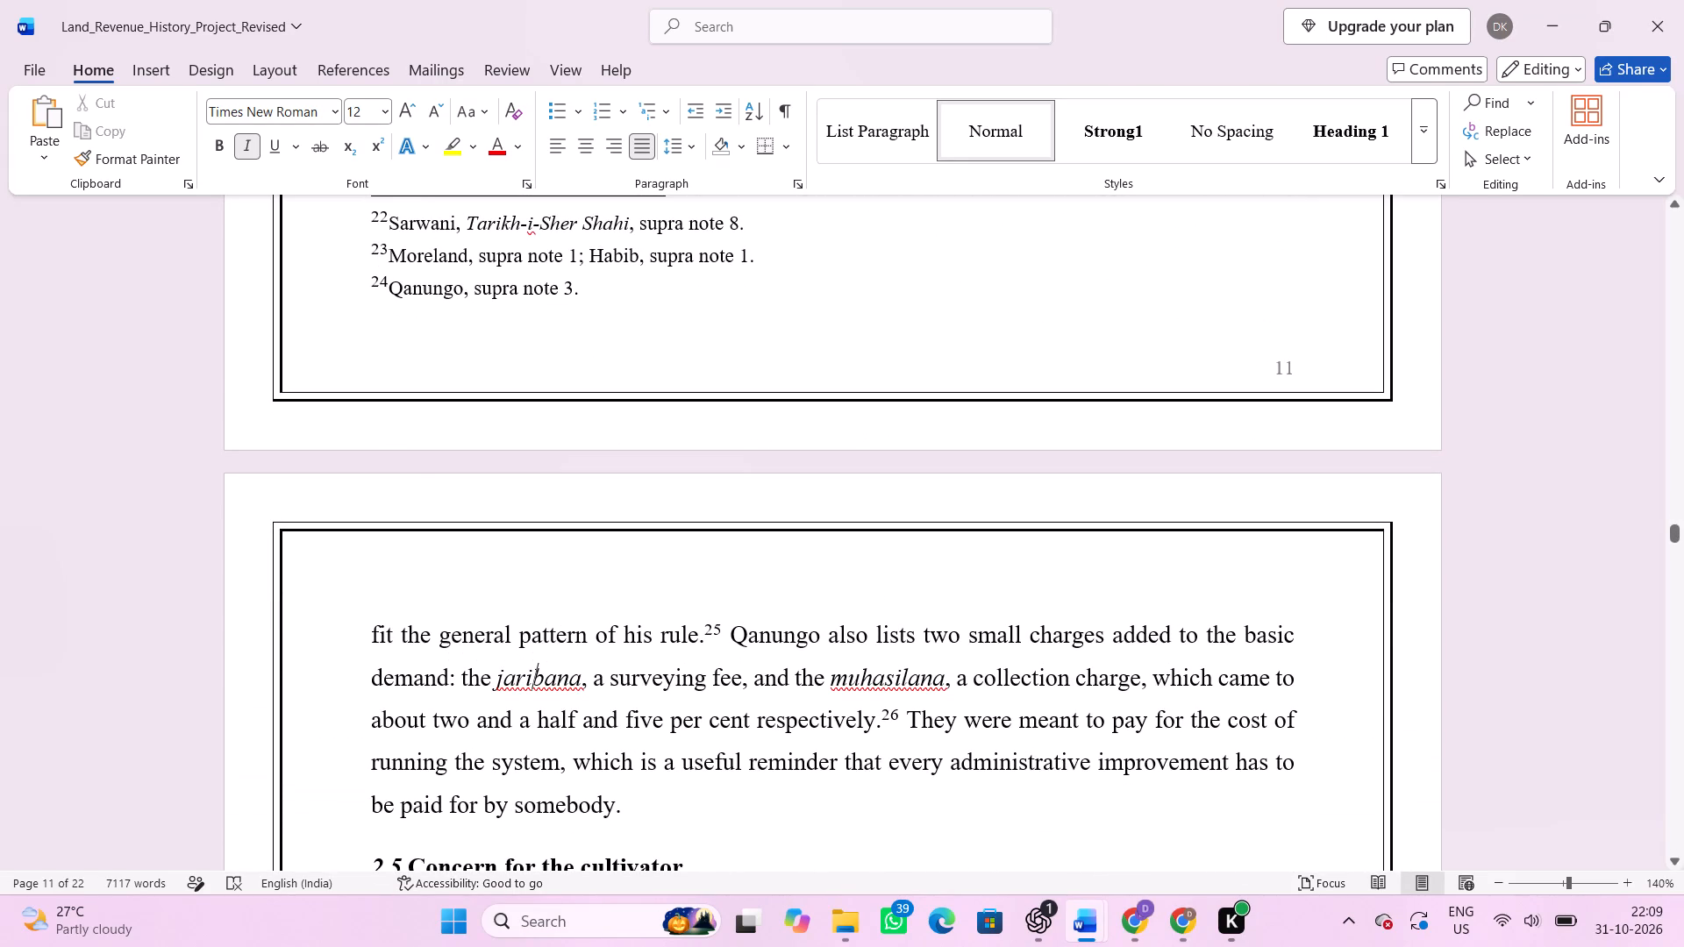
{"action": "right_click", "coordinate": [538, 673]}
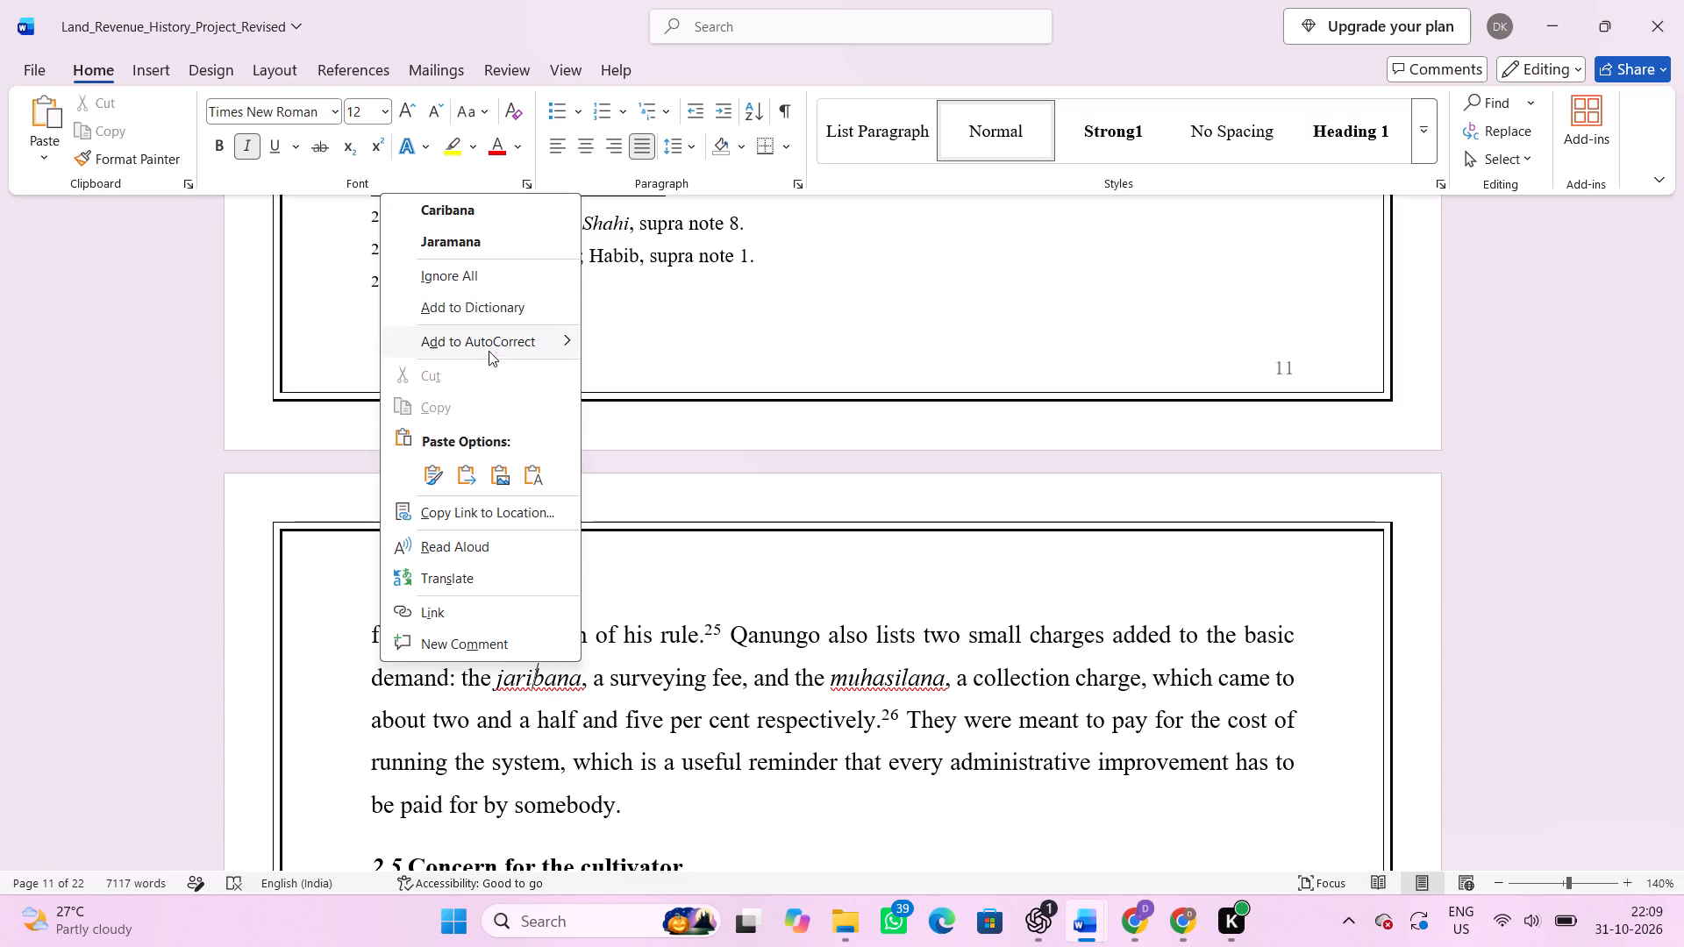
{"action": "left_click", "coordinate": [495, 320]}
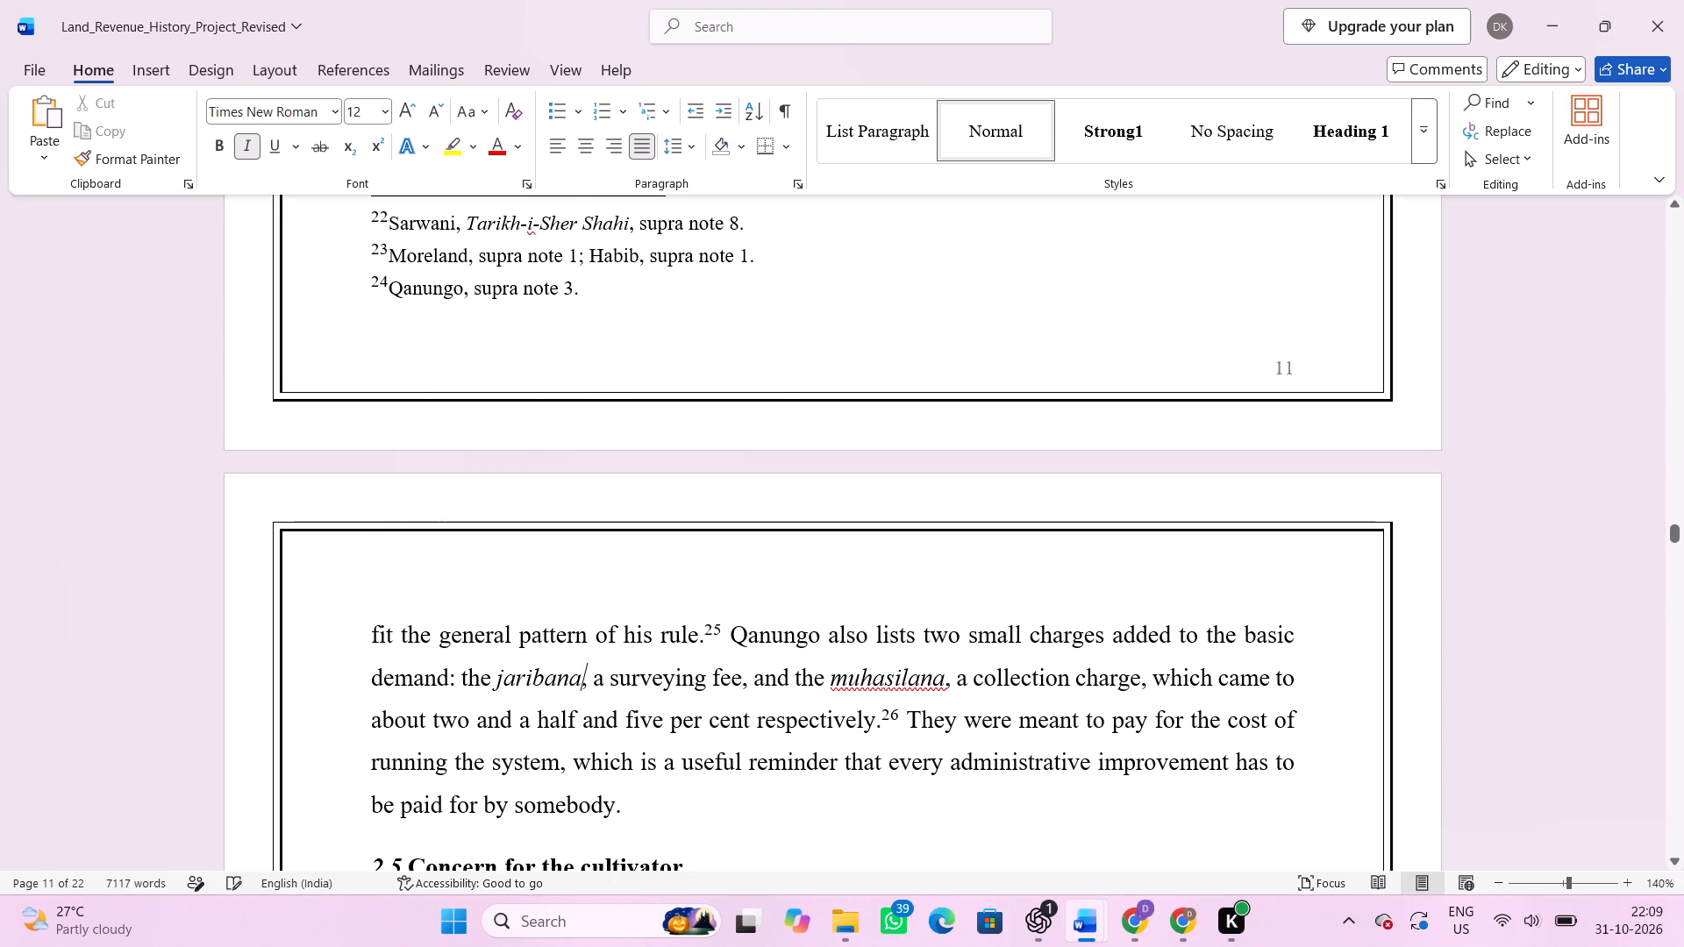
{"action": "left_click", "coordinate": [852, 673]}
{"action": "left_click", "coordinate": [852, 673]}
{"action": "right_click", "coordinate": [852, 673]}
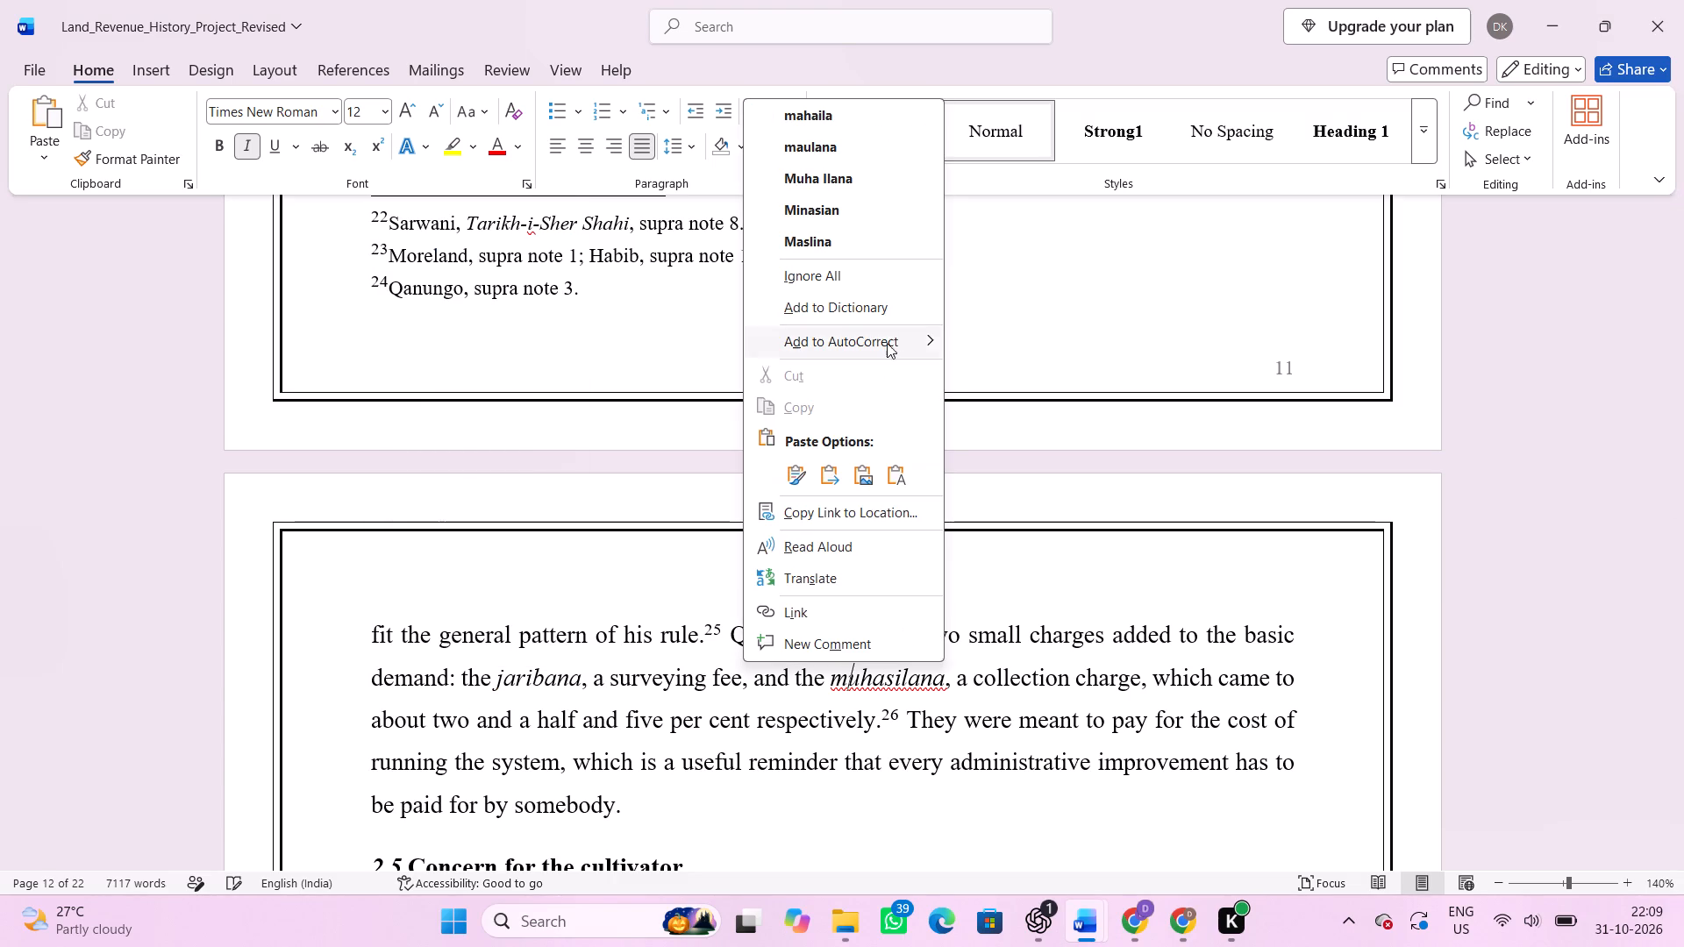
{"action": "left_click", "coordinate": [852, 316]}
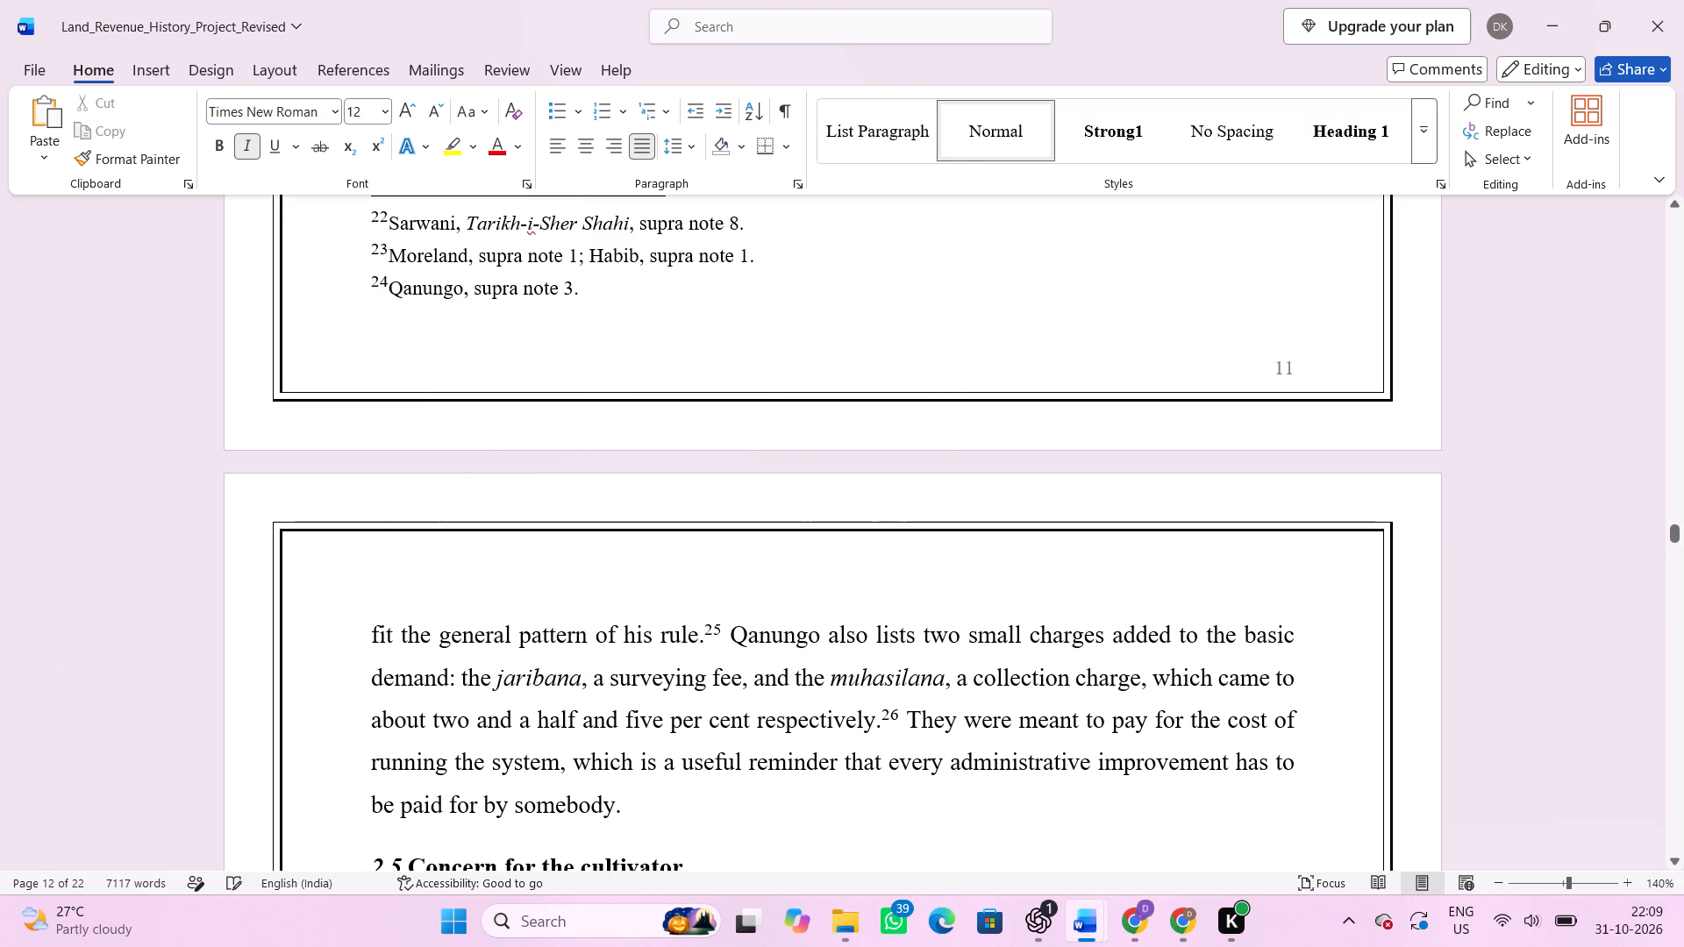
Insert "and" after the flagged word "happen" in section 2.5, Concern for the cultivator.
{"action": "scroll", "coordinate": [657, 570], "scroll_direction": "down", "scroll_amount": 2}
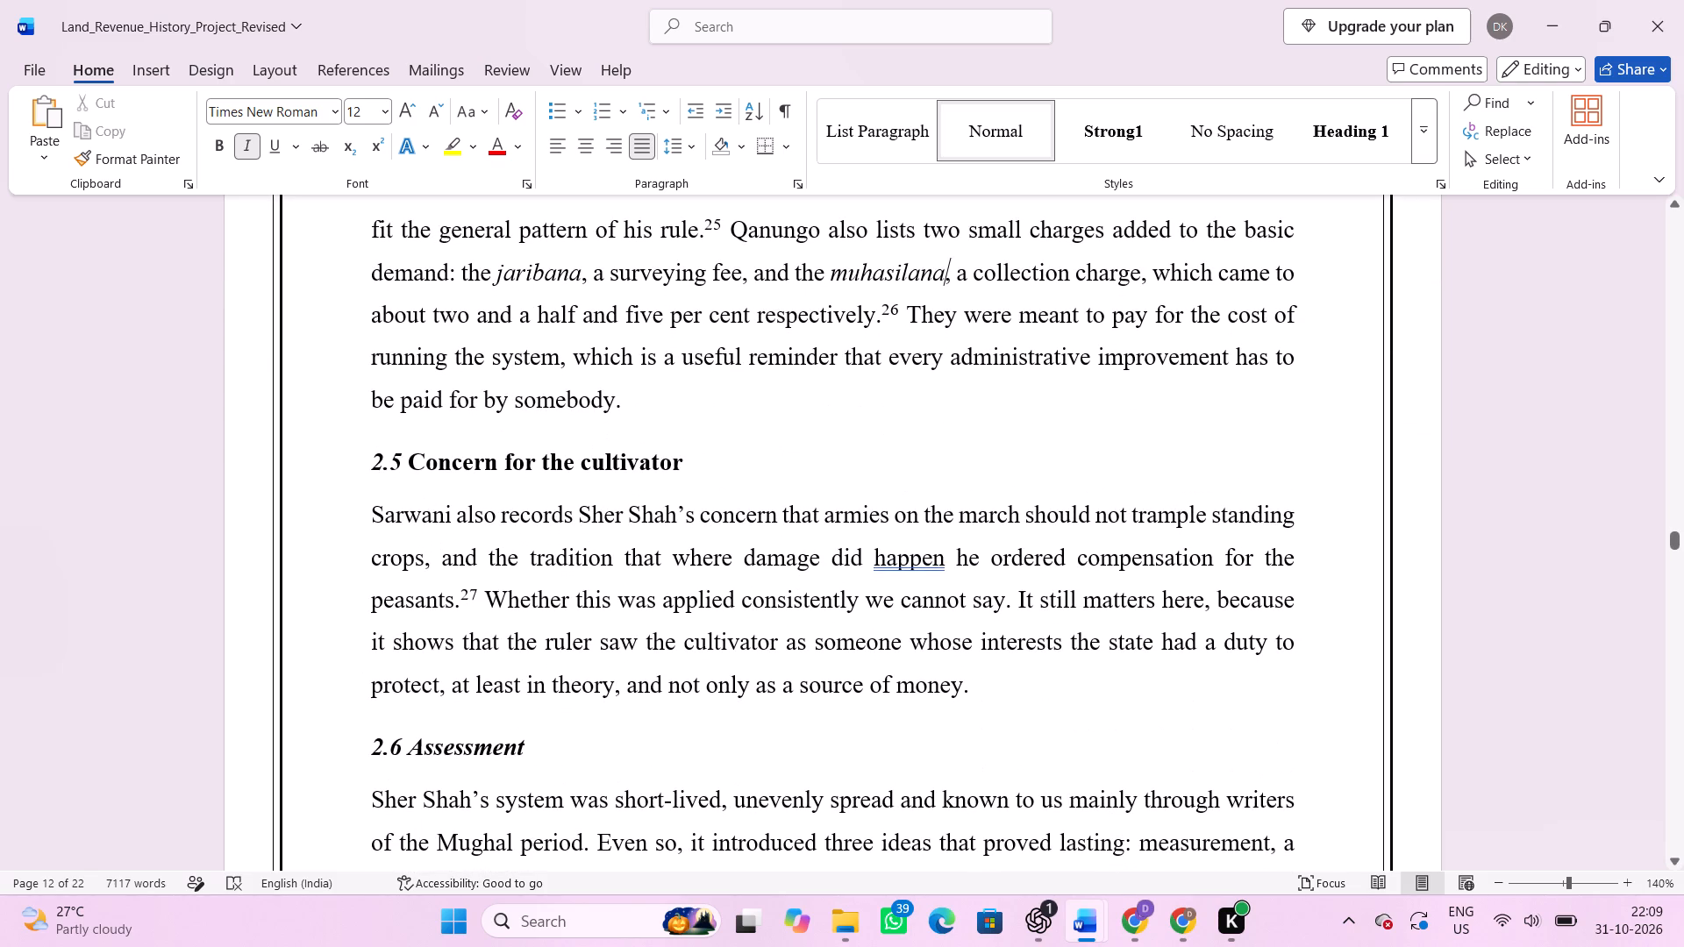
{"action": "left_click", "coordinate": [893, 568]}
{"action": "left_click_drag", "start_coordinate": [893, 568], "coordinate": [921, 548]}
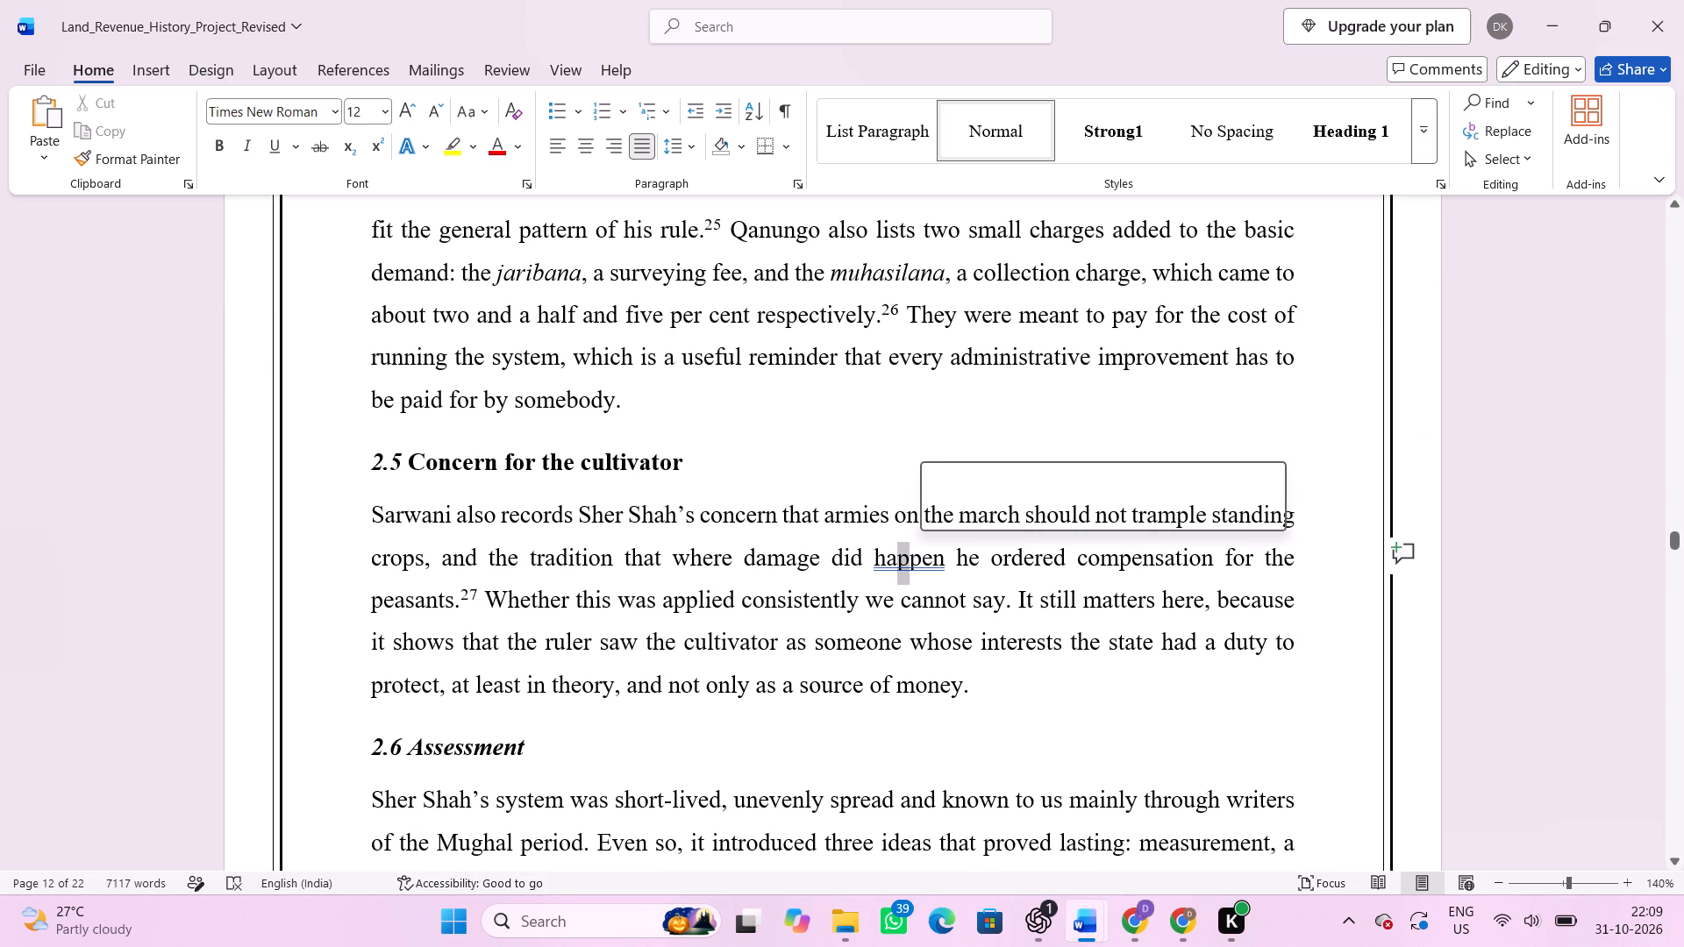
{"action": "left_click", "coordinate": [921, 548]}
{"action": "right_click", "coordinate": [921, 548]}
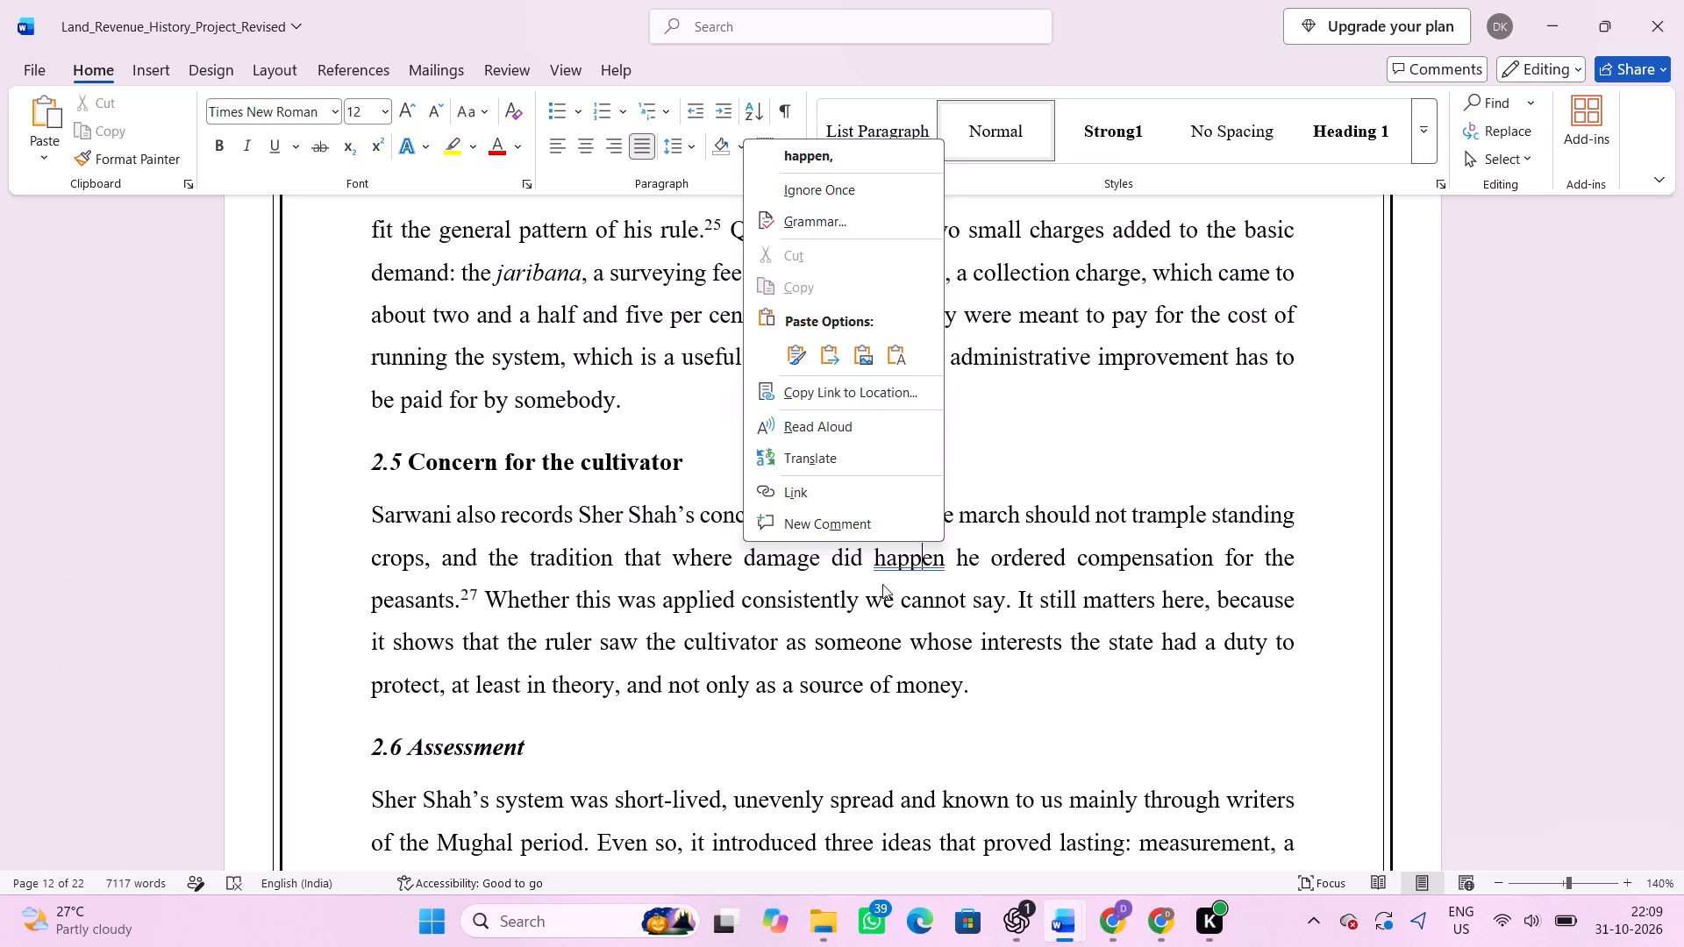
{"action": "left_click", "coordinate": [943, 577]}
{"action": "left_click", "coordinate": [941, 562]}
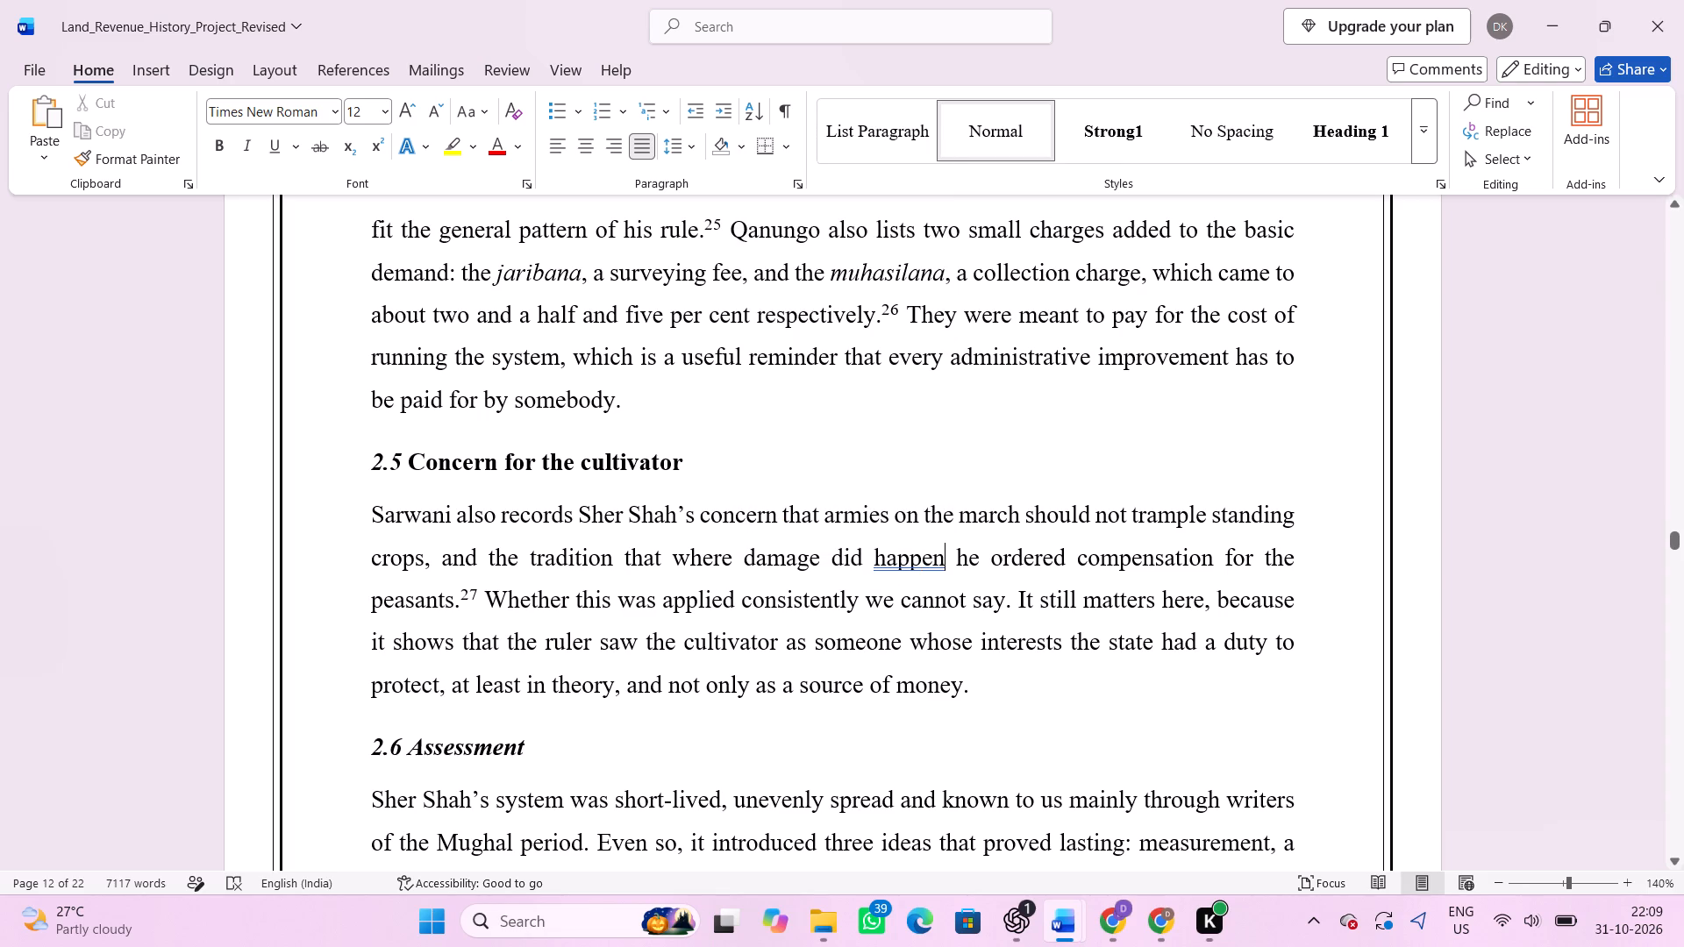
{"action": "key", "text": "space"}
{"action": "type", "text": "and"}
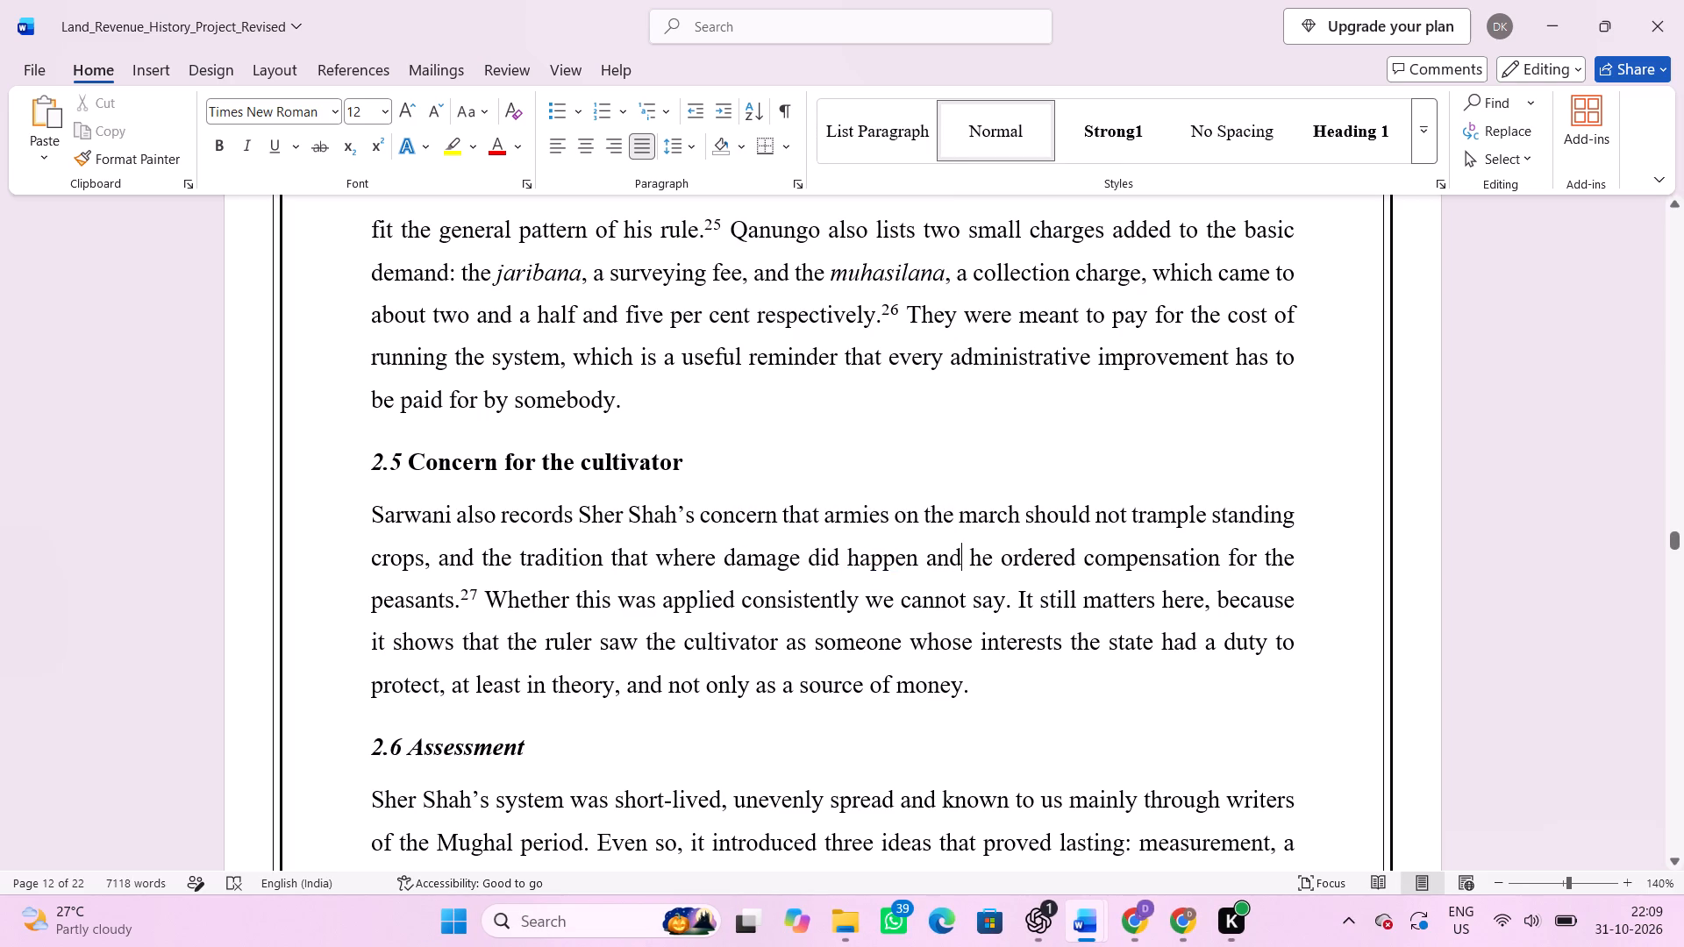
Remove the italics from the whole "2.6 Assessment" heading, keeping it bold.
{"action": "scroll", "coordinate": [563, 655], "scroll_direction": "right", "scroll_amount": 3}
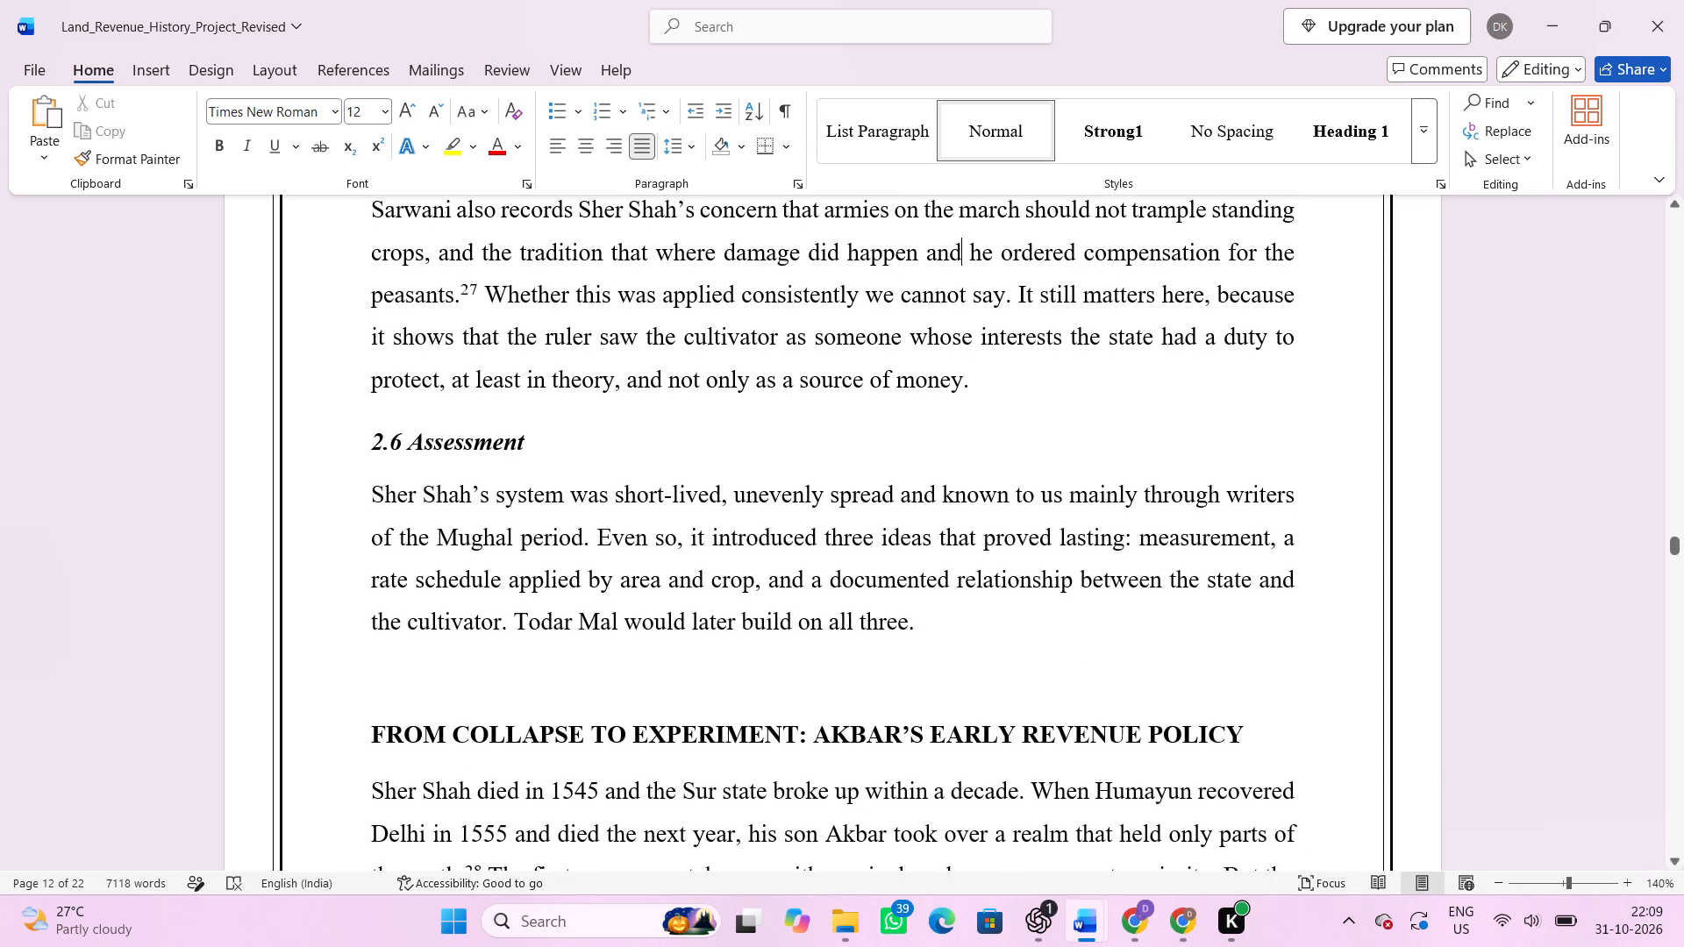
{"action": "scroll", "coordinate": [473, 578], "scroll_direction": "right", "scroll_amount": 1}
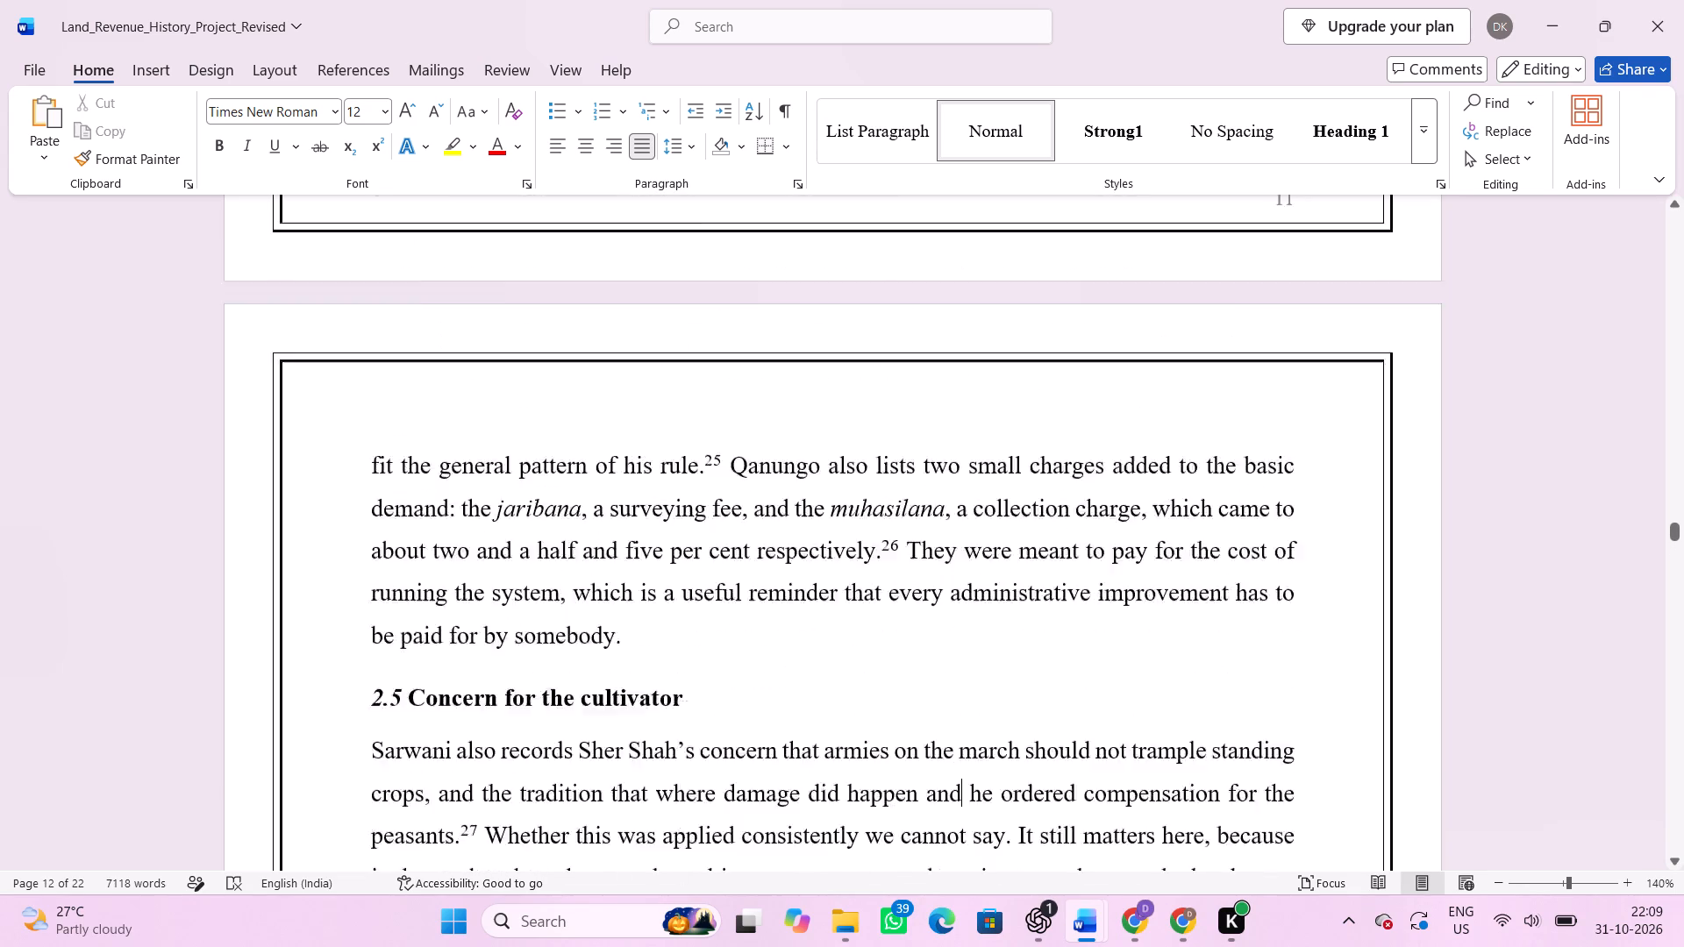
{"action": "scroll", "coordinate": [473, 578], "scroll_direction": "right", "scroll_amount": 3}
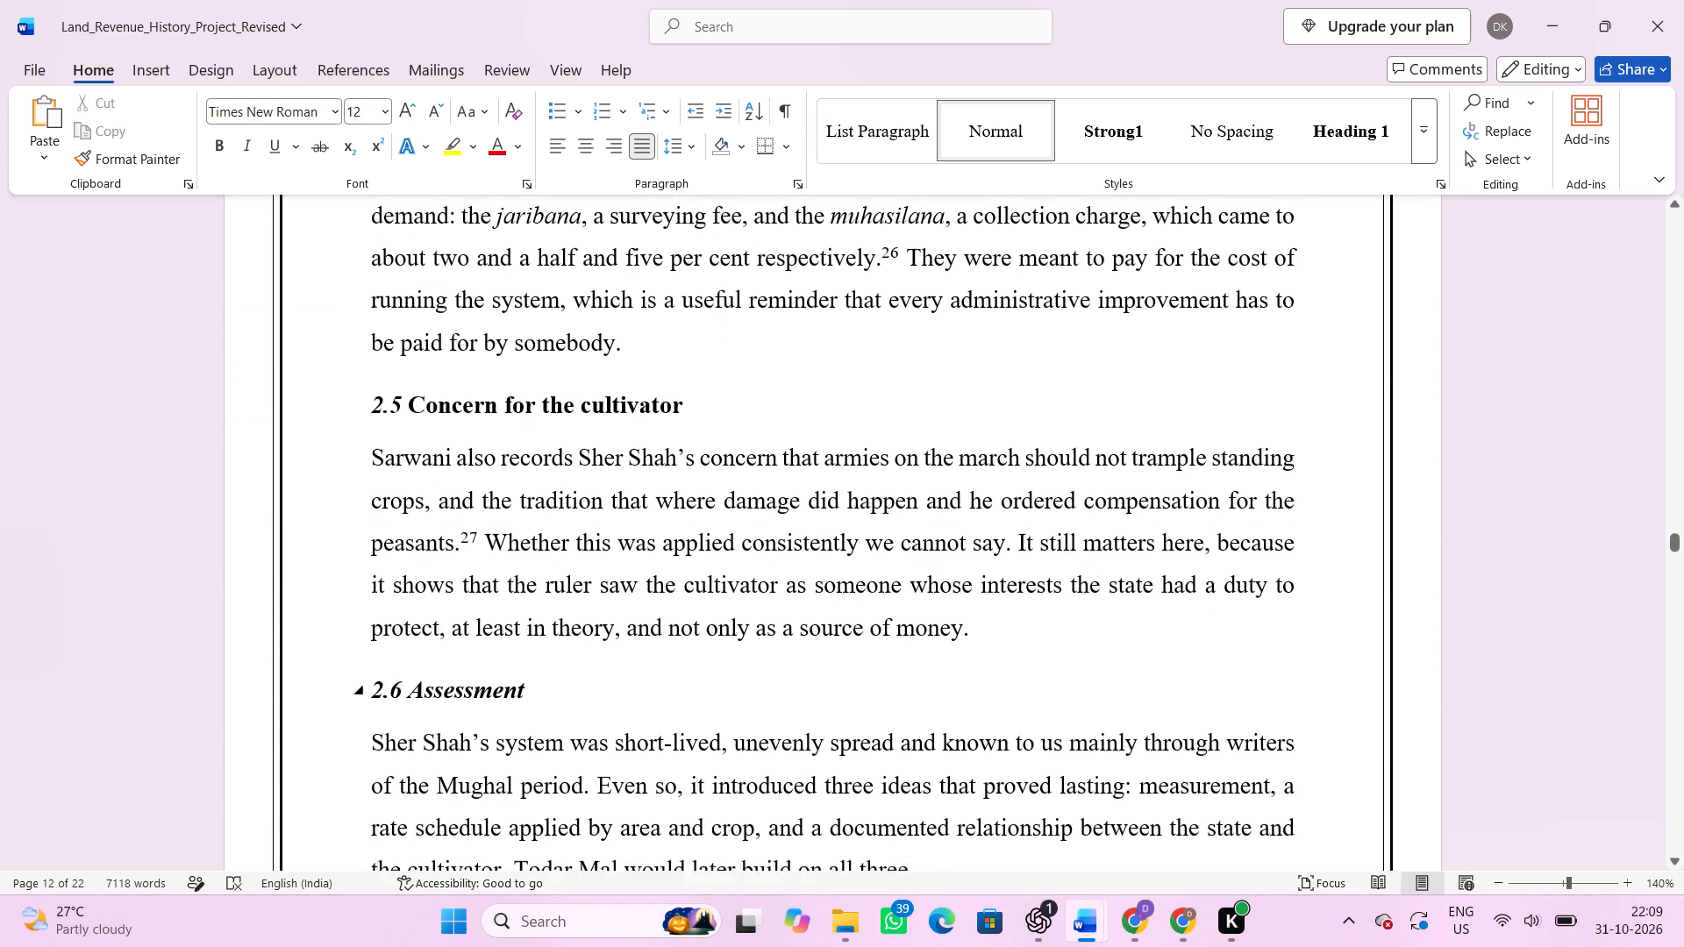
{"action": "scroll", "coordinate": [473, 578], "scroll_direction": "right", "scroll_amount": 1}
{"action": "left_click_drag", "start_coordinate": [535, 564], "coordinate": [378, 563]}
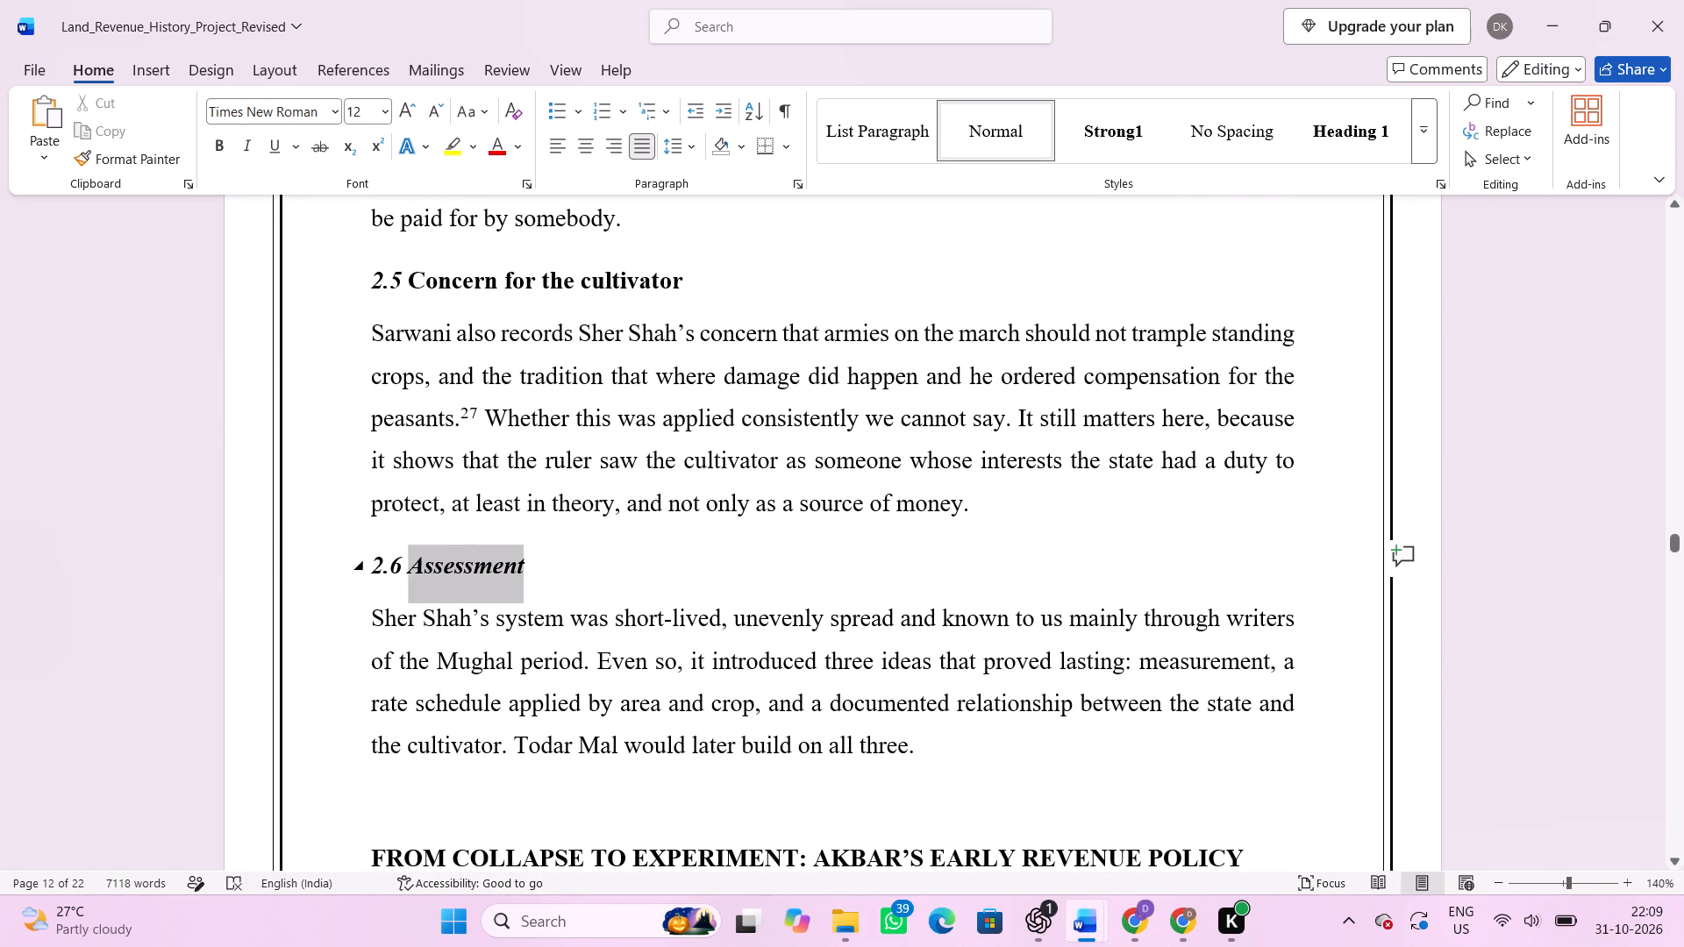
{"action": "left_click_drag", "start_coordinate": [378, 563], "coordinate": [360, 566]}
{"action": "left_click", "coordinate": [406, 530]}
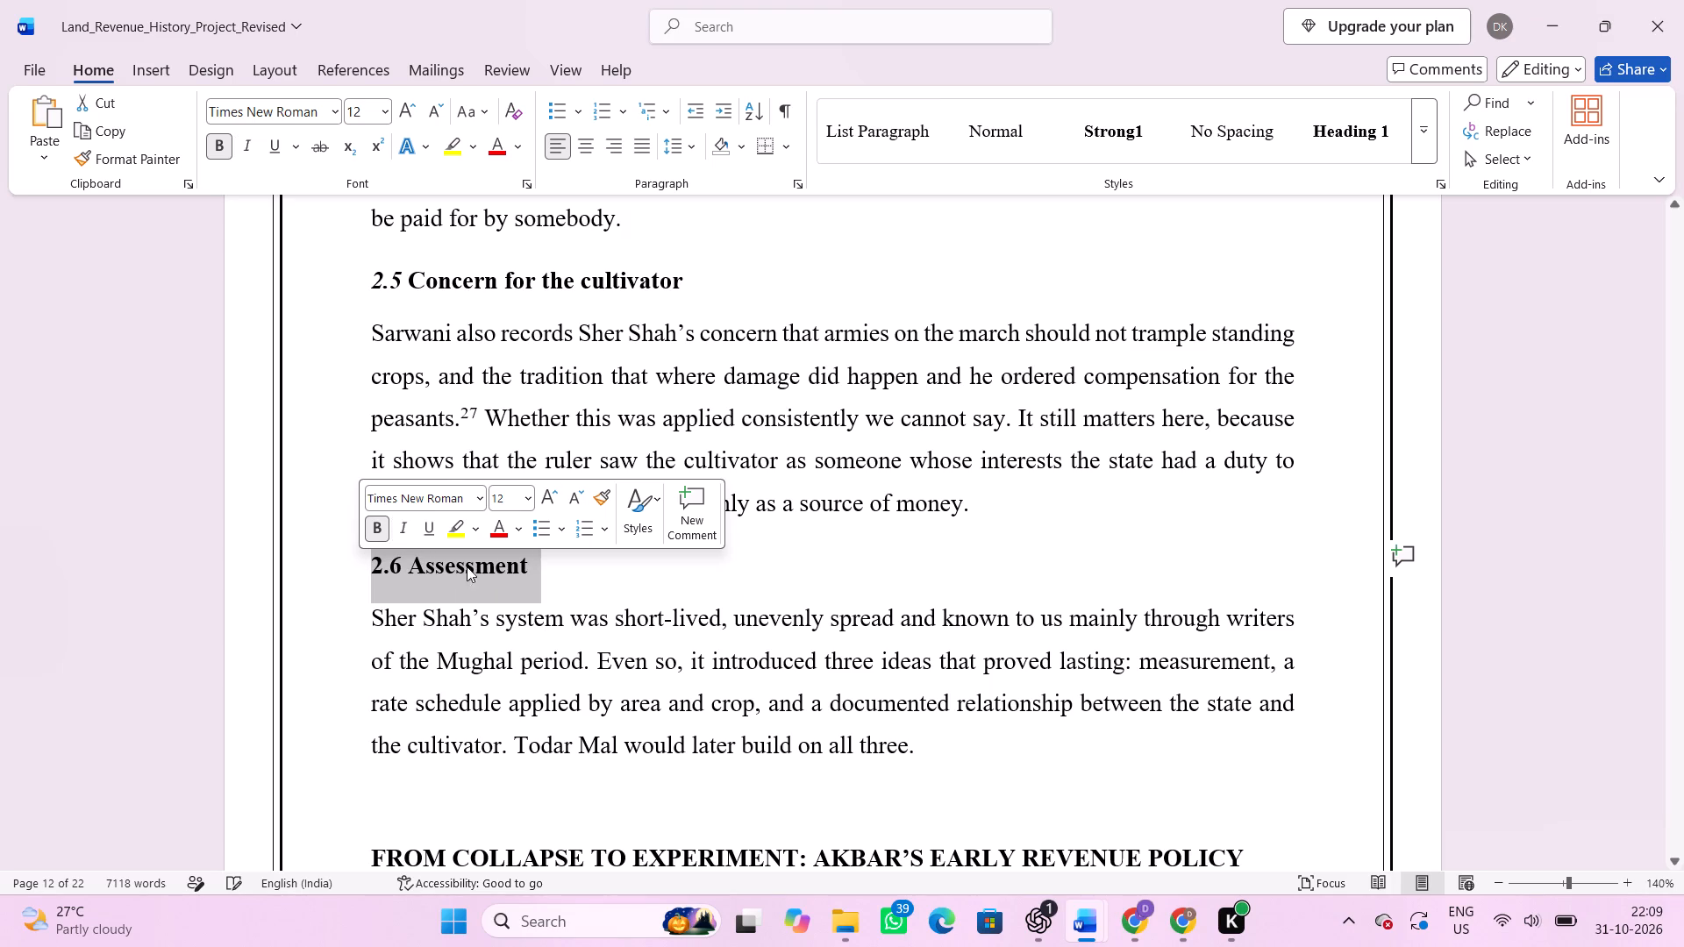
{"action": "left_click", "coordinate": [553, 598]}
Replace the flagged word "jama" with the suggested "Jama" in the second paragraph on Akbar's early revenue policy.
{"action": "scroll", "coordinate": [553, 598], "scroll_direction": "down", "scroll_amount": 1}
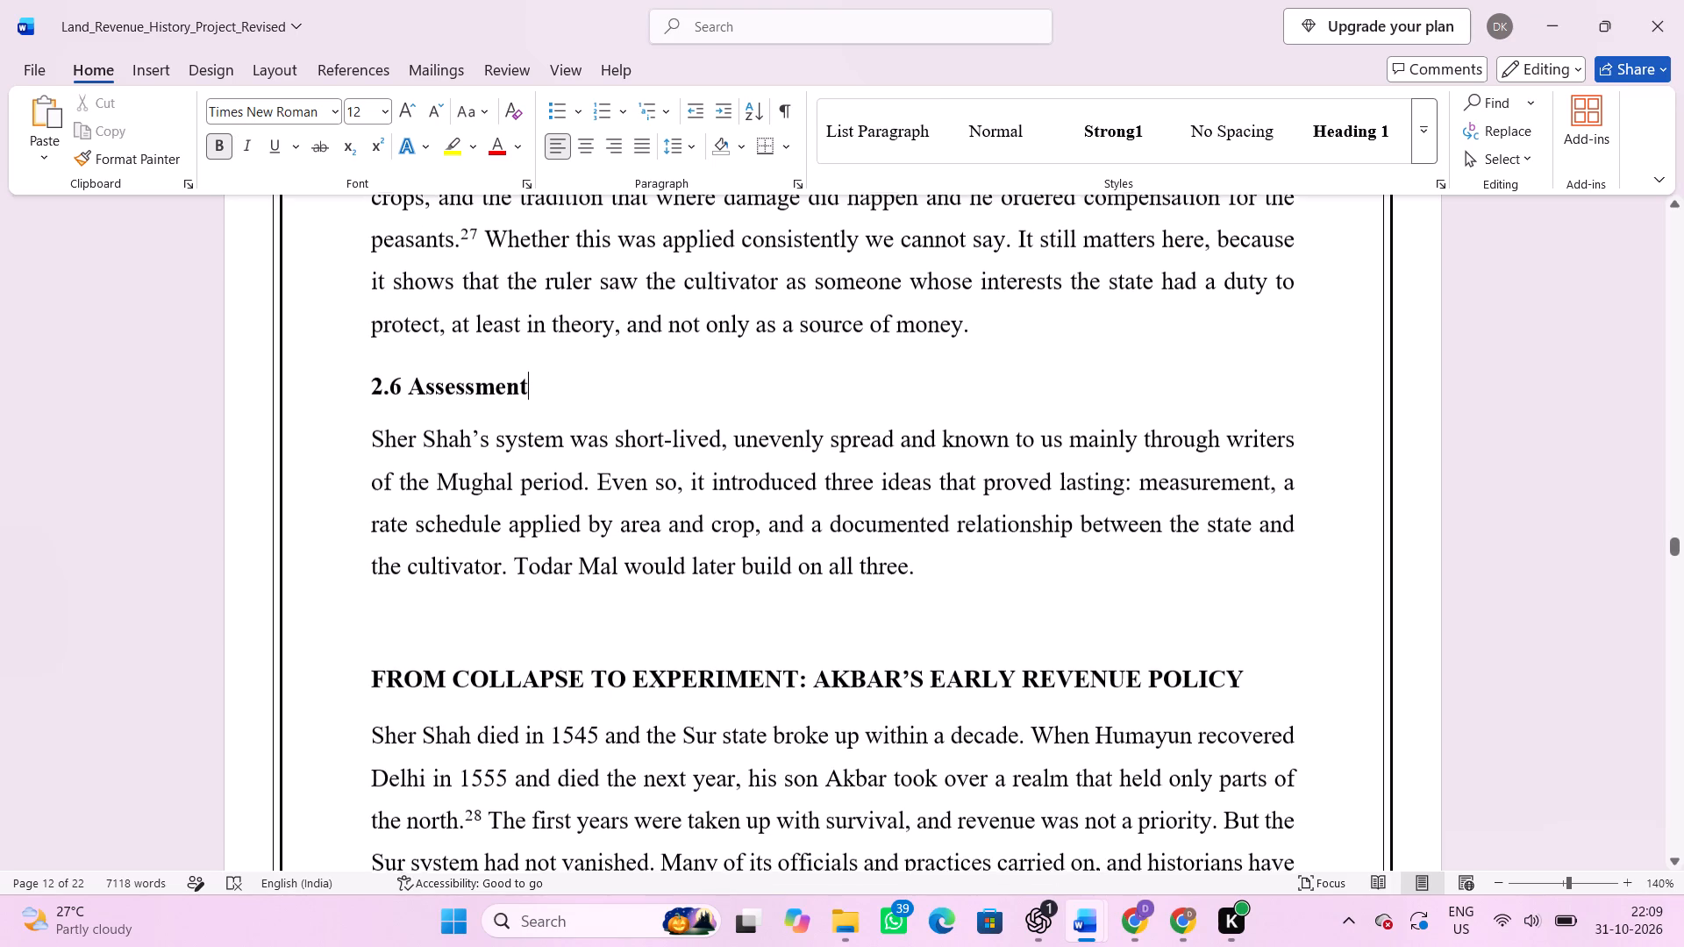
{"action": "scroll", "coordinate": [553, 598], "scroll_direction": "down", "scroll_amount": 2}
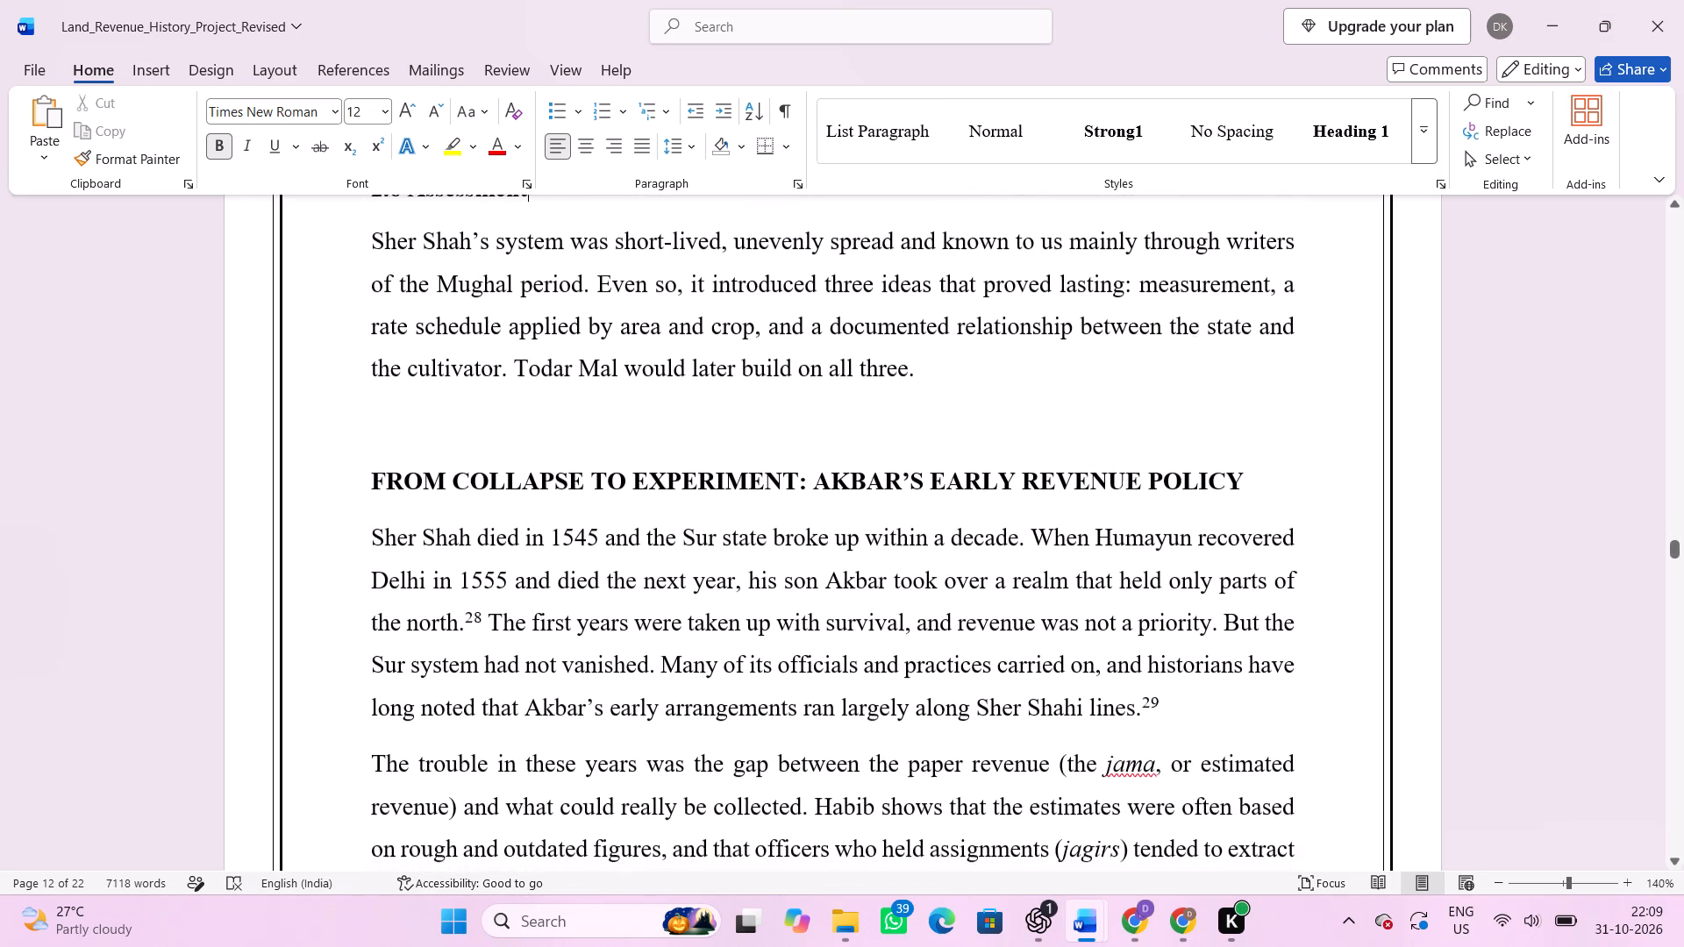
{"action": "scroll", "coordinate": [553, 598], "scroll_direction": "down", "scroll_amount": 1}
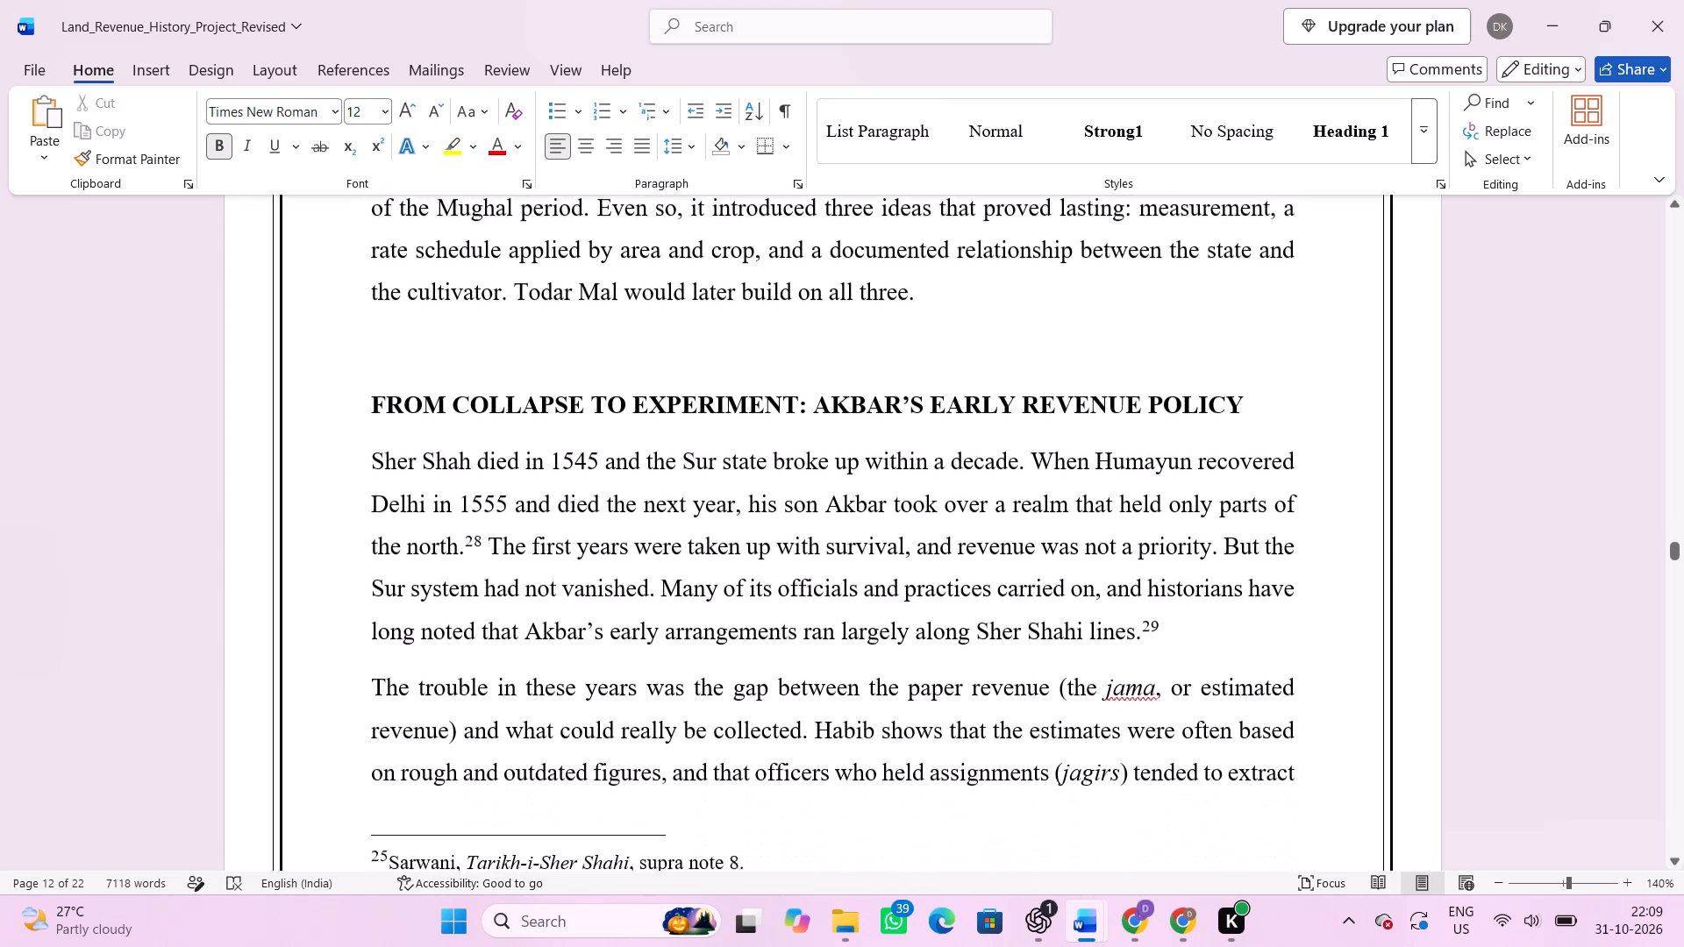
{"action": "scroll", "coordinate": [553, 598], "scroll_direction": "down", "scroll_amount": 1}
{"action": "scroll", "coordinate": [553, 598], "scroll_direction": "right", "scroll_amount": 2}
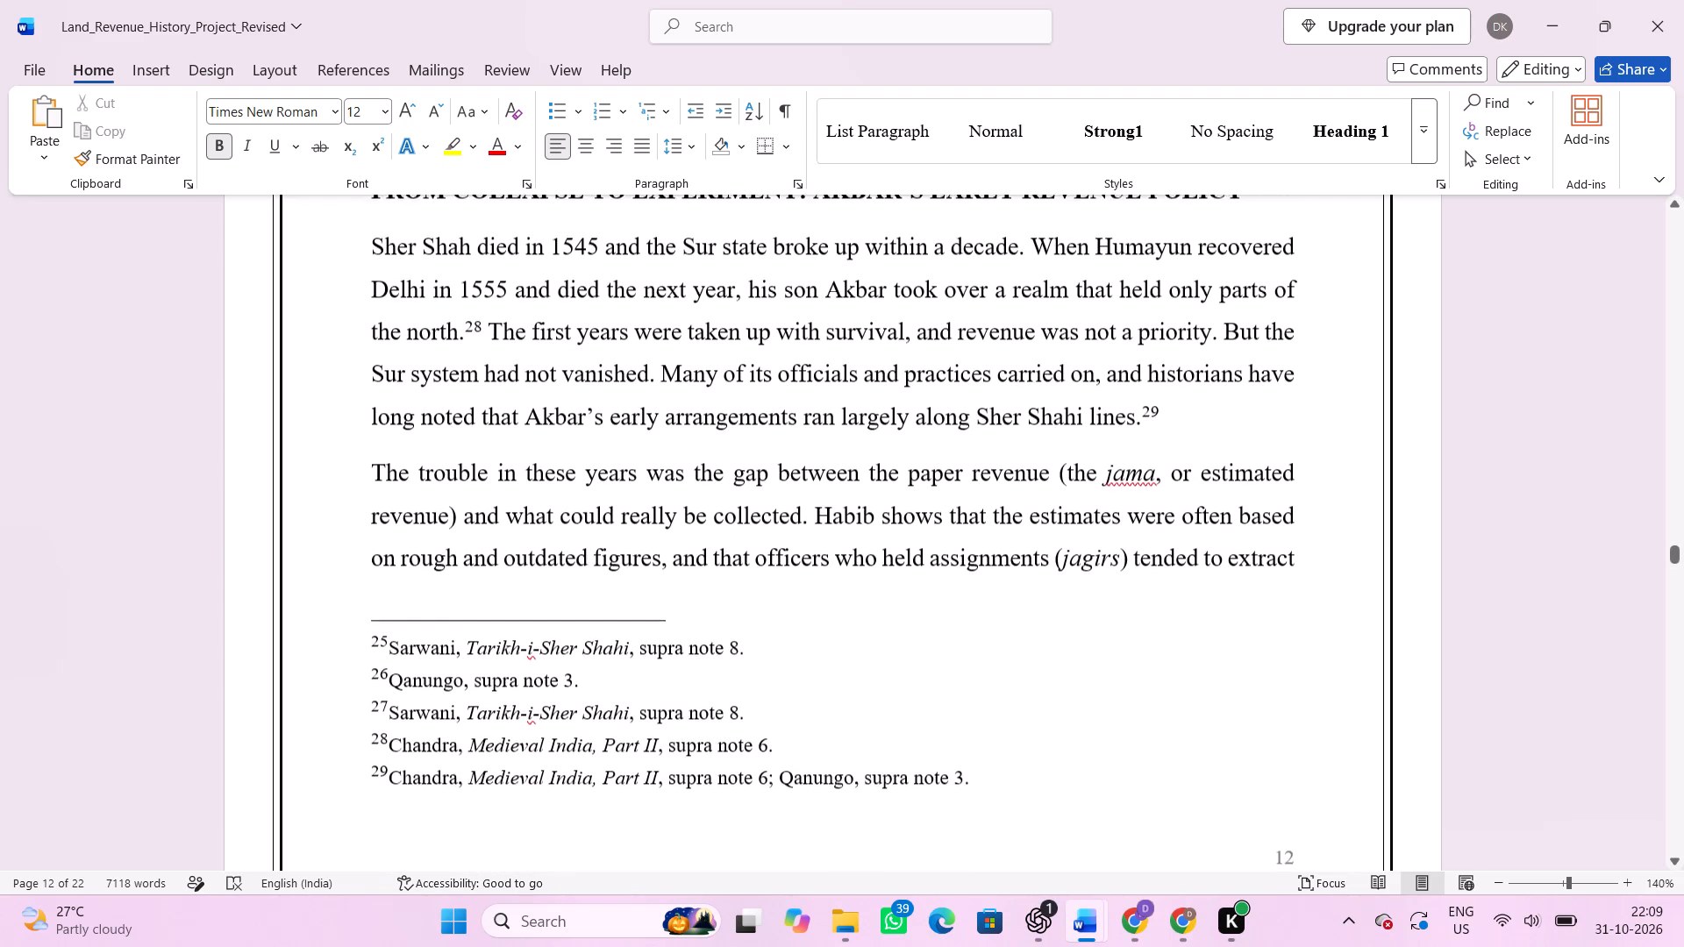
{"action": "left_click", "coordinate": [1132, 459]}
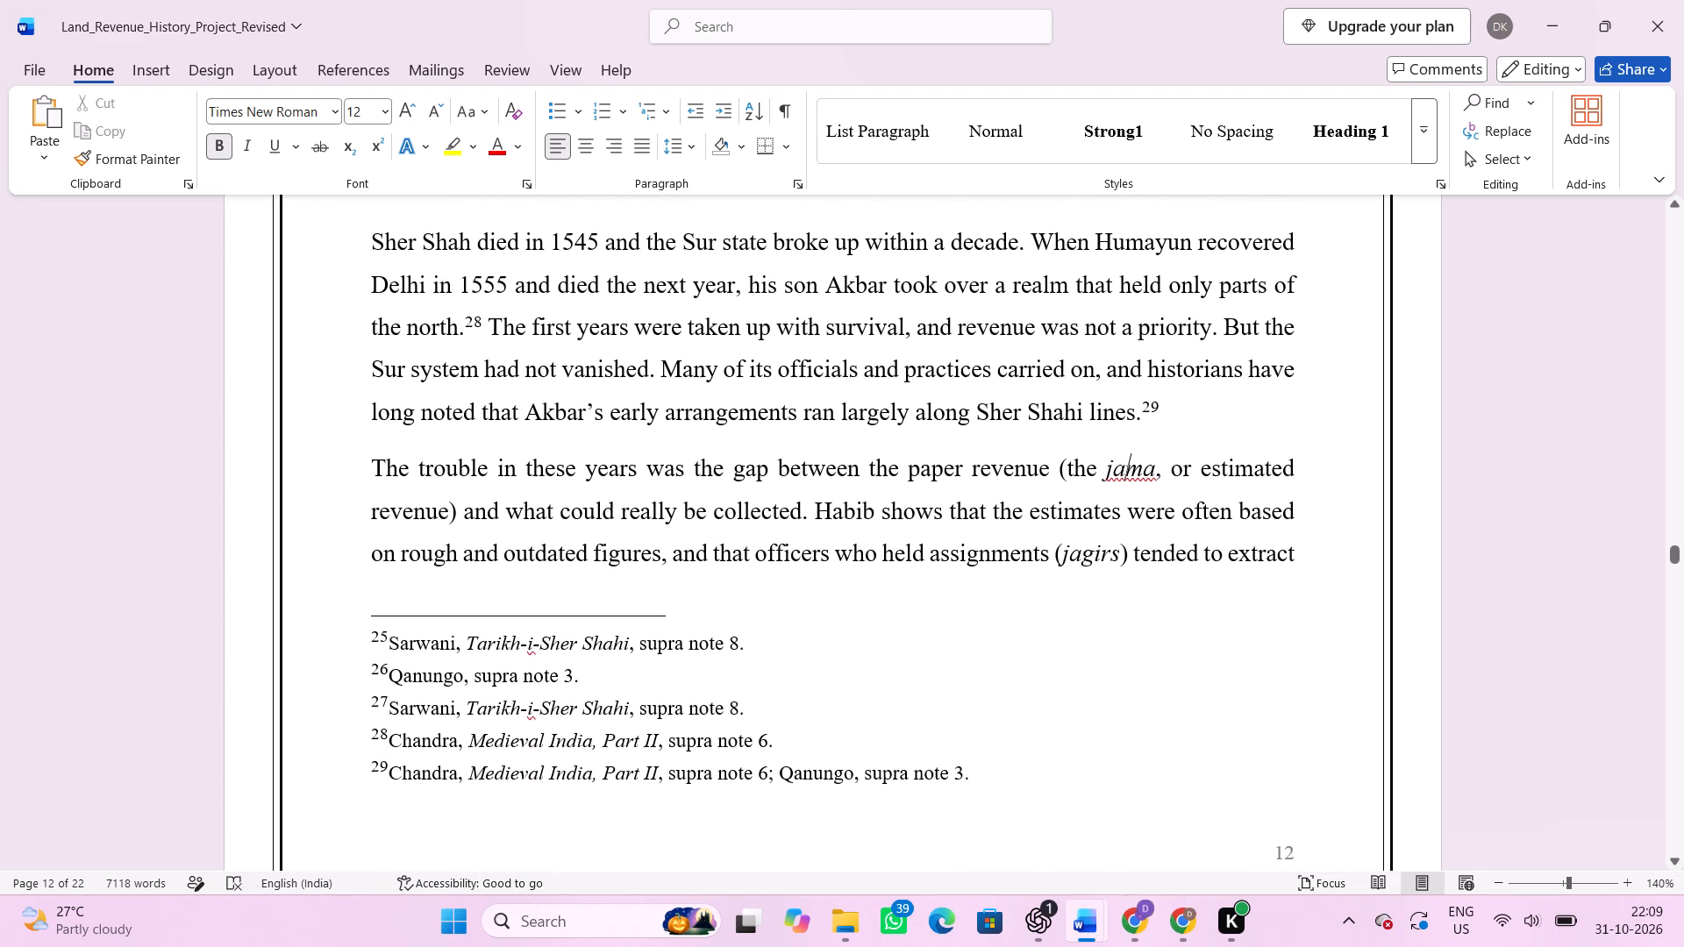
{"action": "right_click", "coordinate": [1132, 459]}
{"action": "left_click", "coordinate": [1010, 347]}
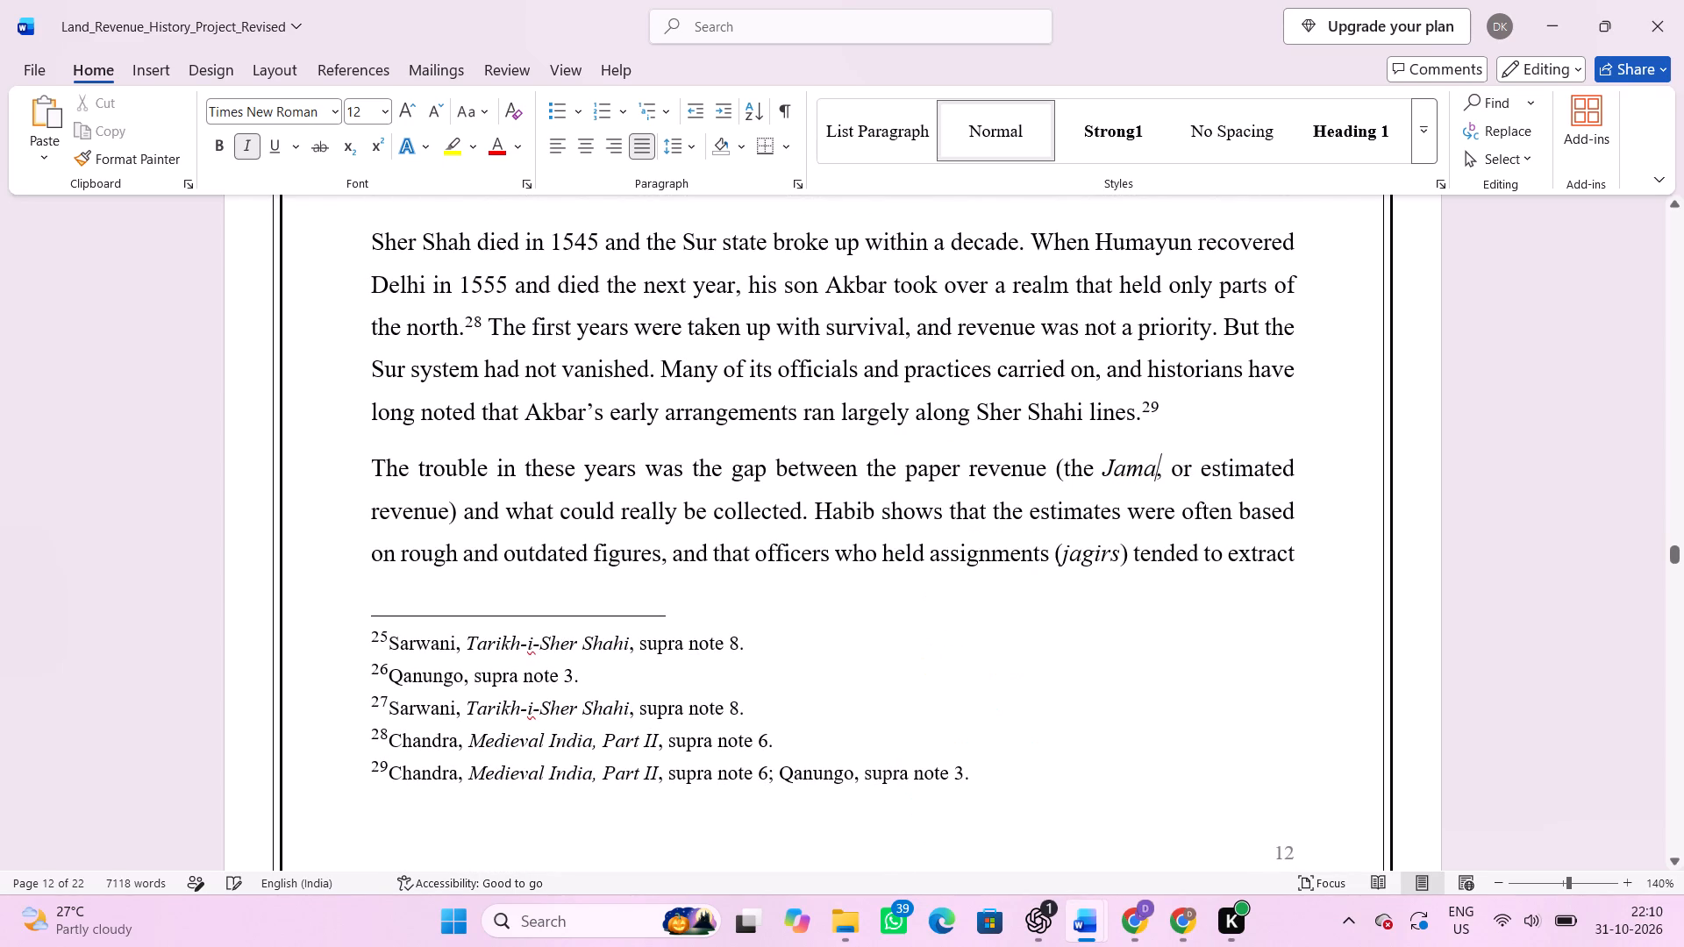
Apply the suggested comma after "time" in "the short time they held them" in the first line of page 13.
{"action": "scroll", "coordinate": [603, 672], "scroll_direction": "down", "scroll_amount": 2}
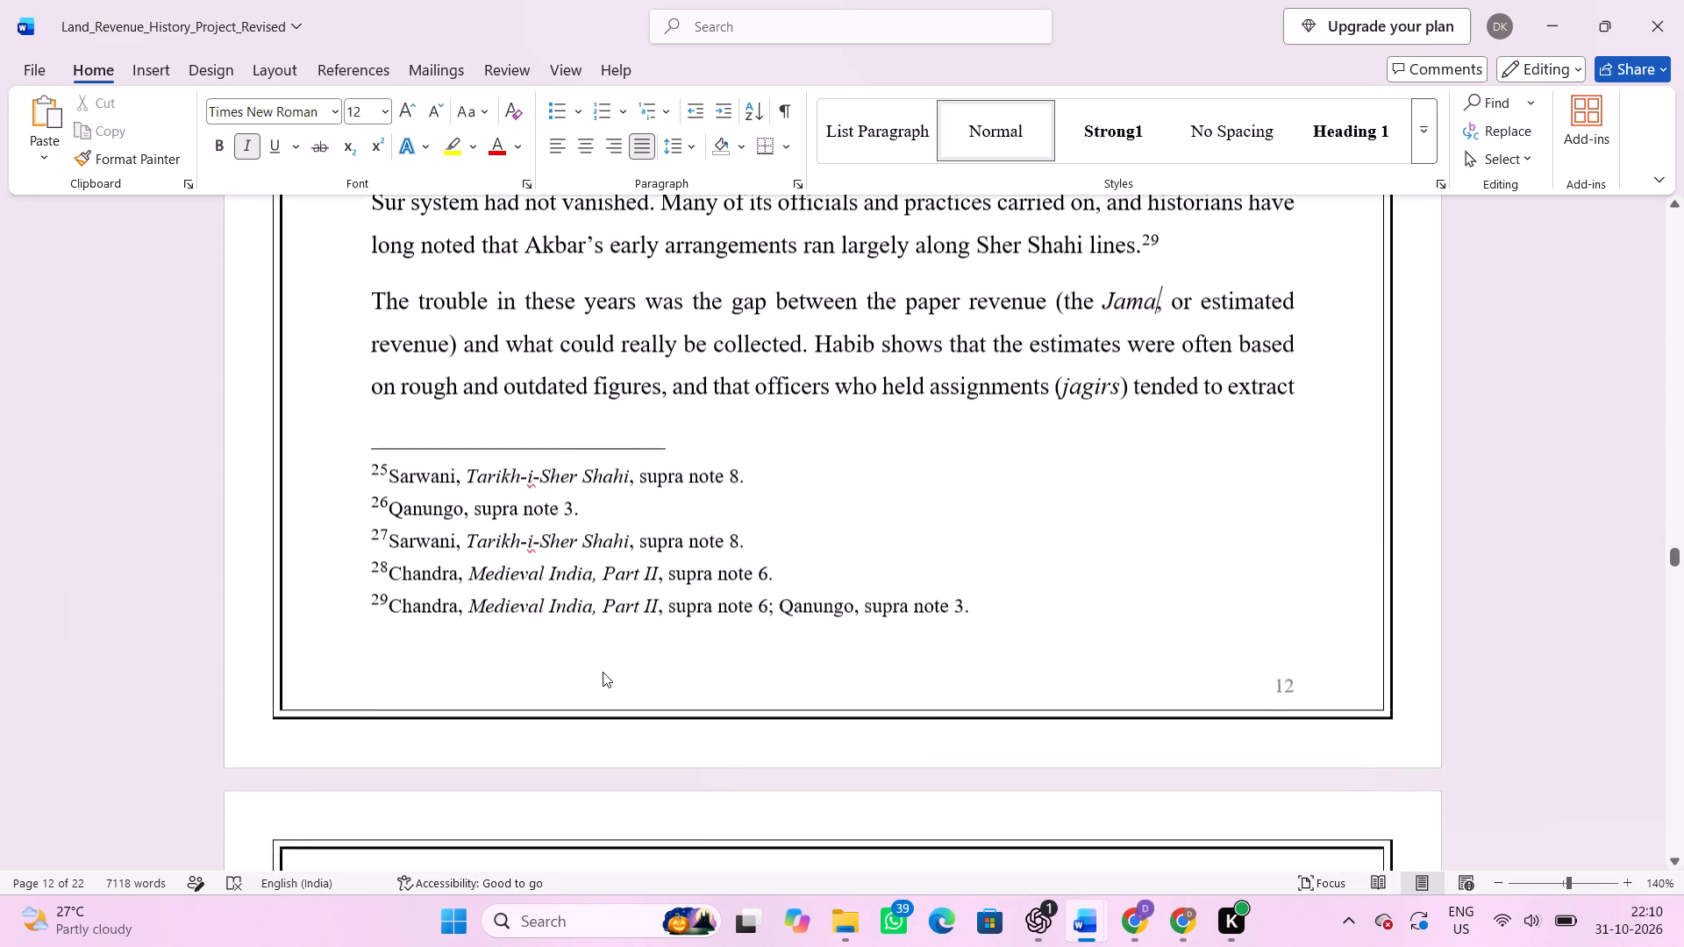
{"action": "scroll", "coordinate": [603, 672], "scroll_direction": "down", "scroll_amount": 1}
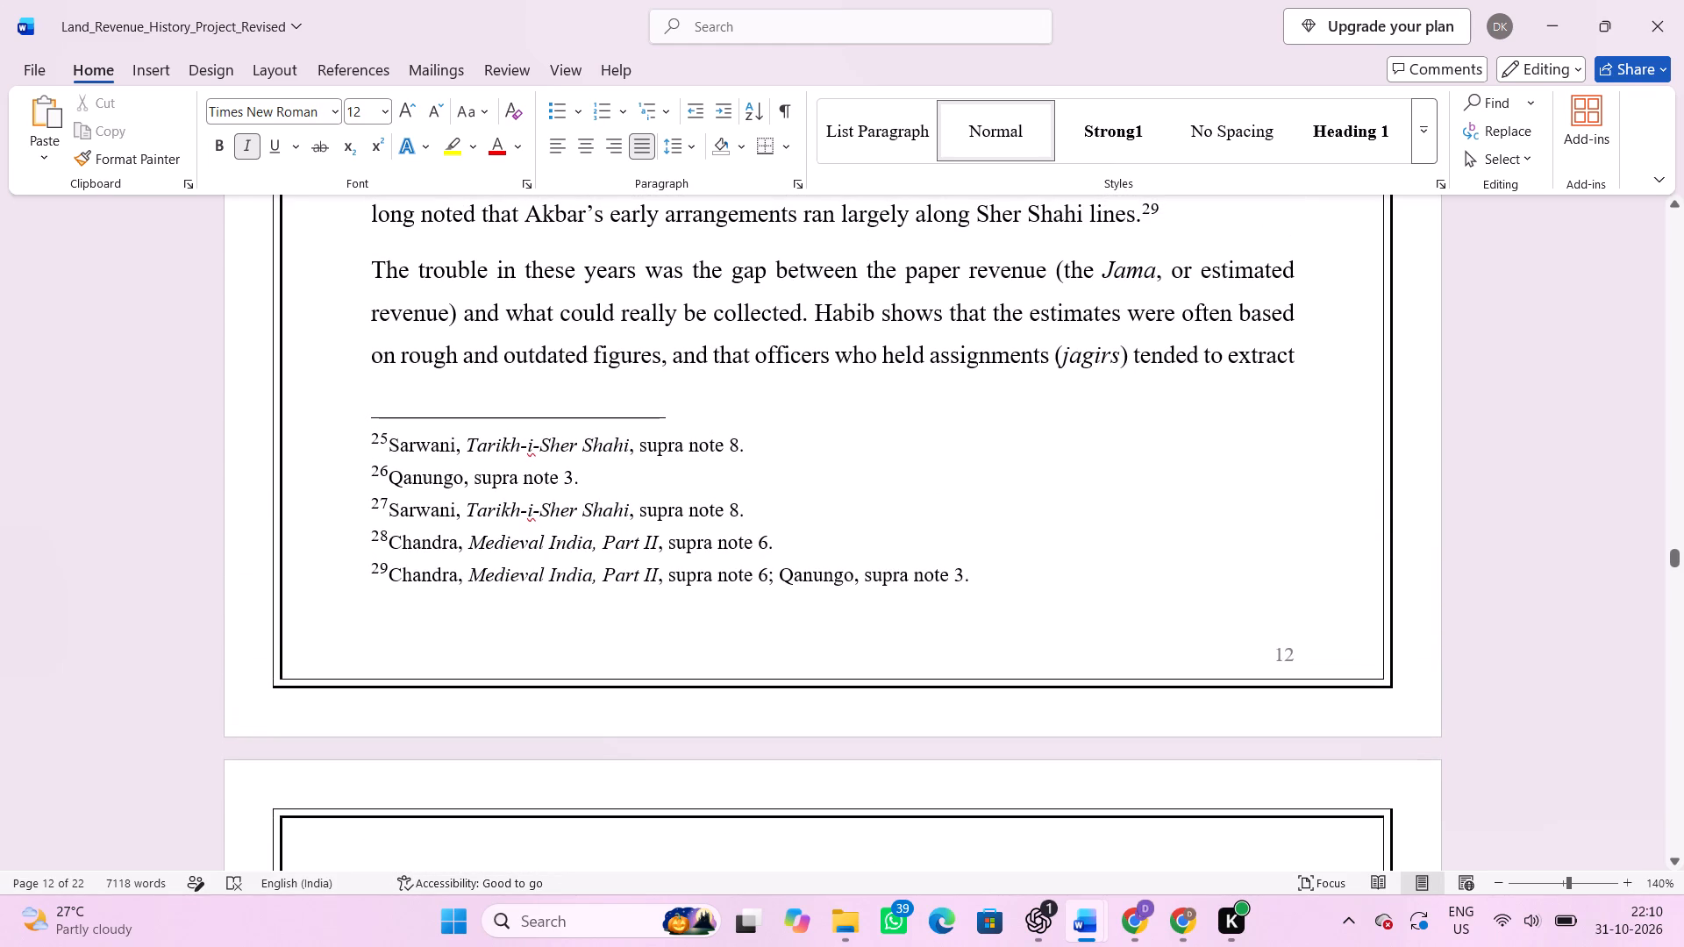
{"action": "scroll", "coordinate": [747, 530], "scroll_direction": "down", "scroll_amount": 1}
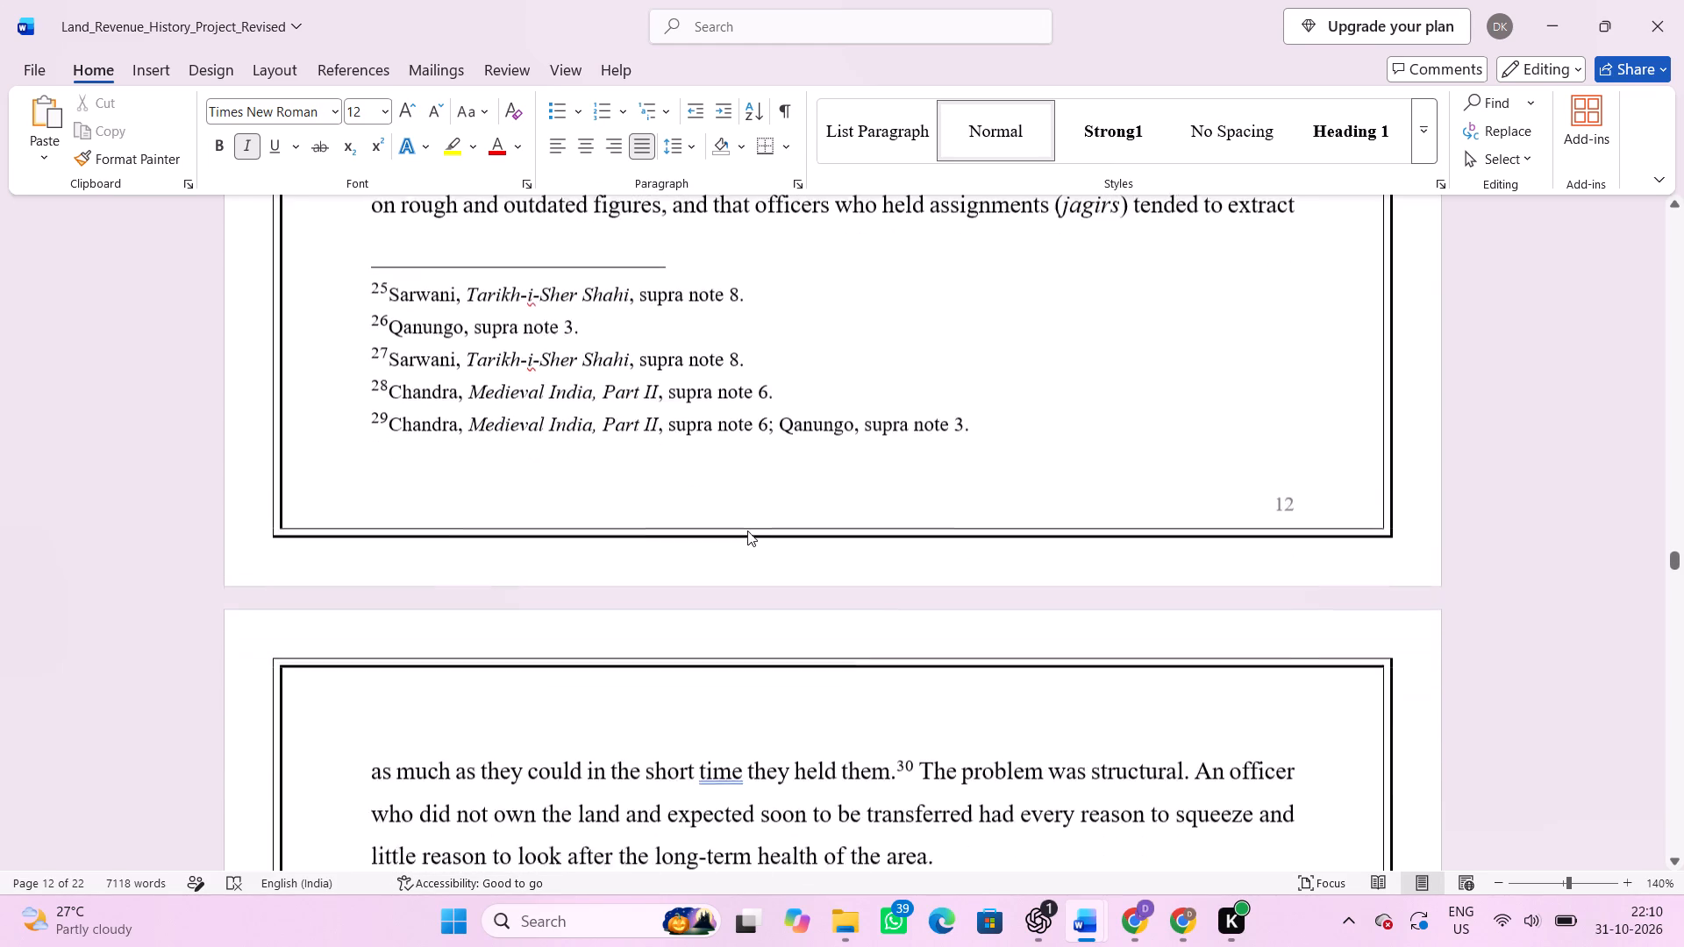
{"action": "scroll", "coordinate": [747, 530], "scroll_direction": "down", "scroll_amount": 2}
{"action": "left_click", "coordinate": [731, 531]}
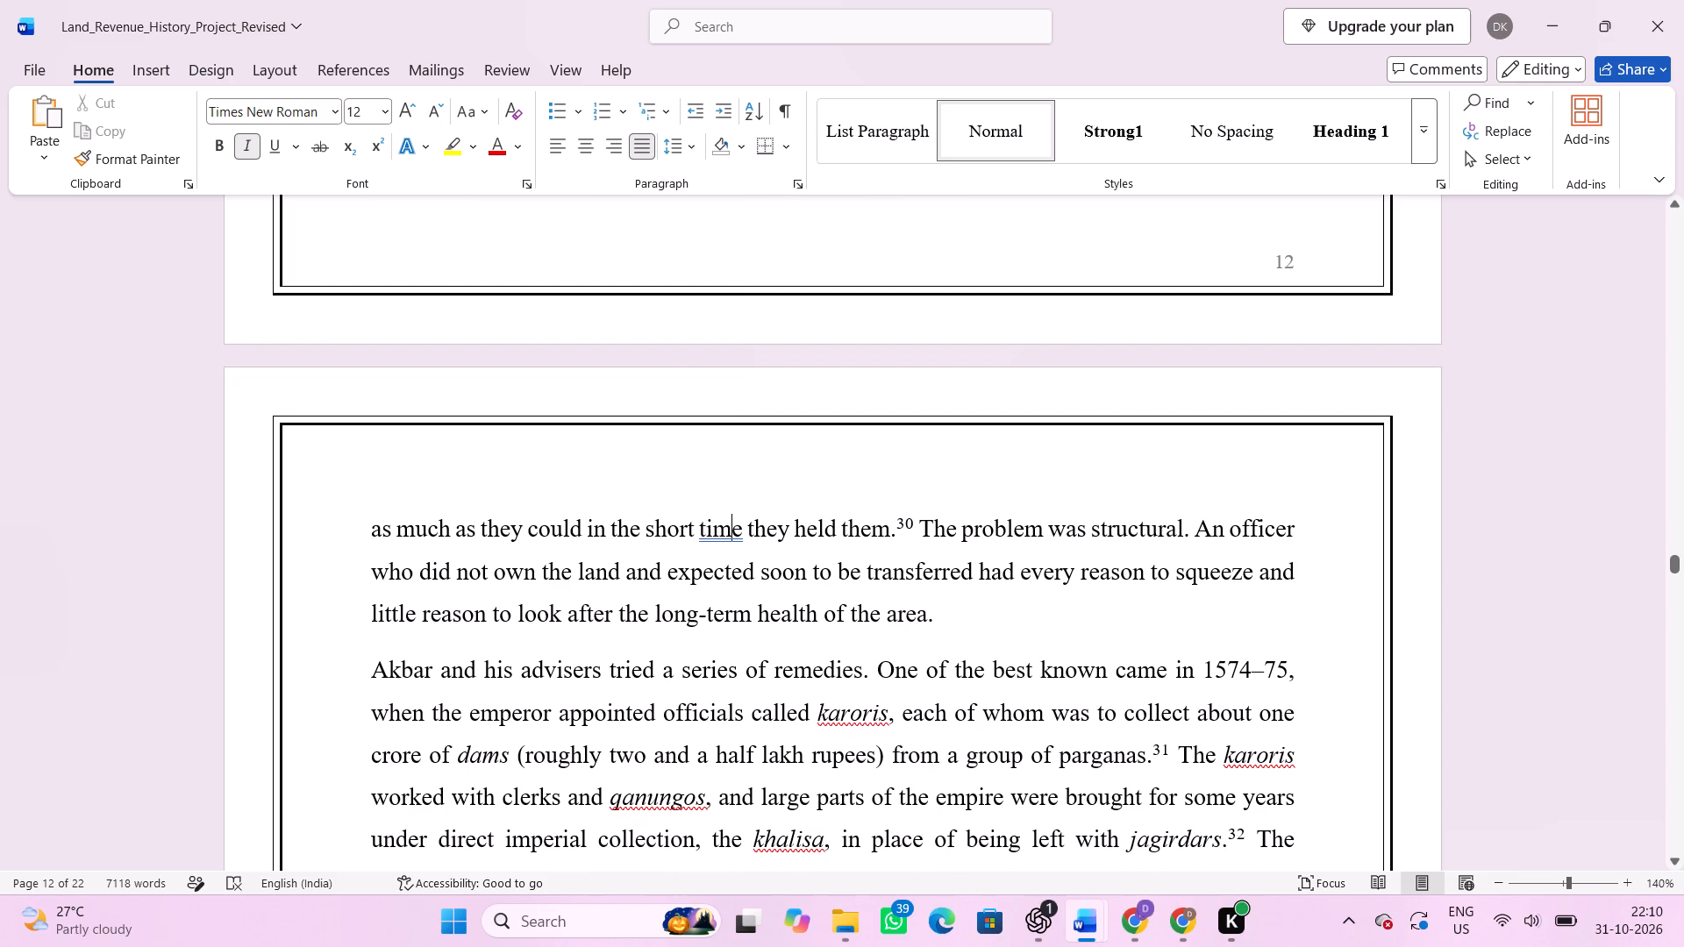
{"action": "right_click", "coordinate": [731, 531]}
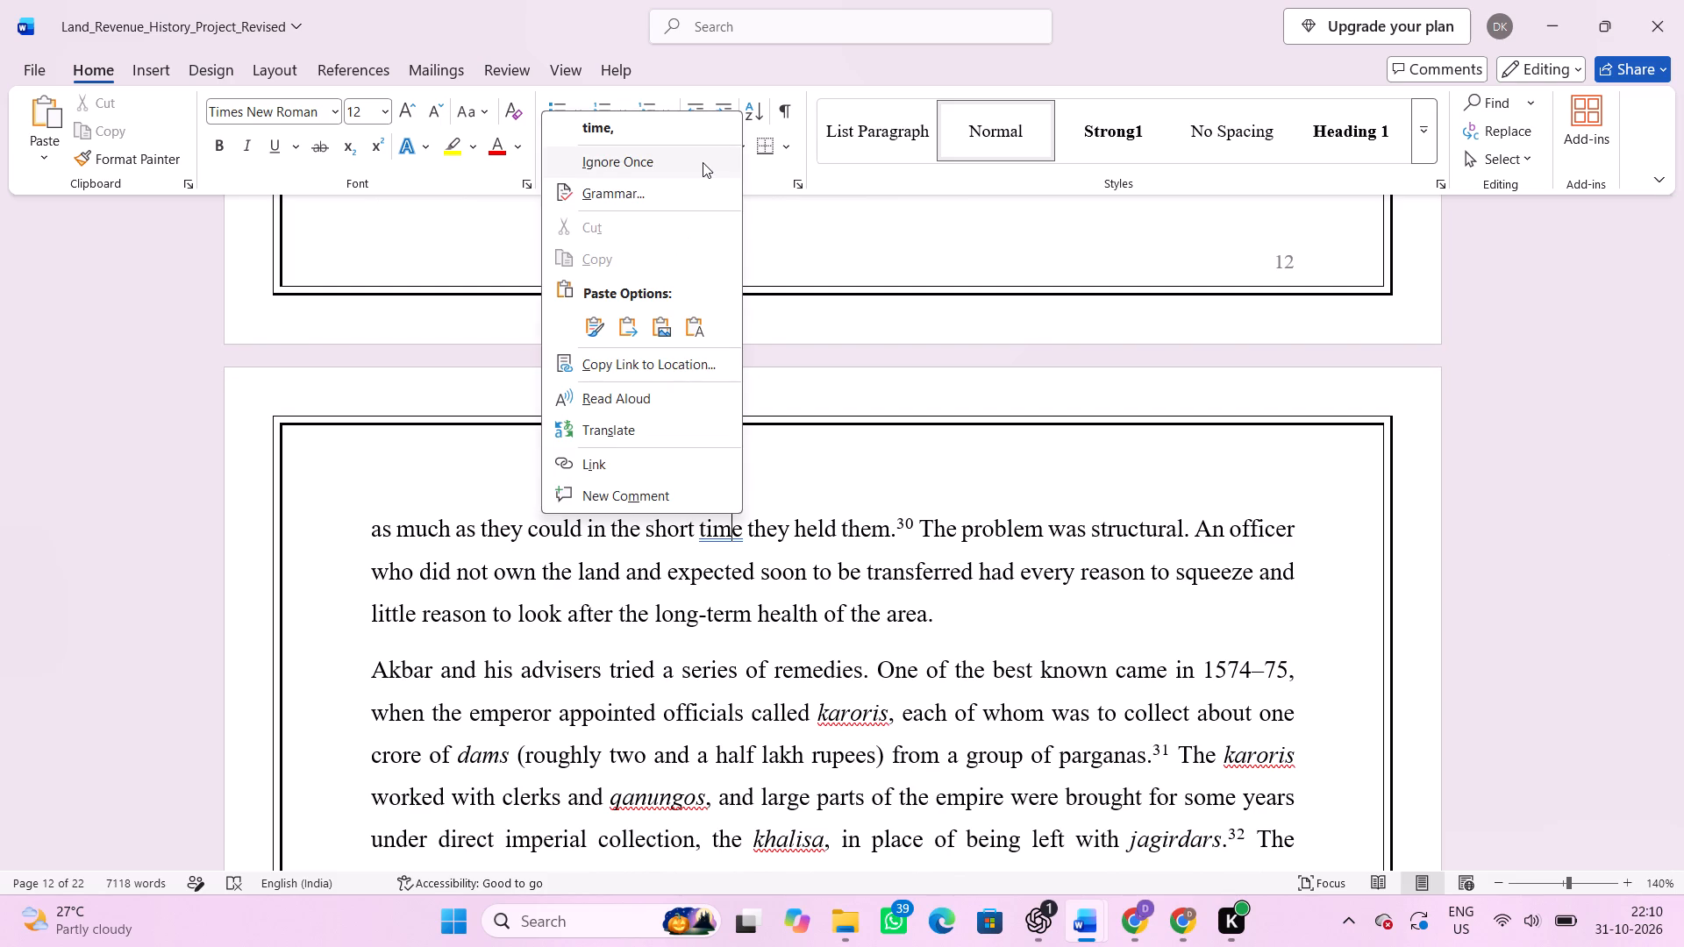
{"action": "left_click", "coordinate": [710, 139]}
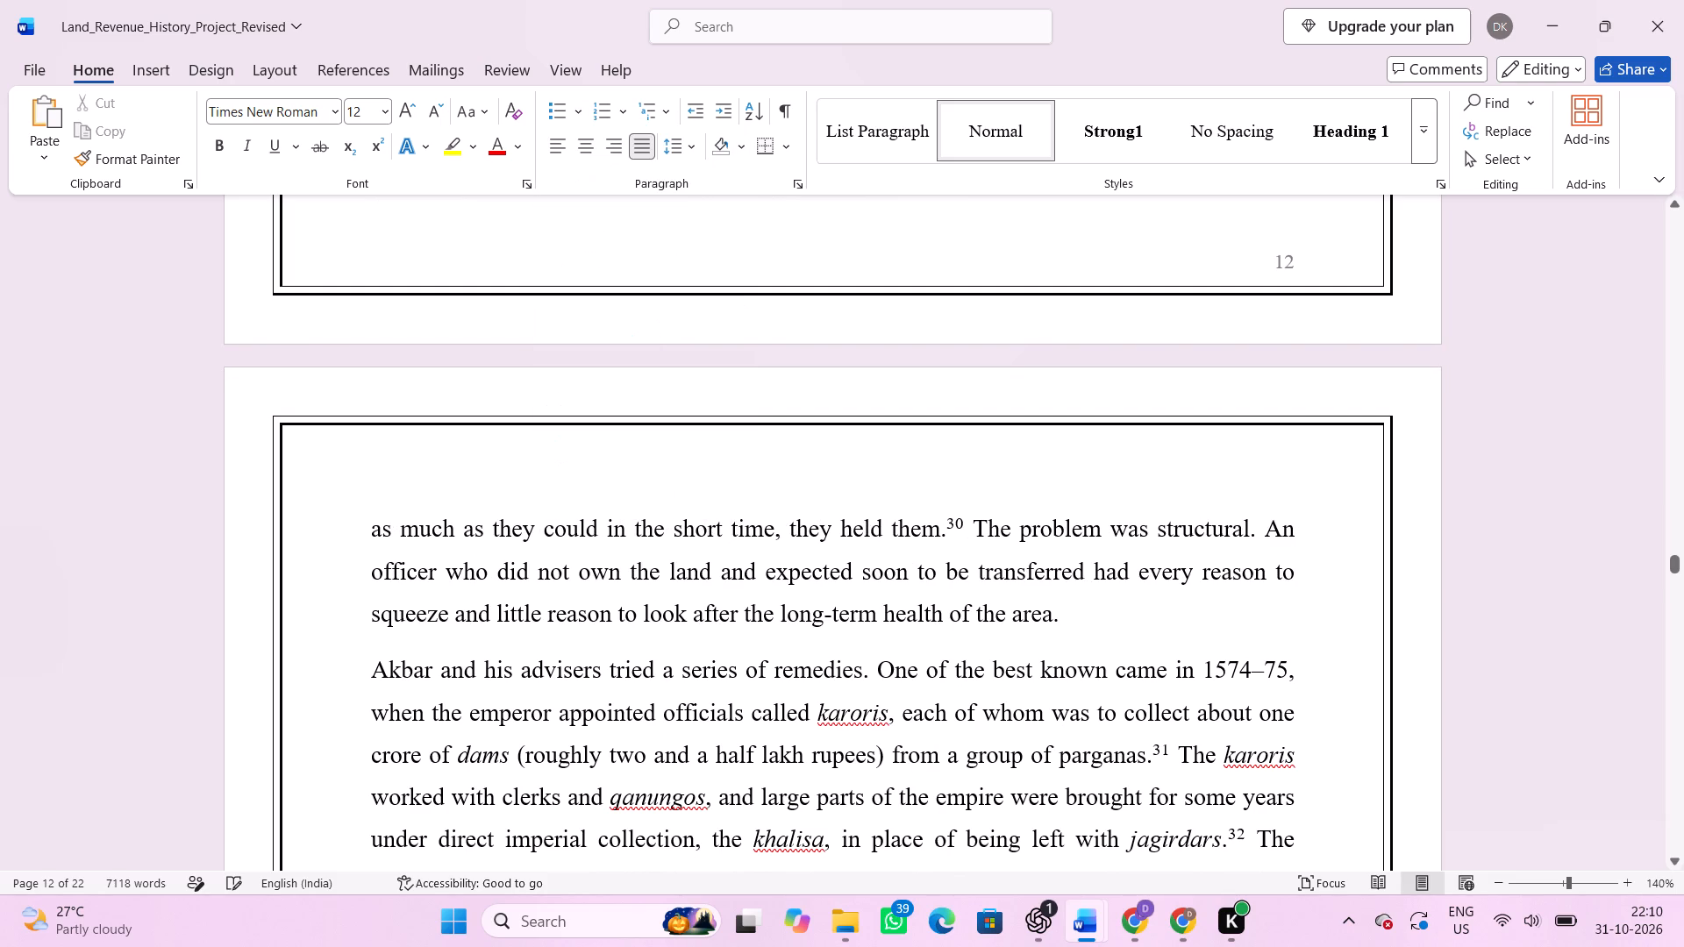
Add the flagged words "karoris" and "qanungos" in the second paragraph of page 13 to the dictionary.
{"action": "scroll", "coordinate": [662, 644], "scroll_direction": "down", "scroll_amount": 2}
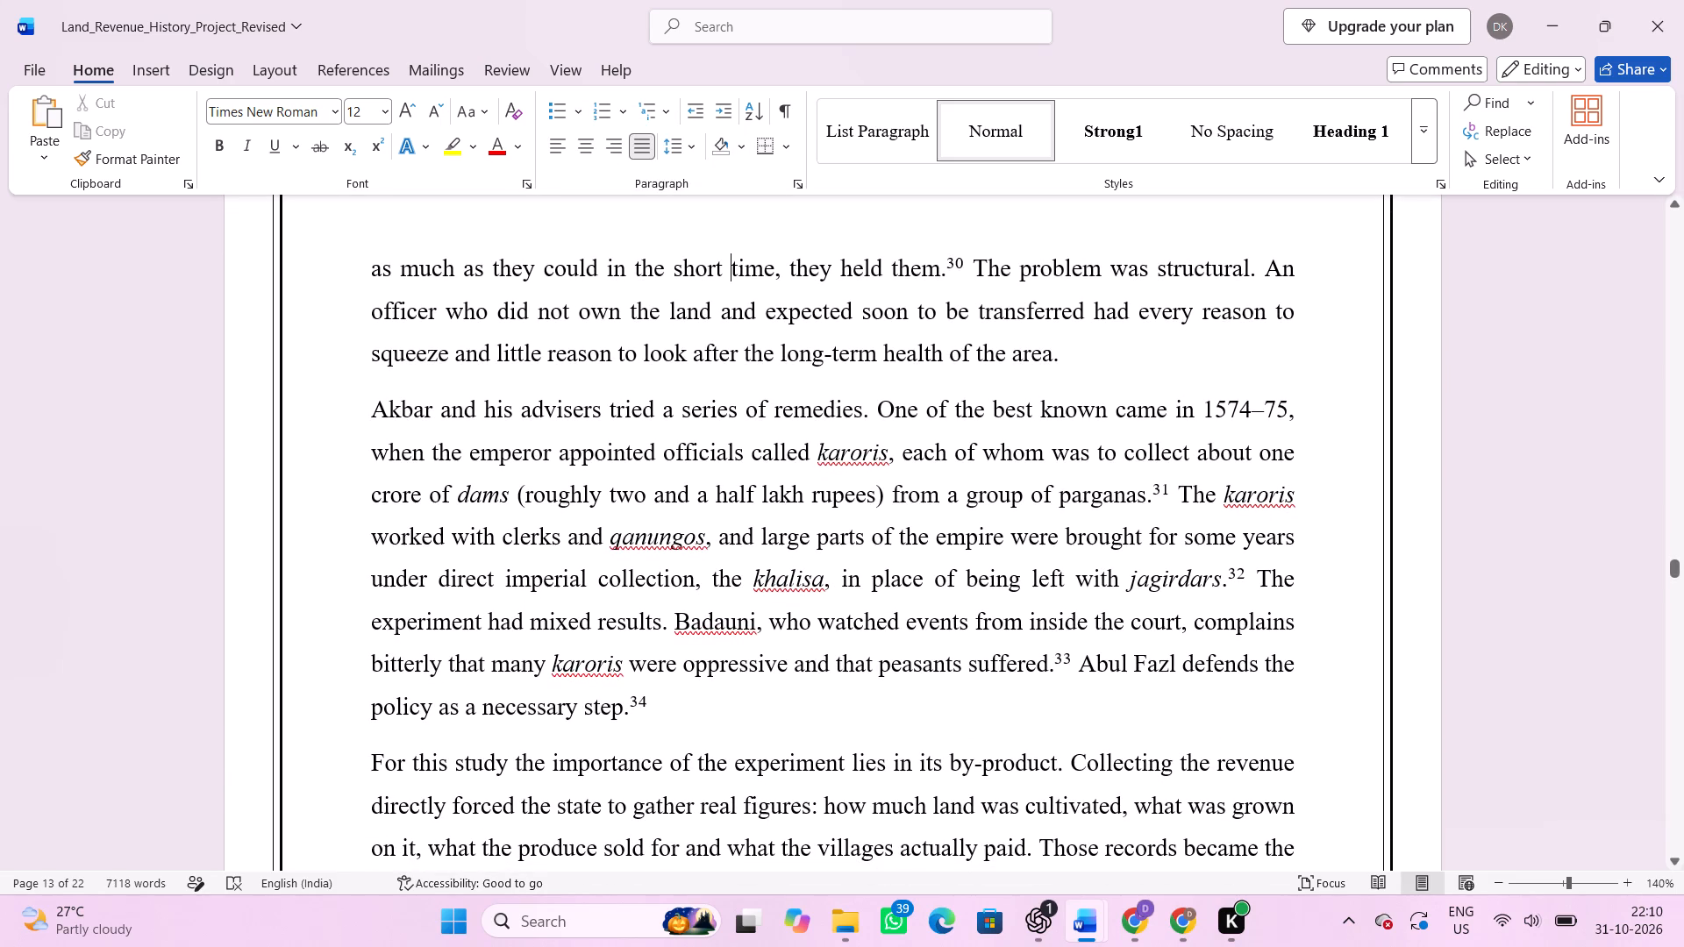
{"action": "left_click", "coordinate": [883, 451]}
{"action": "left_click_drag", "start_coordinate": [883, 451], "coordinate": [843, 459]}
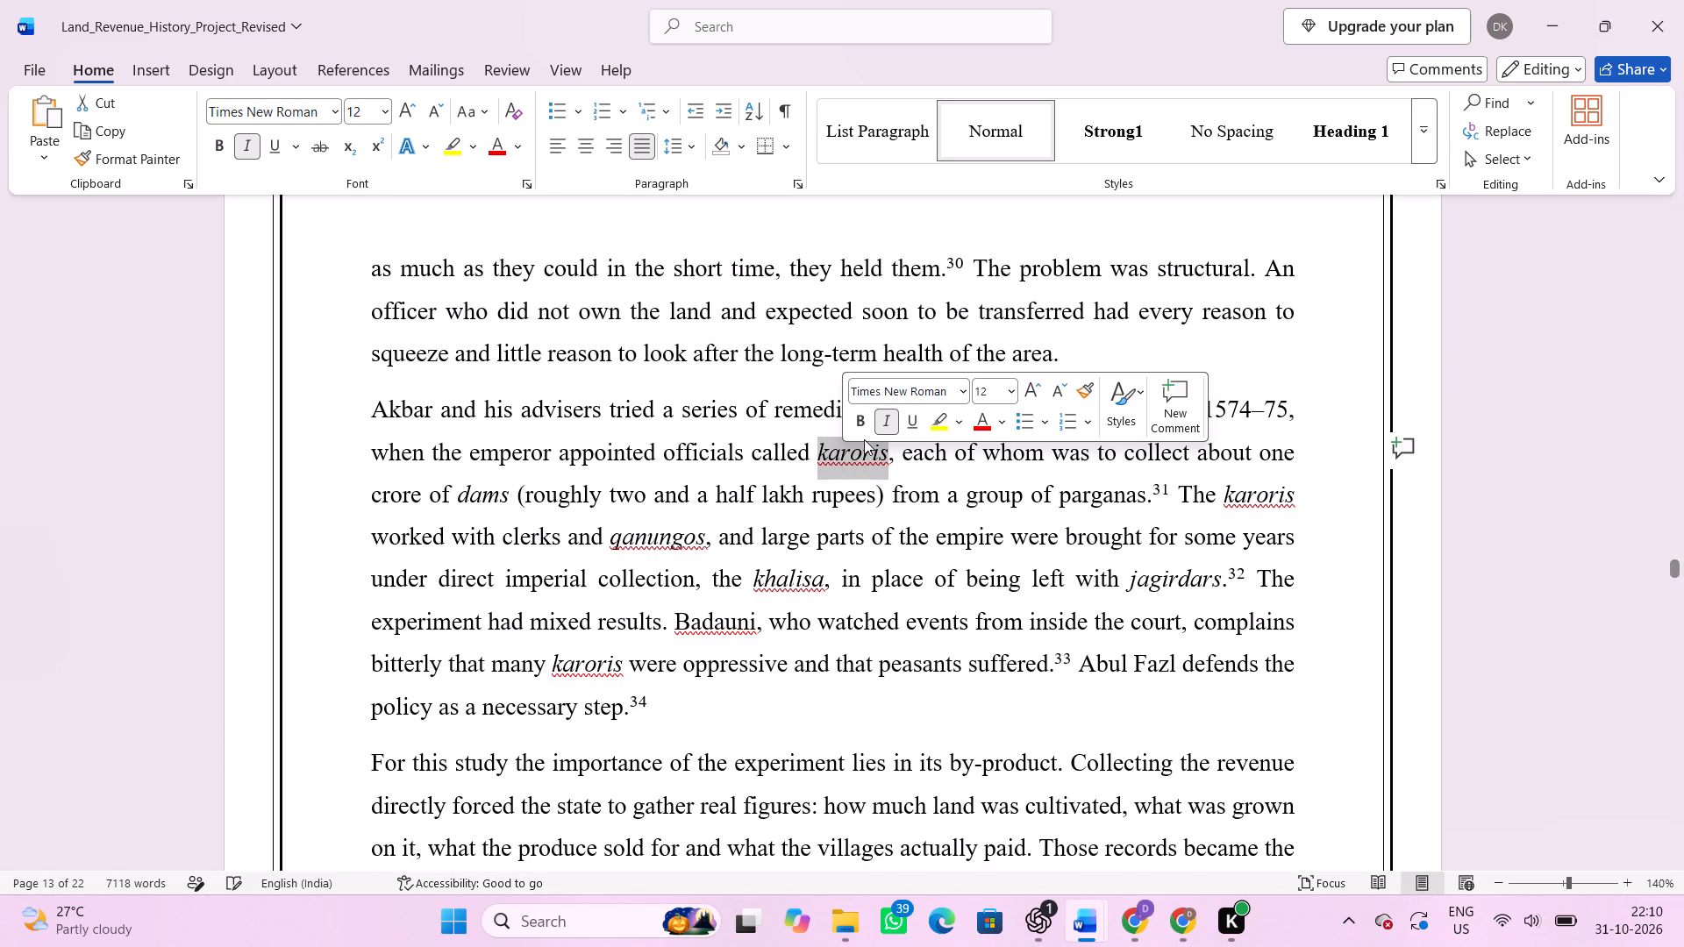
{"action": "left_click", "coordinate": [846, 458]}
{"action": "right_click", "coordinate": [846, 458]}
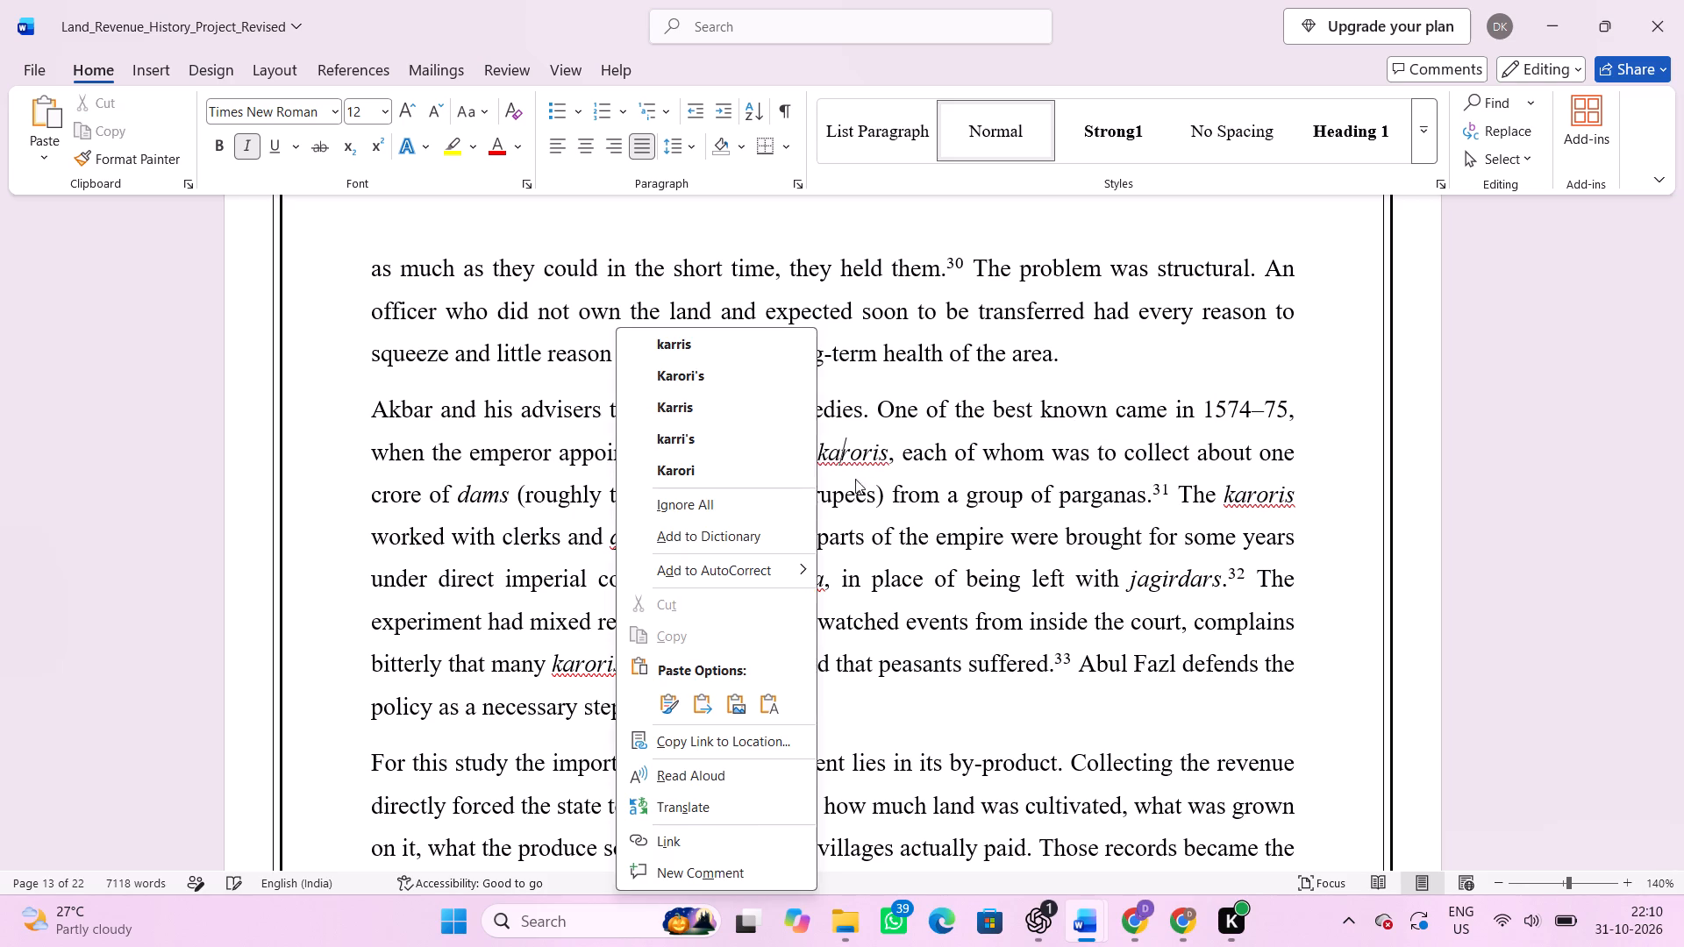
{"action": "left_click", "coordinate": [696, 527]}
{"action": "left_click", "coordinate": [691, 543]}
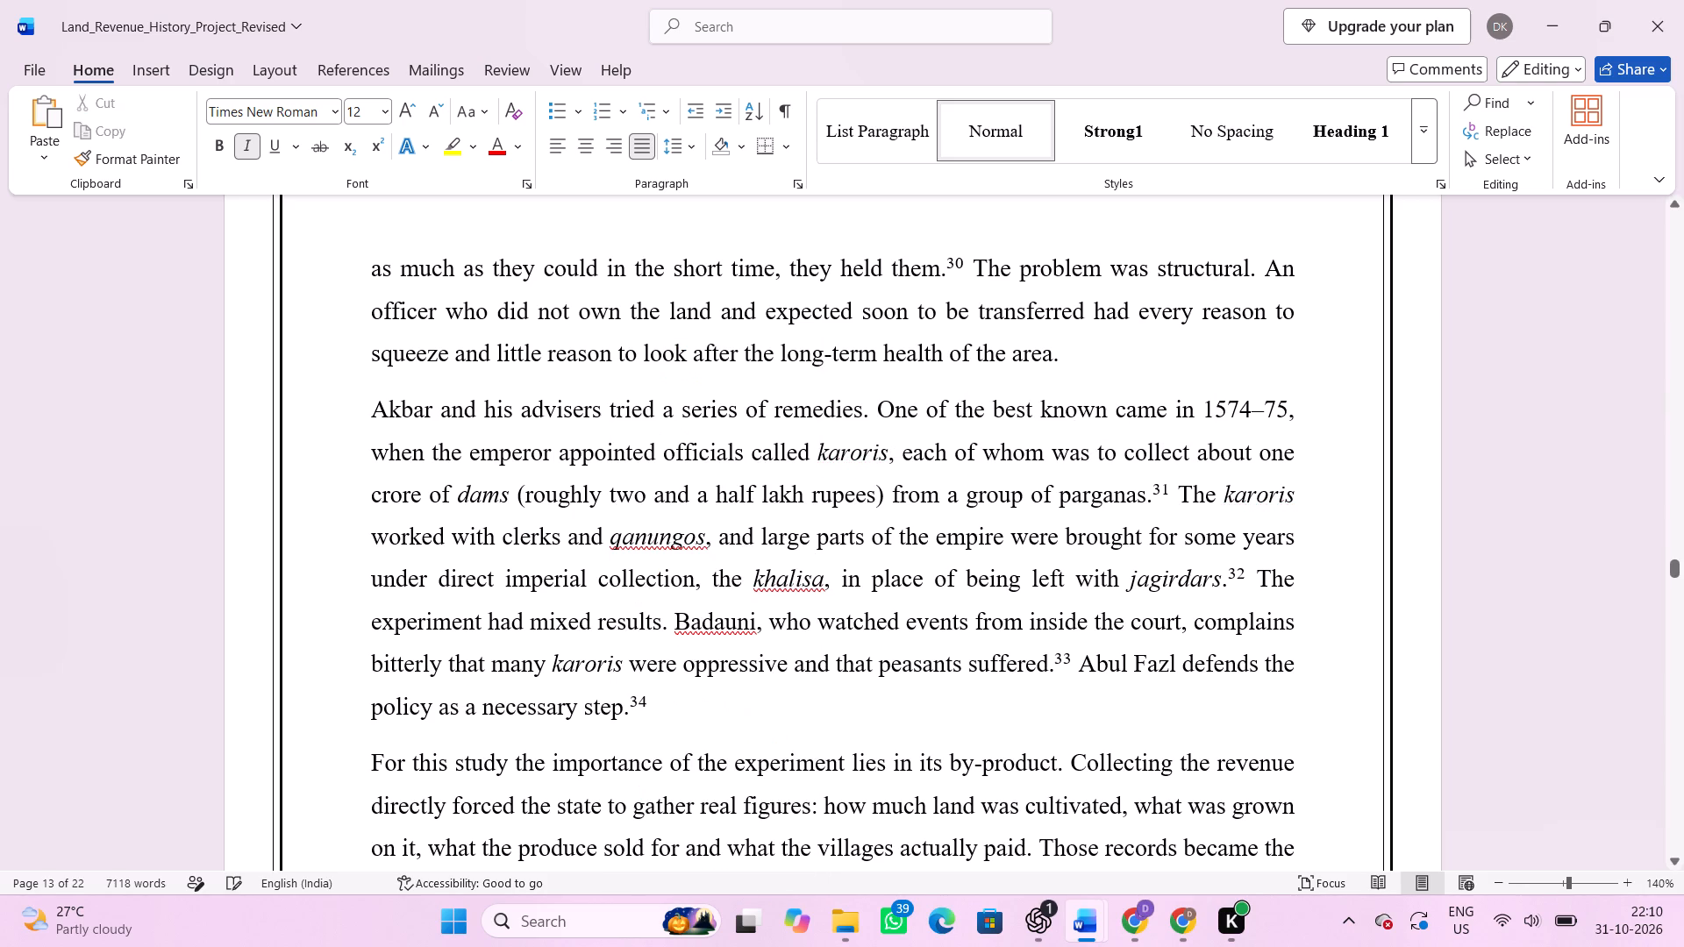
{"action": "right_click", "coordinate": [691, 543]}
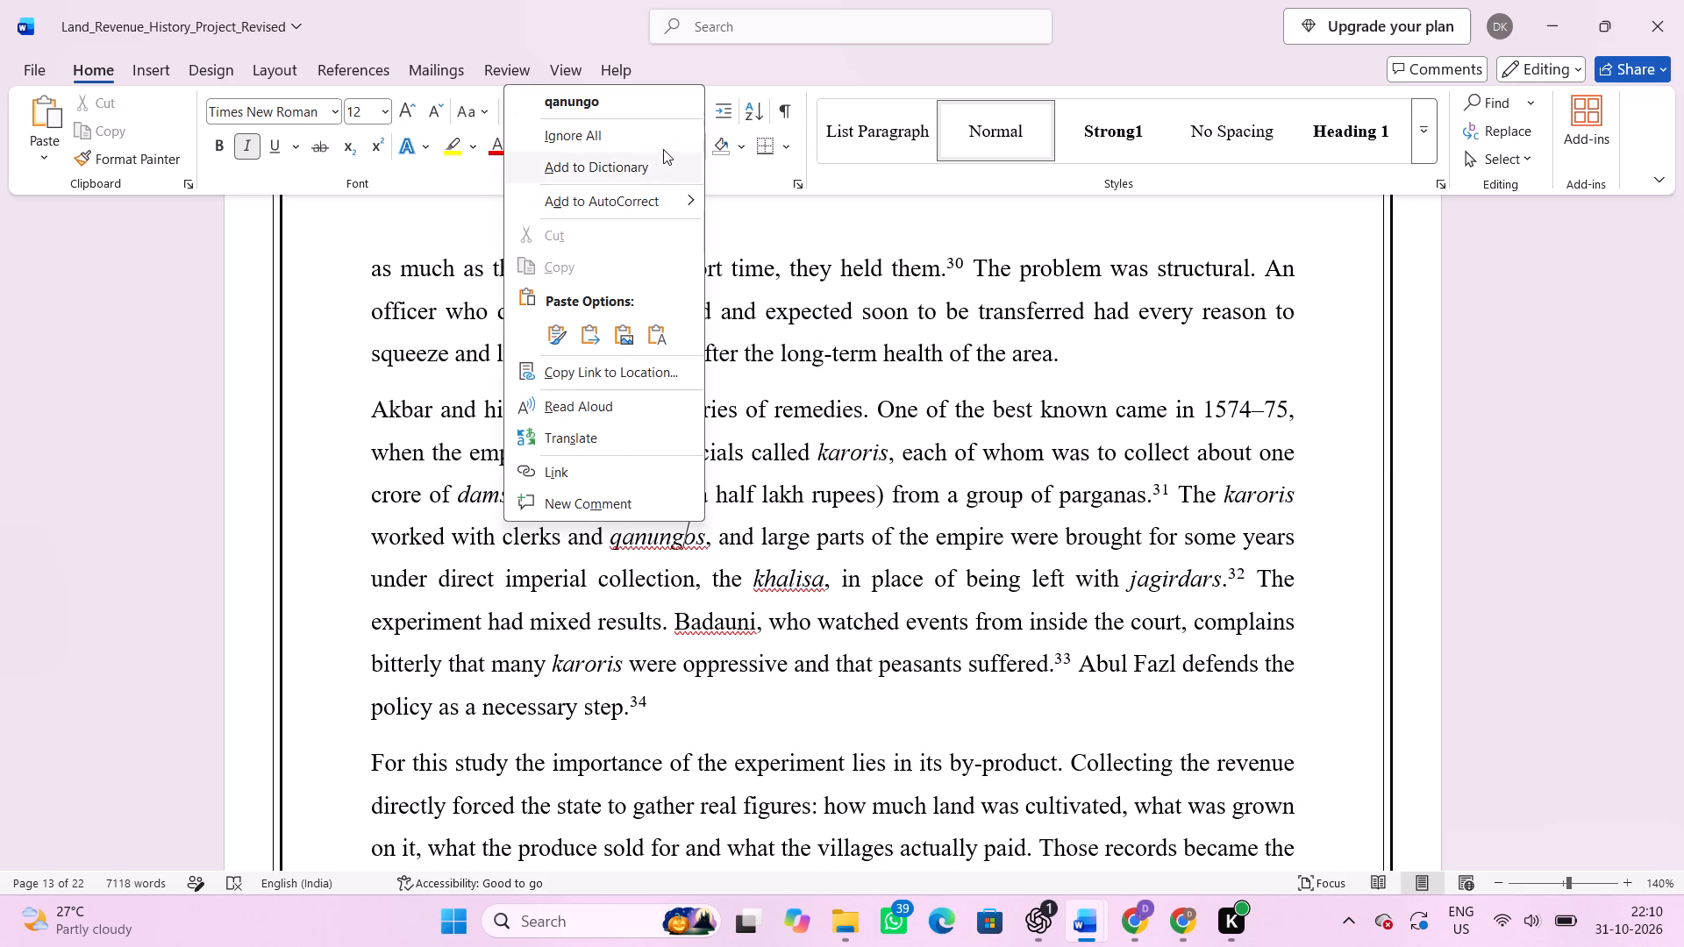
{"action": "left_click", "coordinate": [652, 178]}
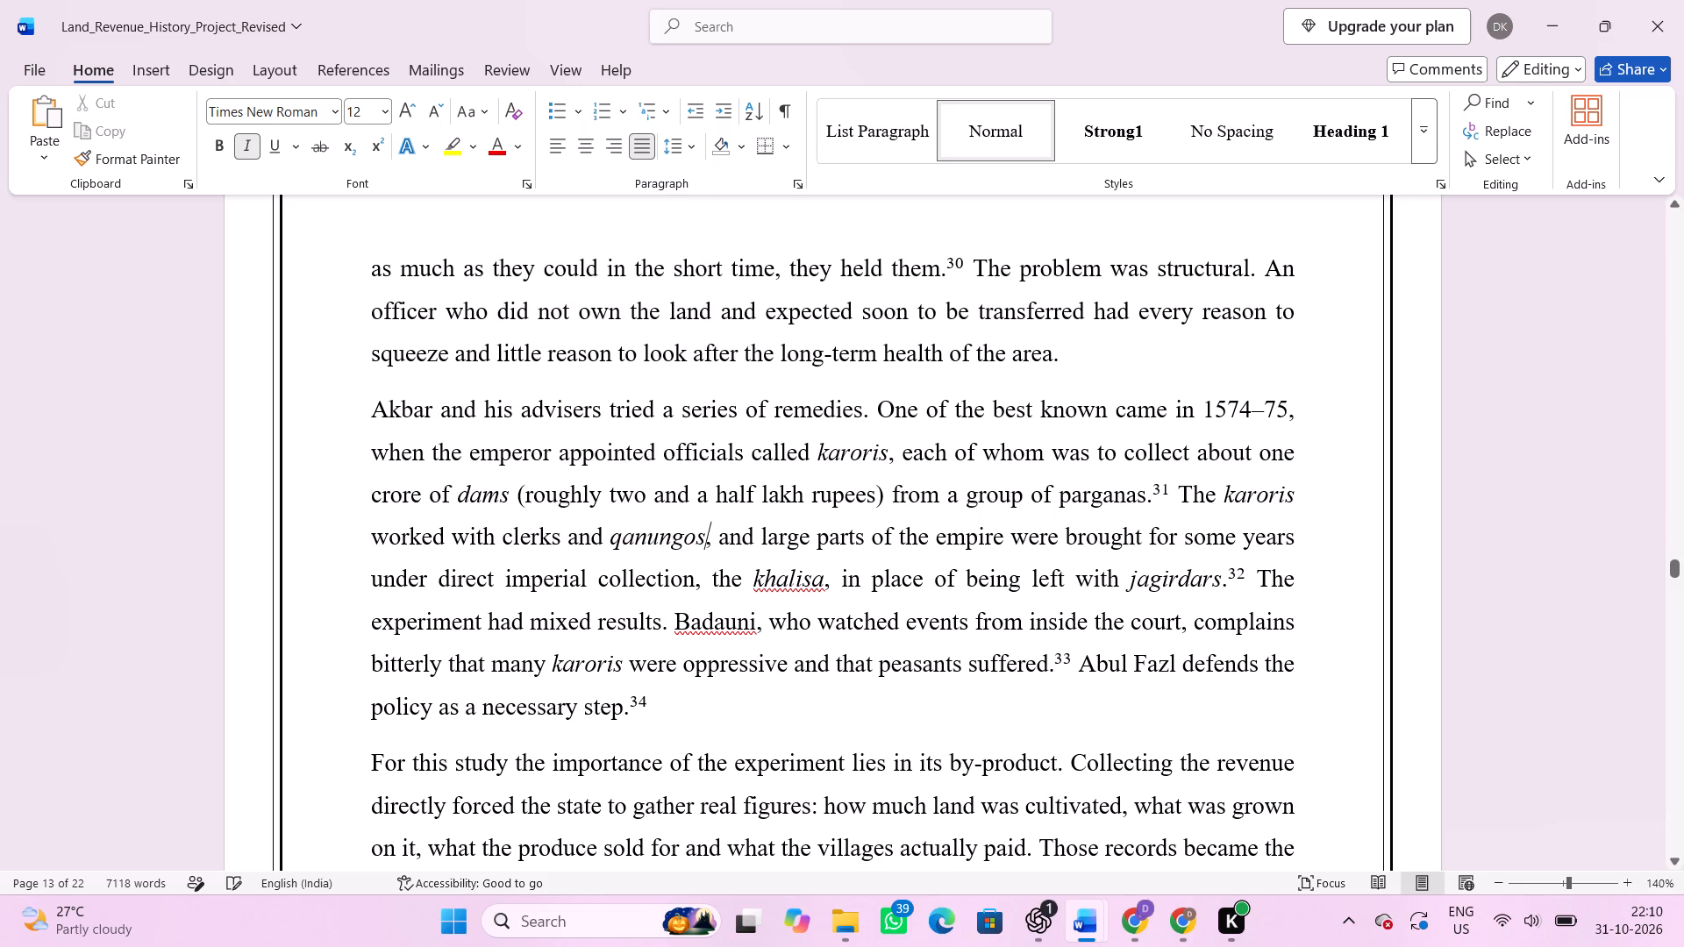
Add the flagged words "khalisa" and "Badauni" in the same paragraph to the dictionary.
{"action": "left_click", "coordinate": [782, 589]}
{"action": "right_click", "coordinate": [782, 589]}
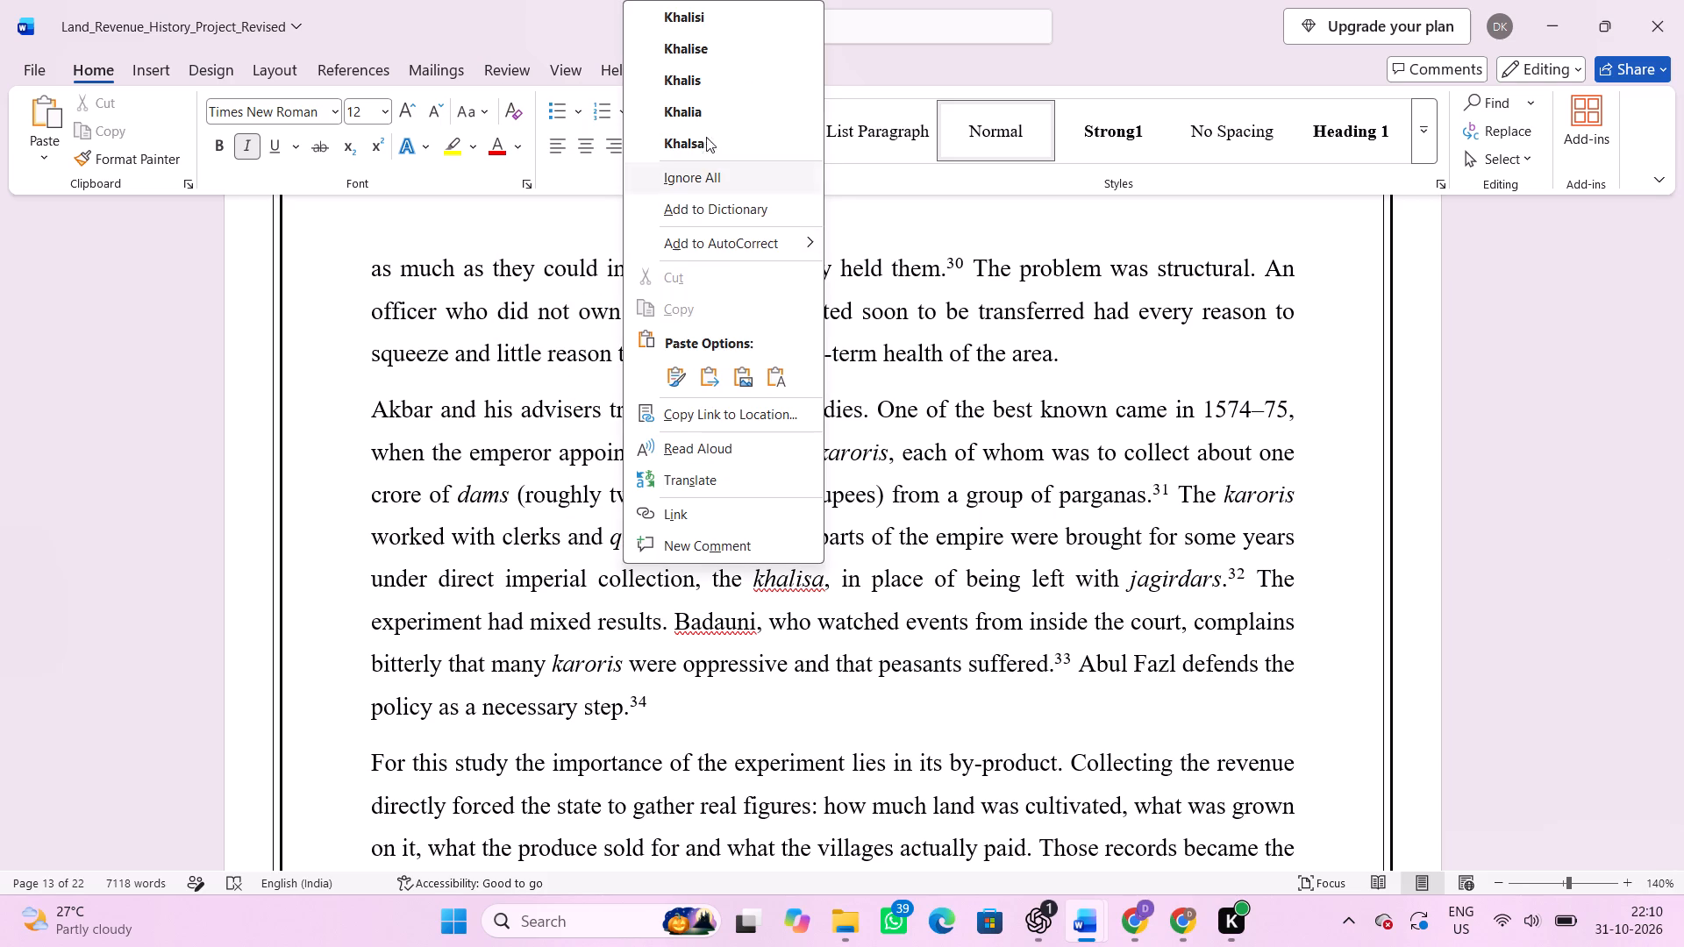
{"action": "left_click", "coordinate": [691, 219]}
{"action": "left_click", "coordinate": [738, 630]}
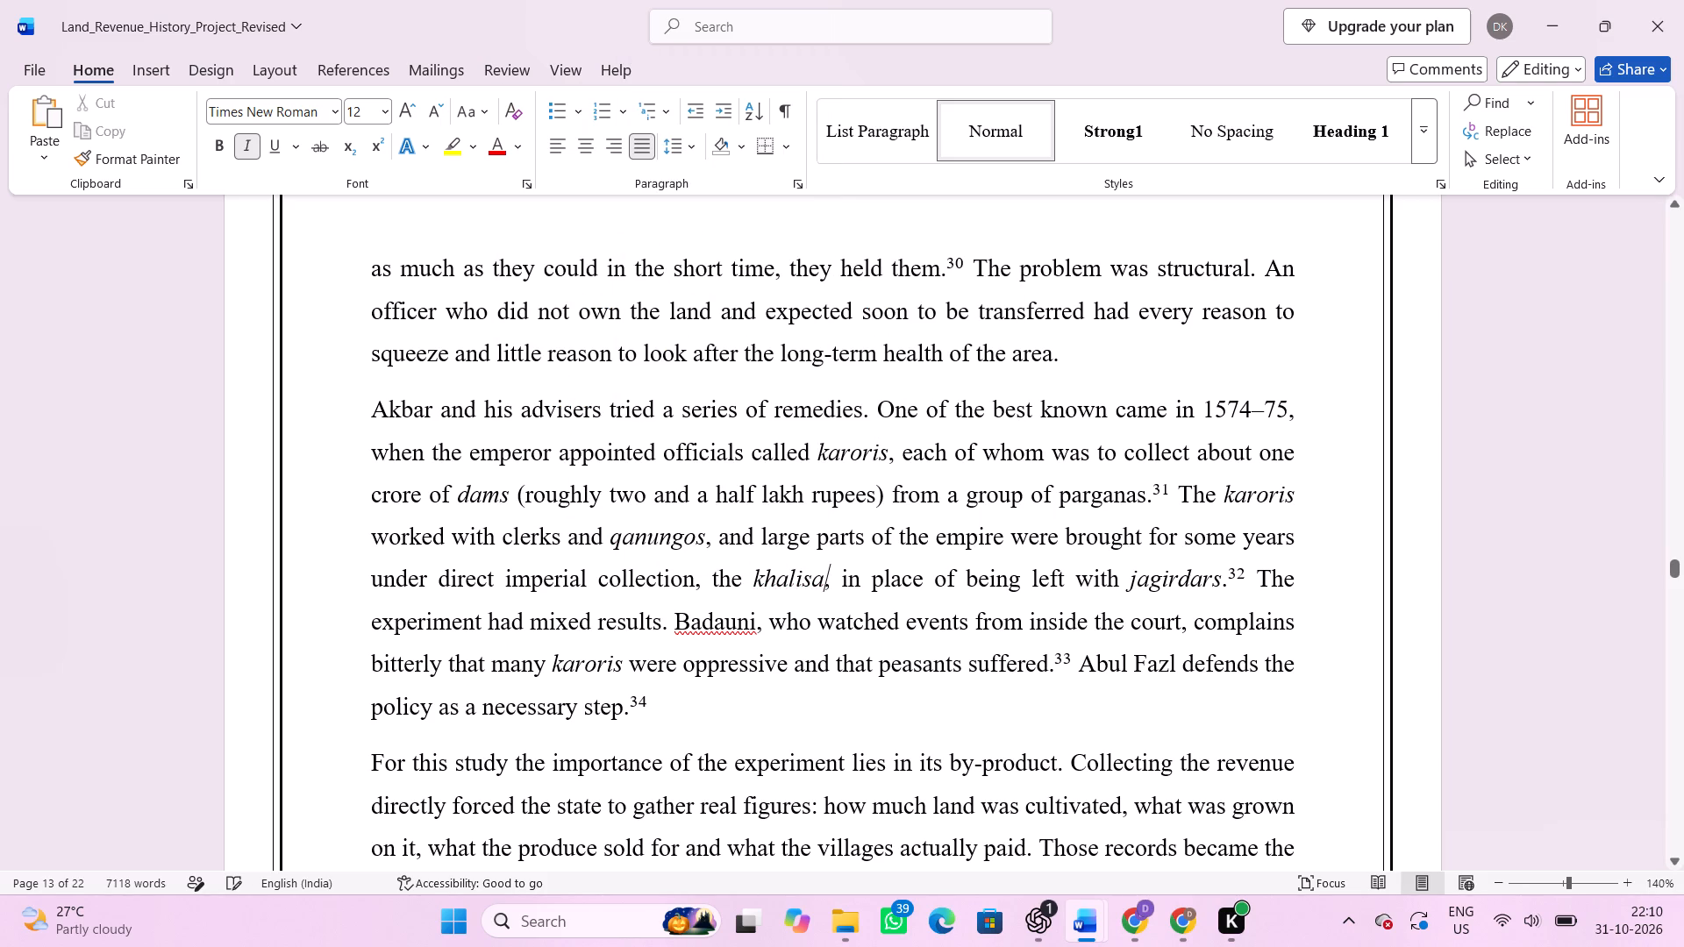
{"action": "right_click", "coordinate": [738, 630]}
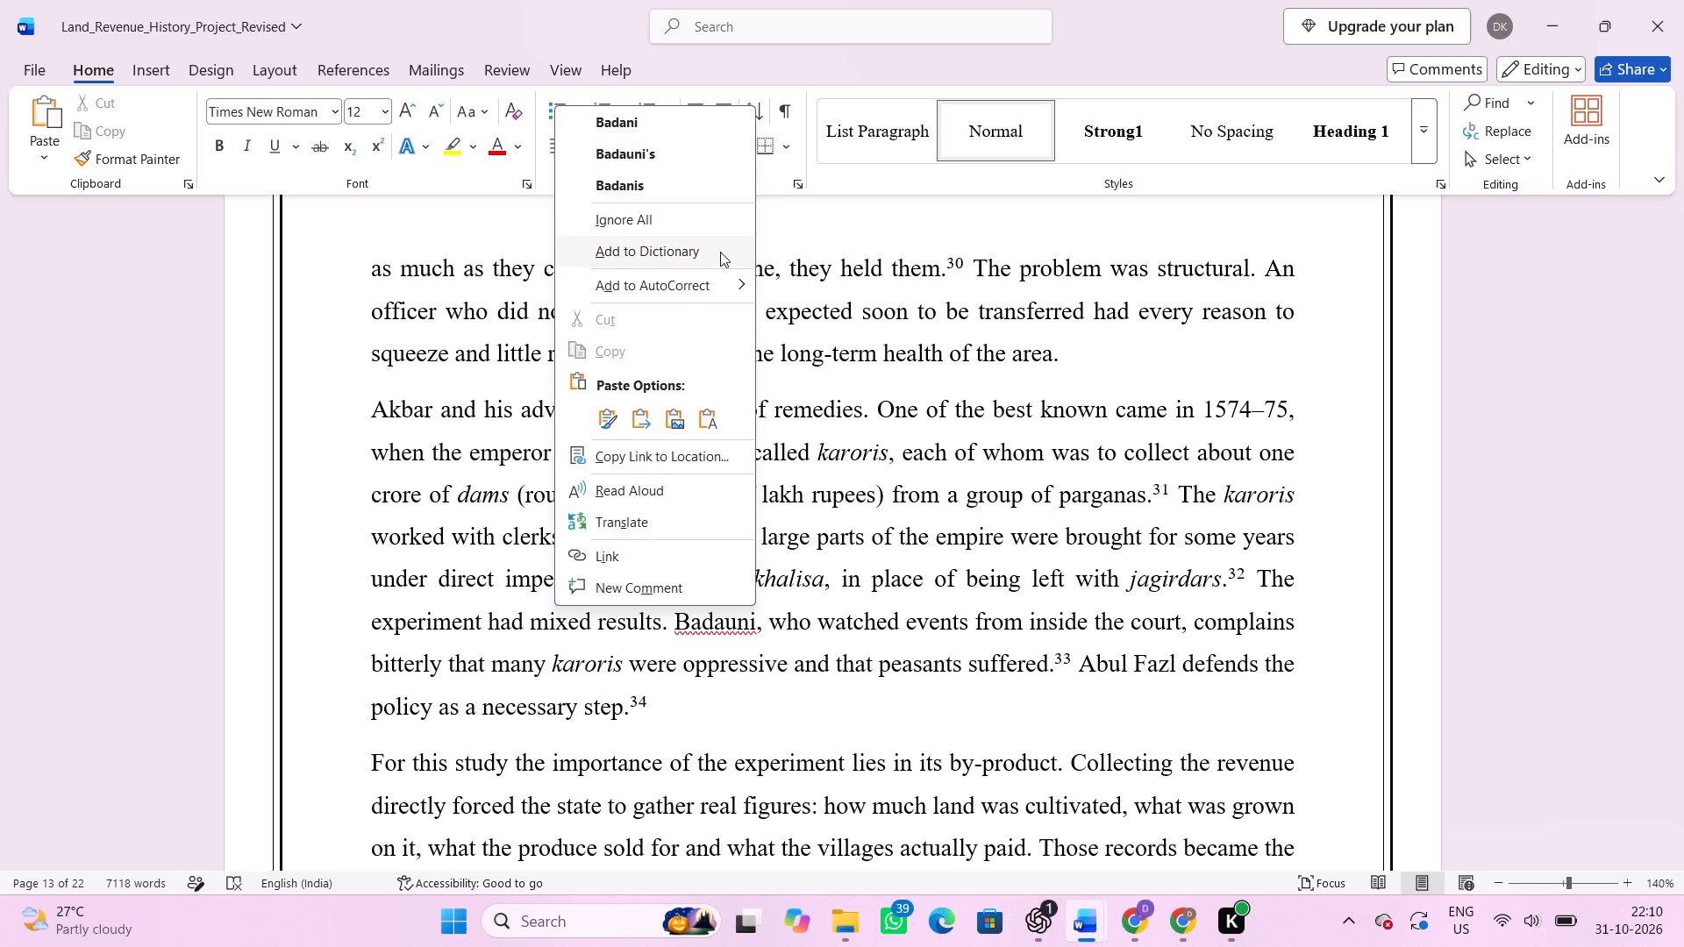
{"action": "left_click", "coordinate": [718, 252]}
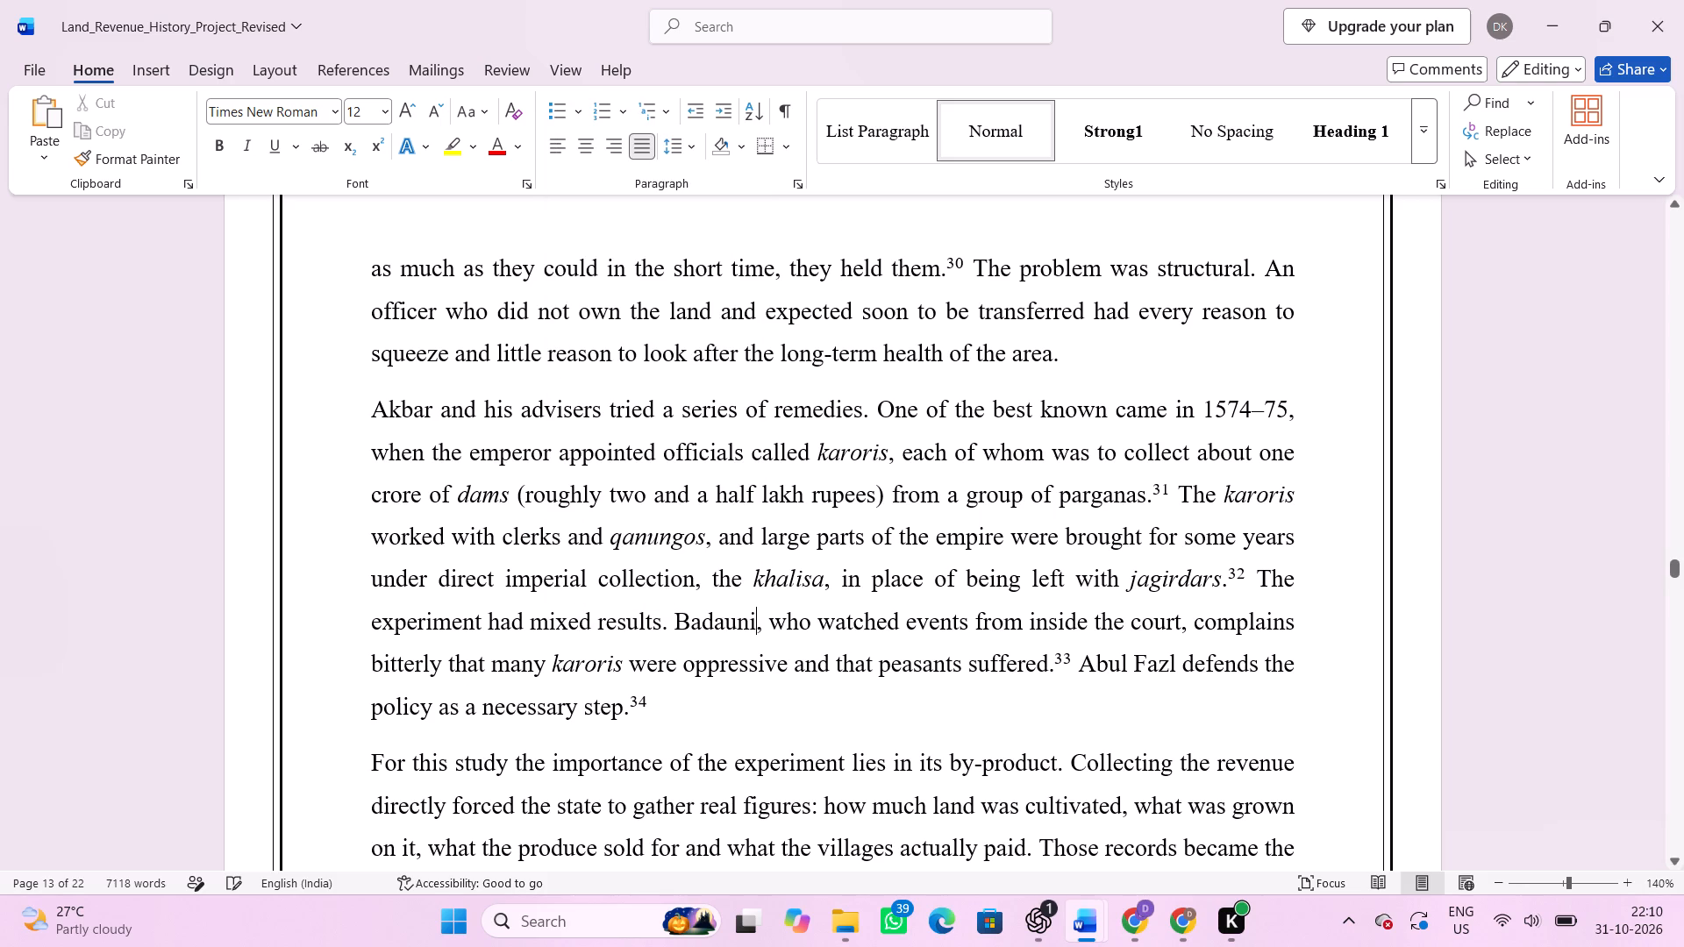
Add the flagged words "karori" and "dahsala" in the paragraph on the experiment's by-product to the dictionary.
{"action": "scroll", "coordinate": [624, 684], "scroll_direction": "down", "scroll_amount": 2}
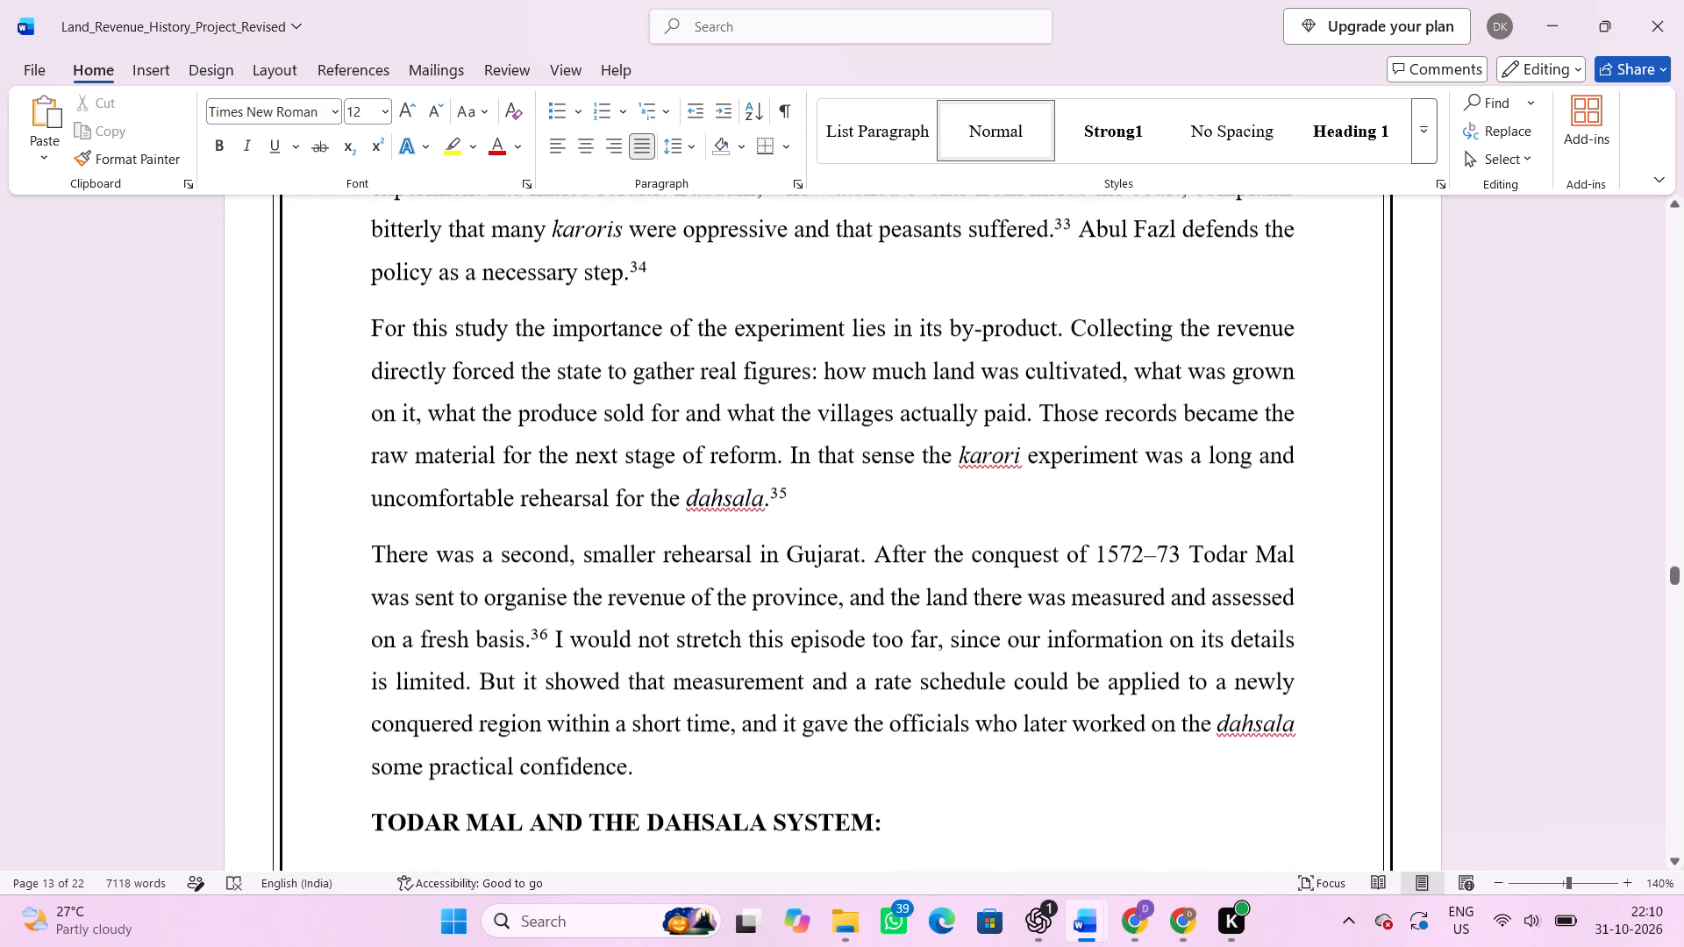
{"action": "left_click", "coordinate": [987, 451]}
{"action": "right_click", "coordinate": [987, 451]}
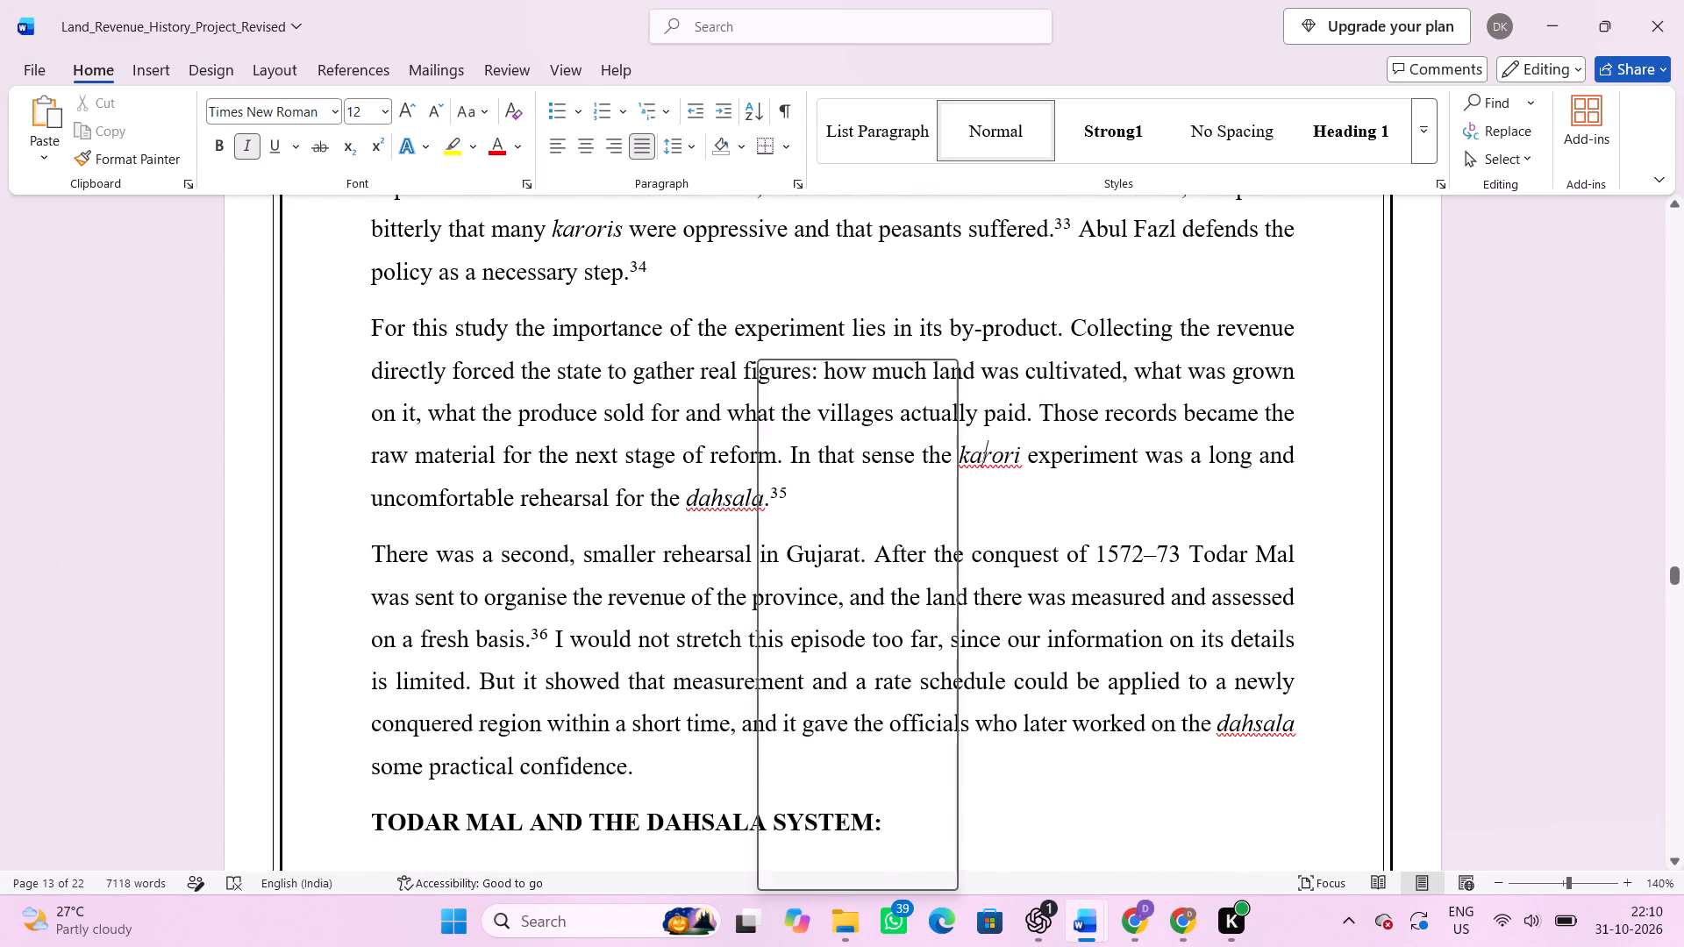
{"action": "left_click", "coordinate": [853, 545]}
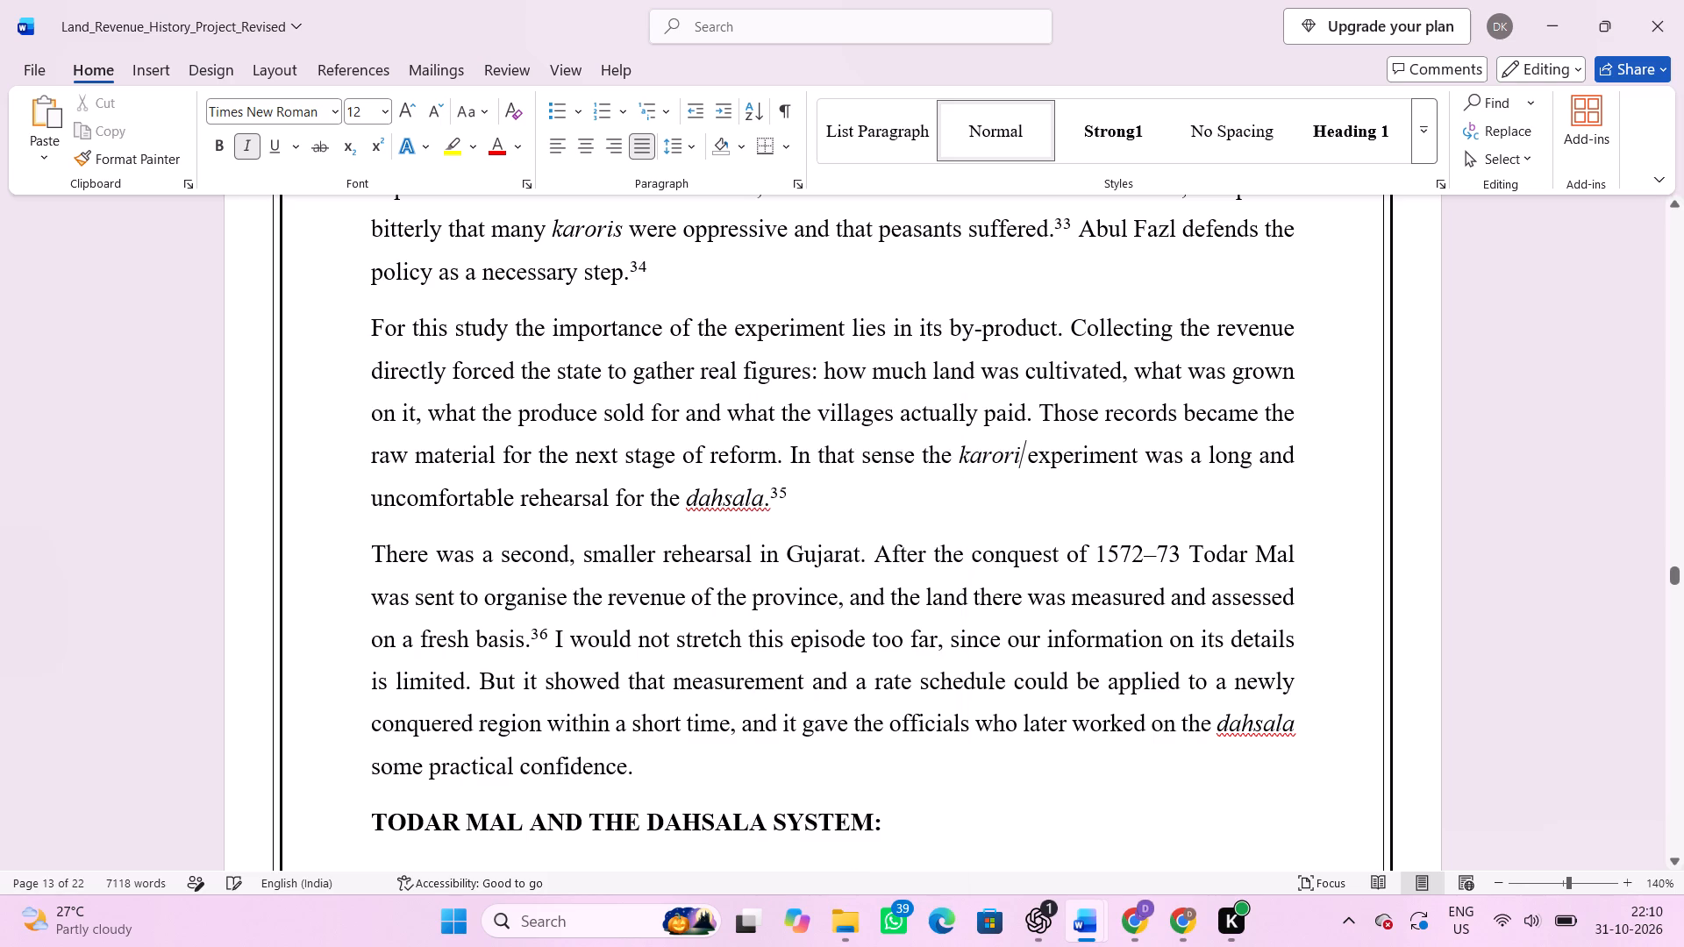
{"action": "left_click", "coordinate": [734, 493]}
{"action": "right_click", "coordinate": [734, 493]}
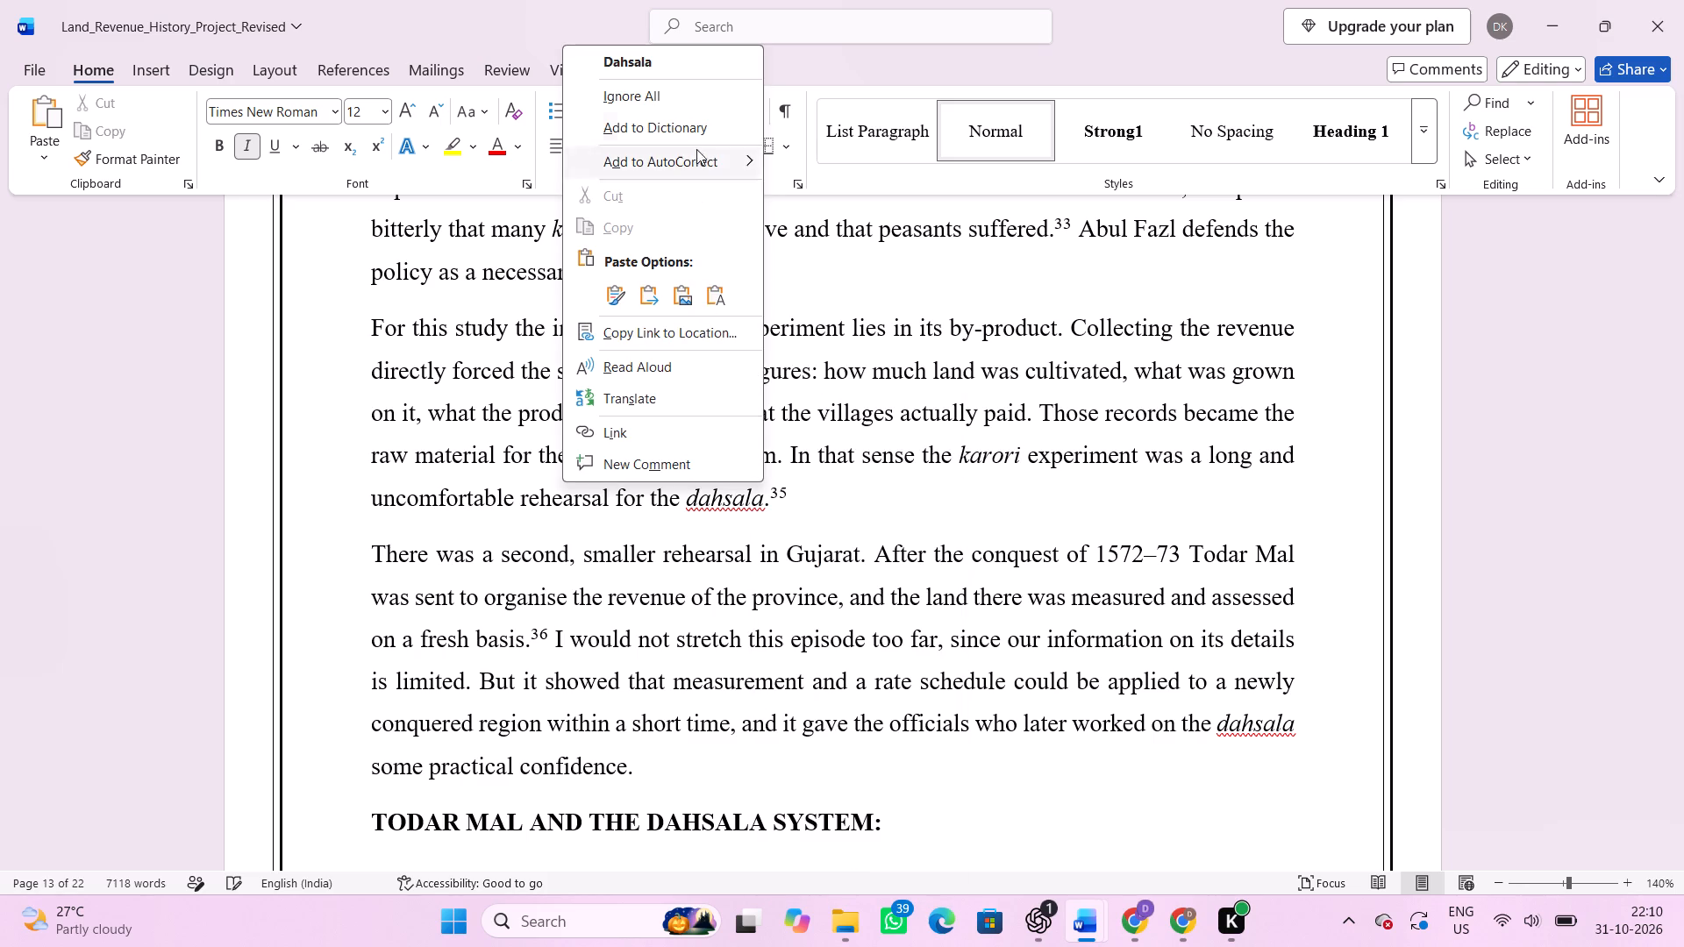
{"action": "left_click", "coordinate": [693, 136]}
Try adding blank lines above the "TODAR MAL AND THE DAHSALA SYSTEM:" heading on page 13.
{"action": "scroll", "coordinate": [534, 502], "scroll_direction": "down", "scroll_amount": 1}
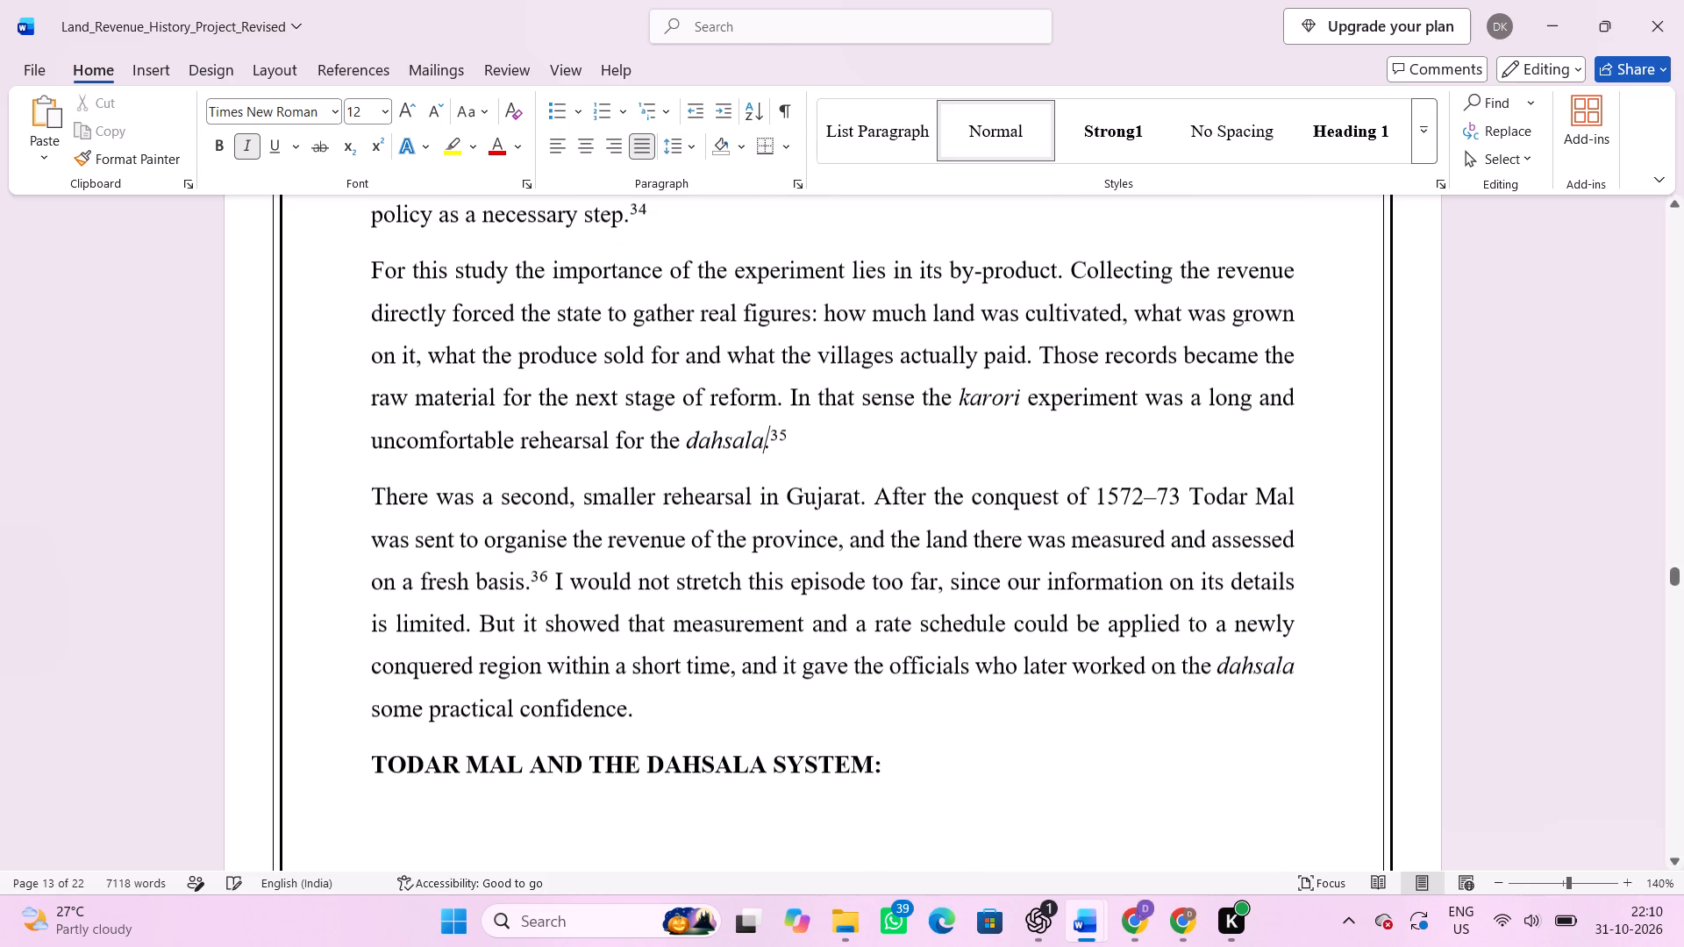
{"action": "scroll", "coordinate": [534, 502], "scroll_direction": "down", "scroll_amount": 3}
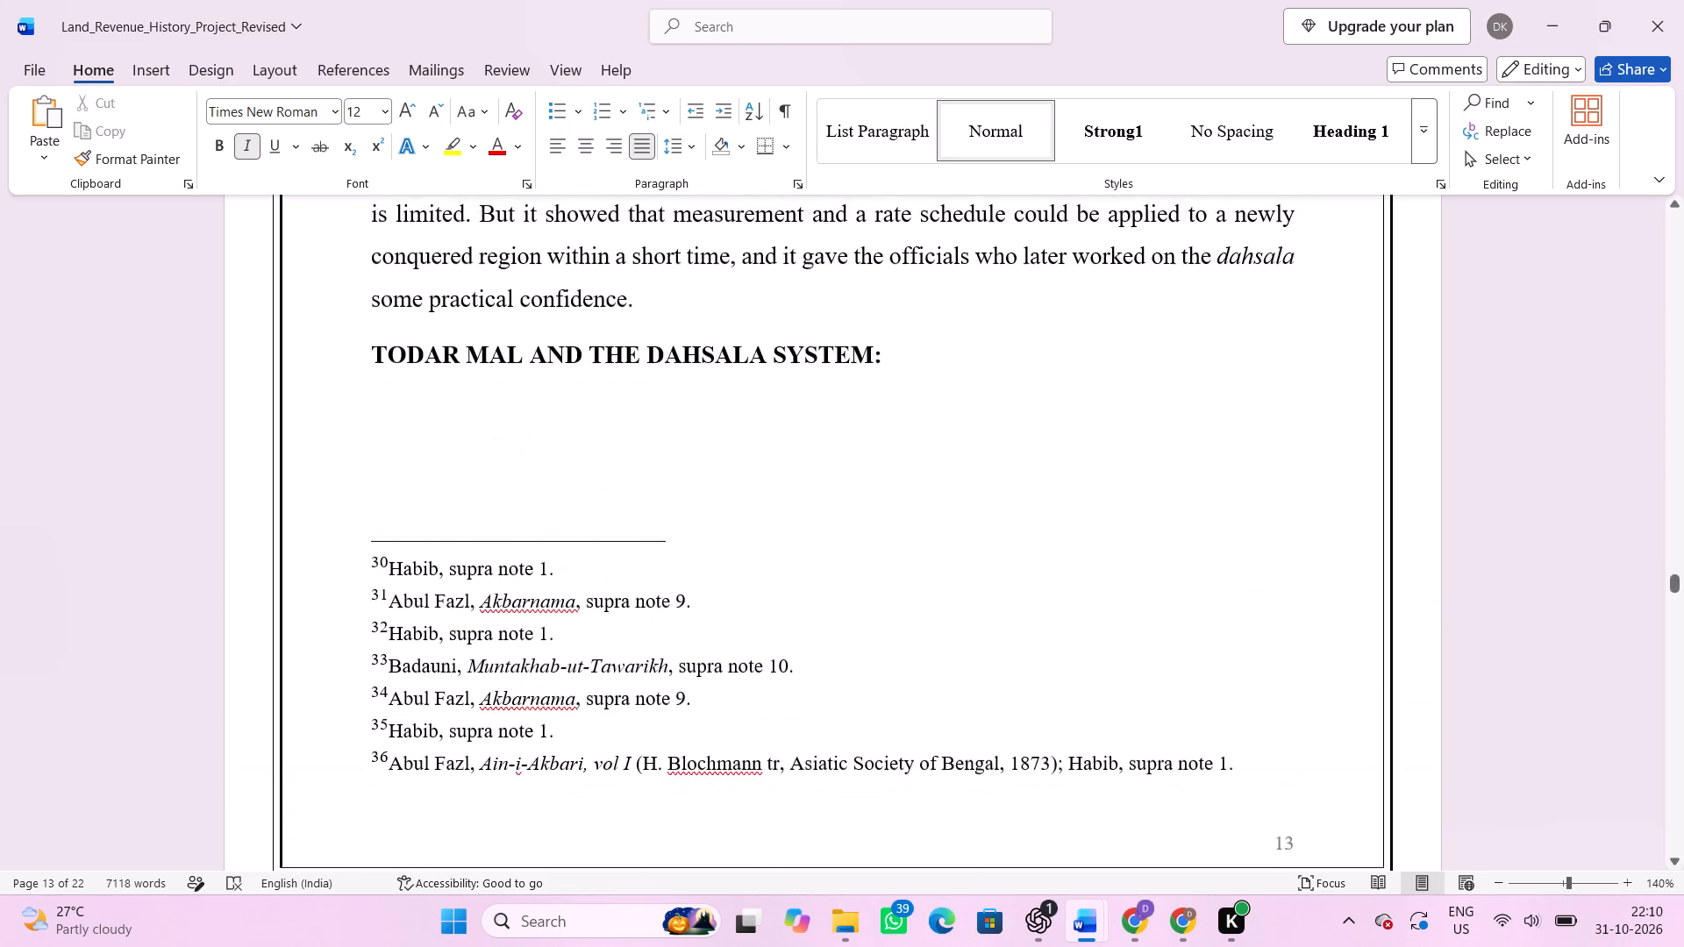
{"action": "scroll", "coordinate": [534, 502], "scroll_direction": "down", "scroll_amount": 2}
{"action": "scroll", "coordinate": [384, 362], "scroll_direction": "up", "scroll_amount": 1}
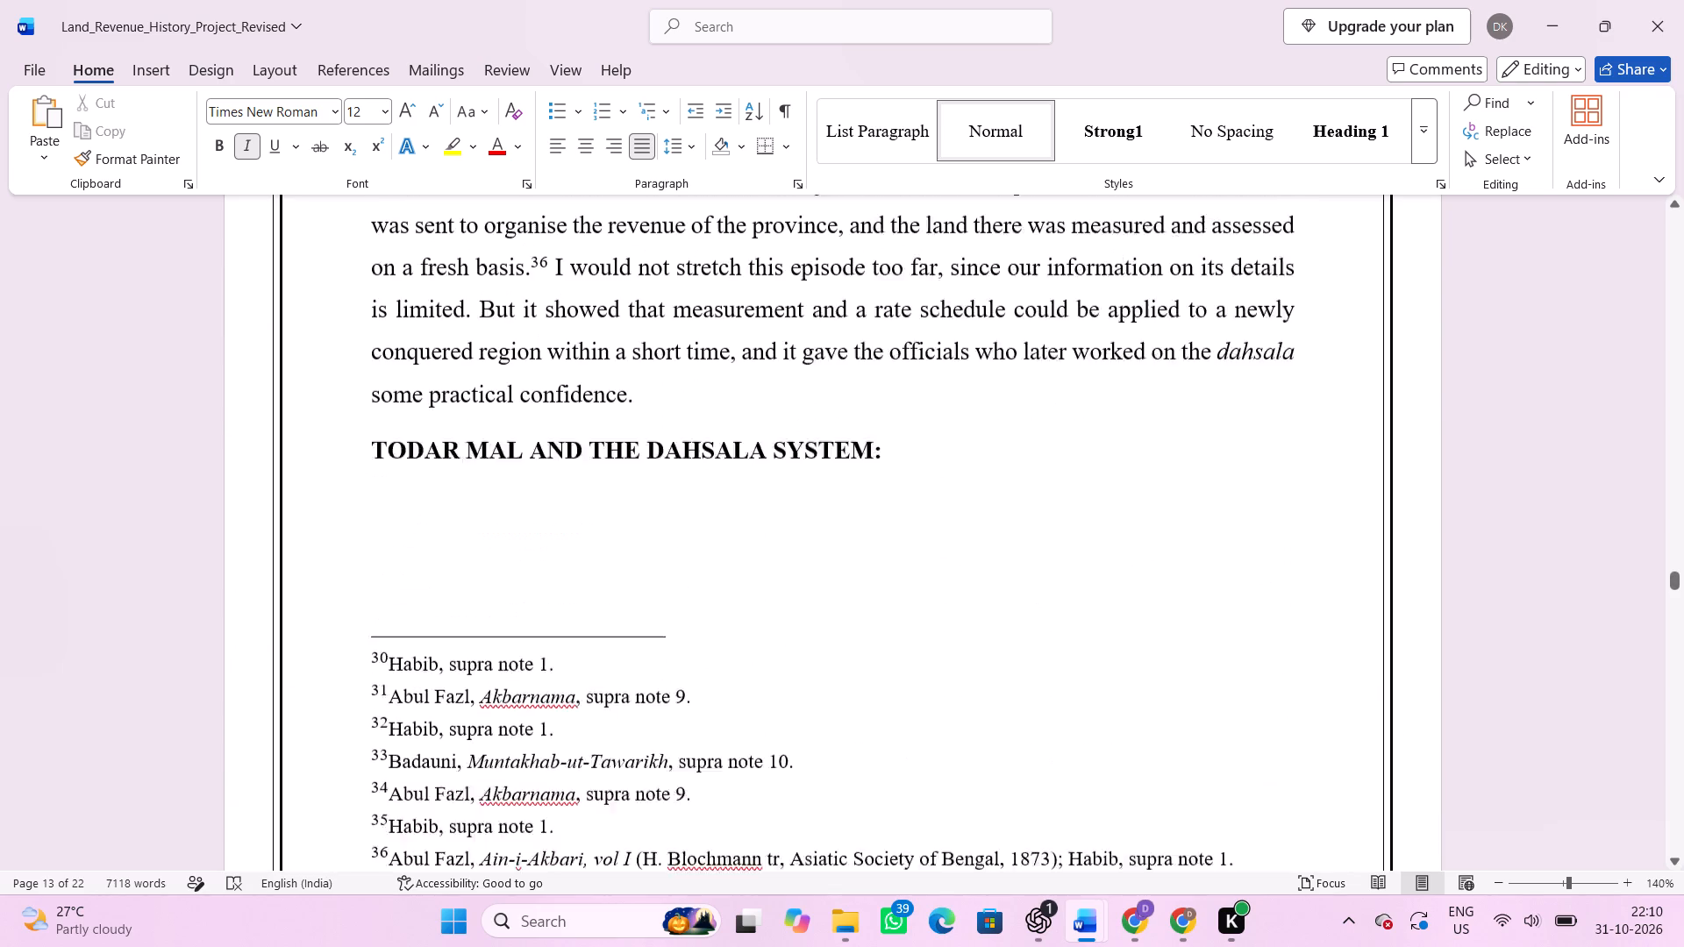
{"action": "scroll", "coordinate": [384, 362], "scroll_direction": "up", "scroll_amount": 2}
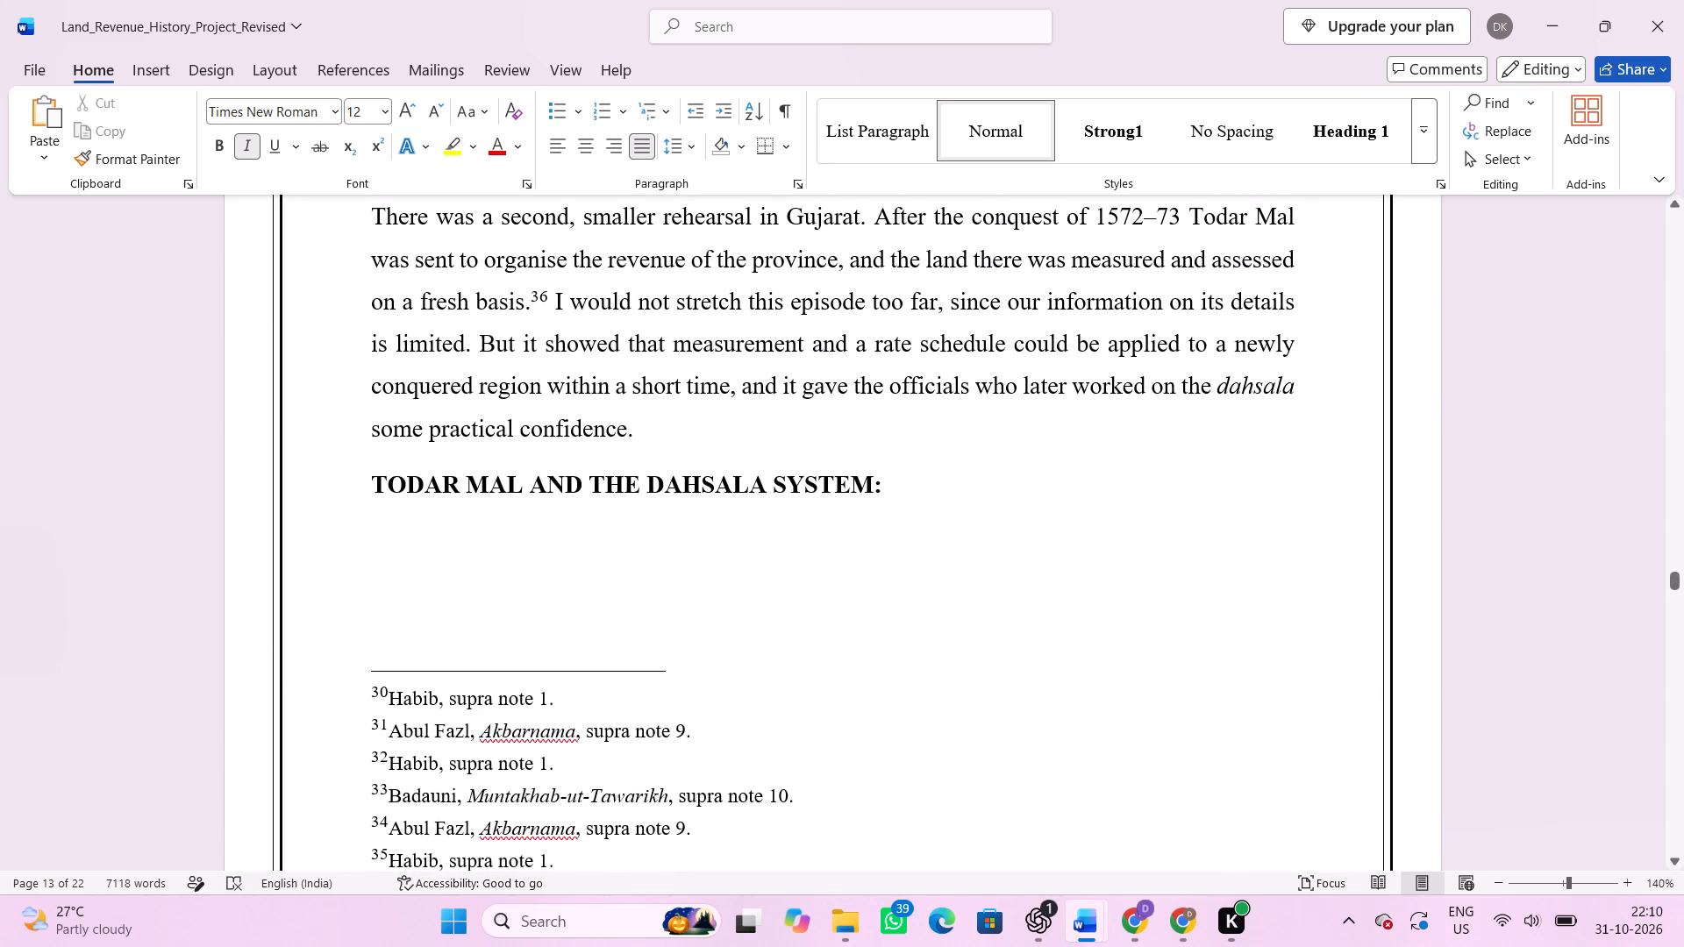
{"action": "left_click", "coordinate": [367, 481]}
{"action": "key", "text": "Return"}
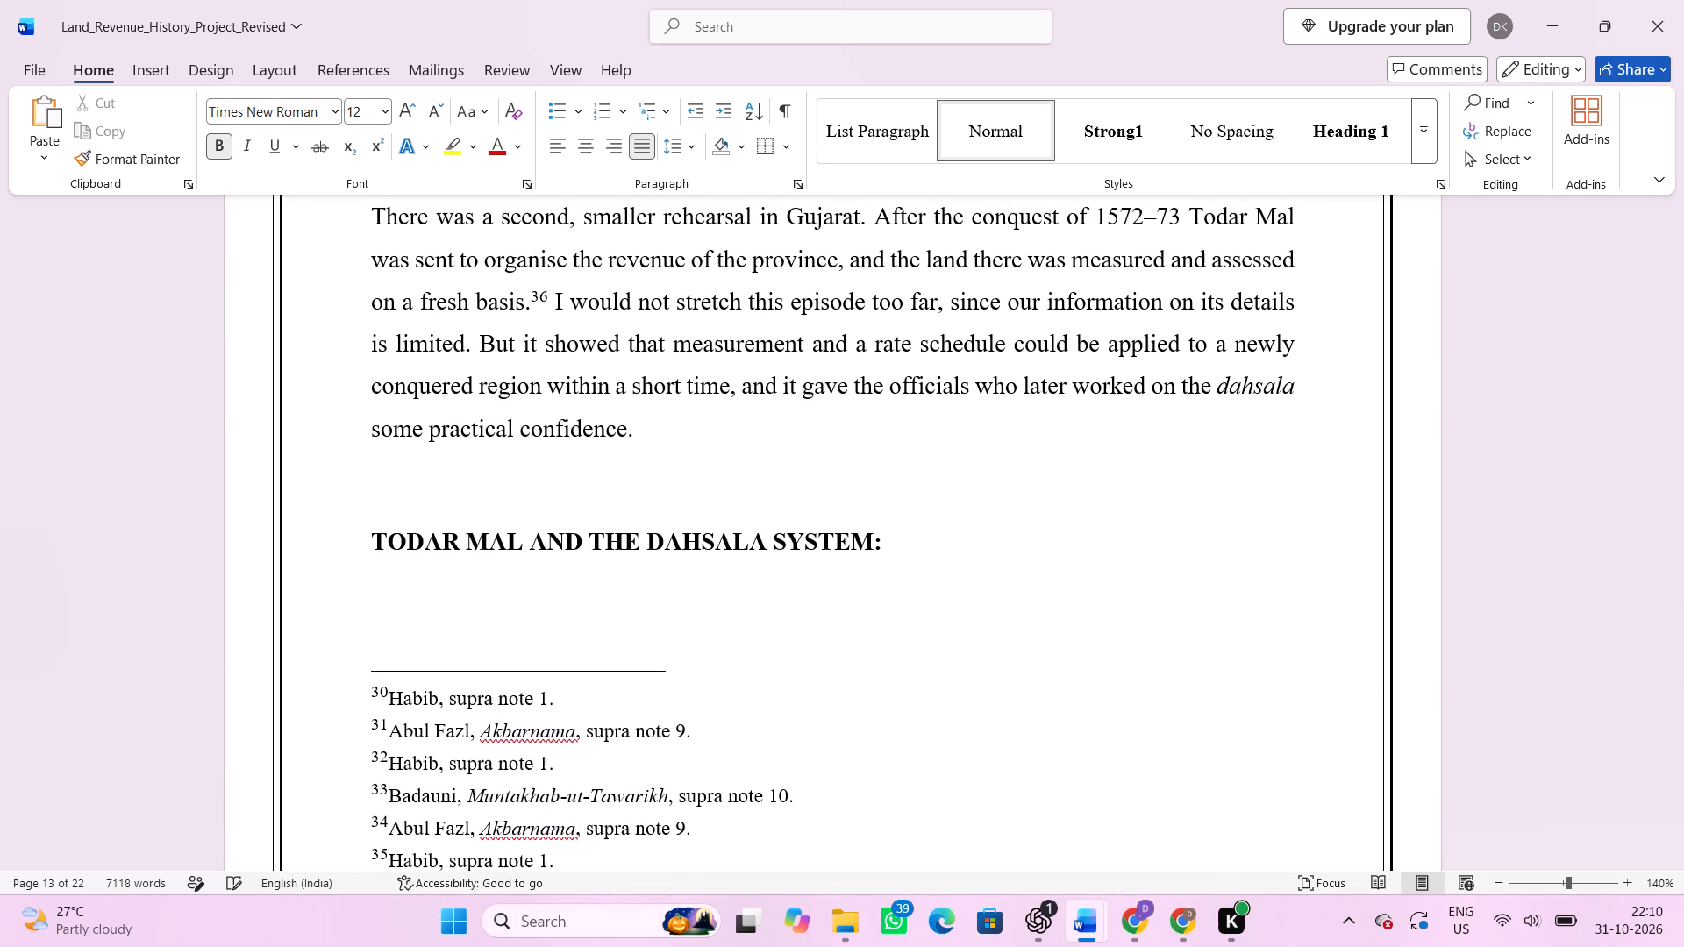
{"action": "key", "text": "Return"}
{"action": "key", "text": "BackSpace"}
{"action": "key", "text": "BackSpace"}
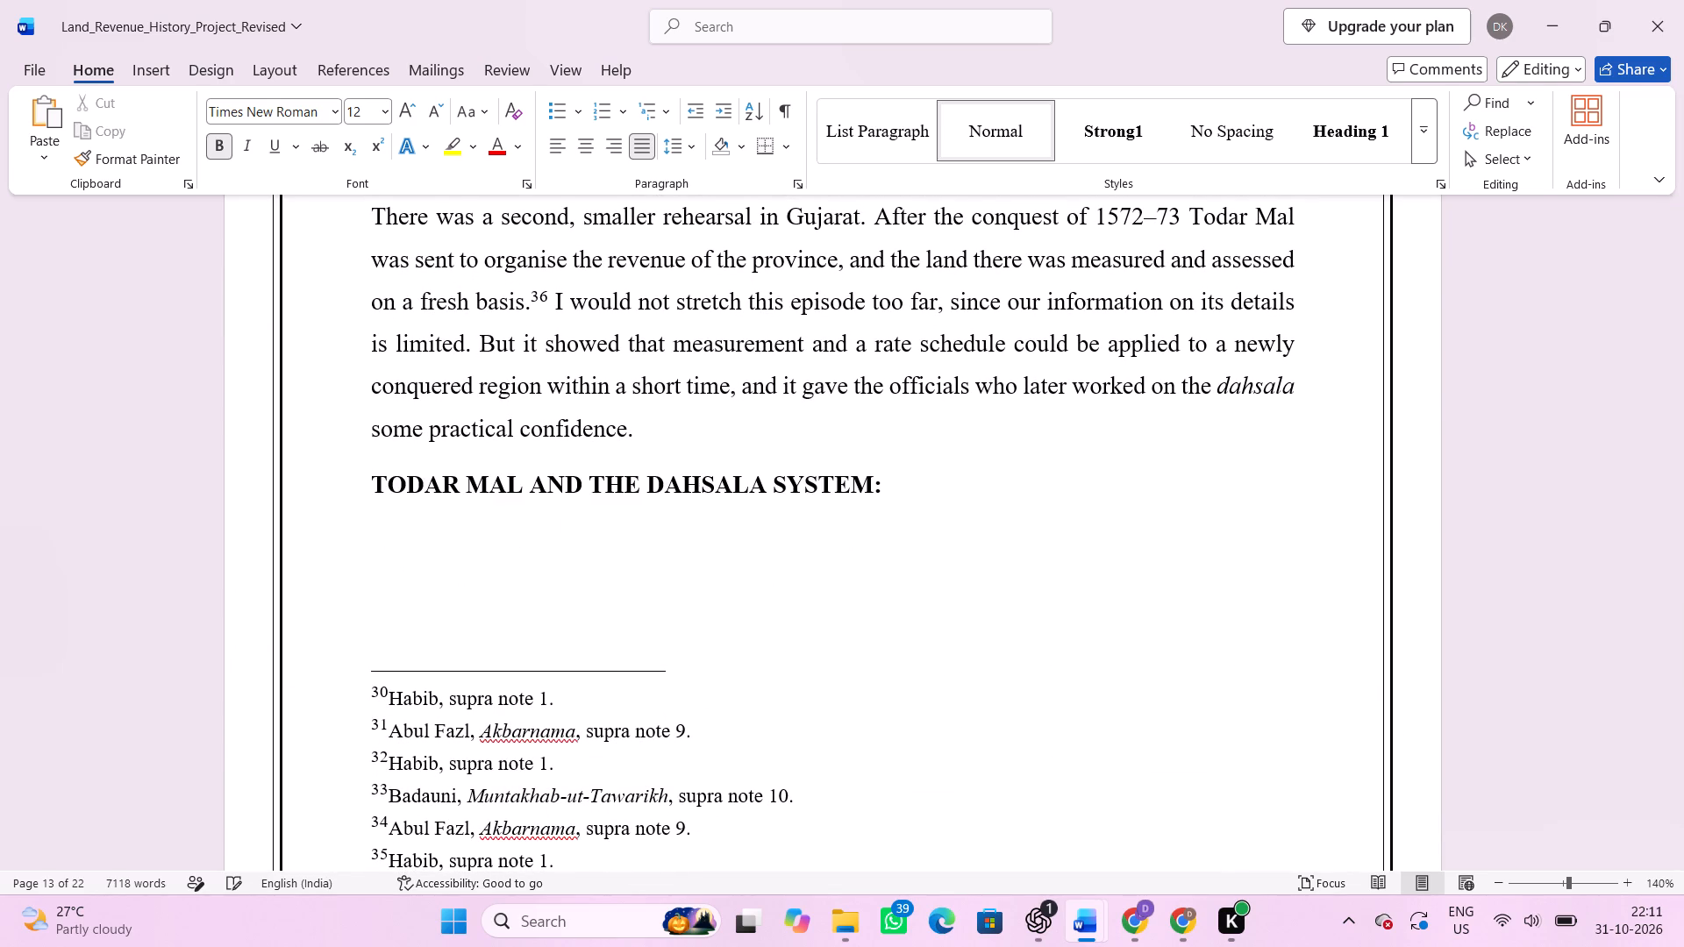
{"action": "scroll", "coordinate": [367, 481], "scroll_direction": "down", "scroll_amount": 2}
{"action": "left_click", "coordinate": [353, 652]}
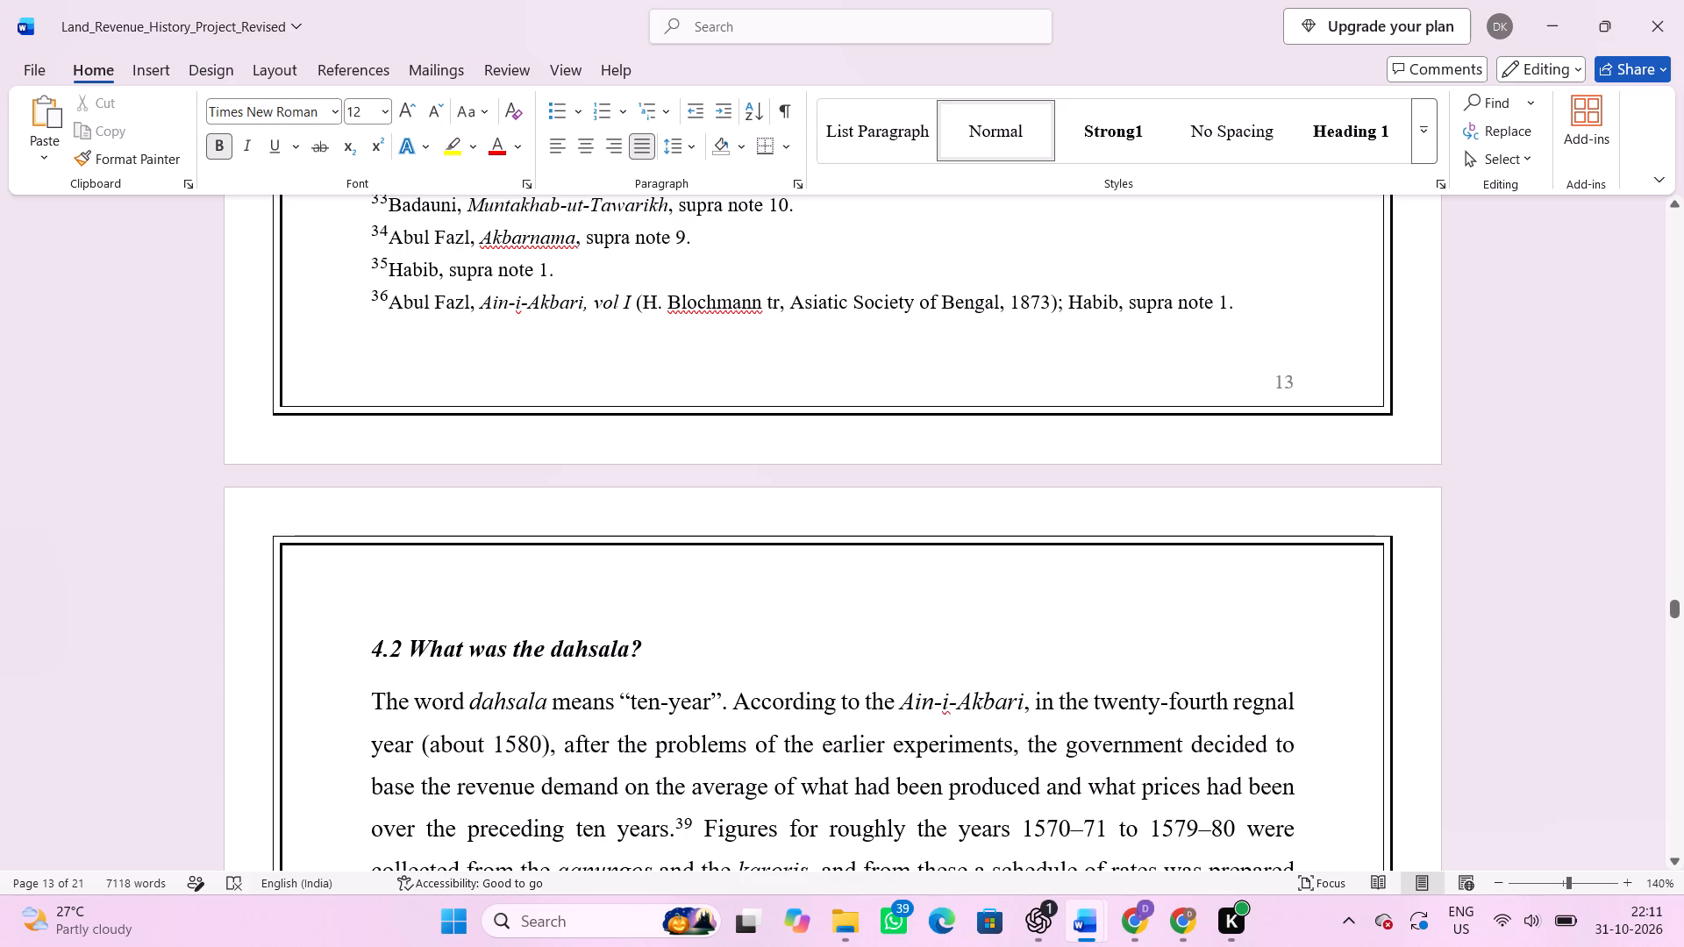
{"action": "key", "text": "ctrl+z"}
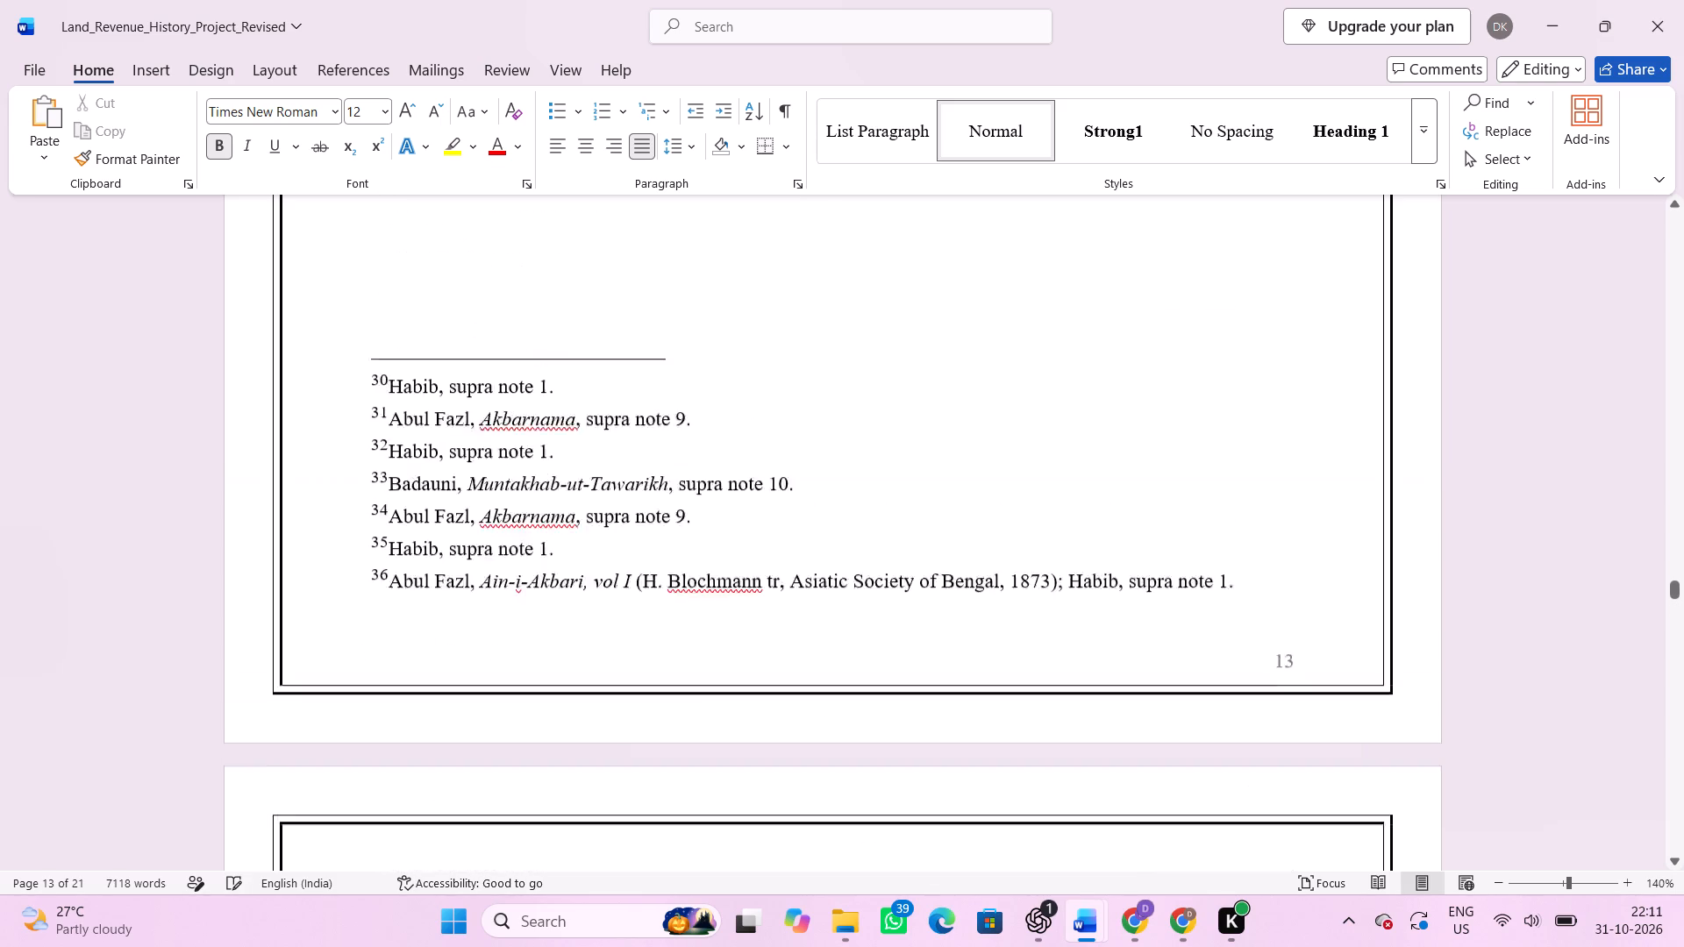
Bring the "4.1 The man" heading back to page 13, on its own line directly below "TODAR MAL AND THE DAHSALA SYSTEM:".
{"action": "scroll", "coordinate": [222, 744], "scroll_direction": "down", "scroll_amount": 2}
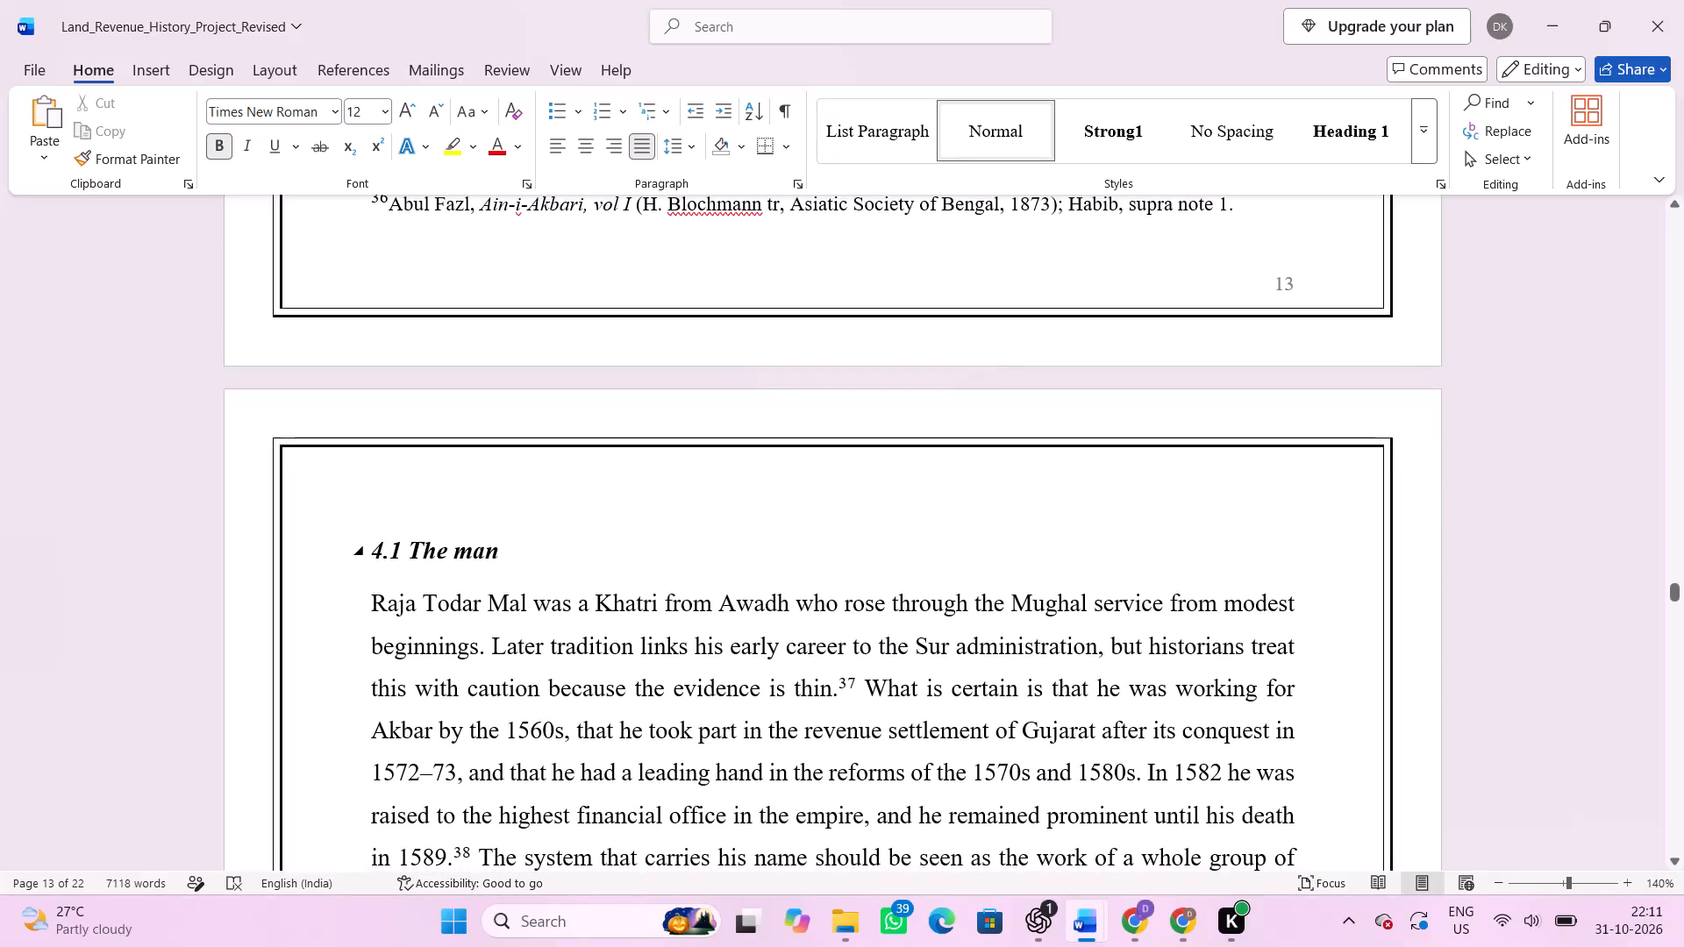
{"action": "left_click", "coordinate": [378, 544]}
{"action": "key", "text": "BackSpace"}
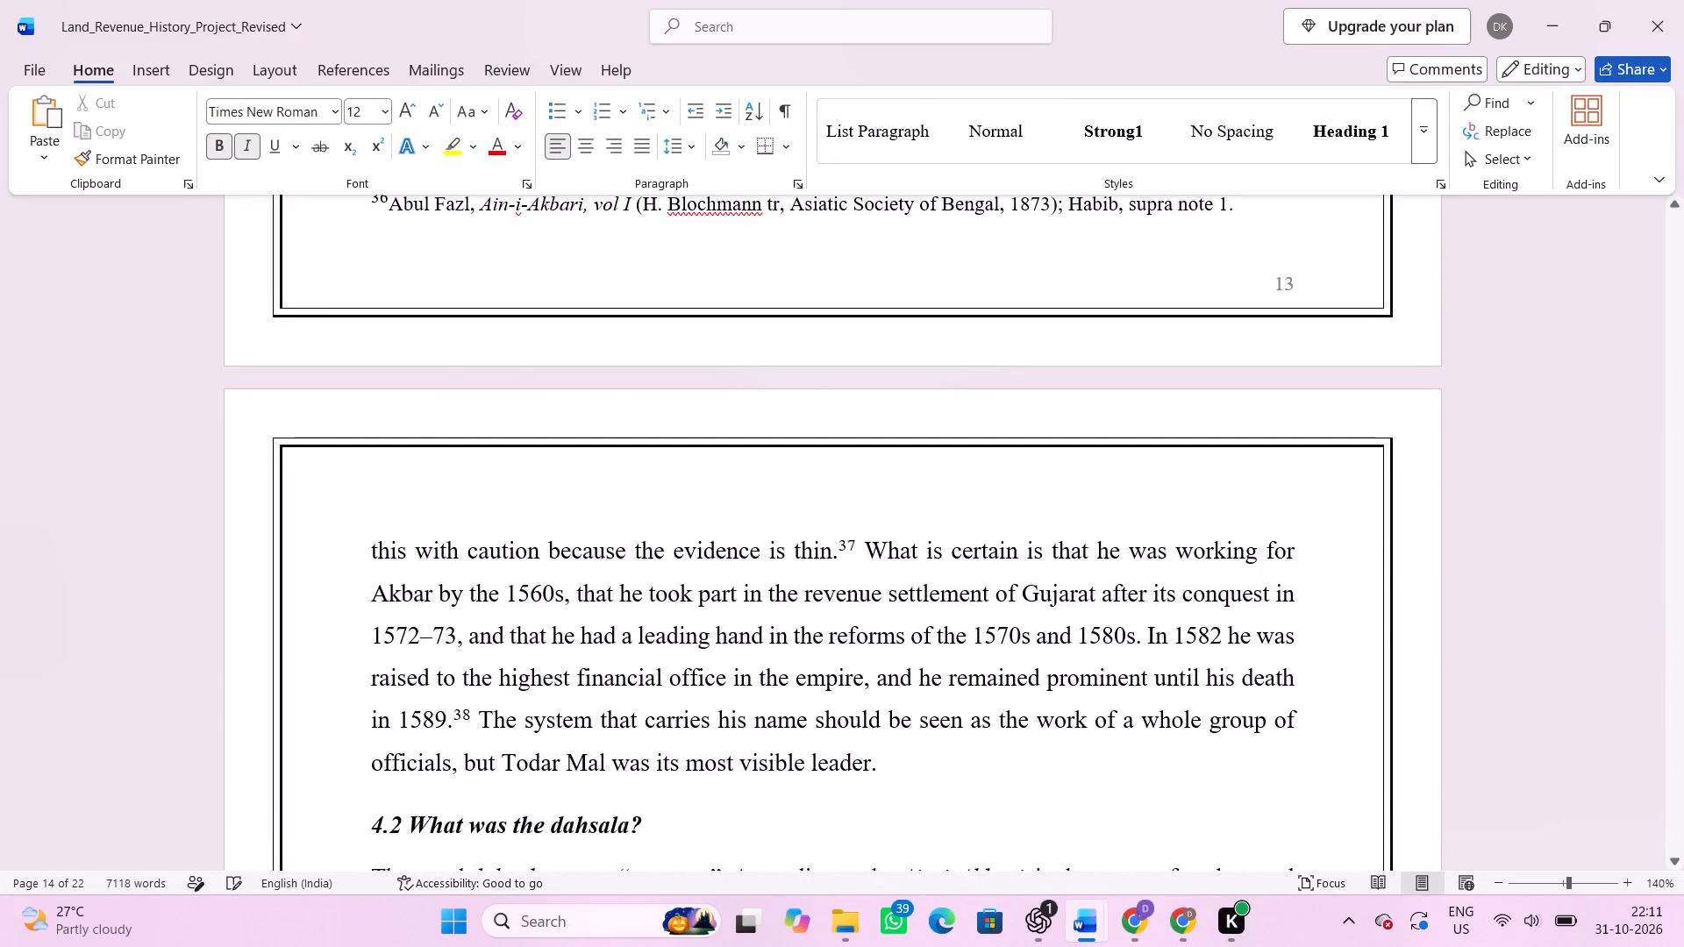
{"action": "scroll", "coordinate": [378, 544], "scroll_direction": "up", "scroll_amount": 1}
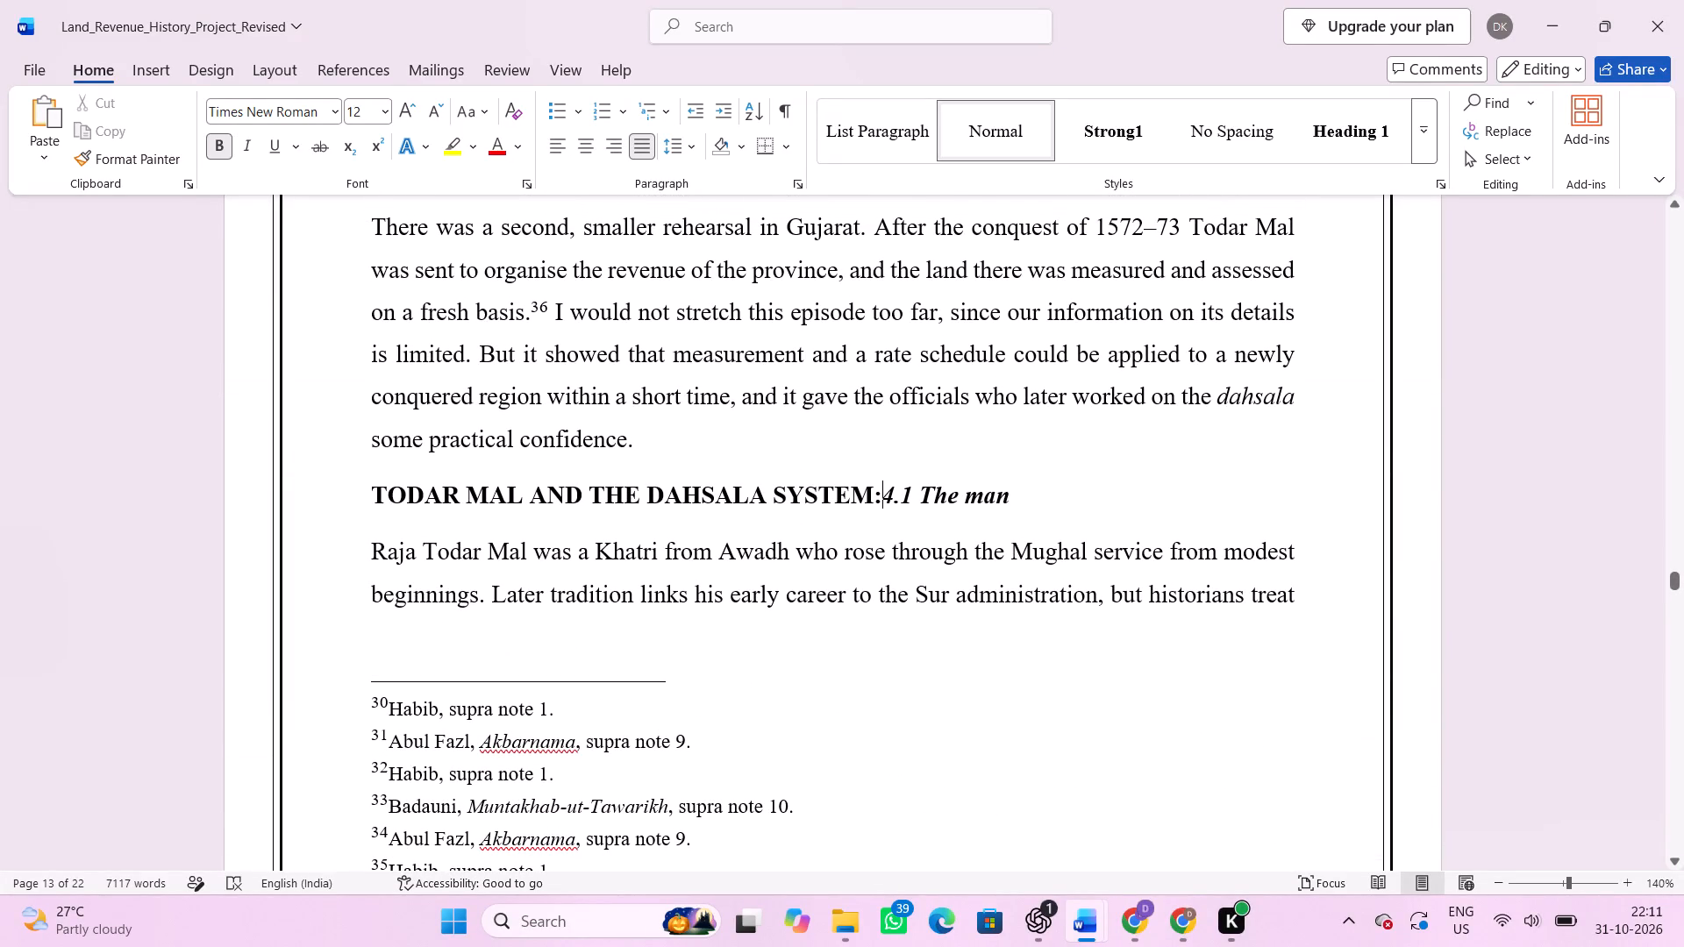
{"action": "key", "text": "Return"}
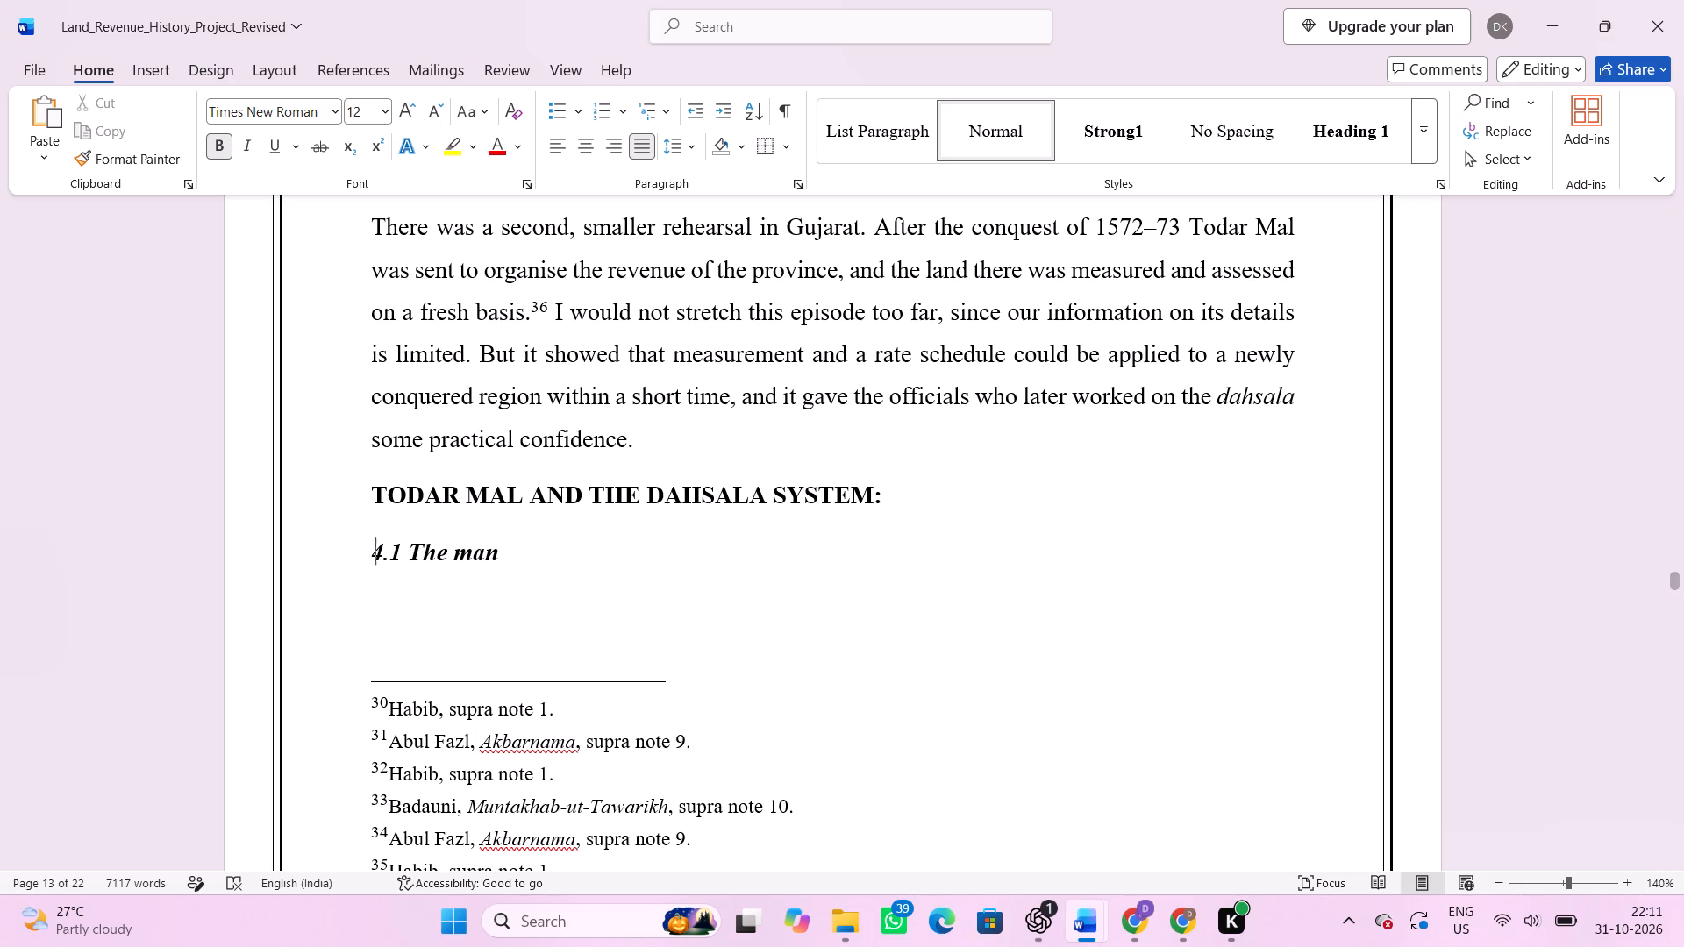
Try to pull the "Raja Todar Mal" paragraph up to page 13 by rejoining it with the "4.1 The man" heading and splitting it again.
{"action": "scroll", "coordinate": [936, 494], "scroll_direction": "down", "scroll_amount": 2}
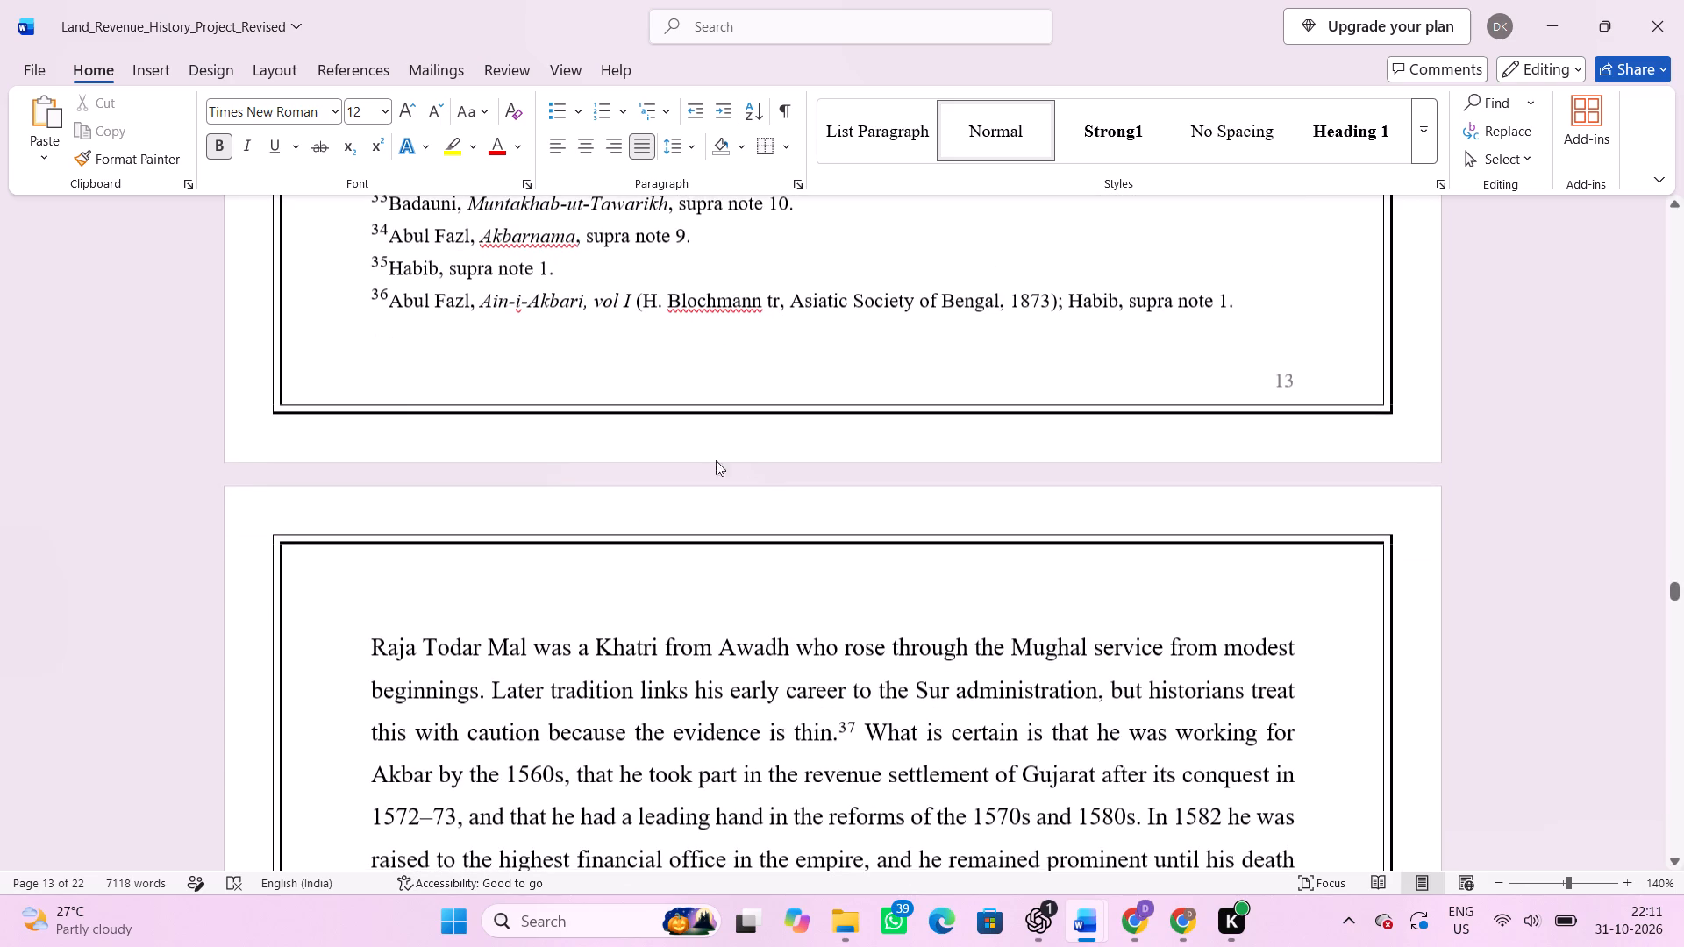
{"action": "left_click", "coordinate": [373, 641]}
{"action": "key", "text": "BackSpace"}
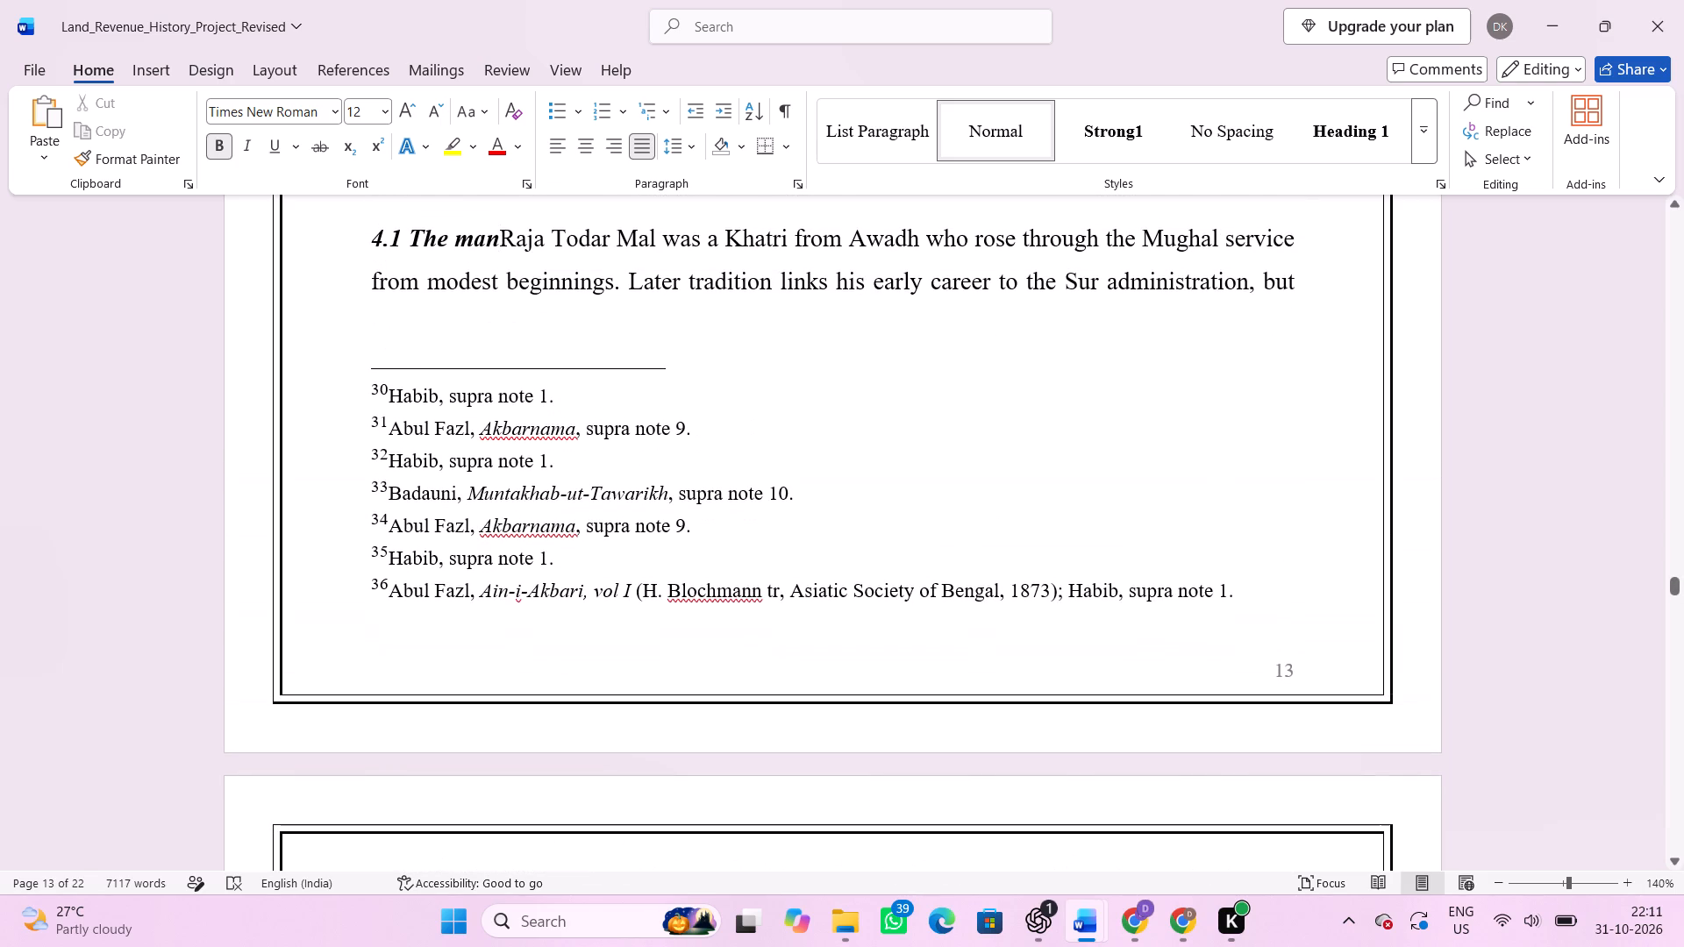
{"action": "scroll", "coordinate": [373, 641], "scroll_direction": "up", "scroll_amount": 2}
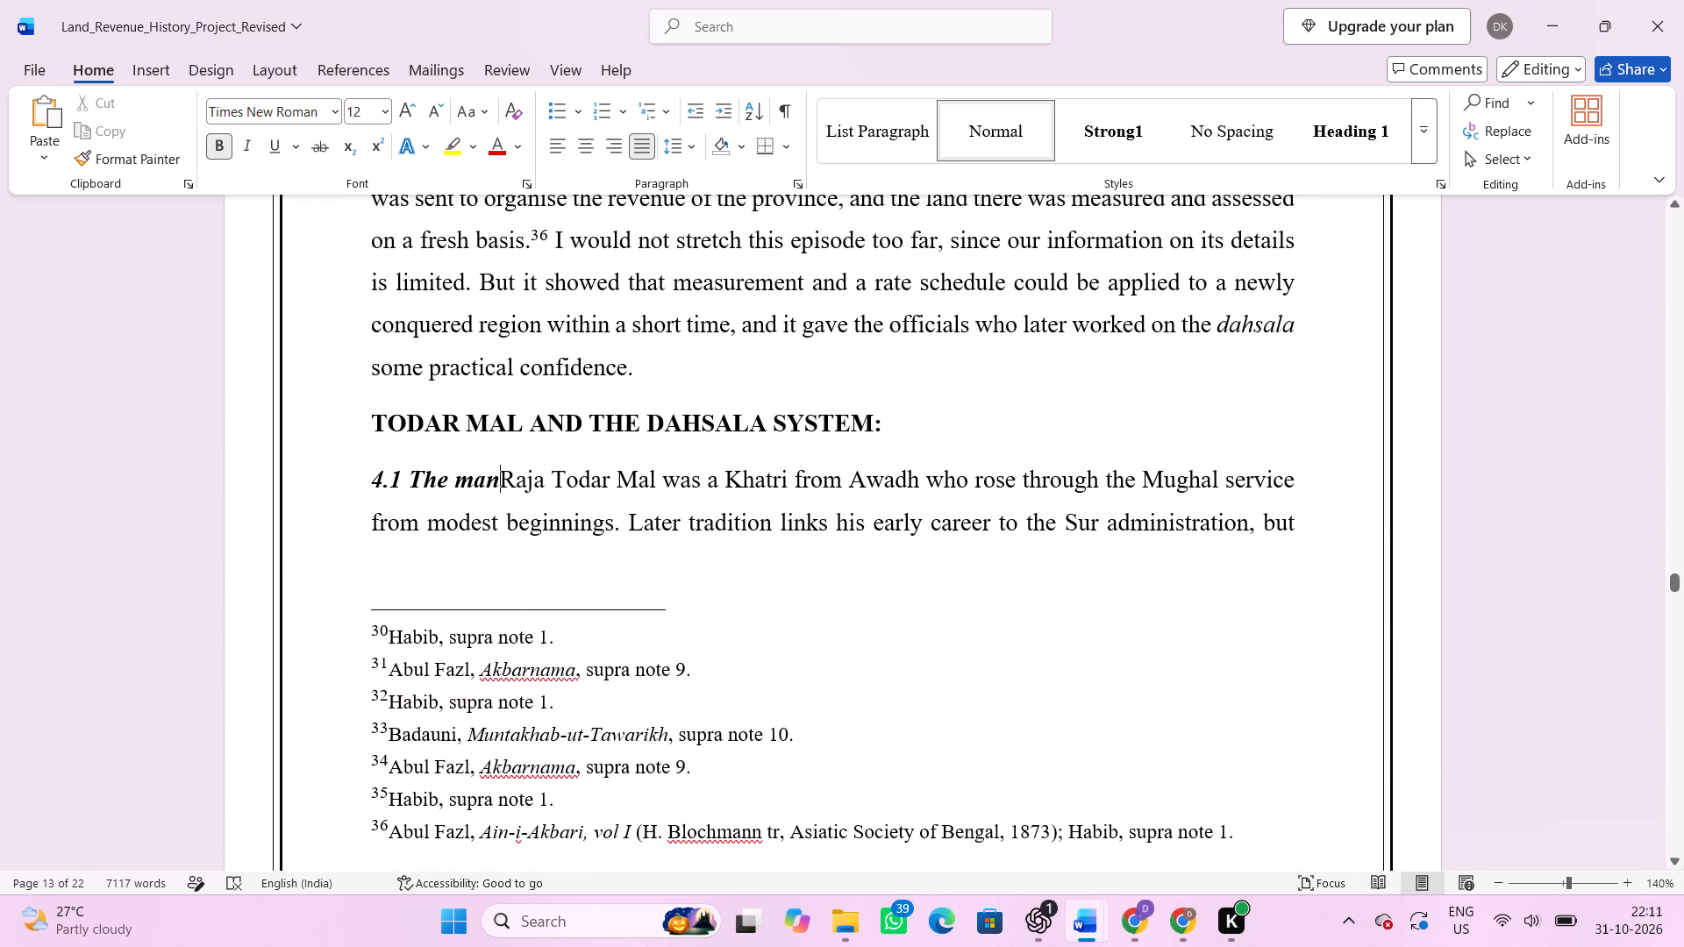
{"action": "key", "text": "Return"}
Remove the italics from the whole "4.1 The man" heading, keeping it bold.
{"action": "scroll", "coordinate": [567, 518], "scroll_direction": "up", "scroll_amount": 2}
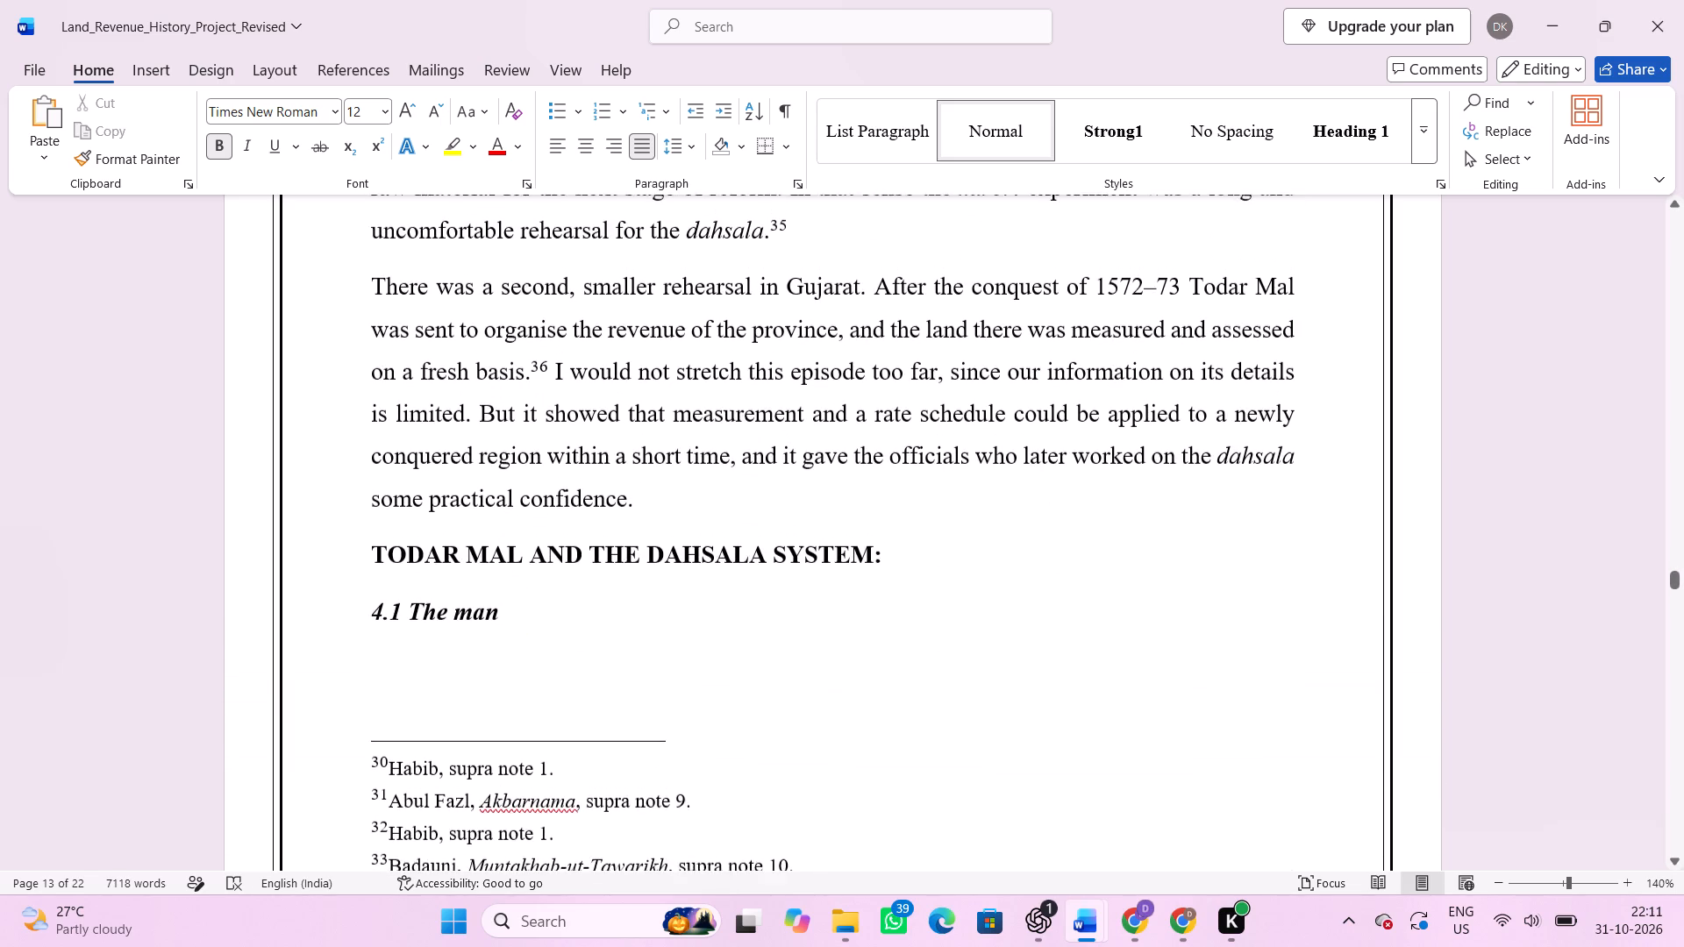
{"action": "scroll", "coordinate": [567, 518], "scroll_direction": "up", "scroll_amount": 1}
{"action": "left_click_drag", "start_coordinate": [517, 587], "coordinate": [334, 528]}
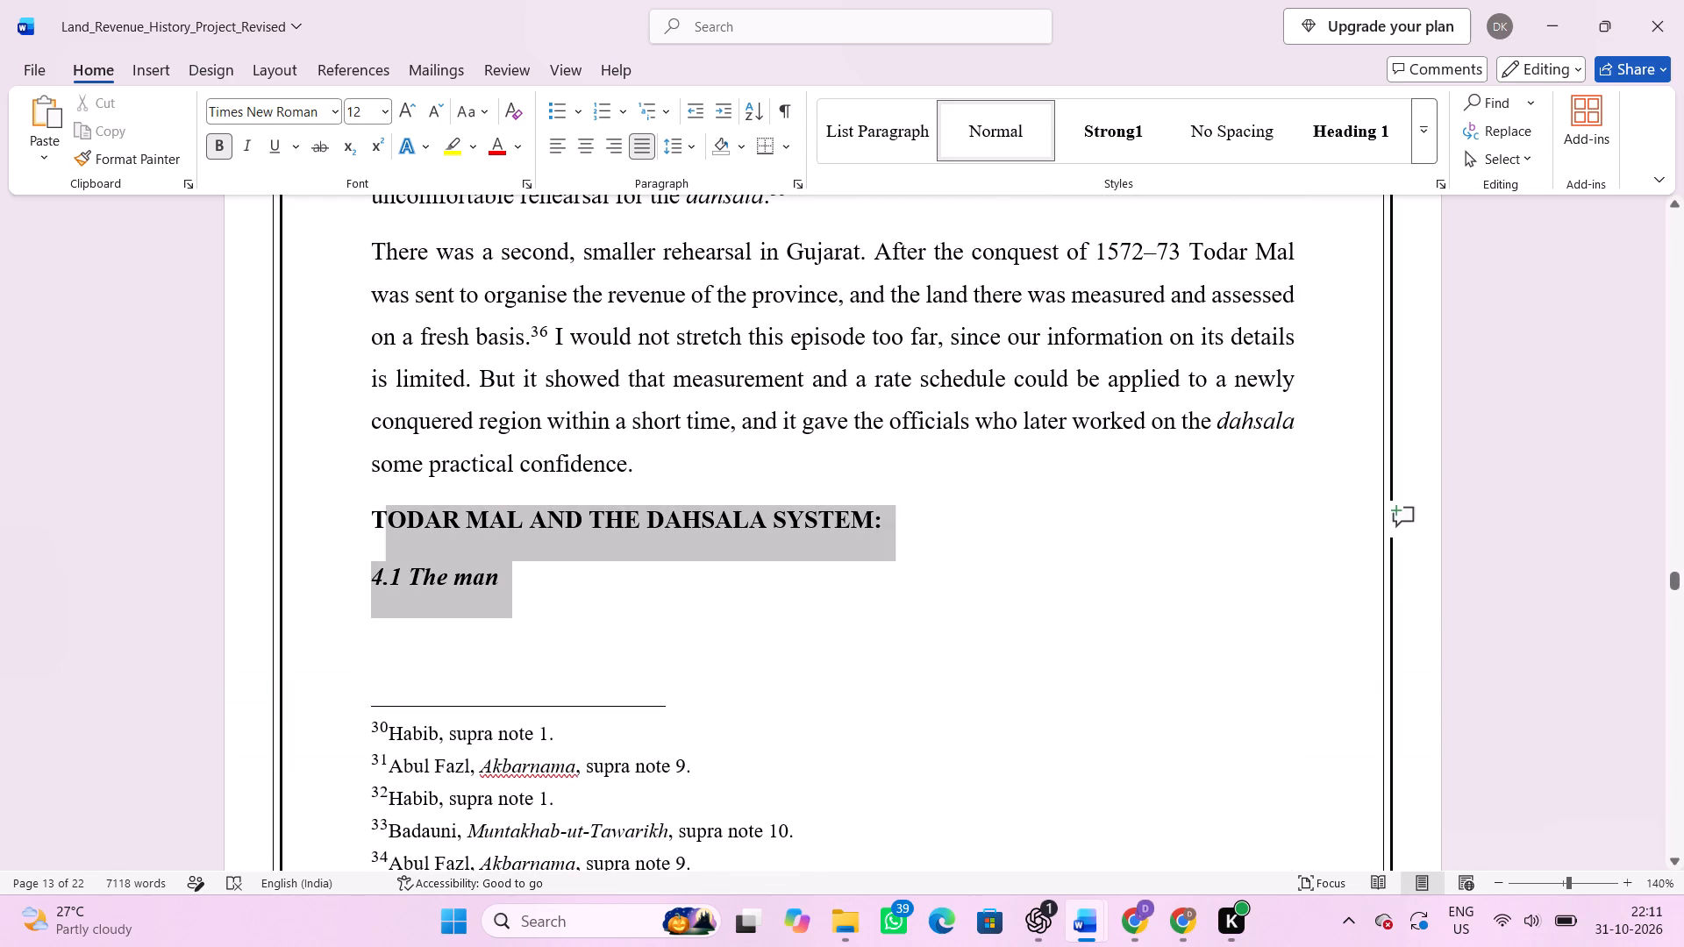
{"action": "left_click_drag", "start_coordinate": [334, 528], "coordinate": [332, 587]}
{"action": "left_click", "coordinate": [374, 552]}
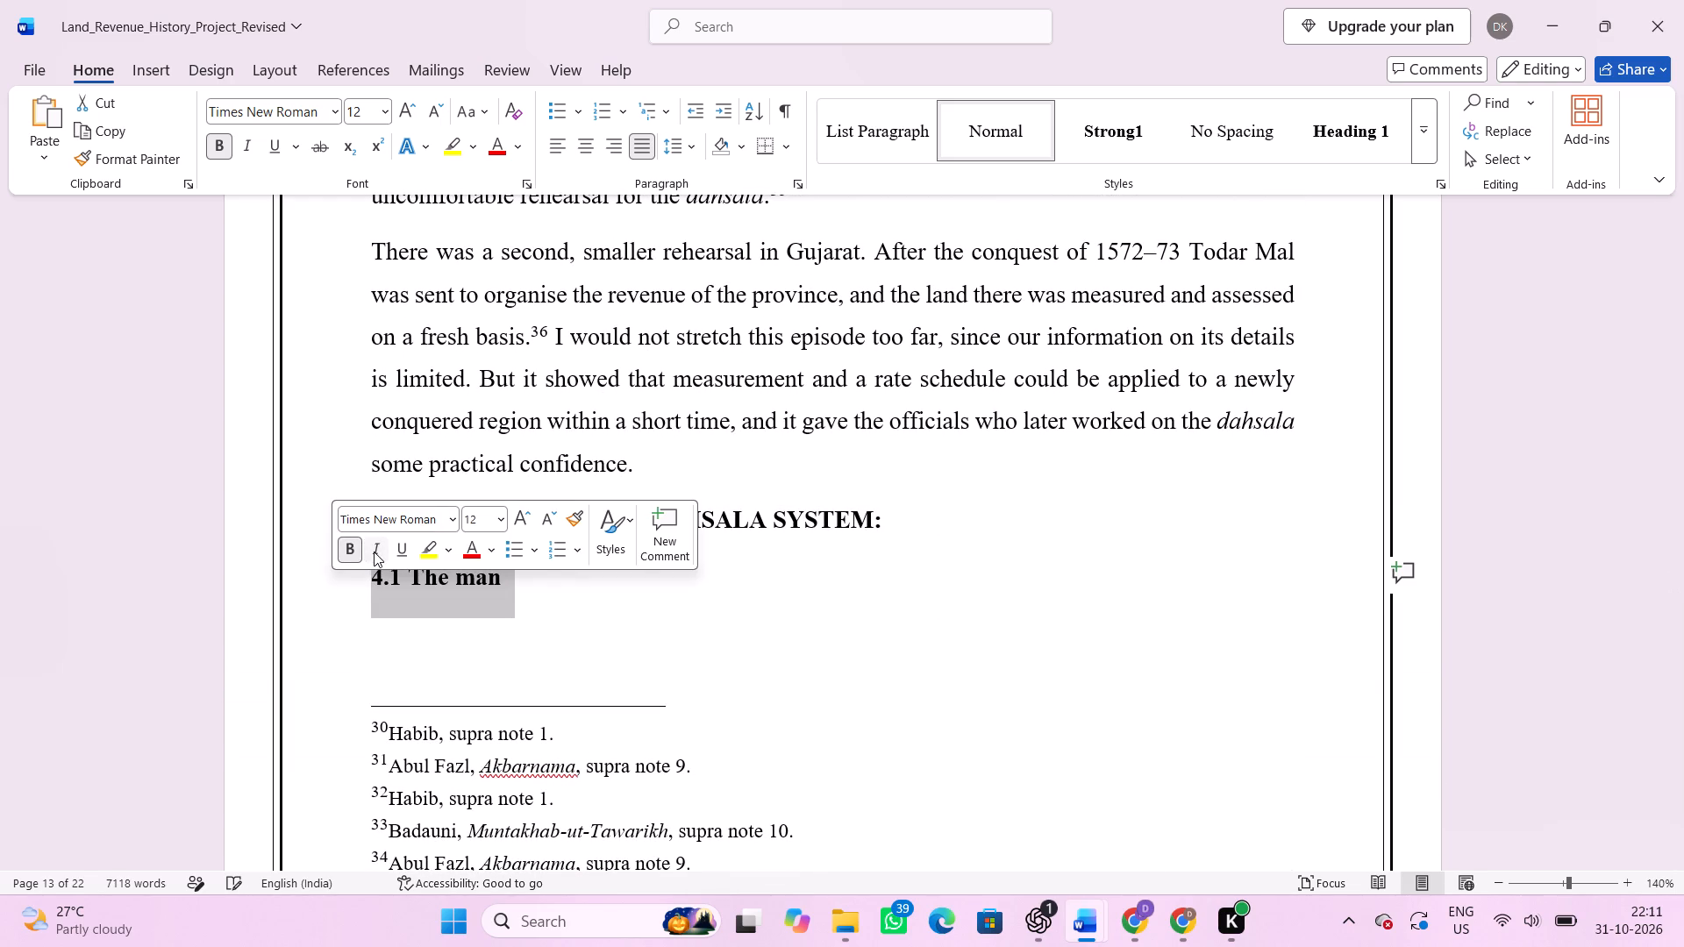
{"action": "left_click", "coordinate": [636, 652]}
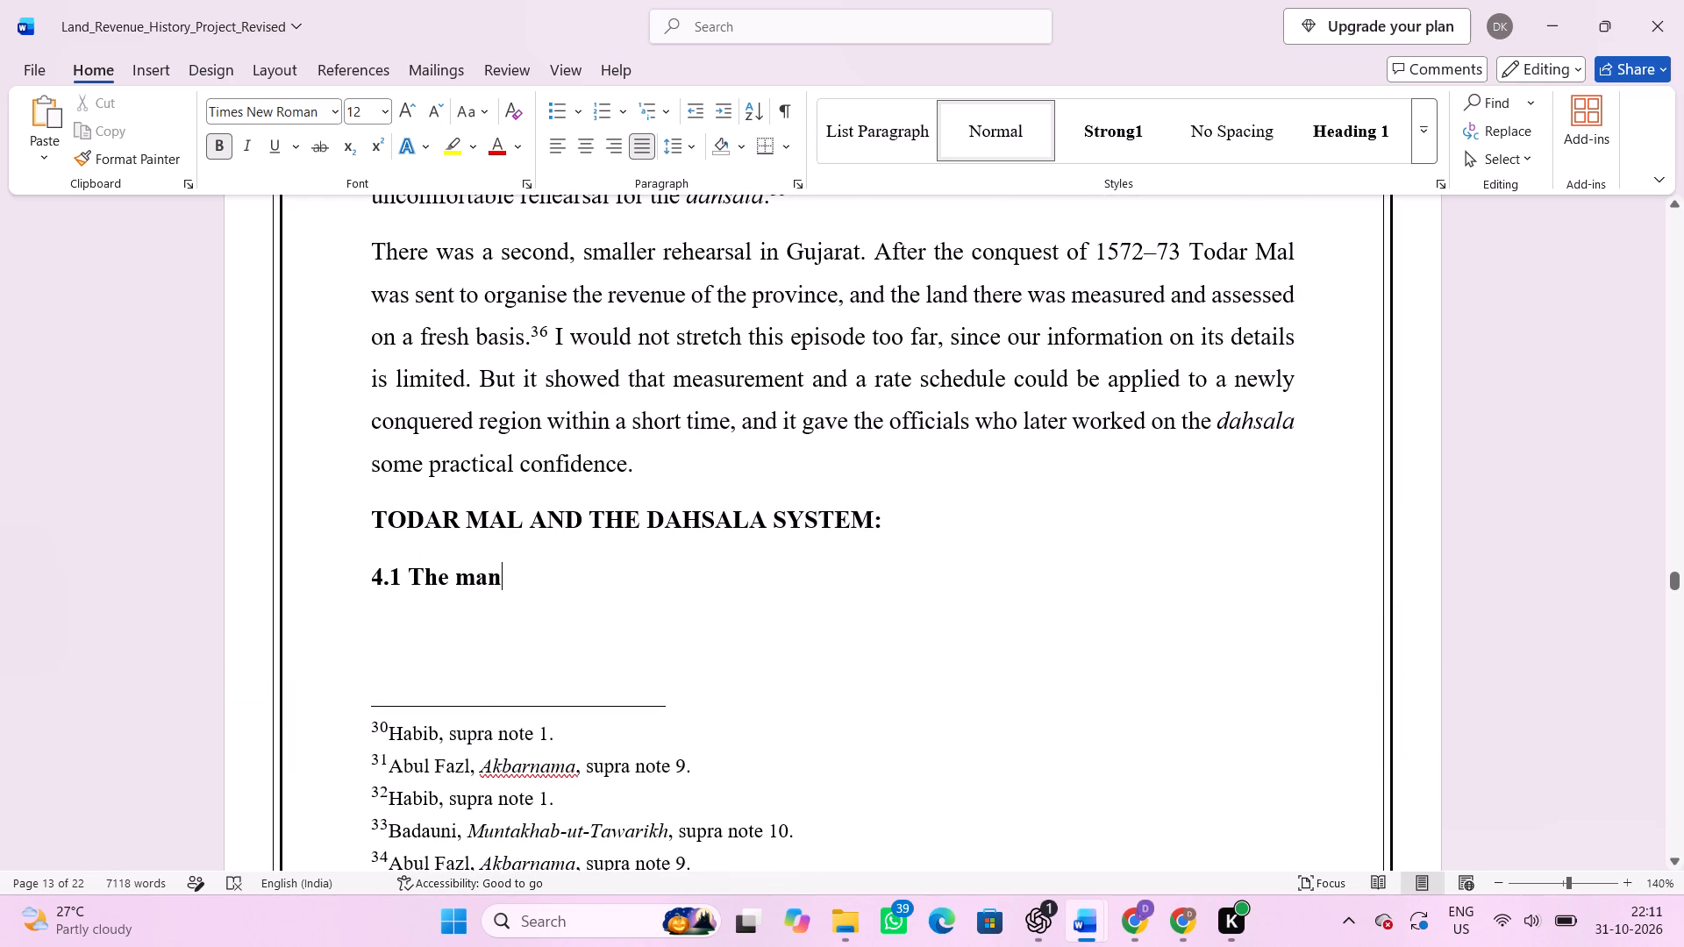
Remove the italics from the "4.2 What was the dahsala?" heading on page 14, keeping it bold.
{"action": "scroll", "coordinate": [489, 706], "scroll_direction": "down", "scroll_amount": 3}
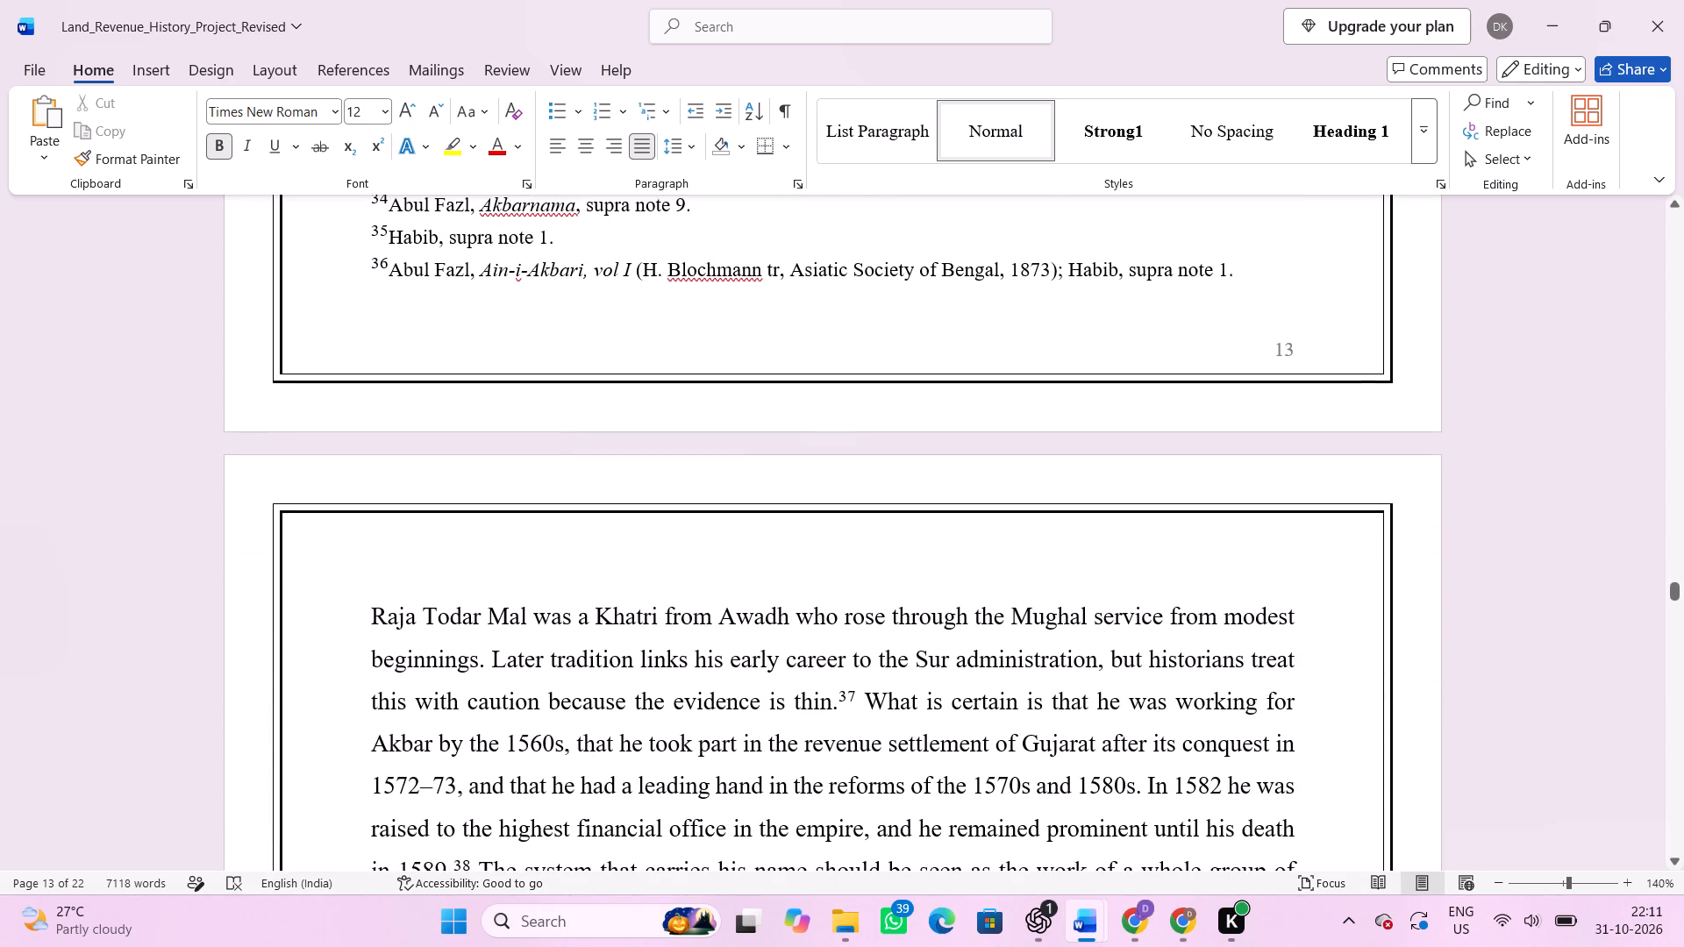
{"action": "scroll", "coordinate": [489, 706], "scroll_direction": "down", "scroll_amount": 1}
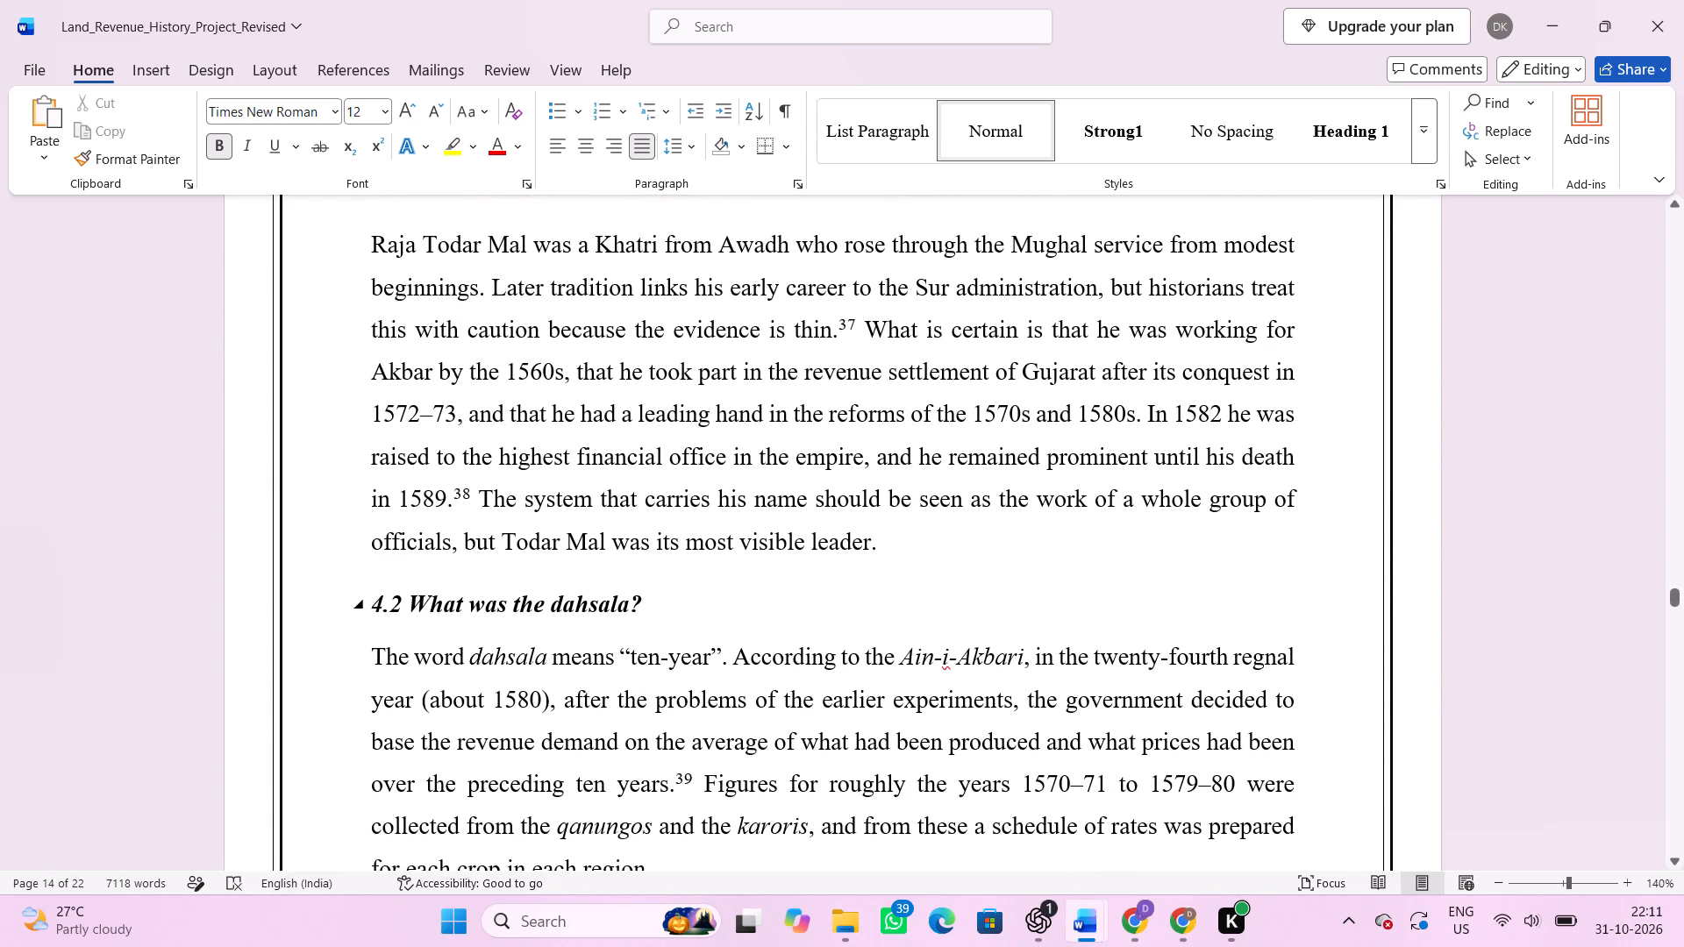
{"action": "left_click_drag", "start_coordinate": [642, 619], "coordinate": [368, 614]}
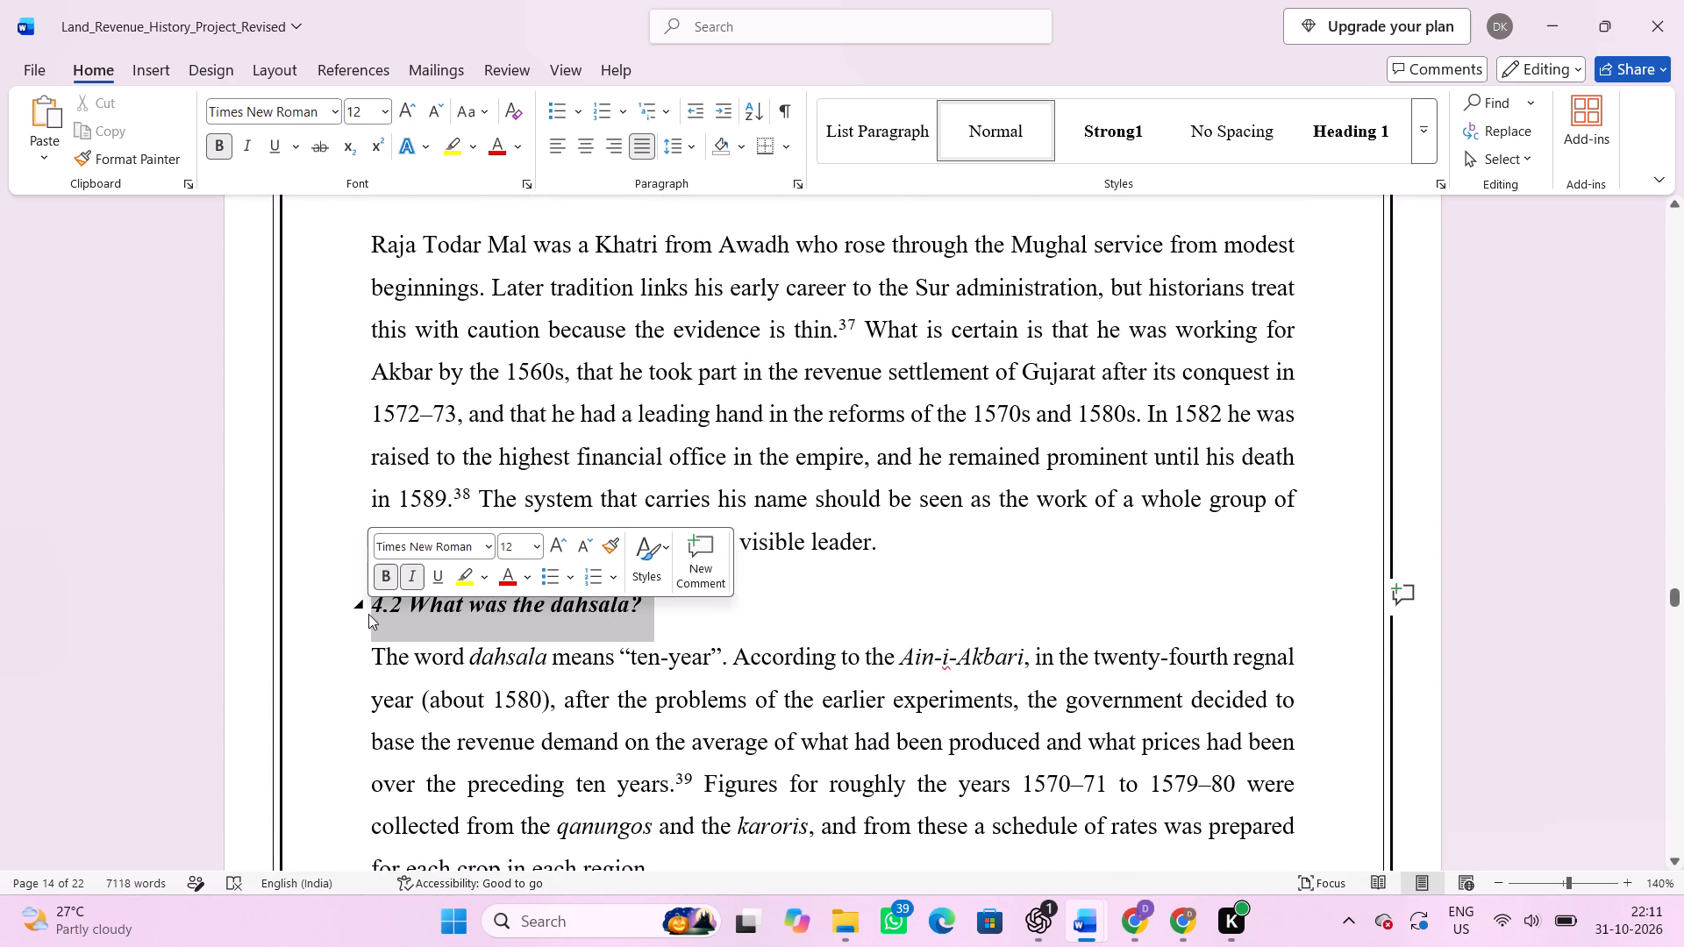
{"action": "left_click", "coordinate": [408, 567]}
Apply the suggested grammar correction "common misunderstanding need" to the flagged phrase opening the second paragraph of section 4.2.
{"action": "scroll", "coordinate": [440, 658], "scroll_direction": "down", "scroll_amount": 1}
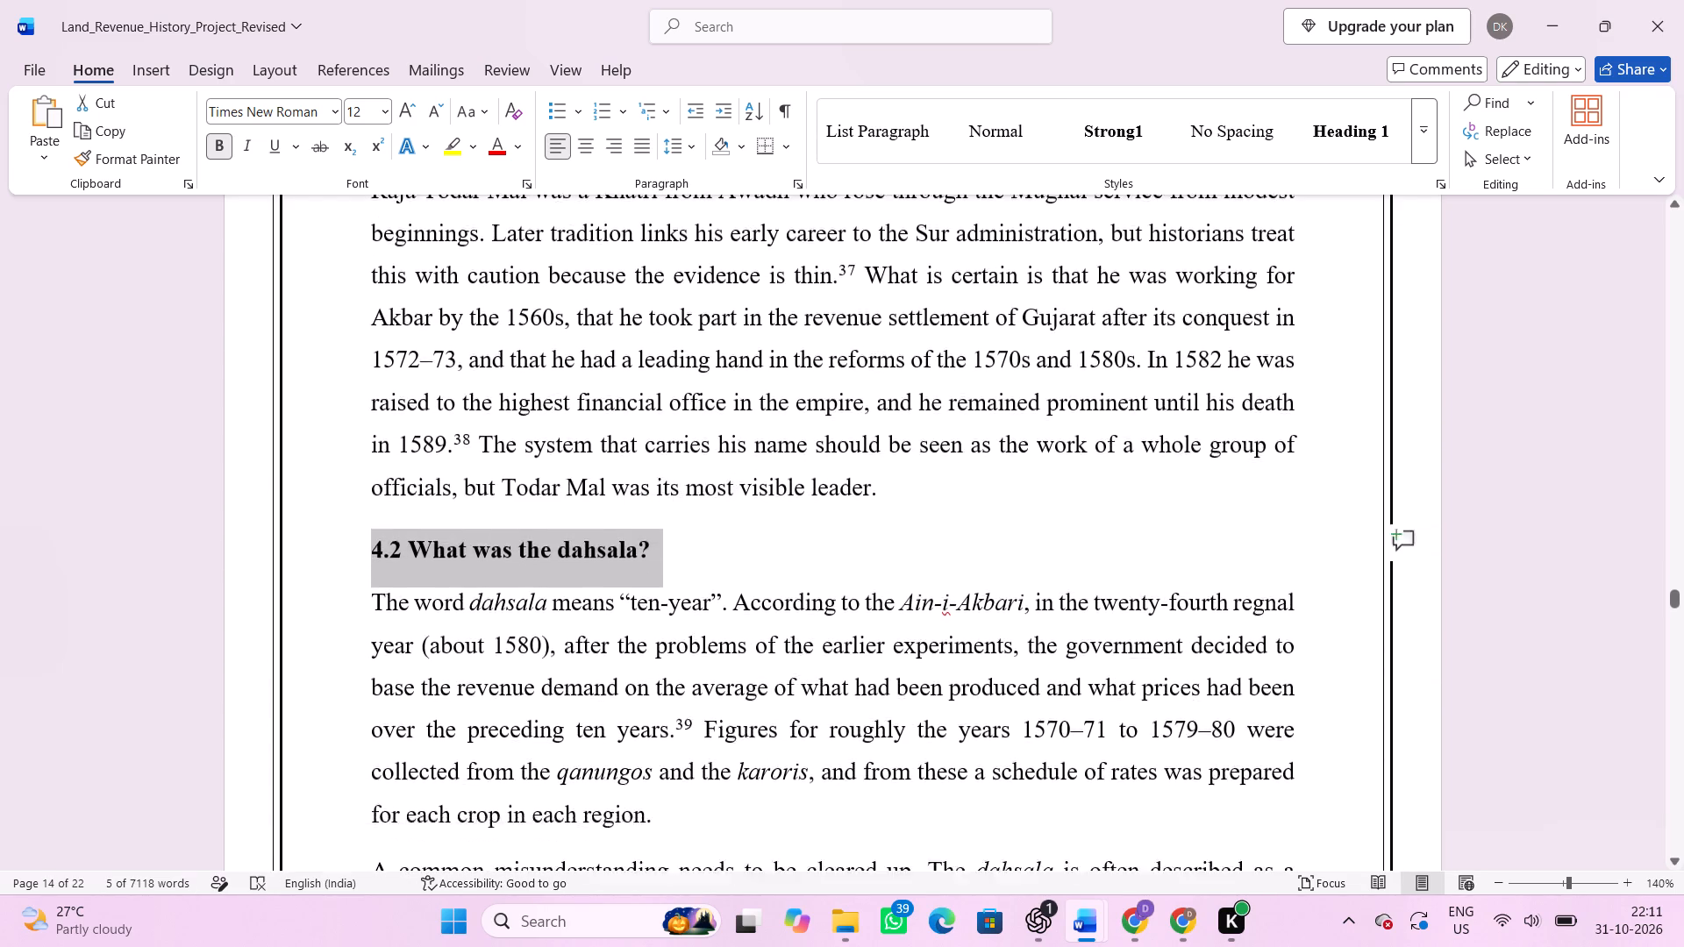
{"action": "scroll", "coordinate": [440, 658], "scroll_direction": "down", "scroll_amount": 1}
{"action": "left_click", "coordinate": [523, 694]}
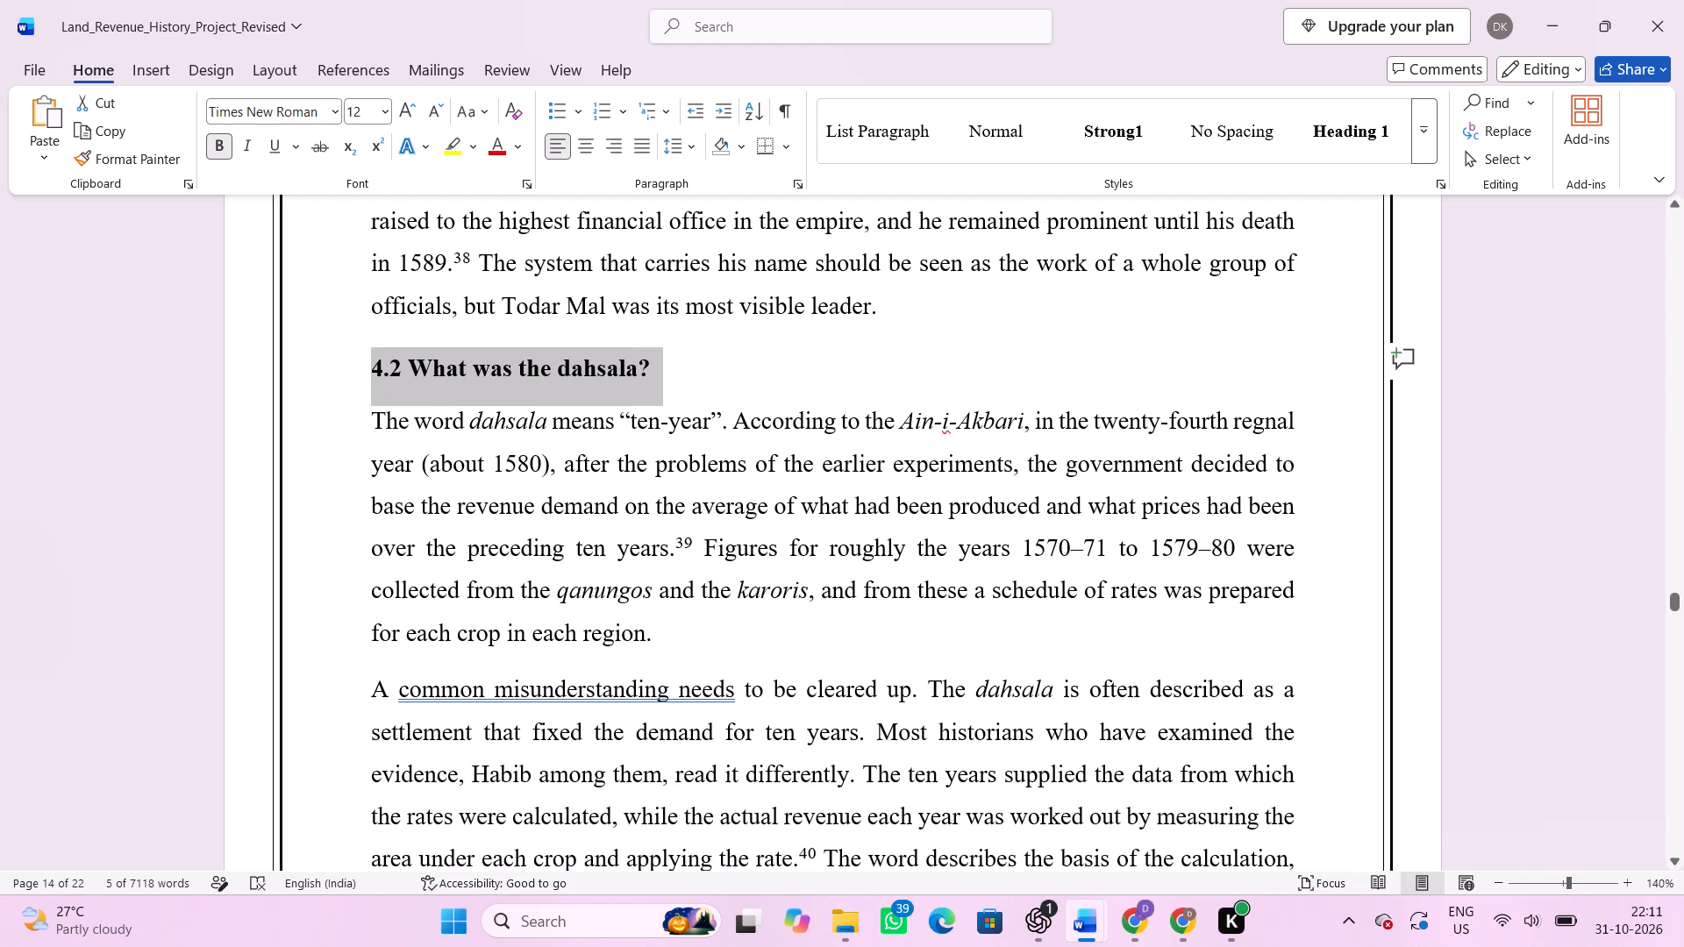
{"action": "right_click", "coordinate": [523, 694]}
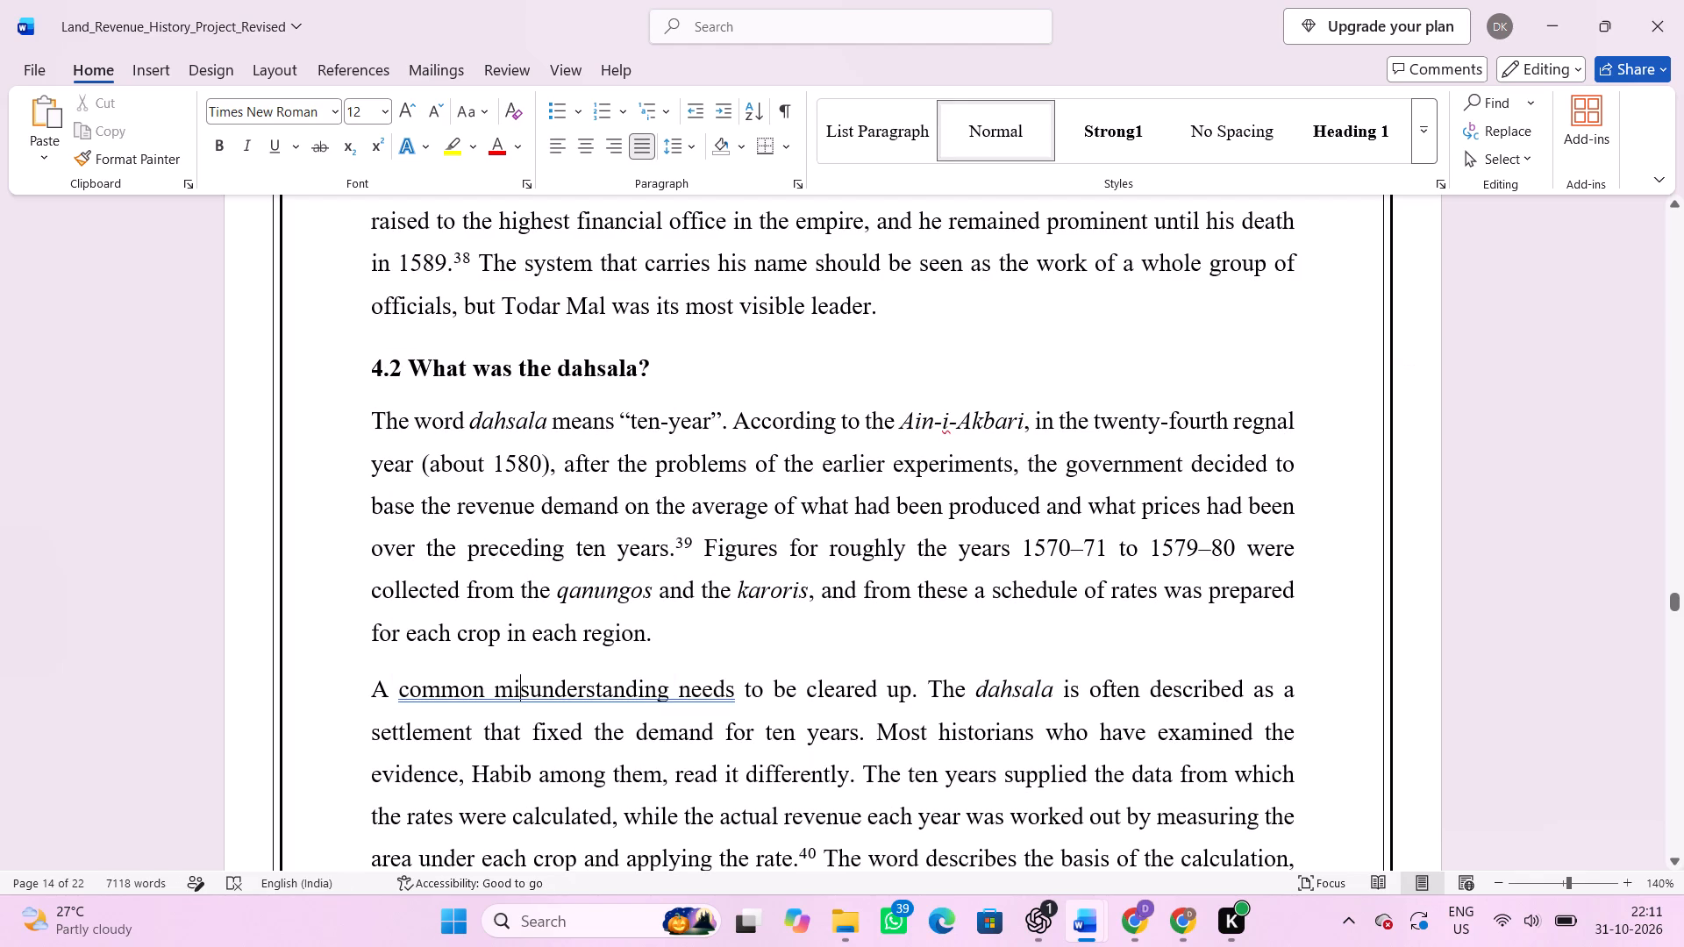
{"action": "left_click", "coordinate": [523, 267]}
{"action": "left_click", "coordinate": [541, 682]}
{"action": "right_click", "coordinate": [541, 682]}
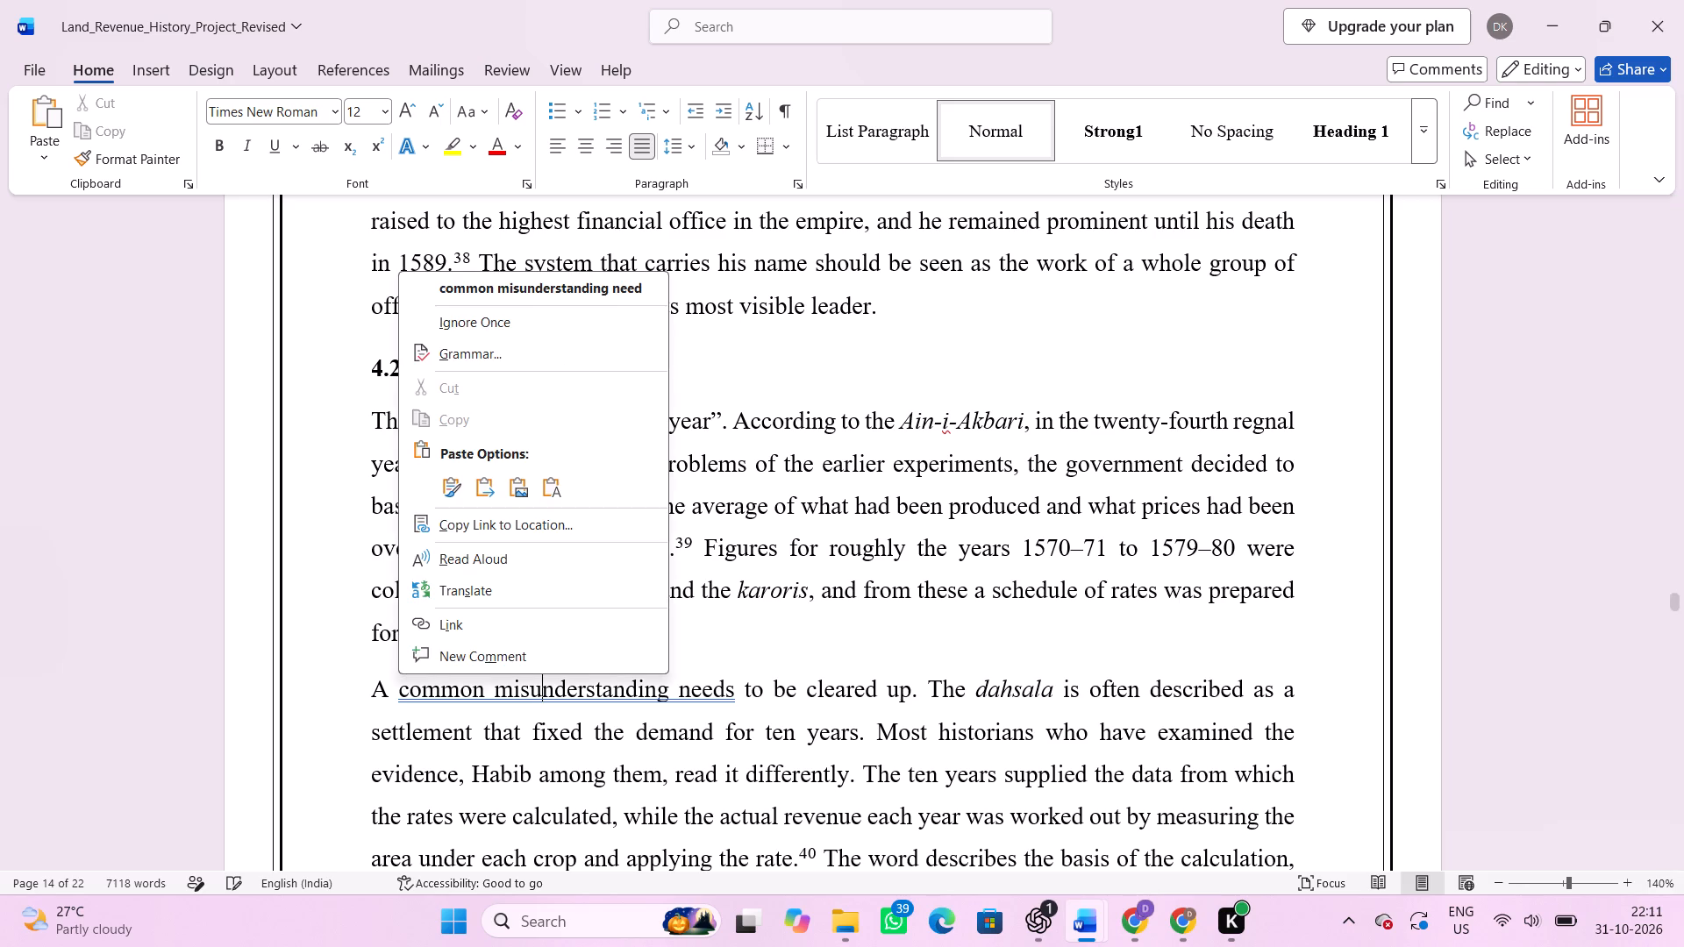
{"action": "left_click", "coordinate": [618, 283]}
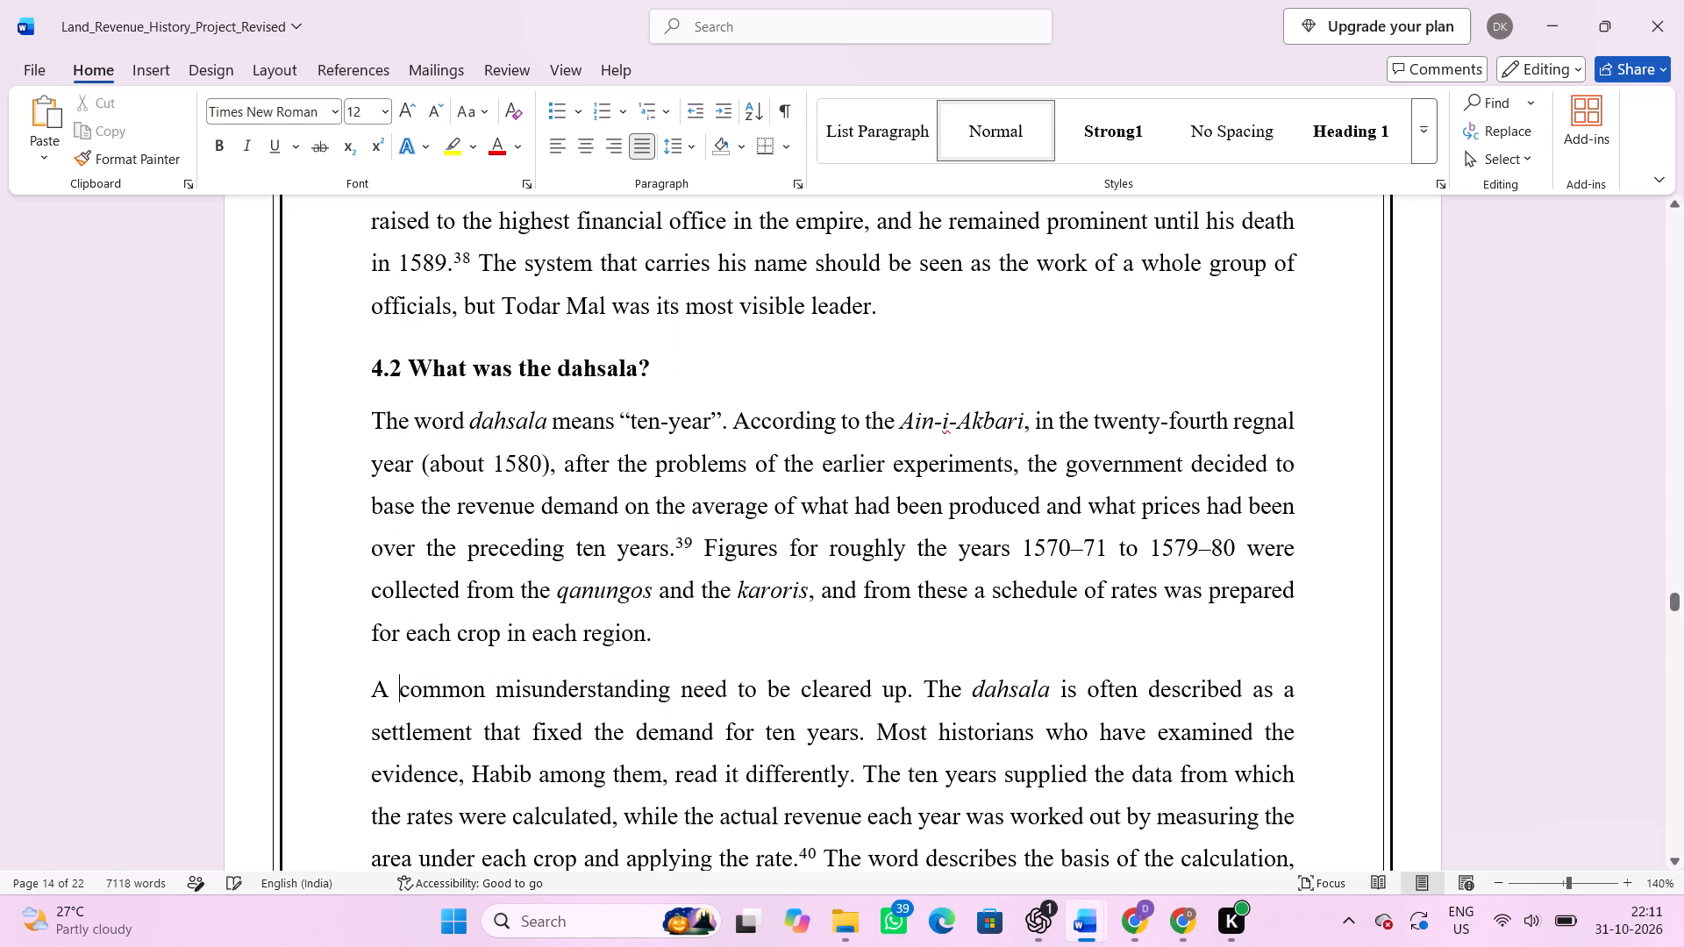
Remove the italics from "Akbarnama" and "Ain-i-Akbari" in footnote 38 and from "Ain-i-Akbari" in footnote 39.
{"action": "scroll", "coordinate": [542, 738], "scroll_direction": "down", "scroll_amount": 2}
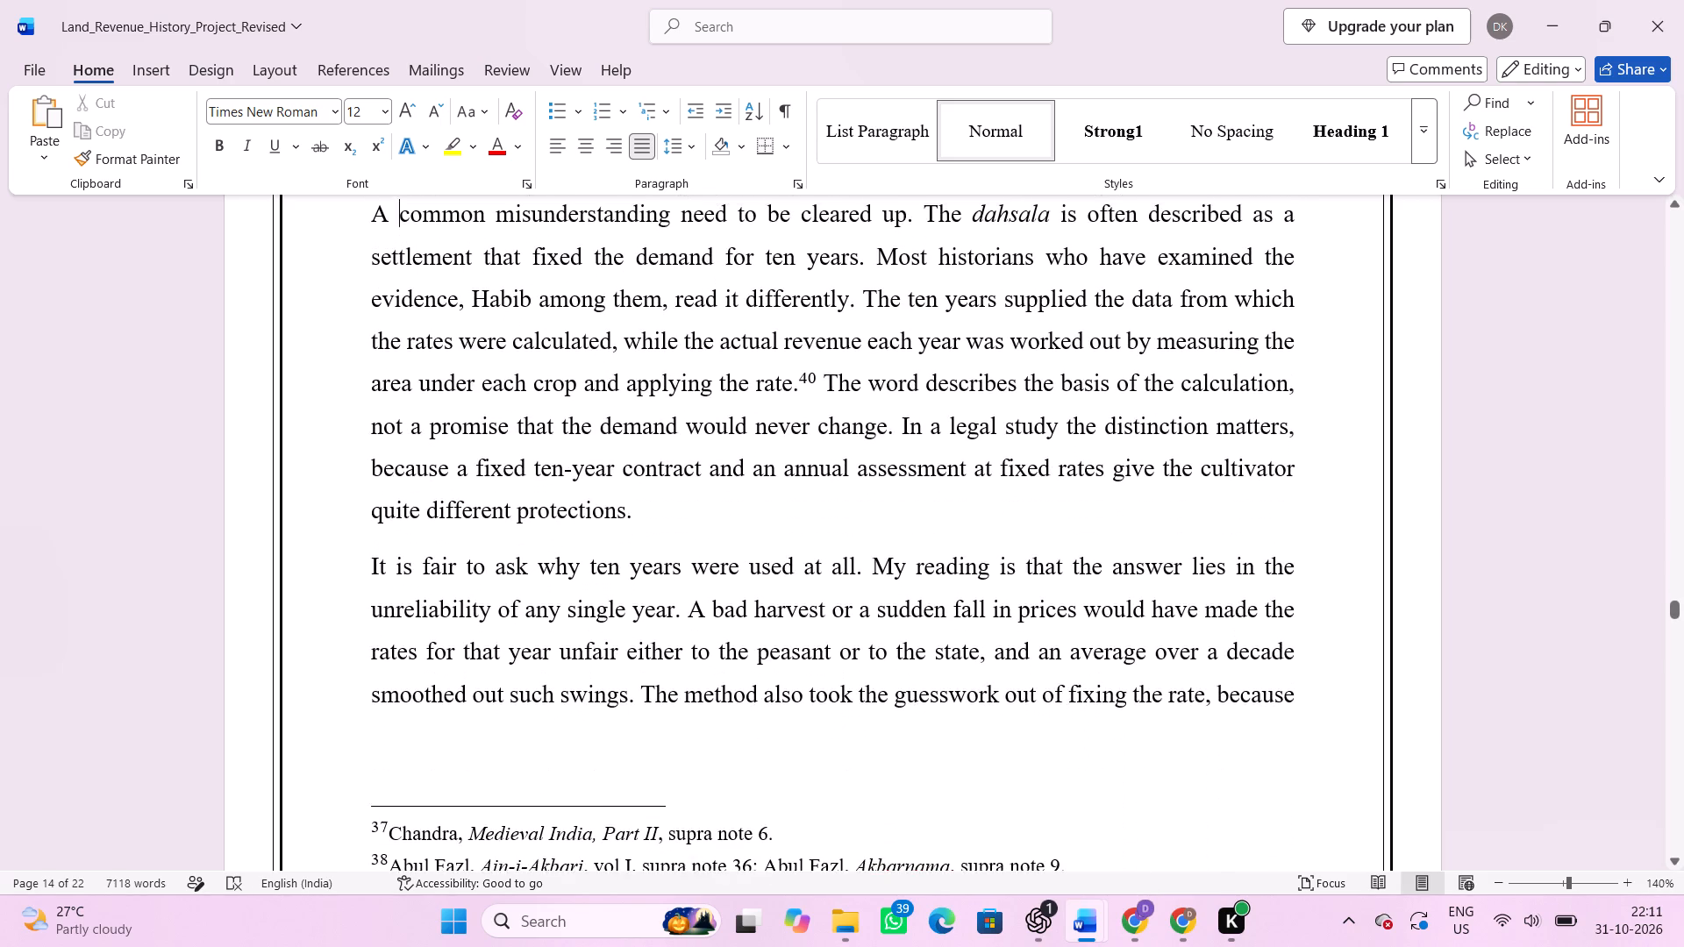
{"action": "scroll", "coordinate": [542, 738], "scroll_direction": "down", "scroll_amount": 1}
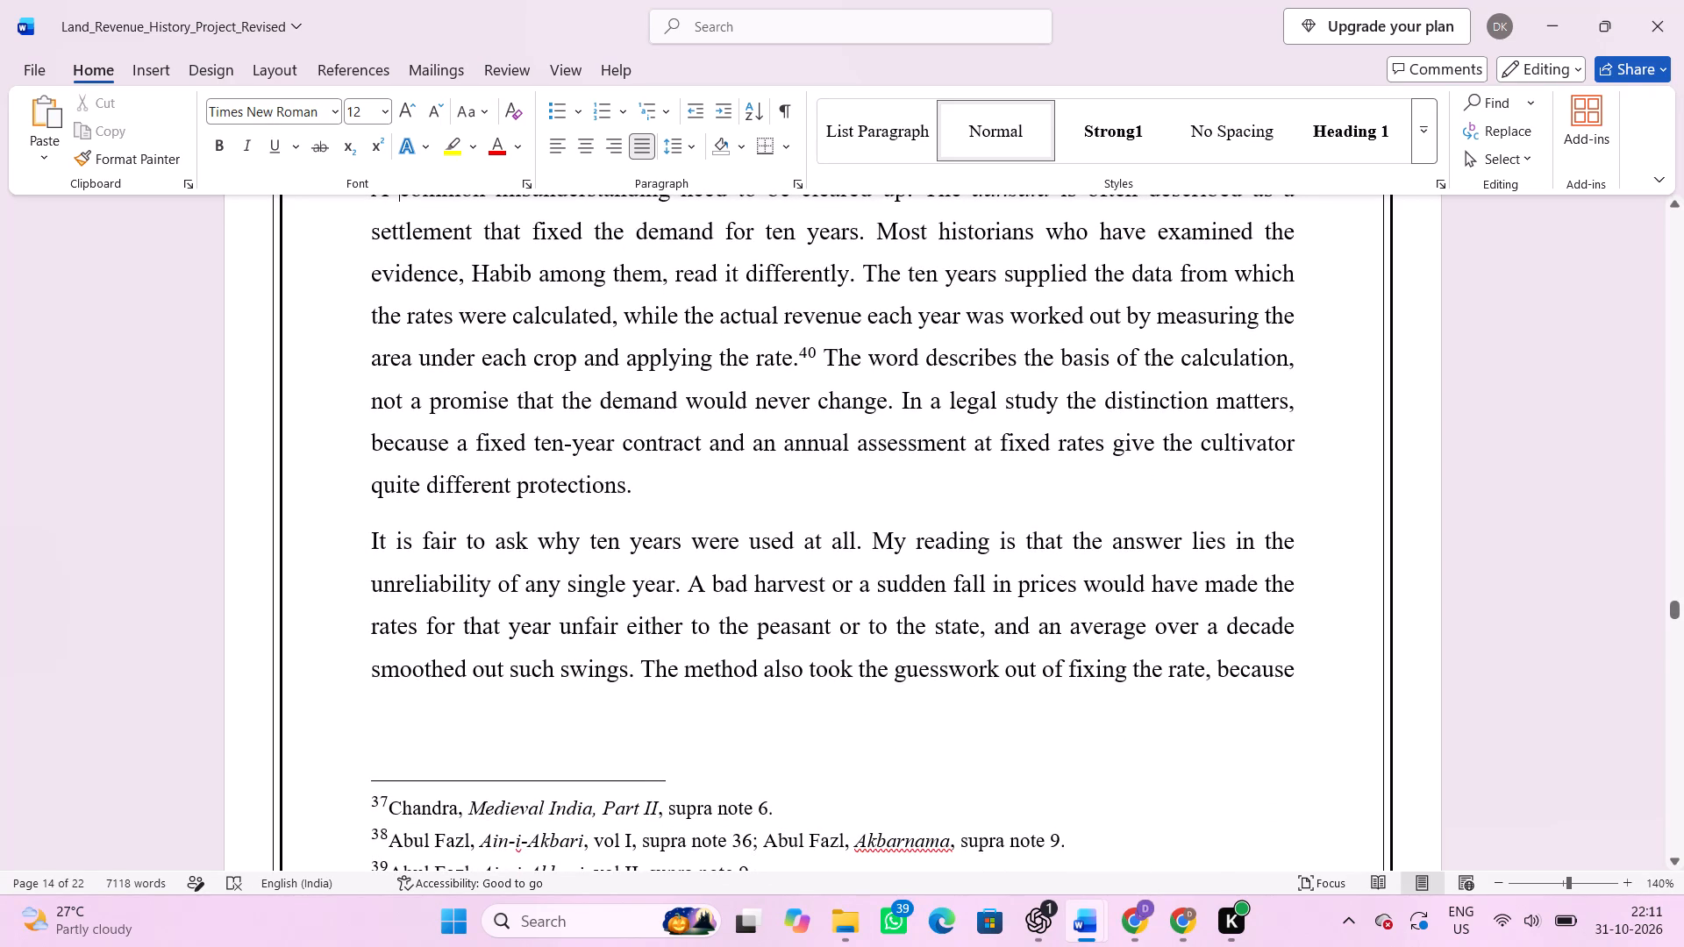
{"action": "scroll", "coordinate": [542, 738], "scroll_direction": "down", "scroll_amount": 1}
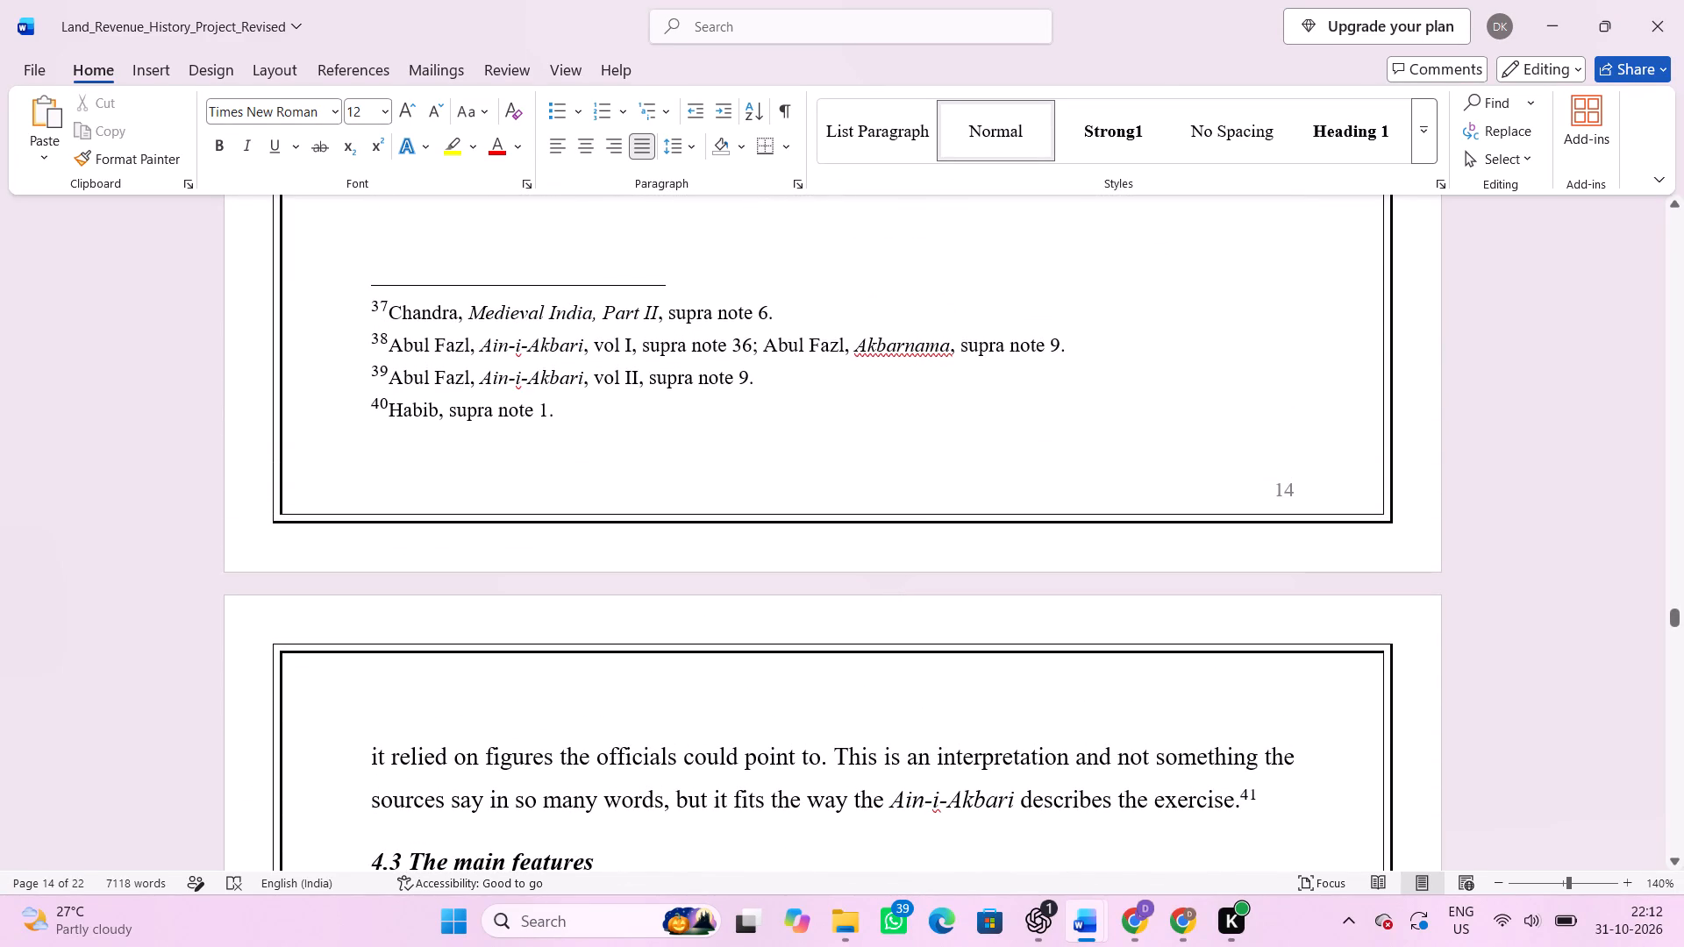
{"action": "left_click_drag", "start_coordinate": [953, 350], "coordinate": [881, 349]}
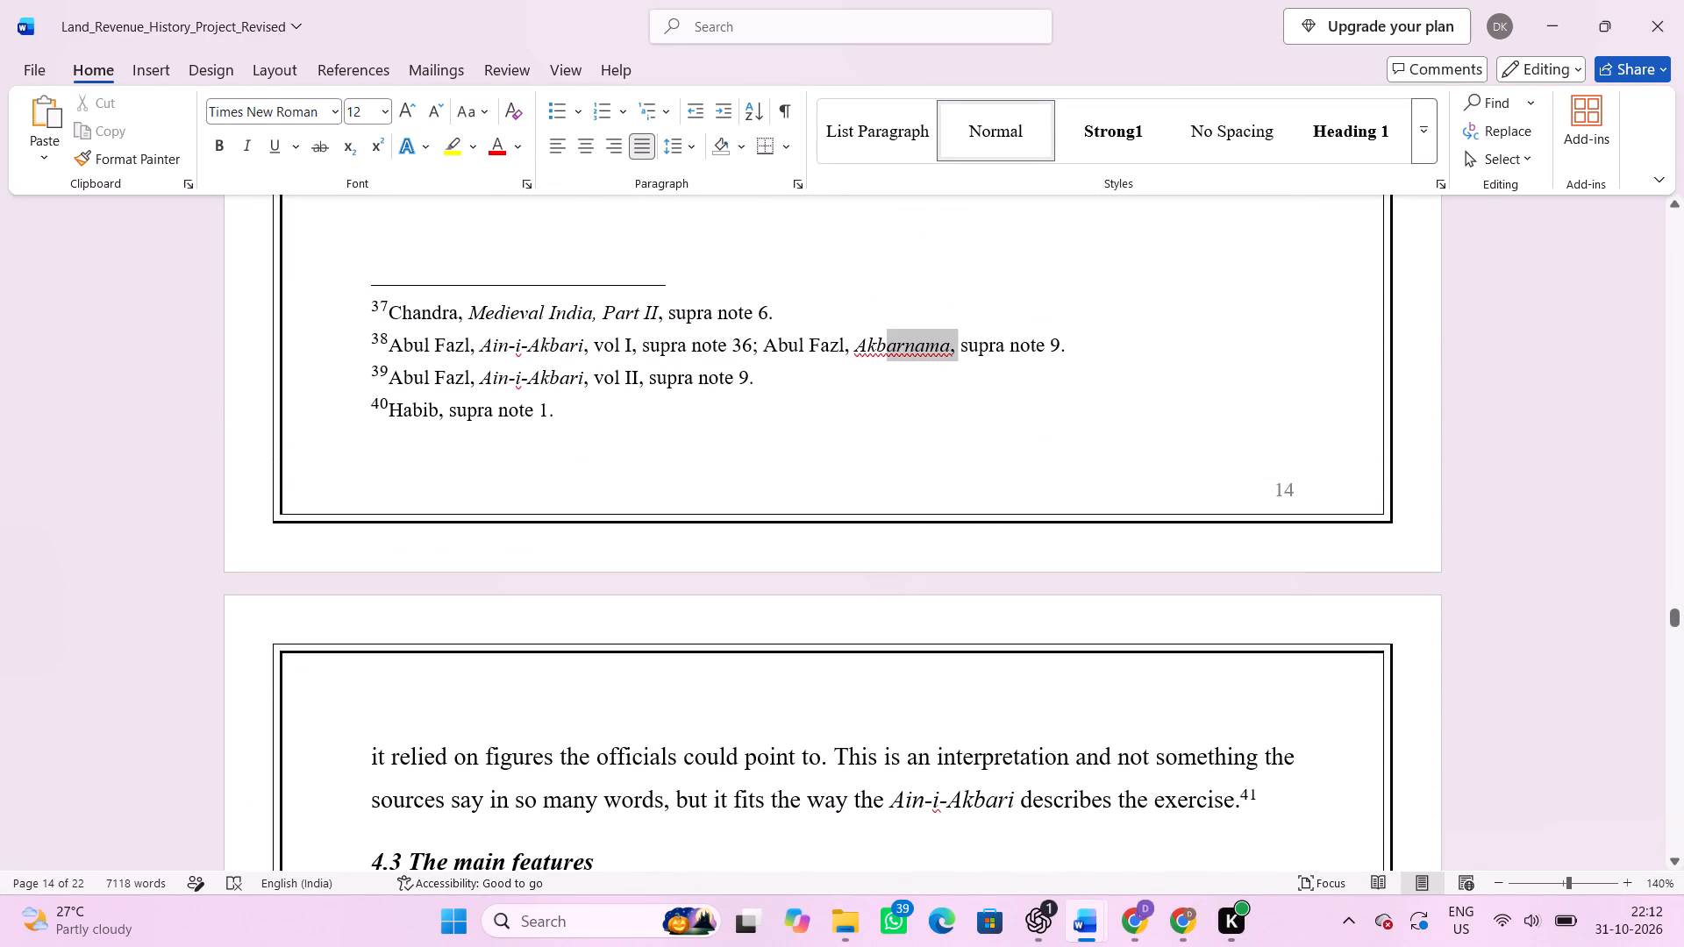
{"action": "left_click_drag", "start_coordinate": [881, 349], "coordinate": [867, 345]}
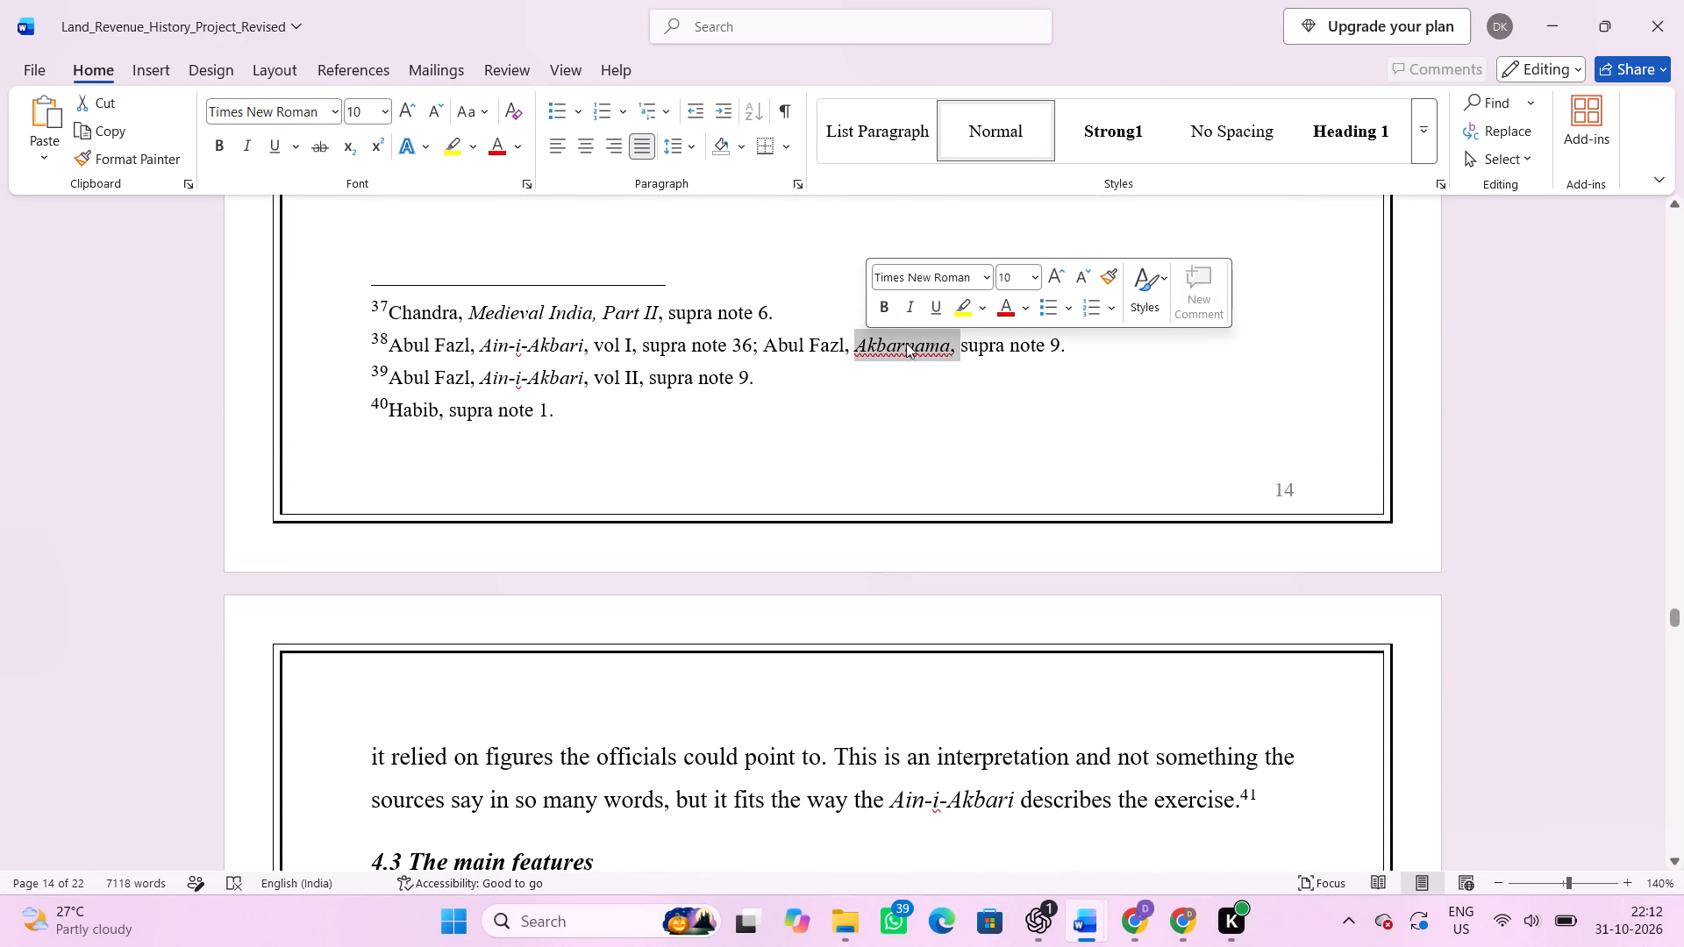
{"action": "left_click", "coordinate": [916, 300]}
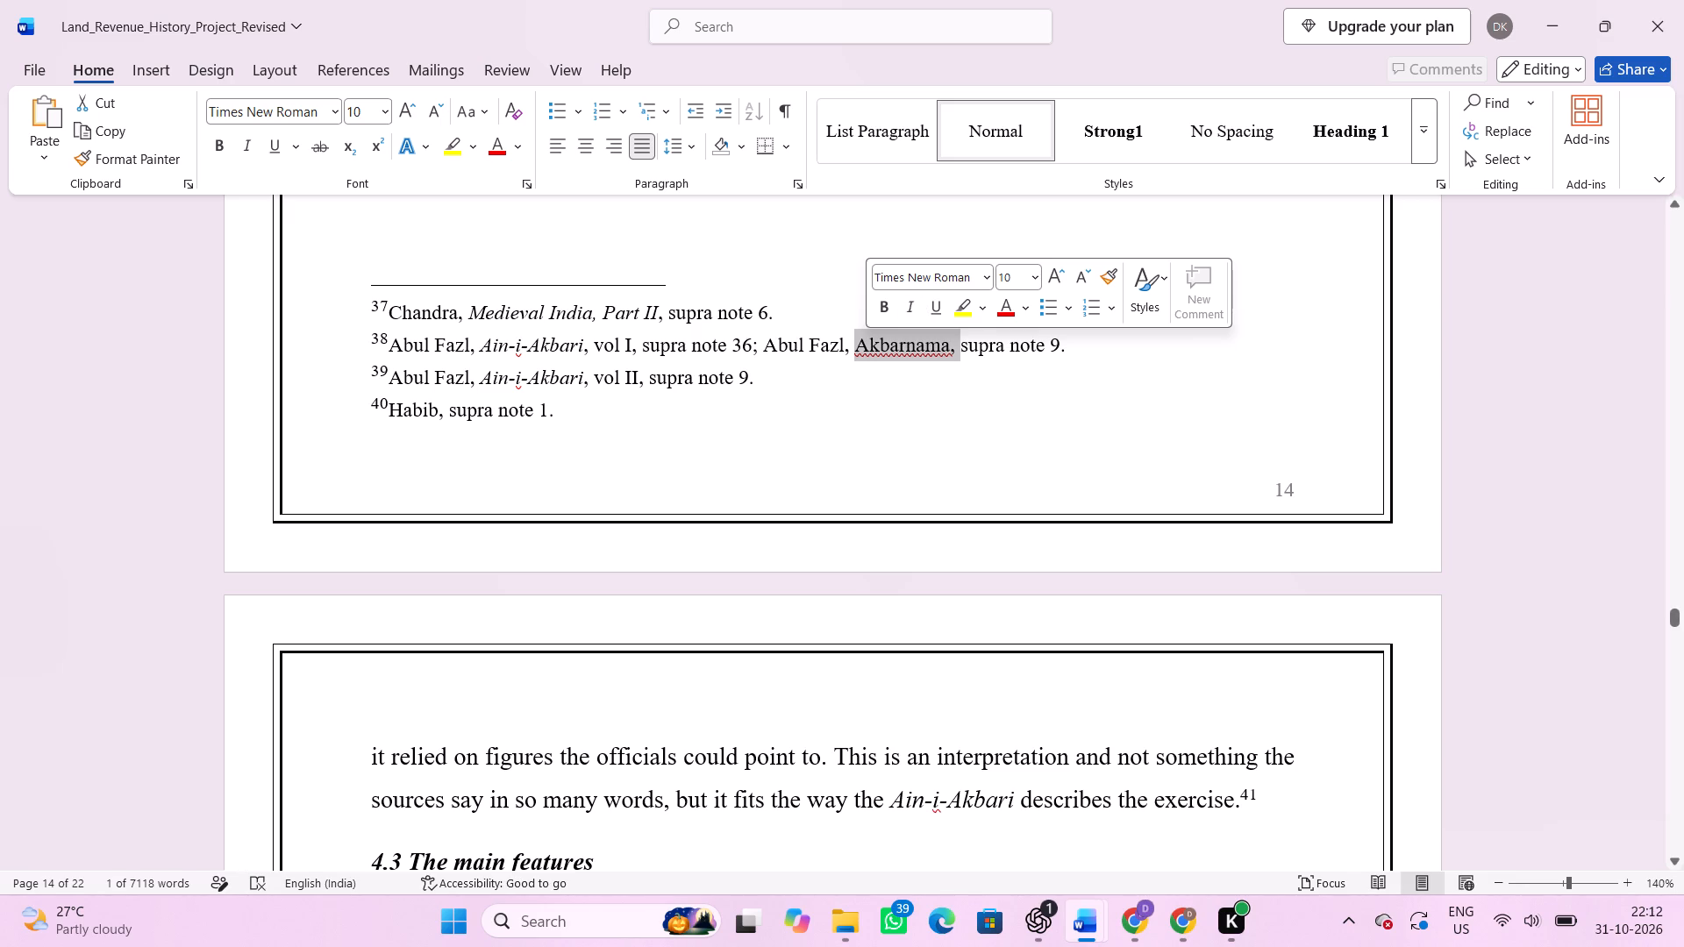
{"action": "left_click_drag", "start_coordinate": [589, 358], "coordinate": [486, 342]}
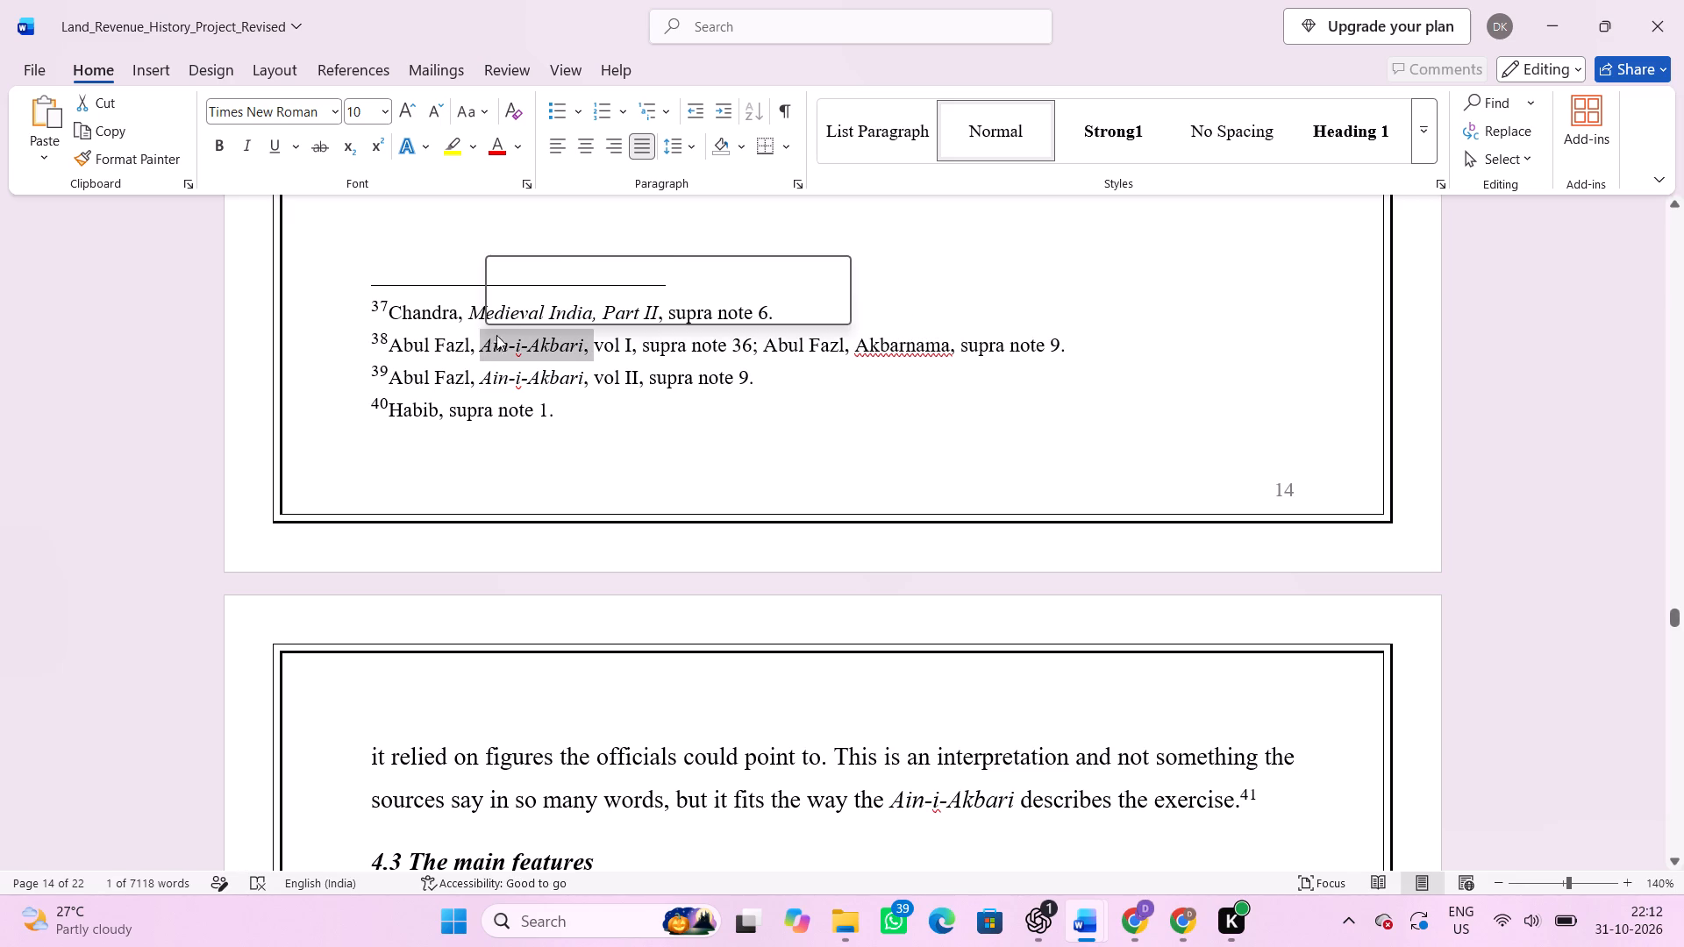
{"action": "left_click", "coordinate": [528, 303]}
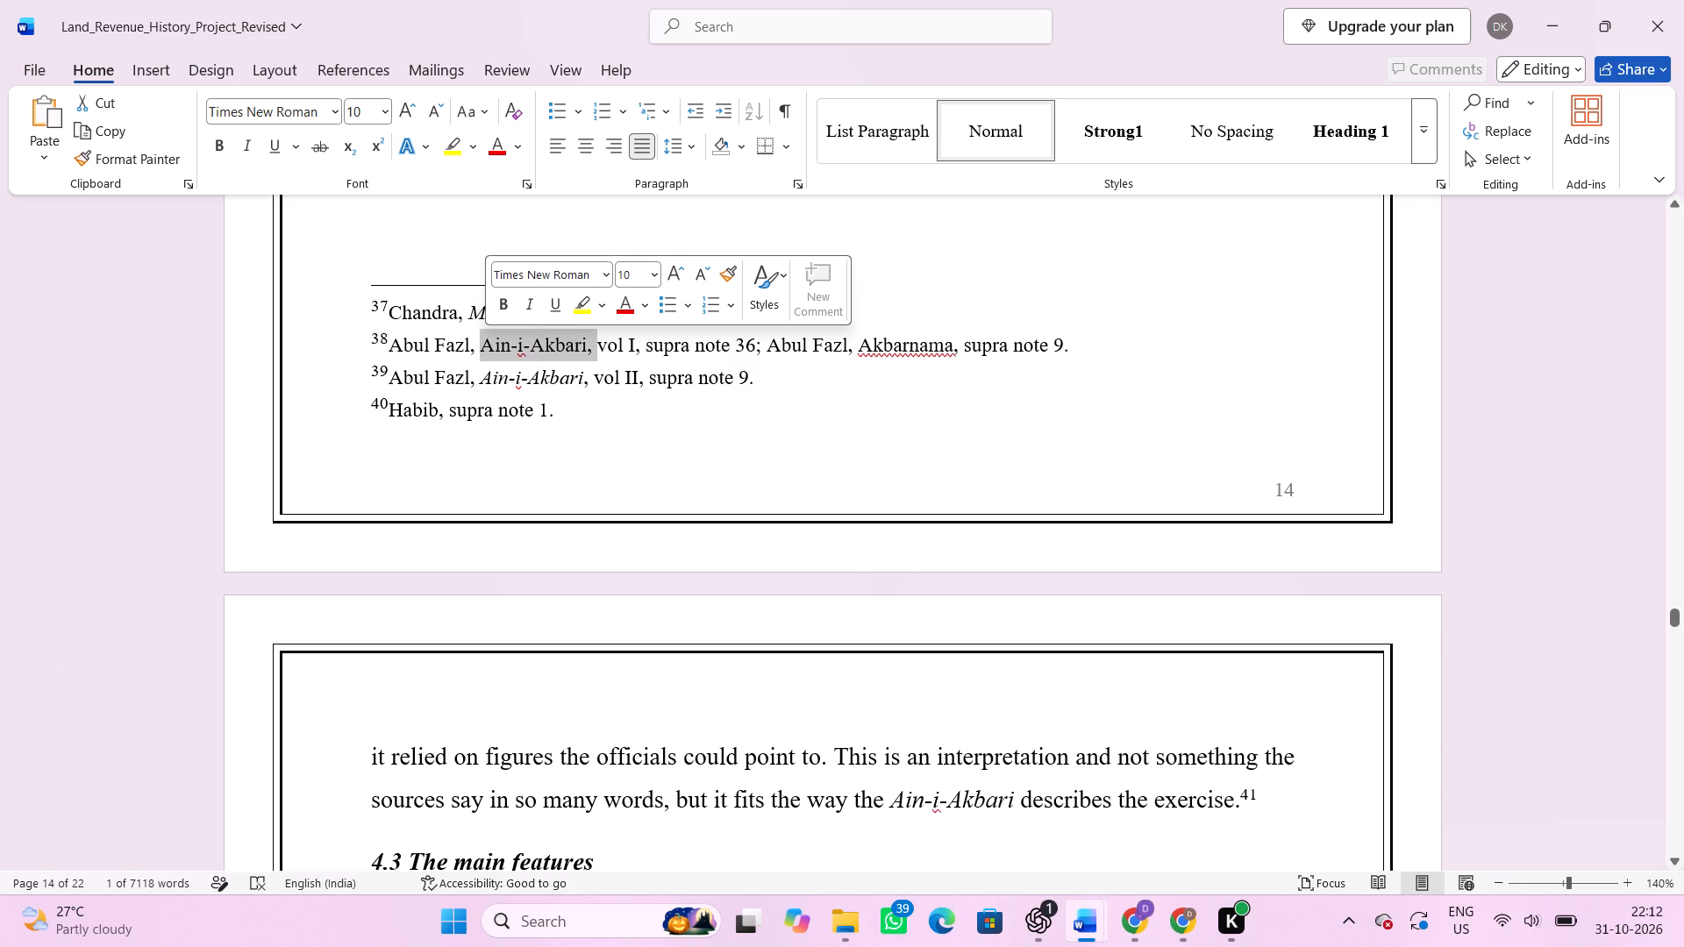
{"action": "left_click_drag", "start_coordinate": [589, 383], "coordinate": [487, 378]}
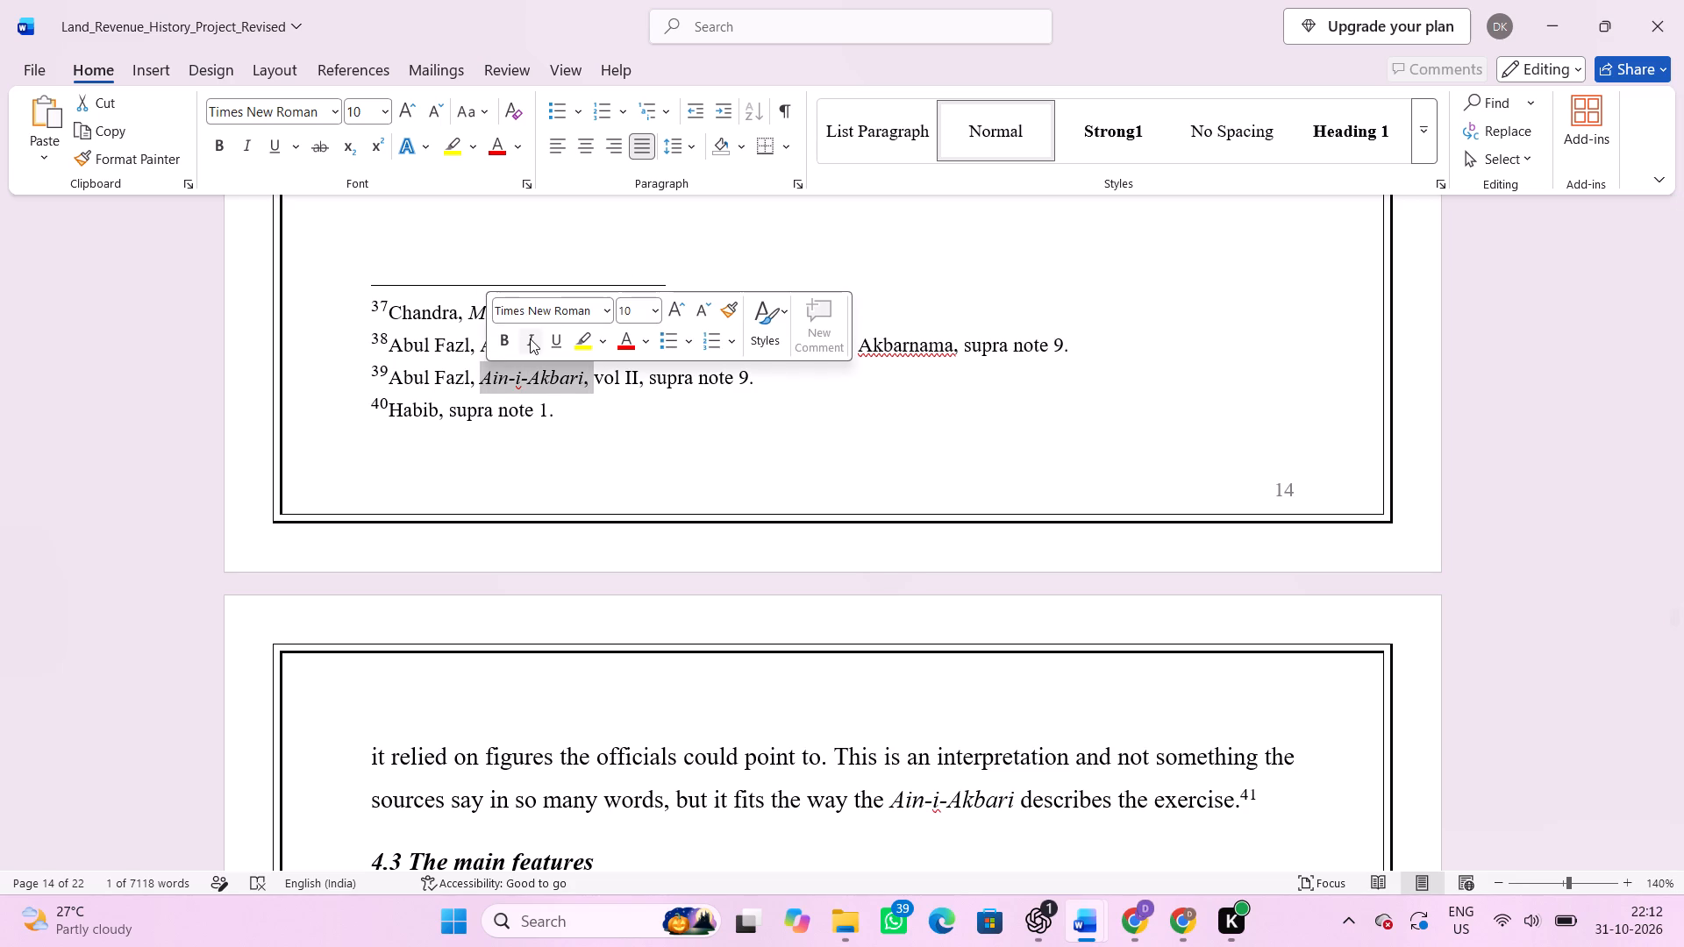
{"action": "left_click", "coordinate": [530, 338]}
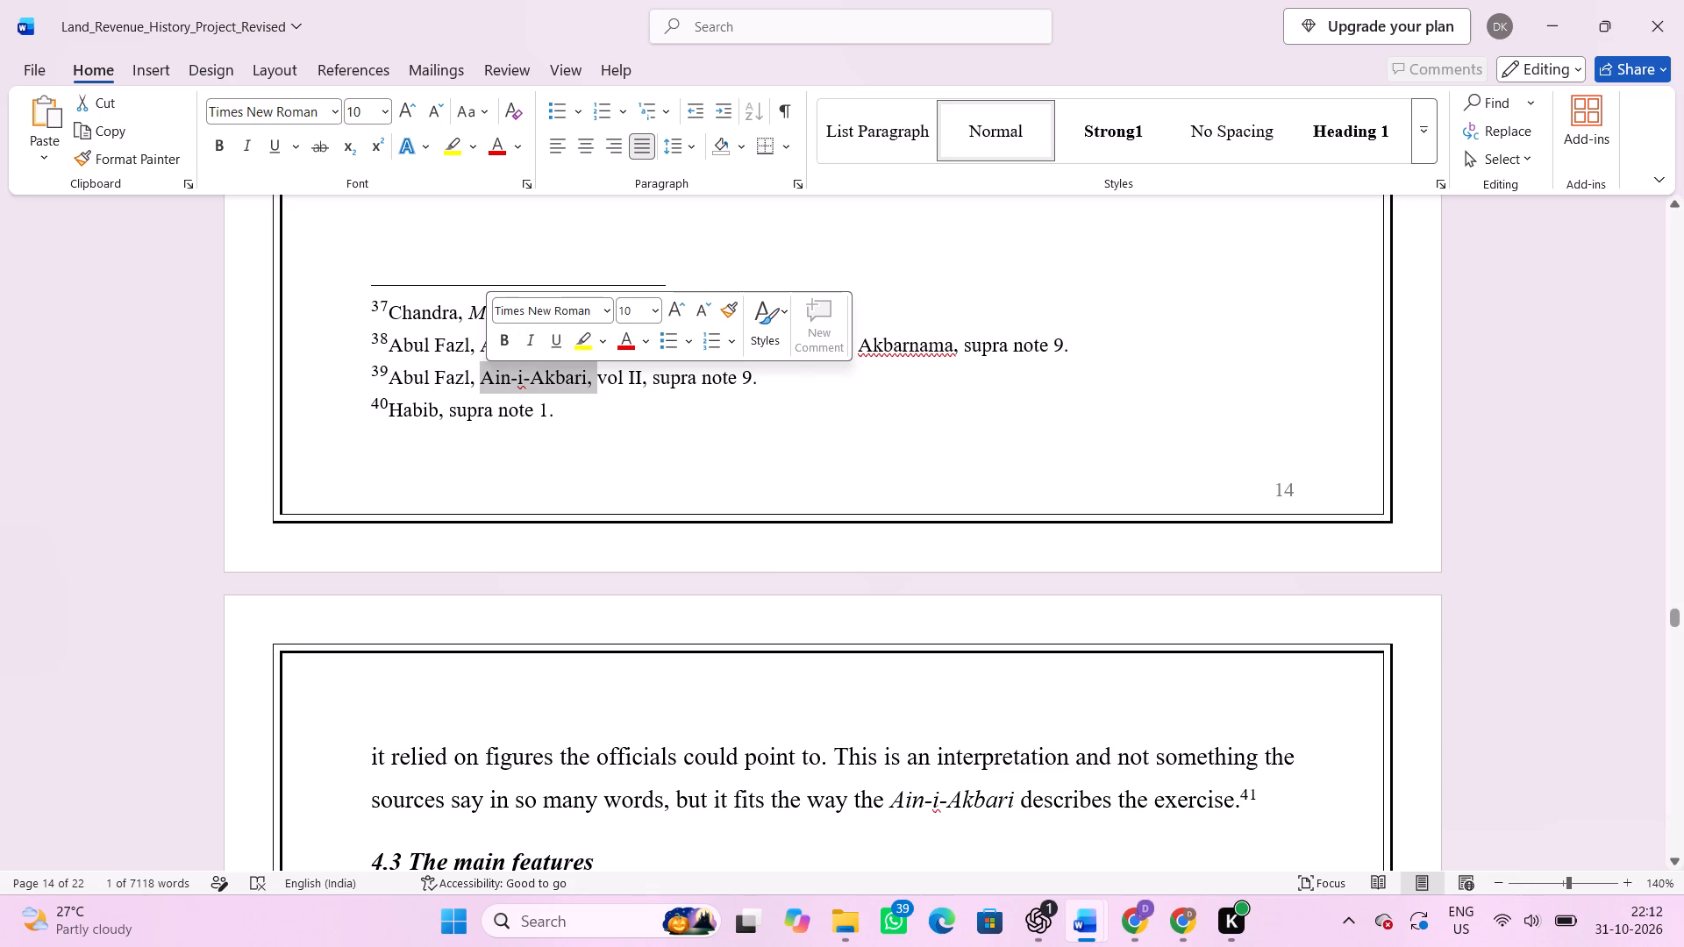
Replace the flagged word "Akbarnama" in footnote 38 with the suggested spelling "Akbar Nama".
{"action": "scroll", "coordinate": [553, 579], "scroll_direction": "down", "scroll_amount": 1}
{"action": "scroll", "coordinate": [701, 504], "scroll_direction": "up", "scroll_amount": 1}
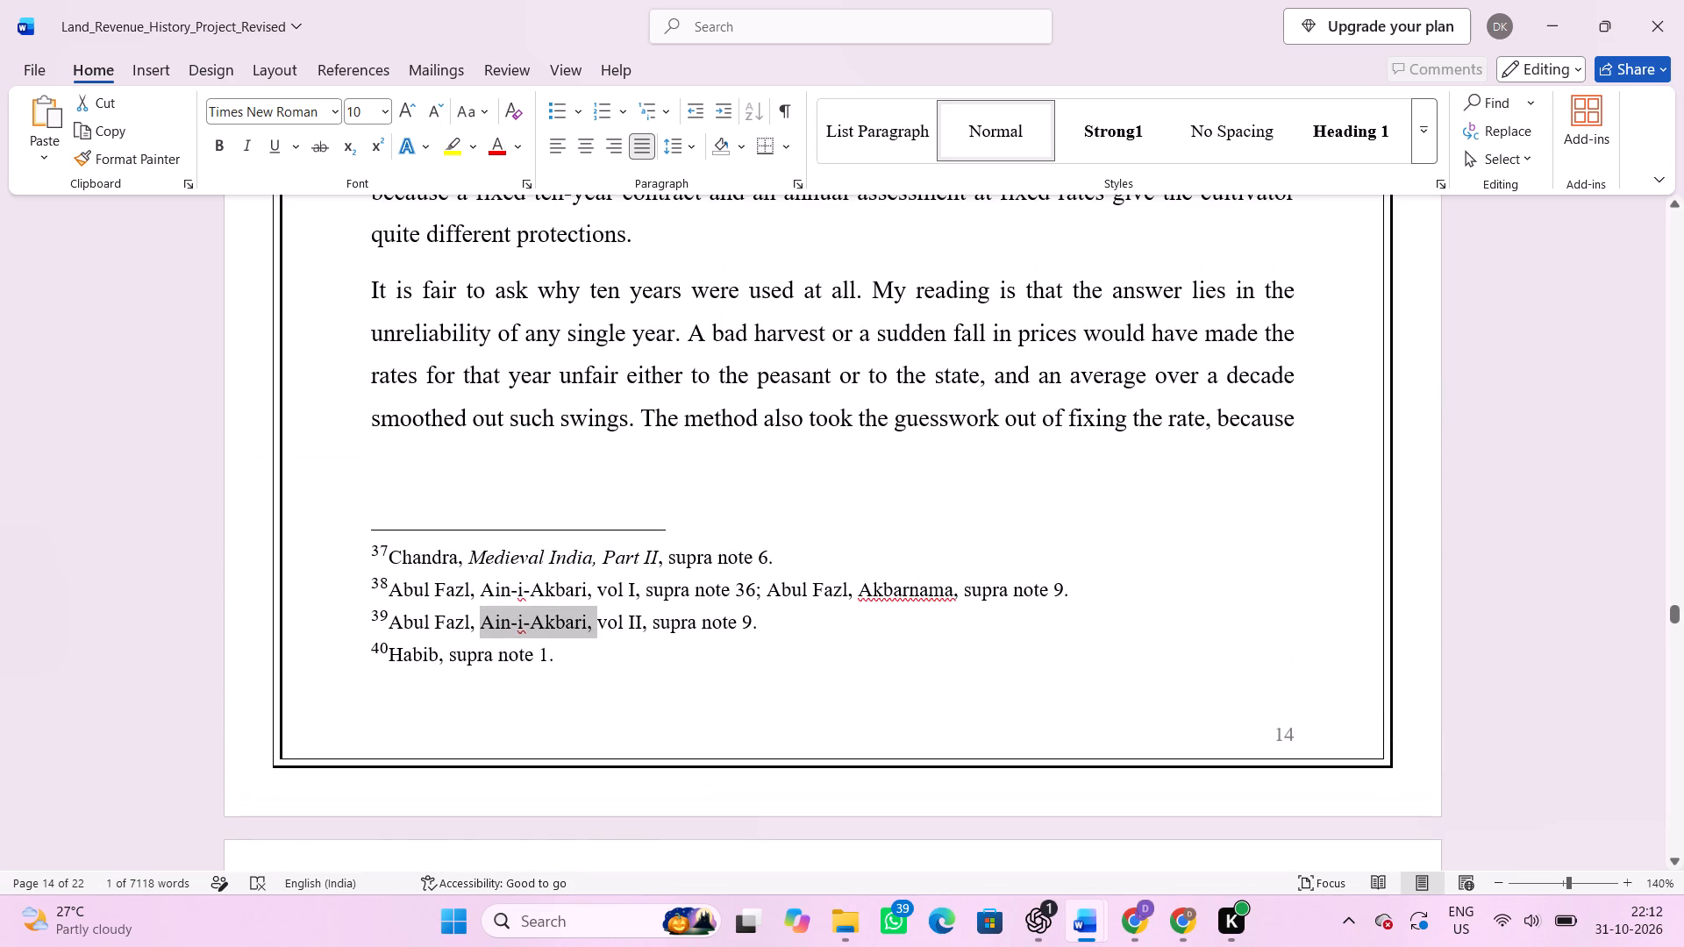
{"action": "right_click", "coordinate": [892, 589]}
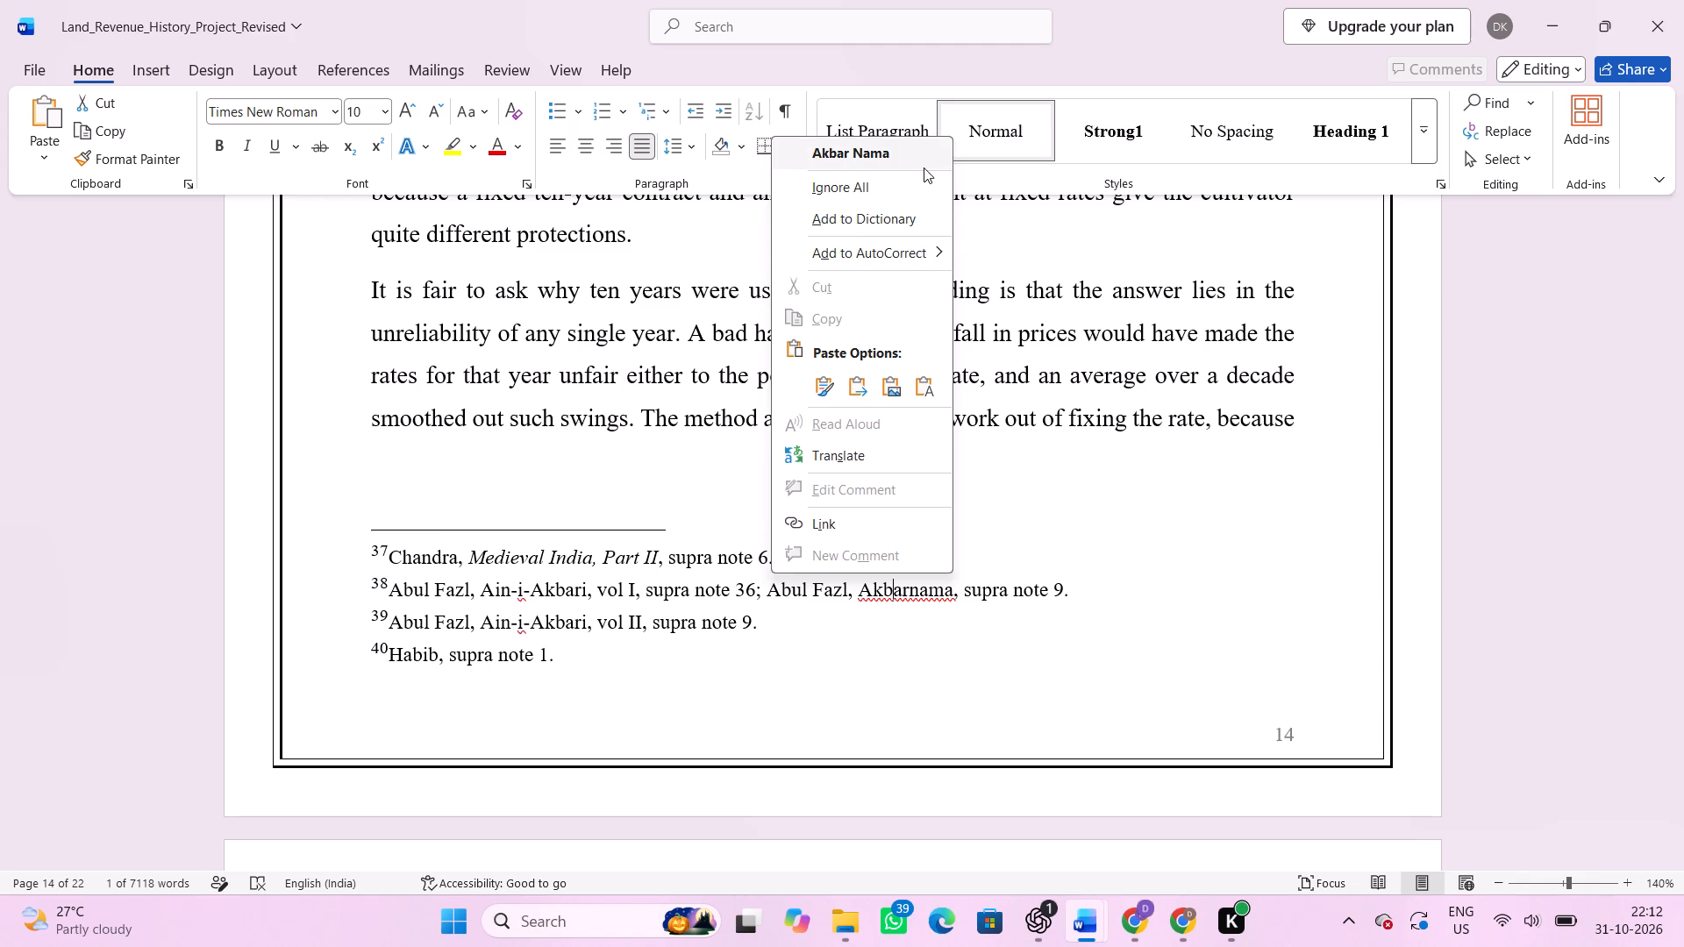
{"action": "left_click", "coordinate": [922, 167]}
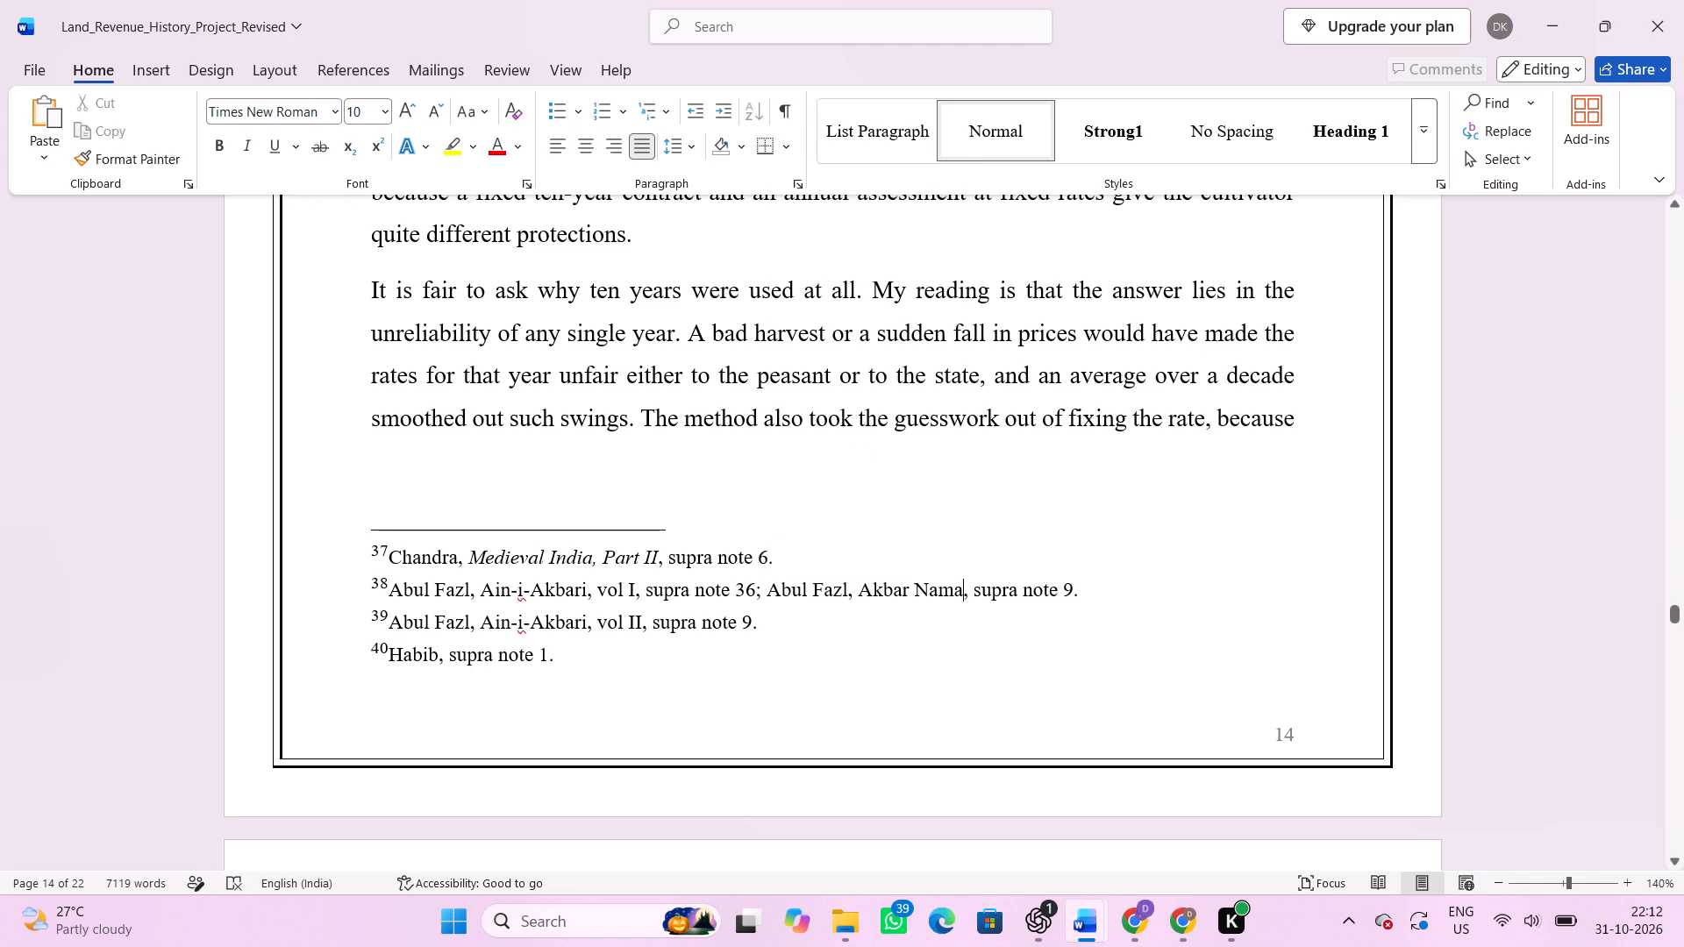
Remove the italics from "Ain-i-Akbari" in the sentence just above the "4.3 The main features" heading on page 15.
{"action": "scroll", "coordinate": [566, 538], "scroll_direction": "right", "scroll_amount": 3}
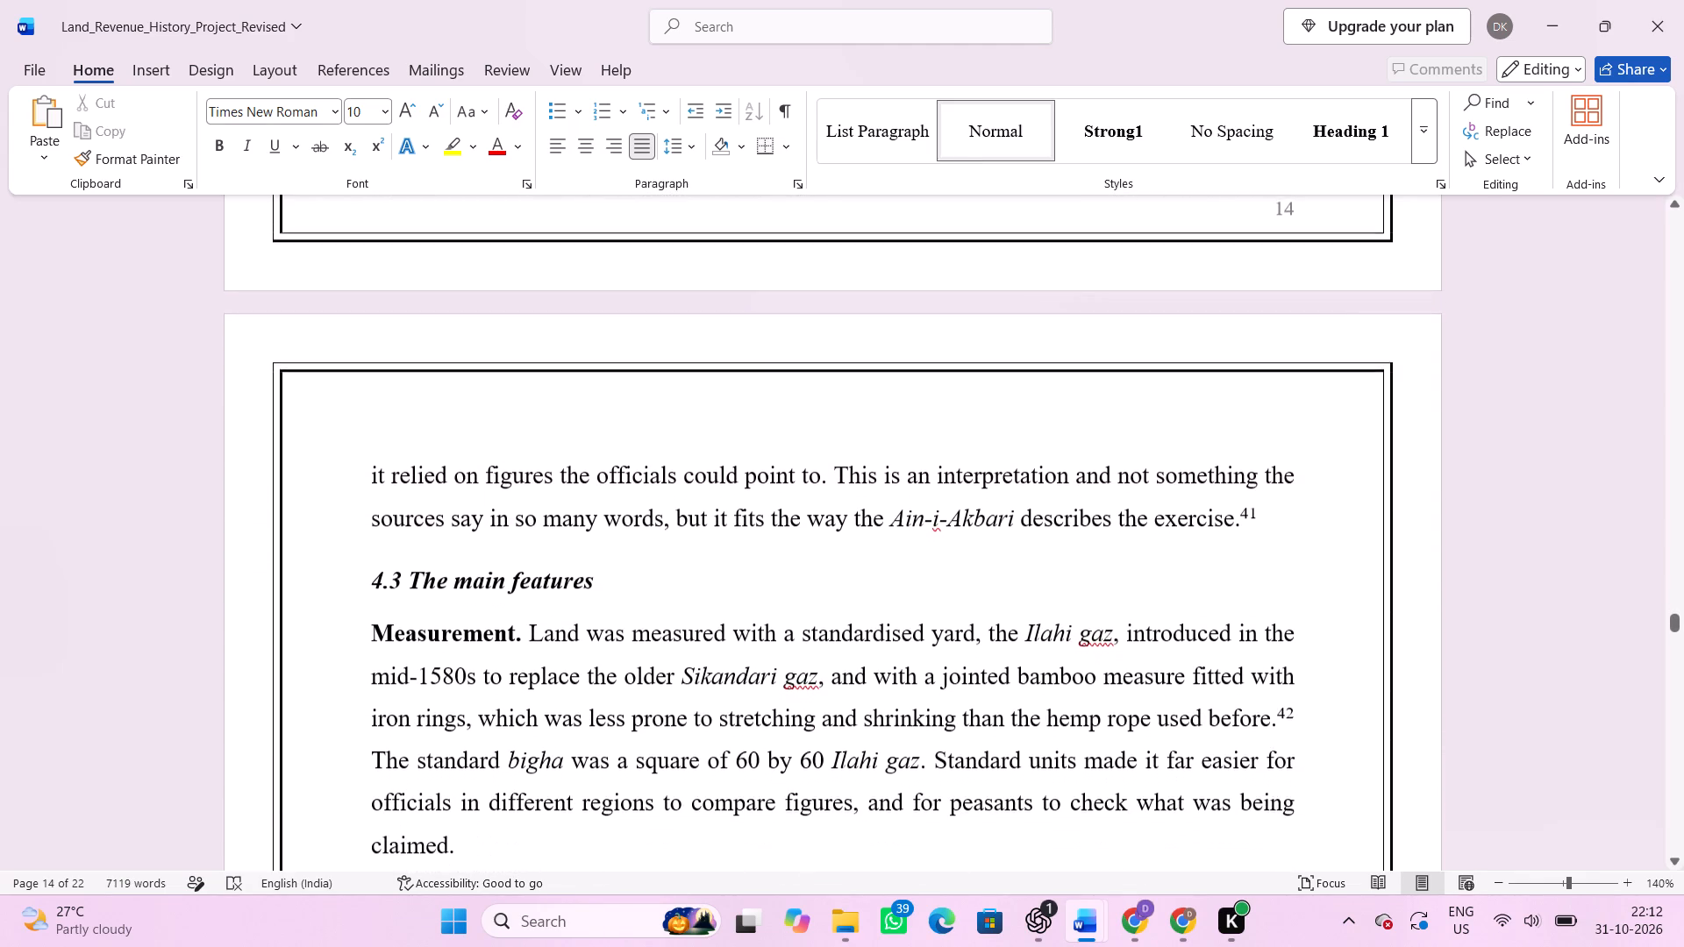
{"action": "left_click_drag", "start_coordinate": [1019, 502], "coordinate": [974, 502]}
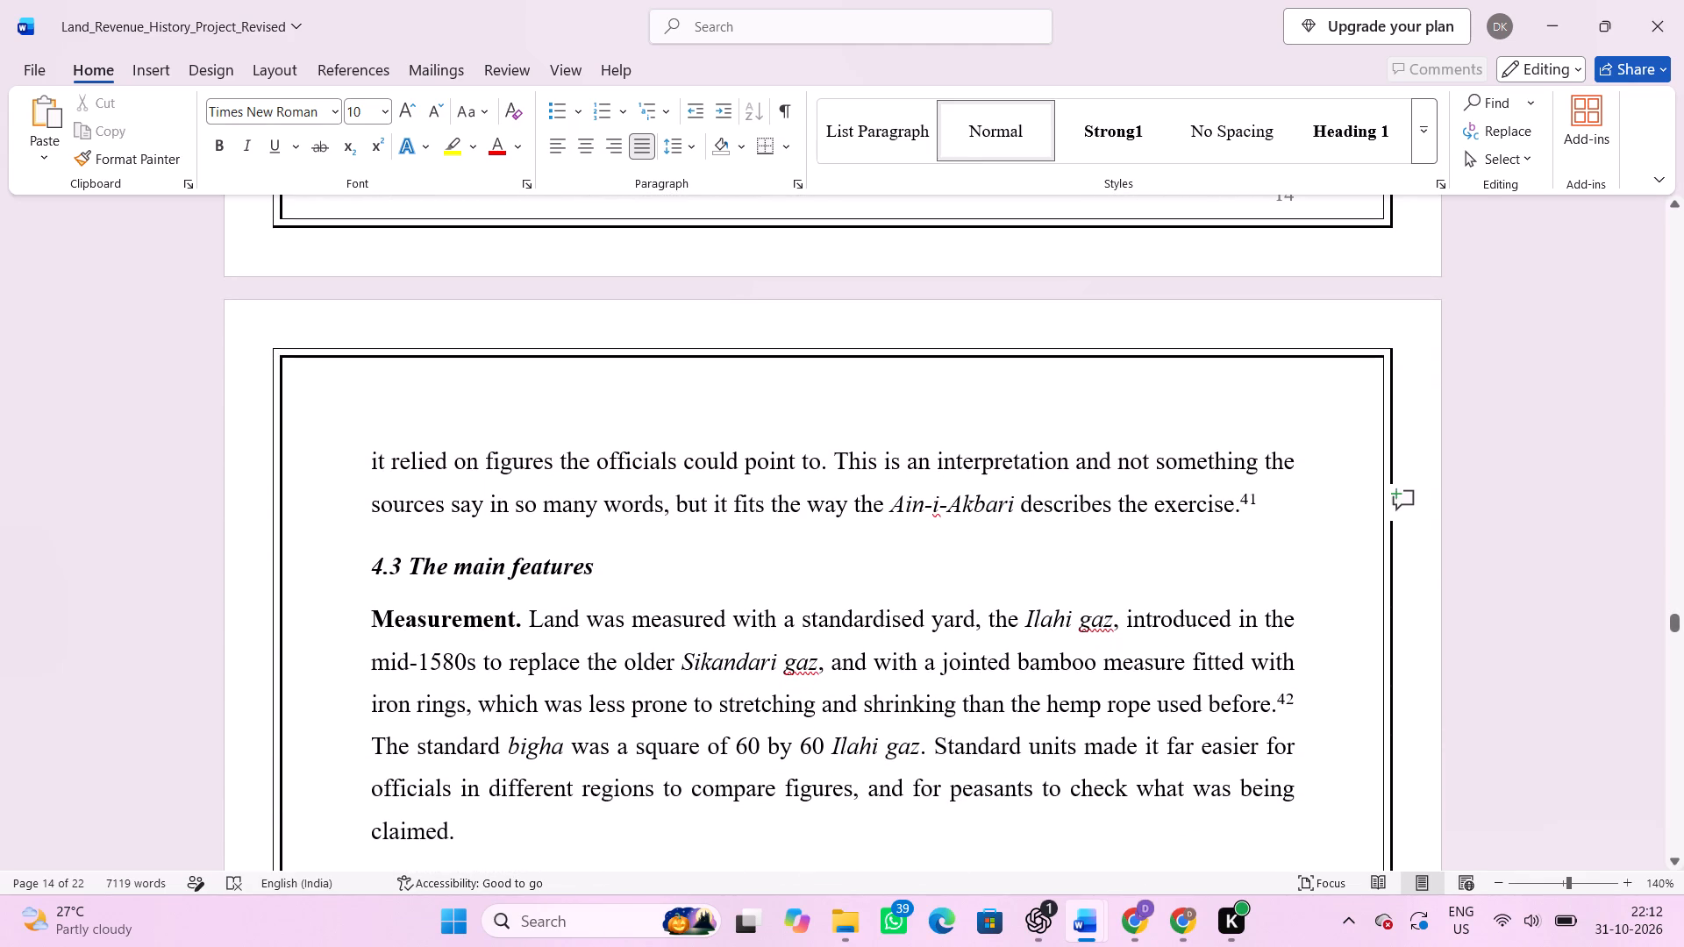
{"action": "left_click_drag", "start_coordinate": [974, 502], "coordinate": [902, 488]}
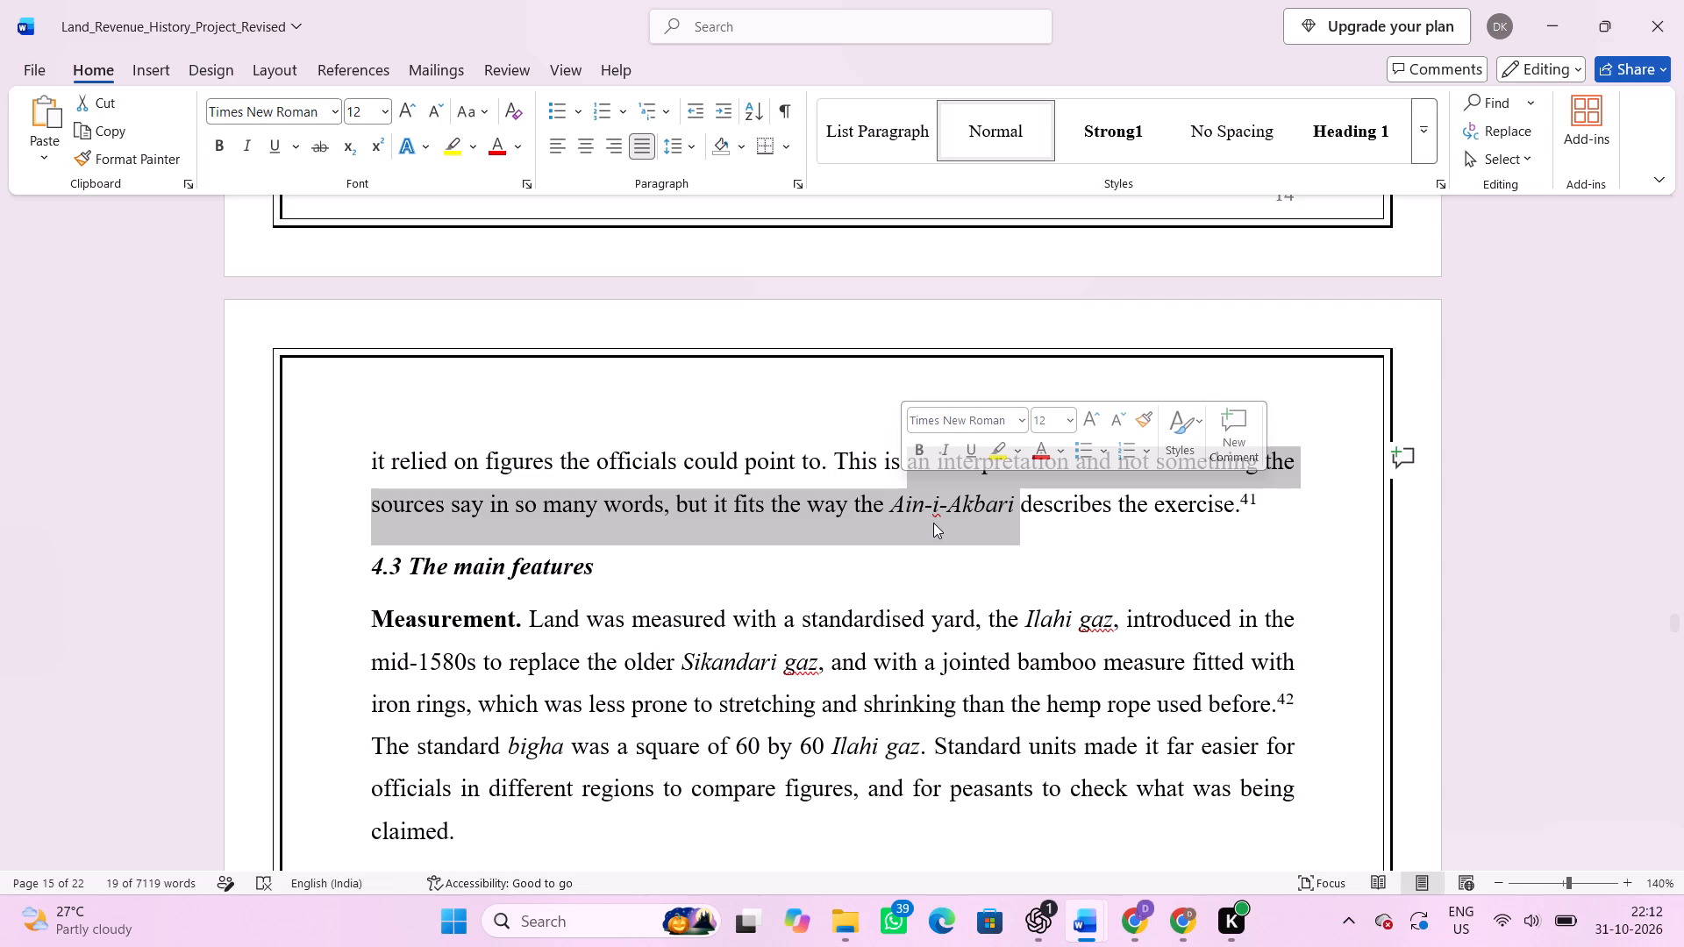
{"action": "double_click", "coordinate": [1022, 514]}
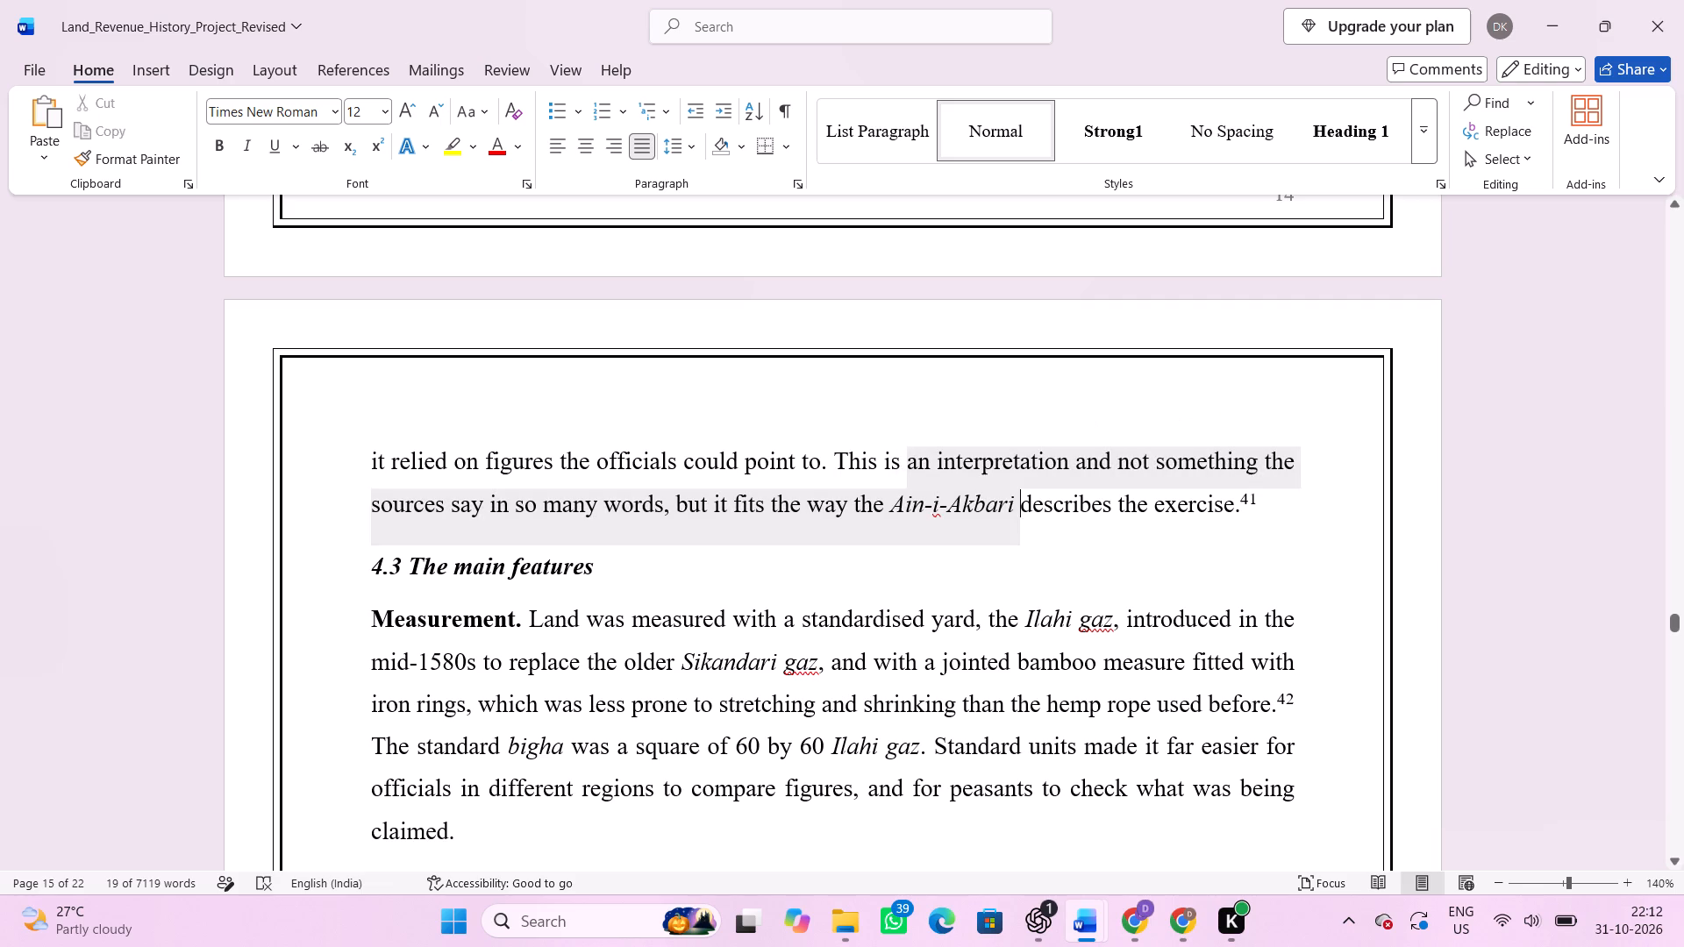
{"action": "left_click_drag", "start_coordinate": [897, 505], "coordinate": [985, 509]}
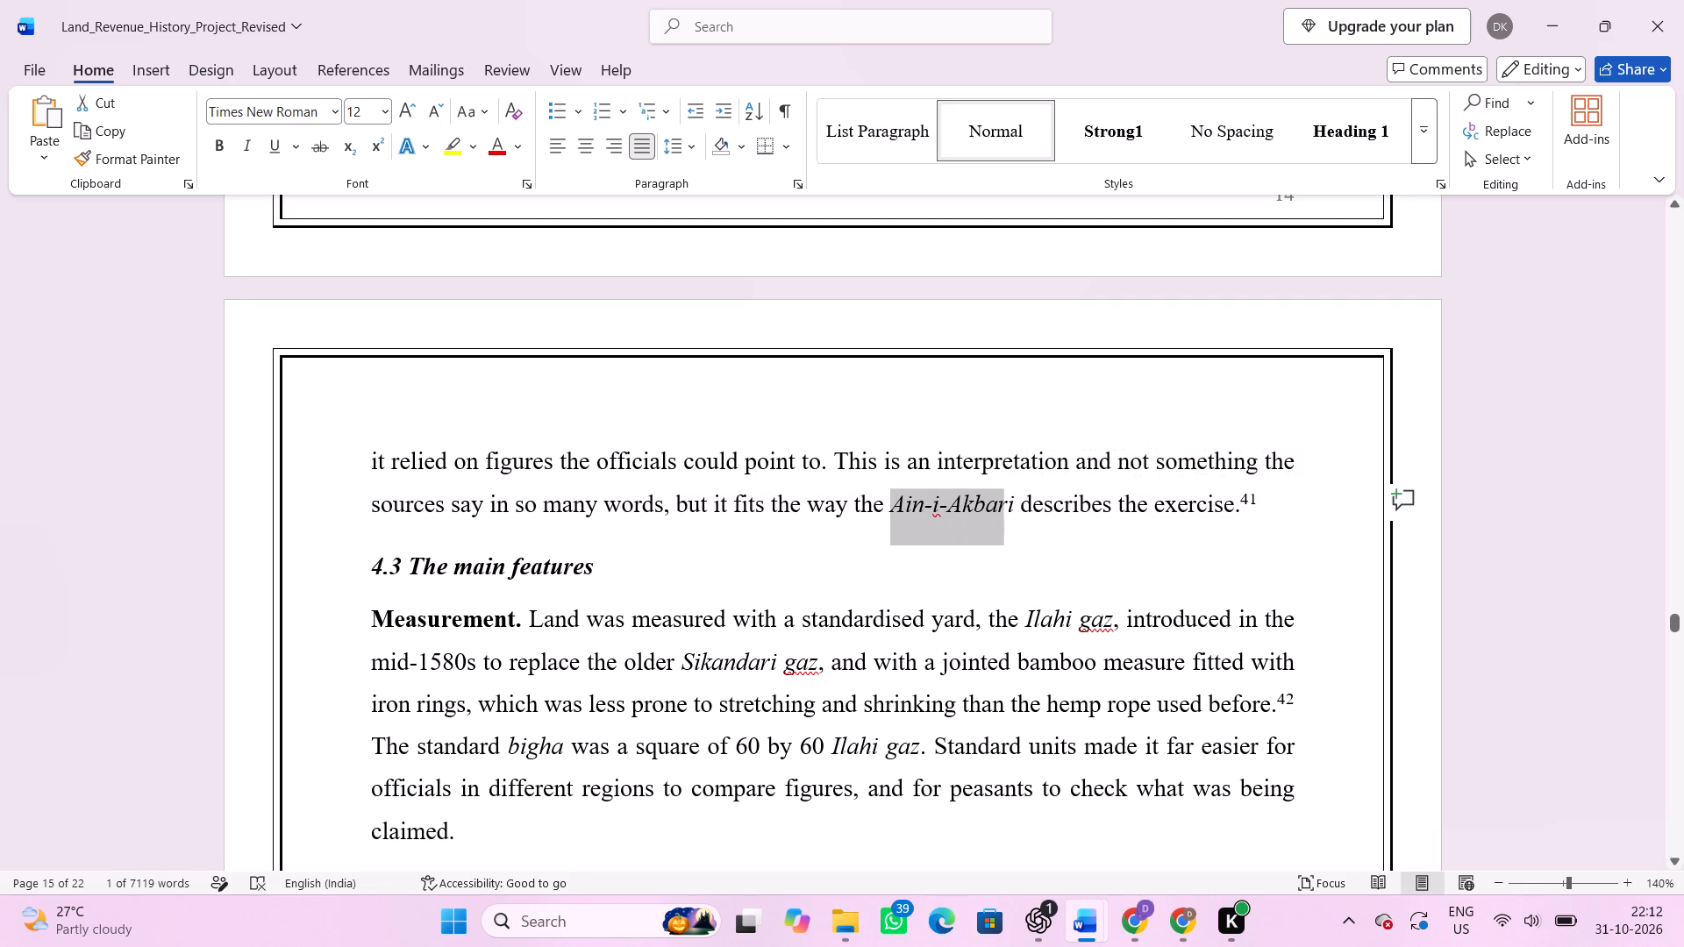
{"action": "left_click_drag", "start_coordinate": [985, 509], "coordinate": [1002, 521]}
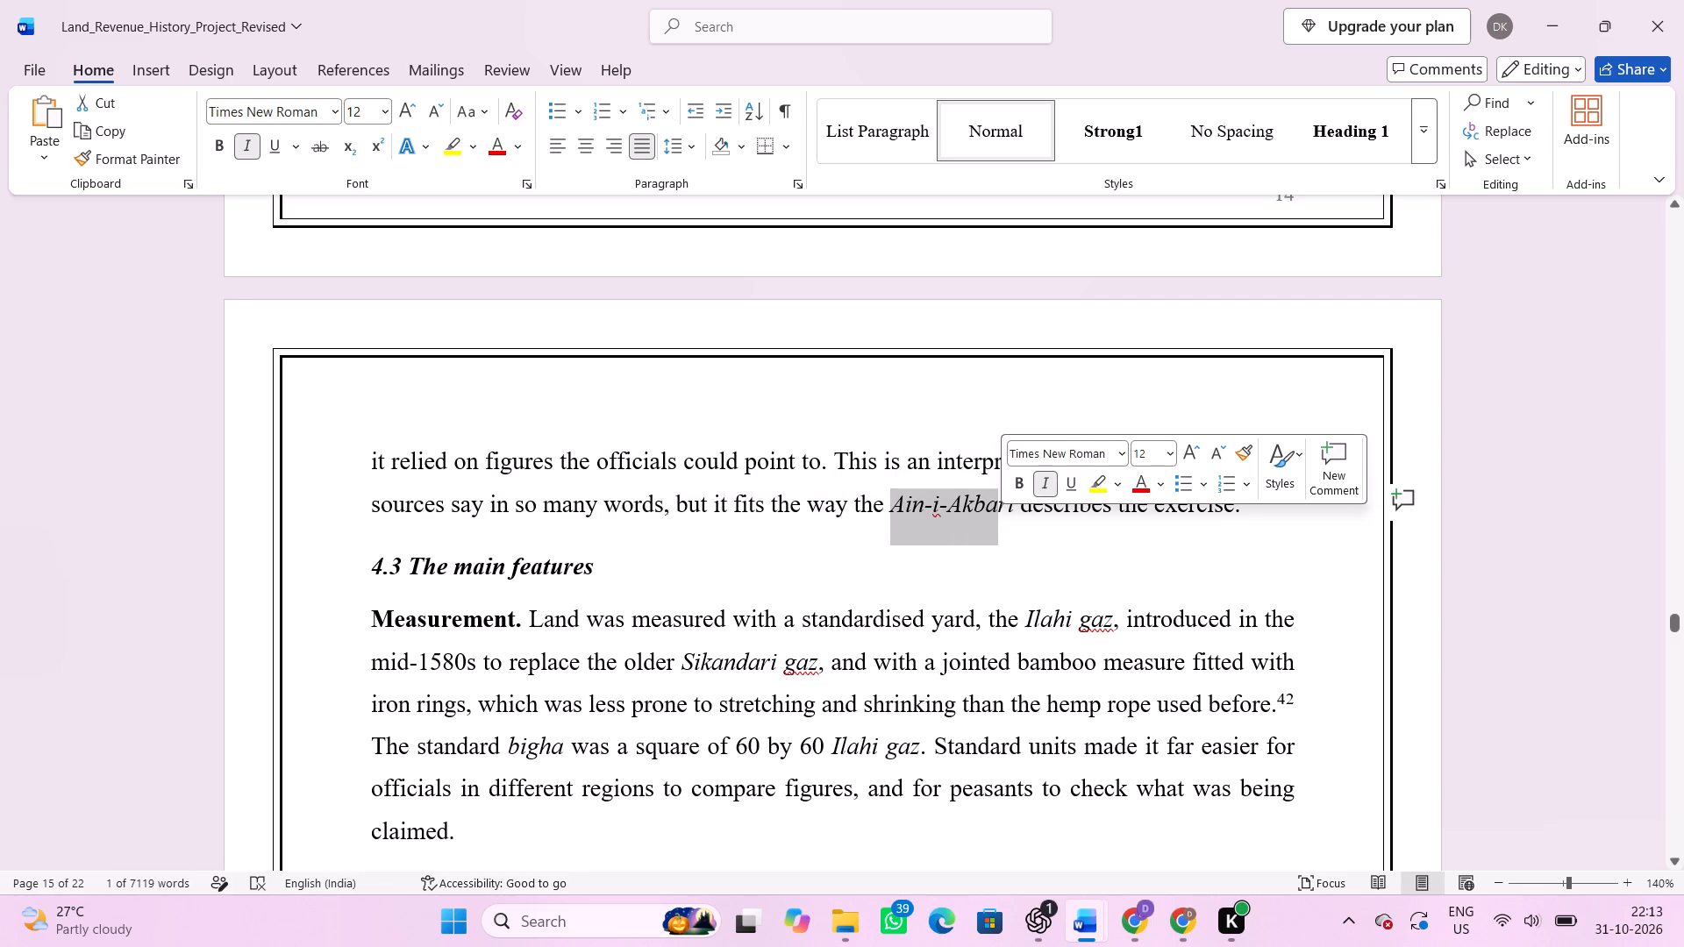
{"action": "left_click", "coordinate": [1015, 523]}
{"action": "left_click_drag", "start_coordinate": [1015, 515], "coordinate": [897, 523]}
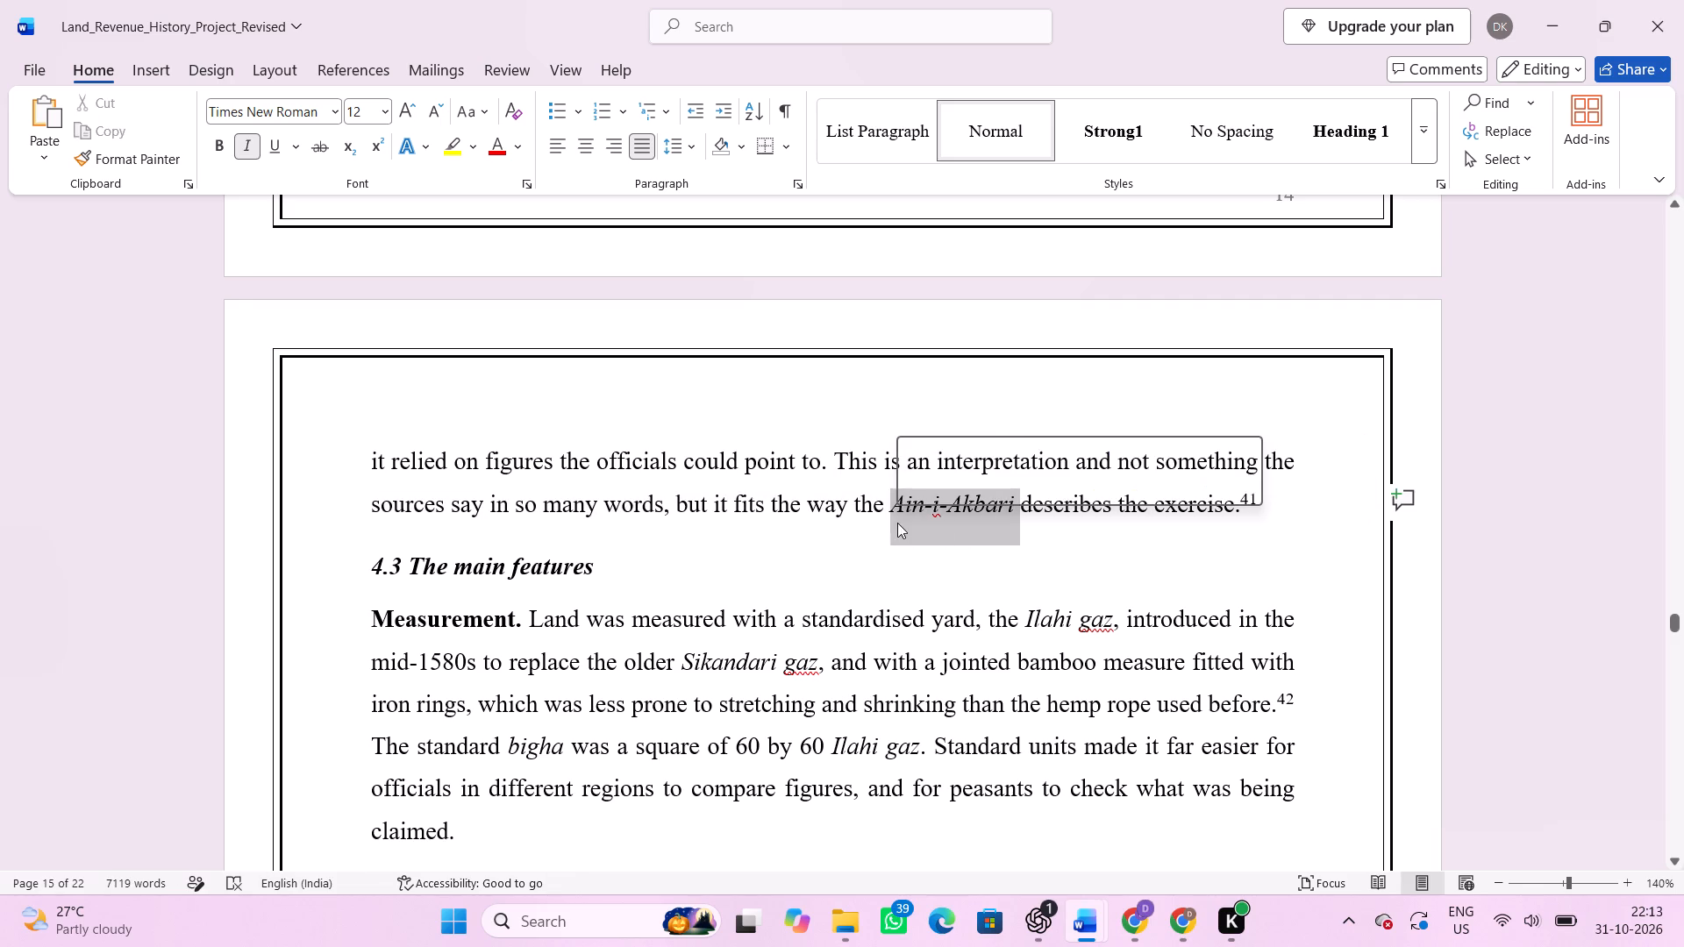
{"action": "left_click", "coordinate": [942, 486]}
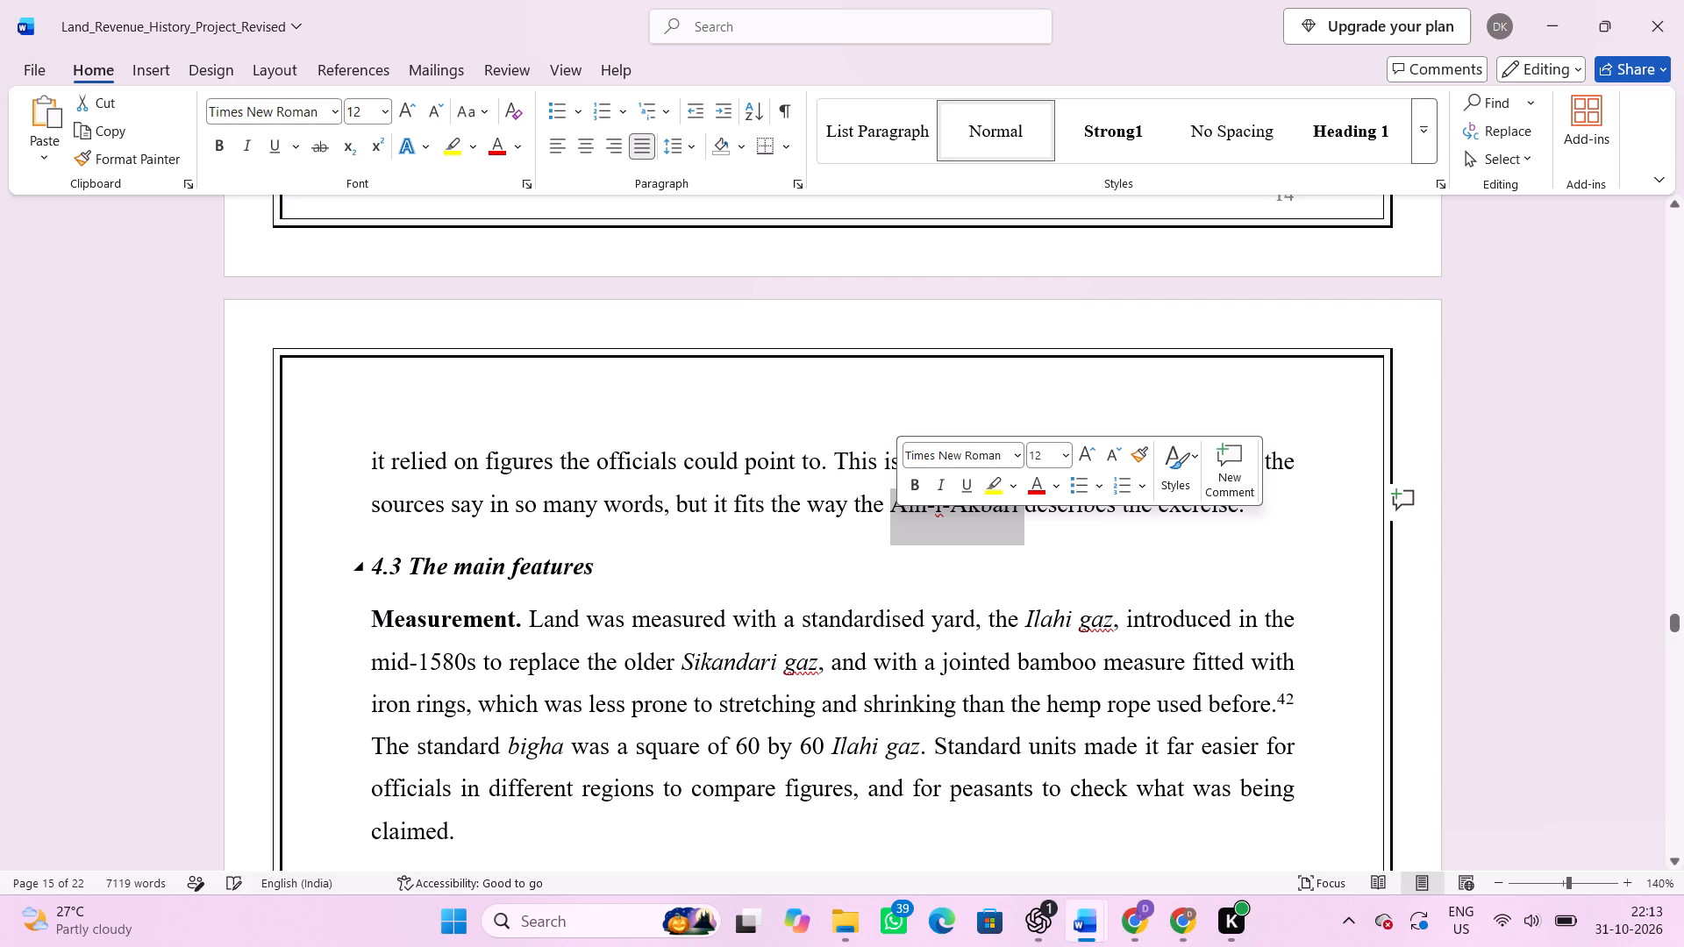
Remove the italics from the first "Ilahi gaz" and from "Sikandari gaz" in the Measurement paragraph of section 4.3.
{"action": "left_click_drag", "start_coordinate": [1116, 626], "coordinate": [1052, 618]}
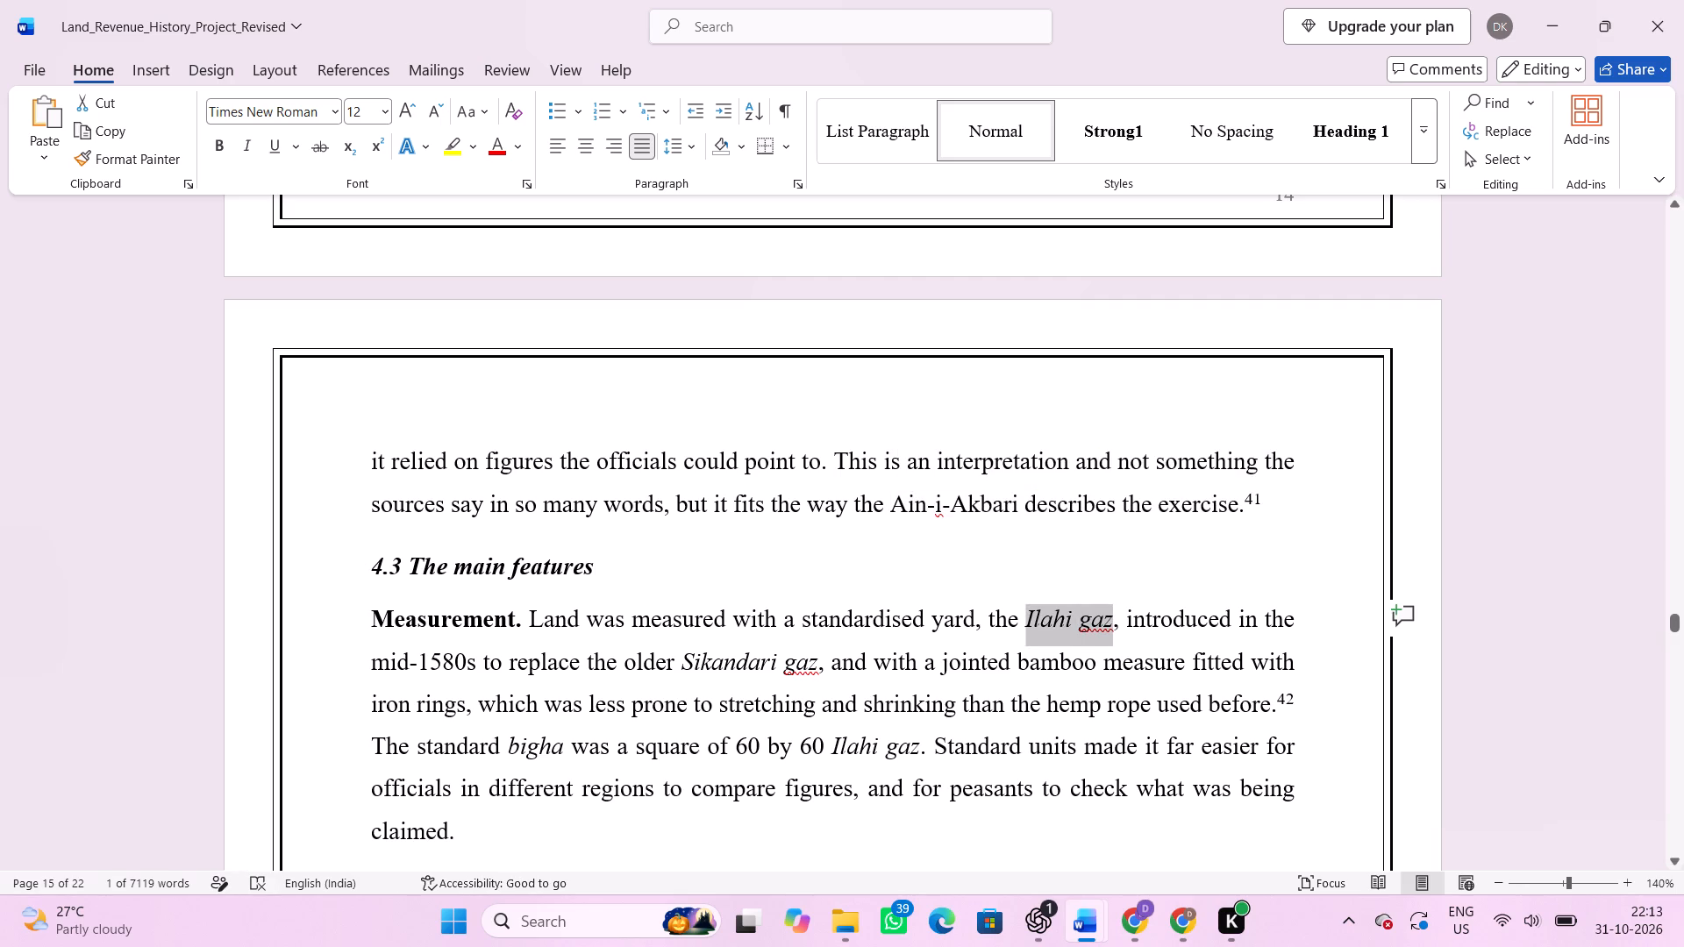
{"action": "left_click_drag", "start_coordinate": [1052, 618], "coordinate": [1038, 615]}
{"action": "left_click", "coordinate": [1080, 583]}
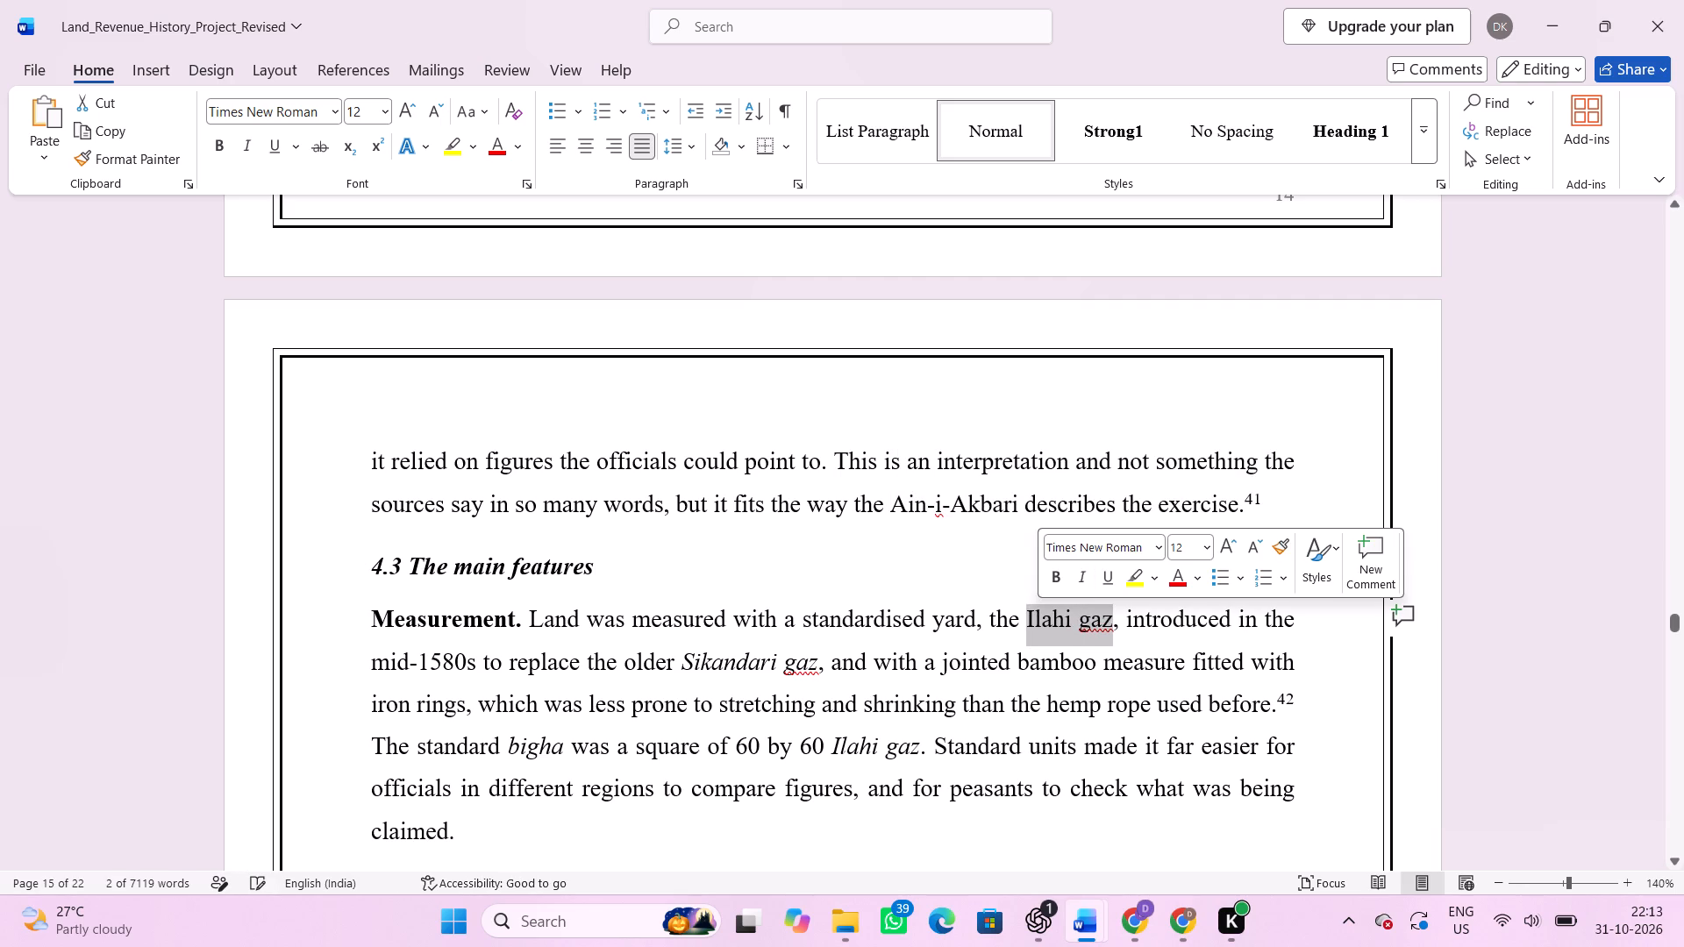
{"action": "left_click_drag", "start_coordinate": [819, 670], "coordinate": [712, 664]}
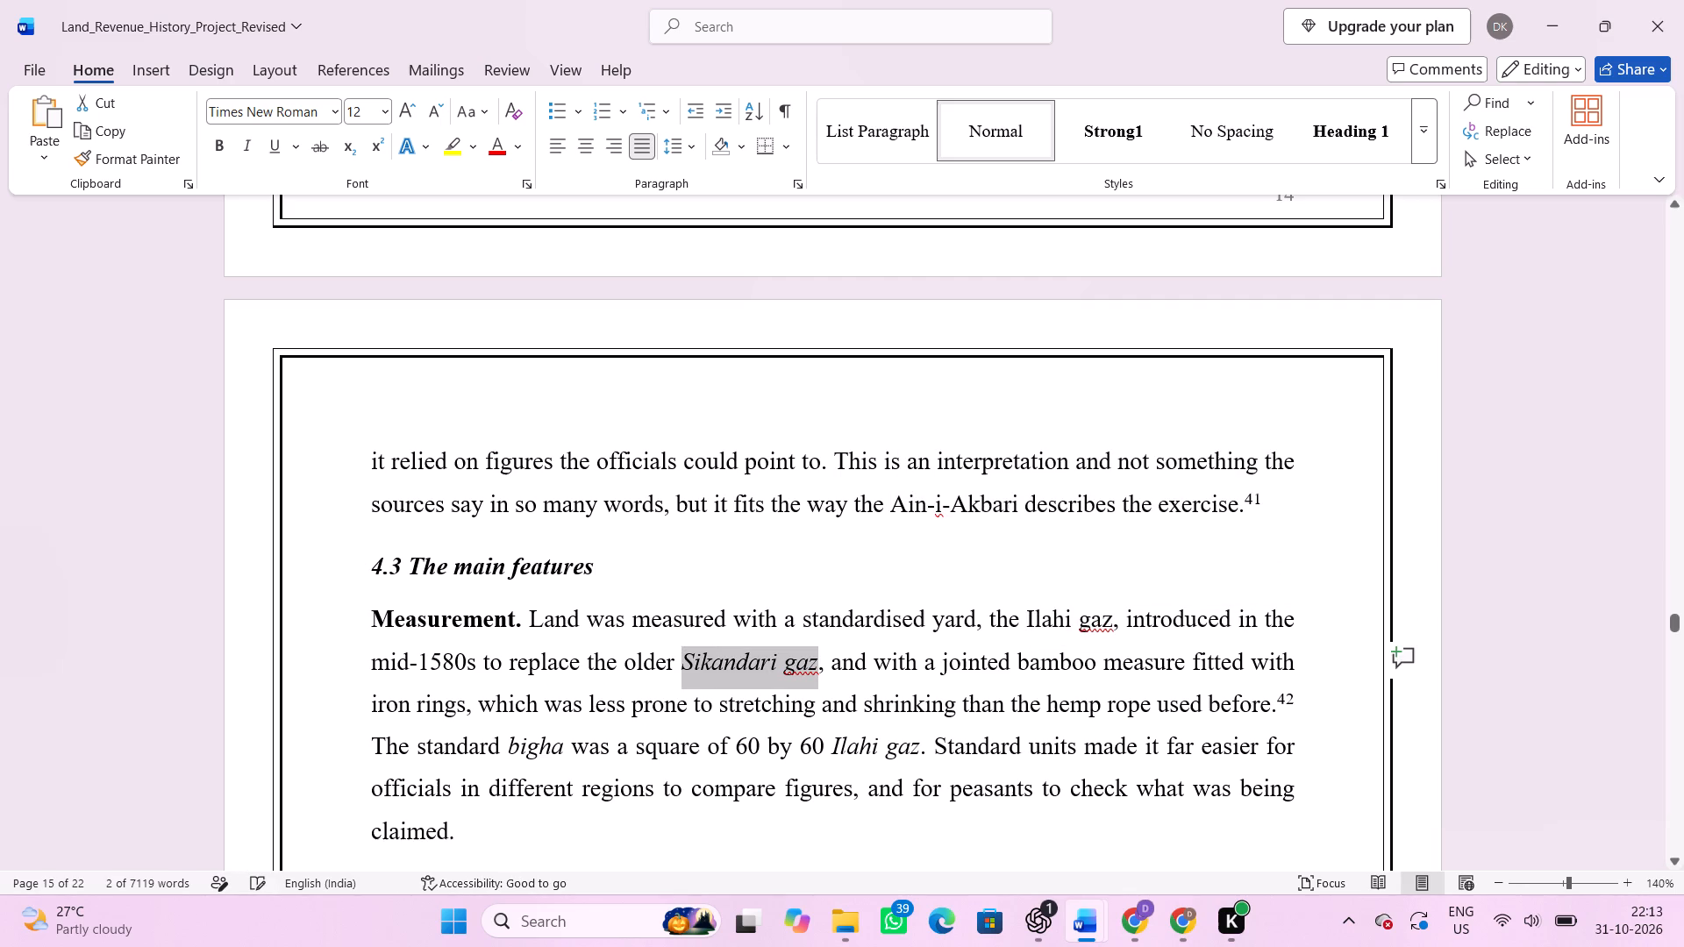
{"action": "left_click_drag", "start_coordinate": [712, 664], "coordinate": [710, 664]}
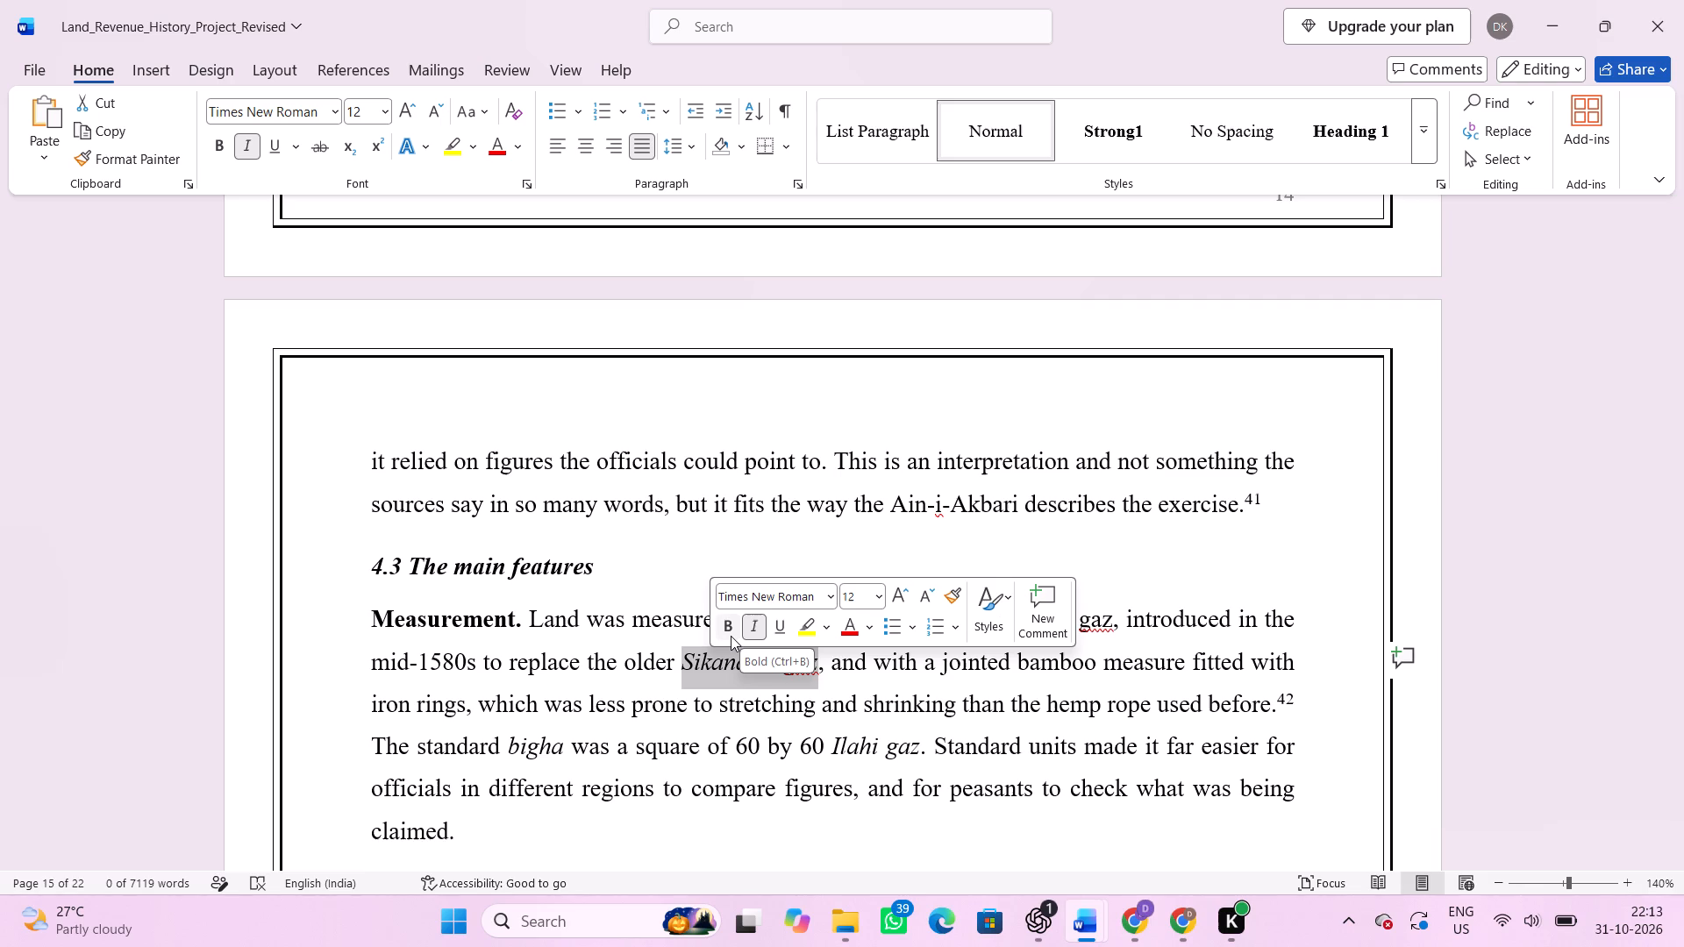
{"action": "left_click", "coordinate": [758, 631]}
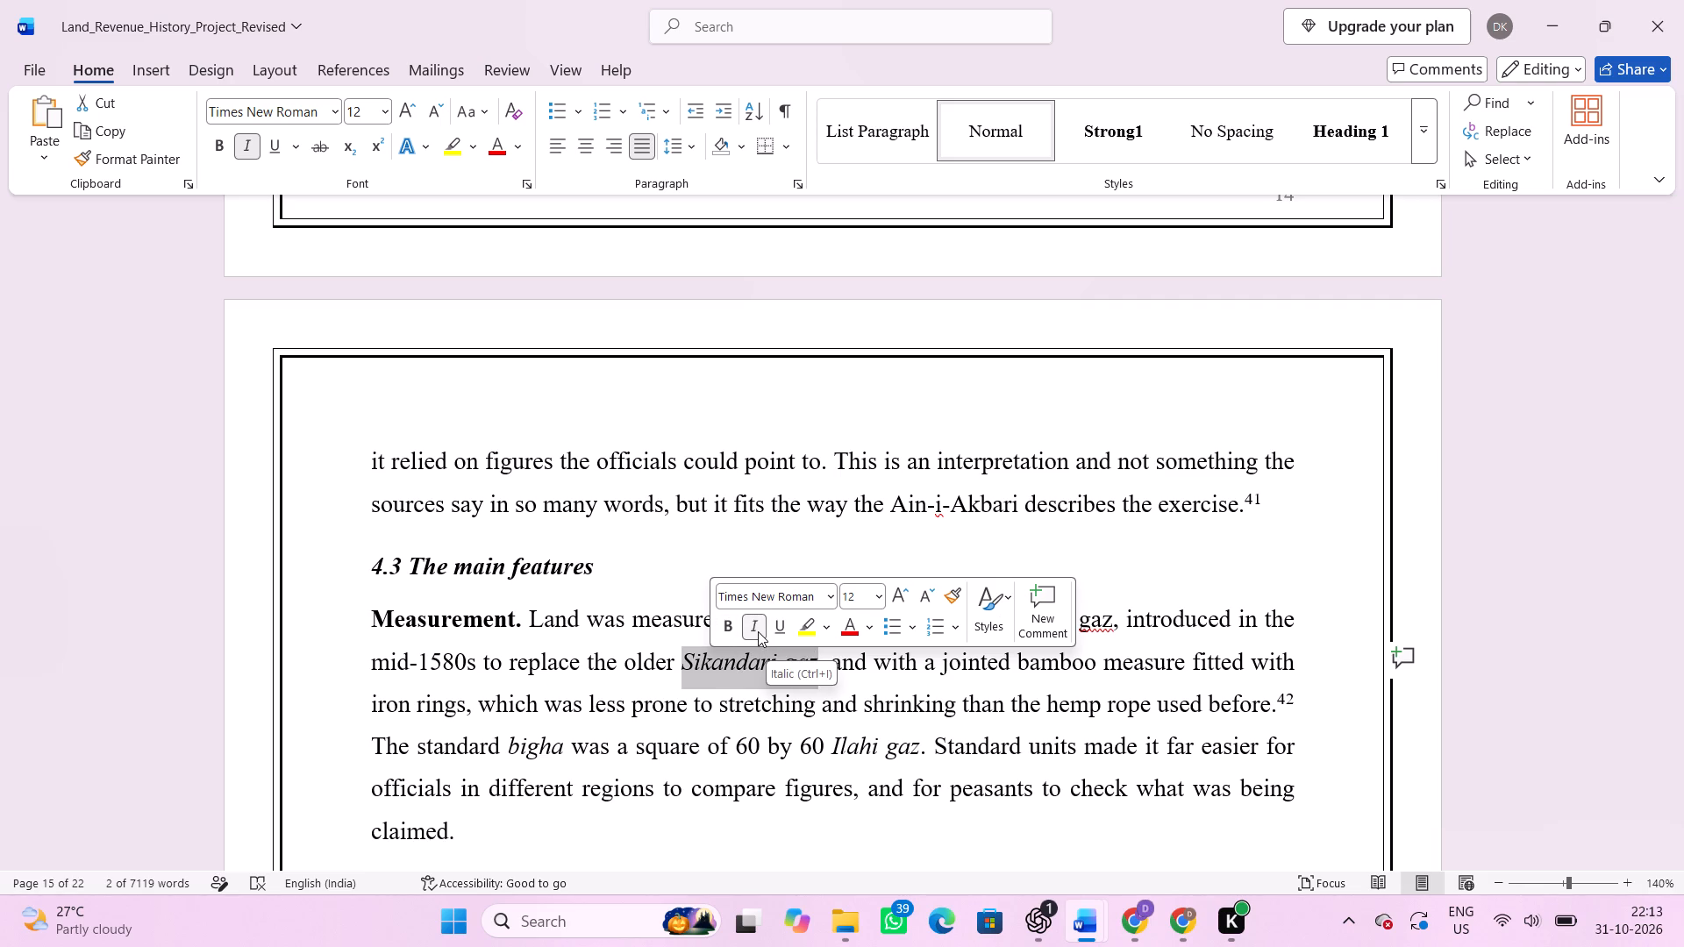
Replace the flagged "gaz" after "Ilahi" in the first sentence of the Measurement paragraph with the suggested spelling "Gaz".
{"action": "left_click", "coordinate": [1106, 617]}
{"action": "right_click", "coordinate": [1106, 617]}
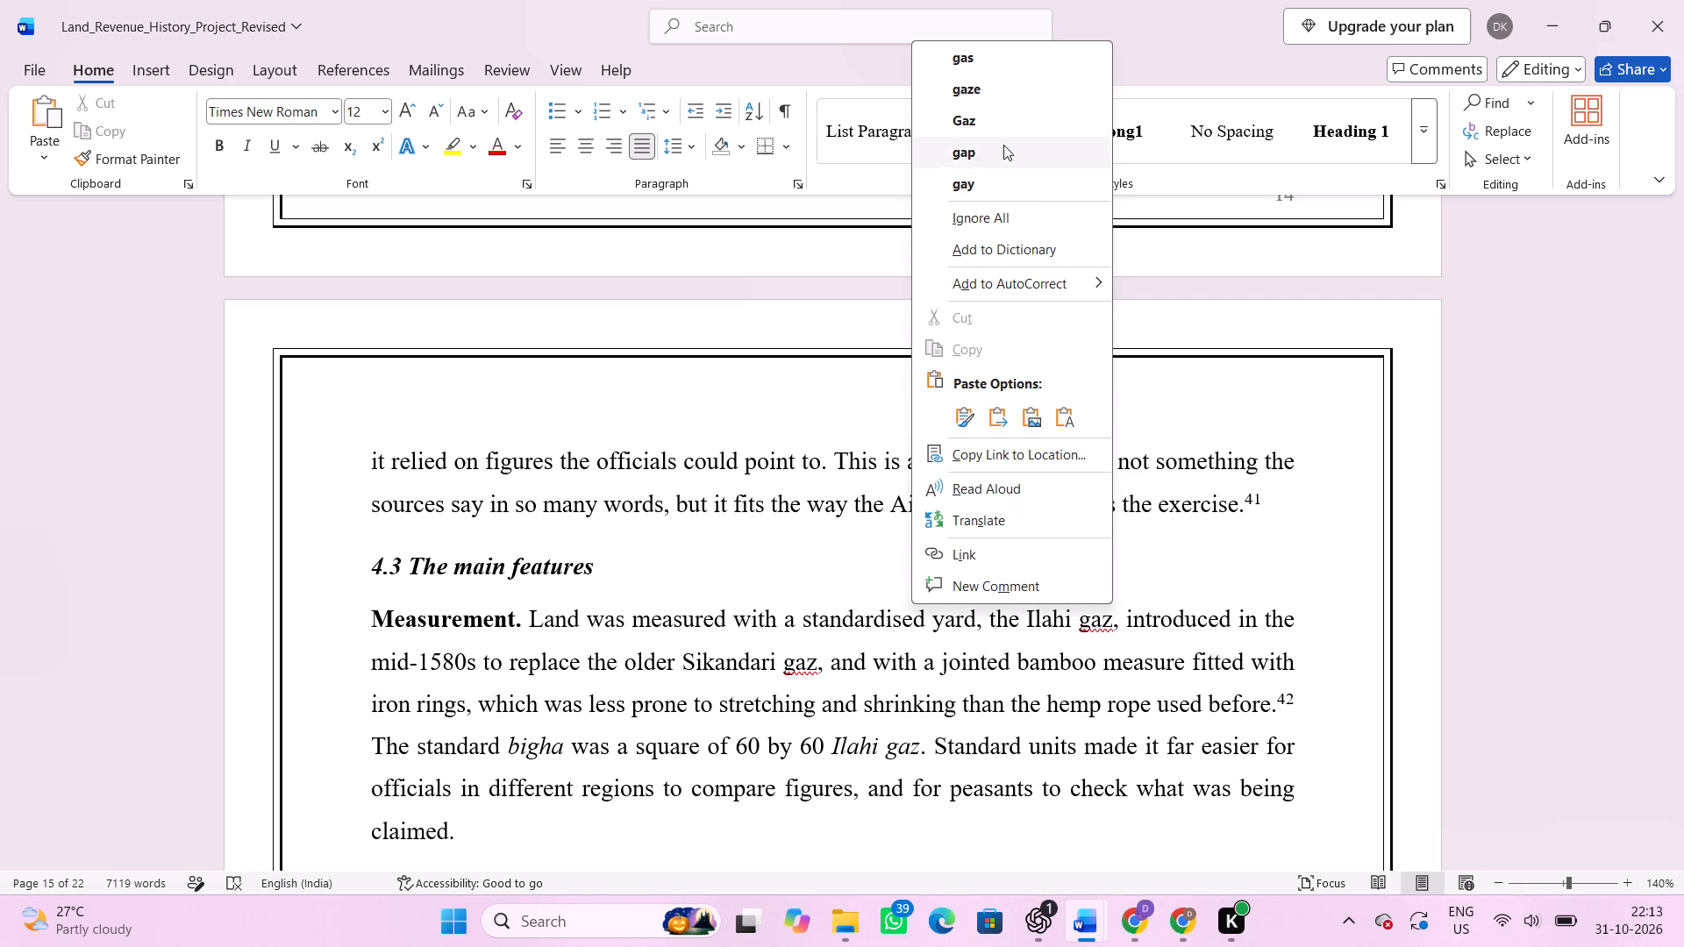
{"action": "left_click", "coordinate": [1034, 114]}
Add the flagged word "gaz" after "Sikandari" in the Measurement paragraph to the spelling dictionary.
{"action": "left_click", "coordinate": [792, 671]}
{"action": "right_click", "coordinate": [792, 671]}
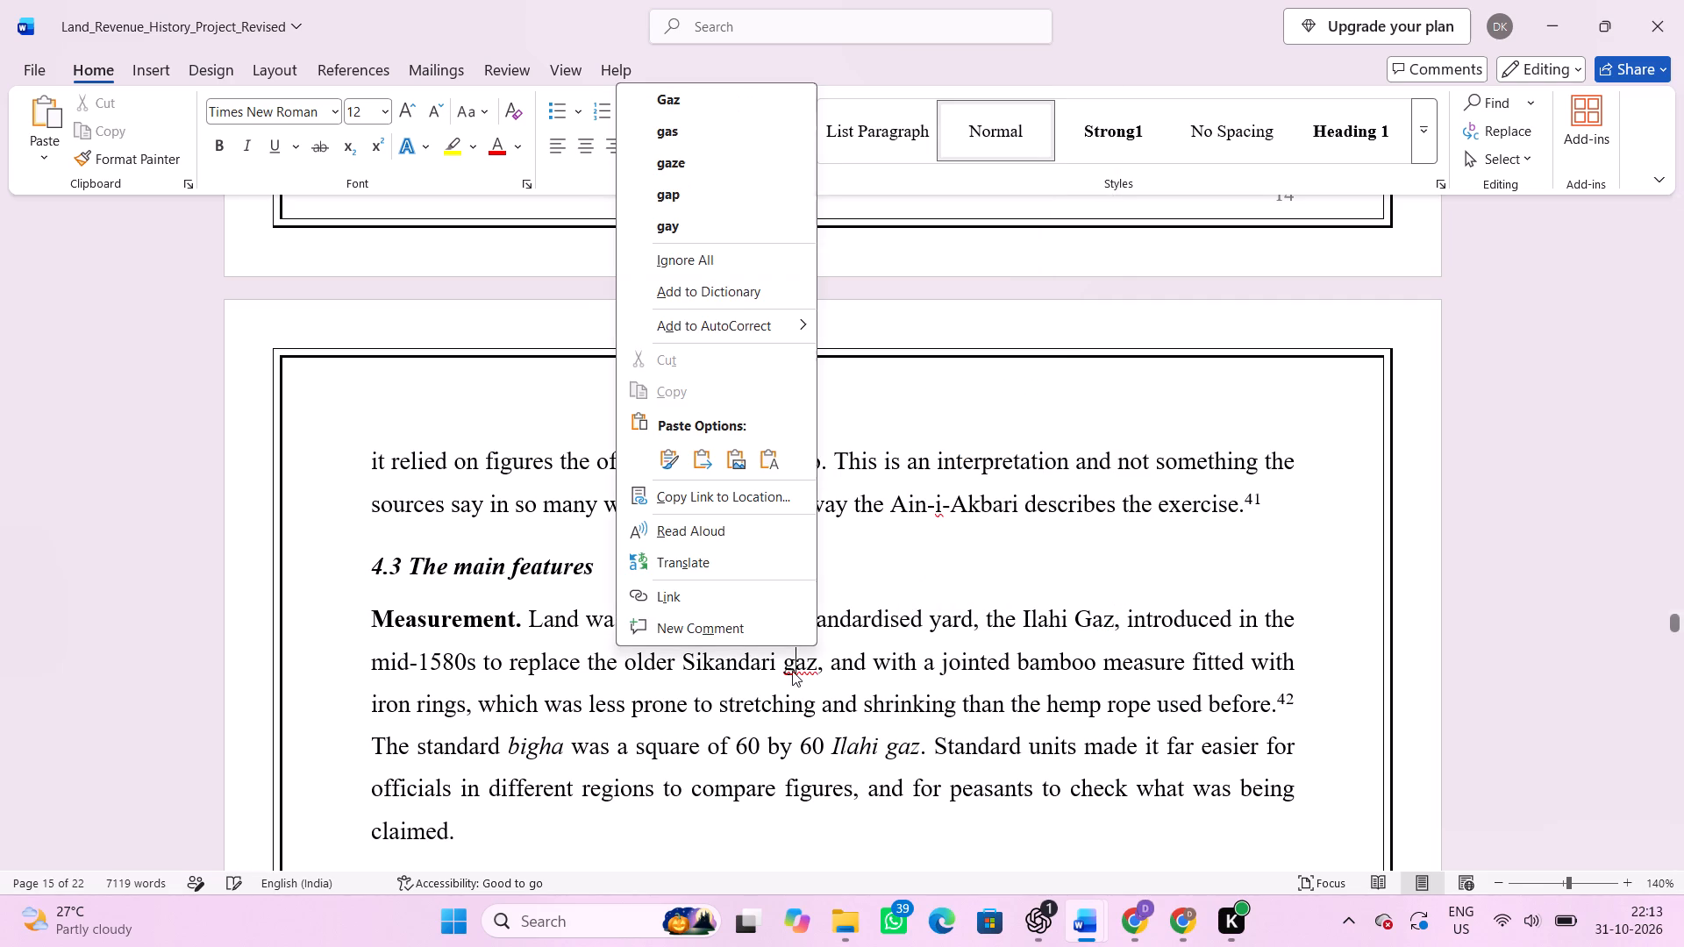
{"action": "left_click", "coordinate": [725, 288]}
Add the flagged terms "Polaj" and "Parauti" in the Classification of land paragraph to the spelling dictionary.
{"action": "scroll", "coordinate": [709, 572], "scroll_direction": "down", "scroll_amount": 1}
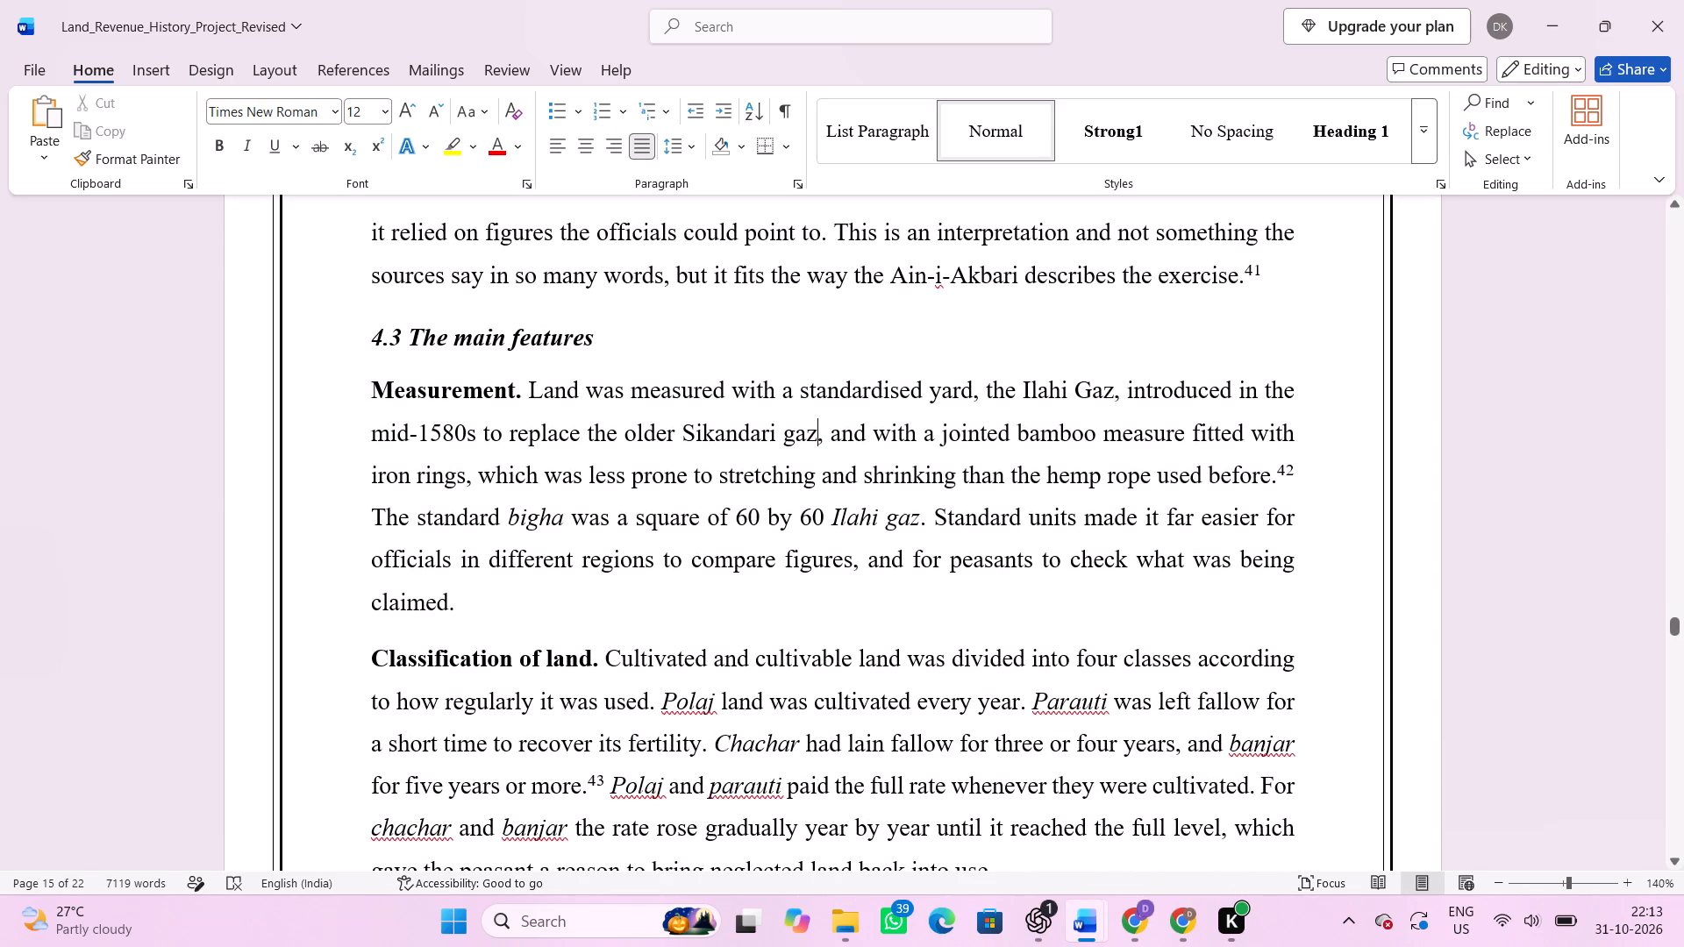
{"action": "scroll", "coordinate": [685, 731], "scroll_direction": "down", "scroll_amount": 1}
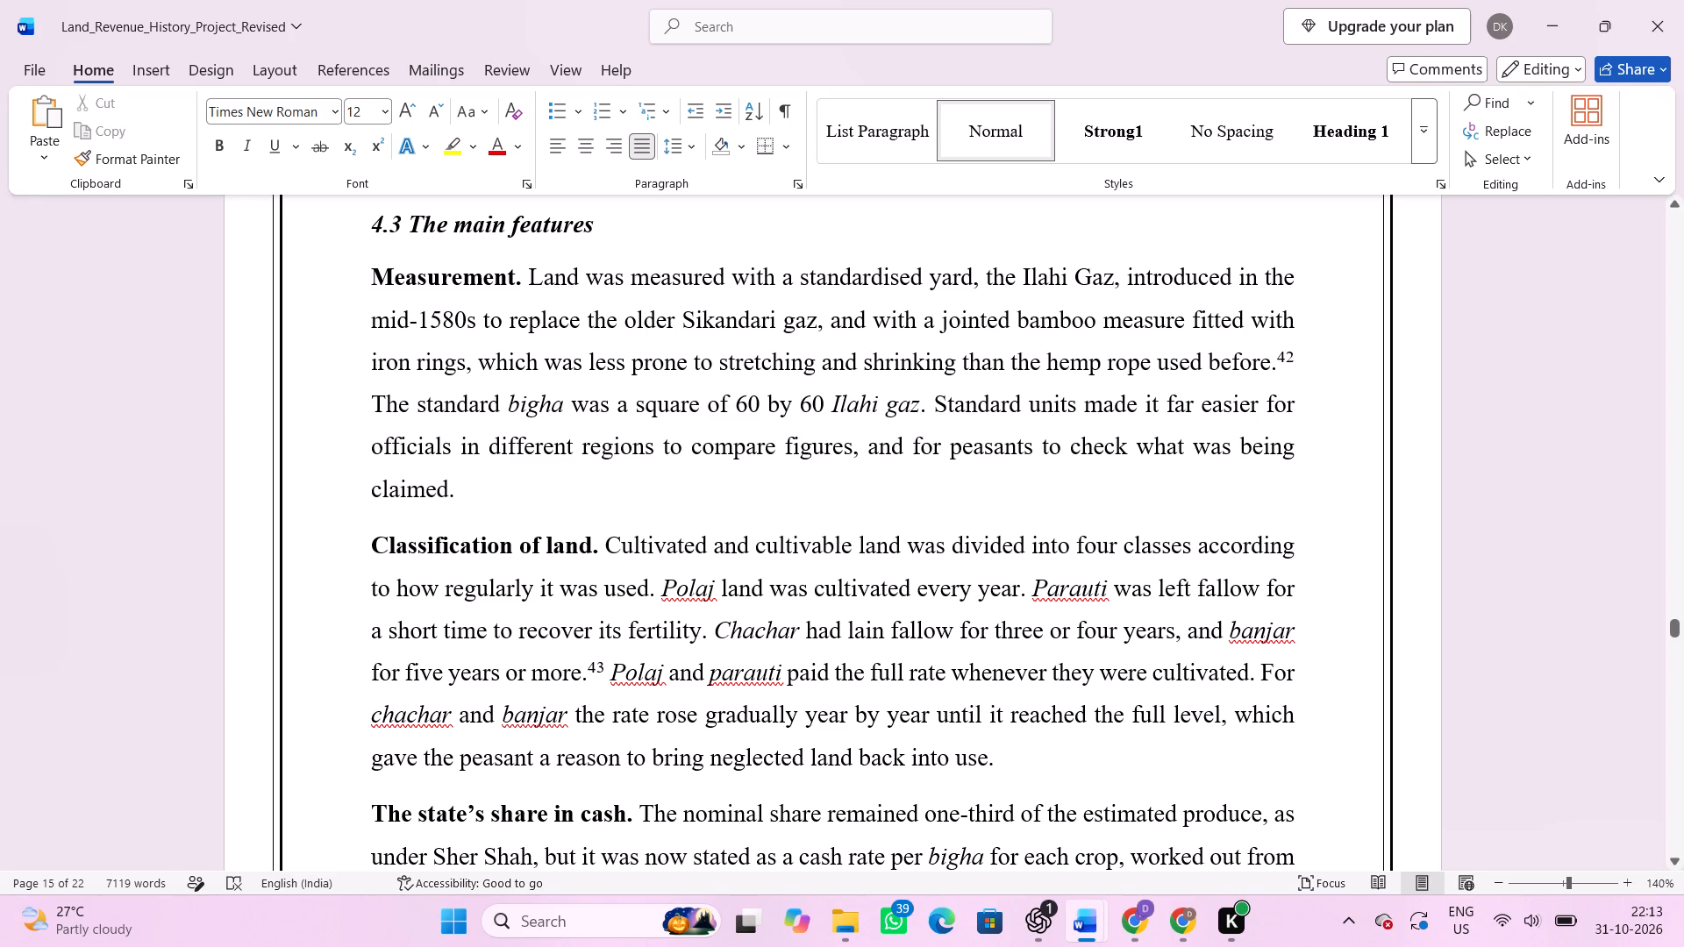
{"action": "left_click", "coordinate": [688, 595]}
{"action": "right_click", "coordinate": [688, 595]}
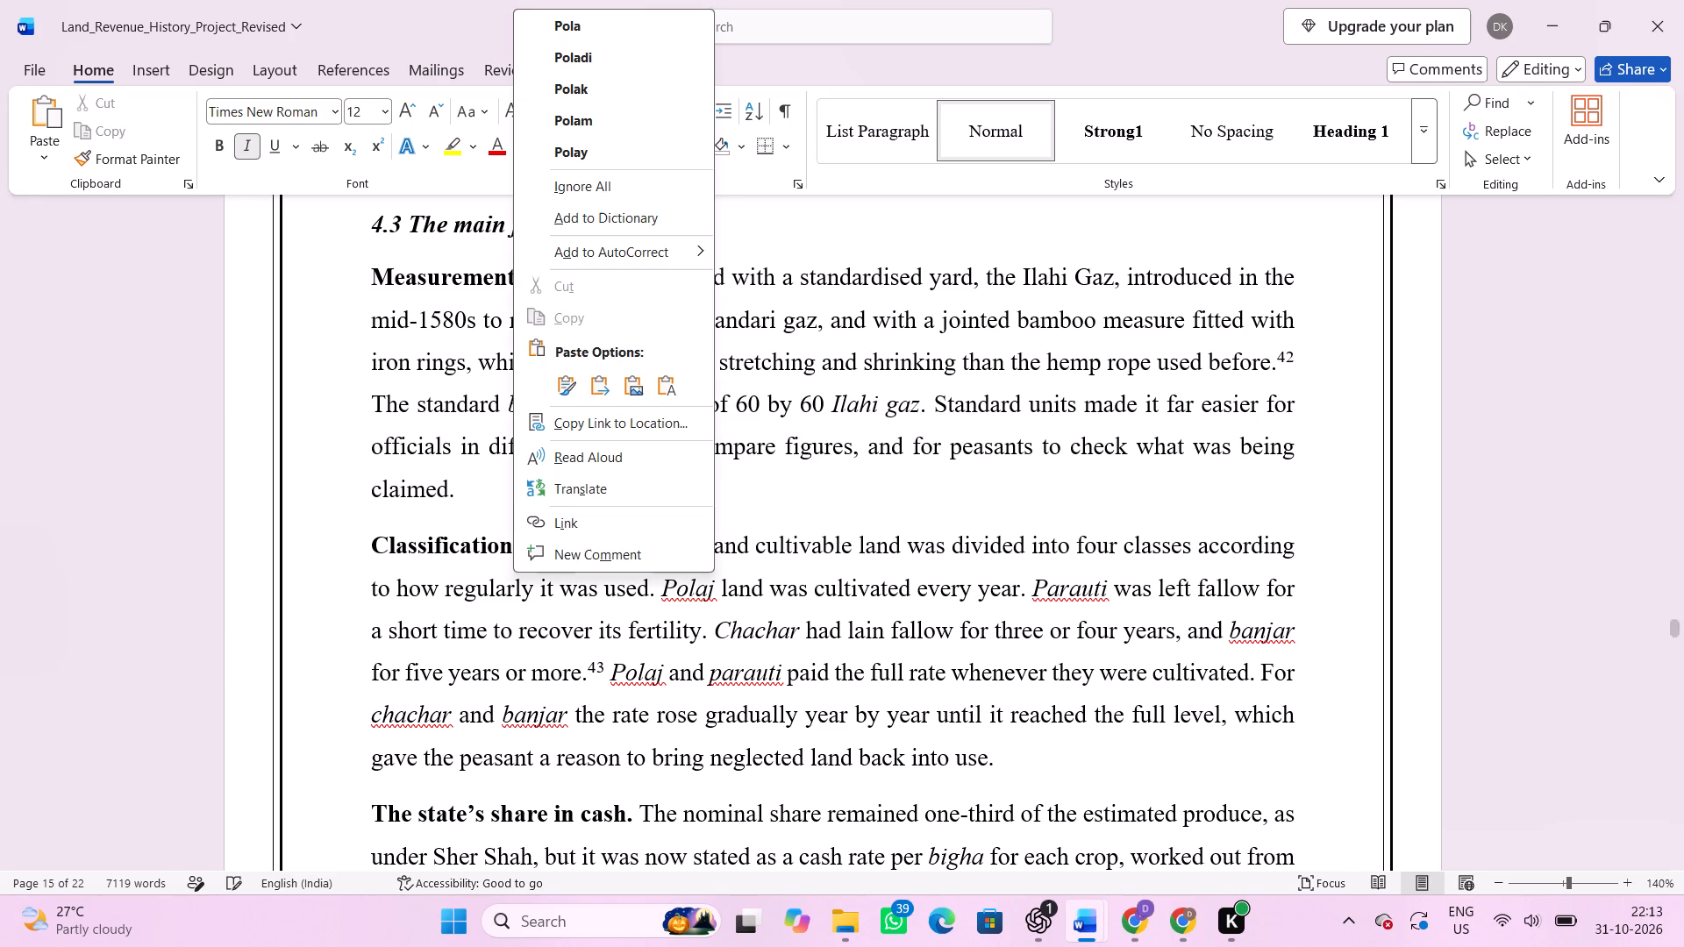
{"action": "left_click", "coordinate": [609, 226]}
{"action": "left_click", "coordinate": [1090, 587]}
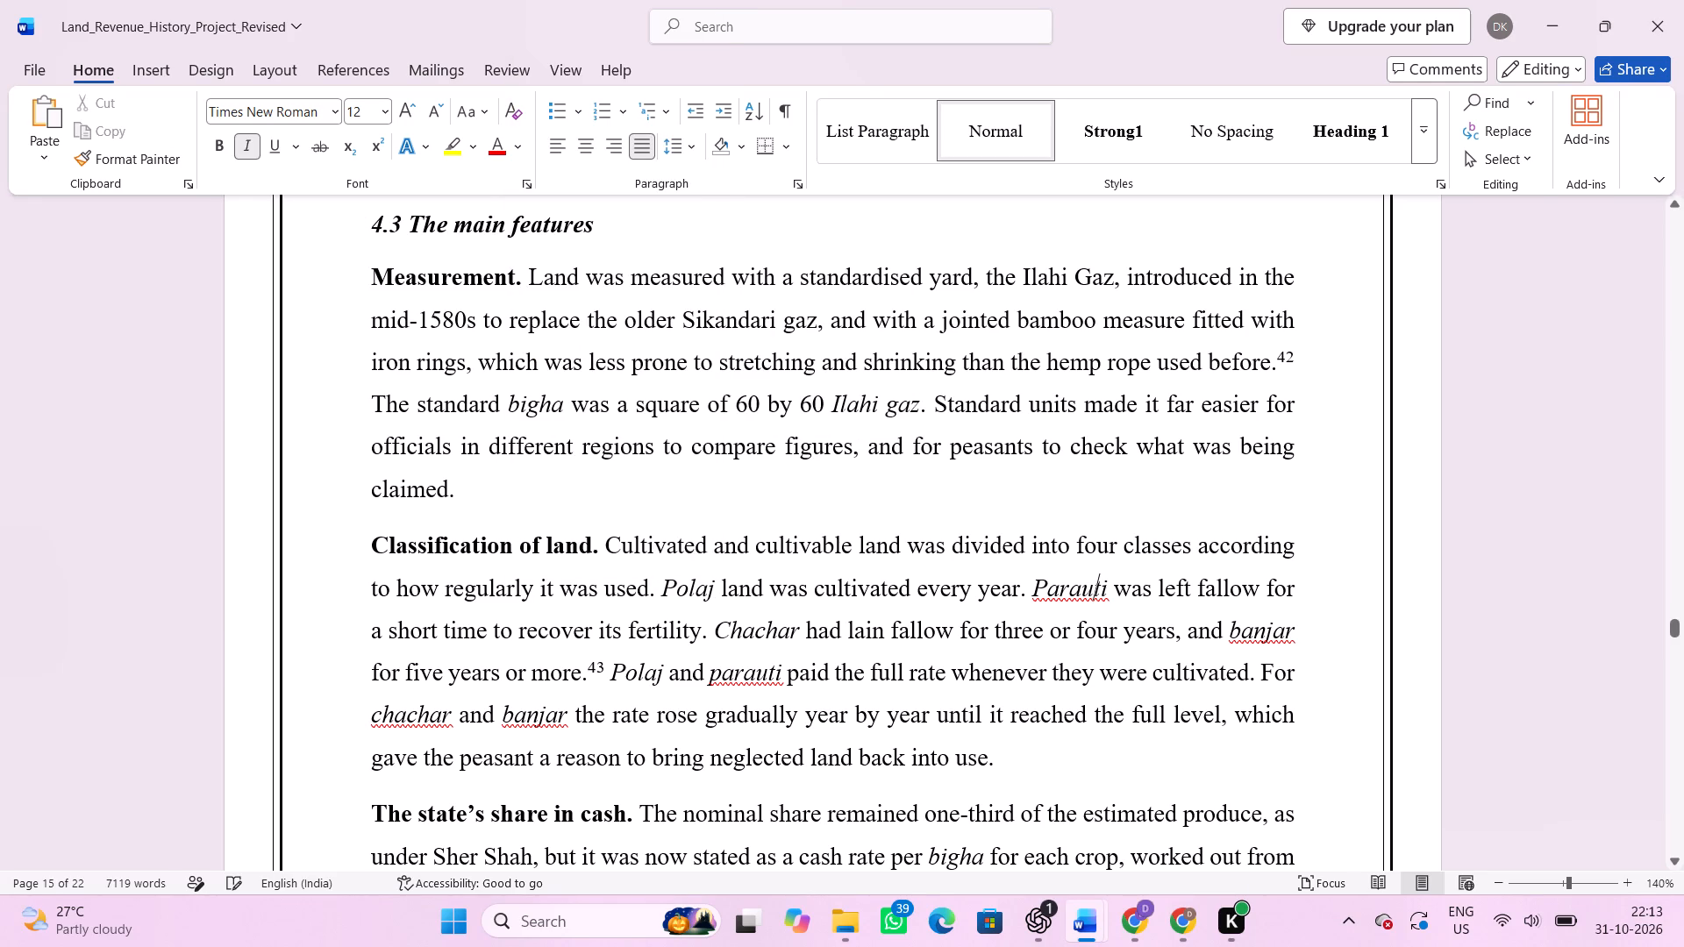
{"action": "right_click", "coordinate": [1090, 587]}
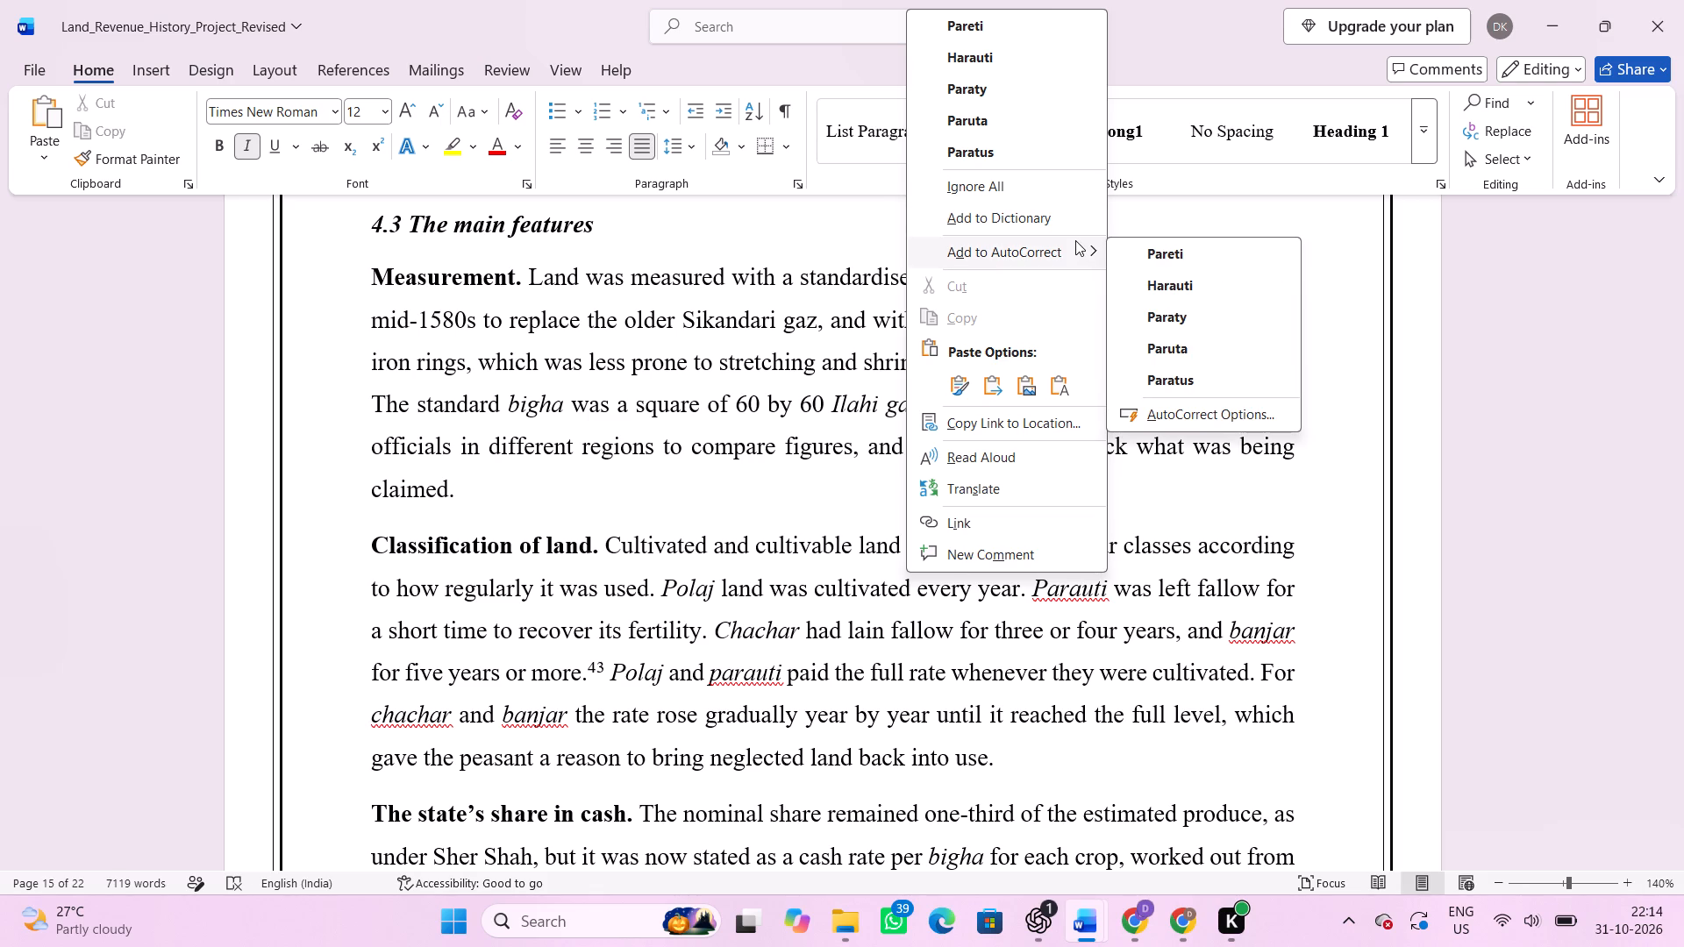
{"action": "left_click", "coordinate": [1059, 226]}
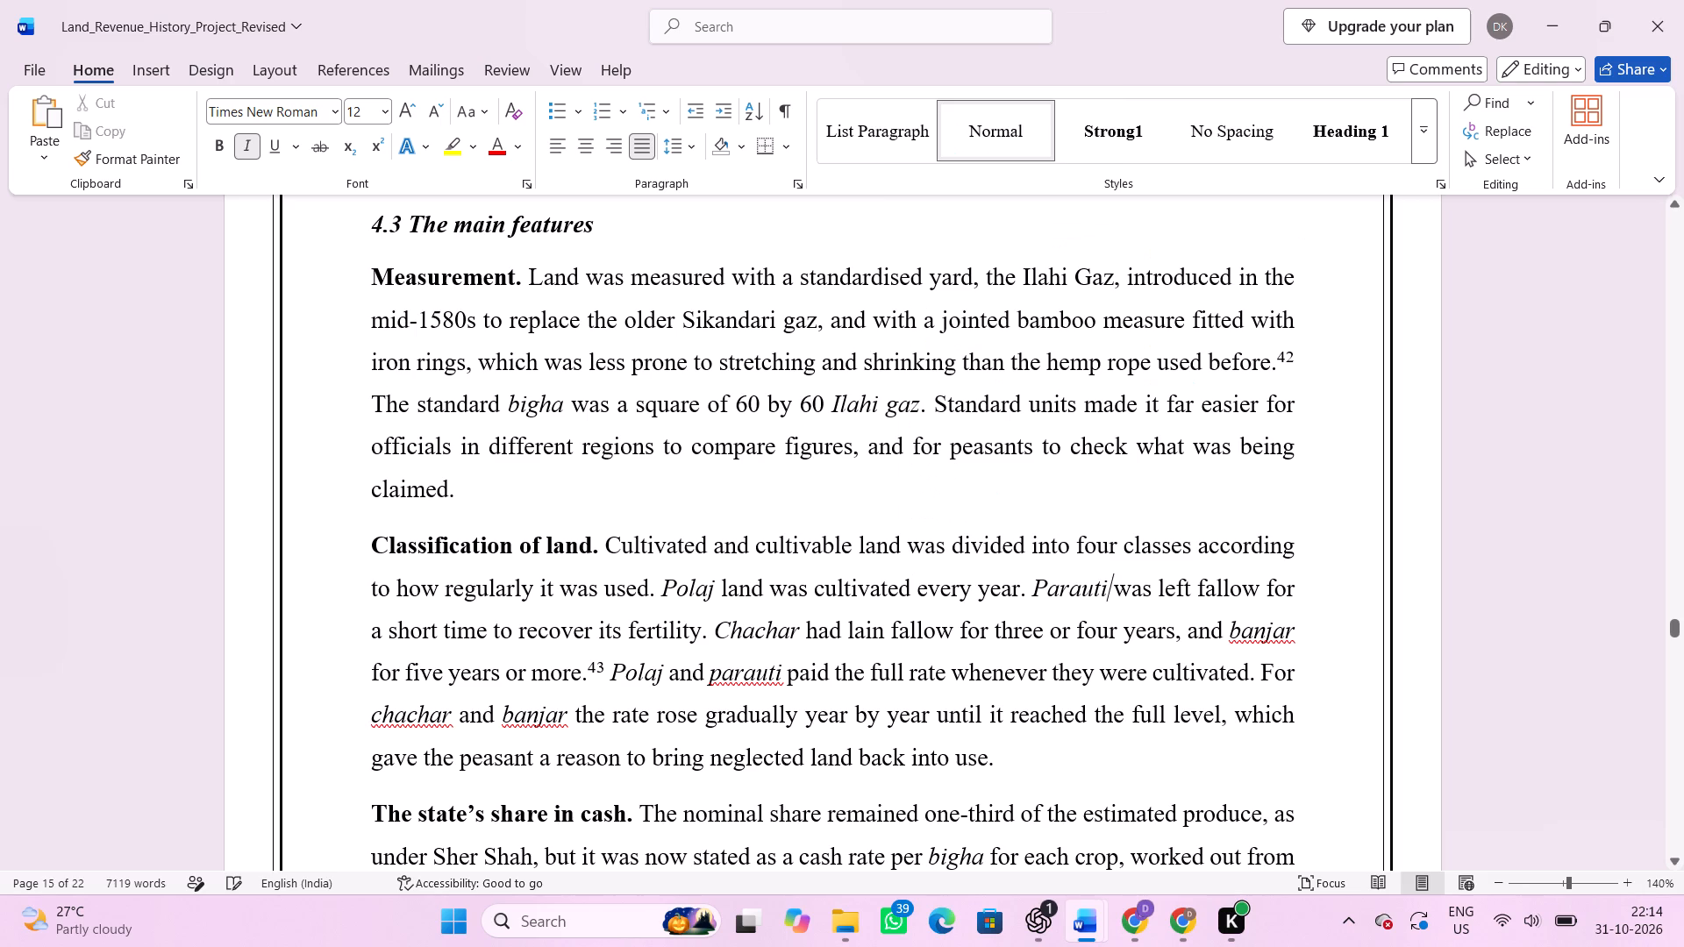
Add the flagged lowercase terms "banjar", "parauti" and "chachar" in the Classification of land paragraph to the spelling dictionary.
{"action": "scroll", "coordinate": [877, 652], "scroll_direction": "down", "scroll_amount": 1}
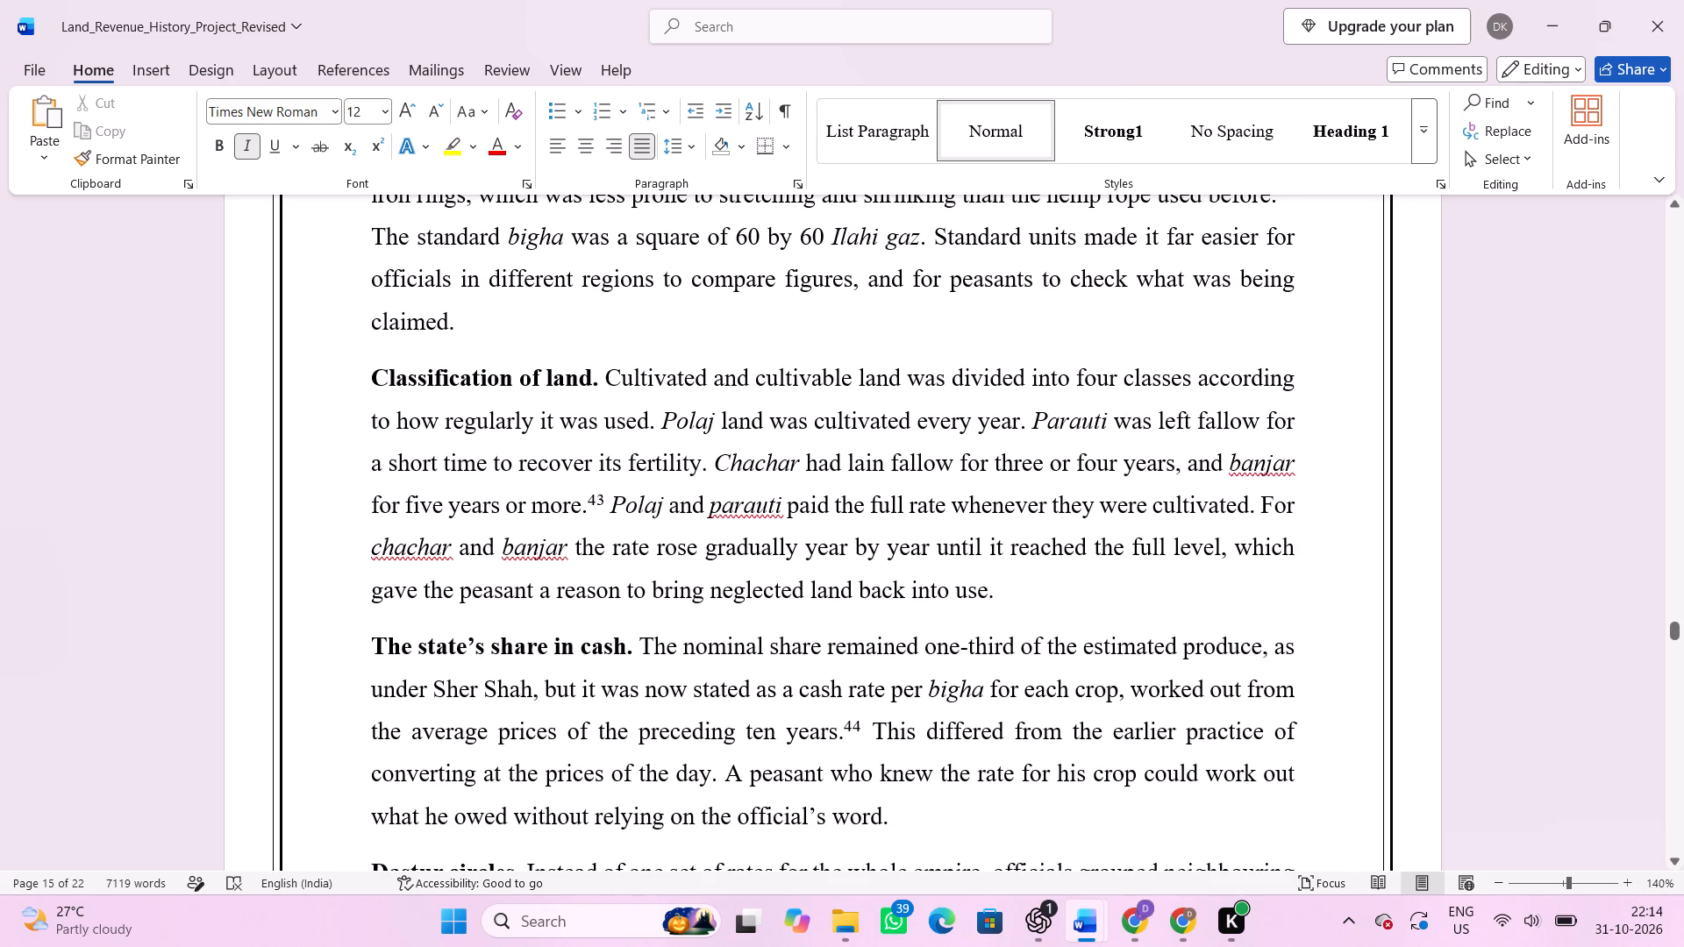
{"action": "left_click", "coordinate": [1254, 469]}
{"action": "right_click", "coordinate": [1254, 469]}
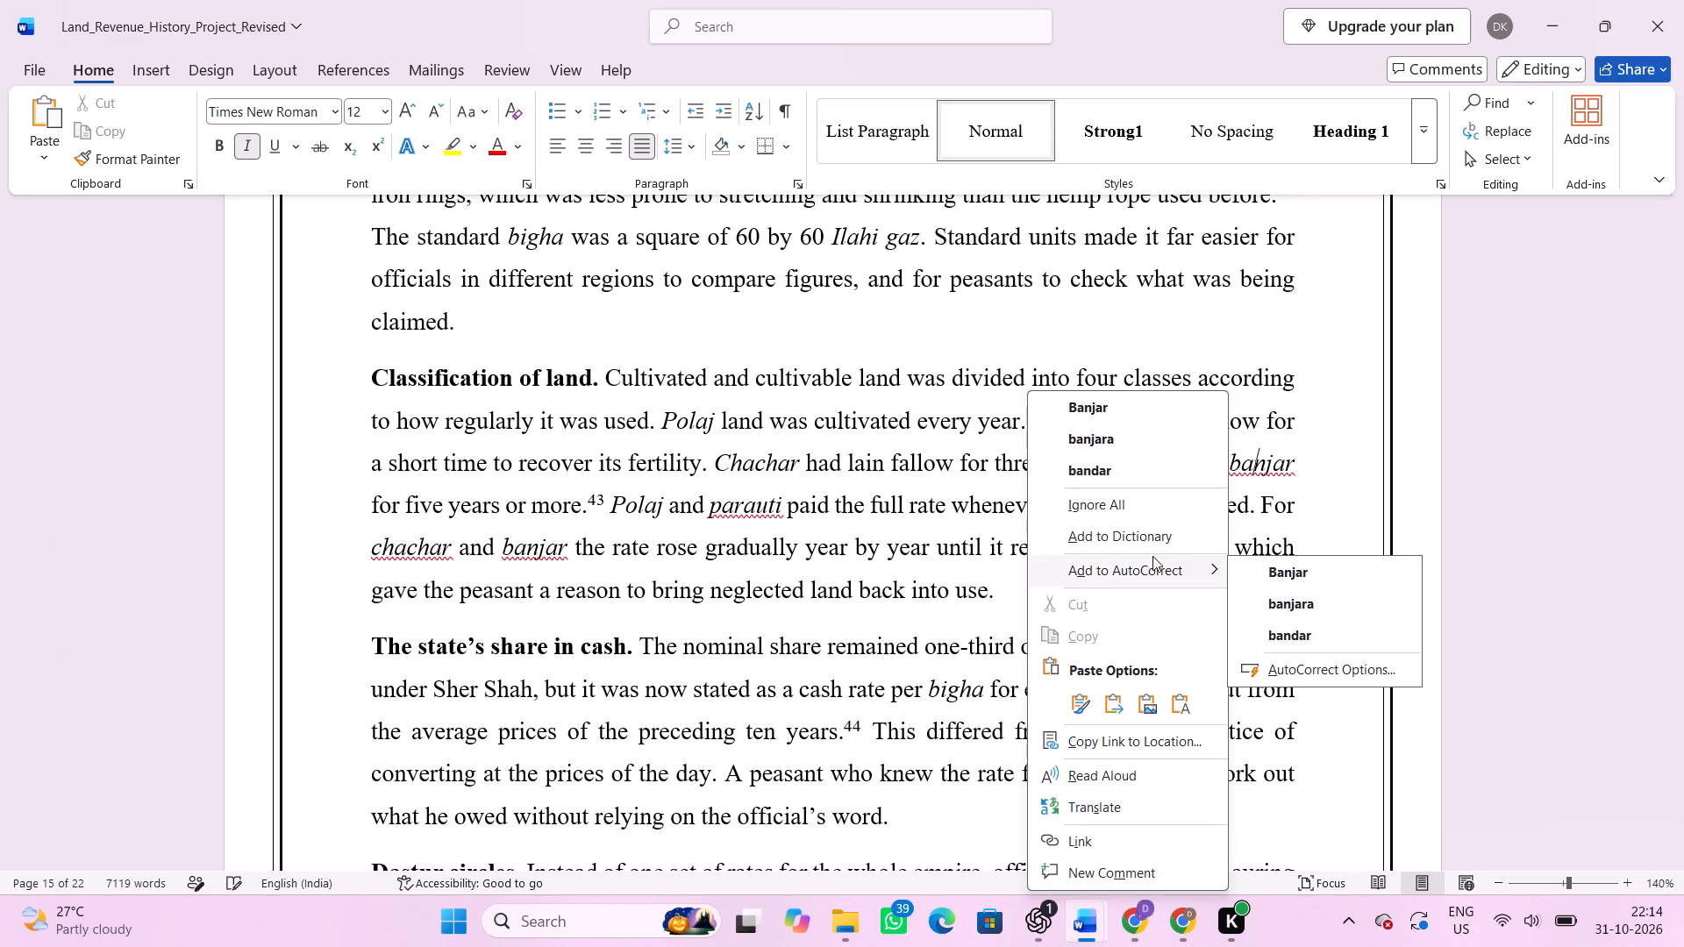
{"action": "left_click", "coordinate": [1136, 536]}
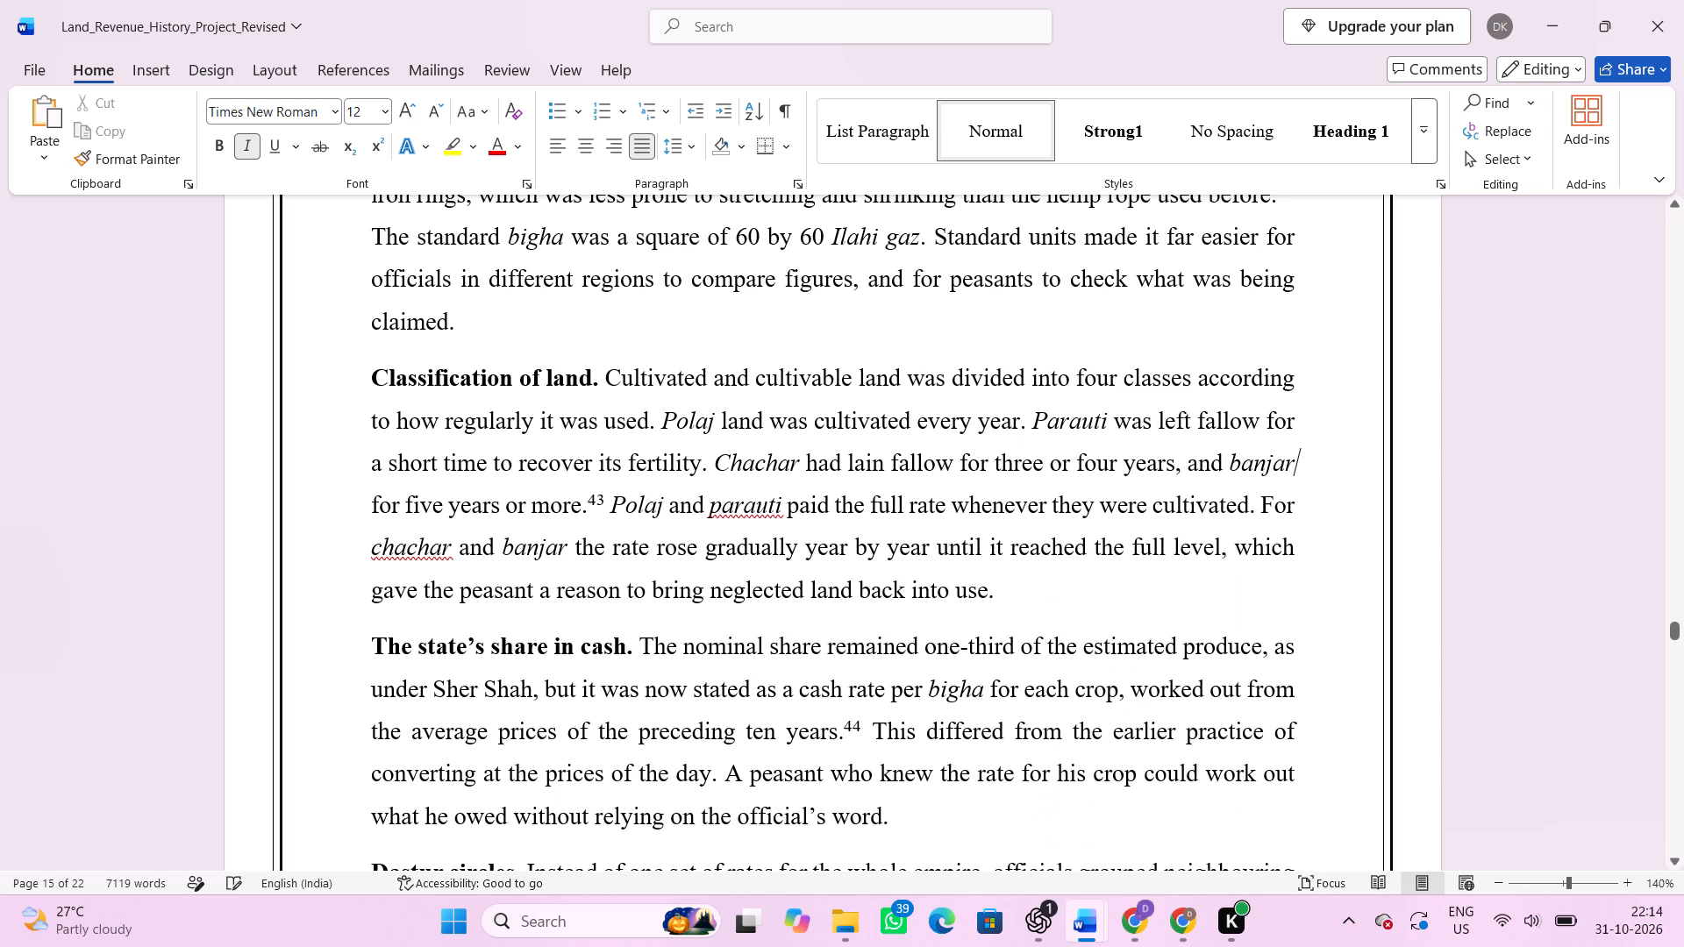
{"action": "left_click", "coordinate": [739, 502]}
{"action": "right_click", "coordinate": [739, 502]}
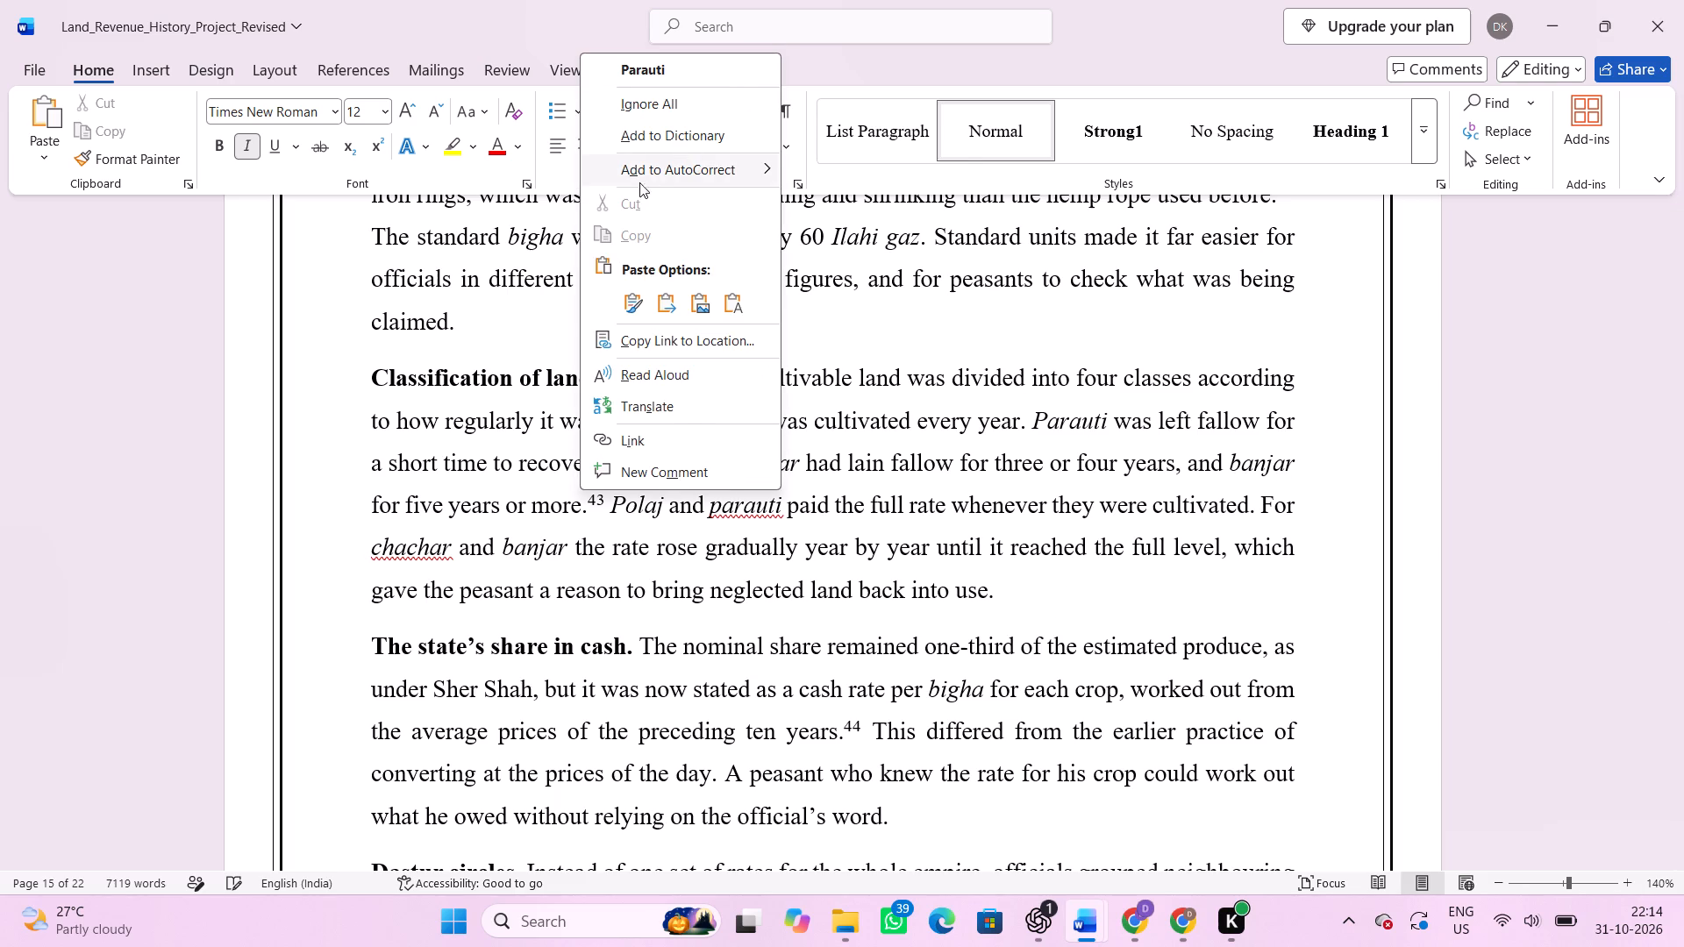
{"action": "left_click", "coordinate": [696, 150]}
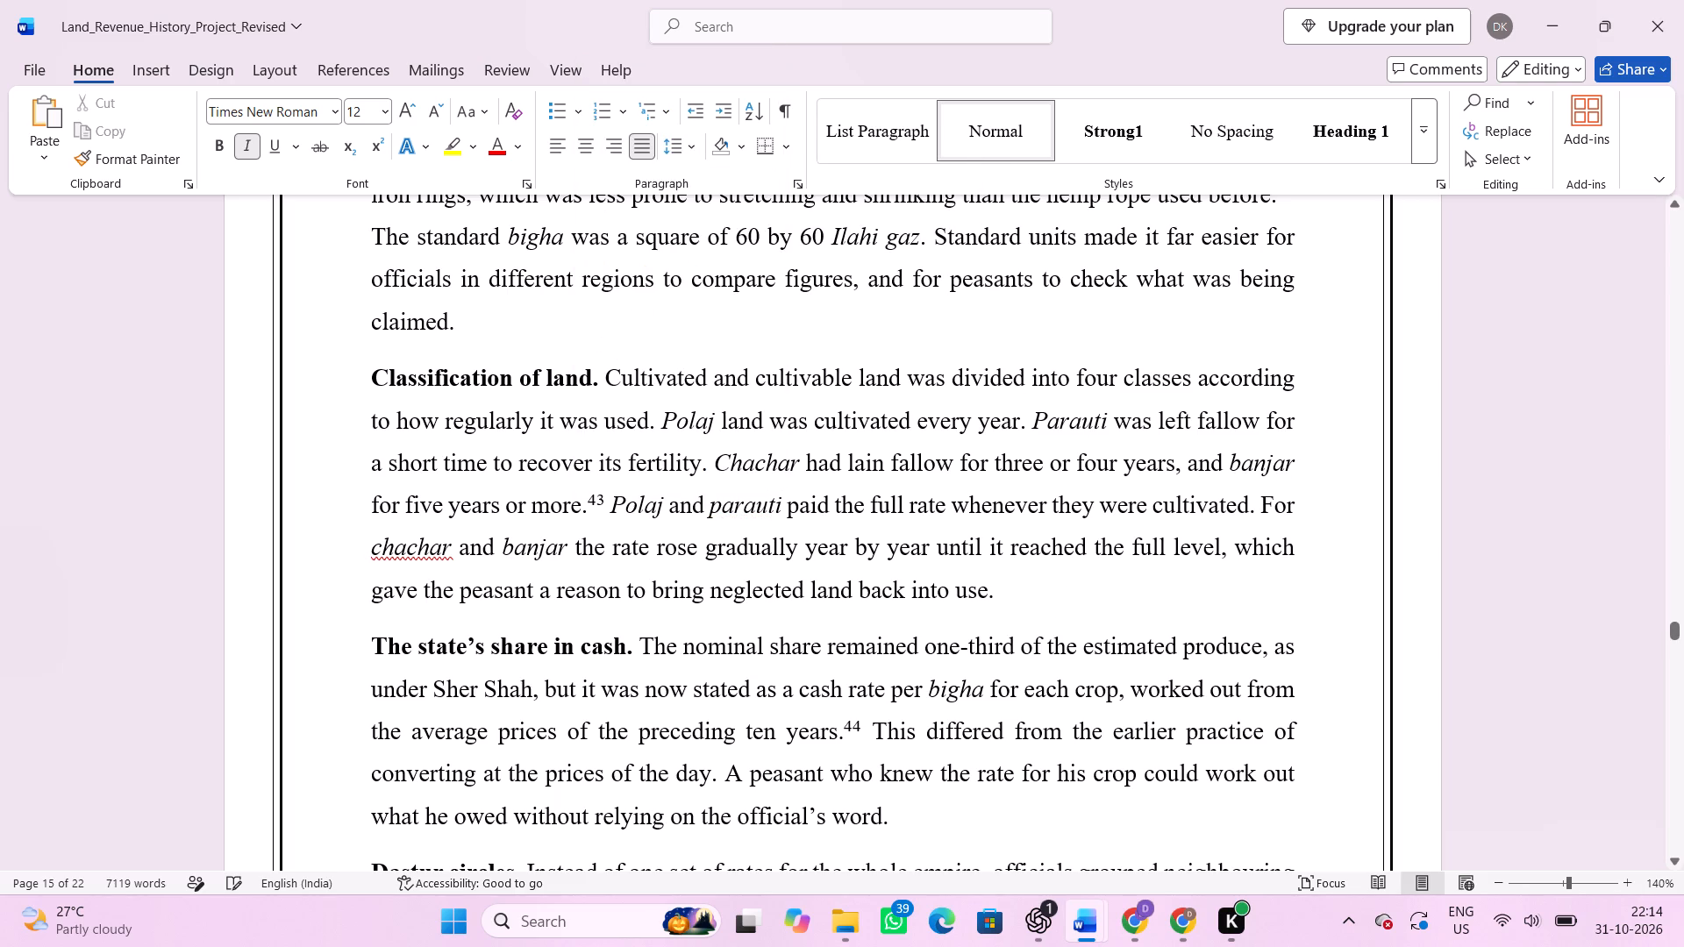
{"action": "left_click", "coordinate": [419, 543]}
{"action": "right_click", "coordinate": [419, 543]}
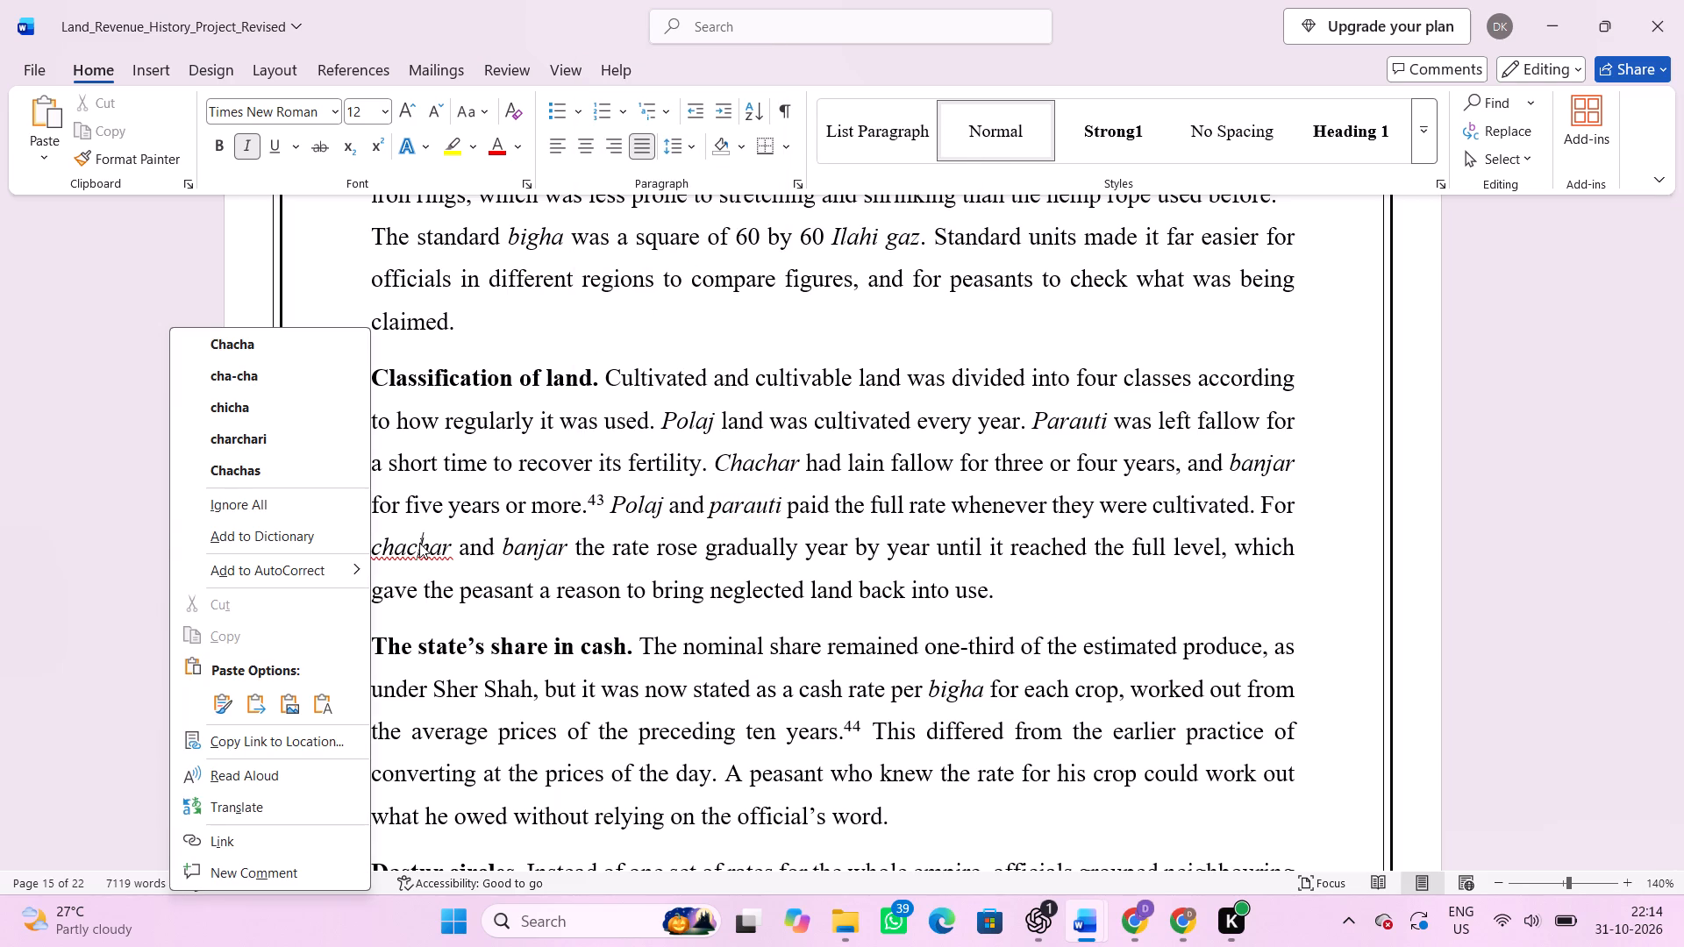
{"action": "left_click", "coordinate": [293, 550]}
Look through the rest of the document, from the end of section 4.3 to the Bibliography, for remaining italics and flagged words.
{"action": "scroll", "coordinate": [552, 649], "scroll_direction": "down", "scroll_amount": 1}
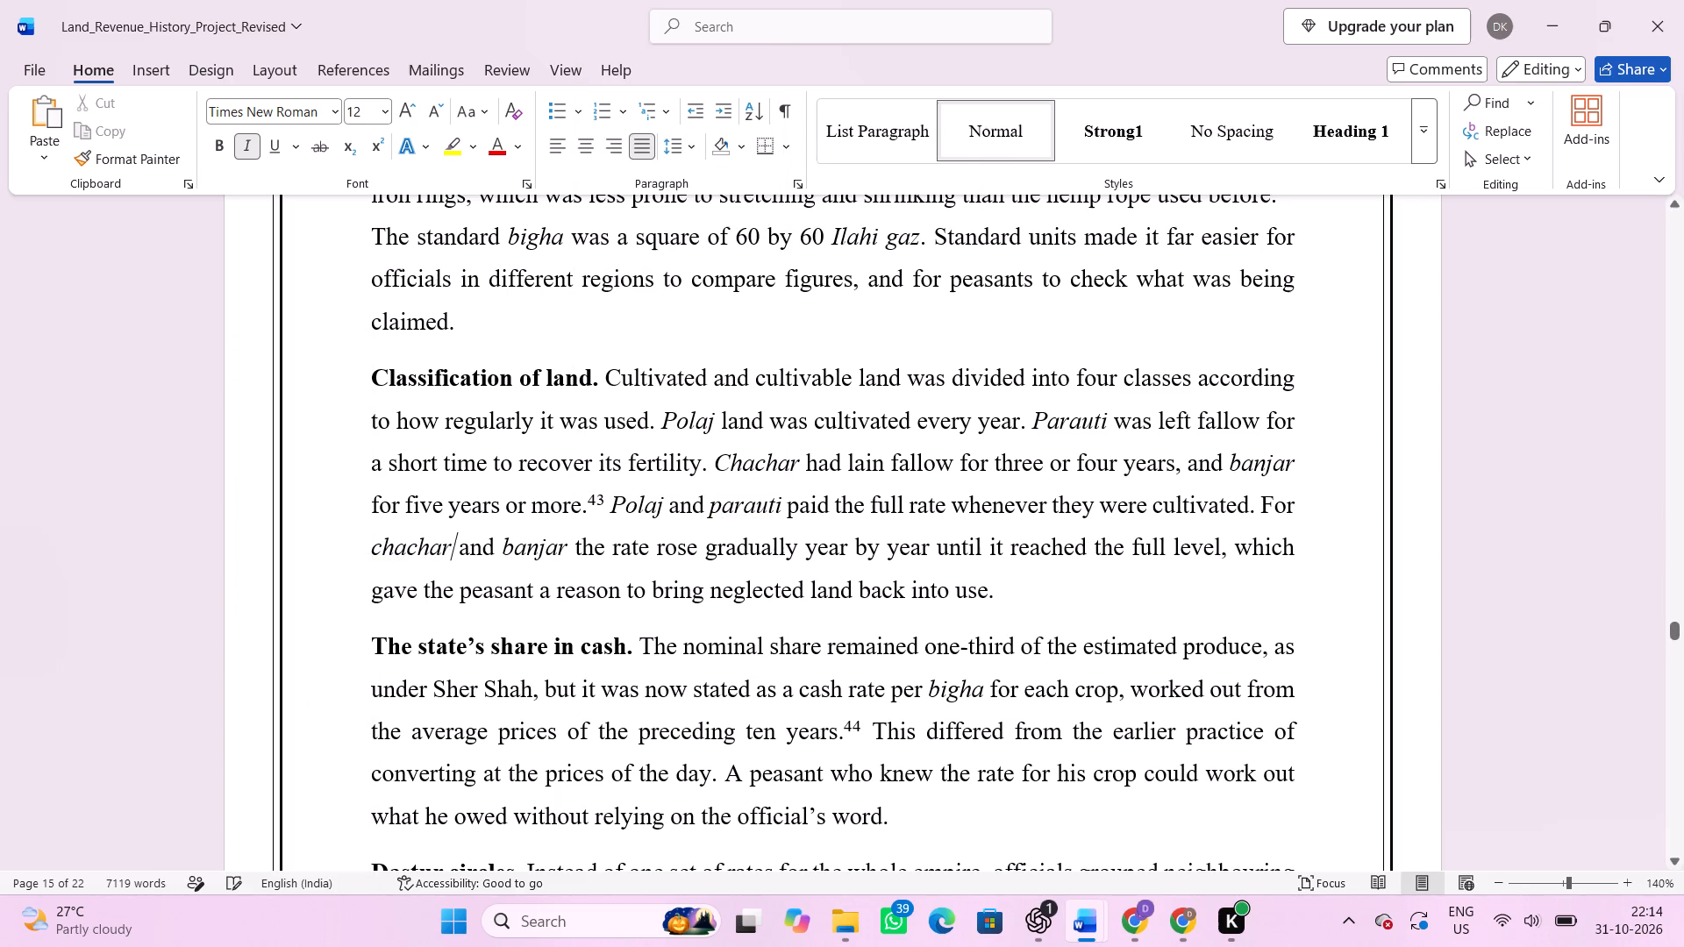
{"action": "scroll", "coordinate": [552, 649], "scroll_direction": "down", "scroll_amount": 2}
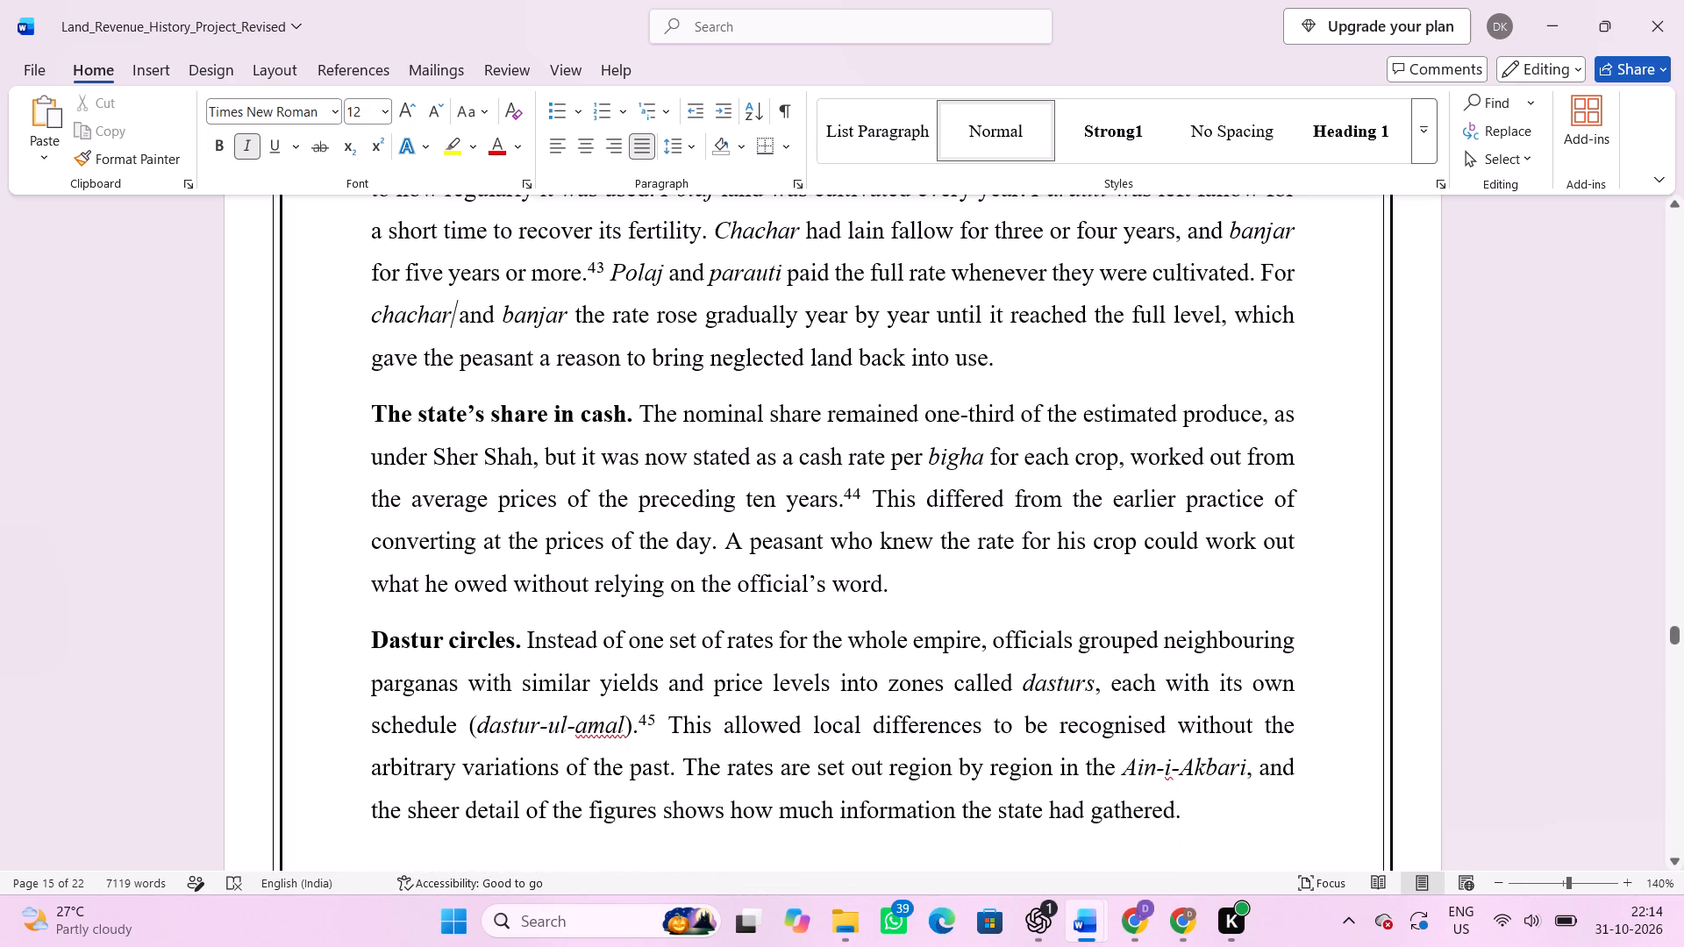
{"action": "scroll", "coordinate": [601, 726], "scroll_direction": "down", "scroll_amount": 2}
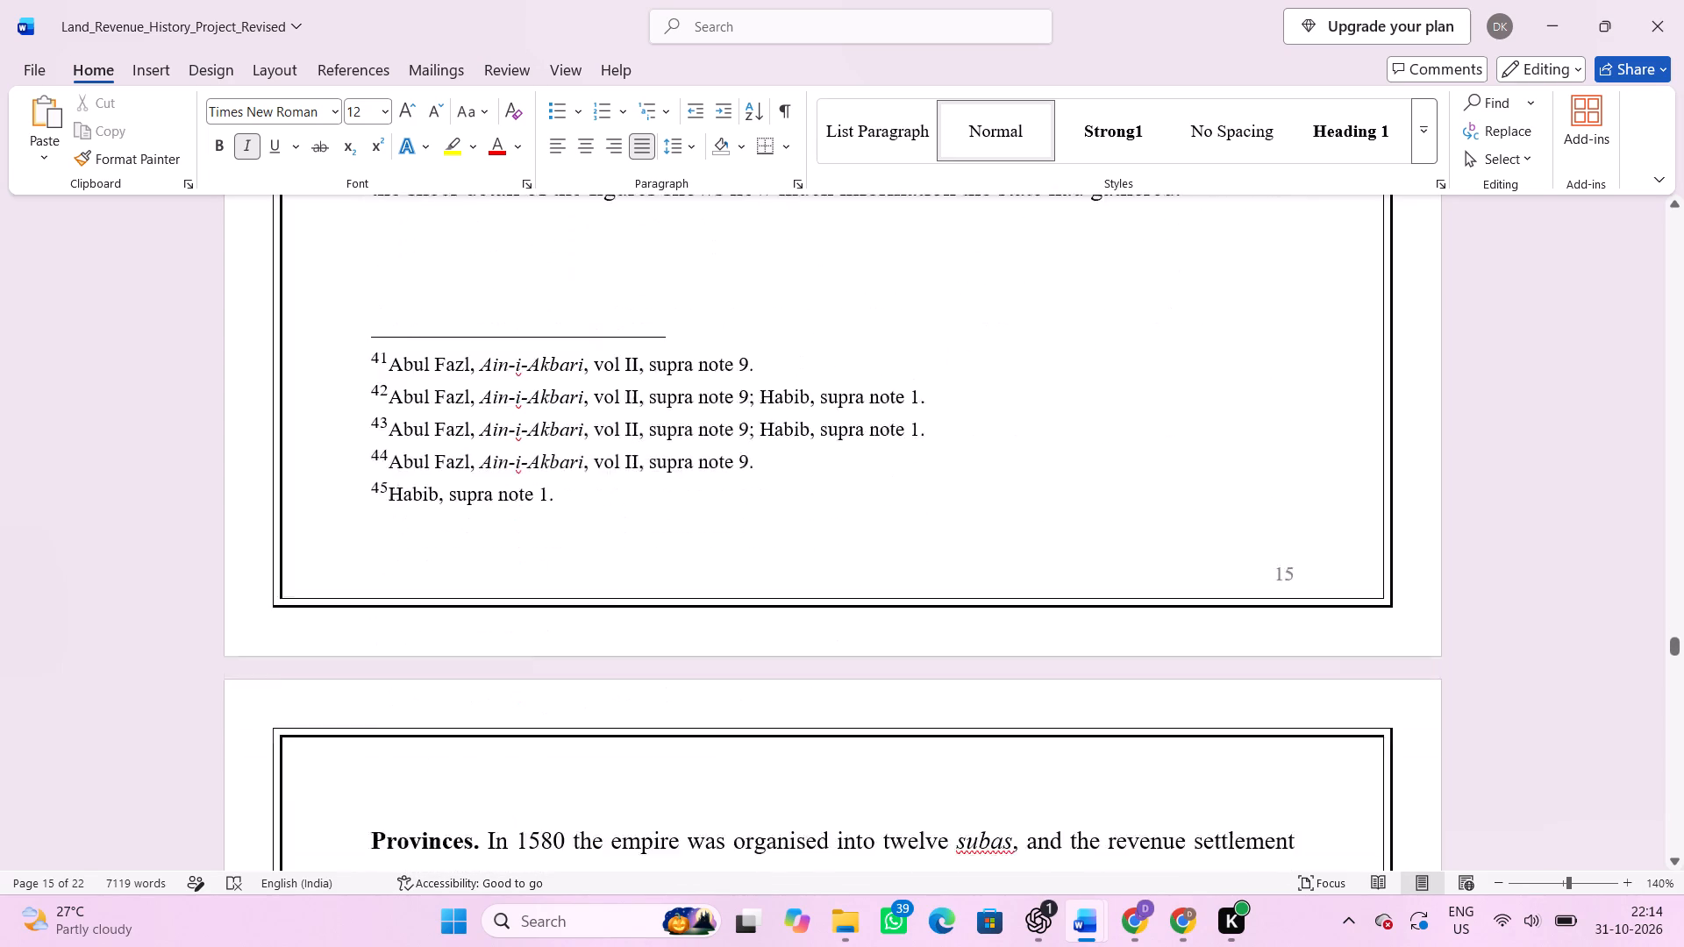
{"action": "scroll", "coordinate": [601, 726], "scroll_direction": "down", "scroll_amount": 2}
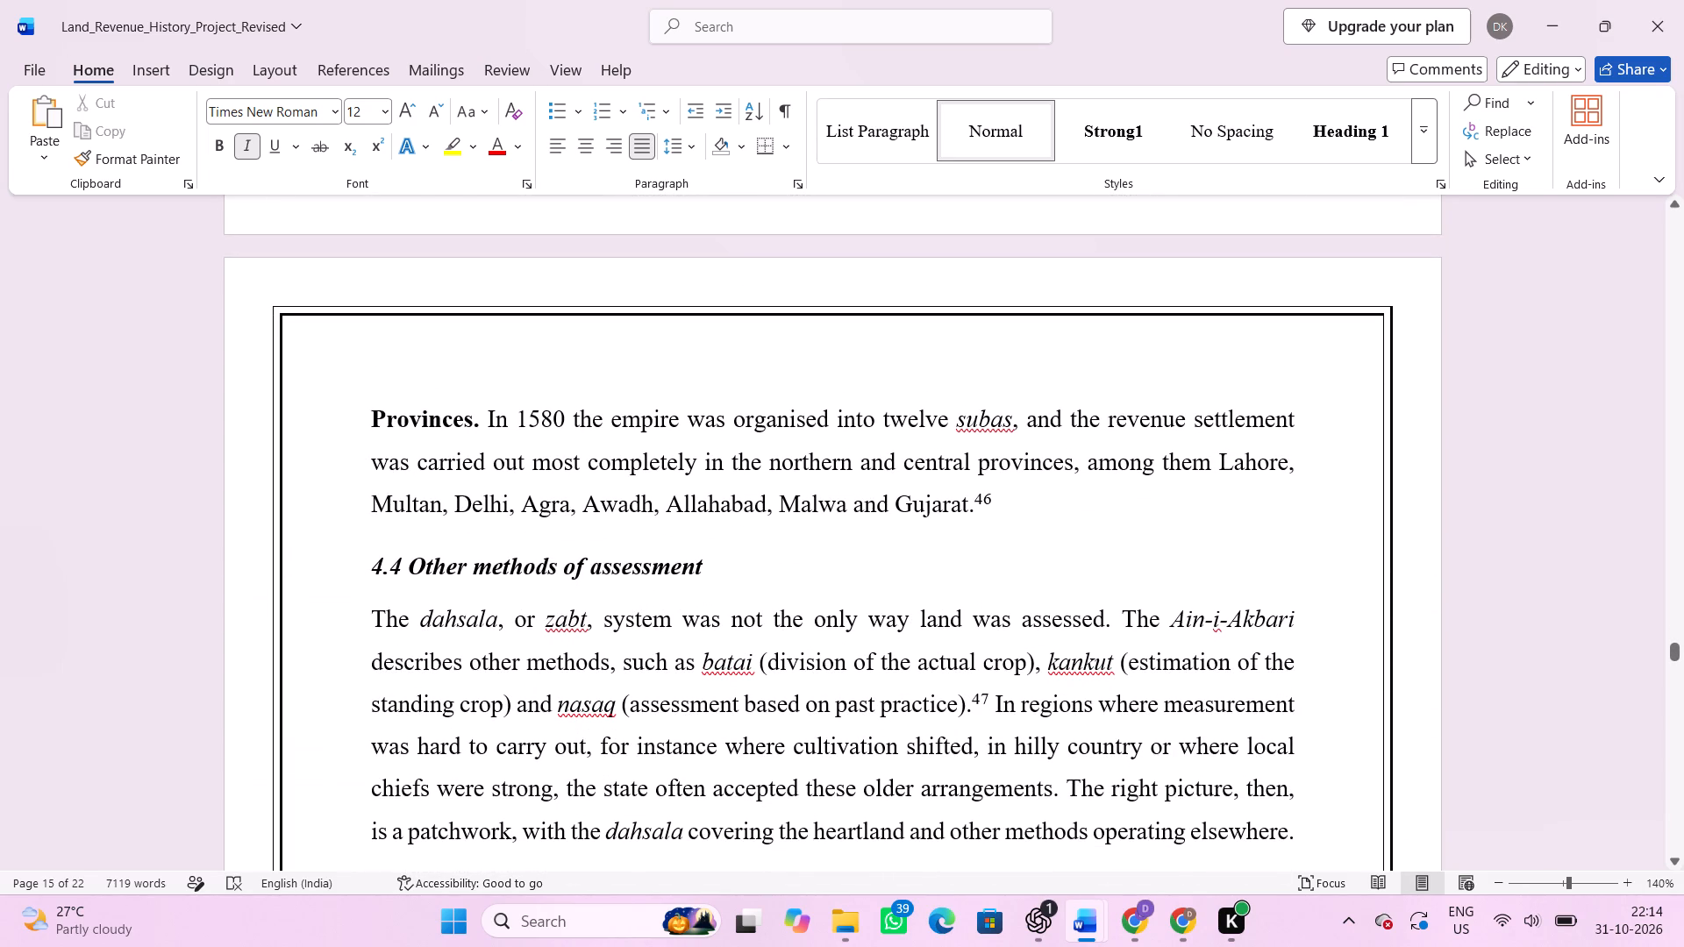
{"action": "scroll", "coordinate": [903, 596], "scroll_direction": "down", "scroll_amount": 1}
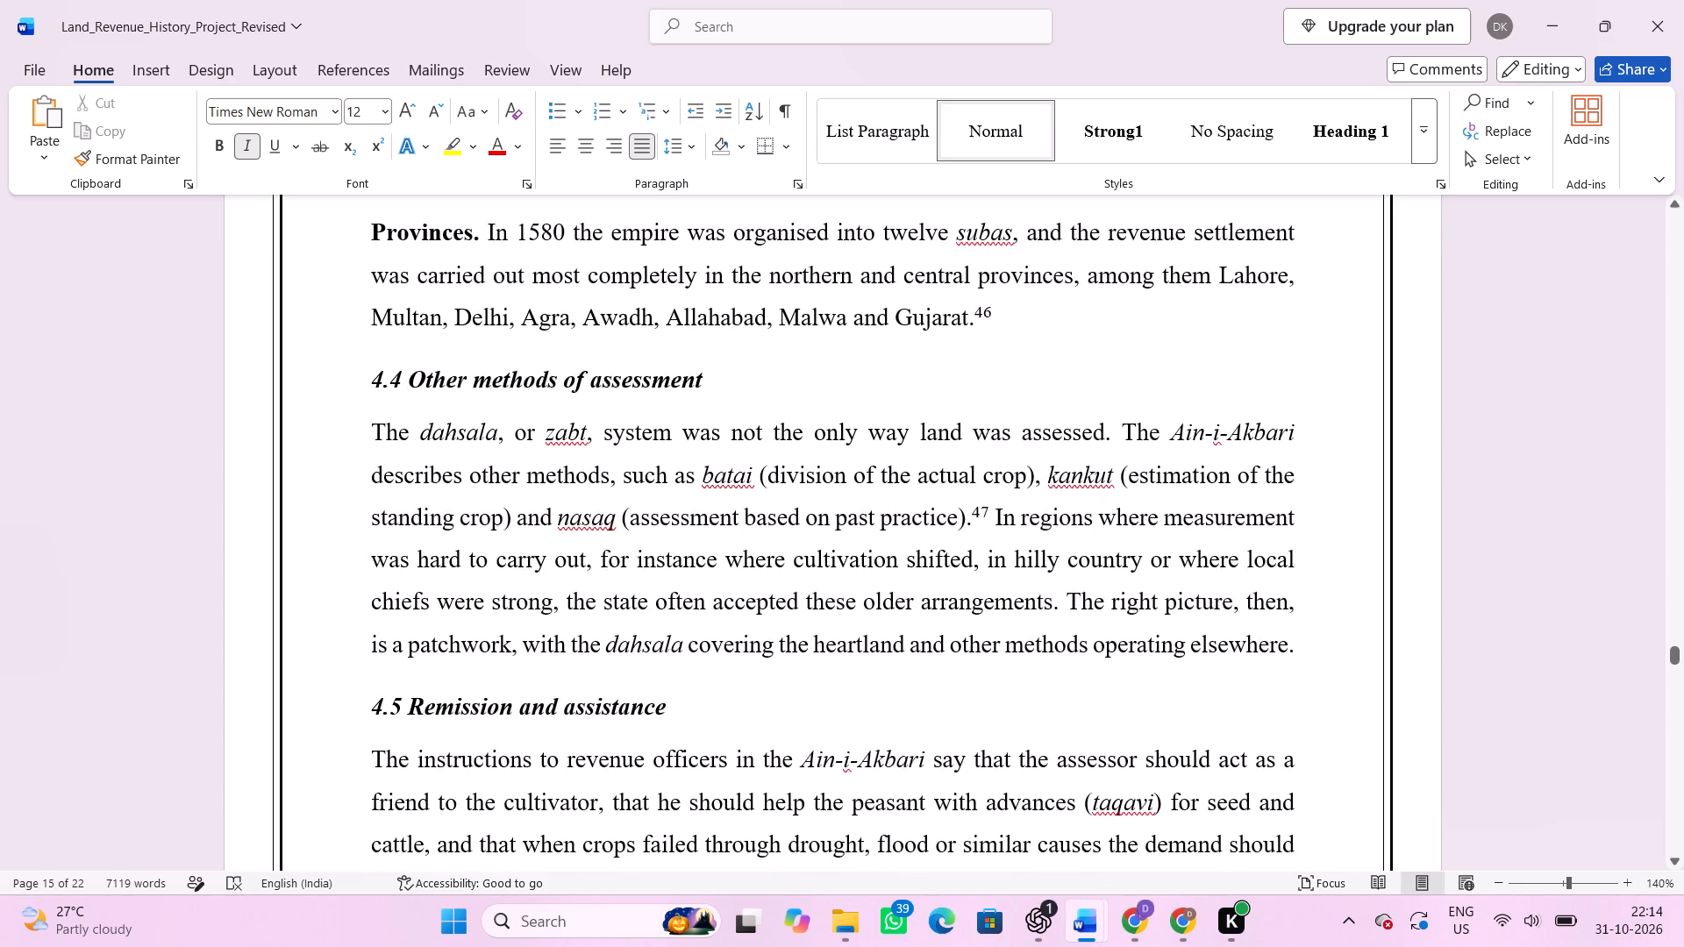
{"action": "scroll", "coordinate": [903, 596], "scroll_direction": "down", "scroll_amount": 2}
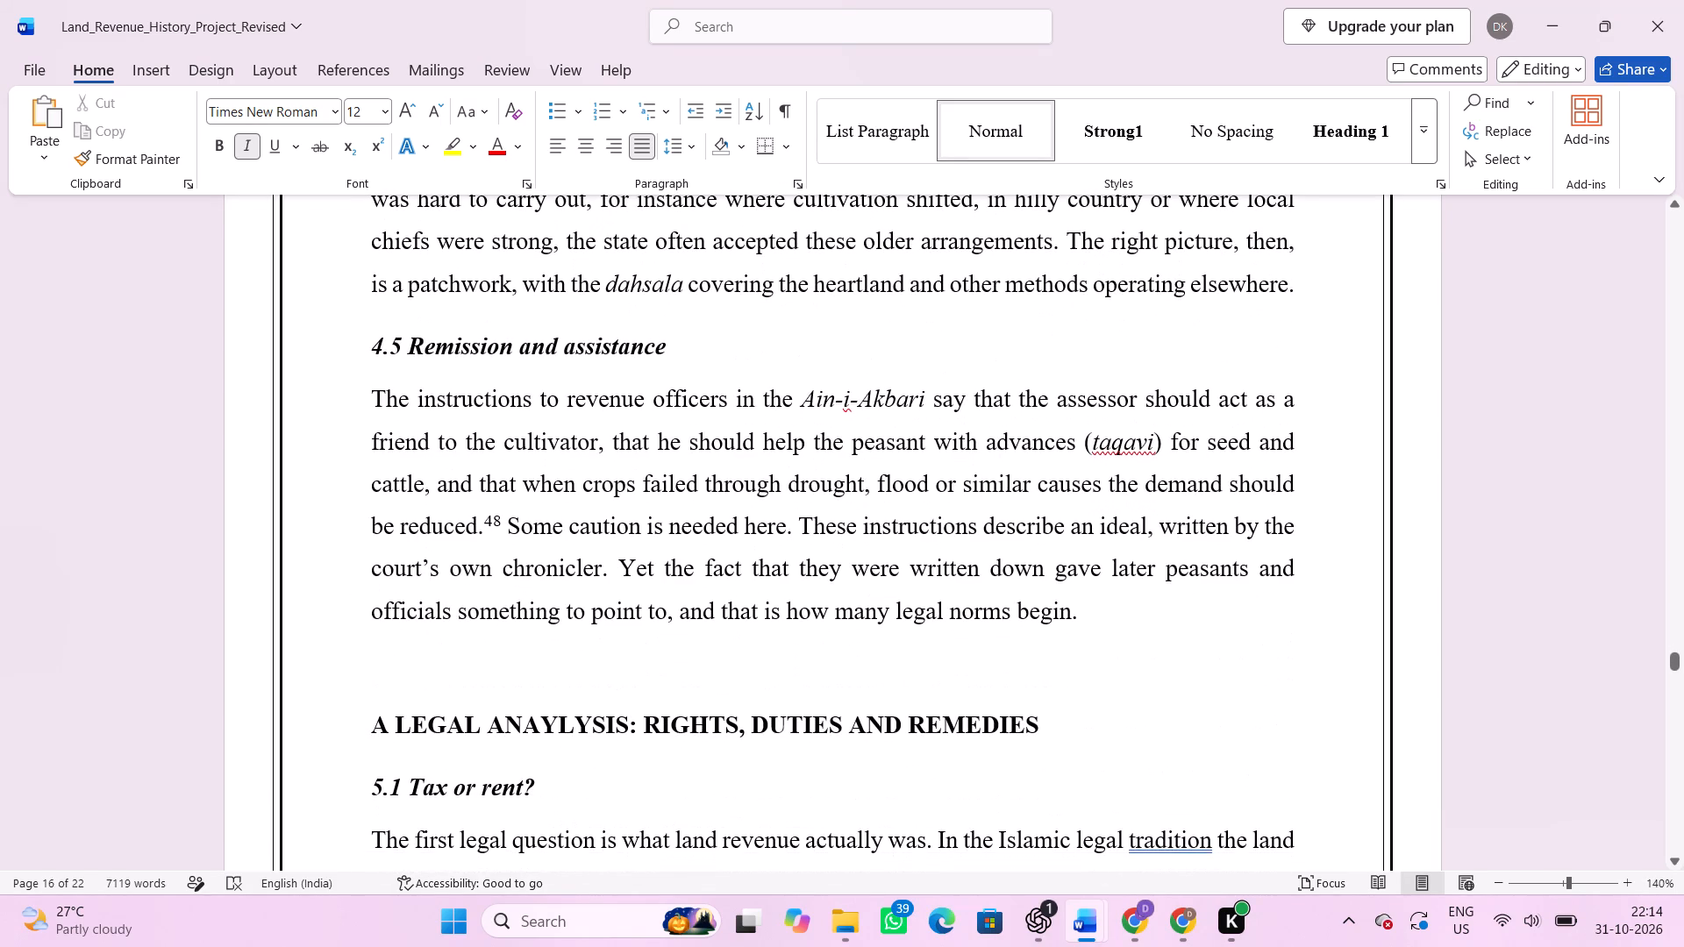
{"action": "scroll", "coordinate": [1020, 417], "scroll_direction": "down", "scroll_amount": 1}
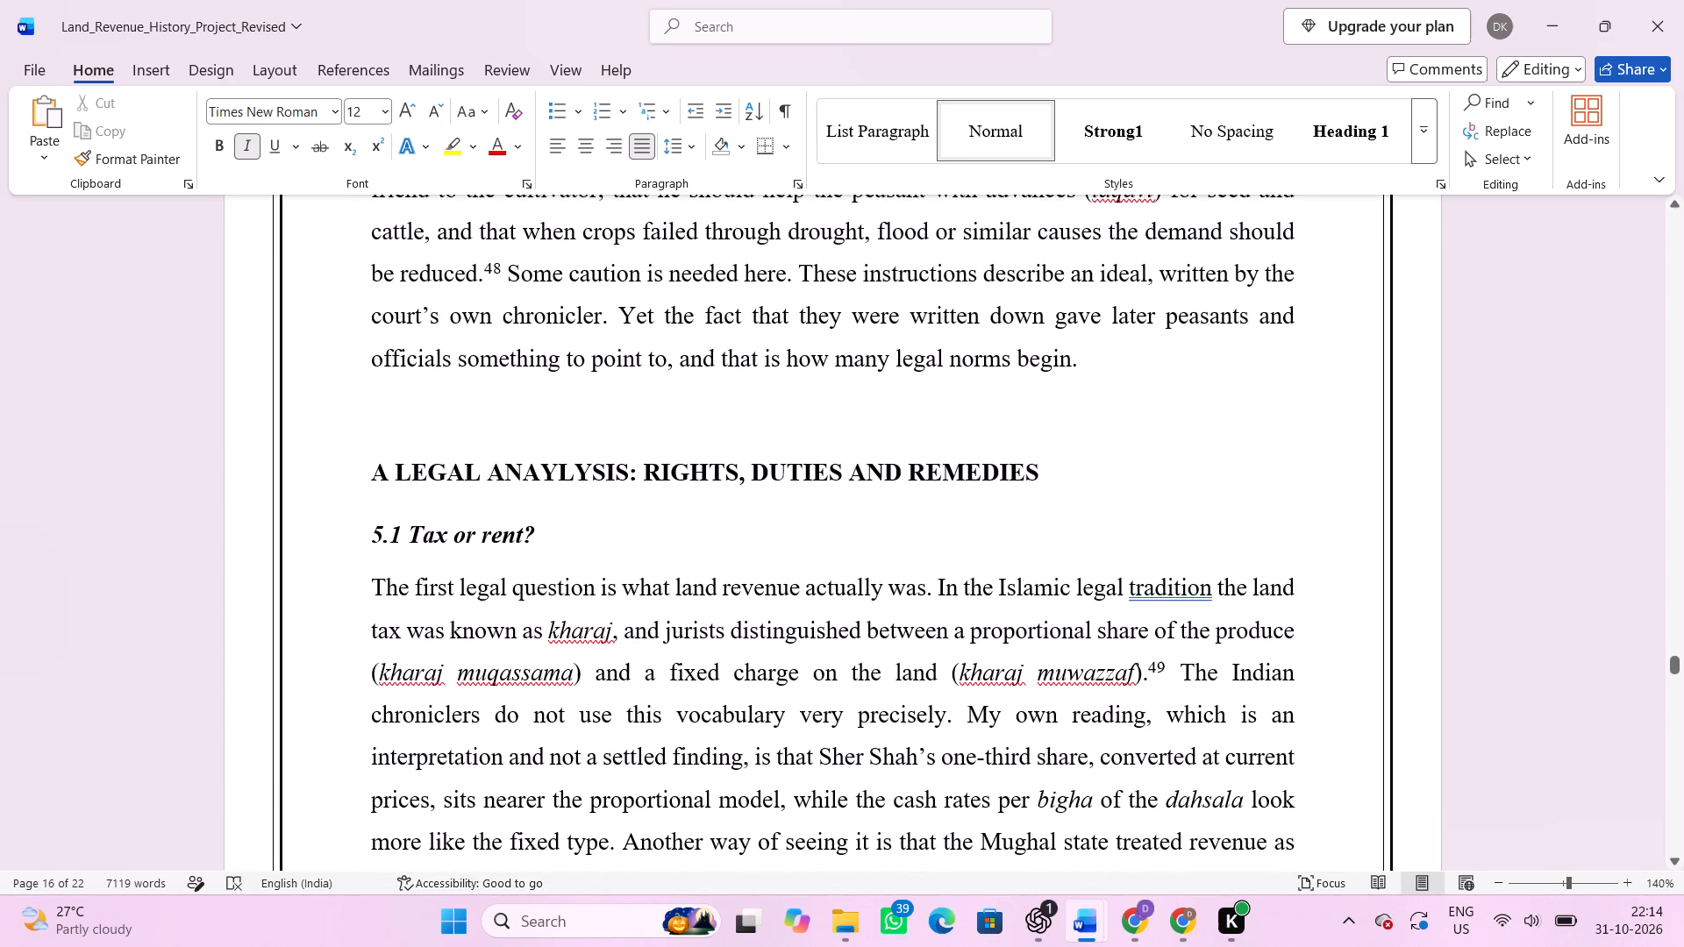
{"action": "scroll", "coordinate": [1020, 417], "scroll_direction": "down", "scroll_amount": 1}
{"action": "scroll", "coordinate": [1141, 468], "scroll_direction": "down", "scroll_amount": 1}
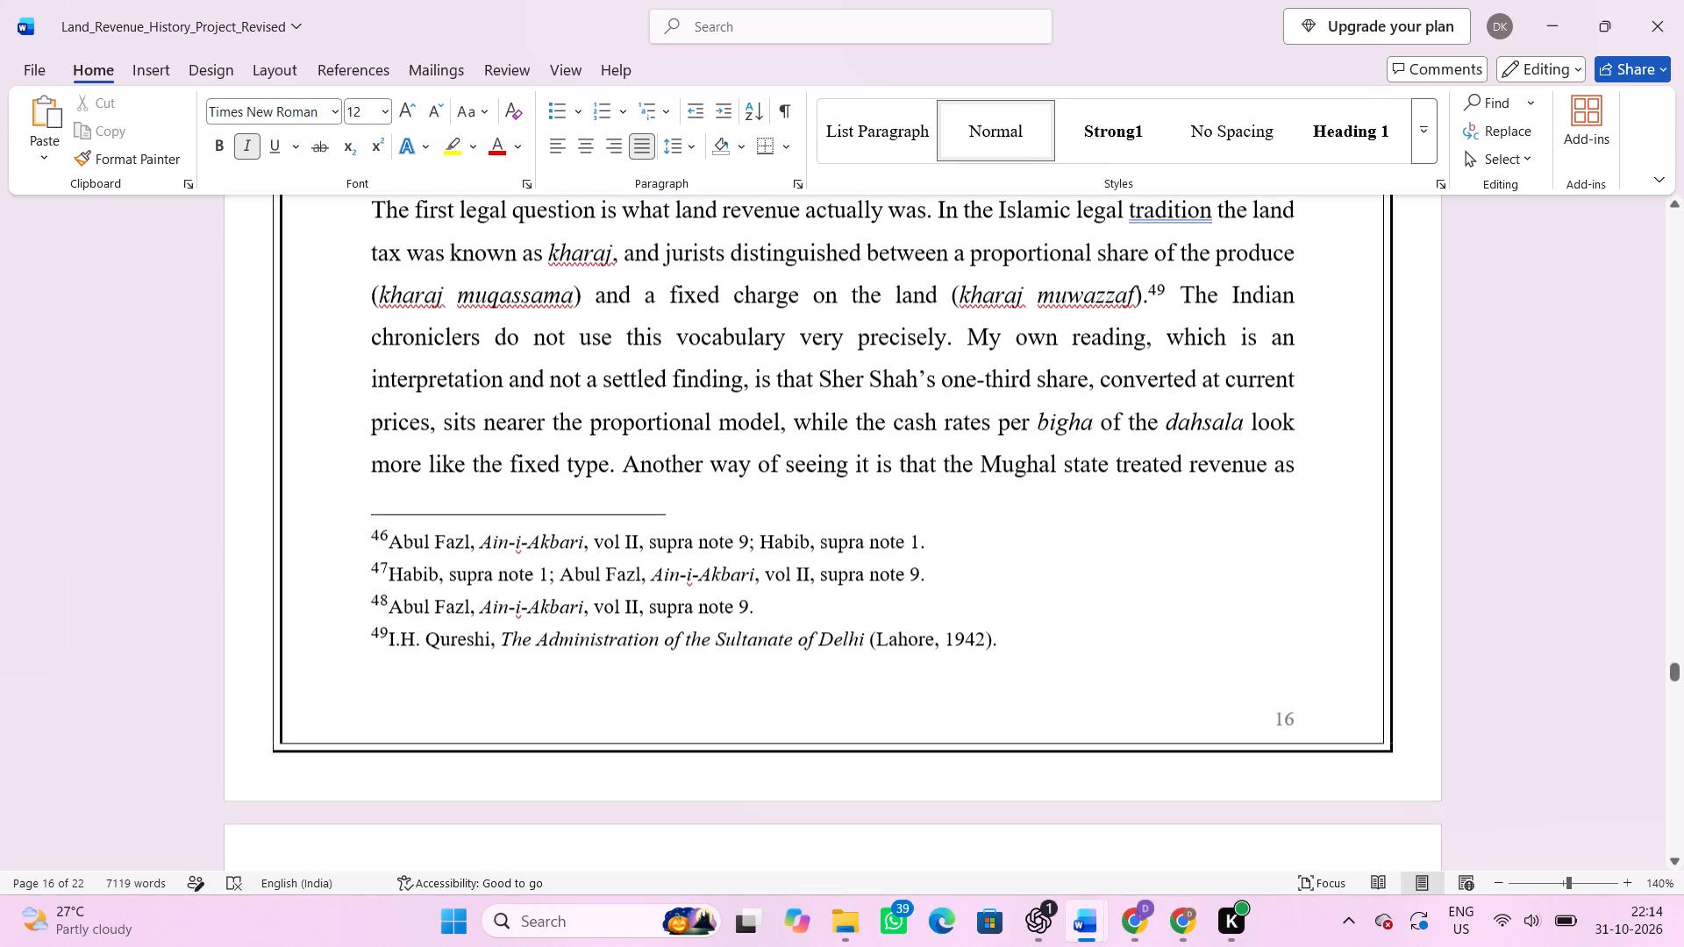
{"action": "scroll", "coordinate": [1164, 416], "scroll_direction": "down", "scroll_amount": 2}
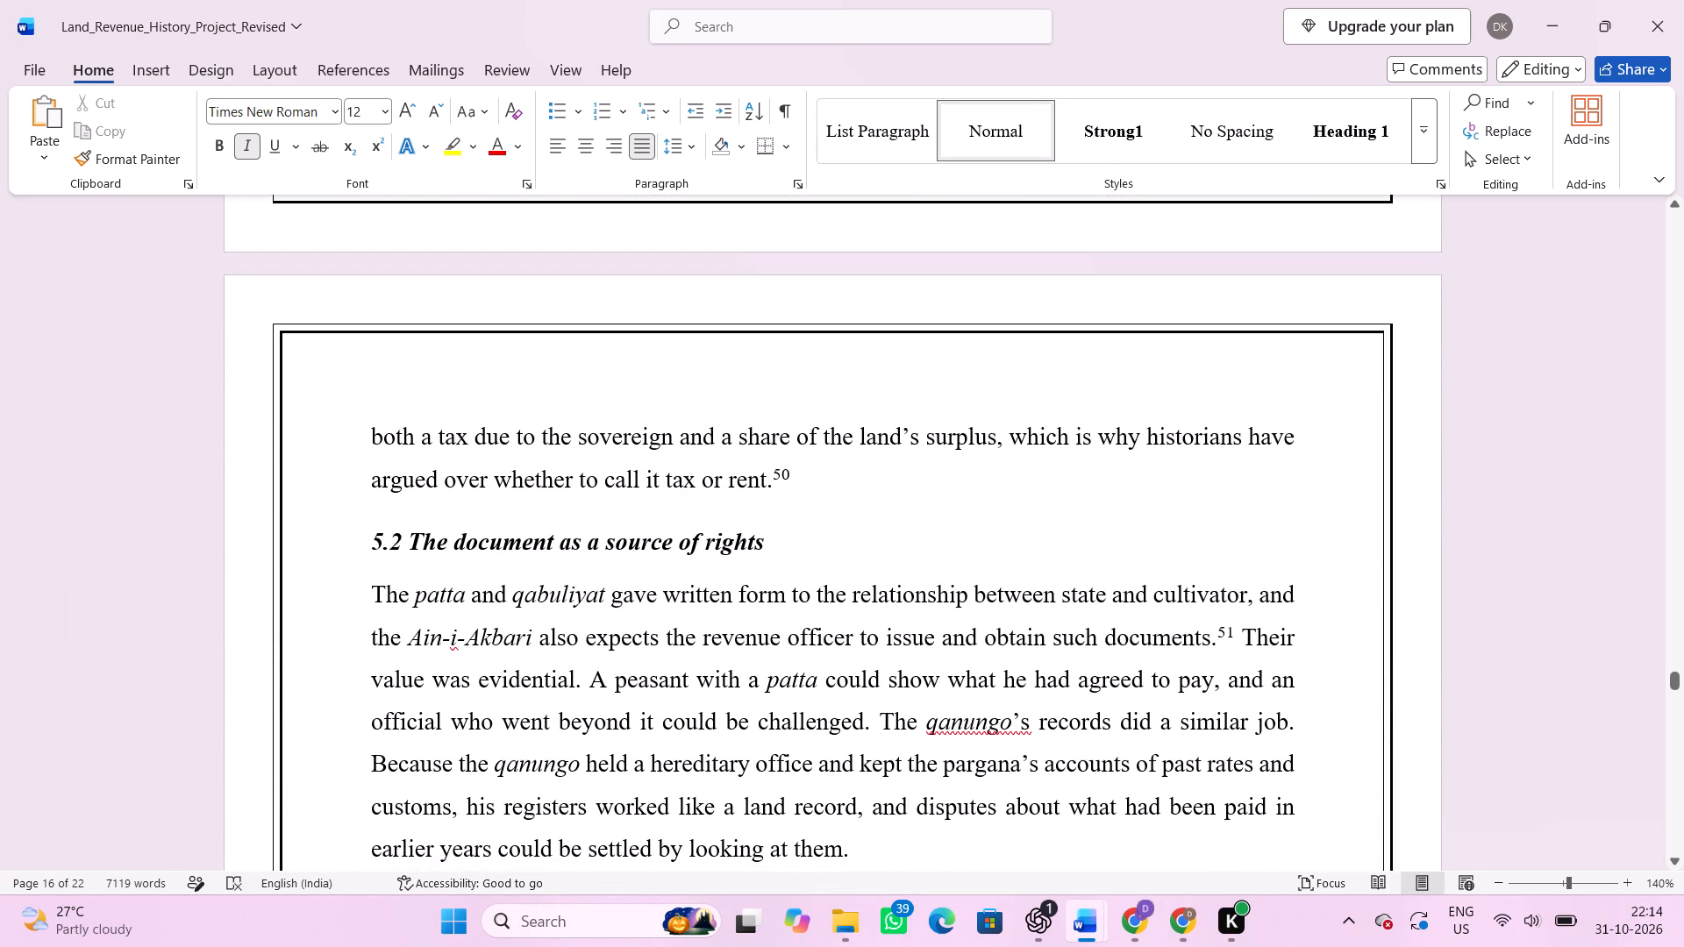
{"action": "scroll", "coordinate": [1167, 410], "scroll_direction": "down", "scroll_amount": 3}
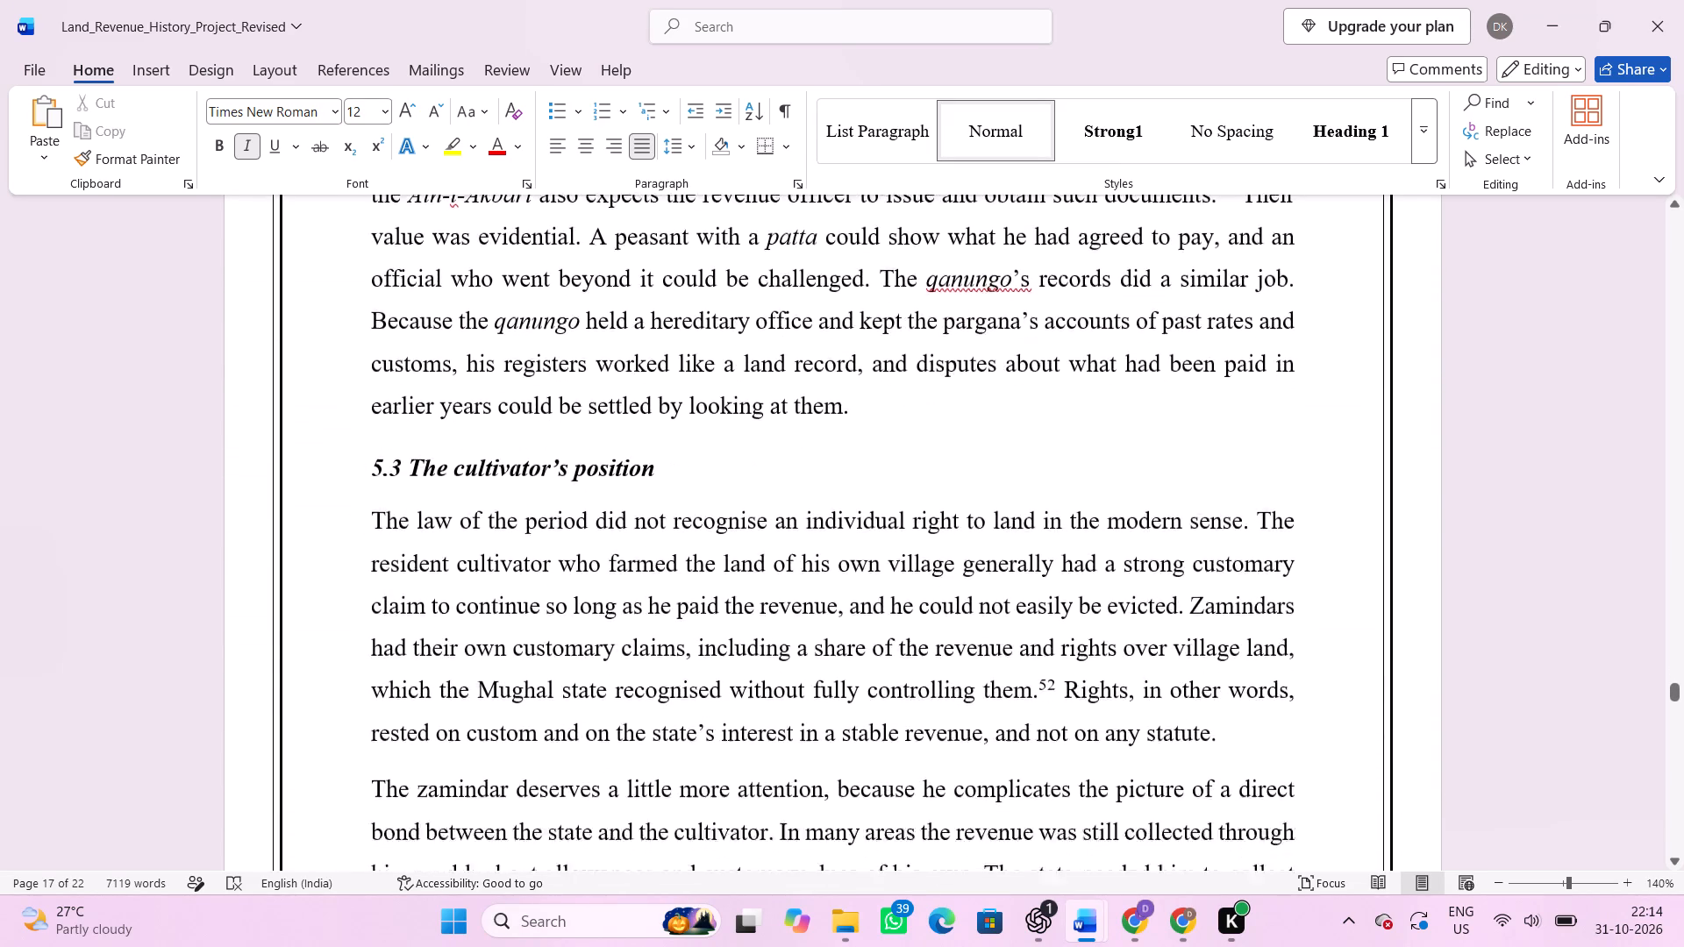
{"action": "scroll", "coordinate": [1167, 410], "scroll_direction": "down", "scroll_amount": 3}
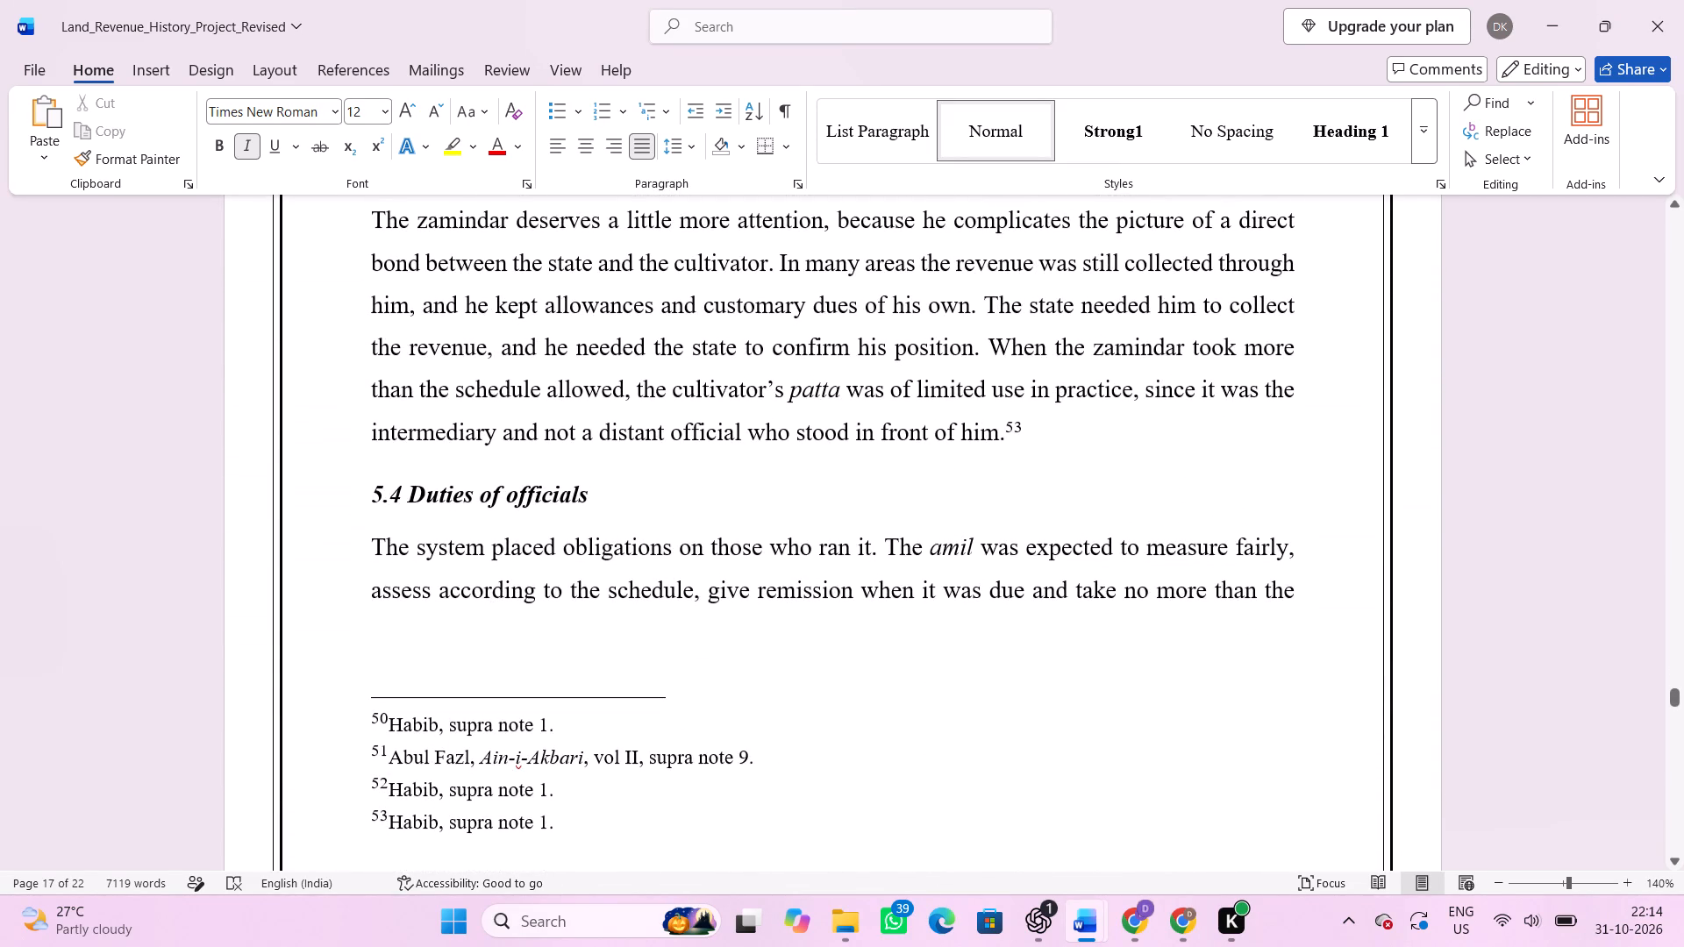
{"action": "scroll", "coordinate": [1193, 381], "scroll_direction": "down", "scroll_amount": 3}
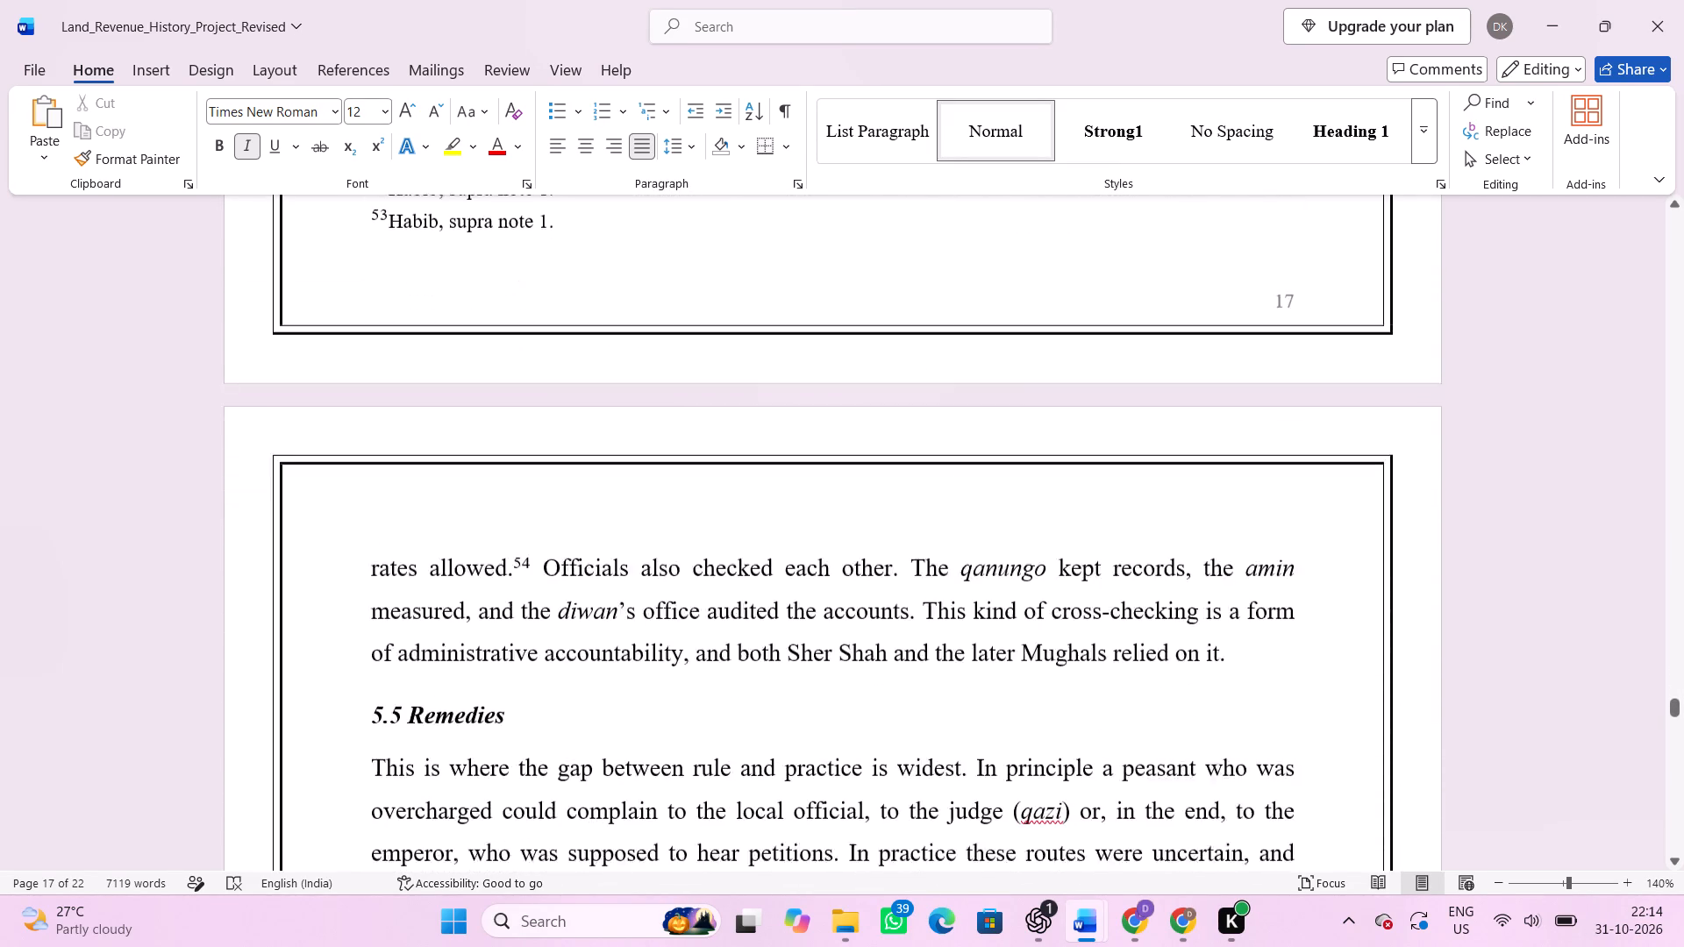
{"action": "scroll", "coordinate": [1193, 381], "scroll_direction": "down", "scroll_amount": 3}
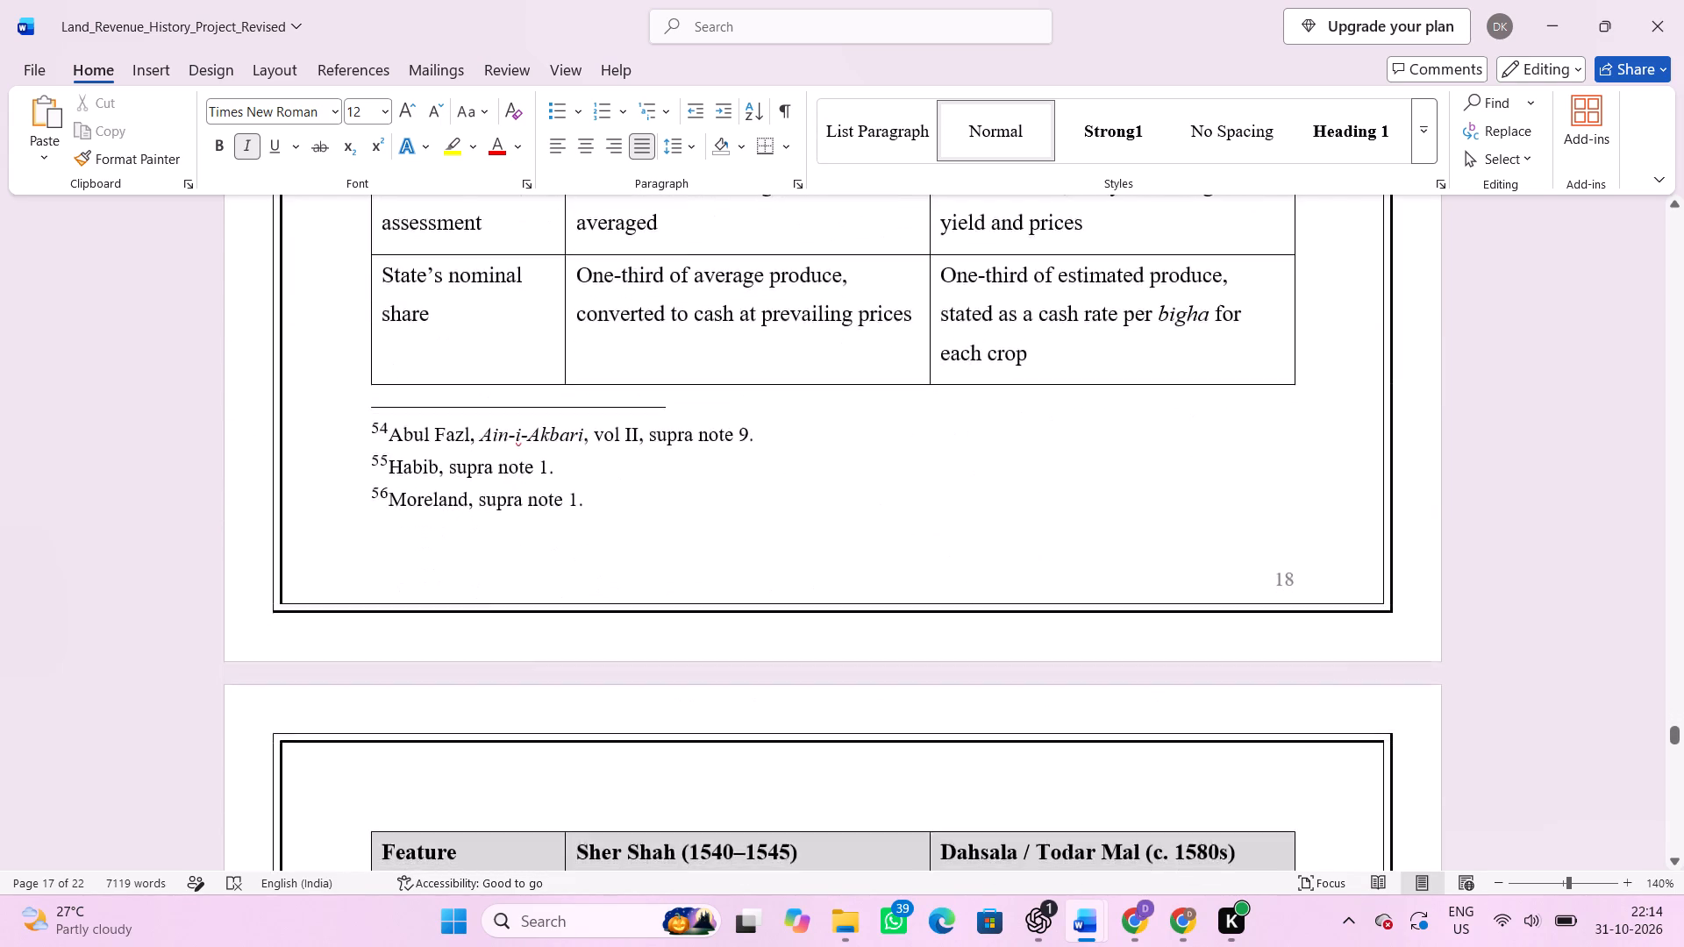
{"action": "scroll", "coordinate": [1193, 381], "scroll_direction": "down", "scroll_amount": 3}
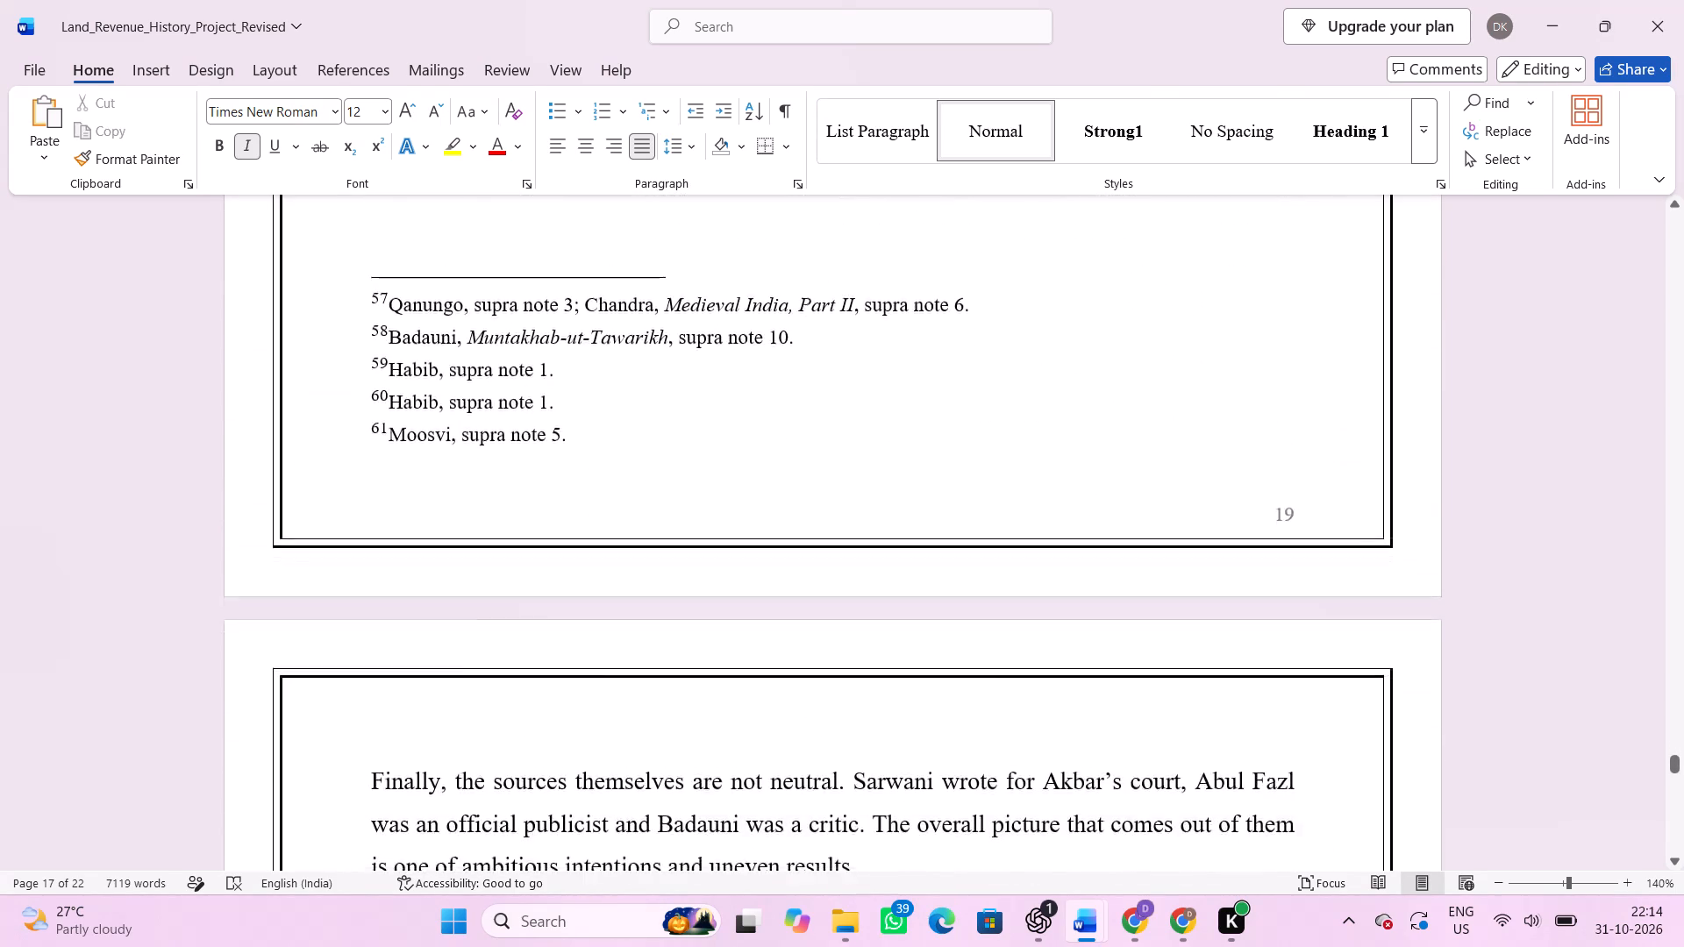
{"action": "scroll", "coordinate": [1193, 381], "scroll_direction": "down", "scroll_amount": 3}
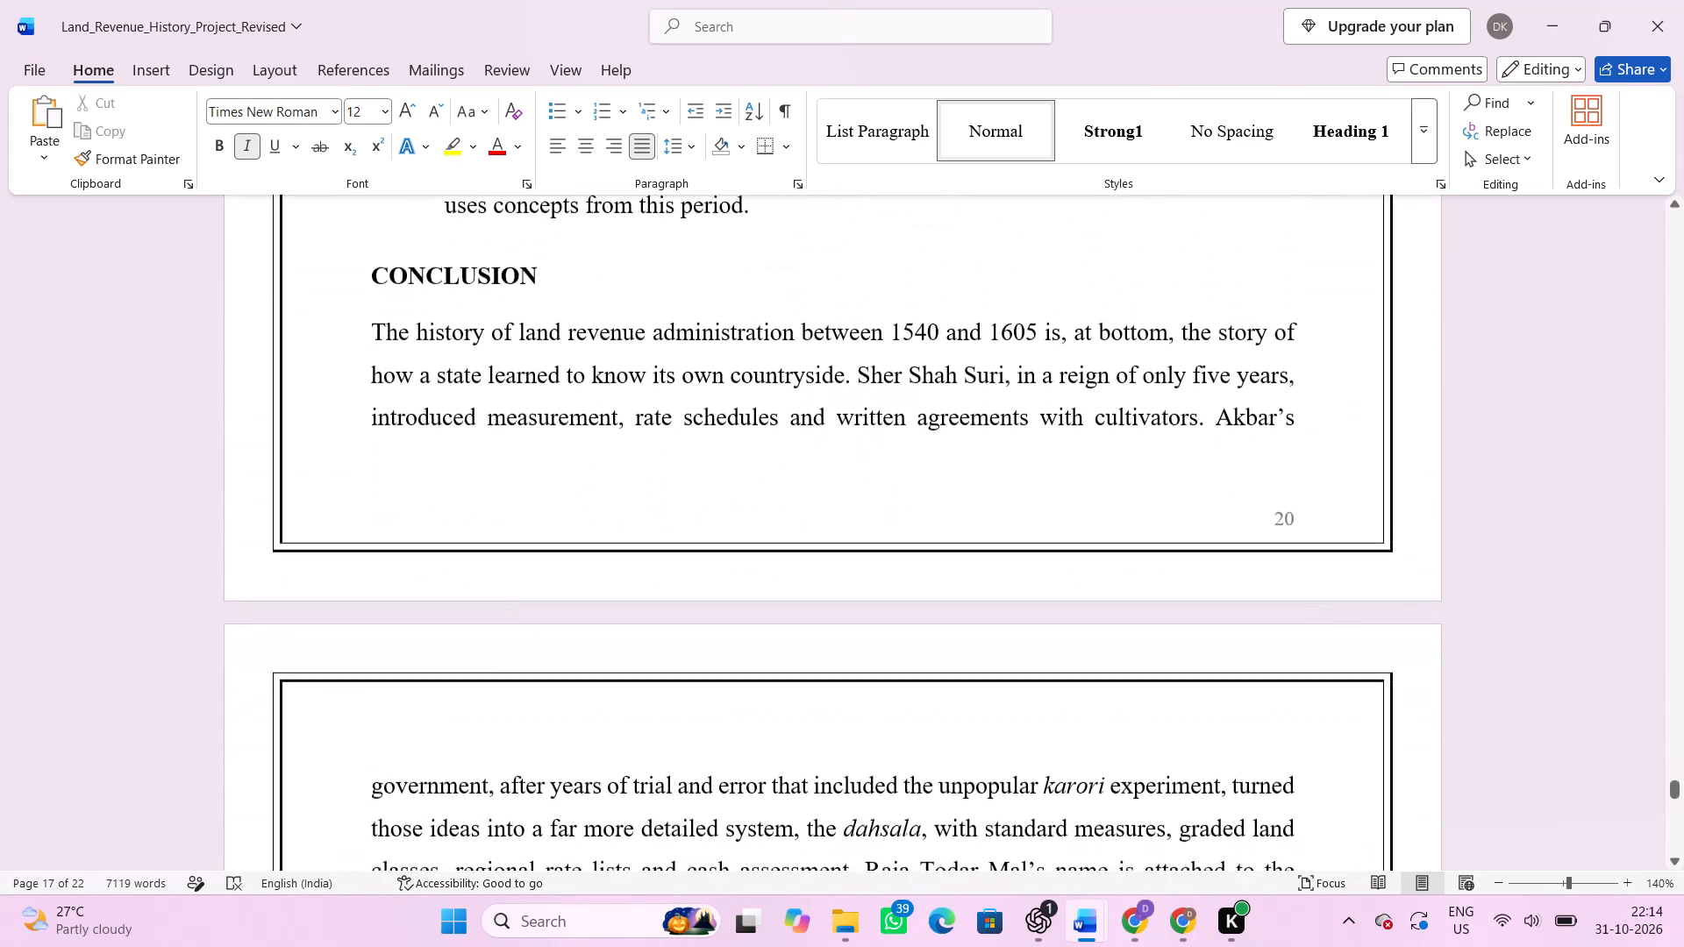
{"action": "scroll", "coordinate": [1193, 381], "scroll_direction": "down", "scroll_amount": 5}
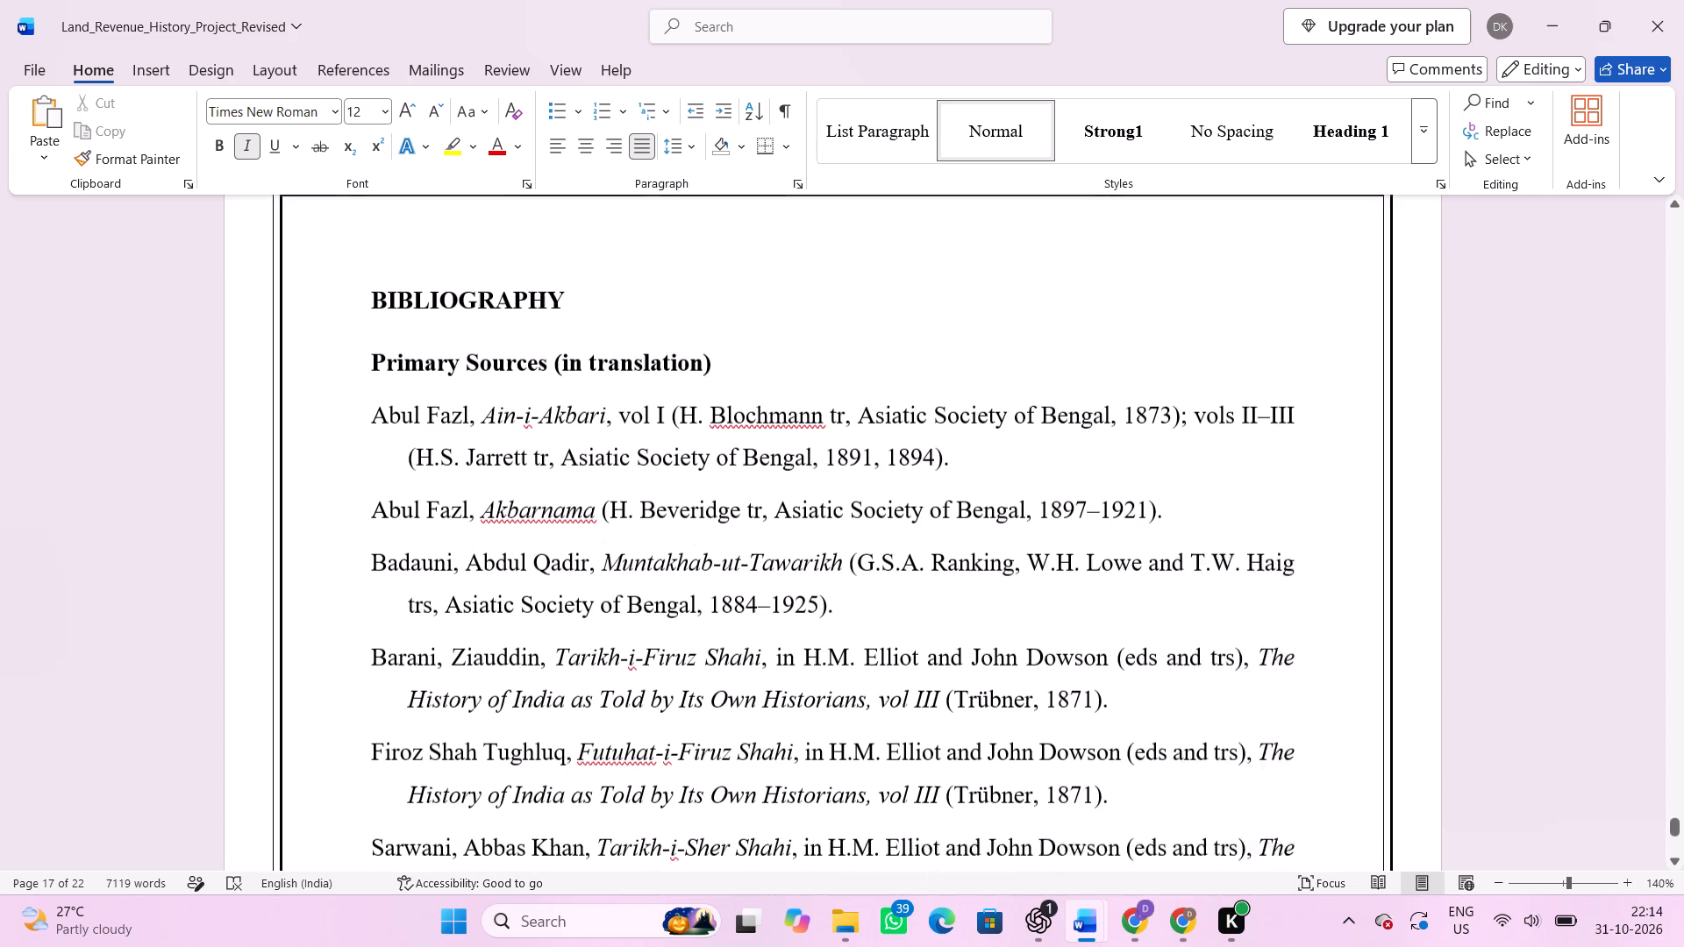
{"action": "scroll", "coordinate": [1193, 381], "scroll_direction": "down", "scroll_amount": 2}
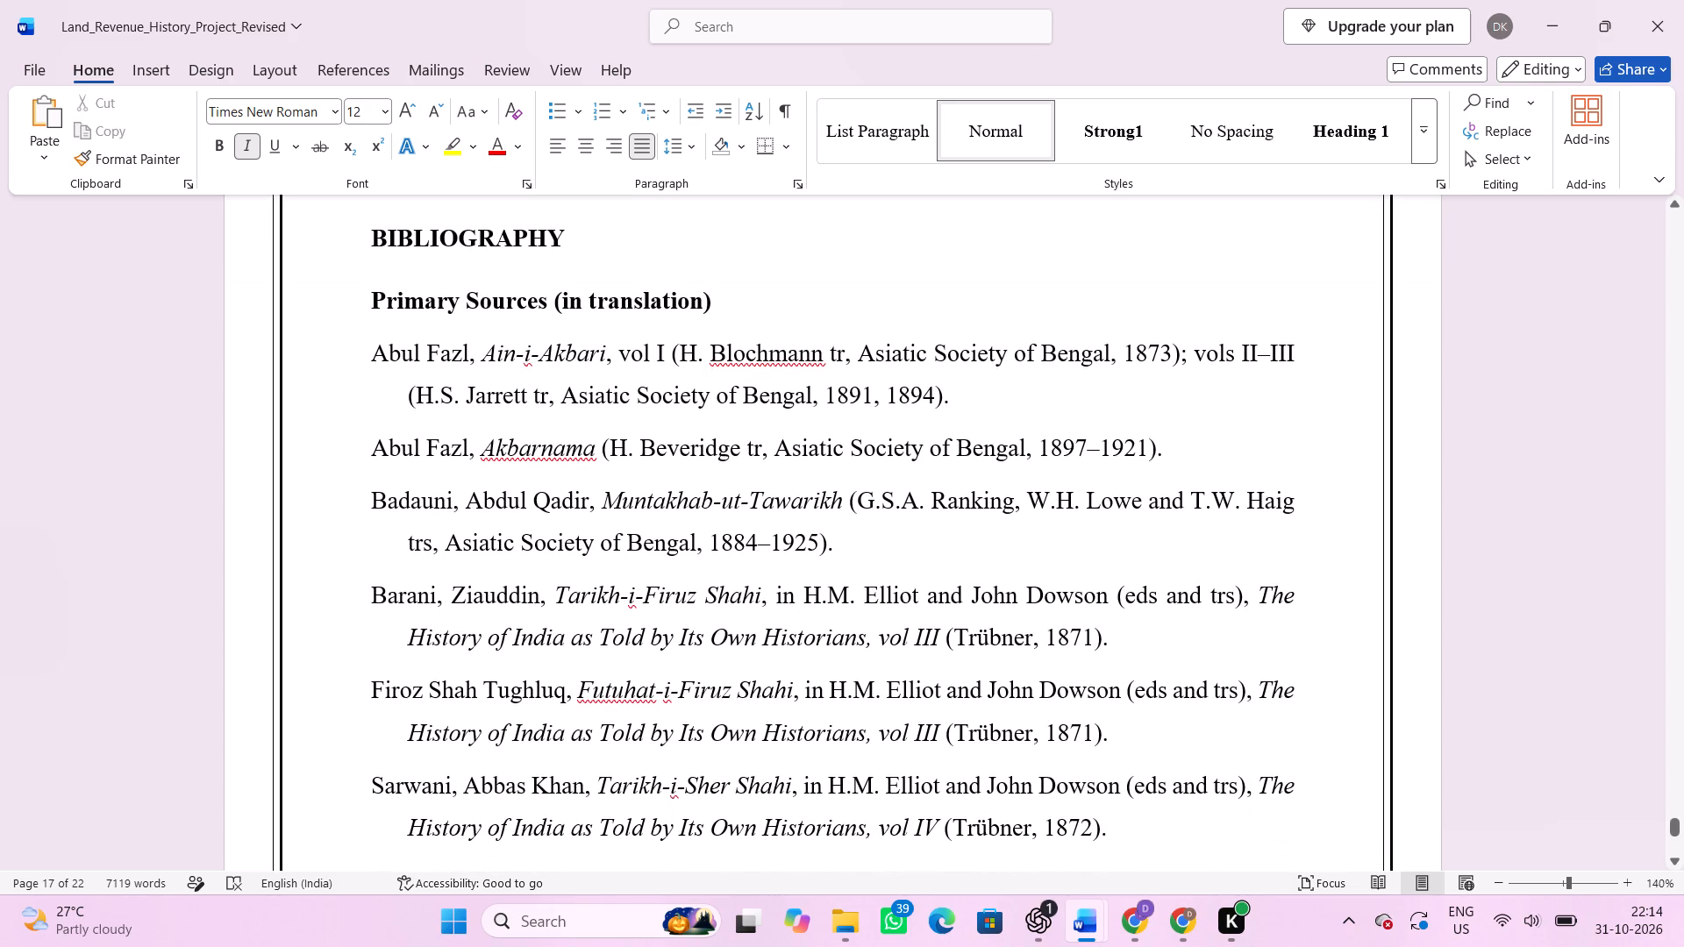
Save the document.
{"action": "key", "text": "ctrl+s"}
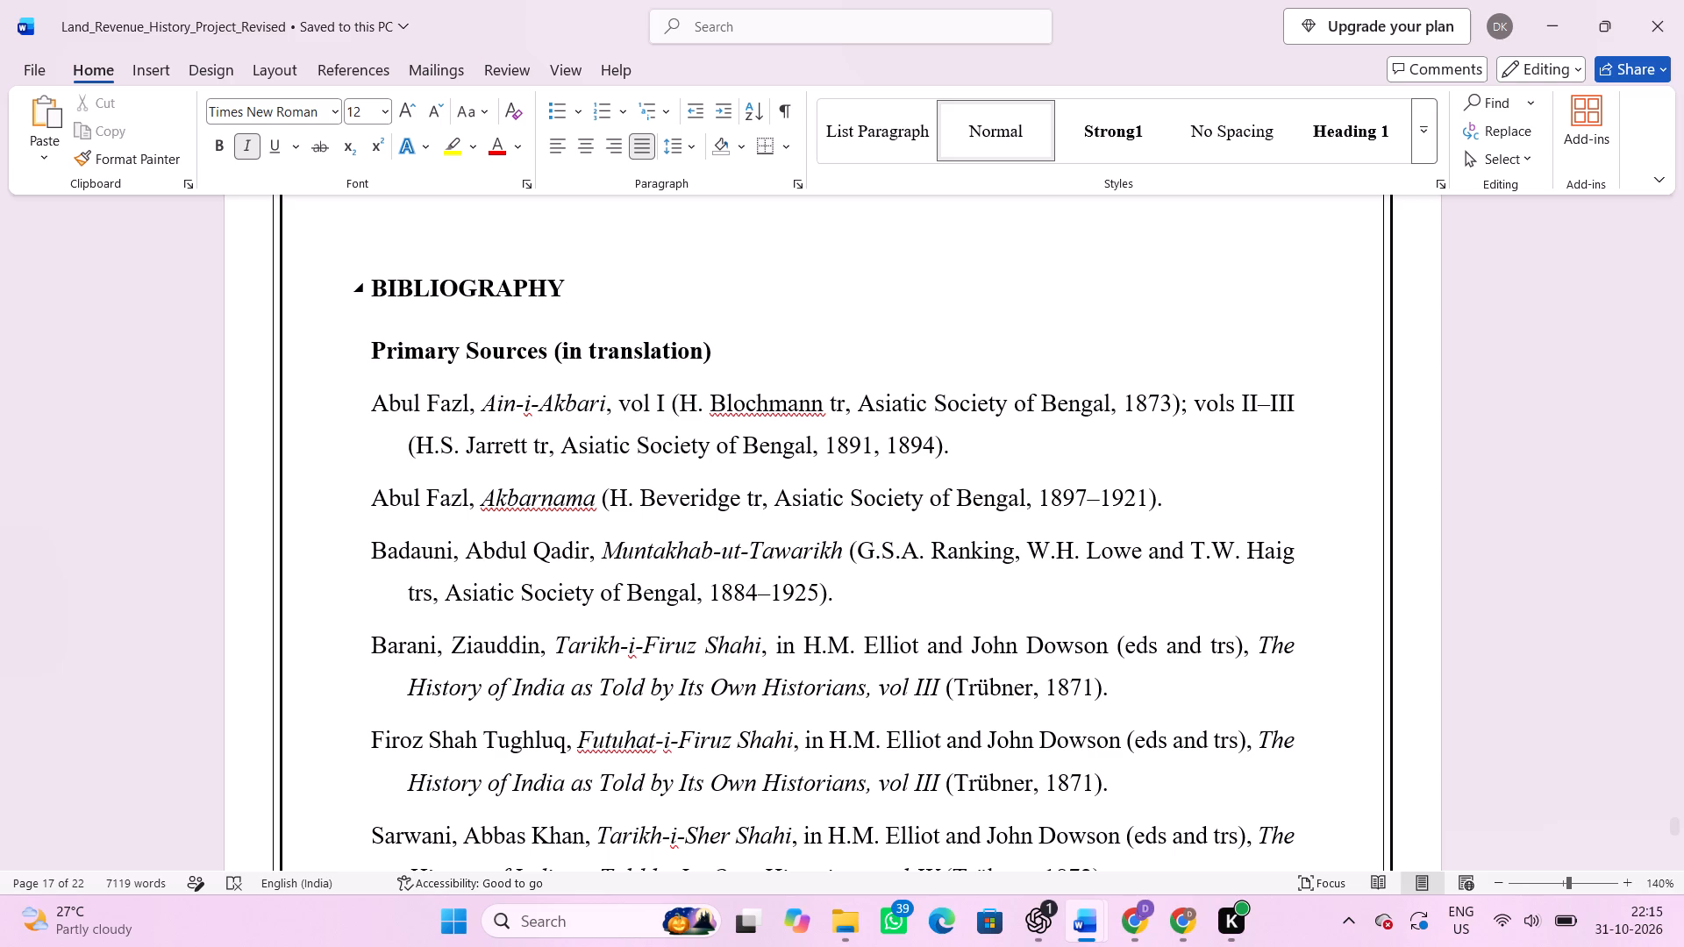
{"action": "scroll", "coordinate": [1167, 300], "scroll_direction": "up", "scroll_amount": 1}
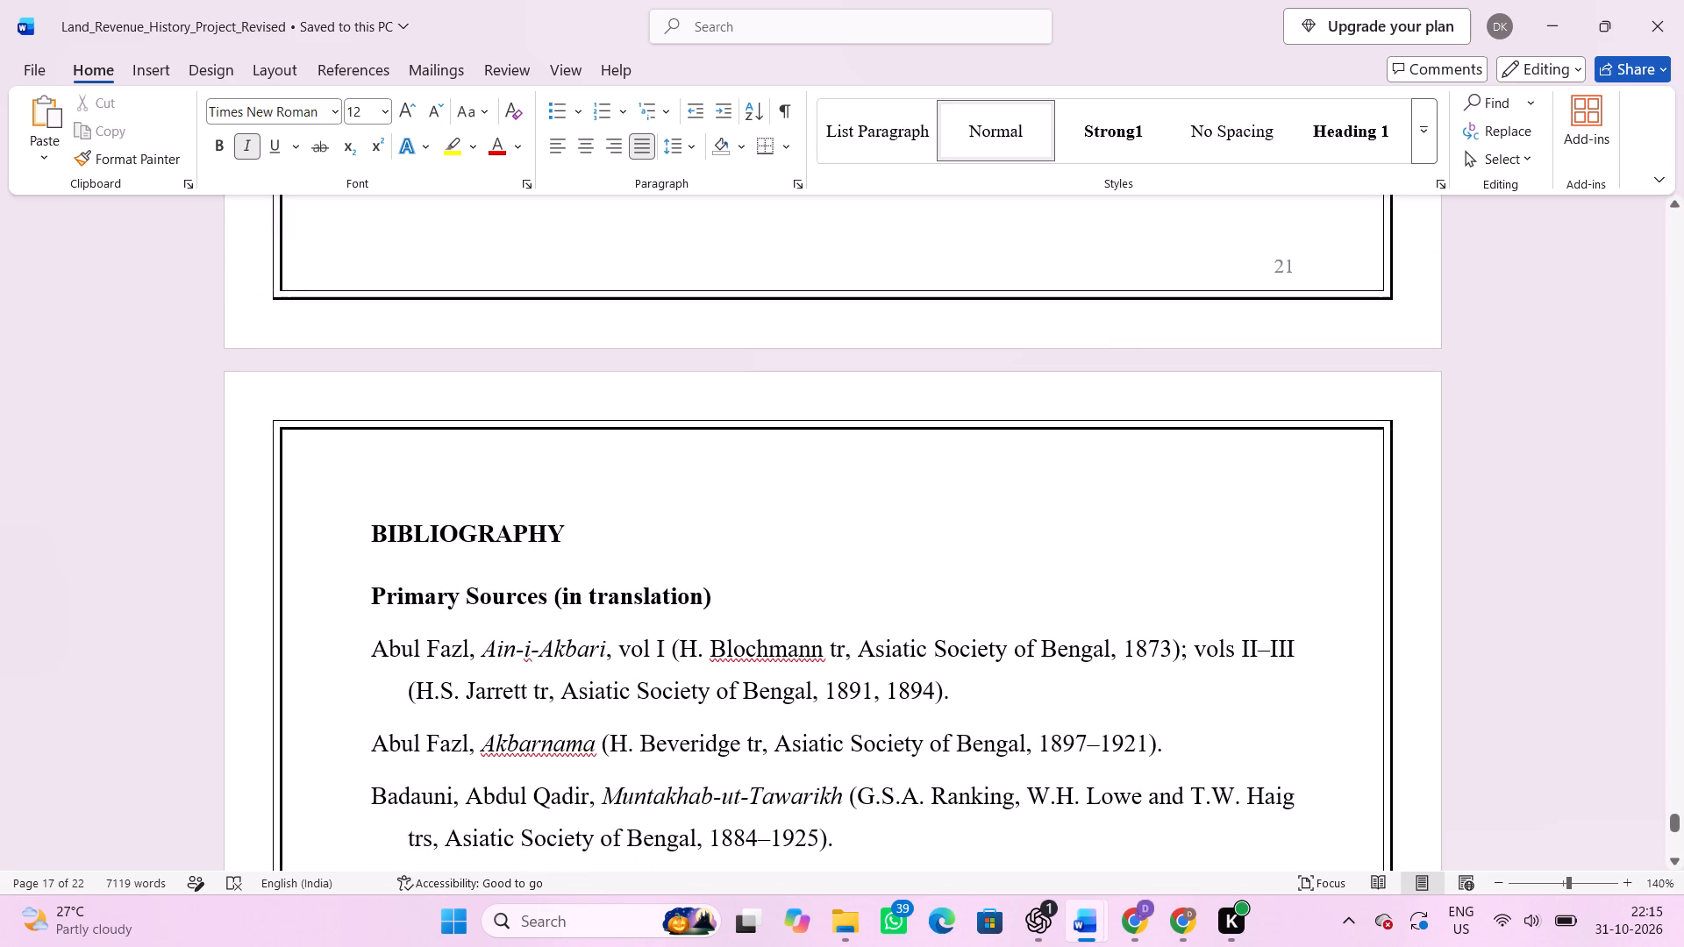
Save the document.
{"action": "key", "text": "ctrl+s"}
{"action": "key", "text": "ctrl+s"}
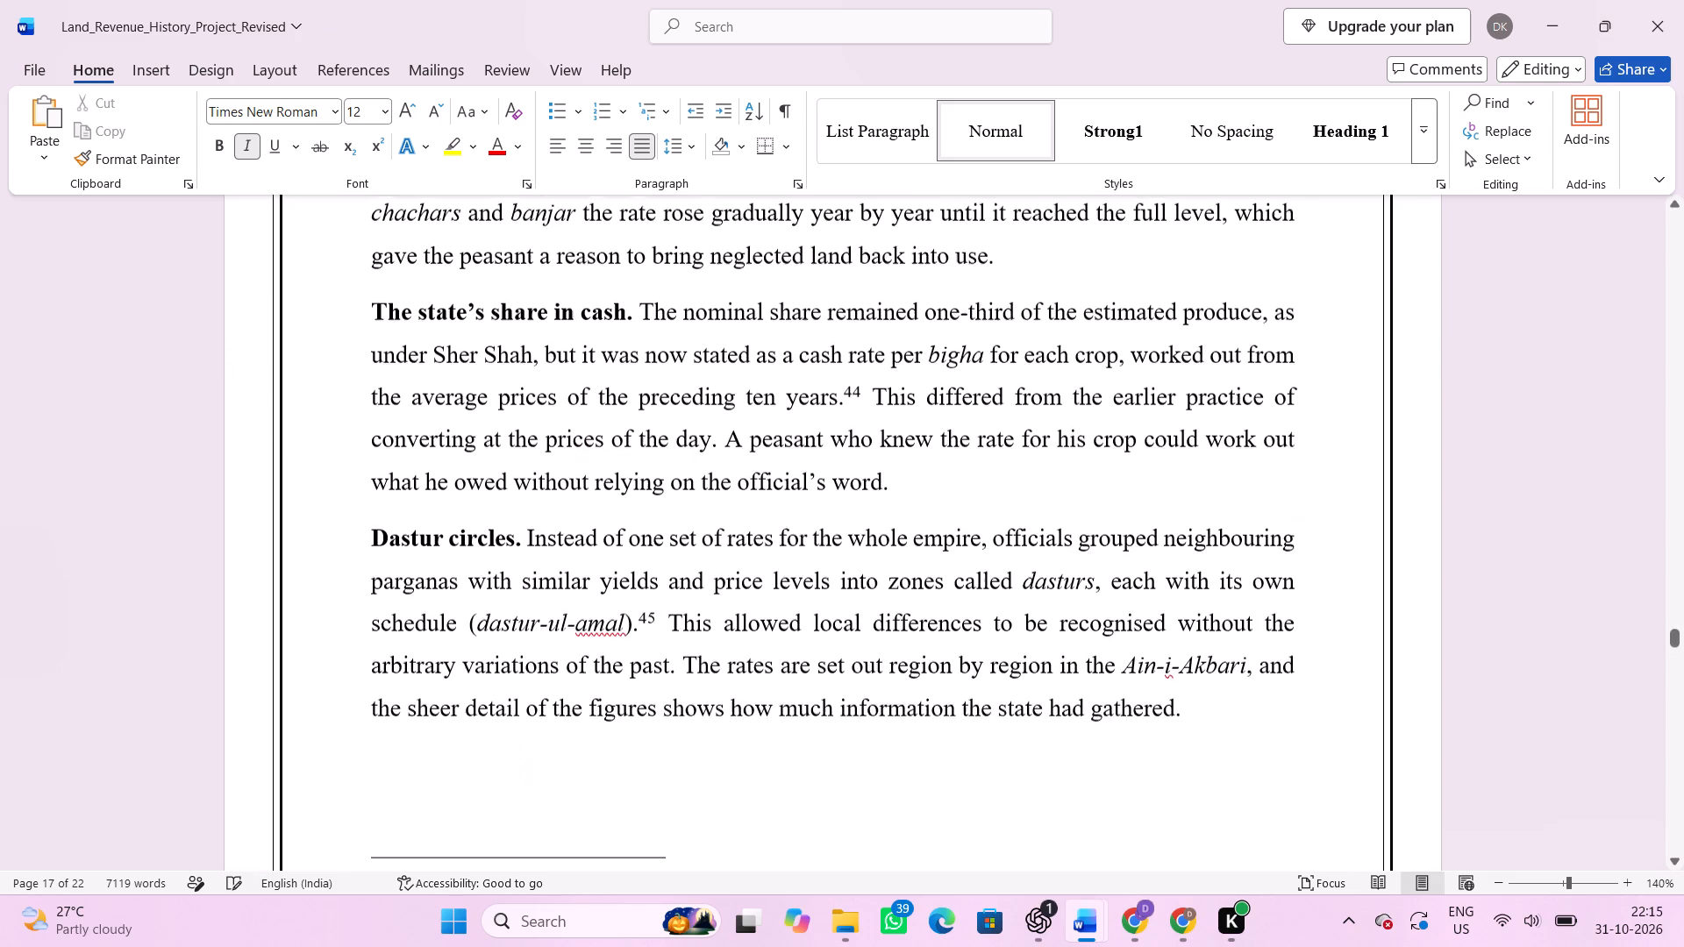
{"action": "key", "text": "ctrl+s"}
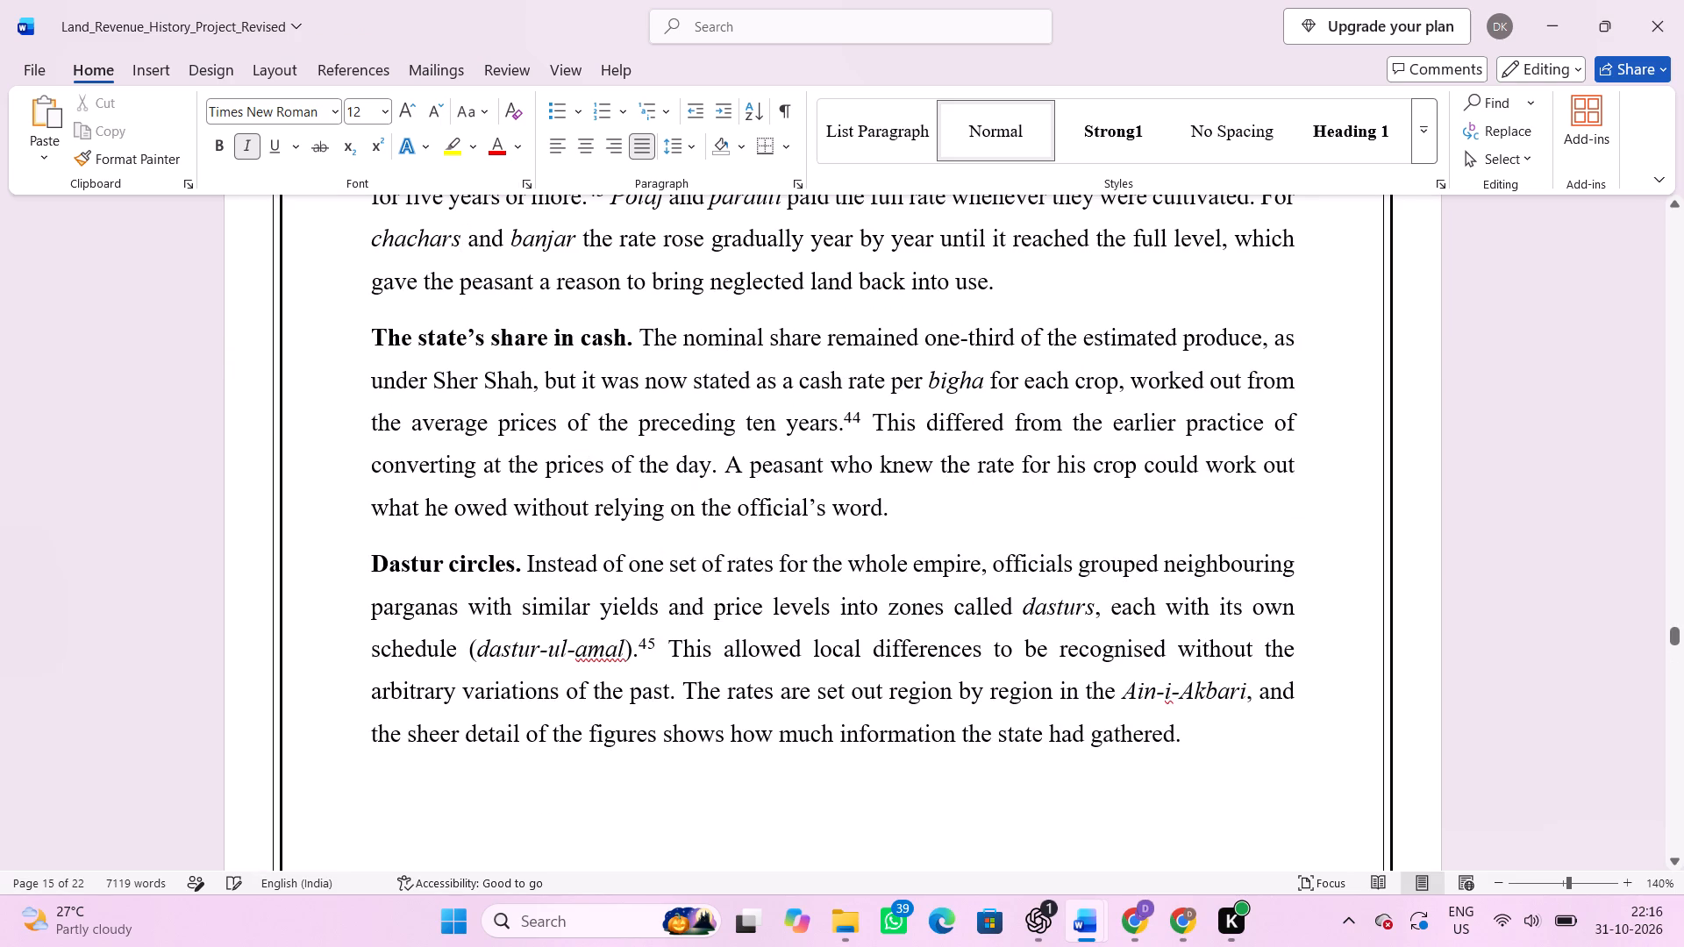
Remove the italics from the subheading "4.3 The main features".
{"action": "scroll", "coordinate": [845, 509], "scroll_direction": "up", "scroll_amount": 3}
{"action": "scroll", "coordinate": [845, 509], "scroll_direction": "down", "scroll_amount": 1}
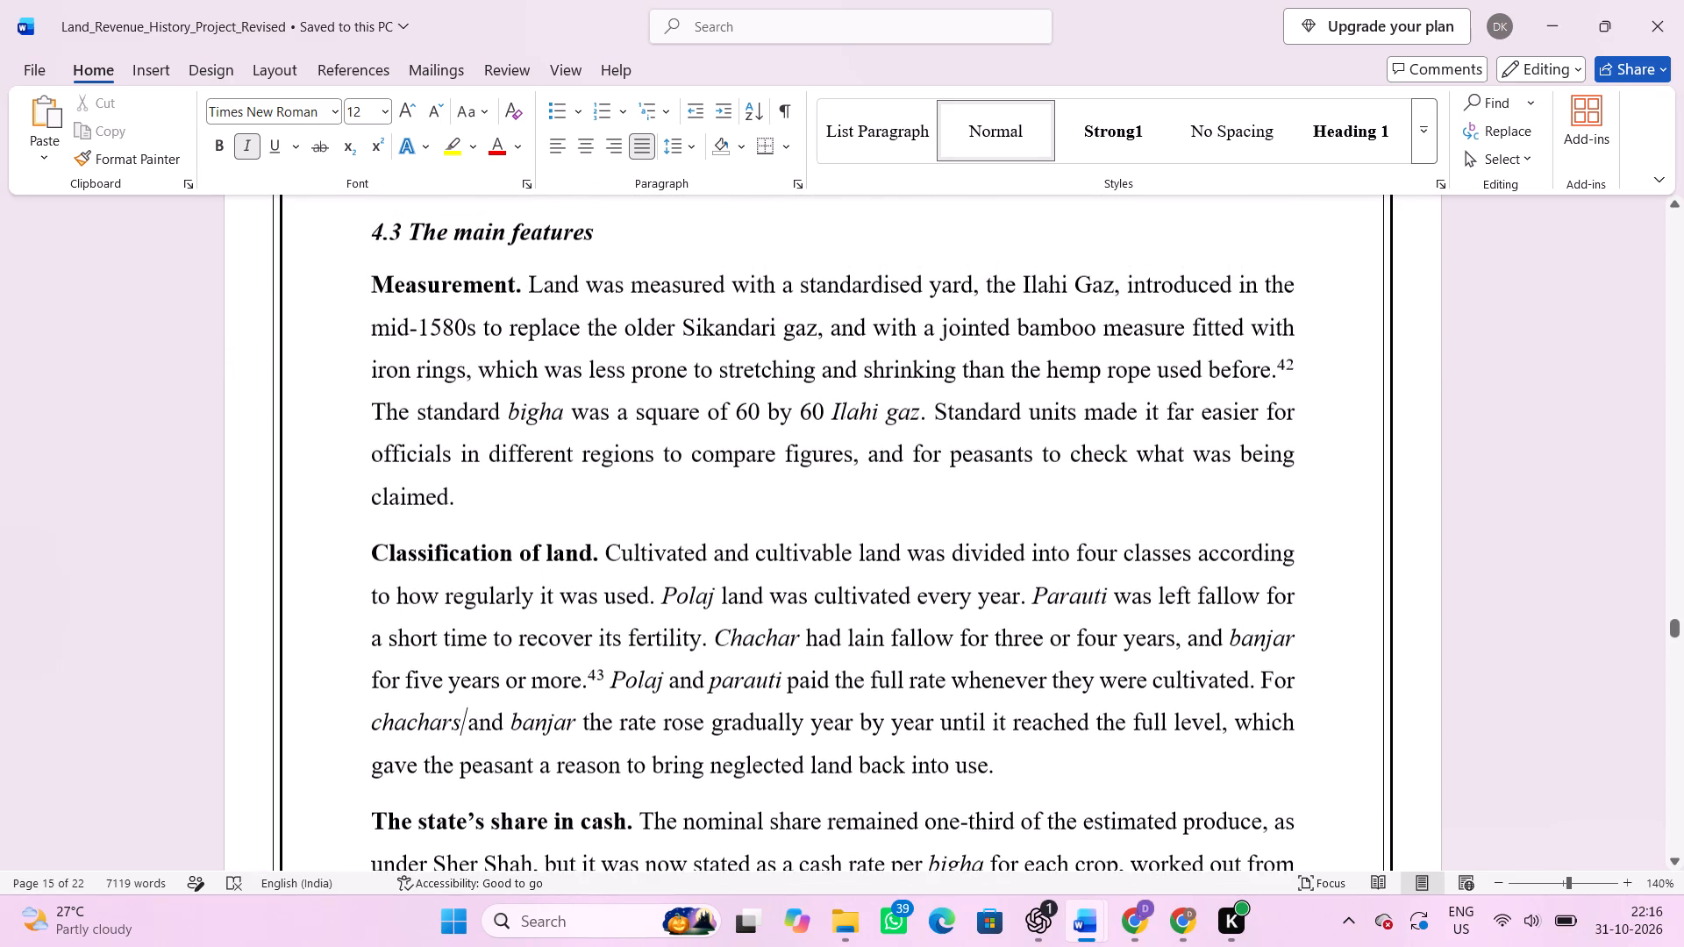
{"action": "scroll", "coordinate": [845, 509], "scroll_direction": "down", "scroll_amount": 1}
{"action": "scroll", "coordinate": [845, 509], "scroll_direction": "up", "scroll_amount": 4}
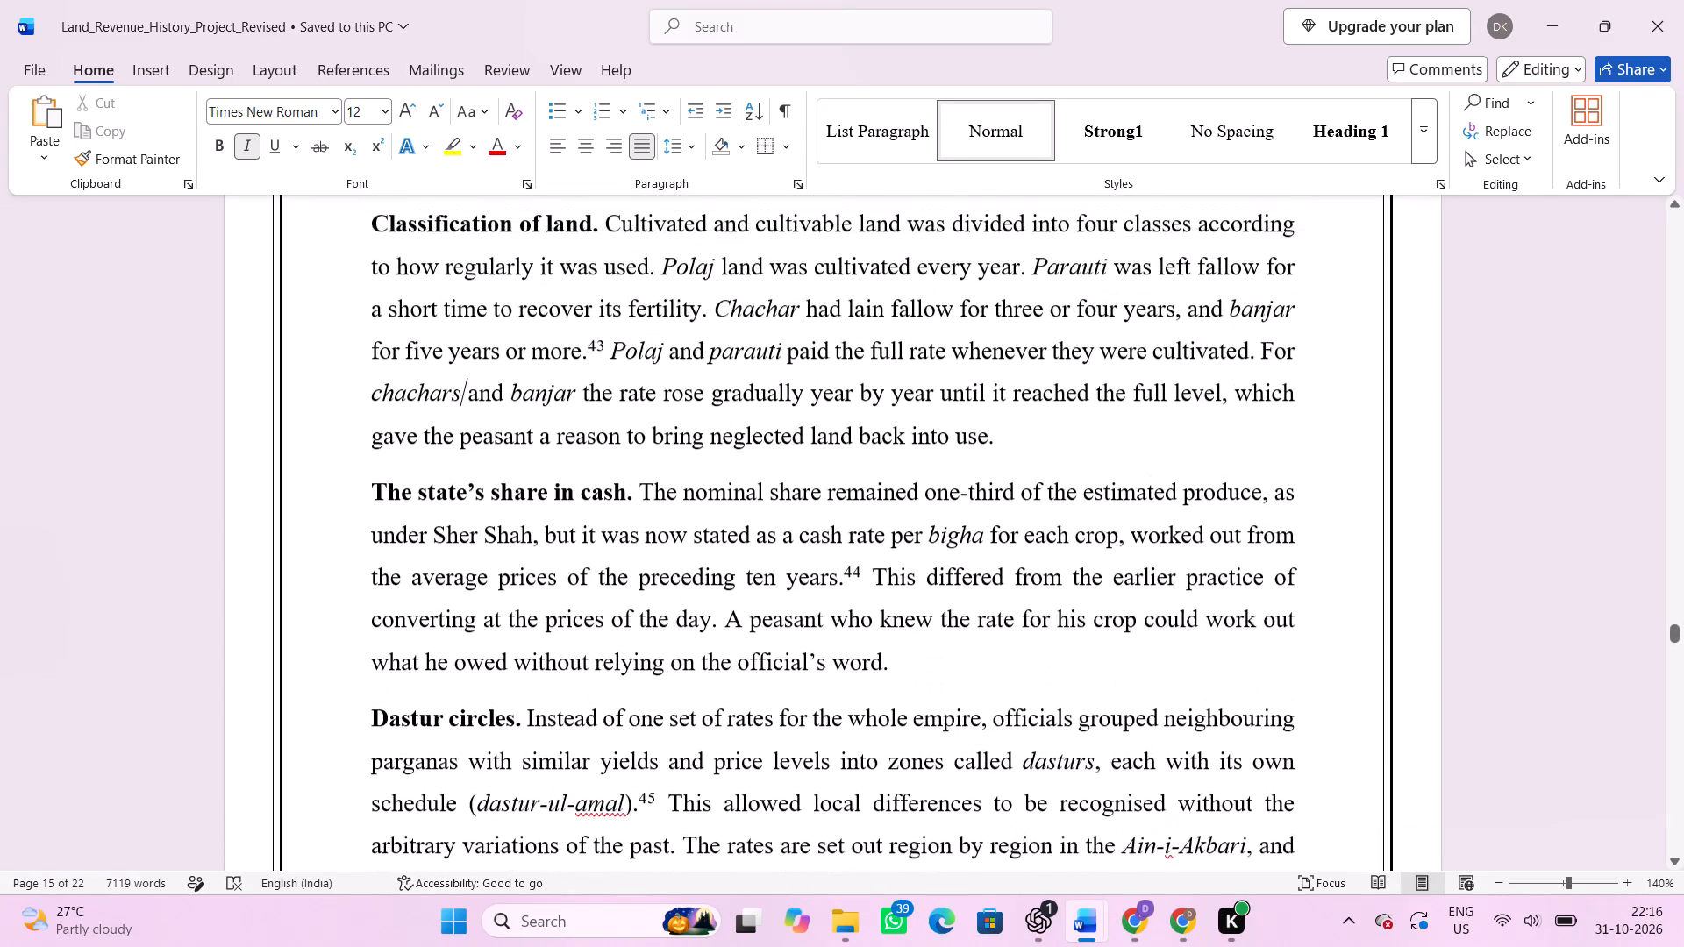
{"action": "scroll", "coordinate": [845, 509], "scroll_direction": "up", "scroll_amount": 1}
{"action": "left_click_drag", "start_coordinate": [595, 409], "coordinate": [259, 406]}
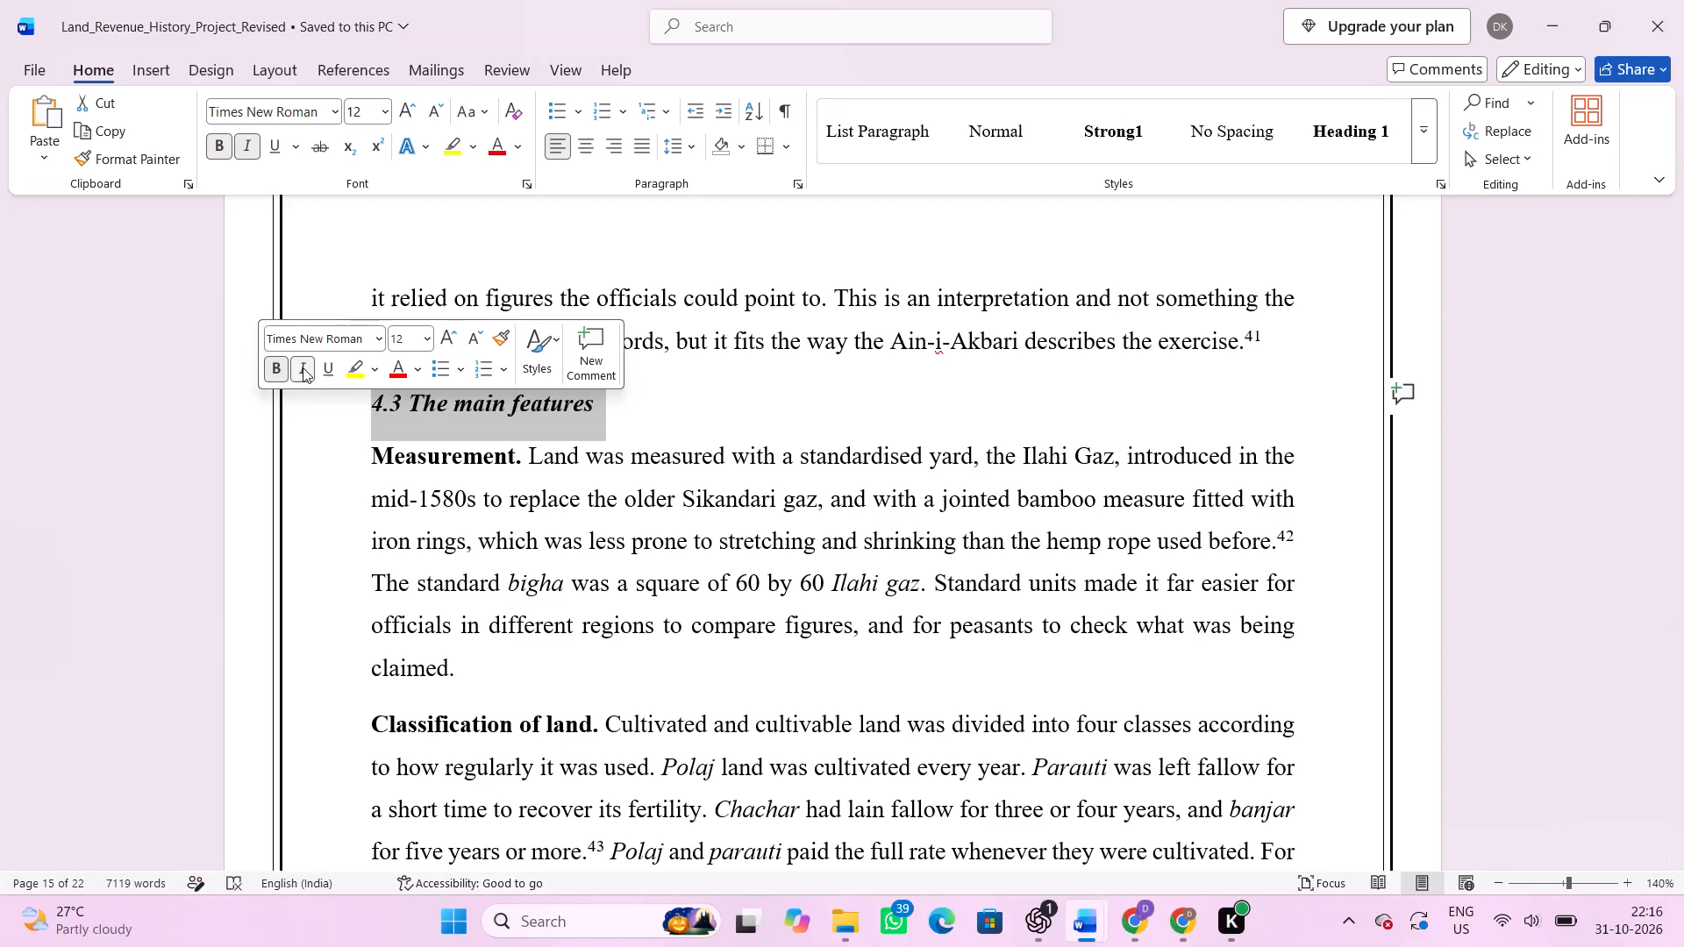
{"action": "left_click", "coordinate": [303, 367]}
{"action": "left_click", "coordinate": [885, 470]}
Check the pages before section 4.3, including subheading 4.2, for remaining italic subheadings.
{"action": "scroll", "coordinate": [885, 470], "scroll_direction": "up", "scroll_amount": 3}
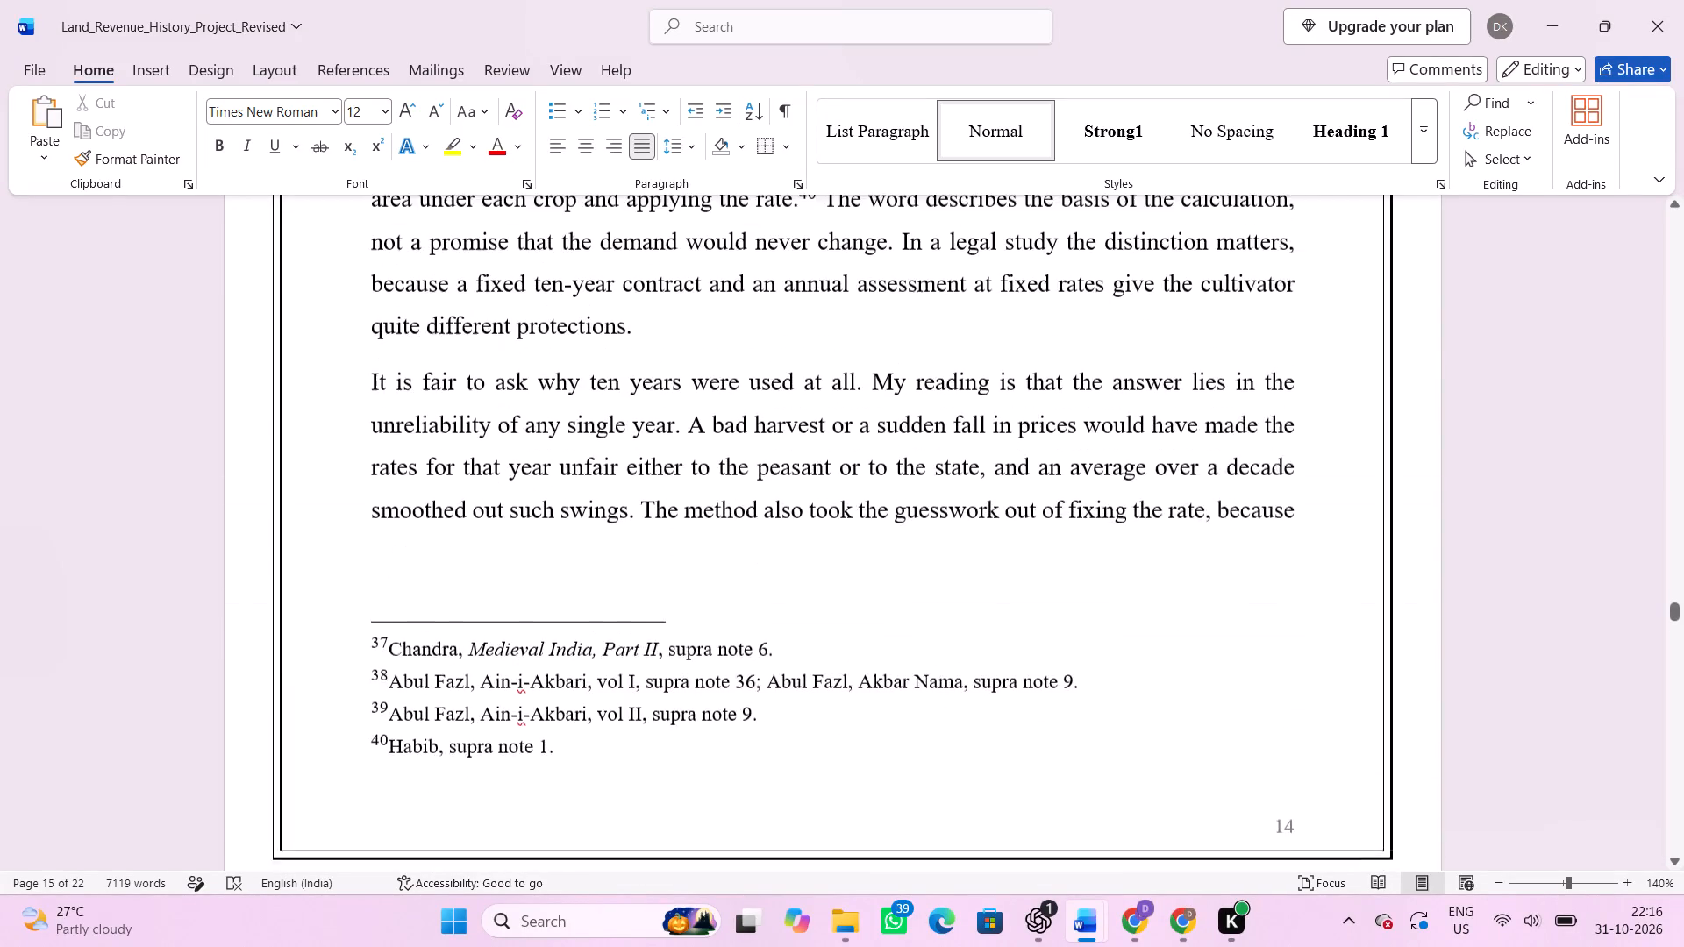
{"action": "scroll", "coordinate": [885, 470], "scroll_direction": "up", "scroll_amount": 5}
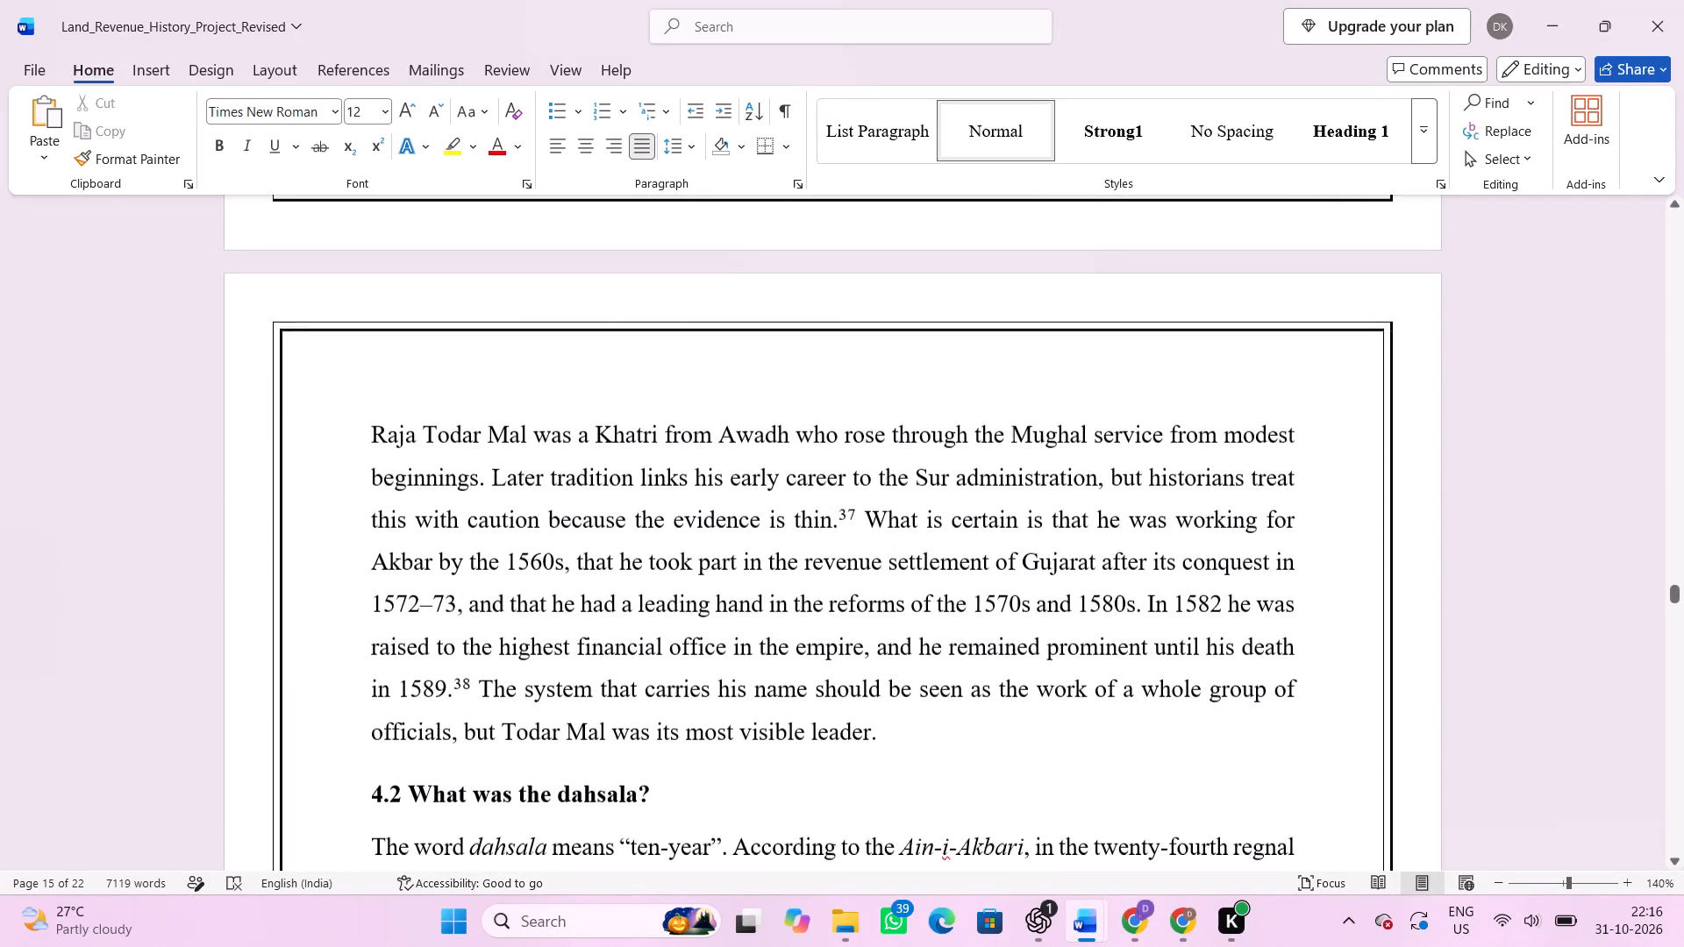
{"action": "scroll", "coordinate": [885, 470], "scroll_direction": "up", "scroll_amount": 1}
{"action": "scroll", "coordinate": [885, 470], "scroll_direction": "down", "scroll_amount": 3}
{"action": "scroll", "coordinate": [966, 196], "scroll_direction": "down", "scroll_amount": 4}
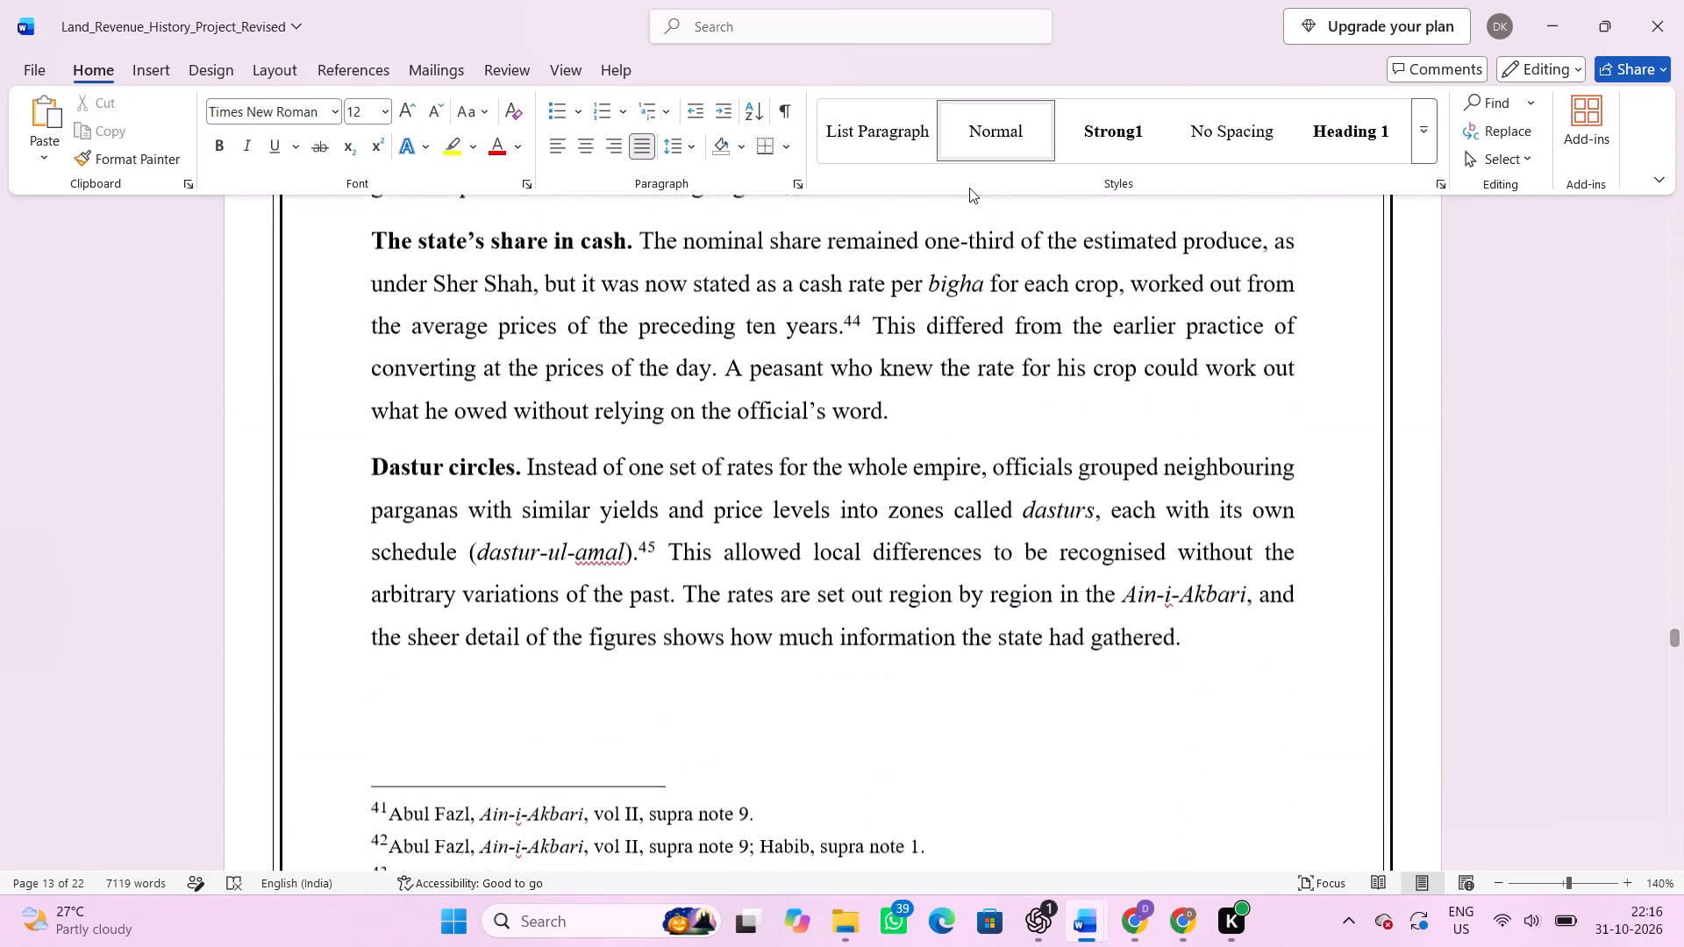
Remove the italics from the subheading "4.5 Remission and assistance", keeping it bold.
{"action": "scroll", "coordinate": [969, 188], "scroll_direction": "down", "scroll_amount": 3}
{"action": "scroll", "coordinate": [663, 511], "scroll_direction": "down", "scroll_amount": 5}
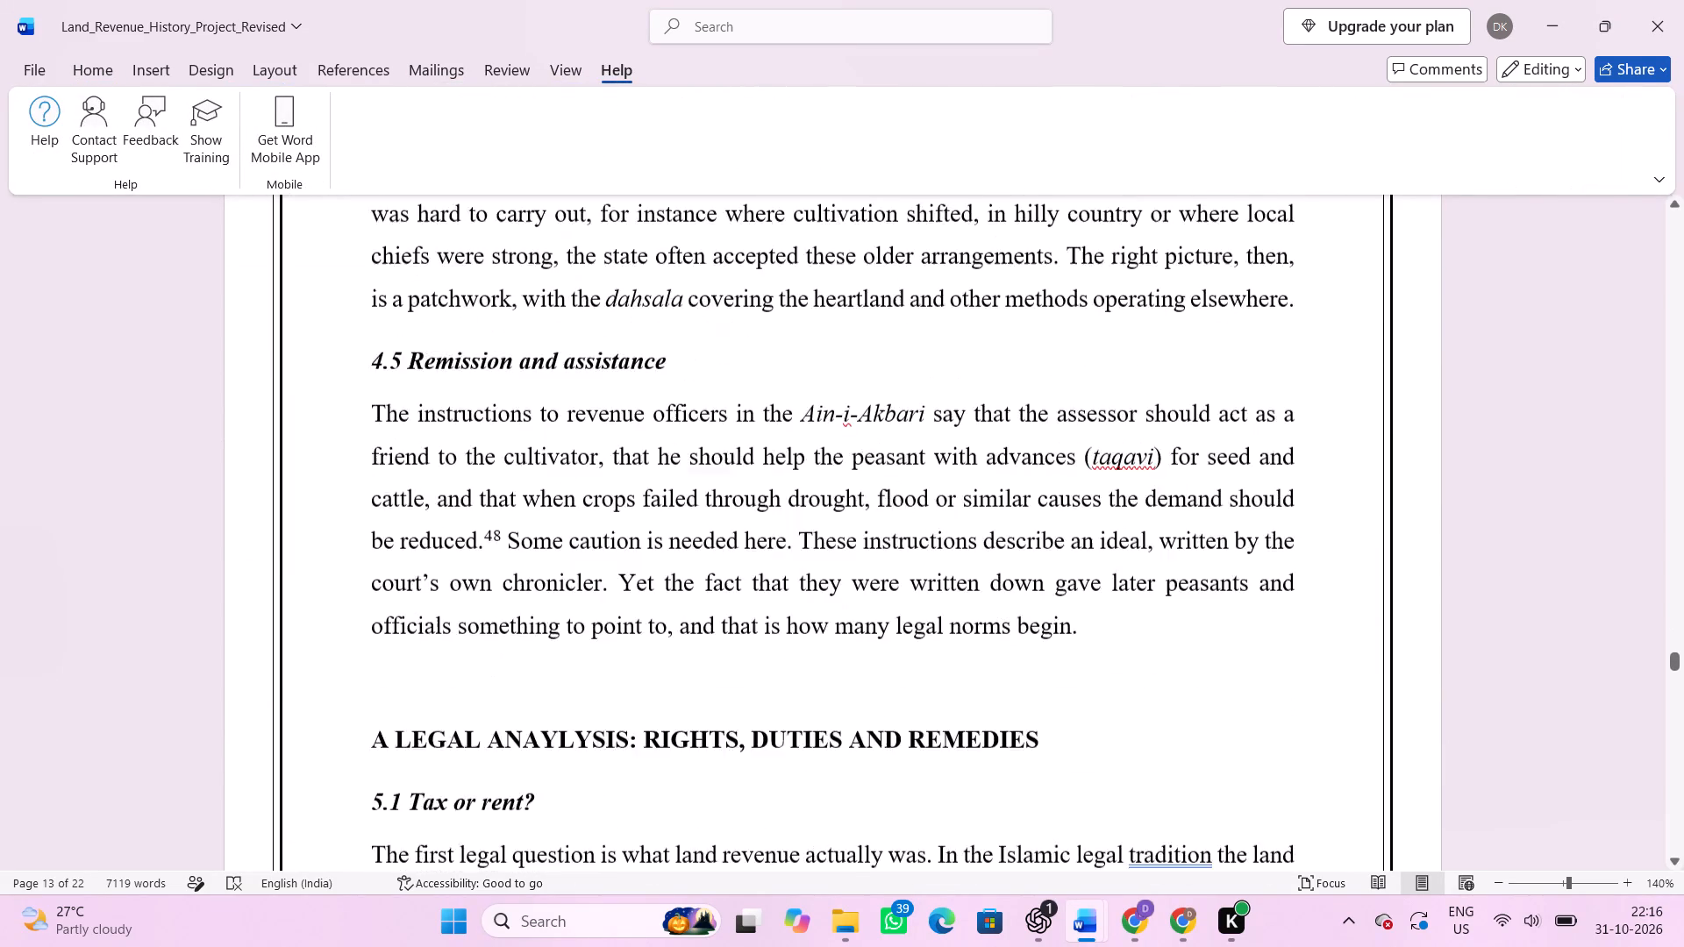
{"action": "scroll", "coordinate": [663, 511], "scroll_direction": "down", "scroll_amount": 2}
{"action": "scroll", "coordinate": [663, 511], "scroll_direction": "up", "scroll_amount": 2}
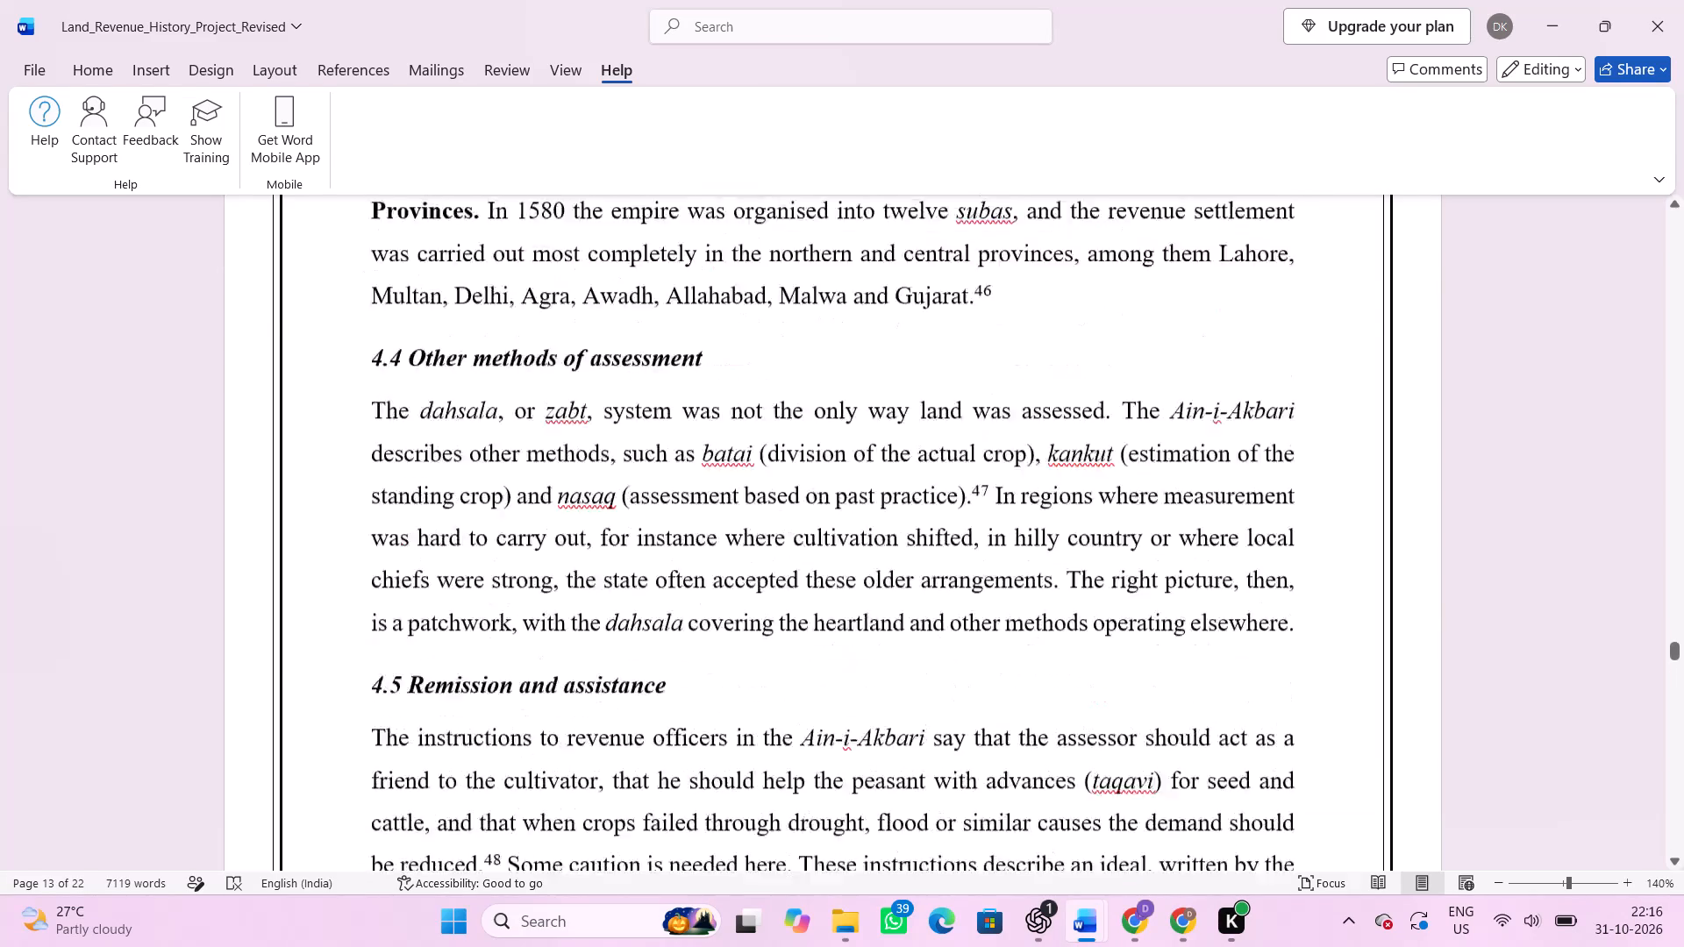
{"action": "scroll", "coordinate": [663, 511], "scroll_direction": "up", "scroll_amount": 1}
{"action": "scroll", "coordinate": [663, 511], "scroll_direction": "down", "scroll_amount": 3}
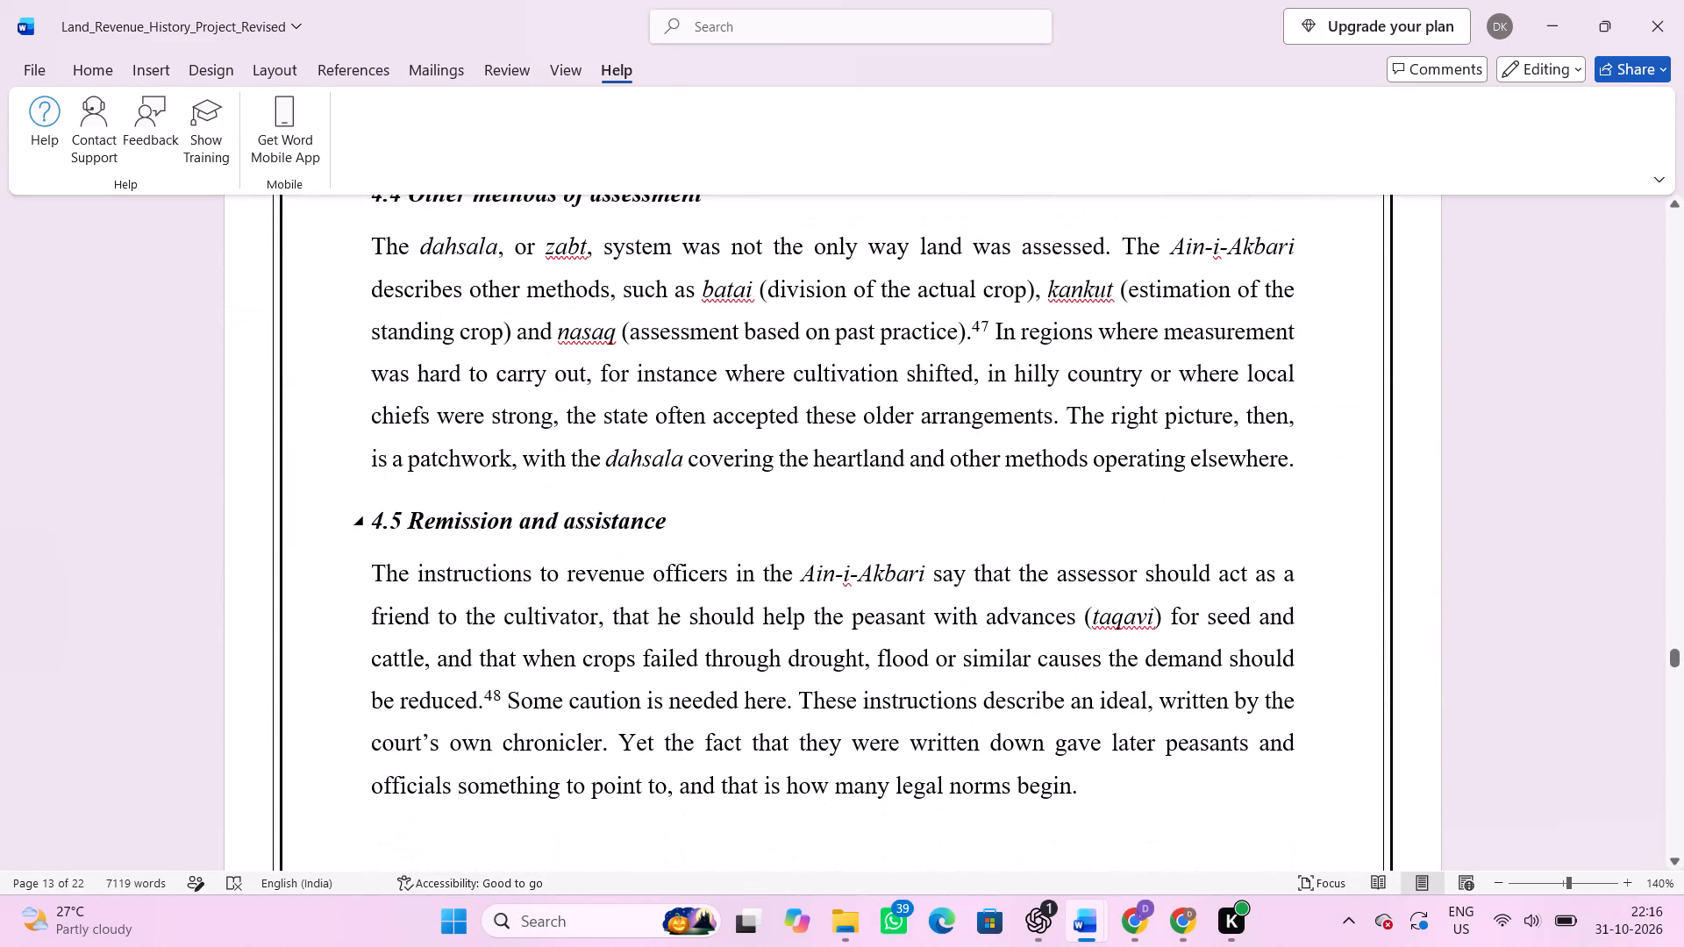
{"action": "left_click_drag", "start_coordinate": [667, 525], "coordinate": [305, 510]}
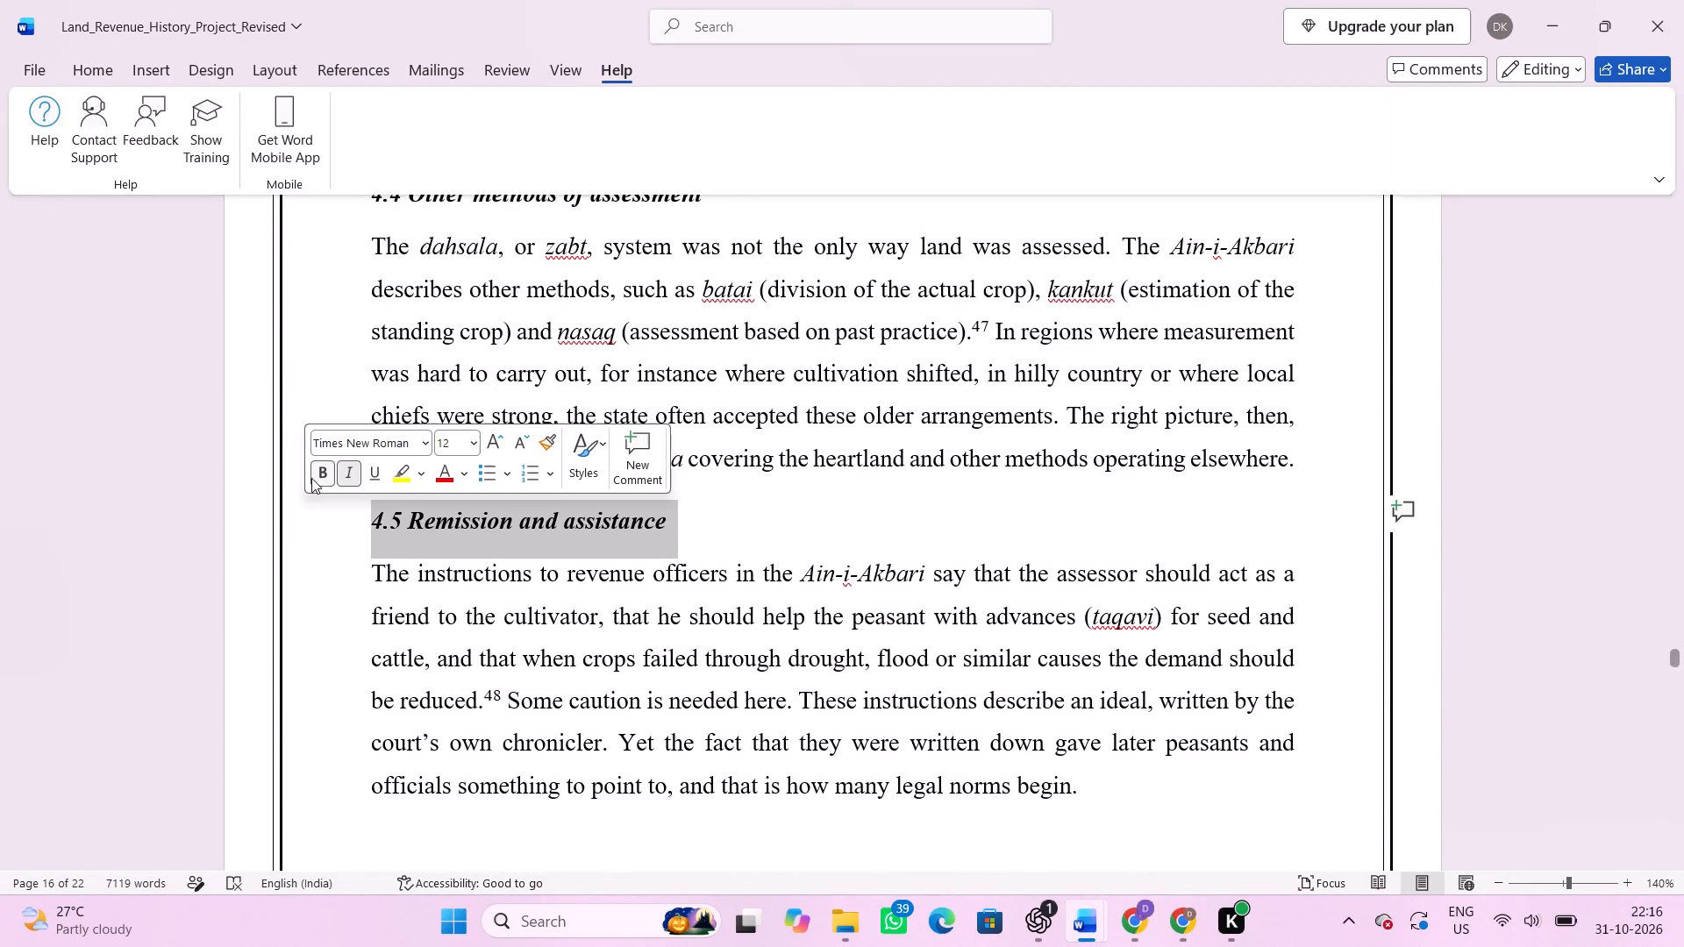
{"action": "left_click", "coordinate": [334, 470]}
{"action": "left_click", "coordinate": [336, 471]}
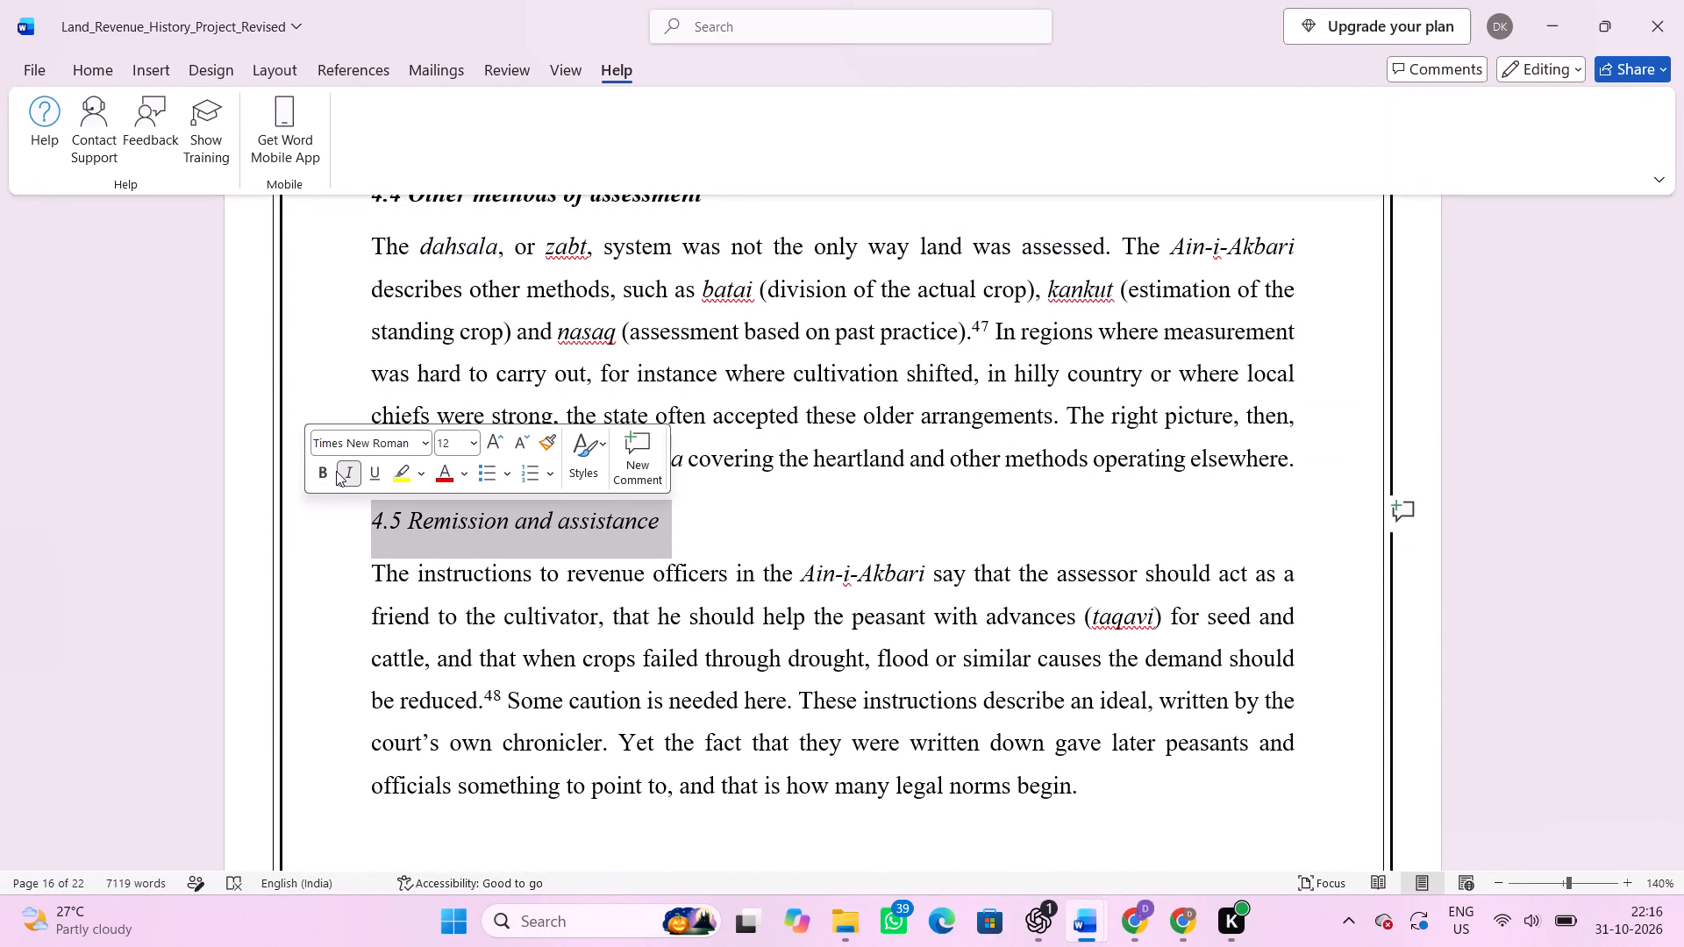
{"action": "left_click", "coordinate": [311, 476]}
{"action": "left_click", "coordinate": [361, 476]}
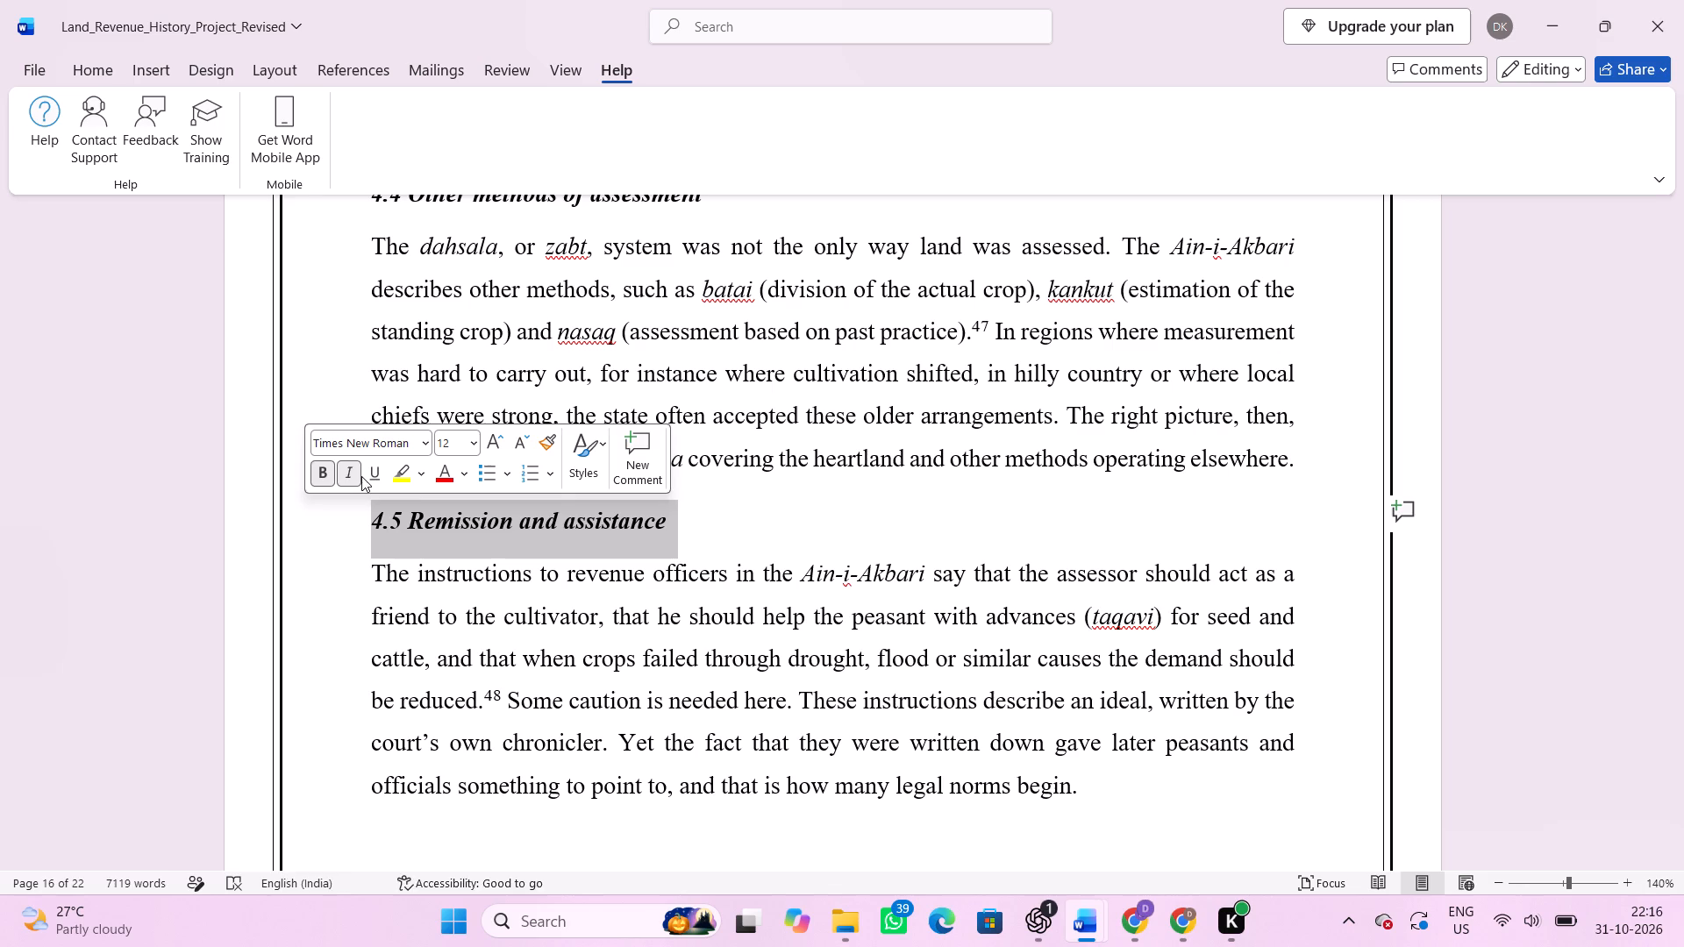
{"action": "left_click", "coordinate": [358, 473]}
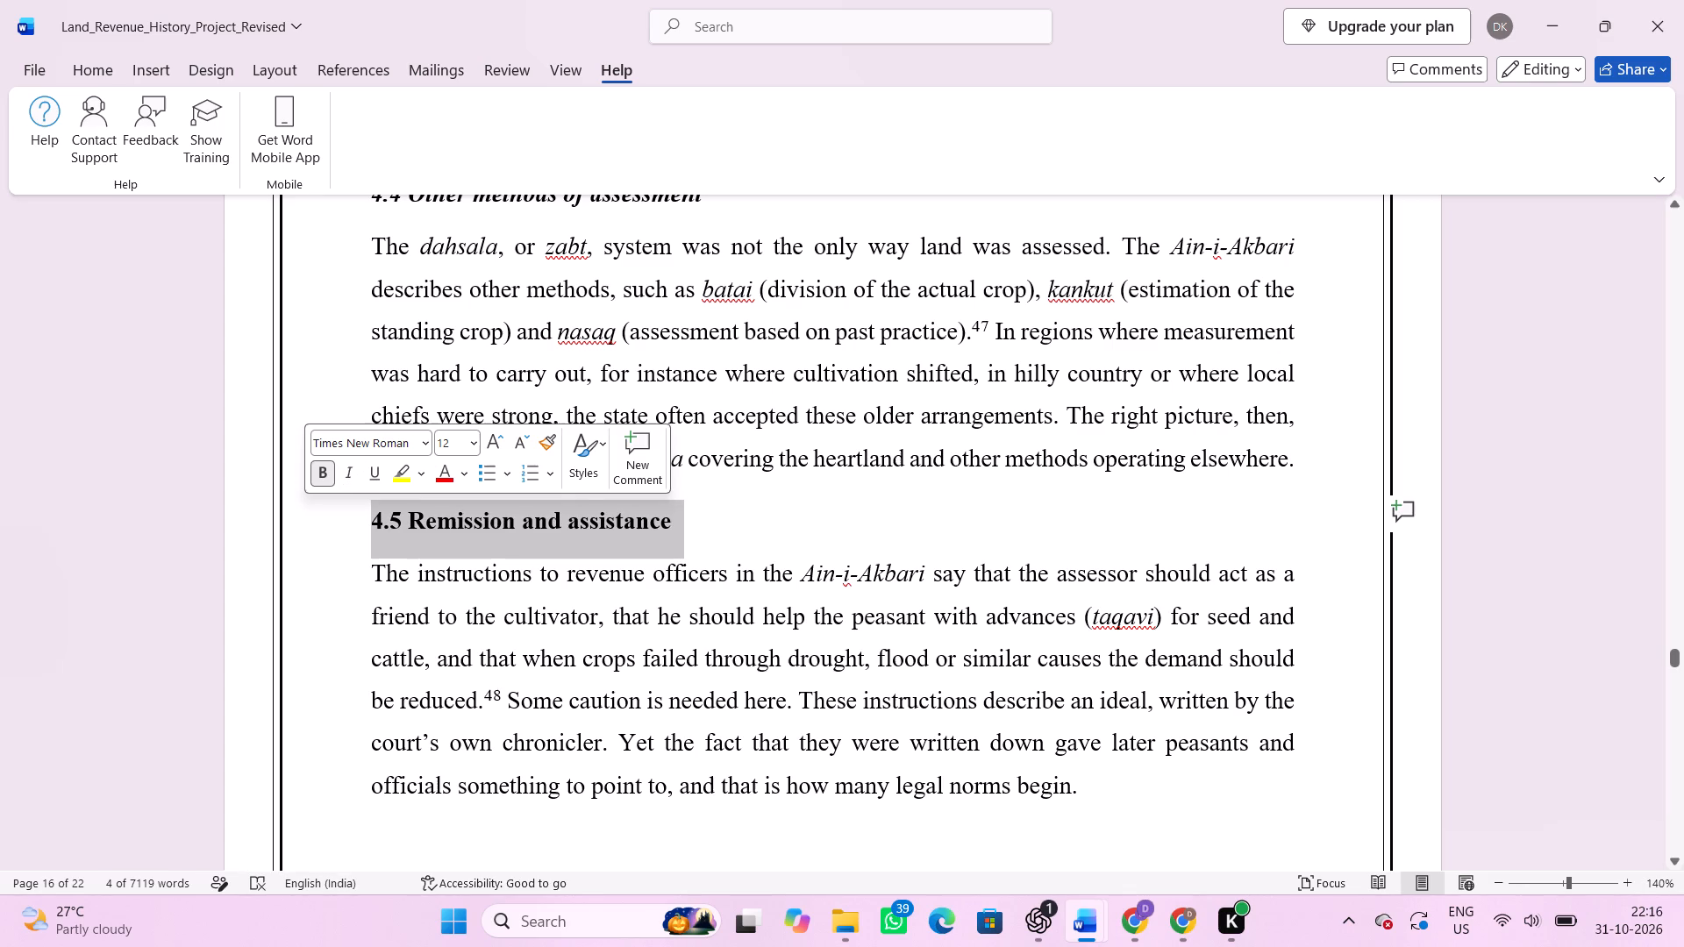
Remove the italics from the subheading "4.4 Other methods of assessment".
{"action": "scroll", "coordinate": [731, 401], "scroll_direction": "up", "scroll_amount": 1}
{"action": "left_click_drag", "start_coordinate": [715, 344], "coordinate": [597, 331]}
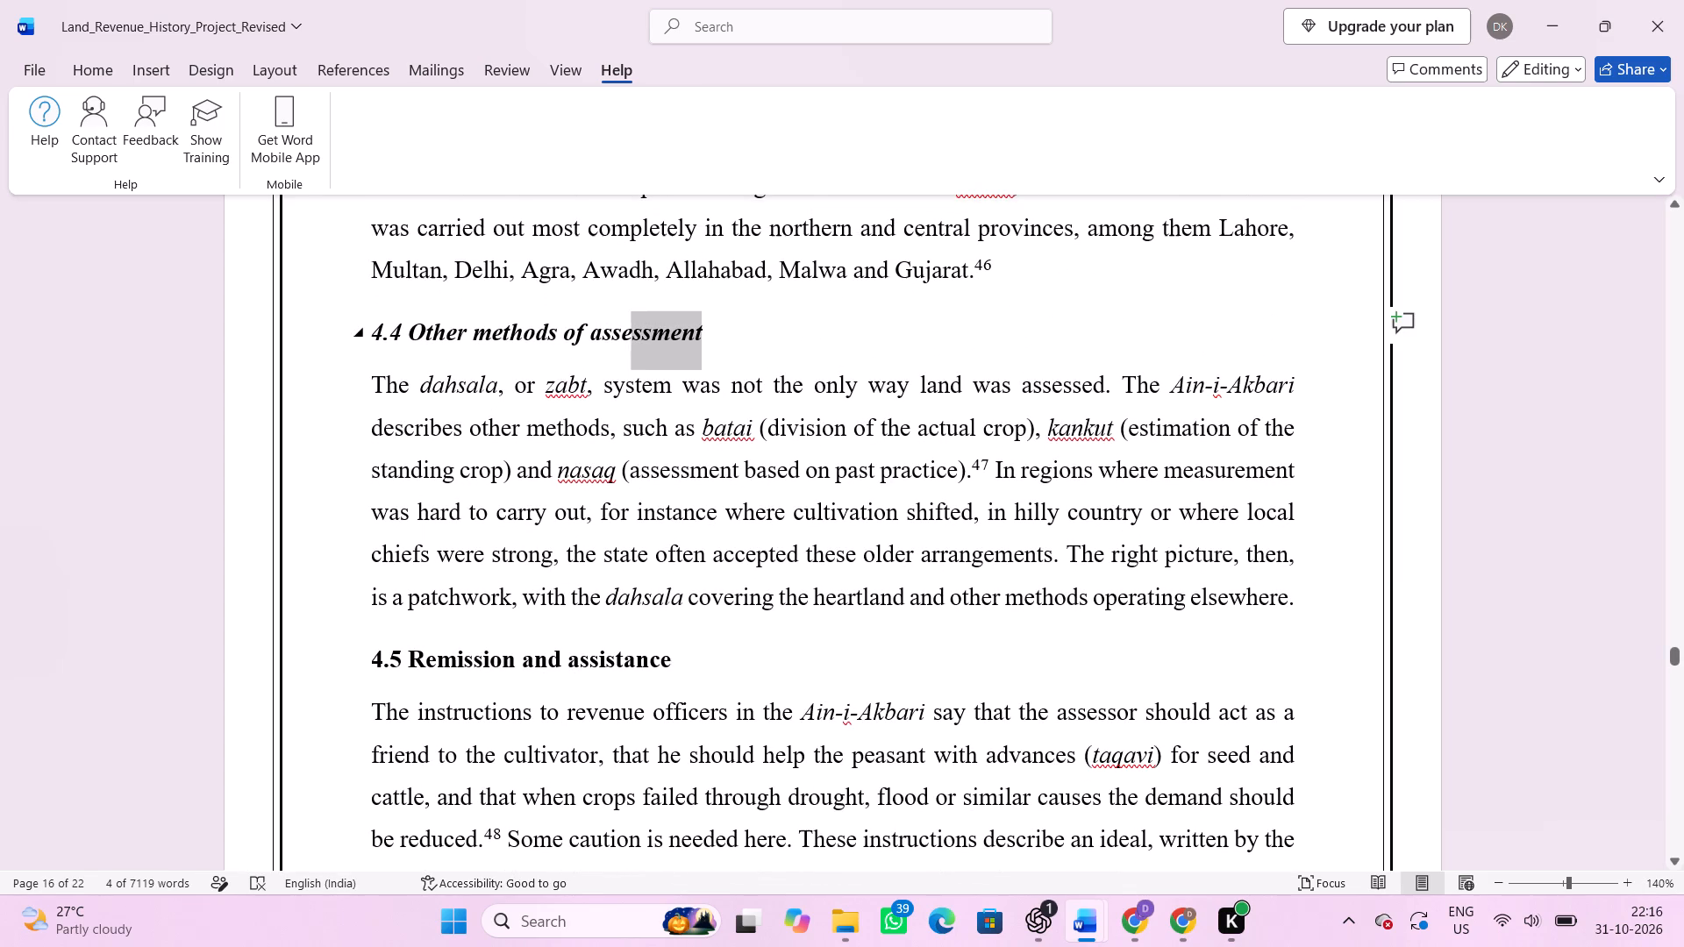
{"action": "left_click_drag", "start_coordinate": [597, 331], "coordinate": [323, 370]}
{"action": "left_click", "coordinate": [360, 338]}
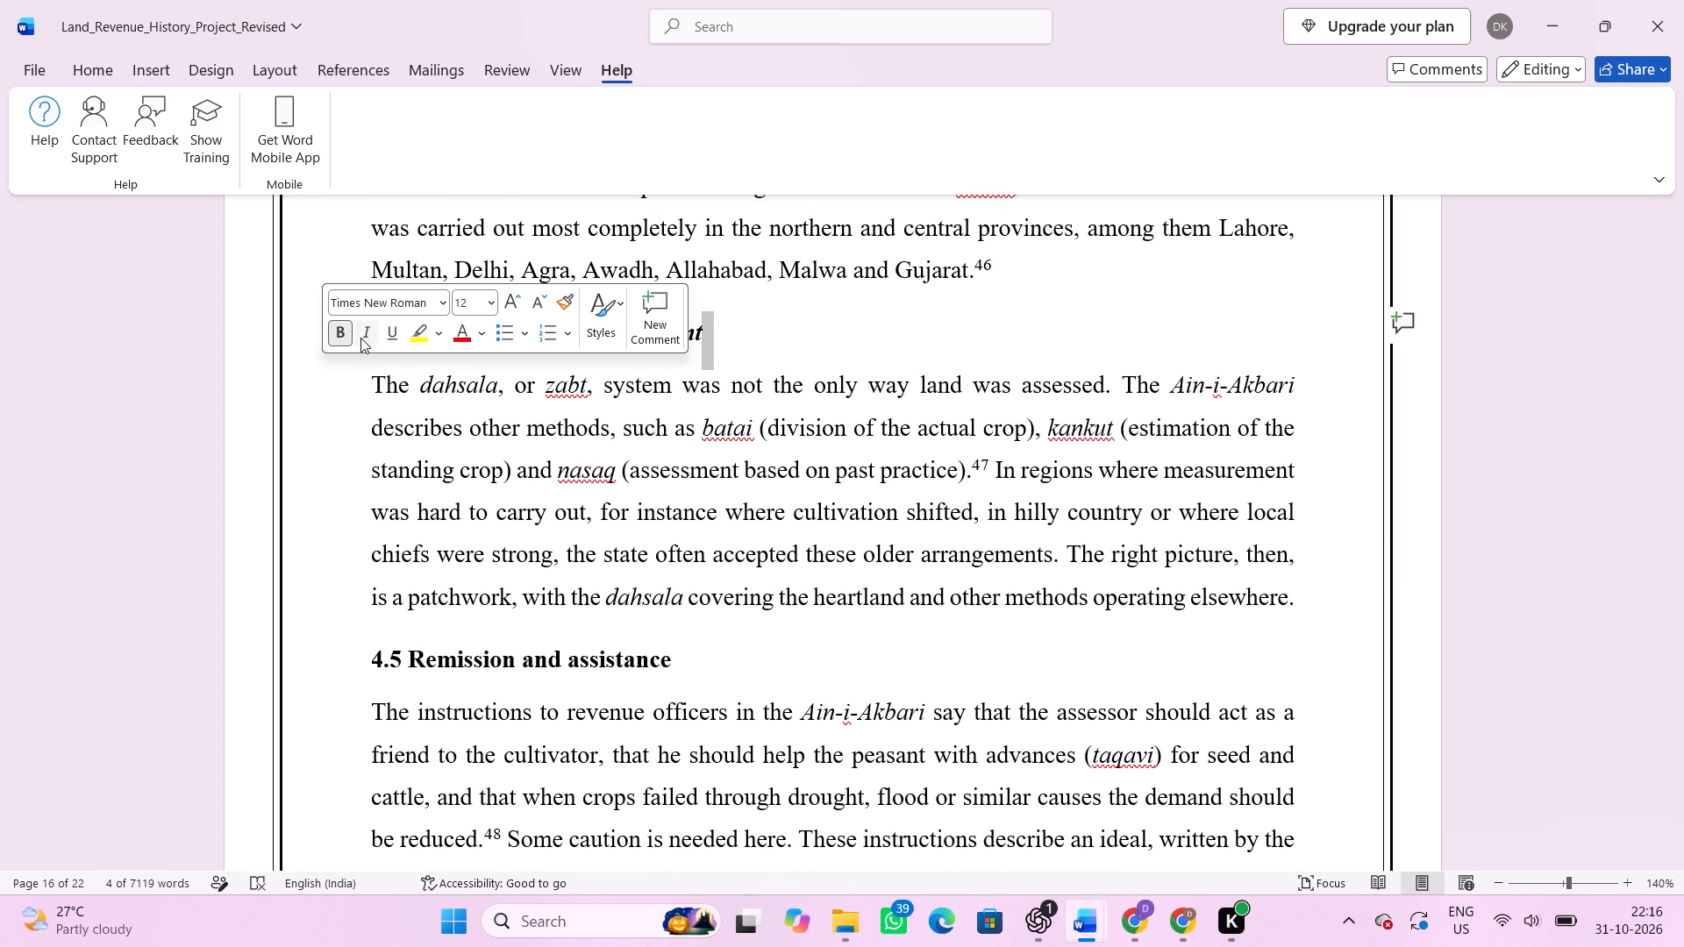
{"action": "left_click", "coordinate": [749, 342]}
{"action": "left_click_drag", "start_coordinate": [698, 341], "coordinate": [370, 348]}
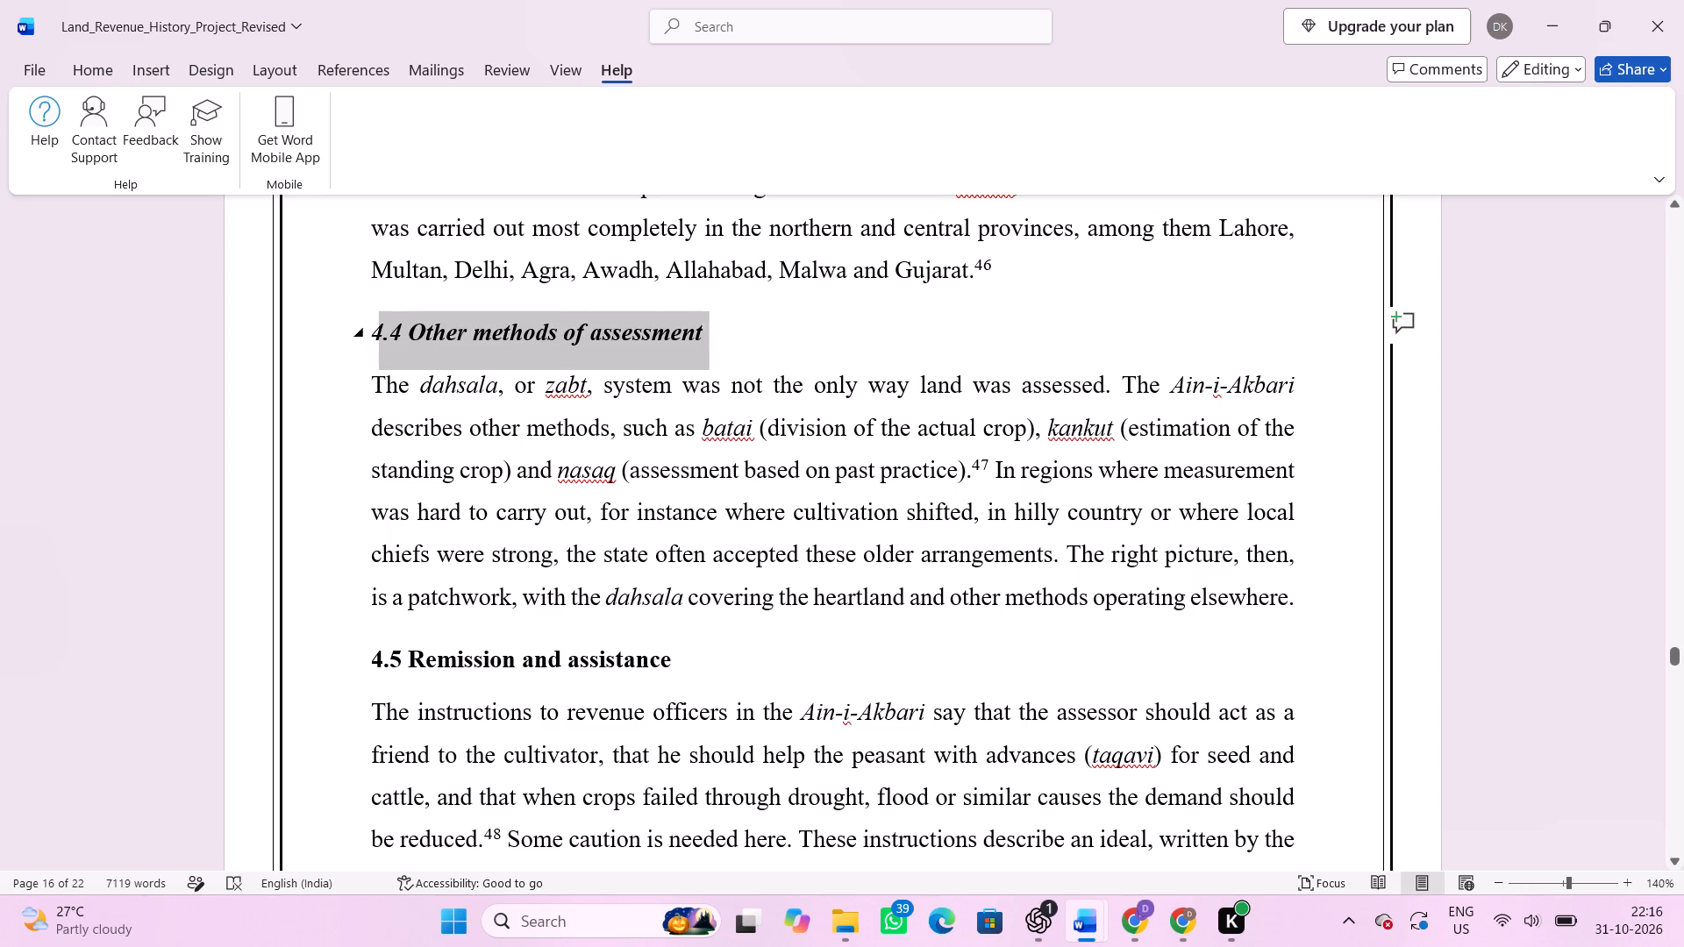
{"action": "left_click_drag", "start_coordinate": [370, 348], "coordinate": [320, 348]}
{"action": "left_click", "coordinate": [354, 317]}
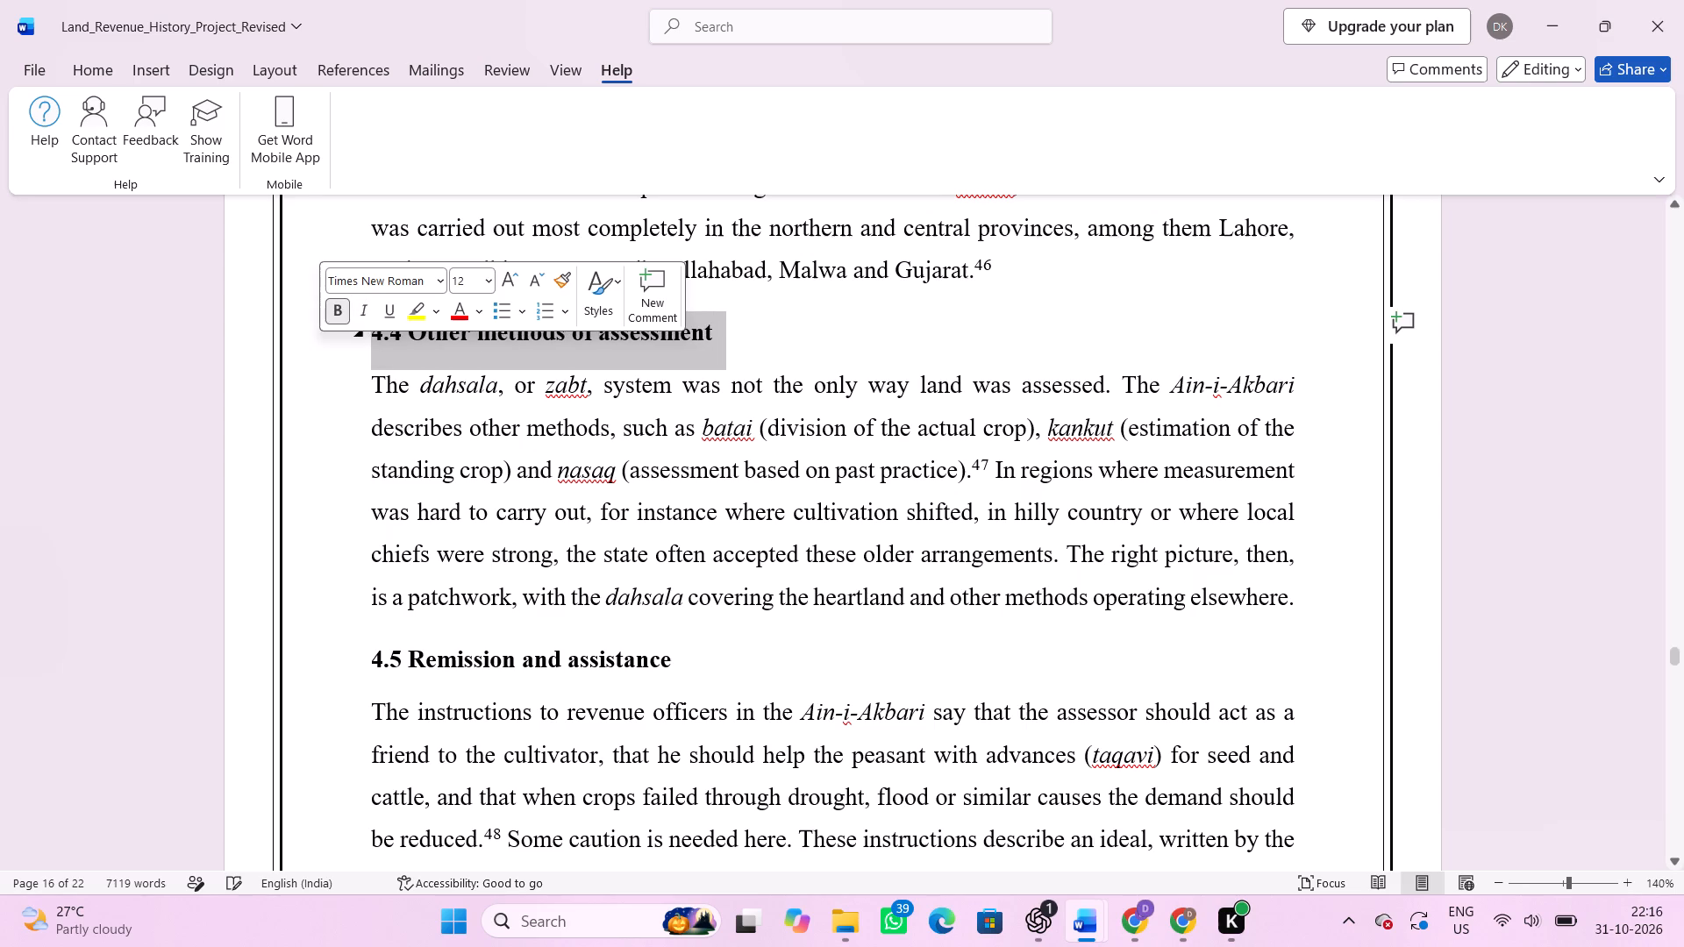
Remove the italics from the subheadings "5.2 The document as a source of rights" and "5.3 The cultivator's position".
{"action": "scroll", "coordinate": [444, 552], "scroll_direction": "down", "scroll_amount": 4}
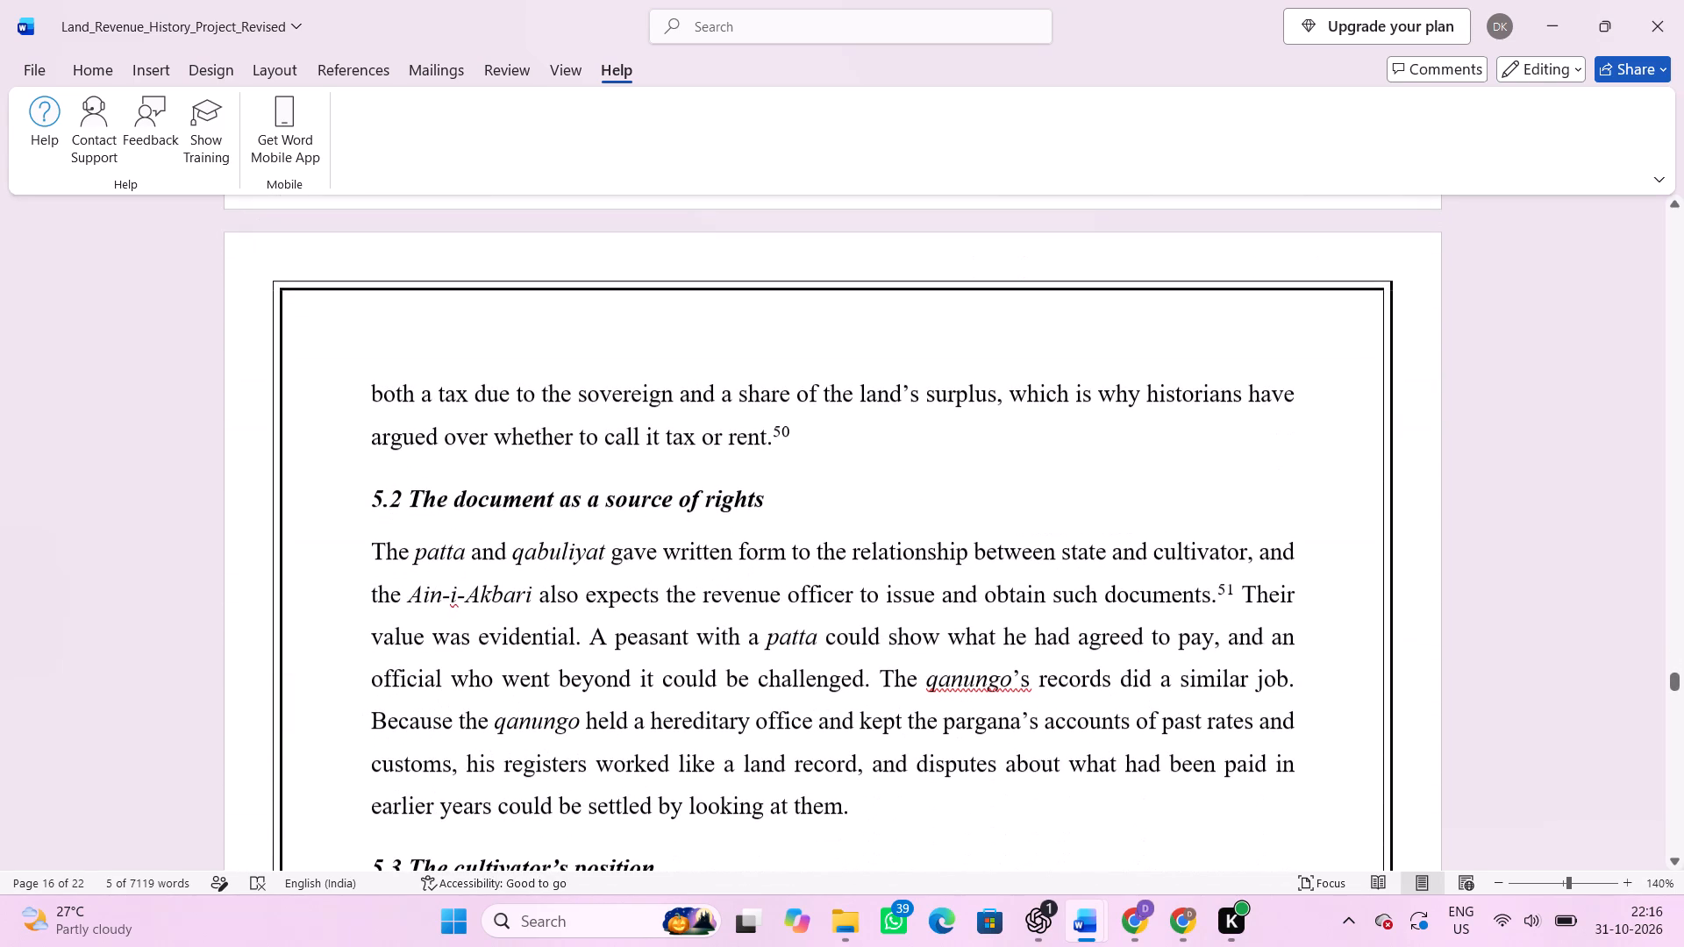
{"action": "left_click_drag", "start_coordinate": [769, 495], "coordinate": [389, 495]}
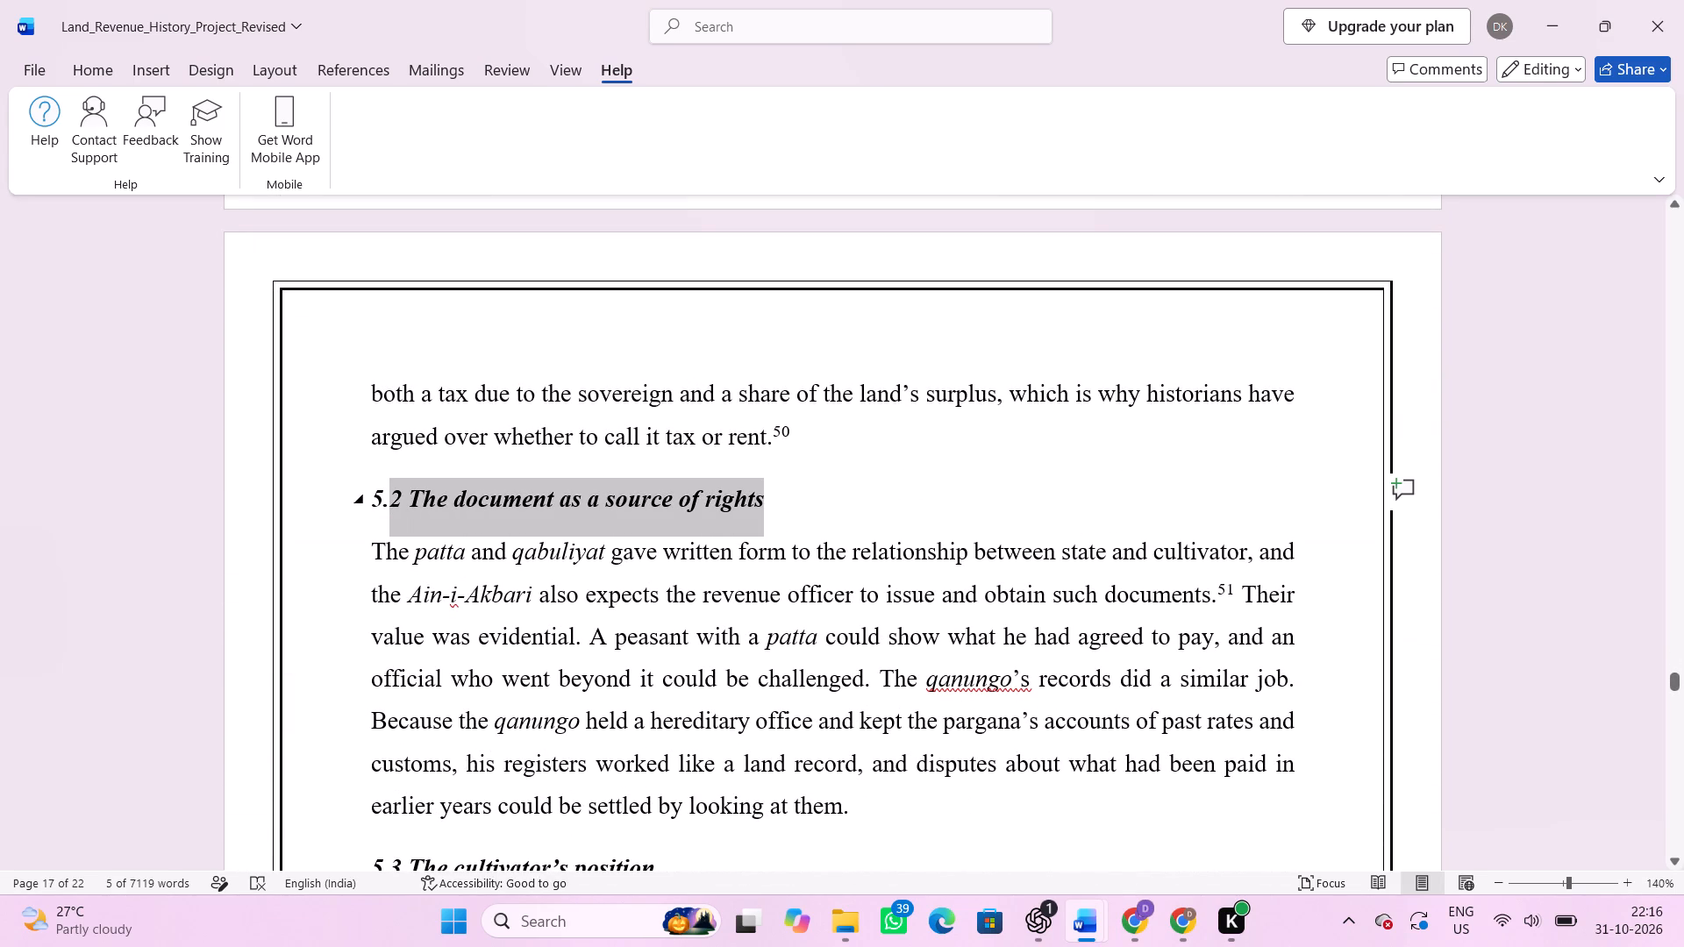
{"action": "left_click_drag", "start_coordinate": [389, 495], "coordinate": [279, 503]}
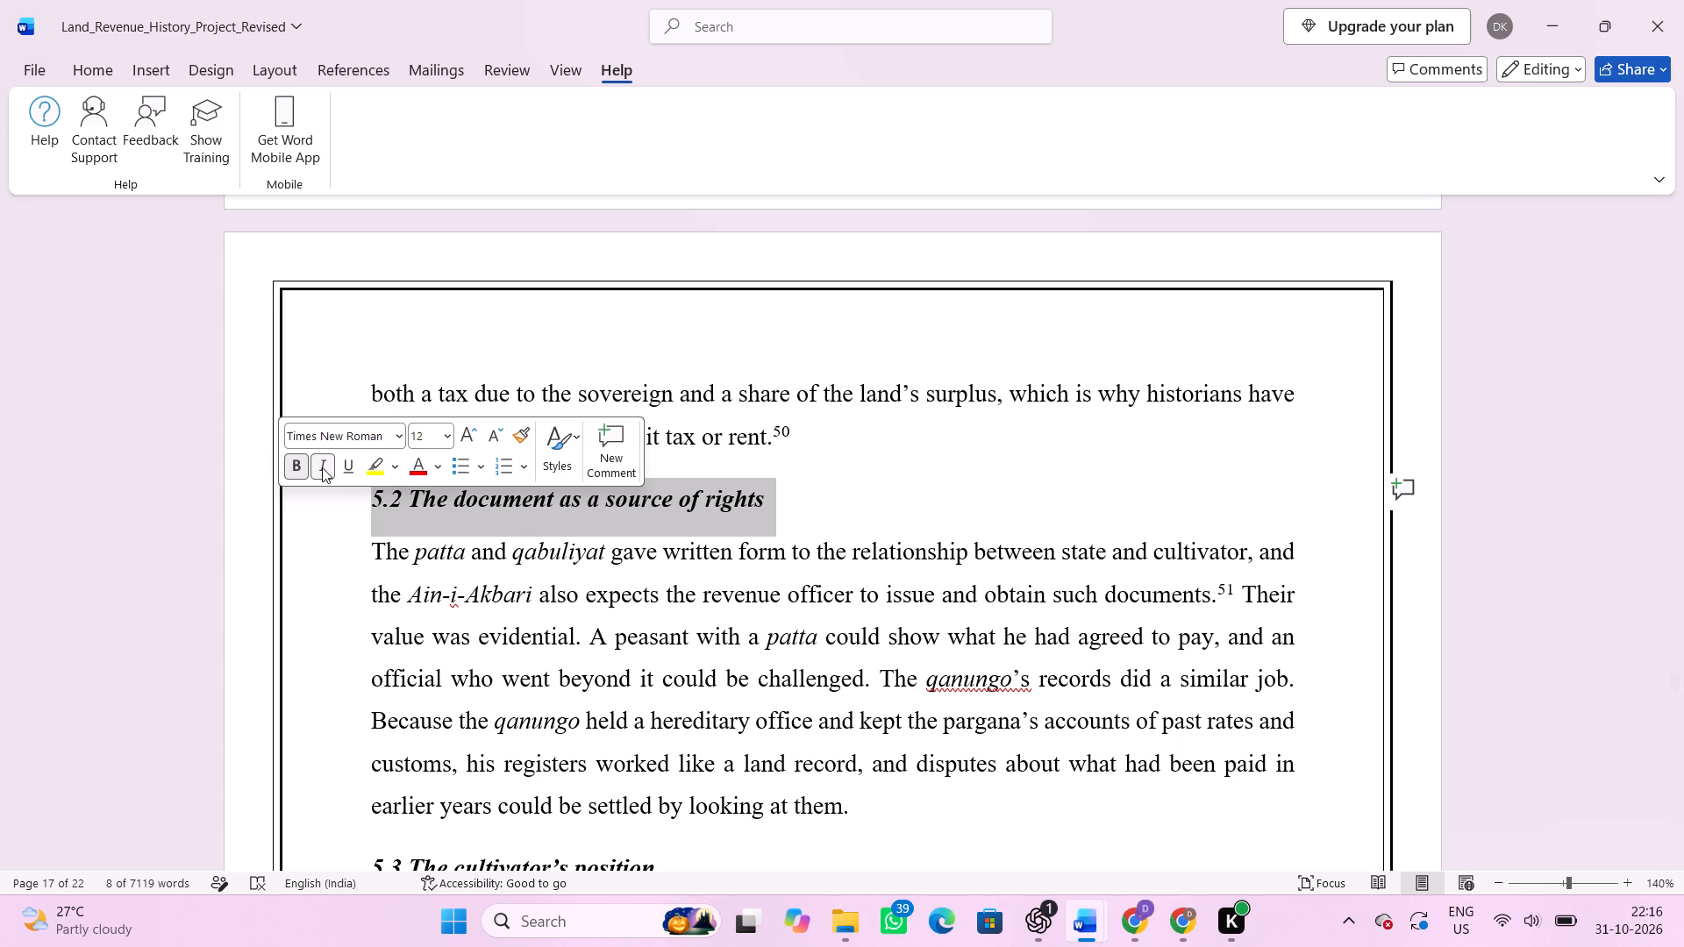
{"action": "left_click", "coordinate": [322, 467]}
{"action": "scroll", "coordinate": [430, 573], "scroll_direction": "down", "scroll_amount": 1}
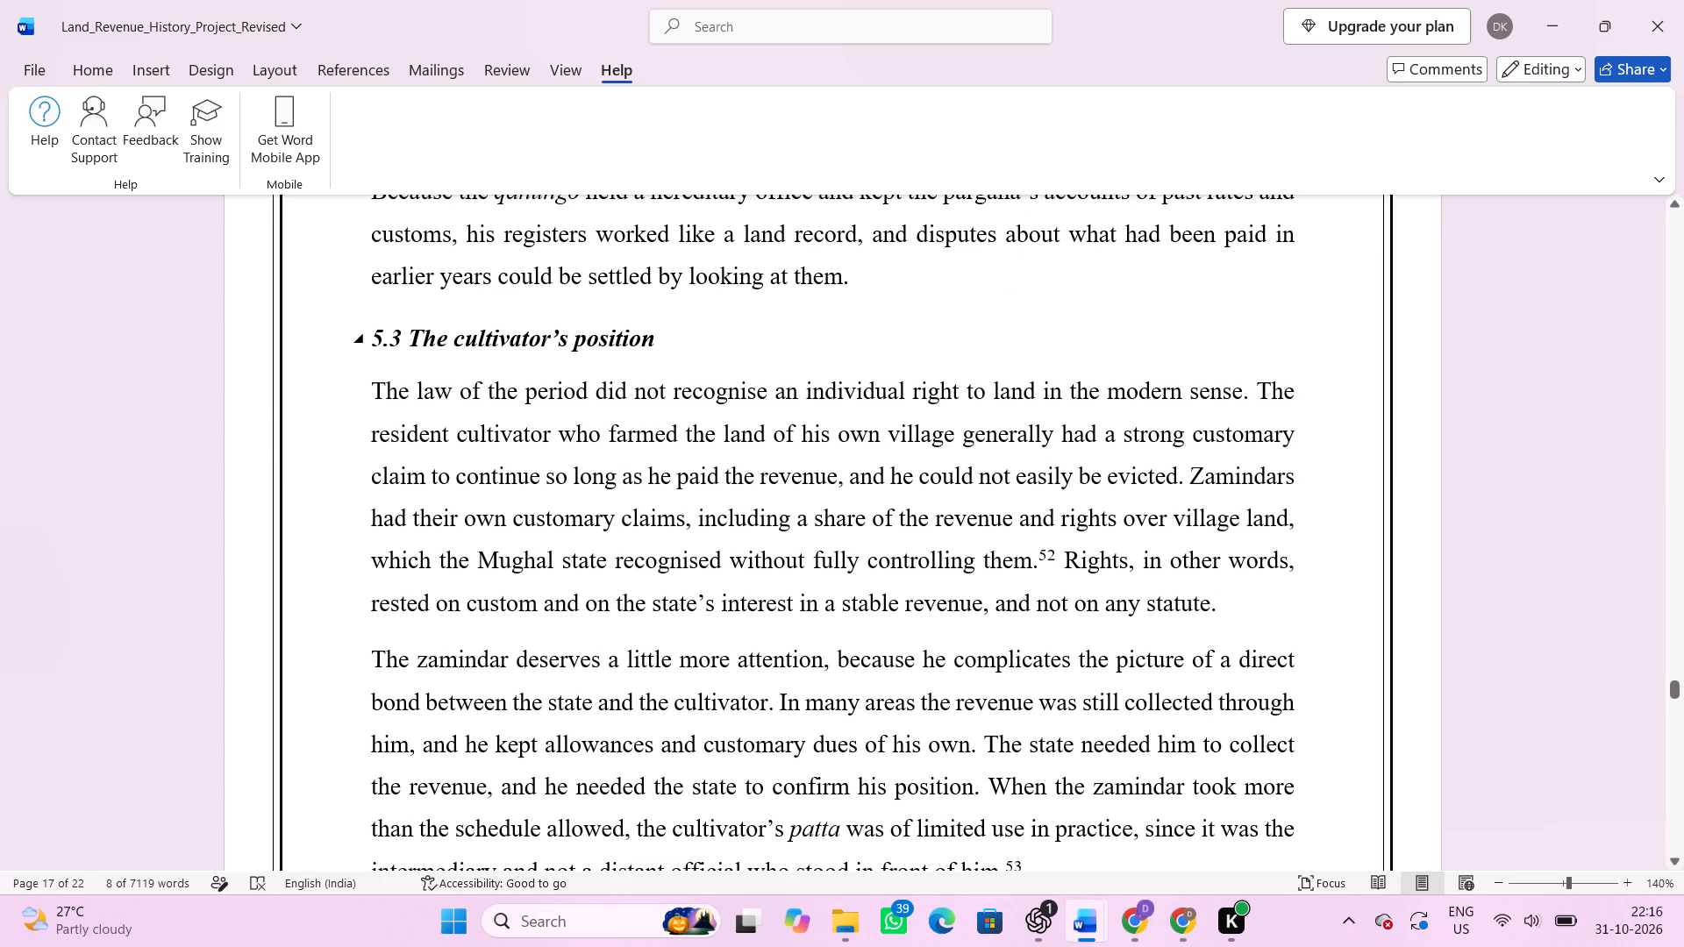
{"action": "left_click_drag", "start_coordinate": [651, 339], "coordinate": [368, 374]}
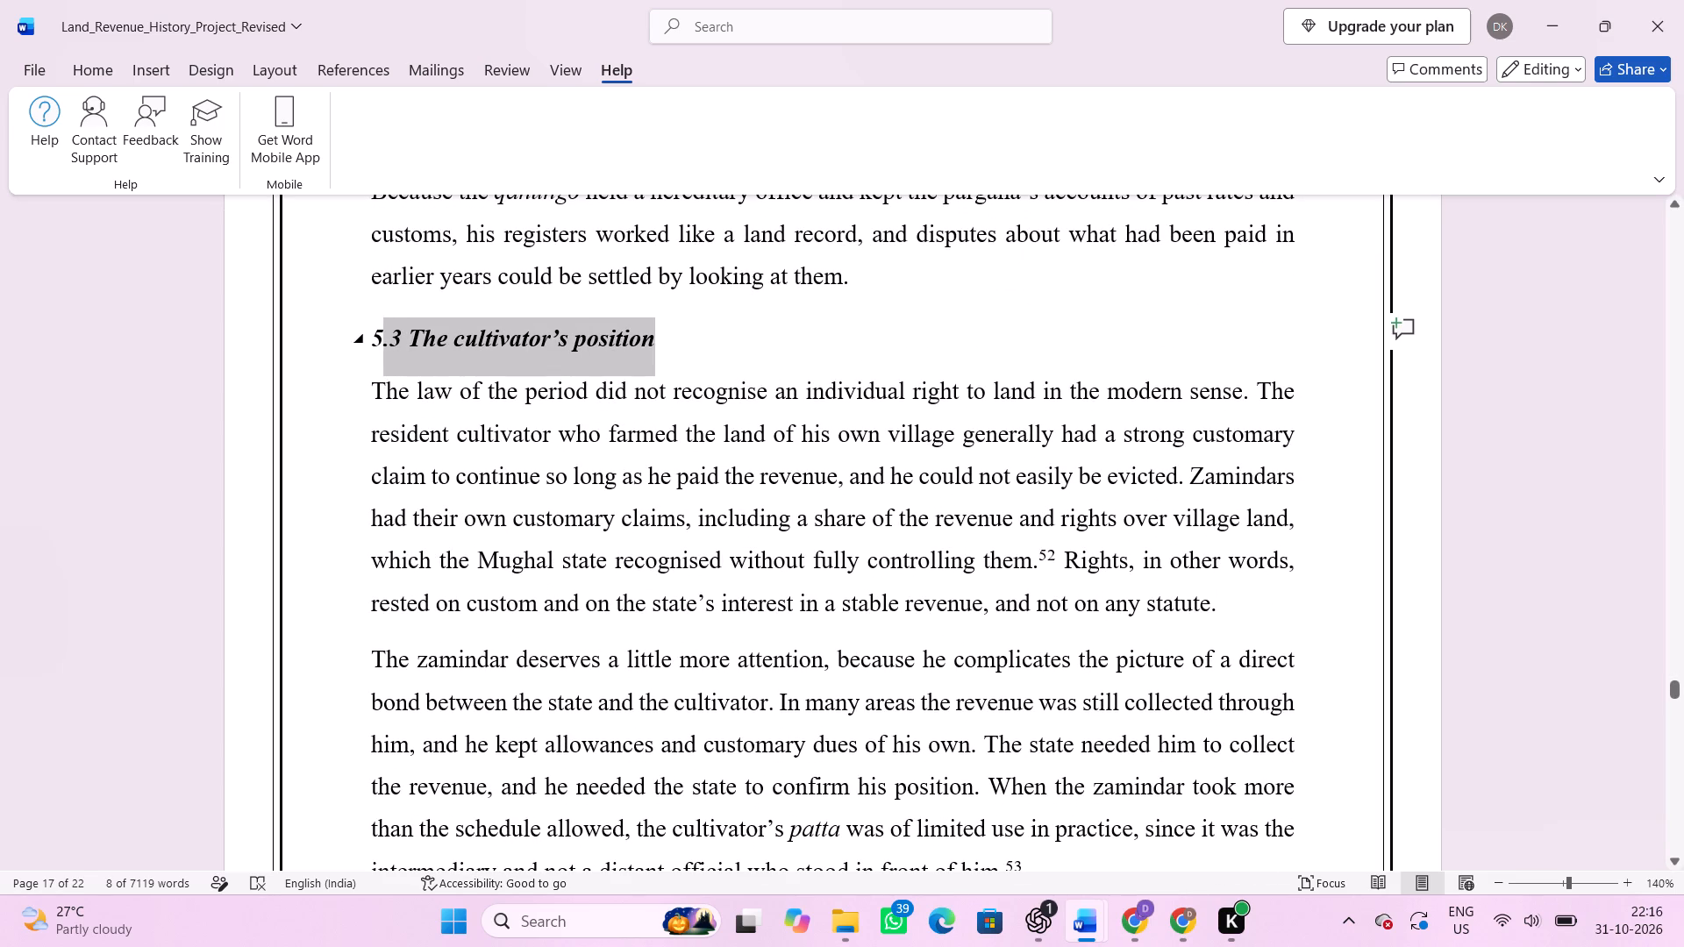
{"action": "left_click_drag", "start_coordinate": [368, 374], "coordinate": [332, 374]}
{"action": "left_click", "coordinate": [374, 338]}
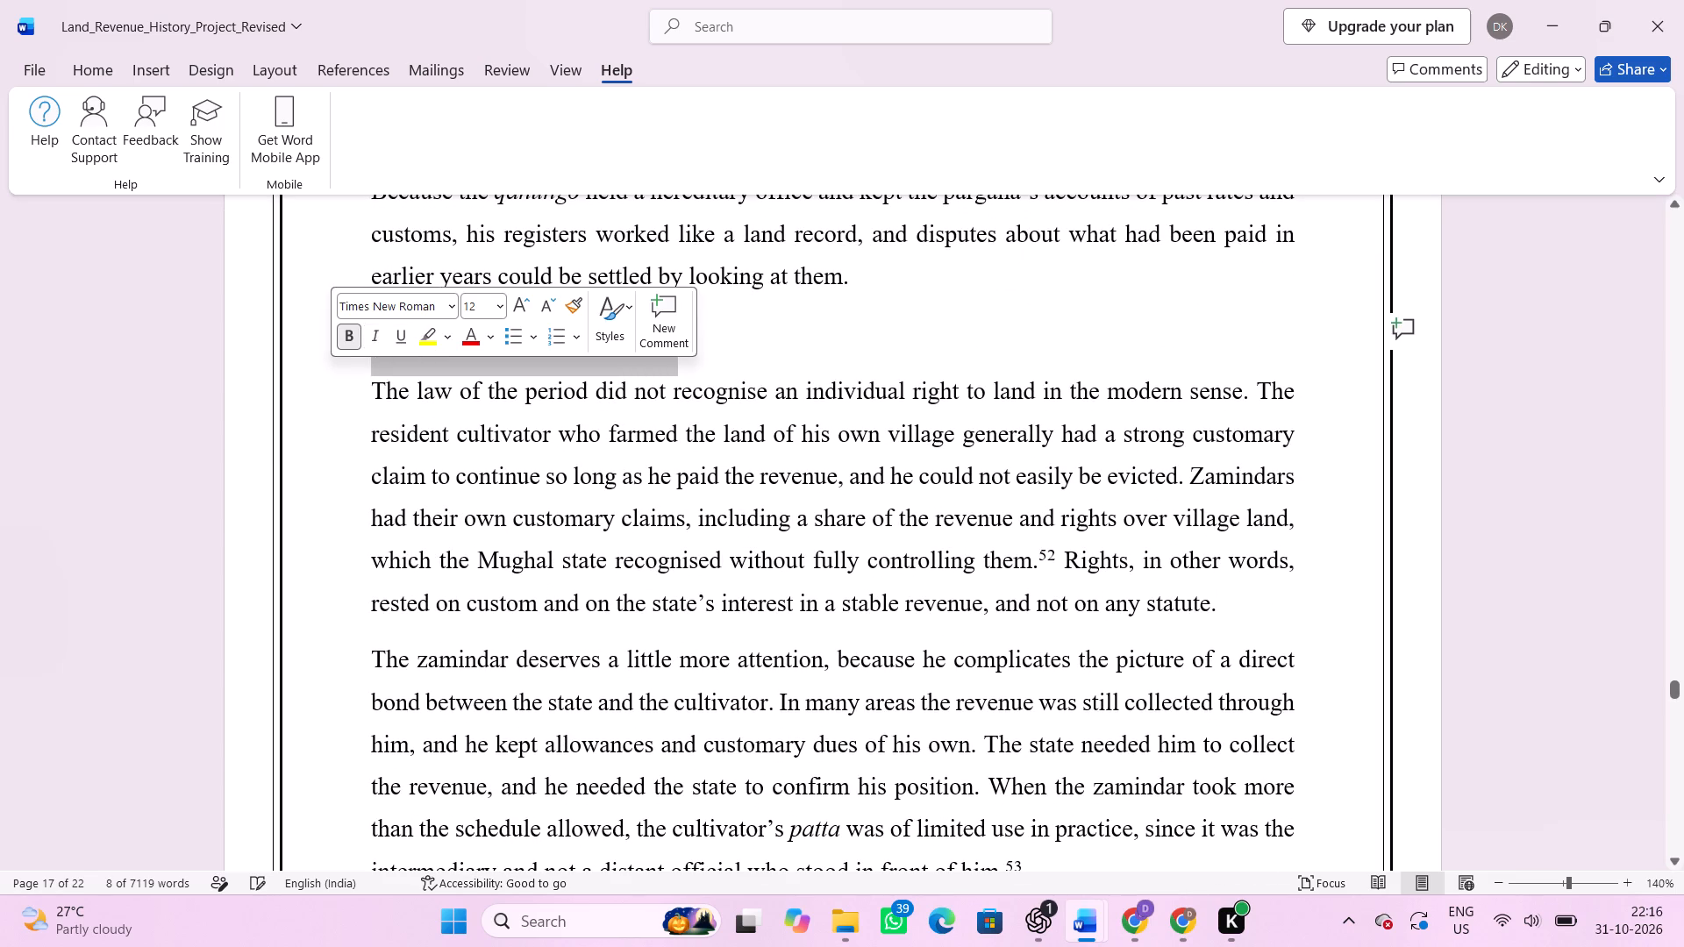
Remove the italics from the subheading "5.4 Duties of officials".
{"action": "scroll", "coordinate": [375, 513], "scroll_direction": "down", "scroll_amount": 2}
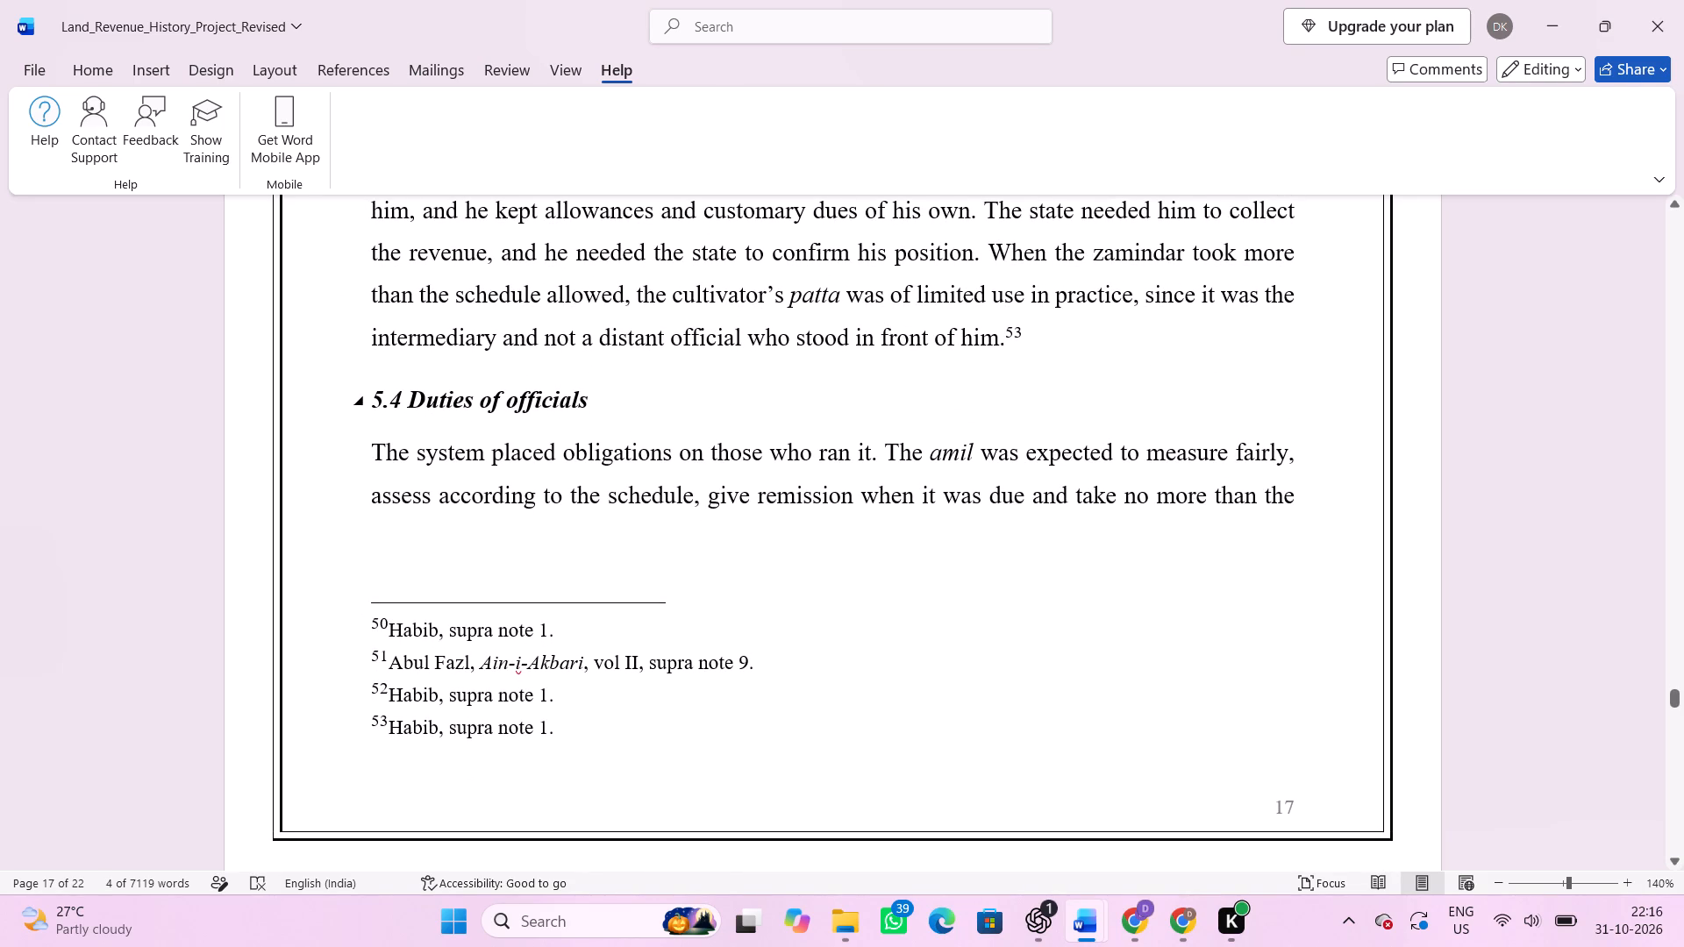
{"action": "left_click_drag", "start_coordinate": [645, 391], "coordinate": [374, 413]}
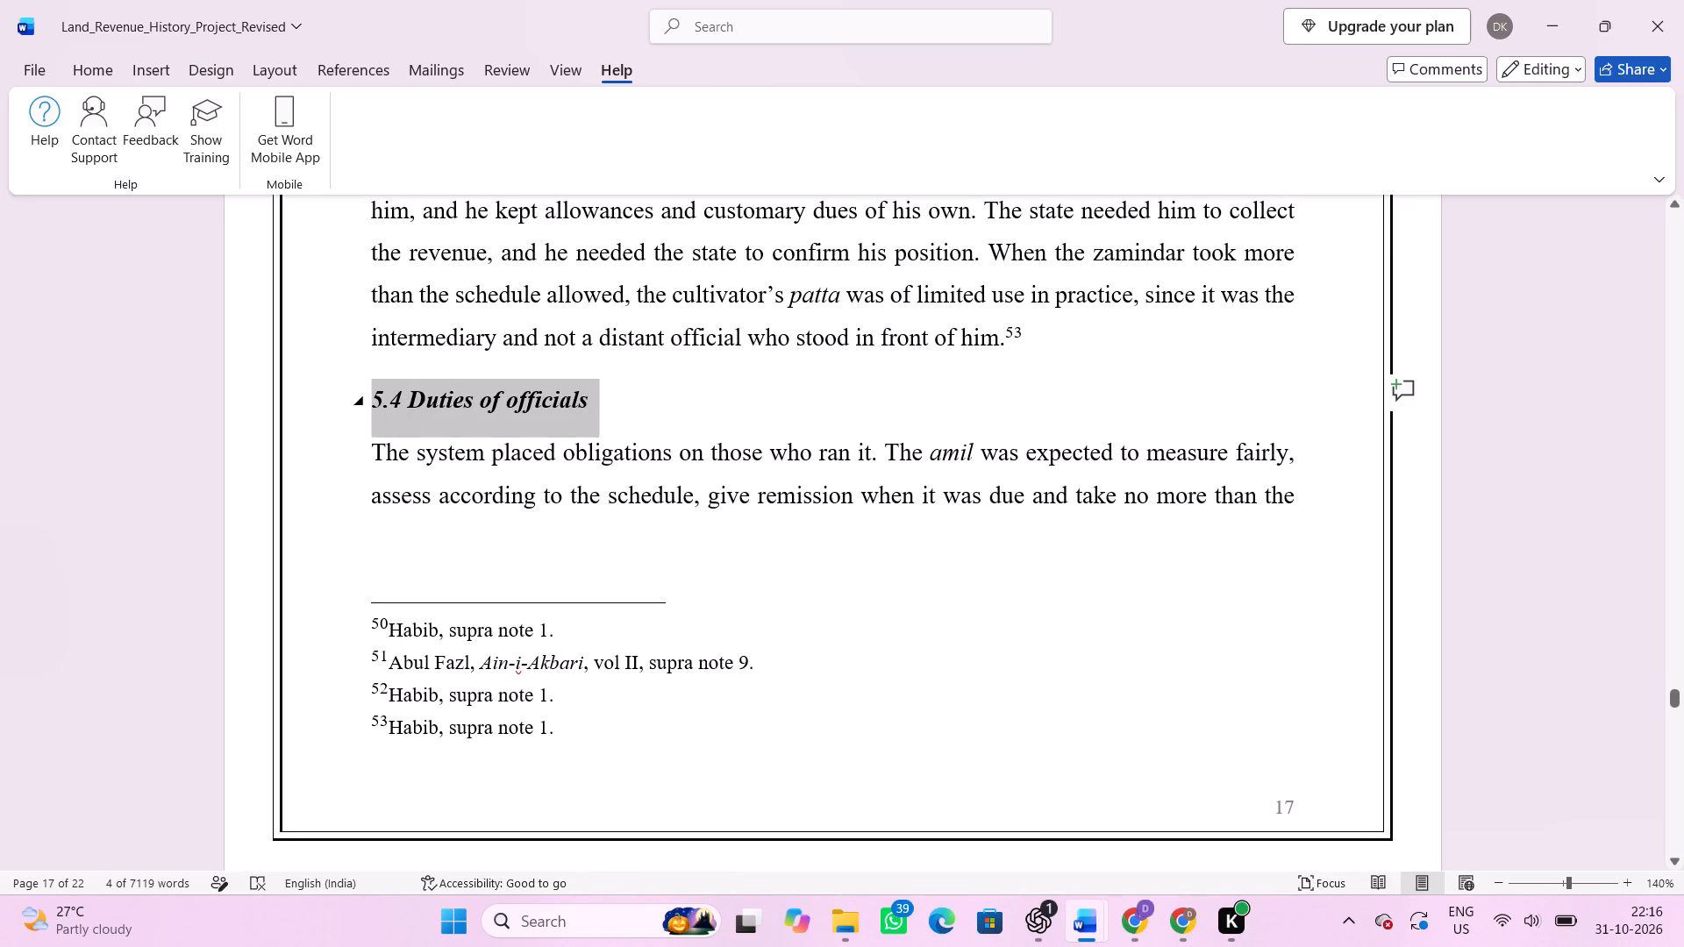
{"action": "left_click_drag", "start_coordinate": [374, 413], "coordinate": [372, 413]}
{"action": "left_click", "coordinate": [418, 375]}
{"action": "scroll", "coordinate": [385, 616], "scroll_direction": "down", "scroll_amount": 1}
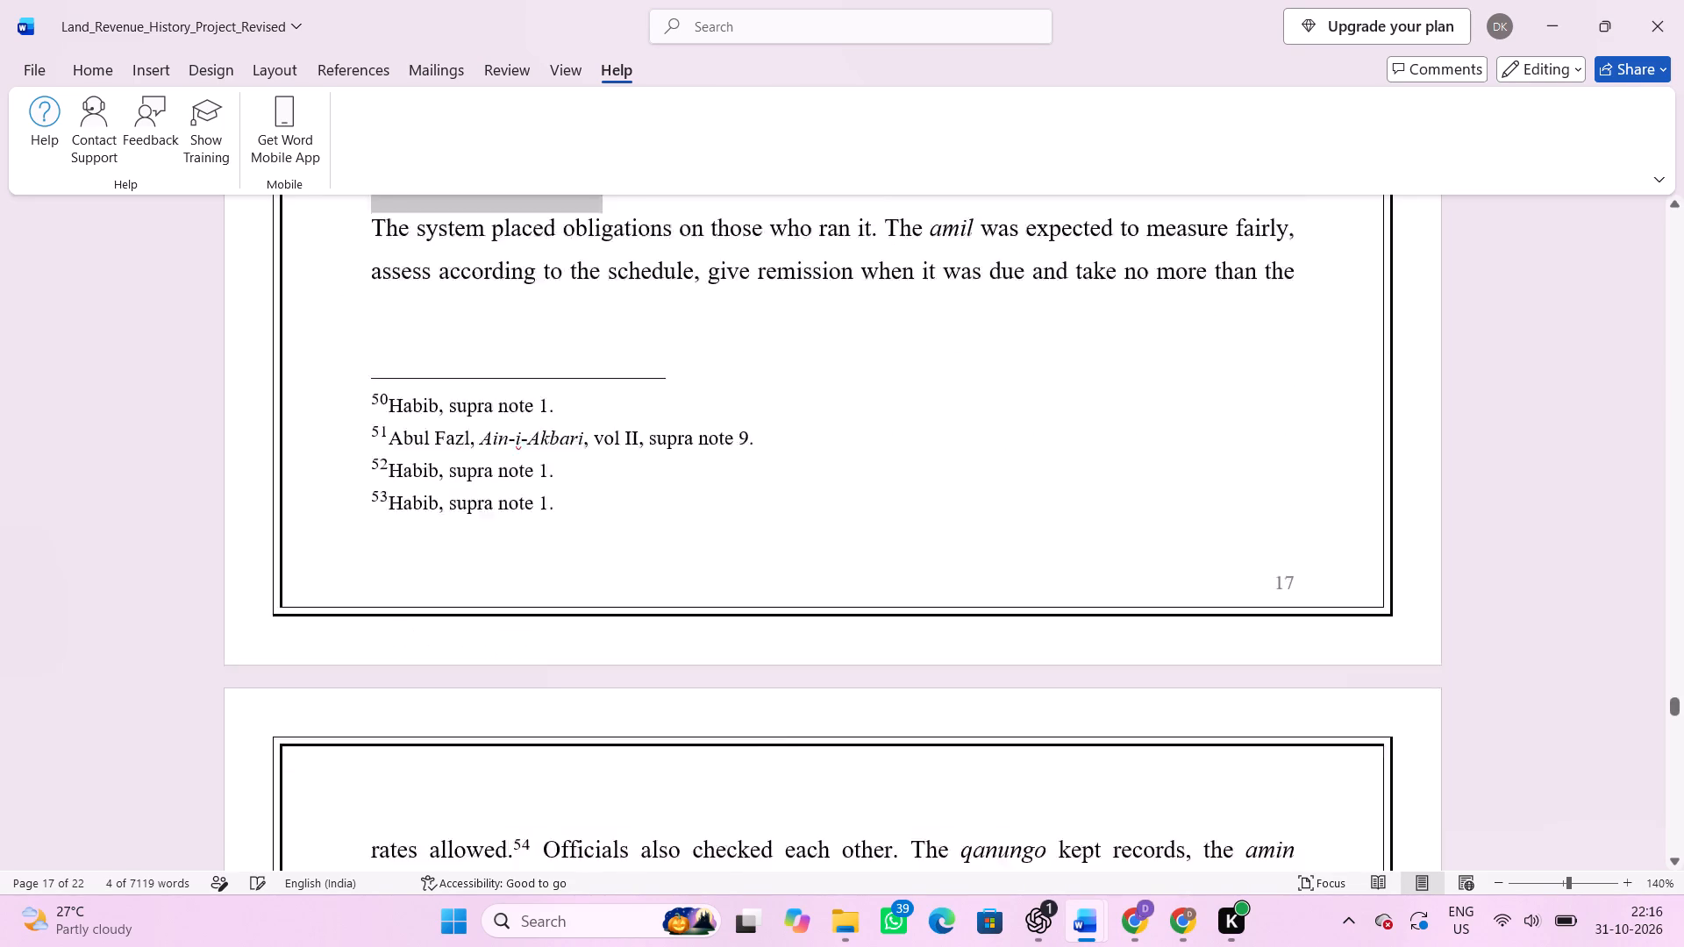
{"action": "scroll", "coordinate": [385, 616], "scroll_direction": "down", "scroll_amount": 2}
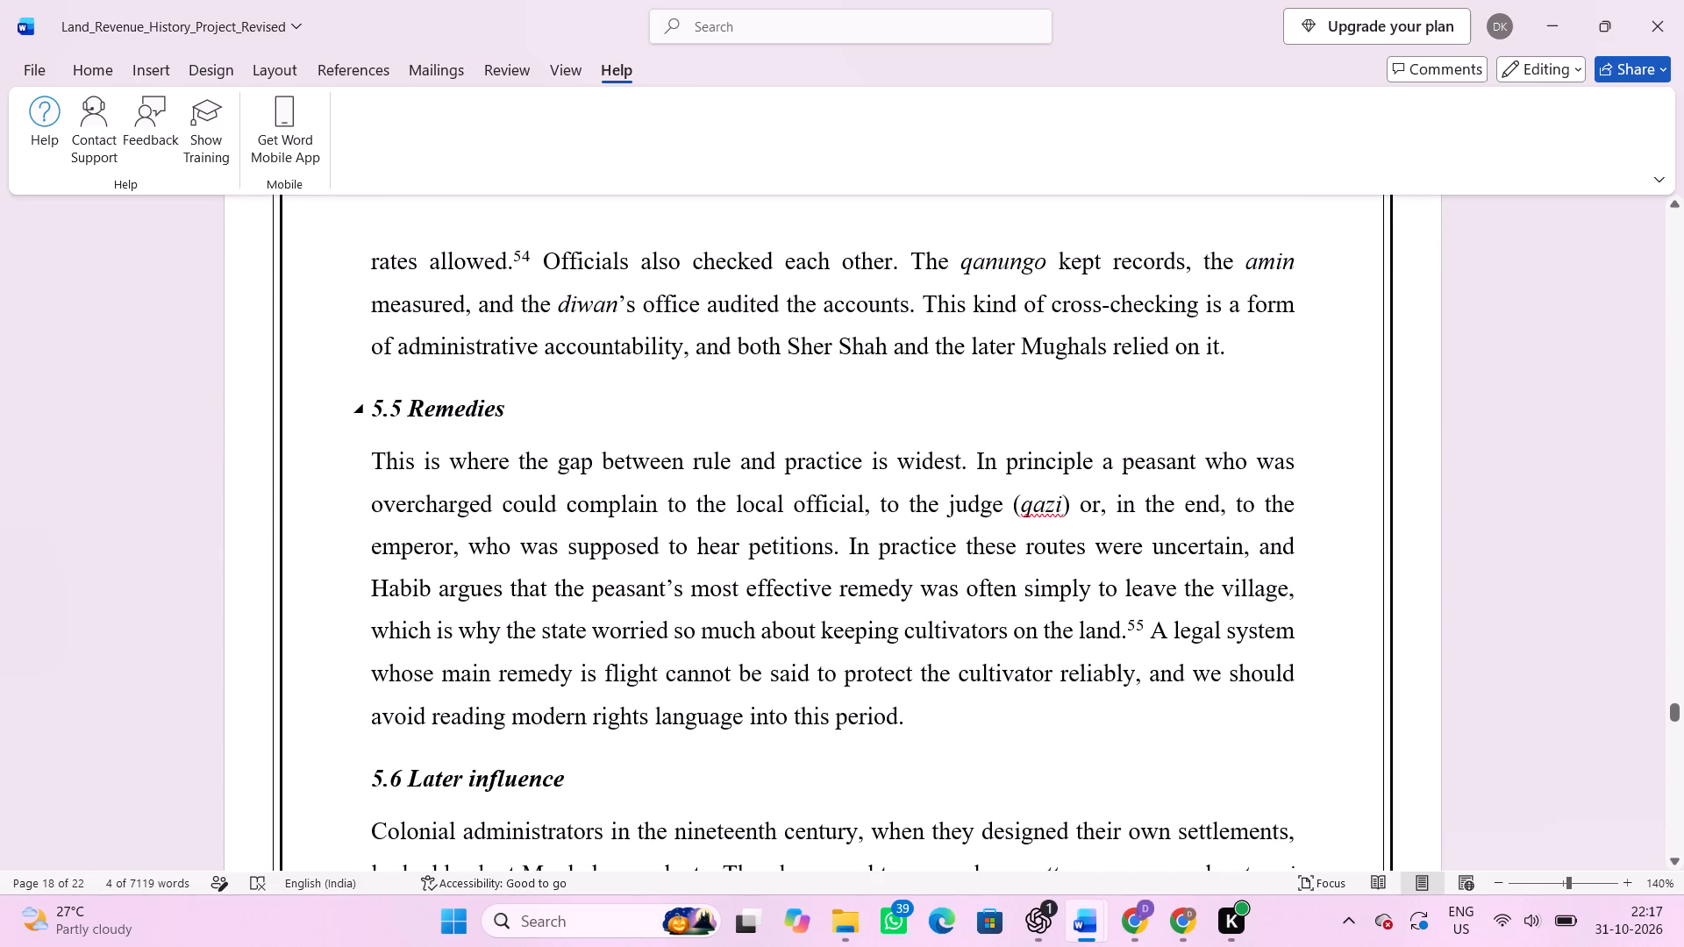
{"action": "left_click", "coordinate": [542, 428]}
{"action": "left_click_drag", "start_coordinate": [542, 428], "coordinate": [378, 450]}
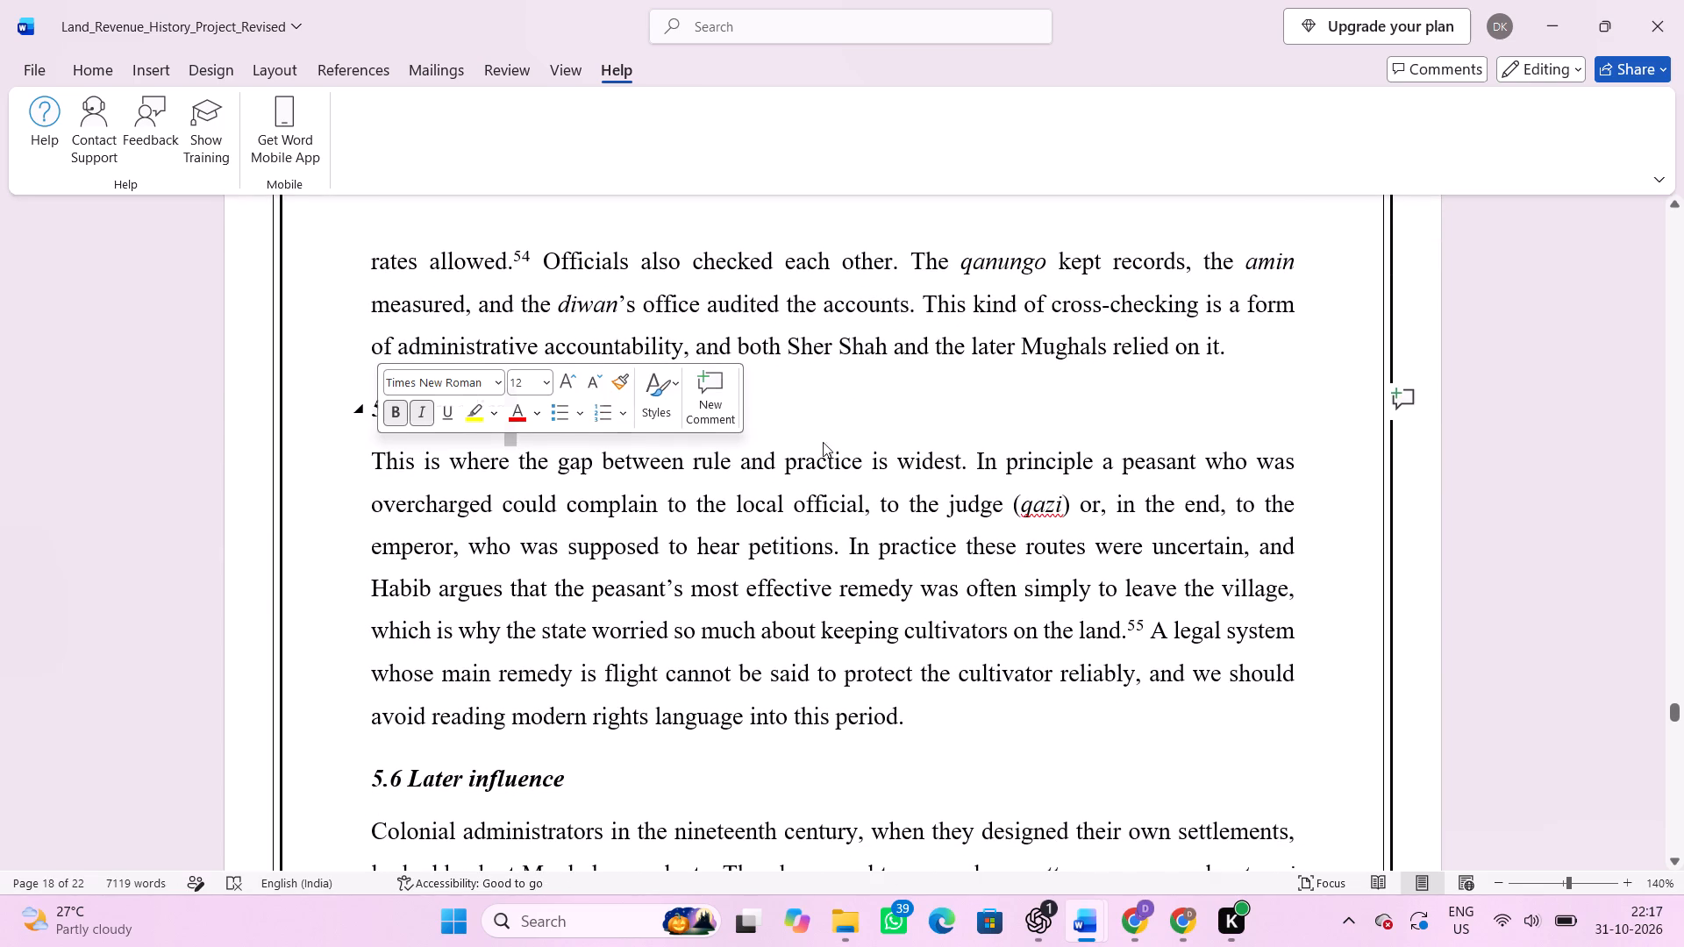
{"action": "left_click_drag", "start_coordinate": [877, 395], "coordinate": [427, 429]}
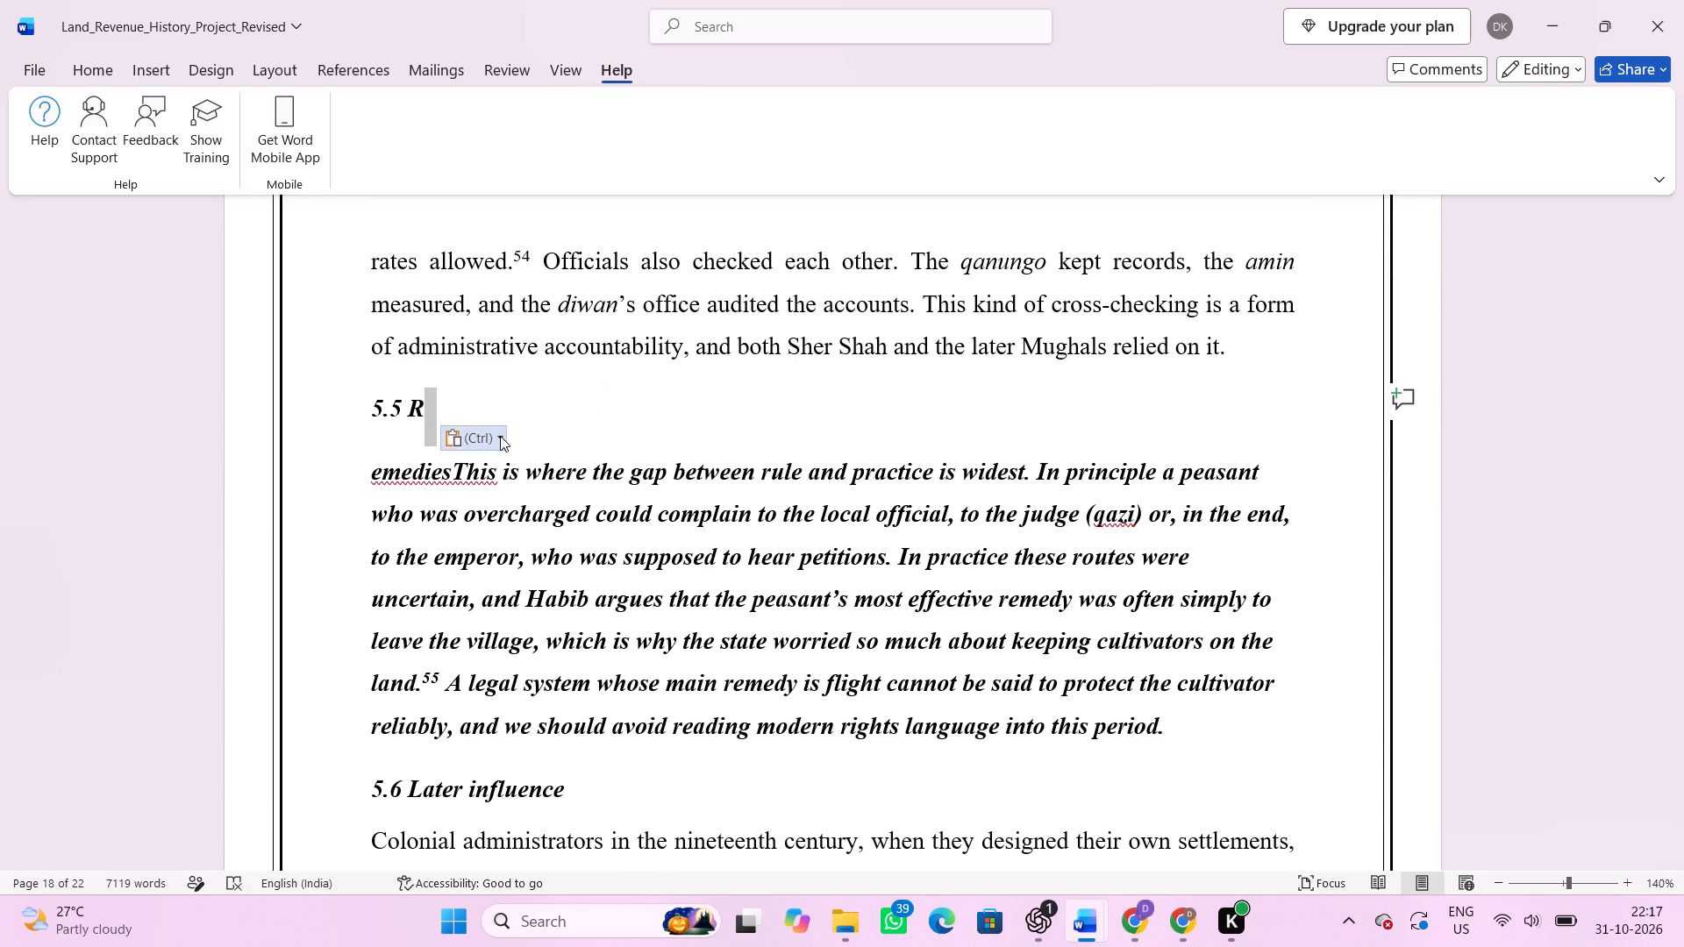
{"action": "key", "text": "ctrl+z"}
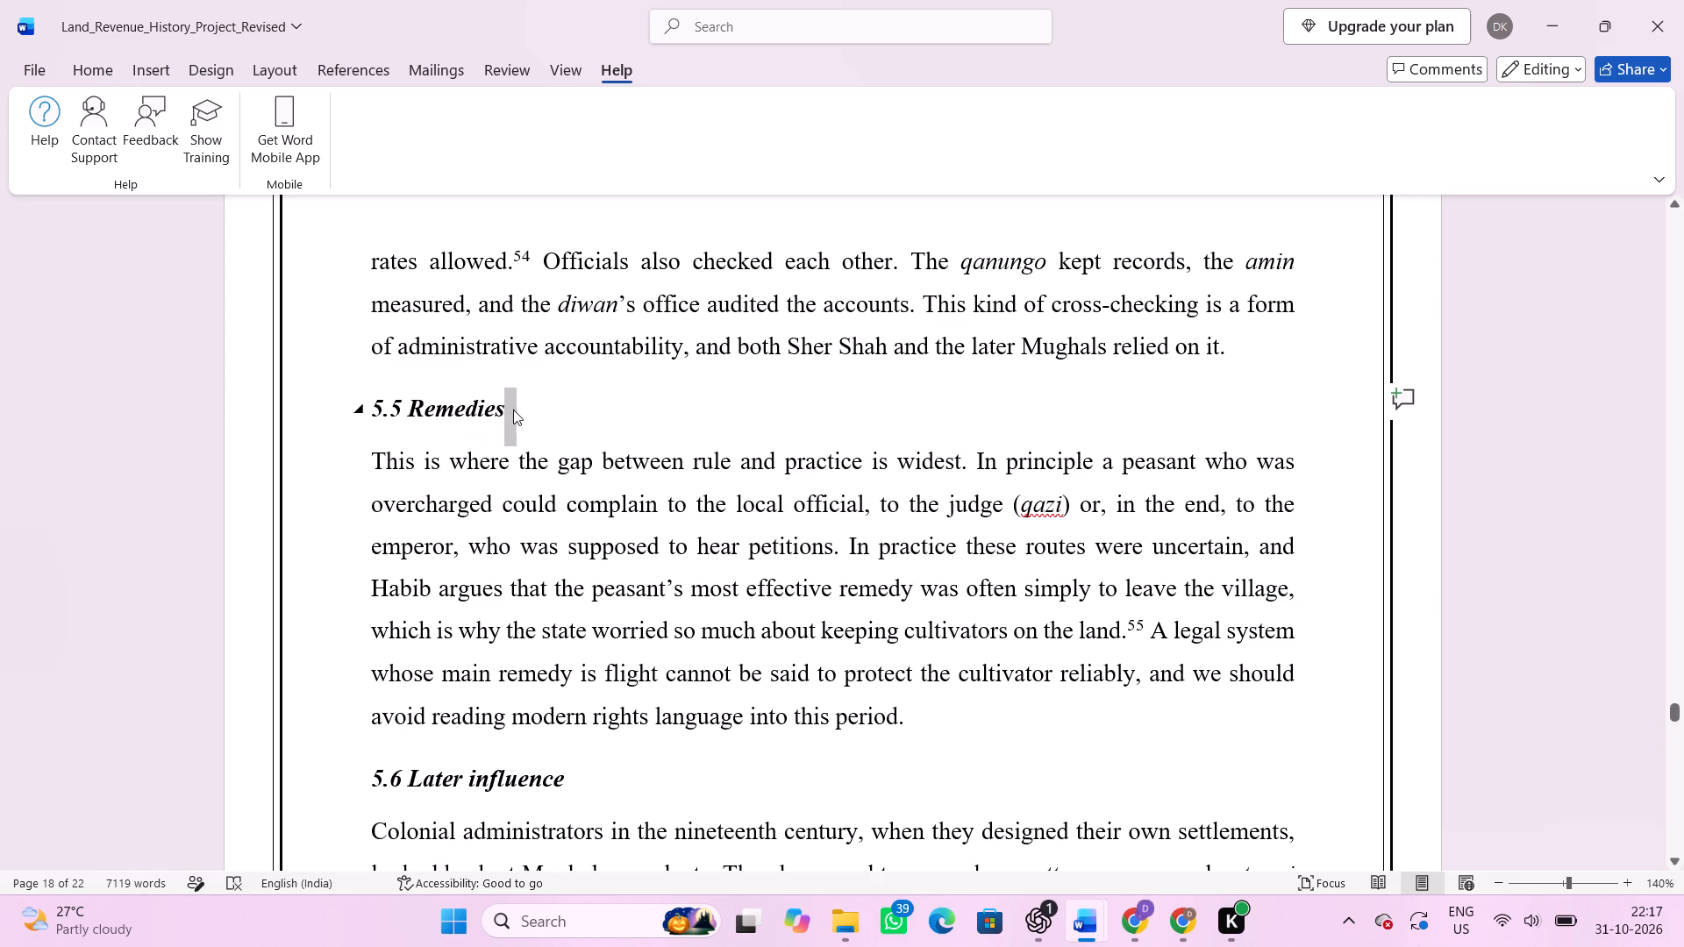
Remove the italics from the subheading "5.5 Remedies".
{"action": "left_click_drag", "start_coordinate": [500, 409], "coordinate": [360, 428]}
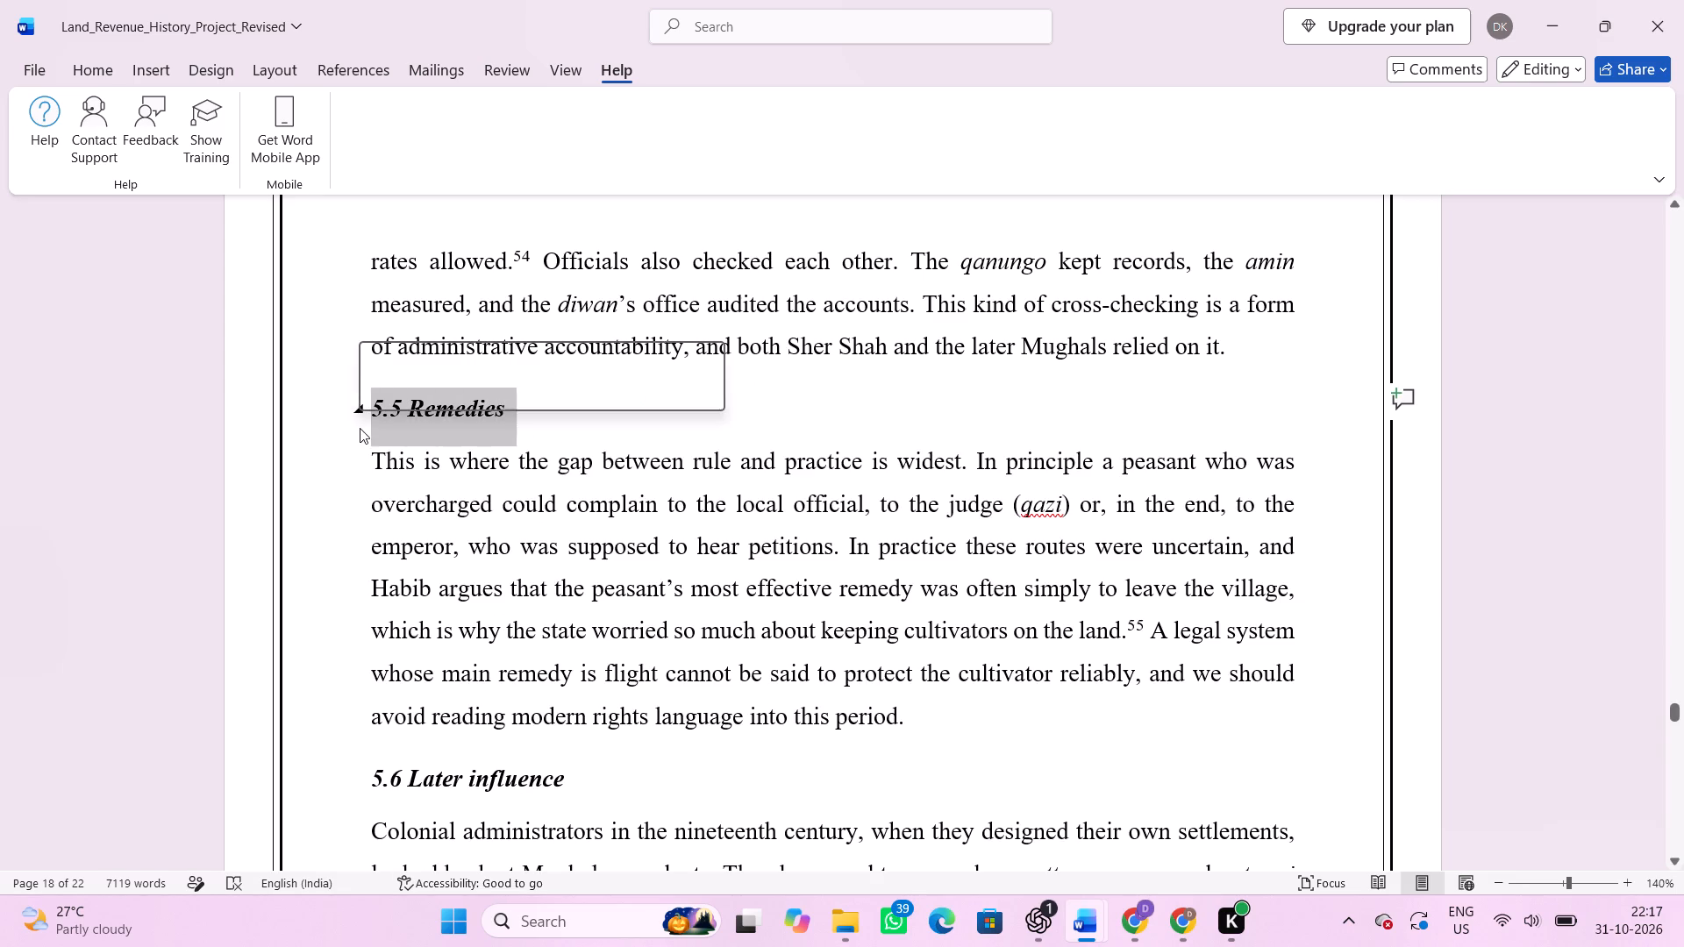
{"action": "left_click", "coordinate": [409, 398]}
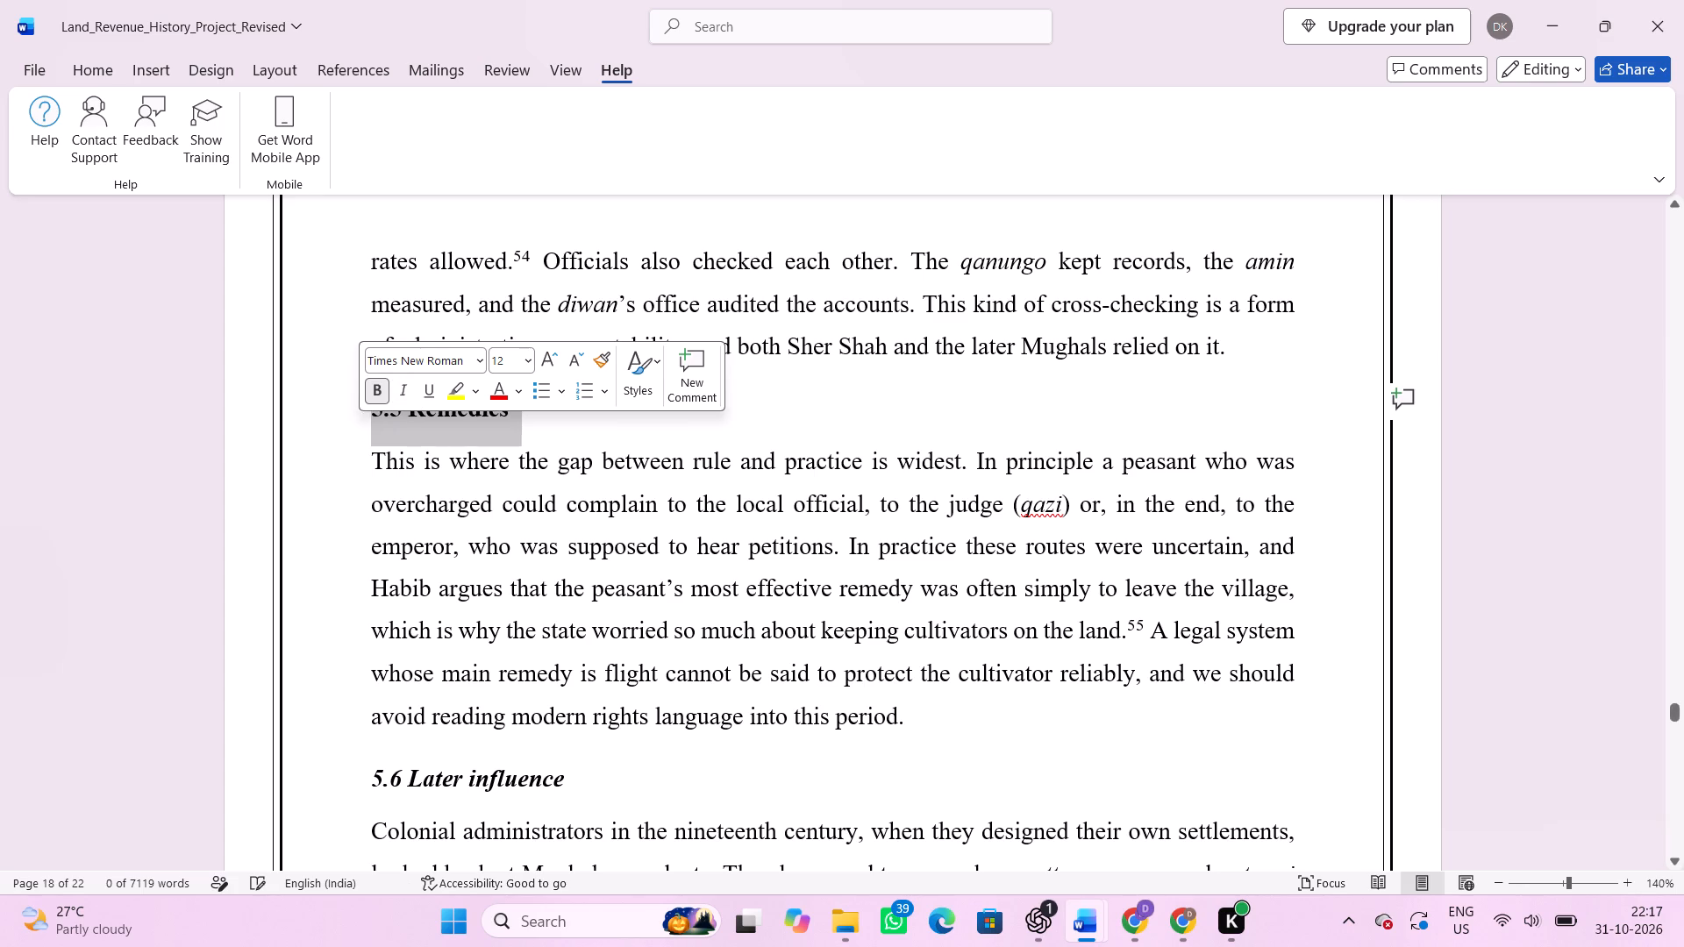
Remove the italics from the subheading "5.6 Later influence".
{"action": "scroll", "coordinate": [429, 580], "scroll_direction": "down", "scroll_amount": 1}
{"action": "left_click_drag", "start_coordinate": [570, 528], "coordinate": [519, 526]}
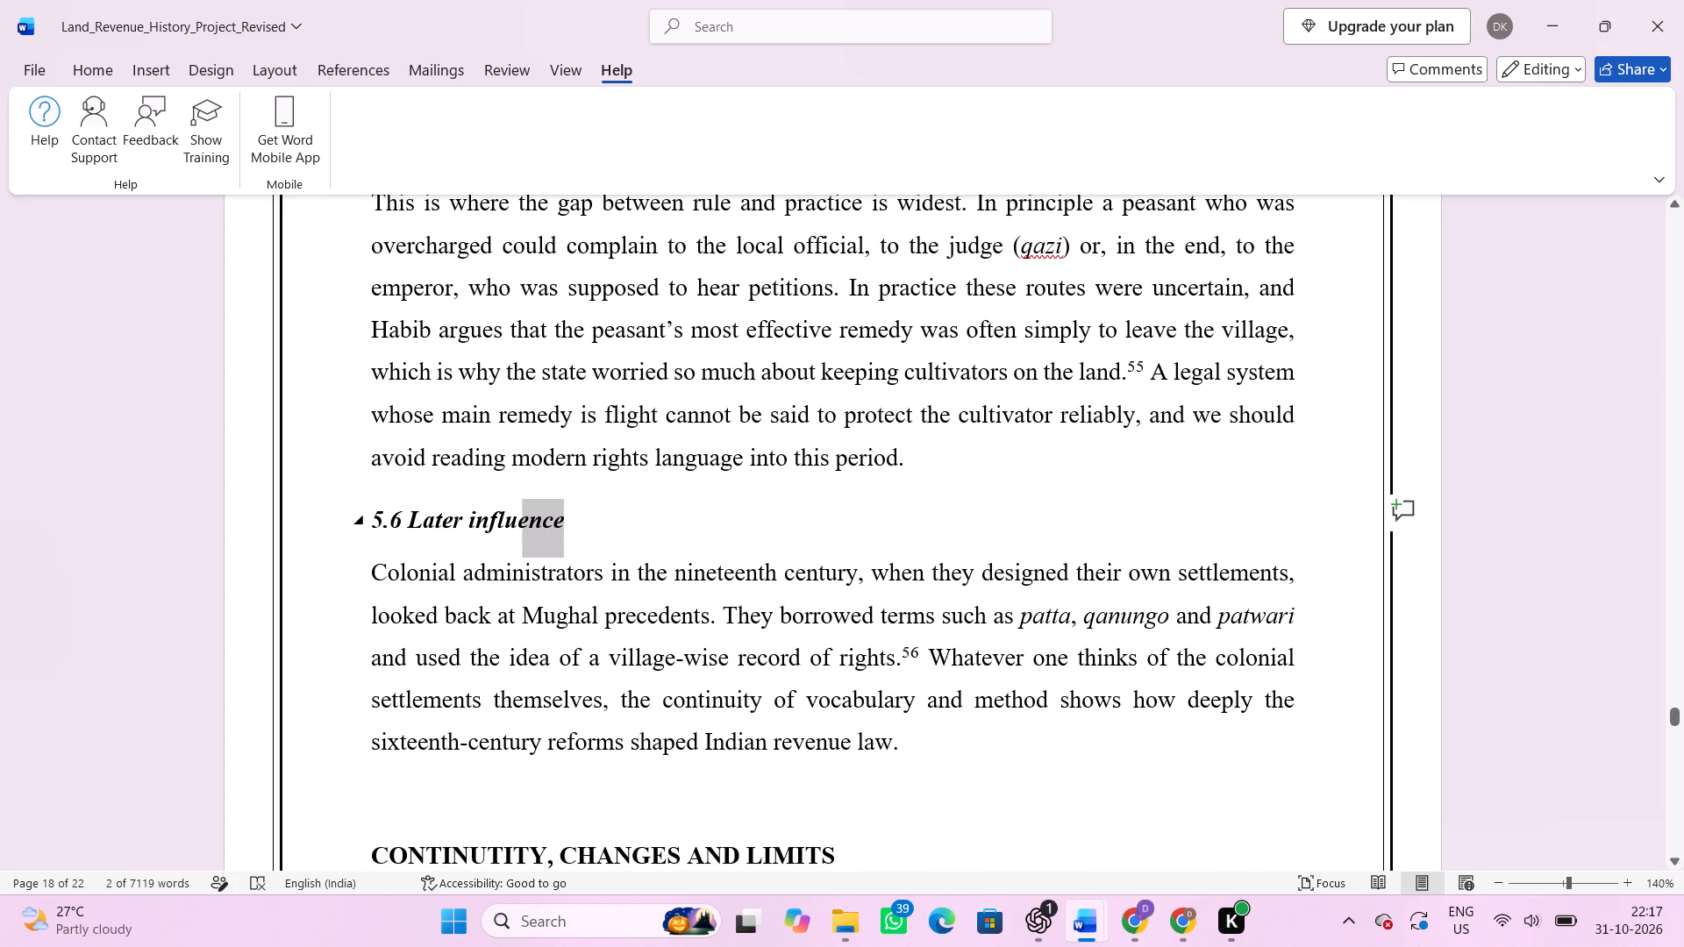
{"action": "left_click_drag", "start_coordinate": [519, 526], "coordinate": [375, 553]}
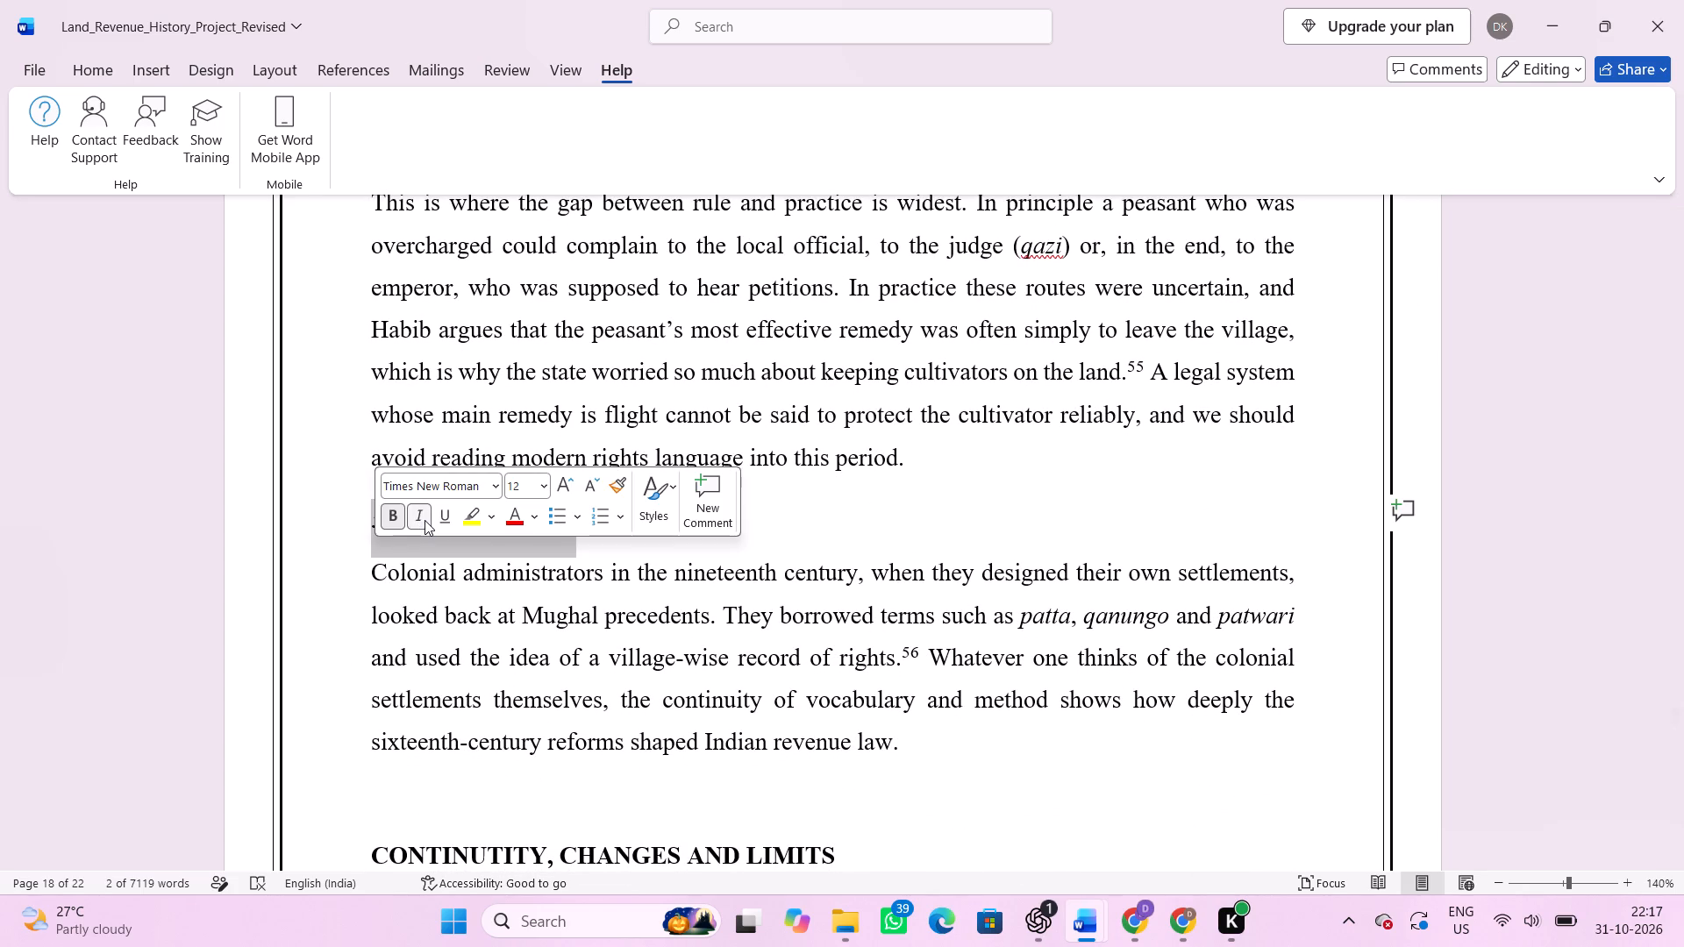
{"action": "left_click", "coordinate": [425, 520]}
Remove the italics from the subheading "6.1 What Todar Mal inherited and what he changed".
{"action": "scroll", "coordinate": [376, 714], "scroll_direction": "down", "scroll_amount": 1}
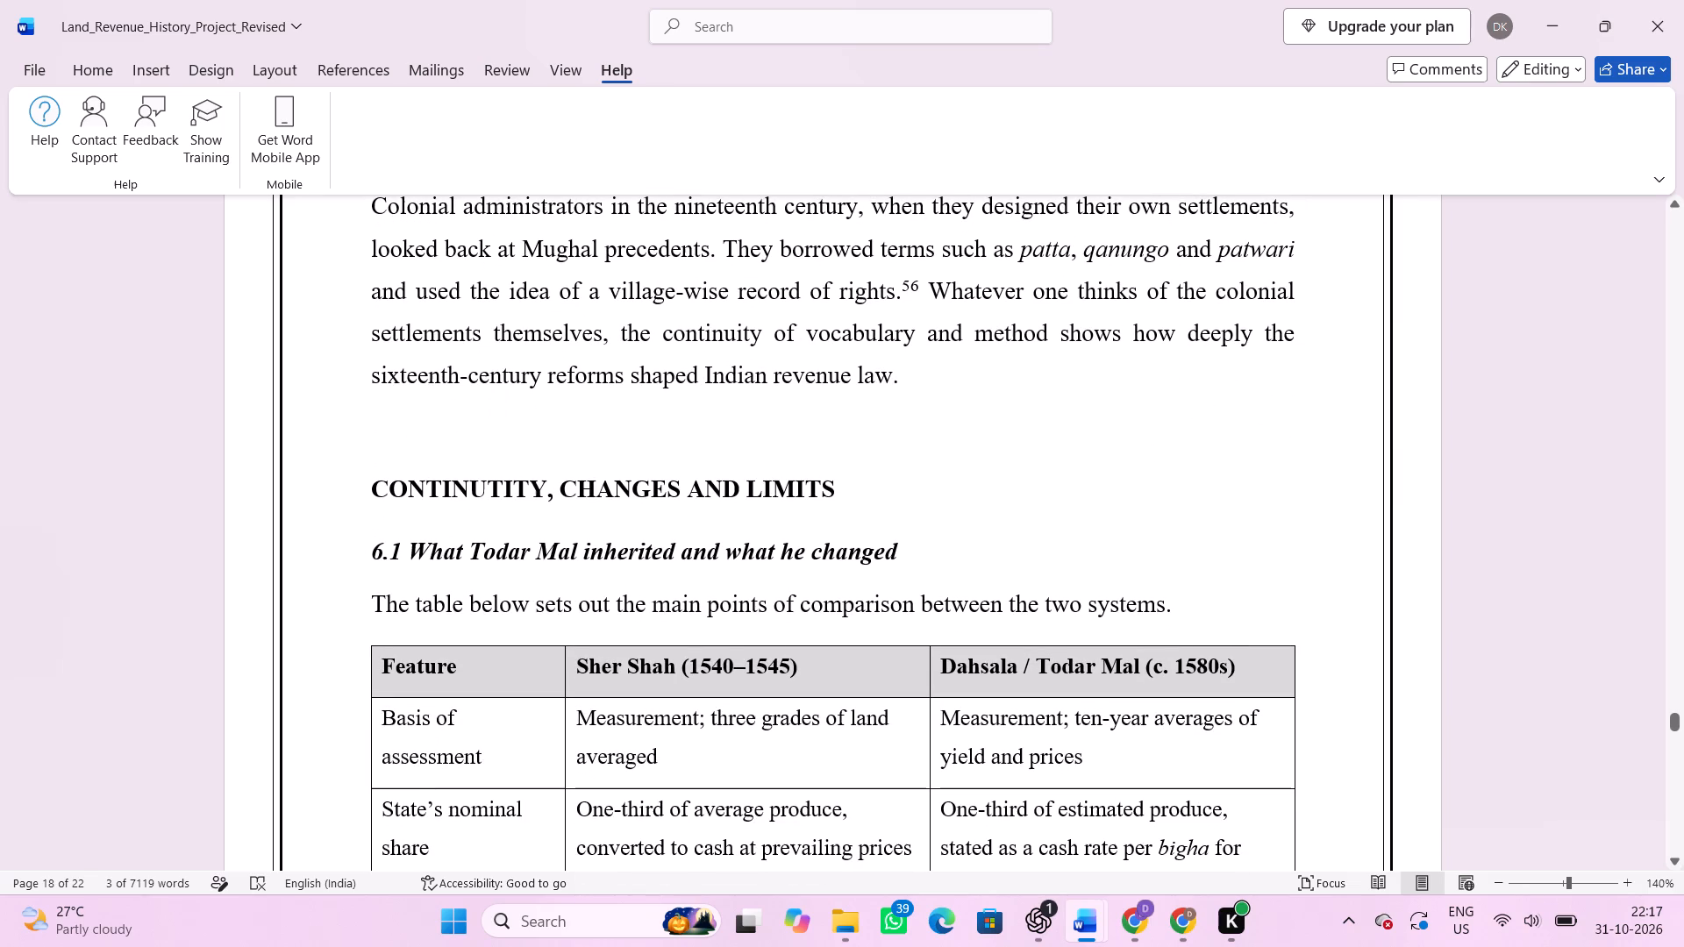
{"action": "left_click_drag", "start_coordinate": [899, 555], "coordinate": [401, 596]}
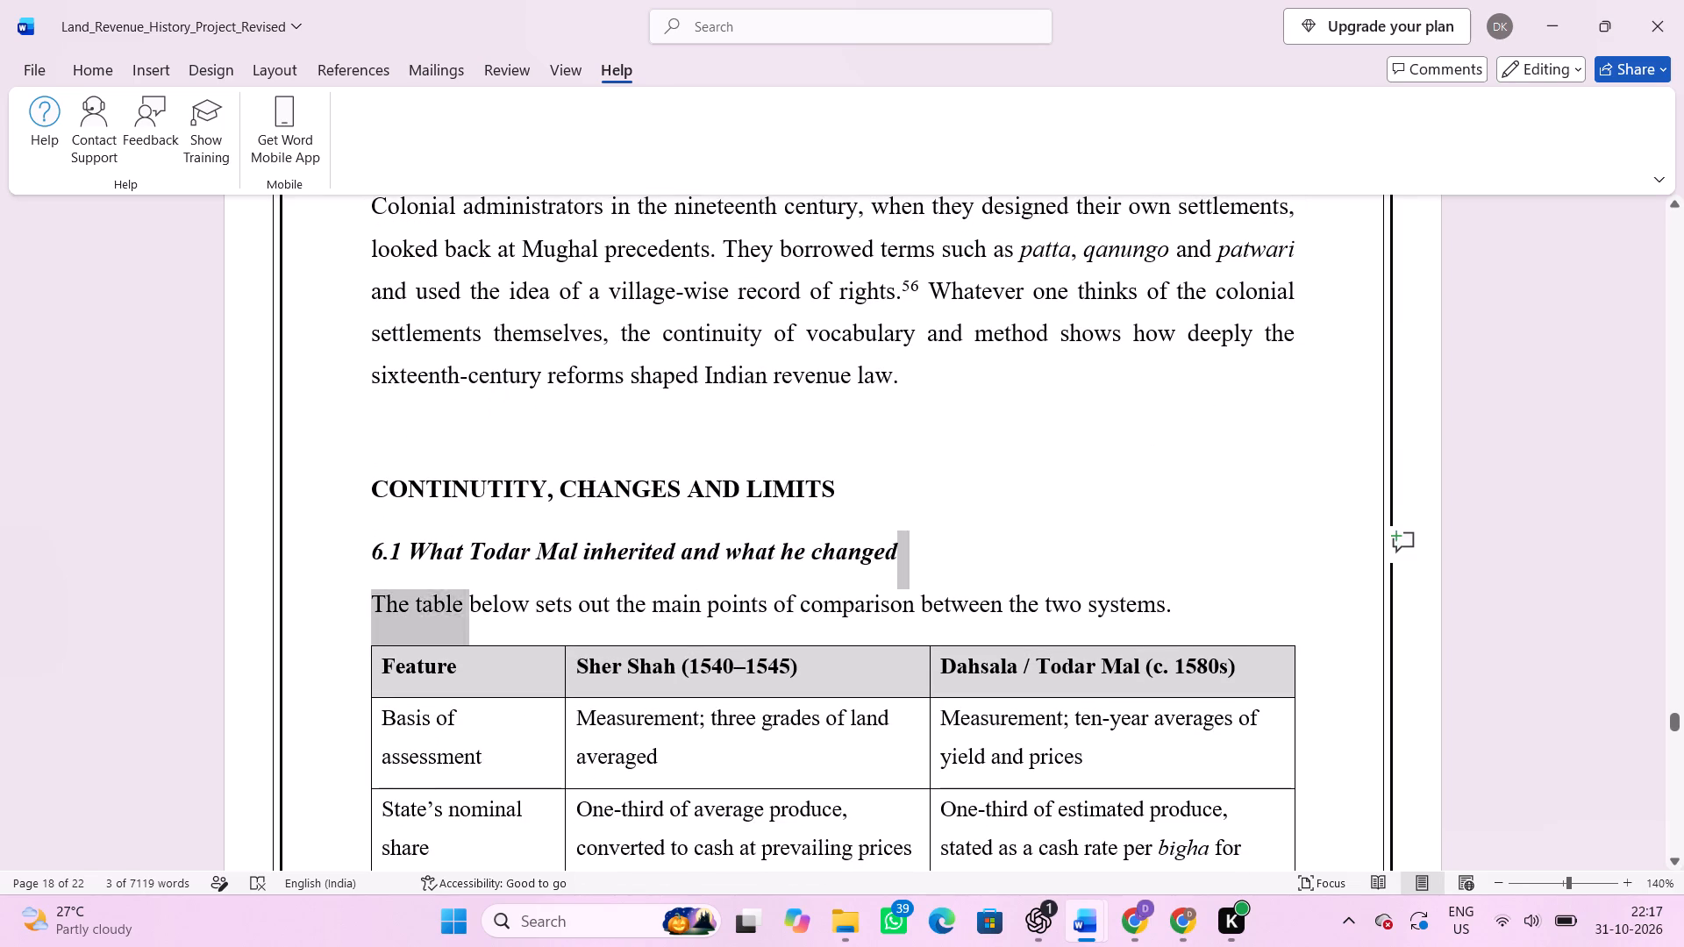
{"action": "left_click_drag", "start_coordinate": [401, 596], "coordinate": [367, 557]}
{"action": "left_click", "coordinate": [420, 527]}
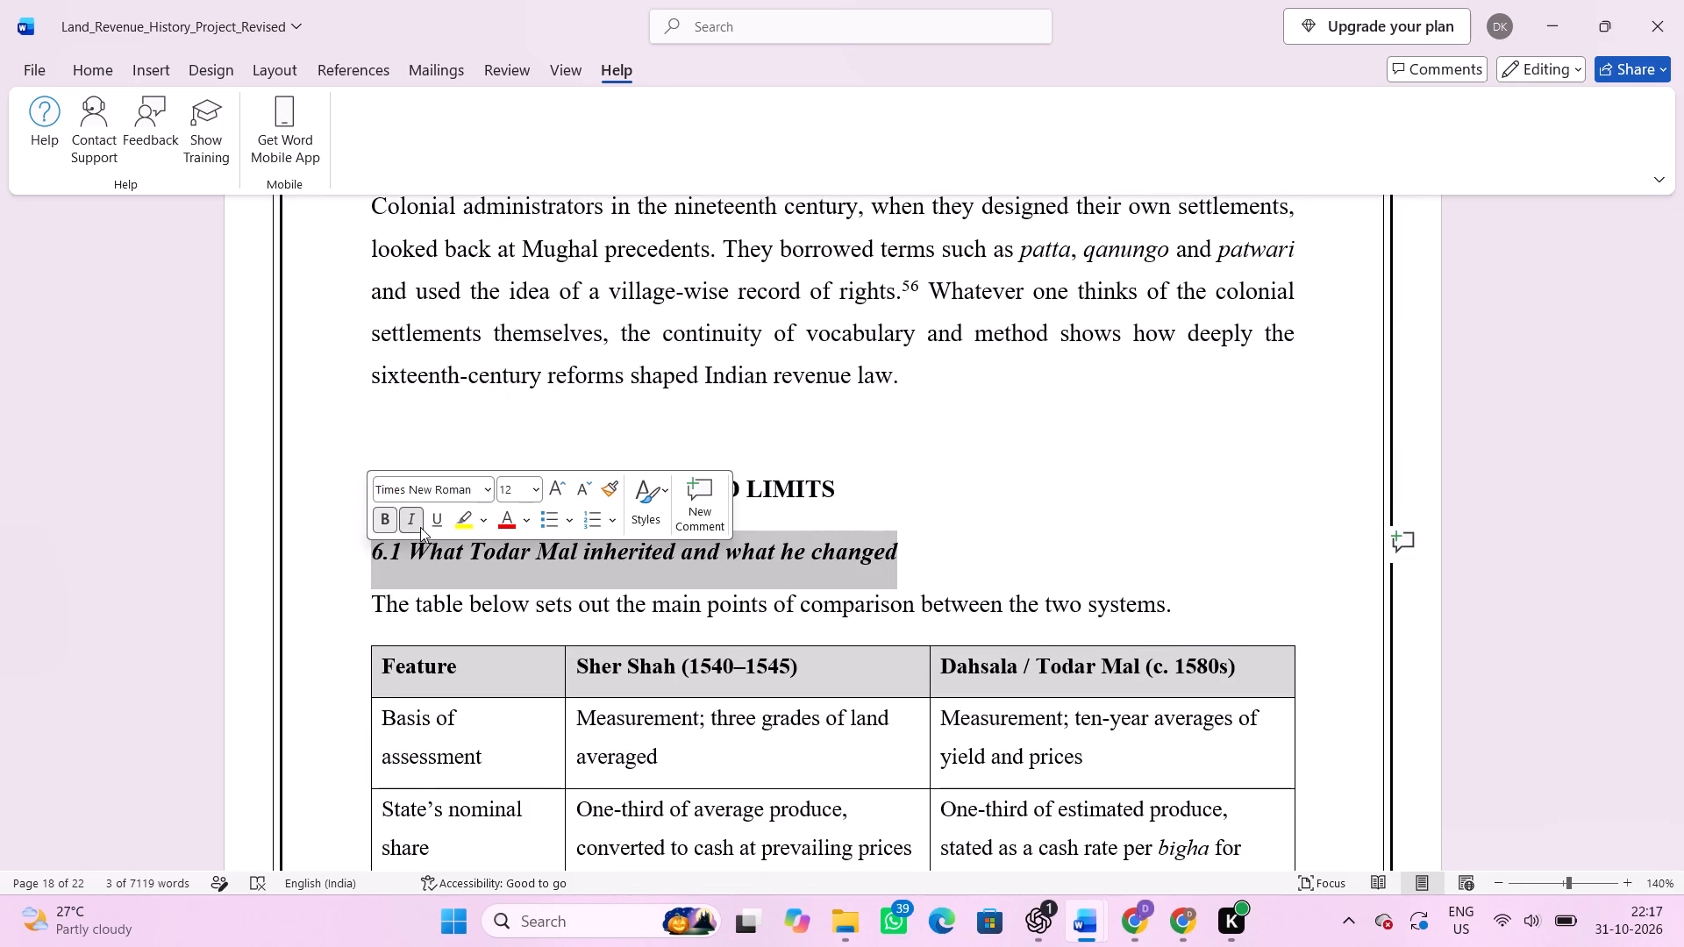
Remove the italics from the subheading "6.3 Reading the sources with care".
{"action": "scroll", "coordinate": [434, 650], "scroll_direction": "down", "scroll_amount": 3}
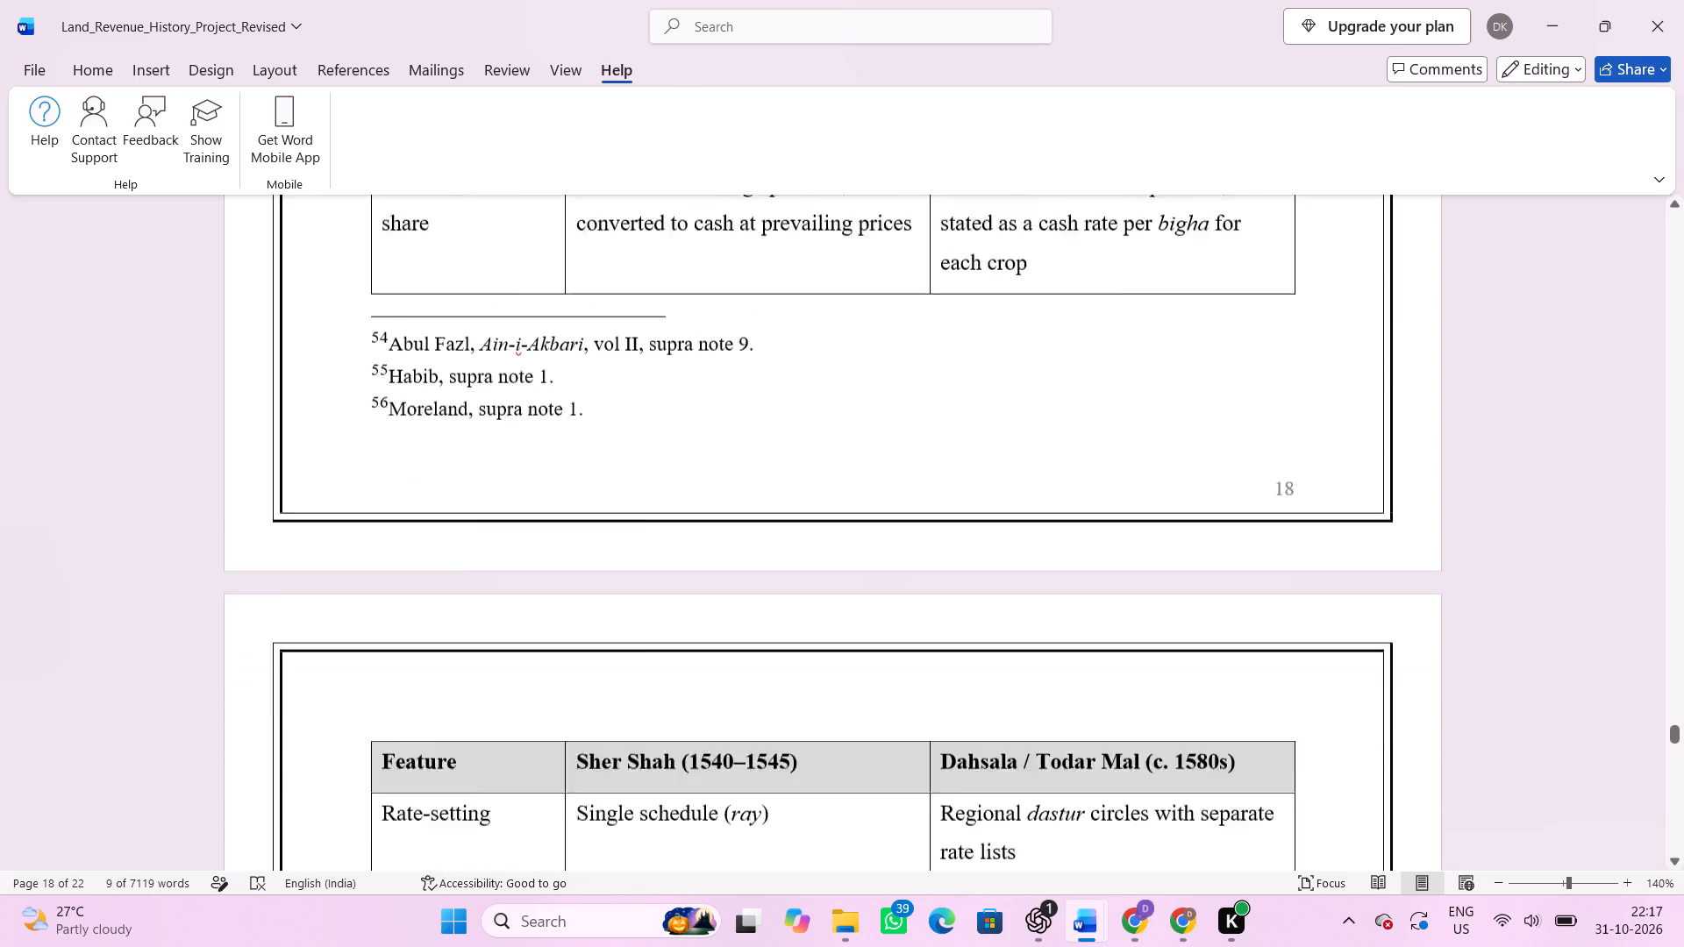
{"action": "scroll", "coordinate": [434, 650], "scroll_direction": "down", "scroll_amount": 3}
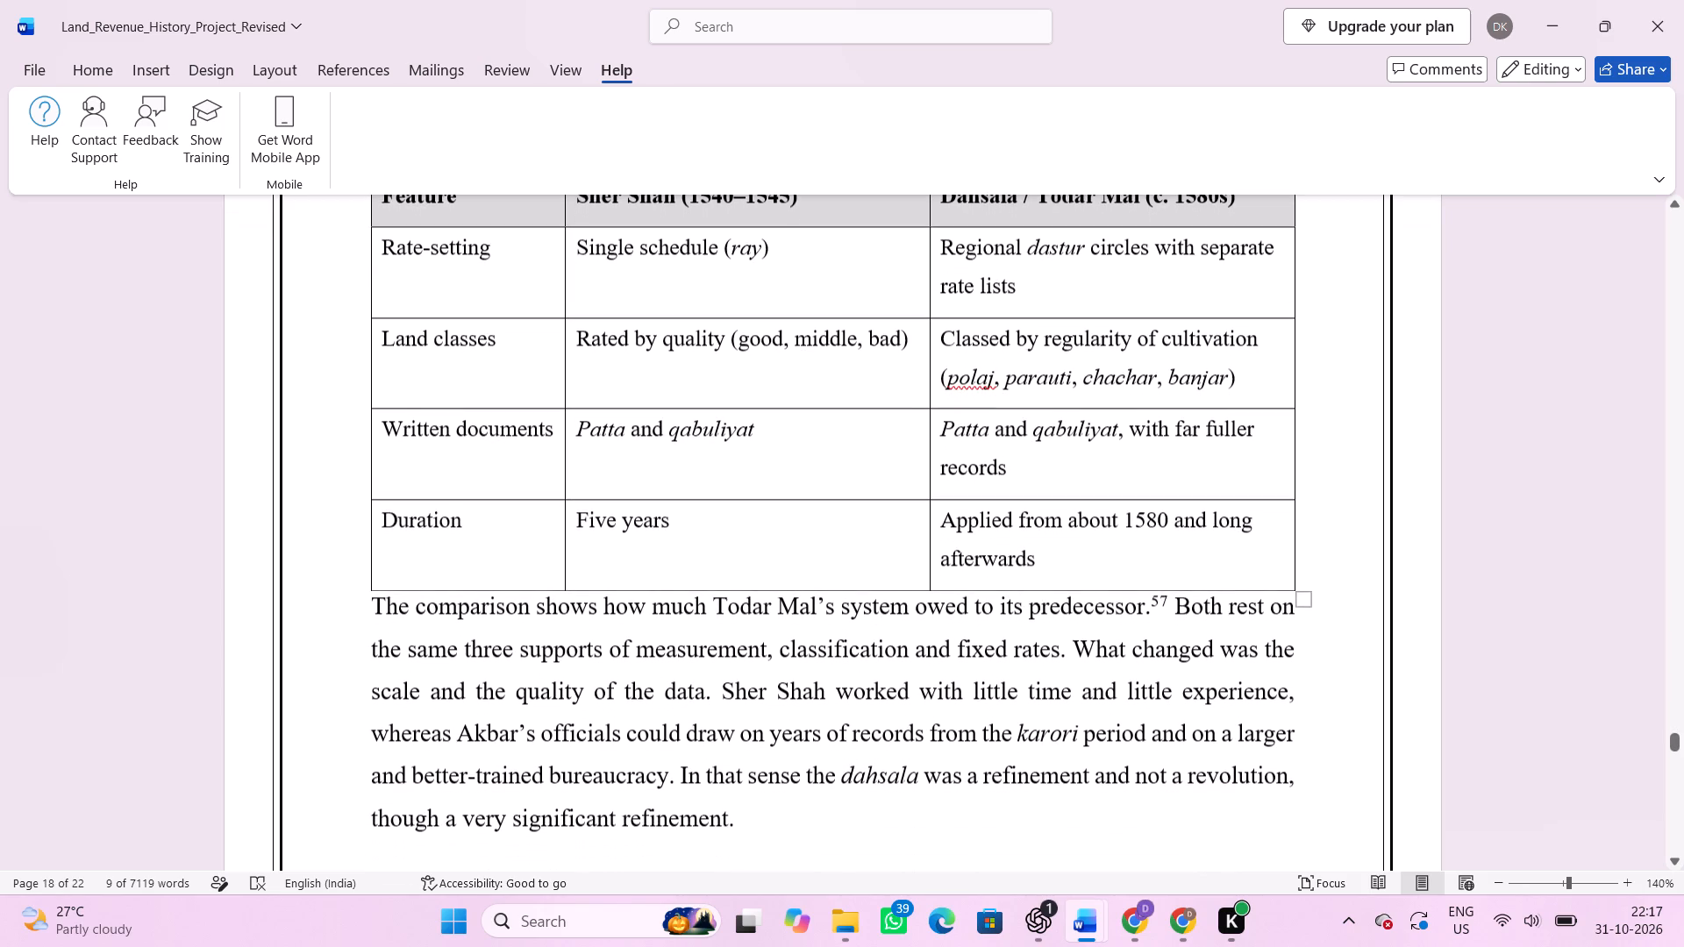
{"action": "scroll", "coordinate": [483, 660], "scroll_direction": "down", "scroll_amount": 3}
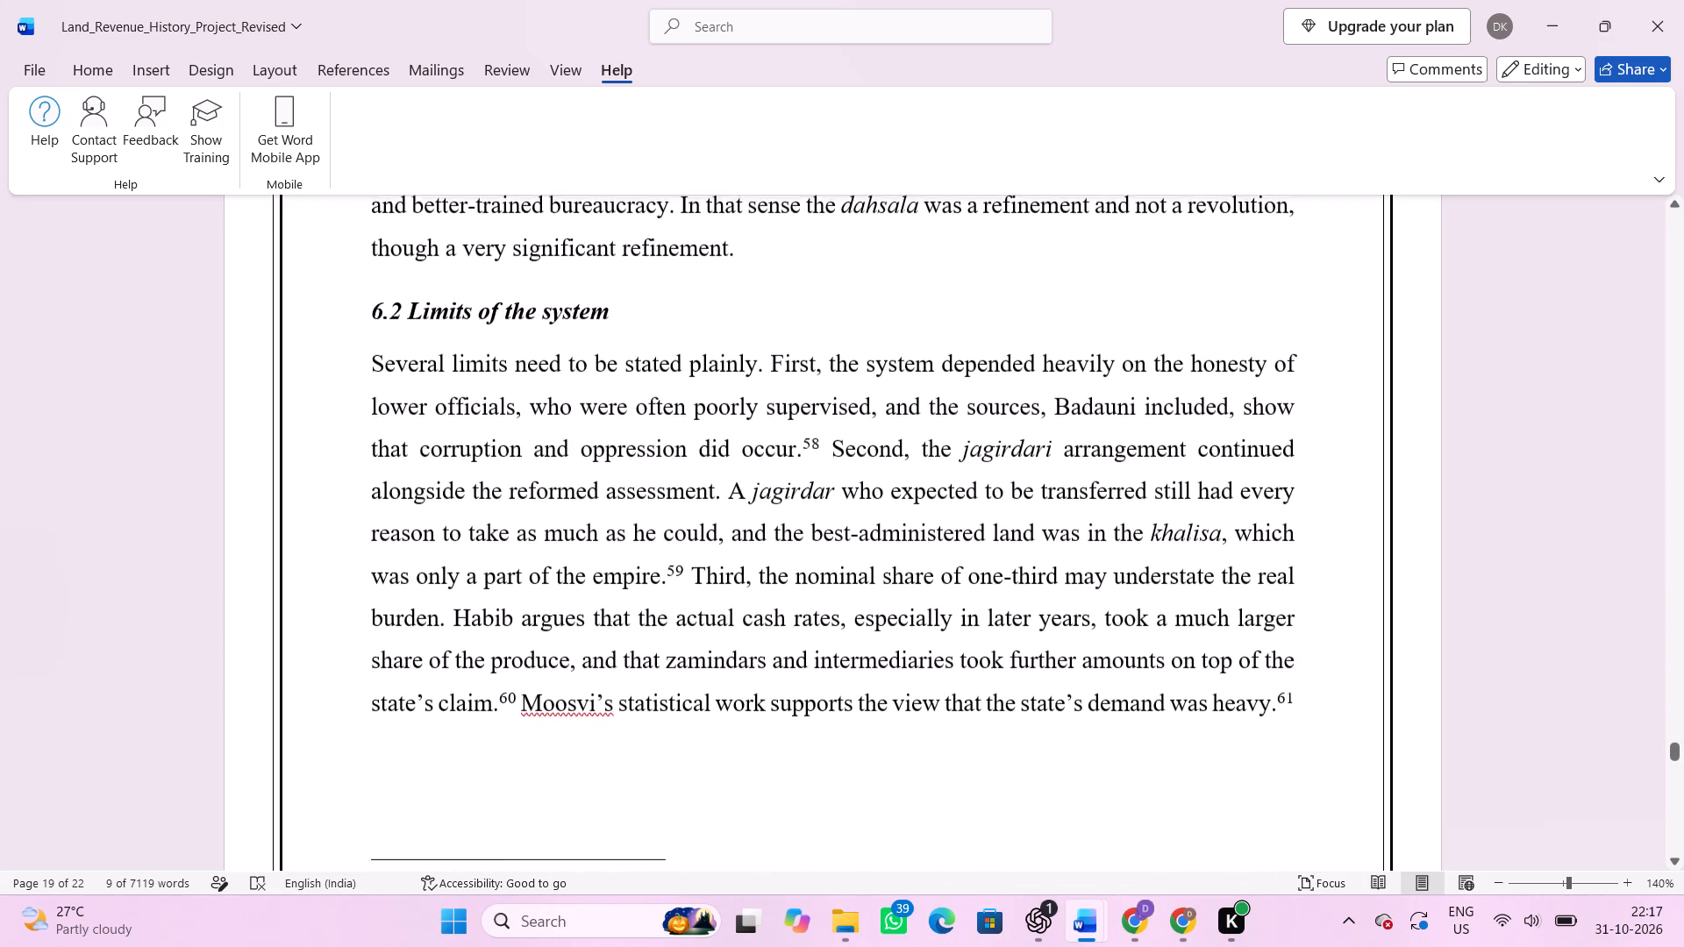
{"action": "scroll", "coordinate": [483, 660], "scroll_direction": "down", "scroll_amount": 3}
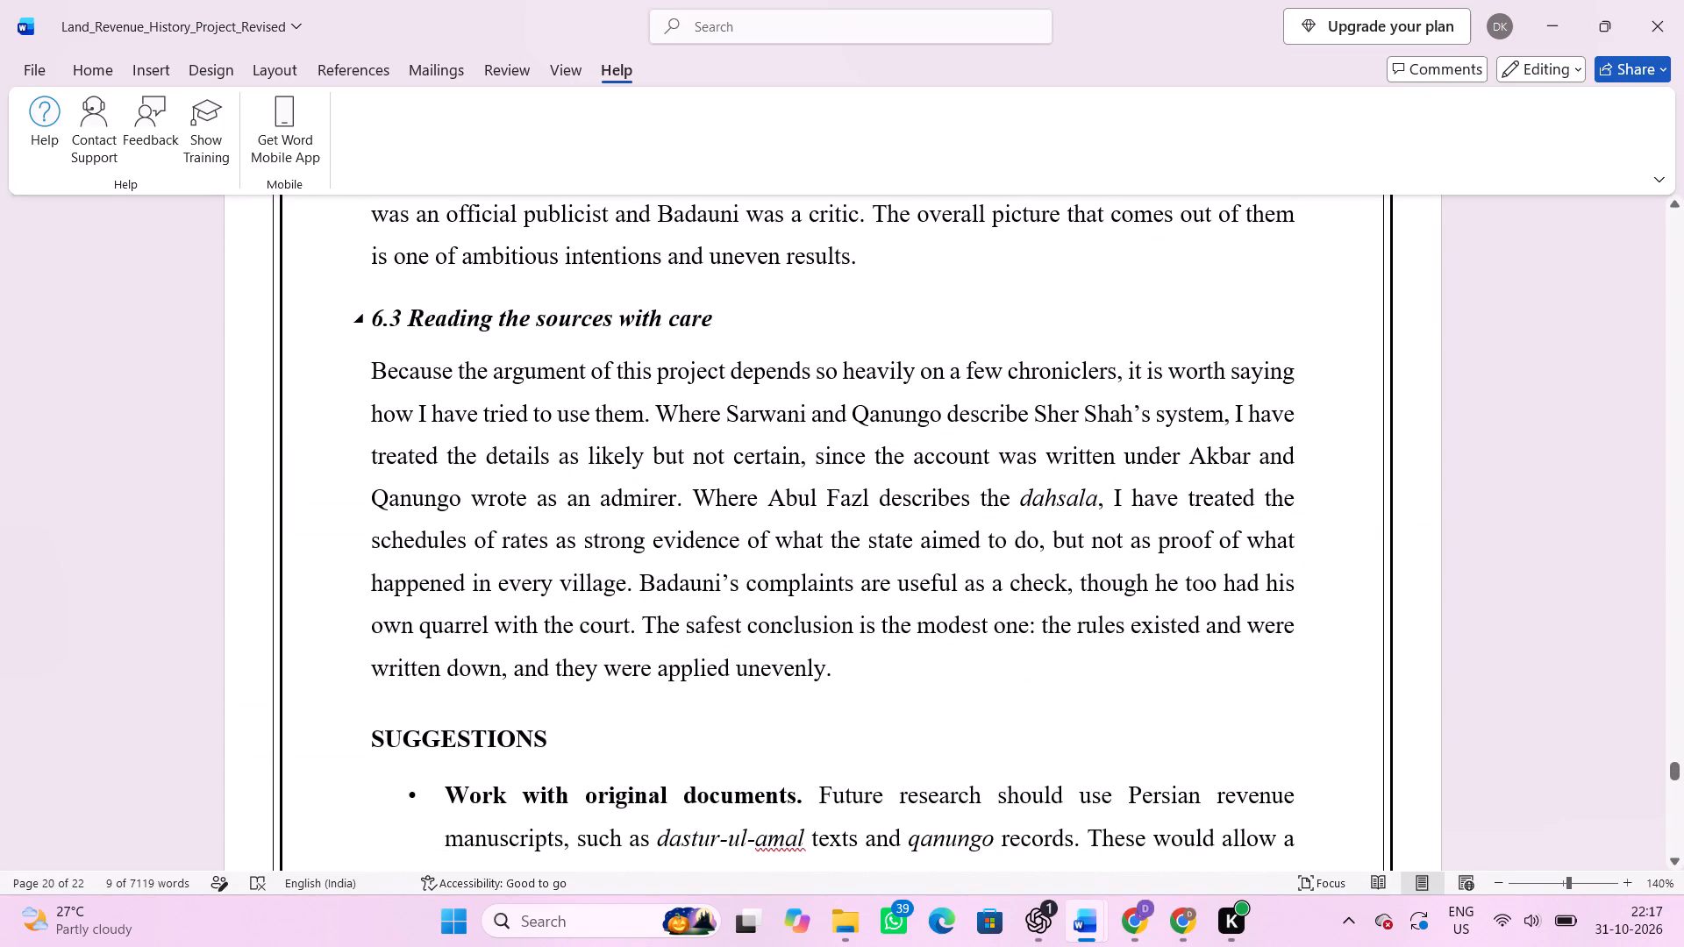
{"action": "left_click_drag", "start_coordinate": [720, 321], "coordinate": [446, 367]}
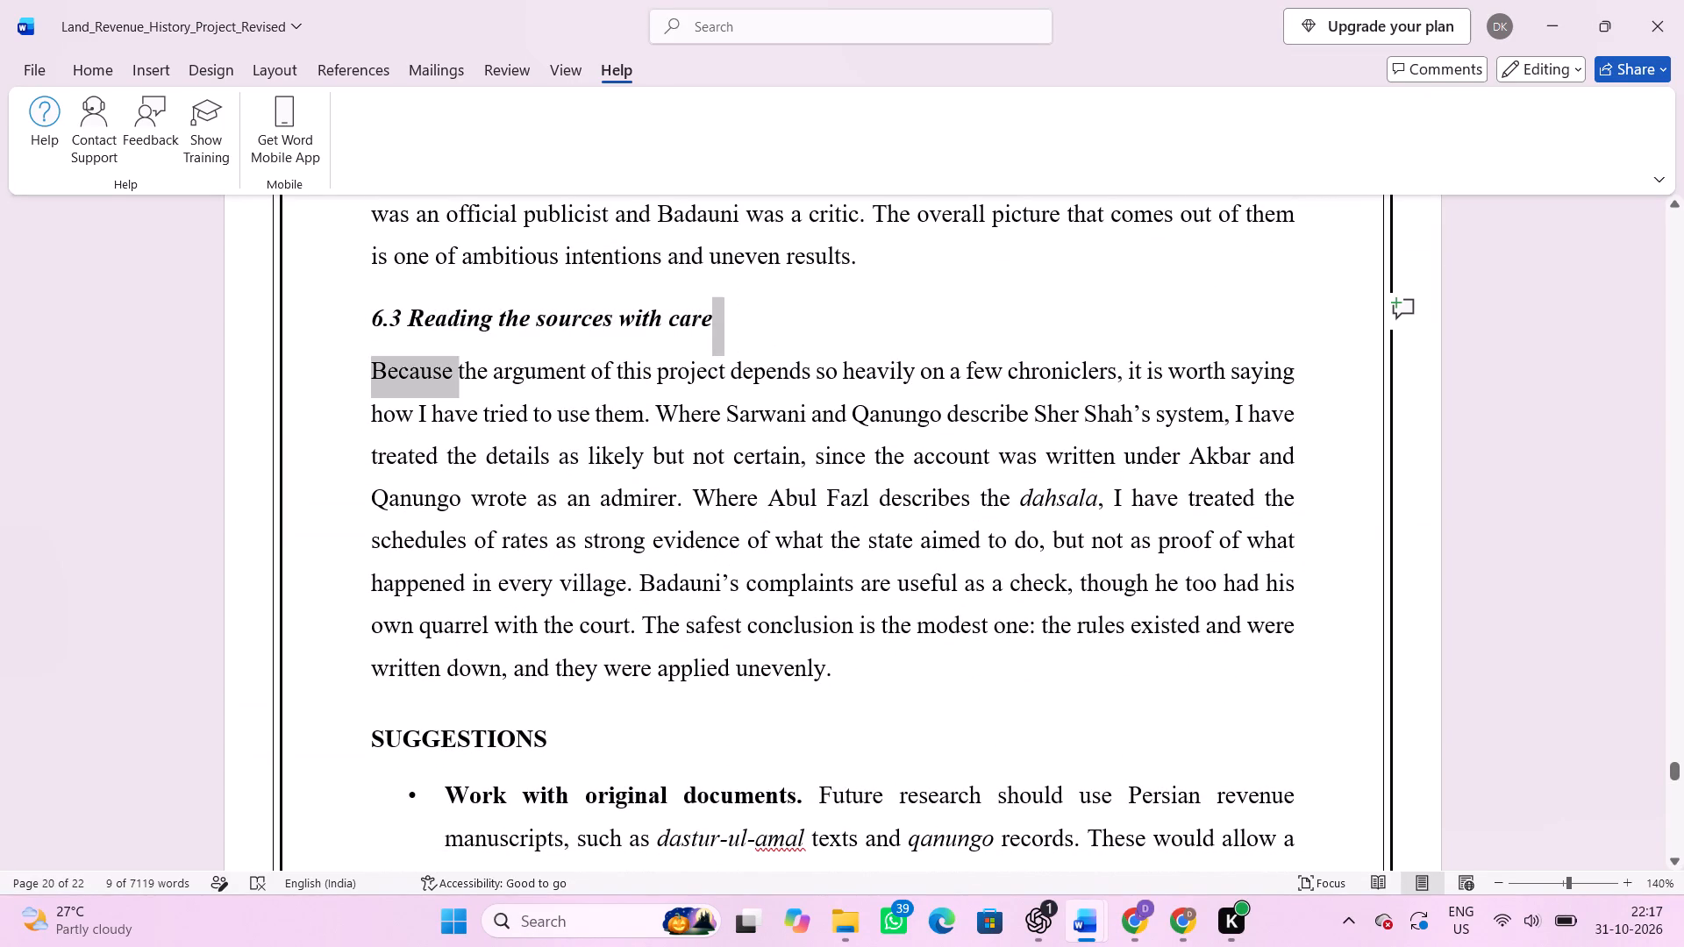
{"action": "left_click_drag", "start_coordinate": [446, 367], "coordinate": [283, 333]}
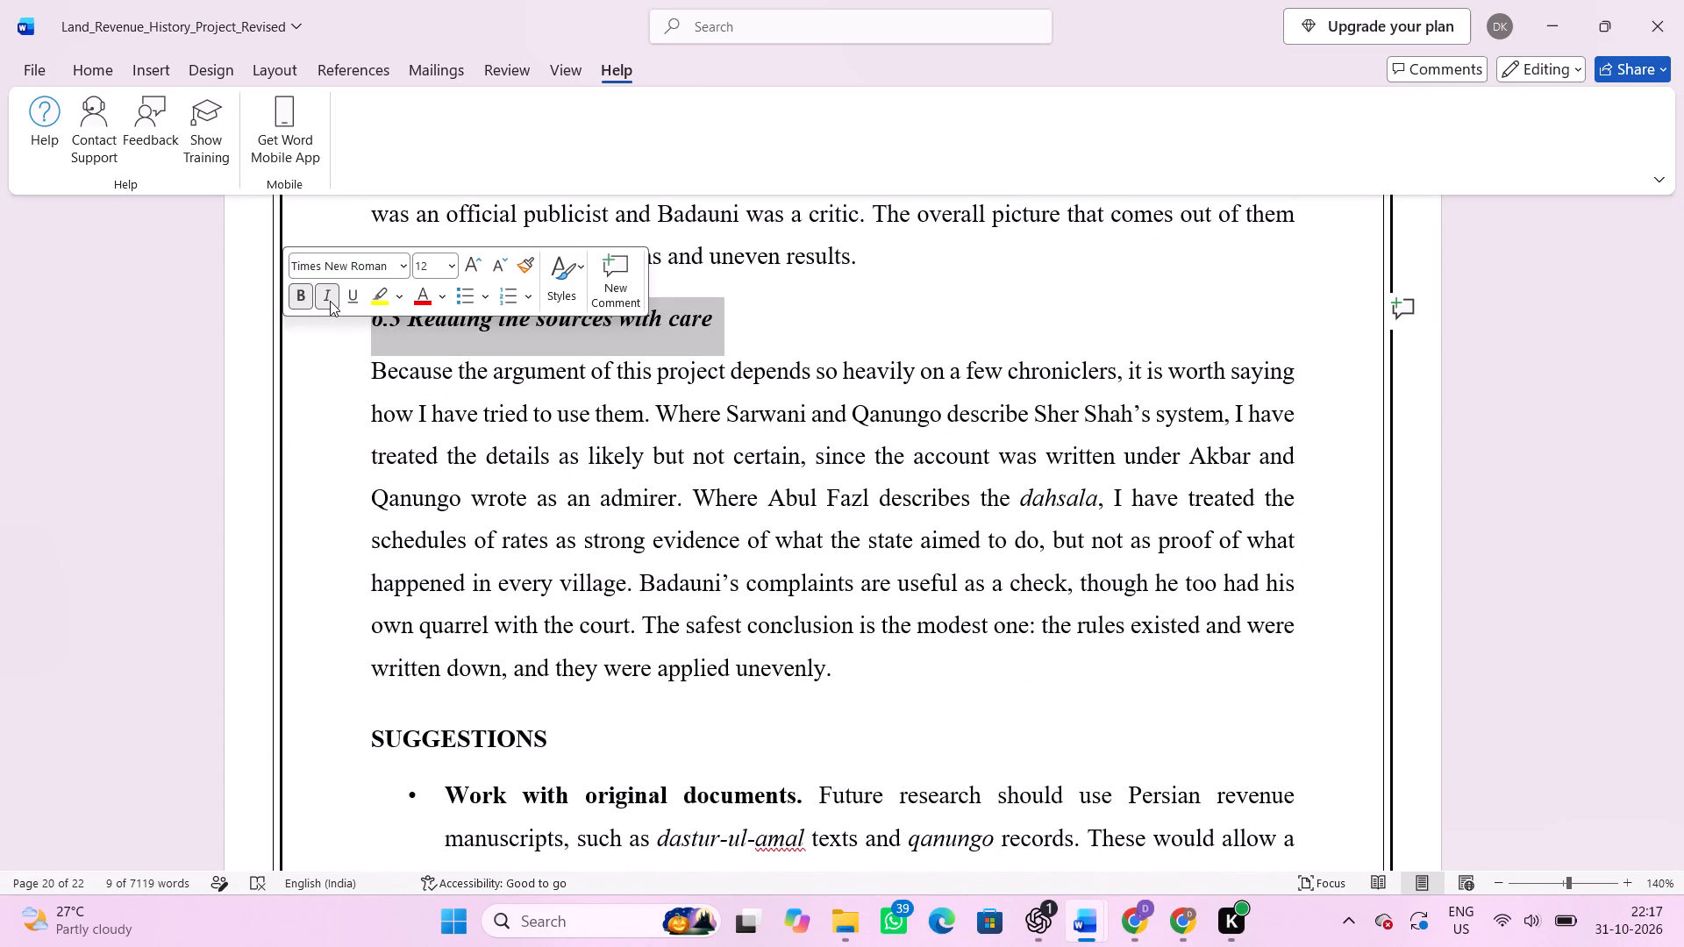
{"action": "left_click", "coordinate": [330, 301]}
Look through the Suggestions, Conclusion and Bibliography for remaining italic formatting.
{"action": "scroll", "coordinate": [449, 530], "scroll_direction": "down", "scroll_amount": 2}
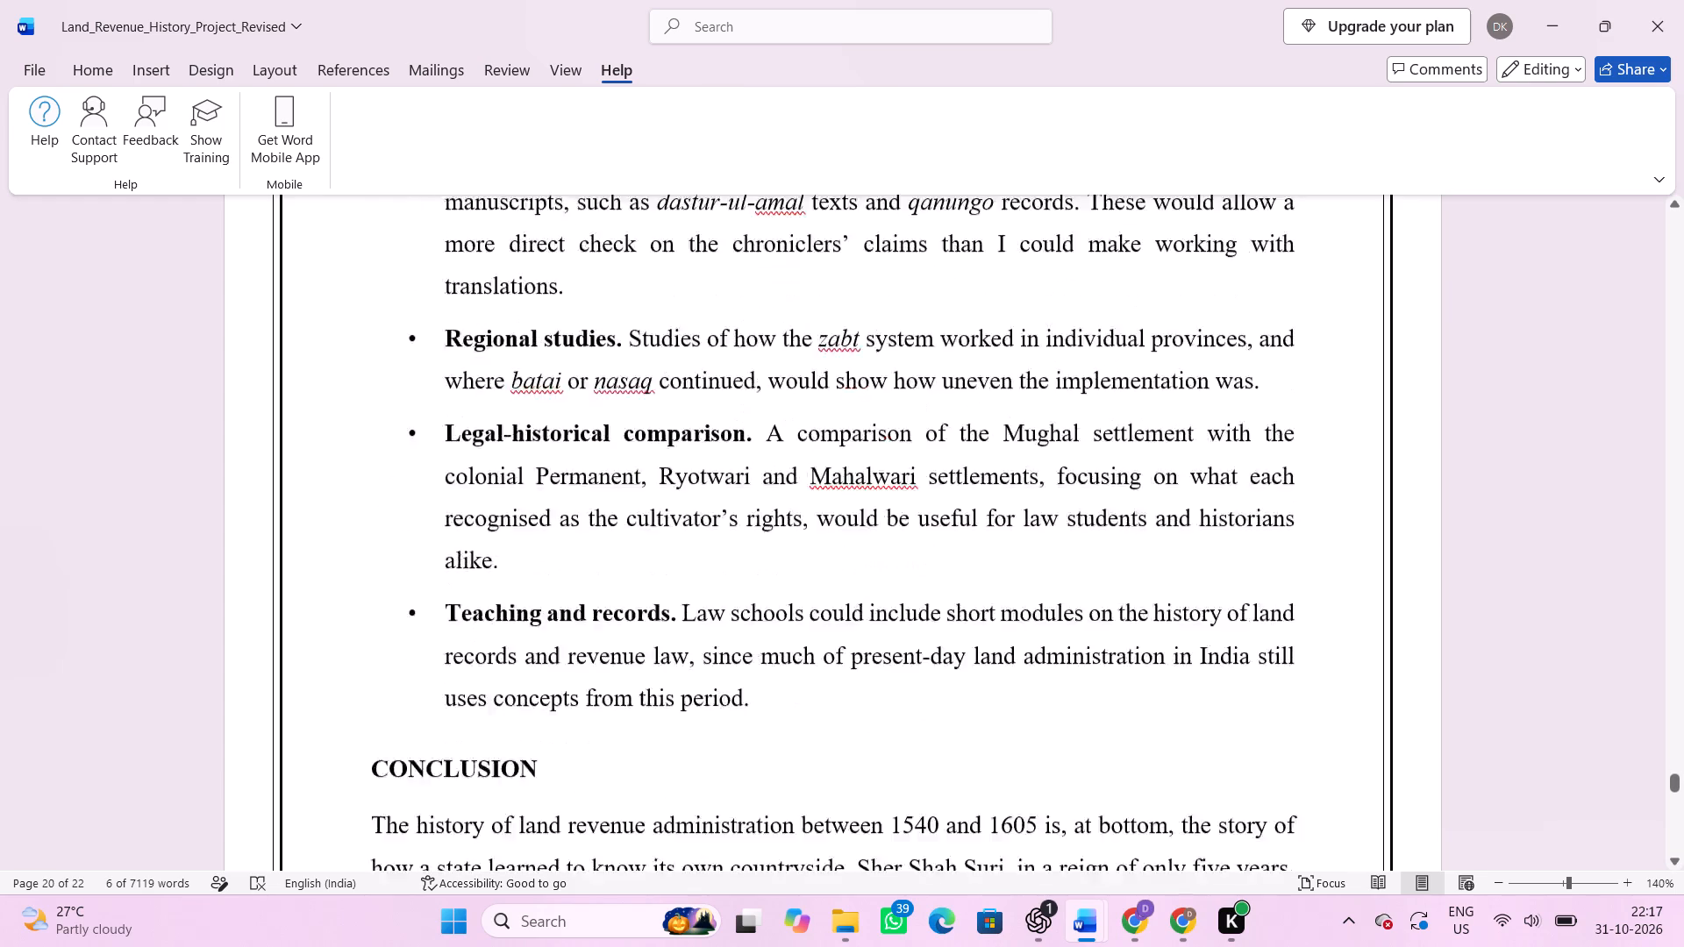
{"action": "scroll", "coordinate": [449, 530], "scroll_direction": "down", "scroll_amount": 5}
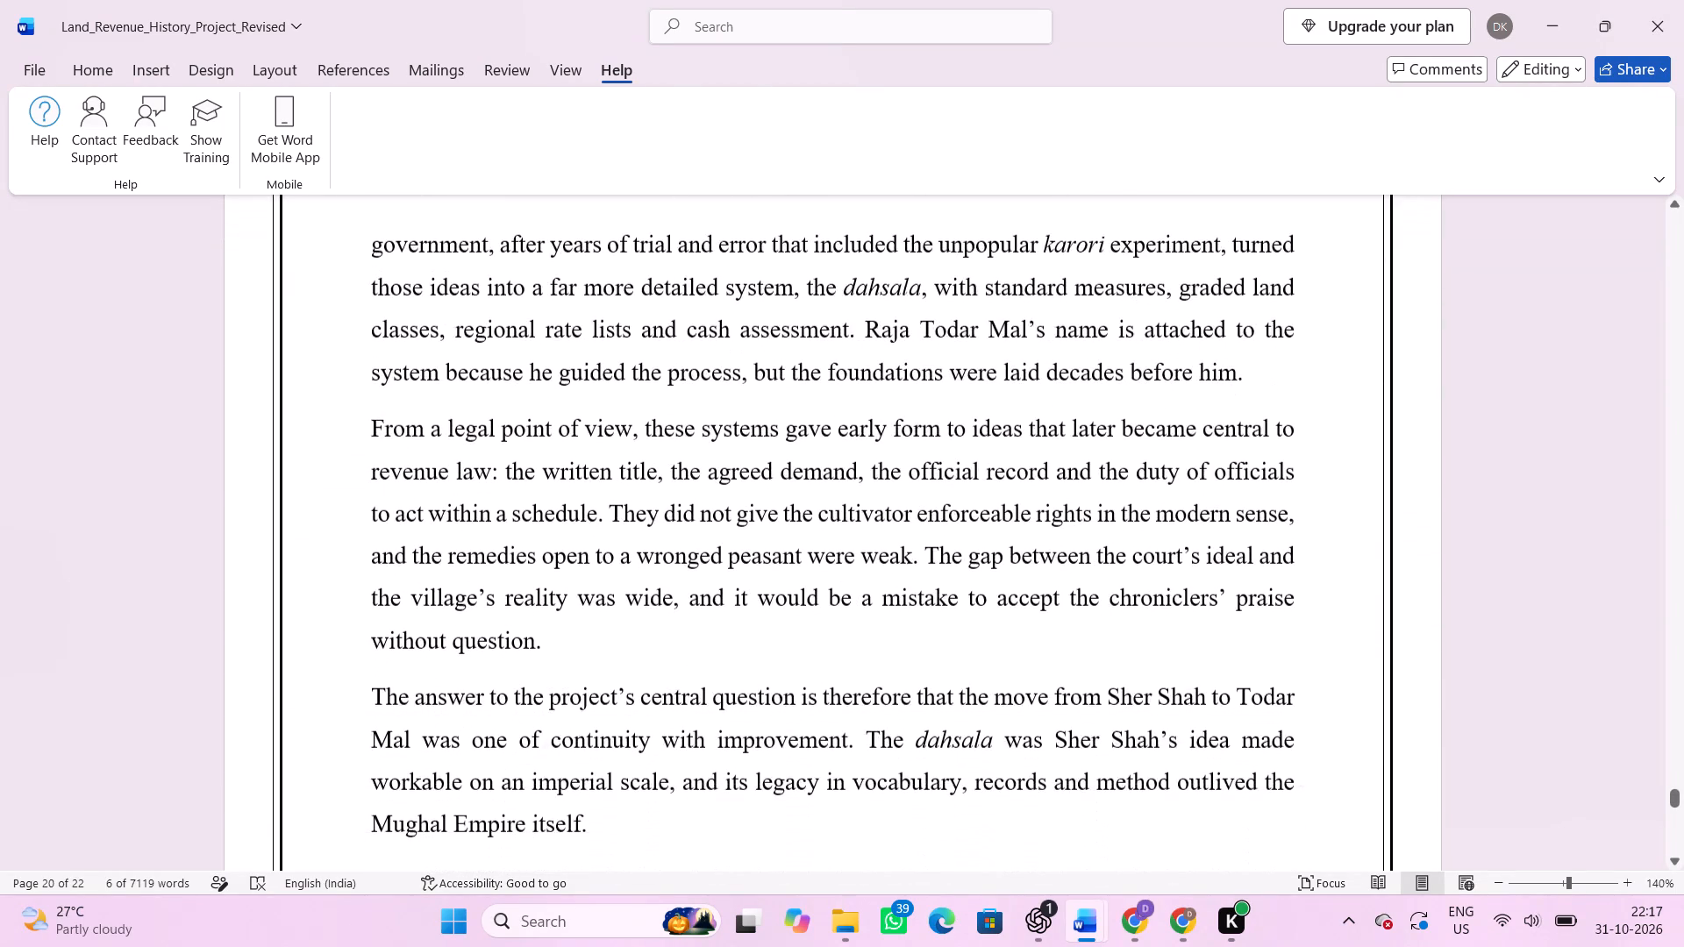
{"action": "scroll", "coordinate": [449, 530], "scroll_direction": "down", "scroll_amount": 3}
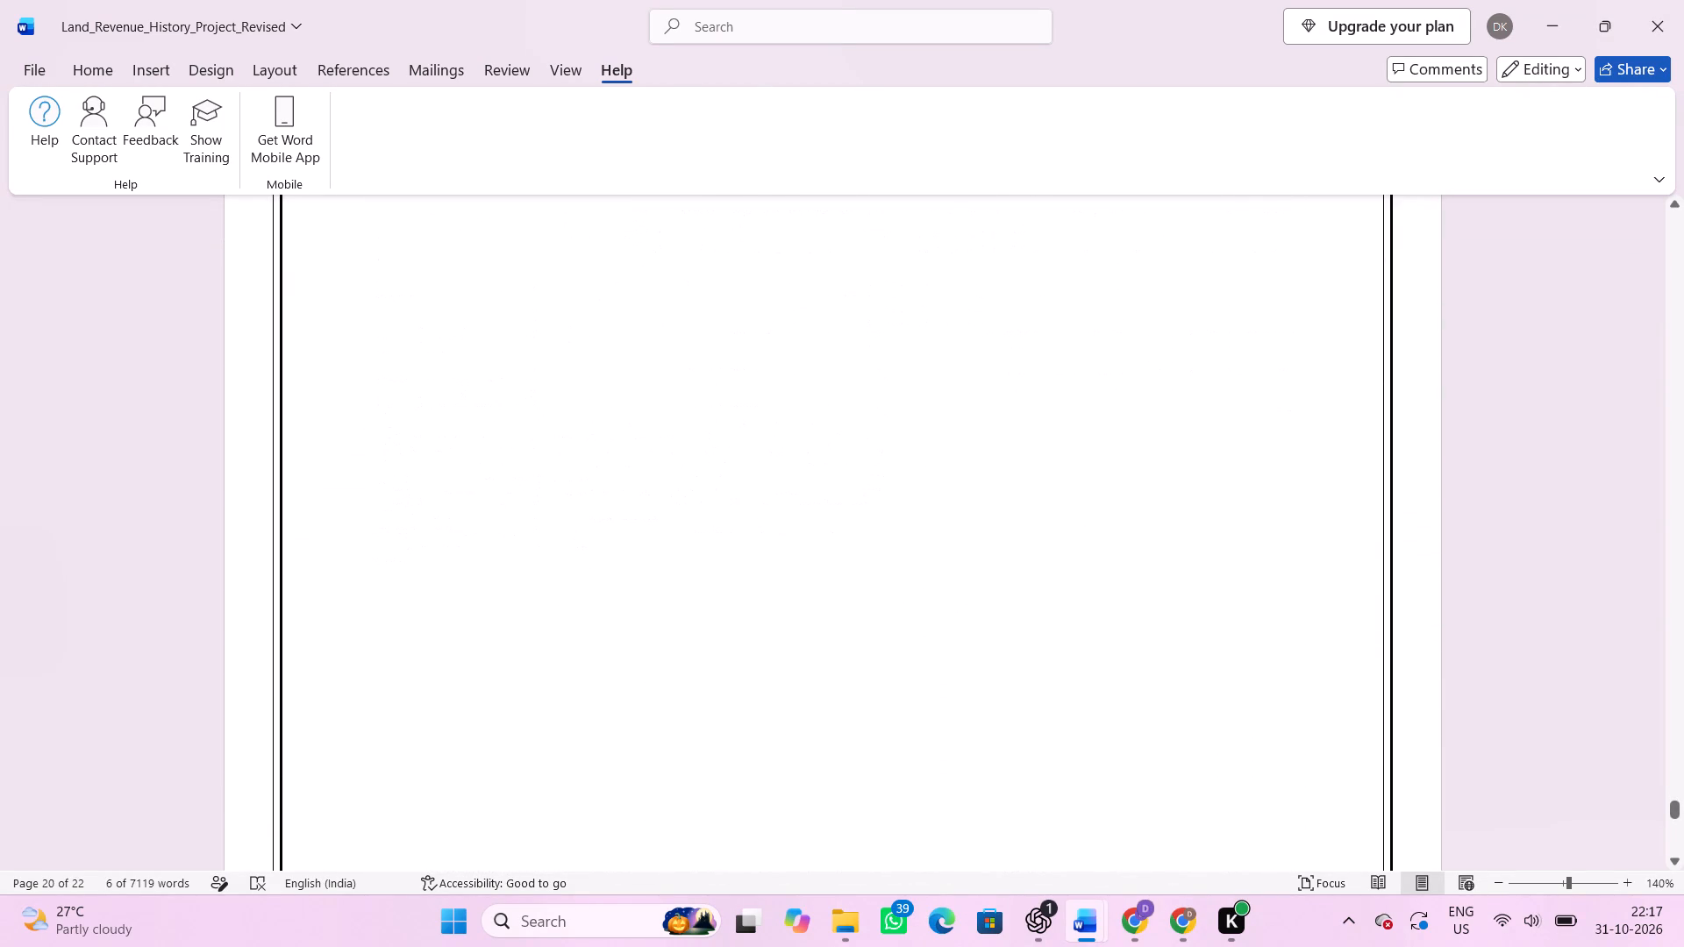
{"action": "scroll", "coordinate": [449, 530], "scroll_direction": "down", "scroll_amount": 3}
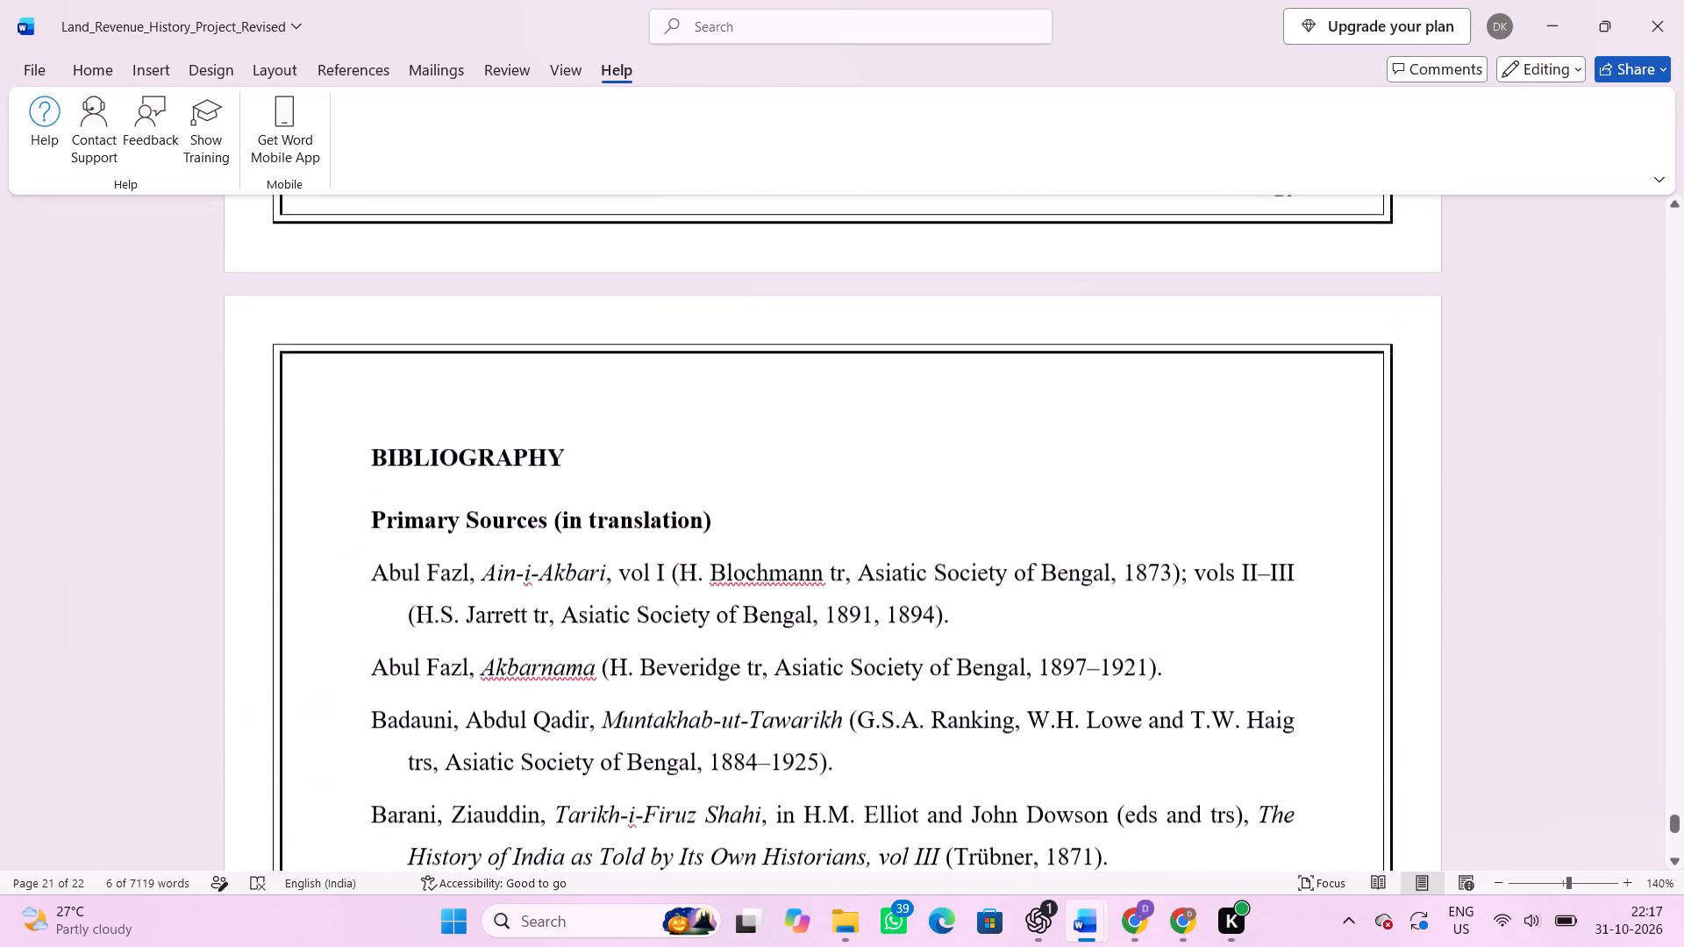
{"action": "scroll", "coordinate": [736, 581], "scroll_direction": "down", "scroll_amount": 3}
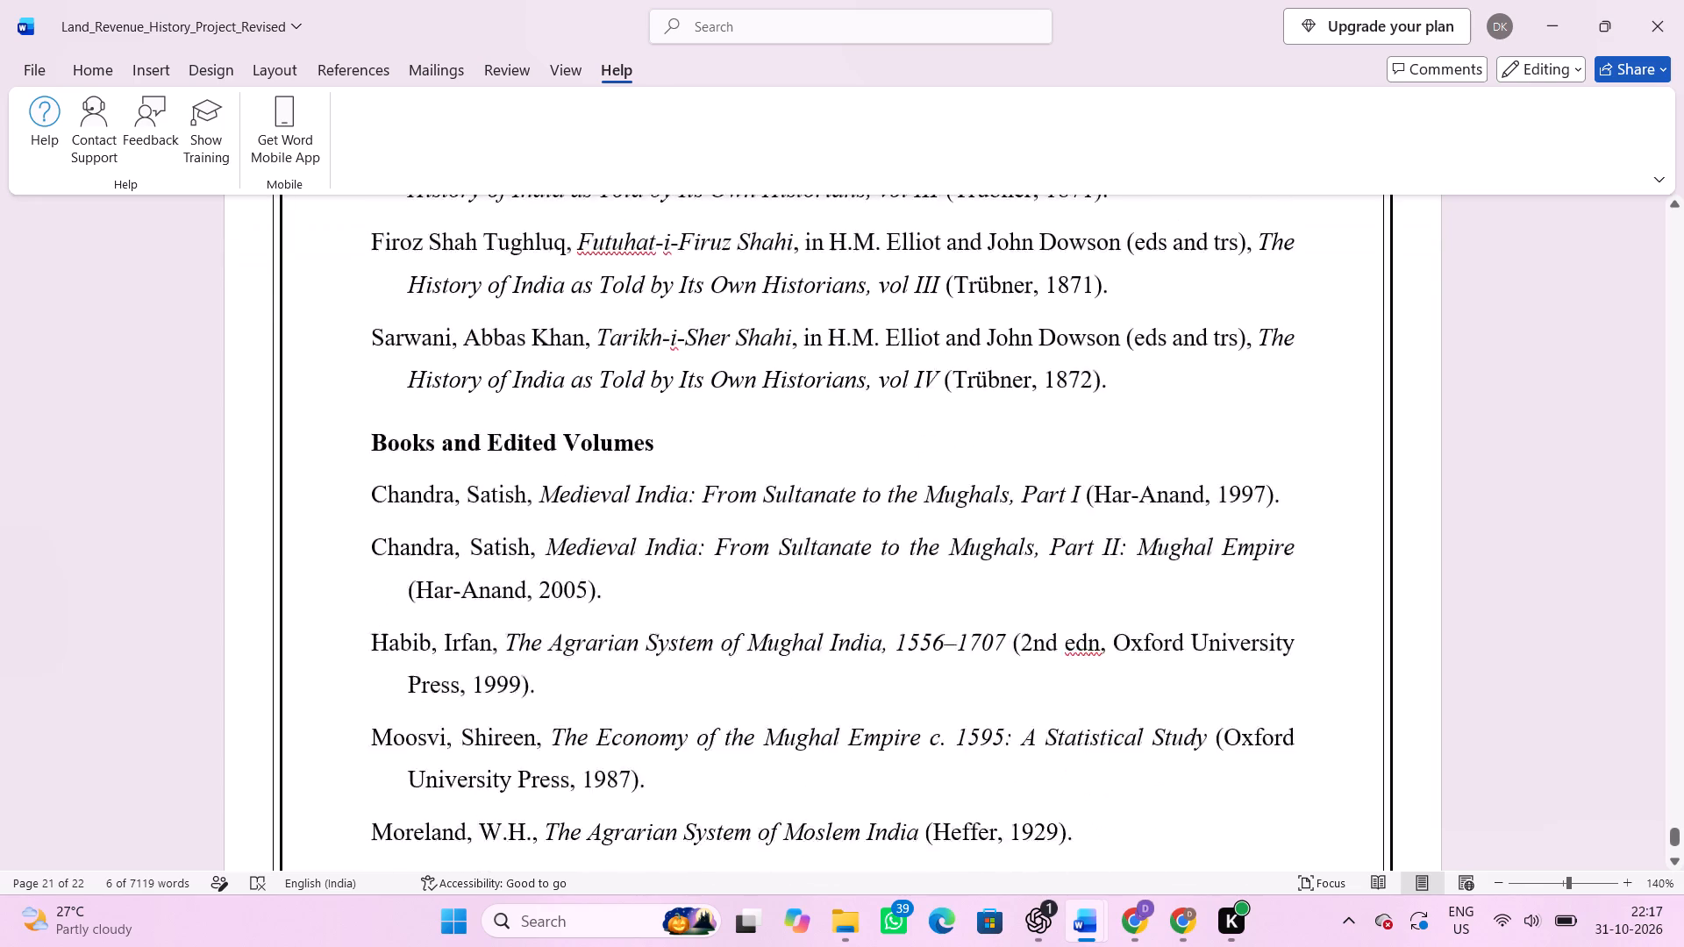
{"action": "scroll", "coordinate": [736, 581], "scroll_direction": "down", "scroll_amount": 1}
{"action": "scroll", "coordinate": [736, 581], "scroll_direction": "up", "scroll_amount": 1}
{"action": "scroll", "coordinate": [736, 581], "scroll_direction": "down", "scroll_amount": 1, "text": "ctrl"}
{"action": "scroll", "coordinate": [736, 581], "scroll_direction": "up", "scroll_amount": 1, "text": "ctrl"}
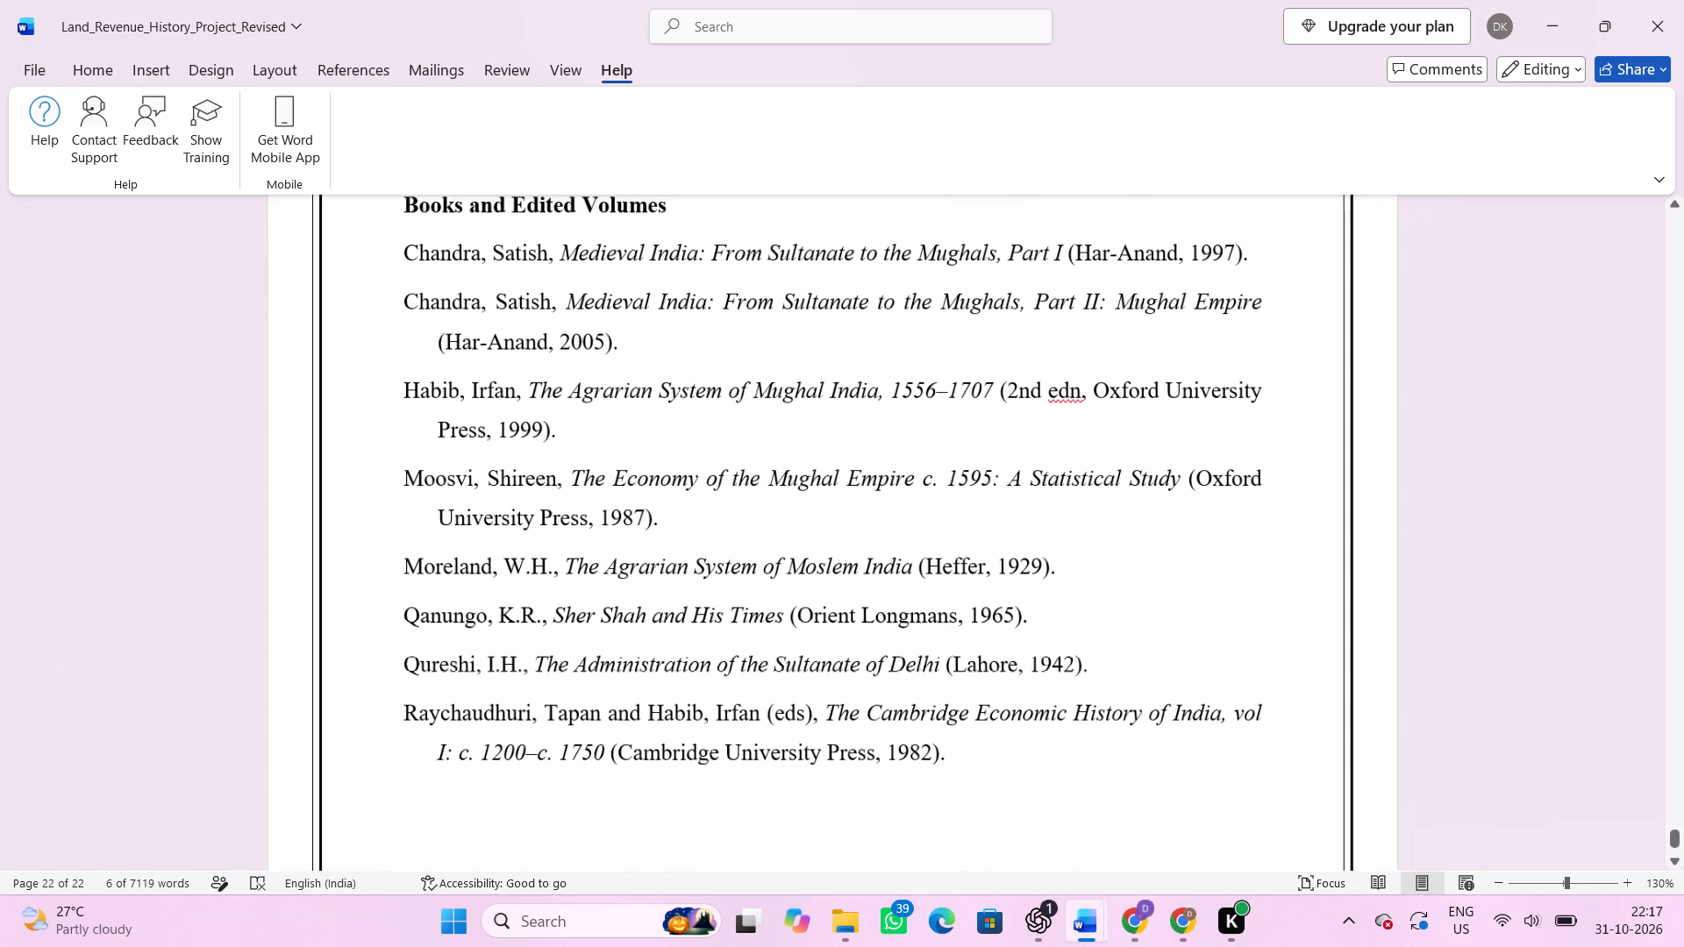
{"action": "scroll", "coordinate": [736, 581], "scroll_direction": "up", "scroll_amount": 1, "text": "ctrl"}
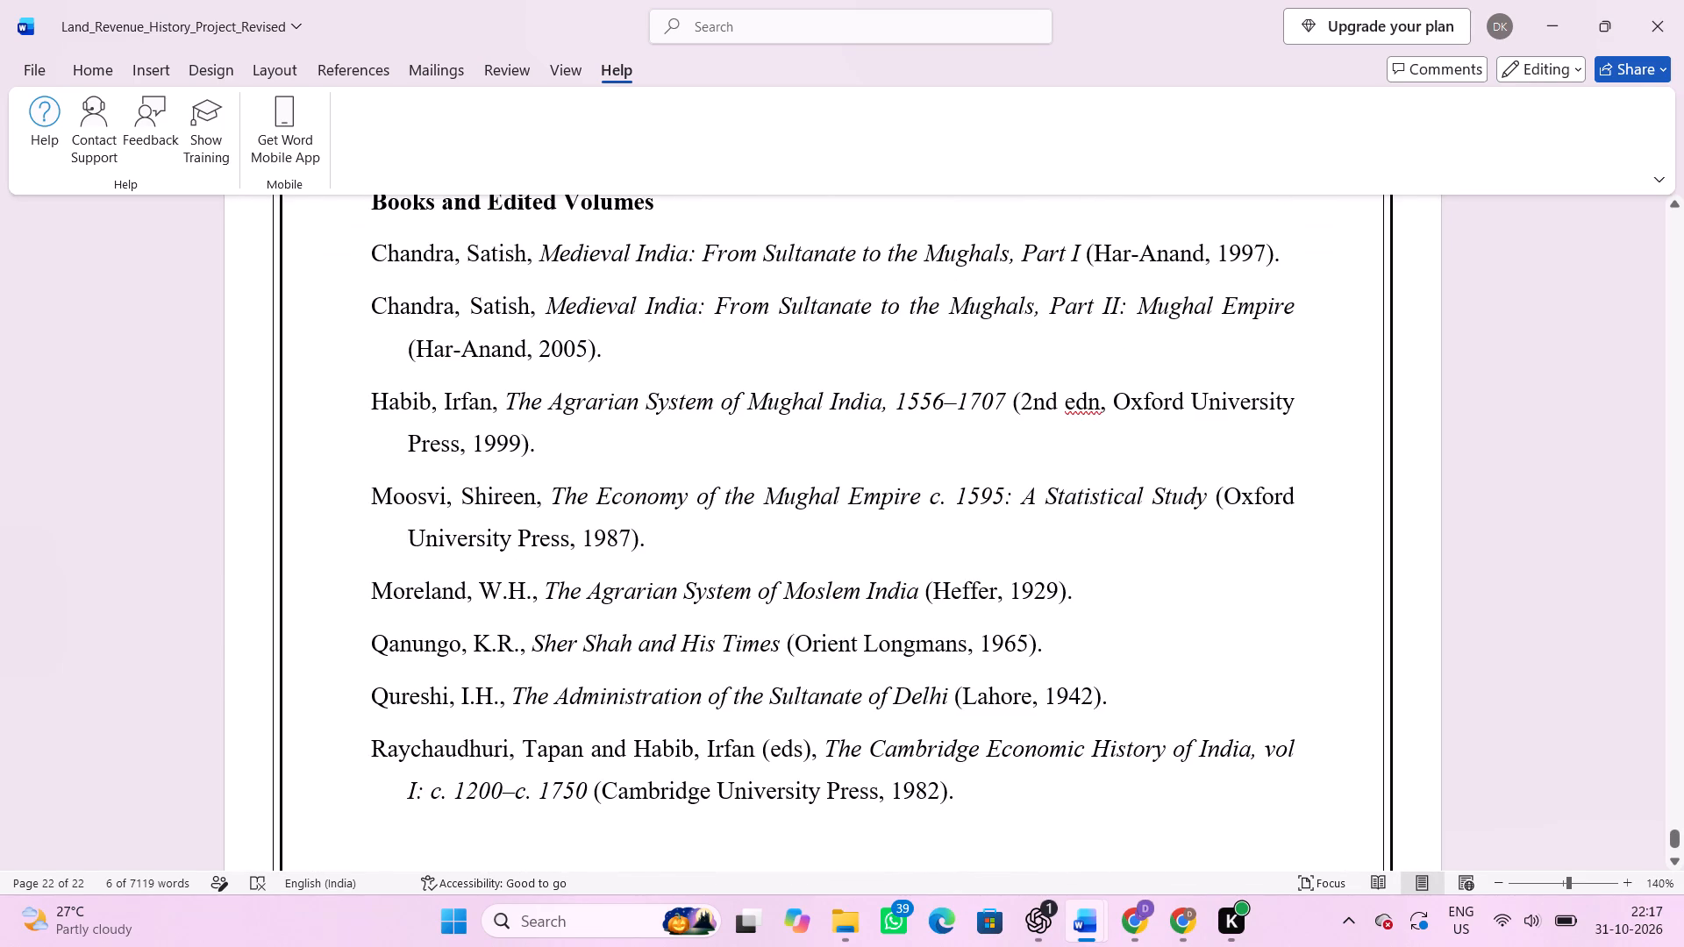
Remove the italics from both "Medieval India: From Sultanate to the Mughals" titles, Part I and Part II, under Books and Edited Volumes.
{"action": "left_click_drag", "start_coordinate": [540, 259], "coordinate": [574, 286]}
{"action": "left_click_drag", "start_coordinate": [574, 286], "coordinate": [1100, 323]}
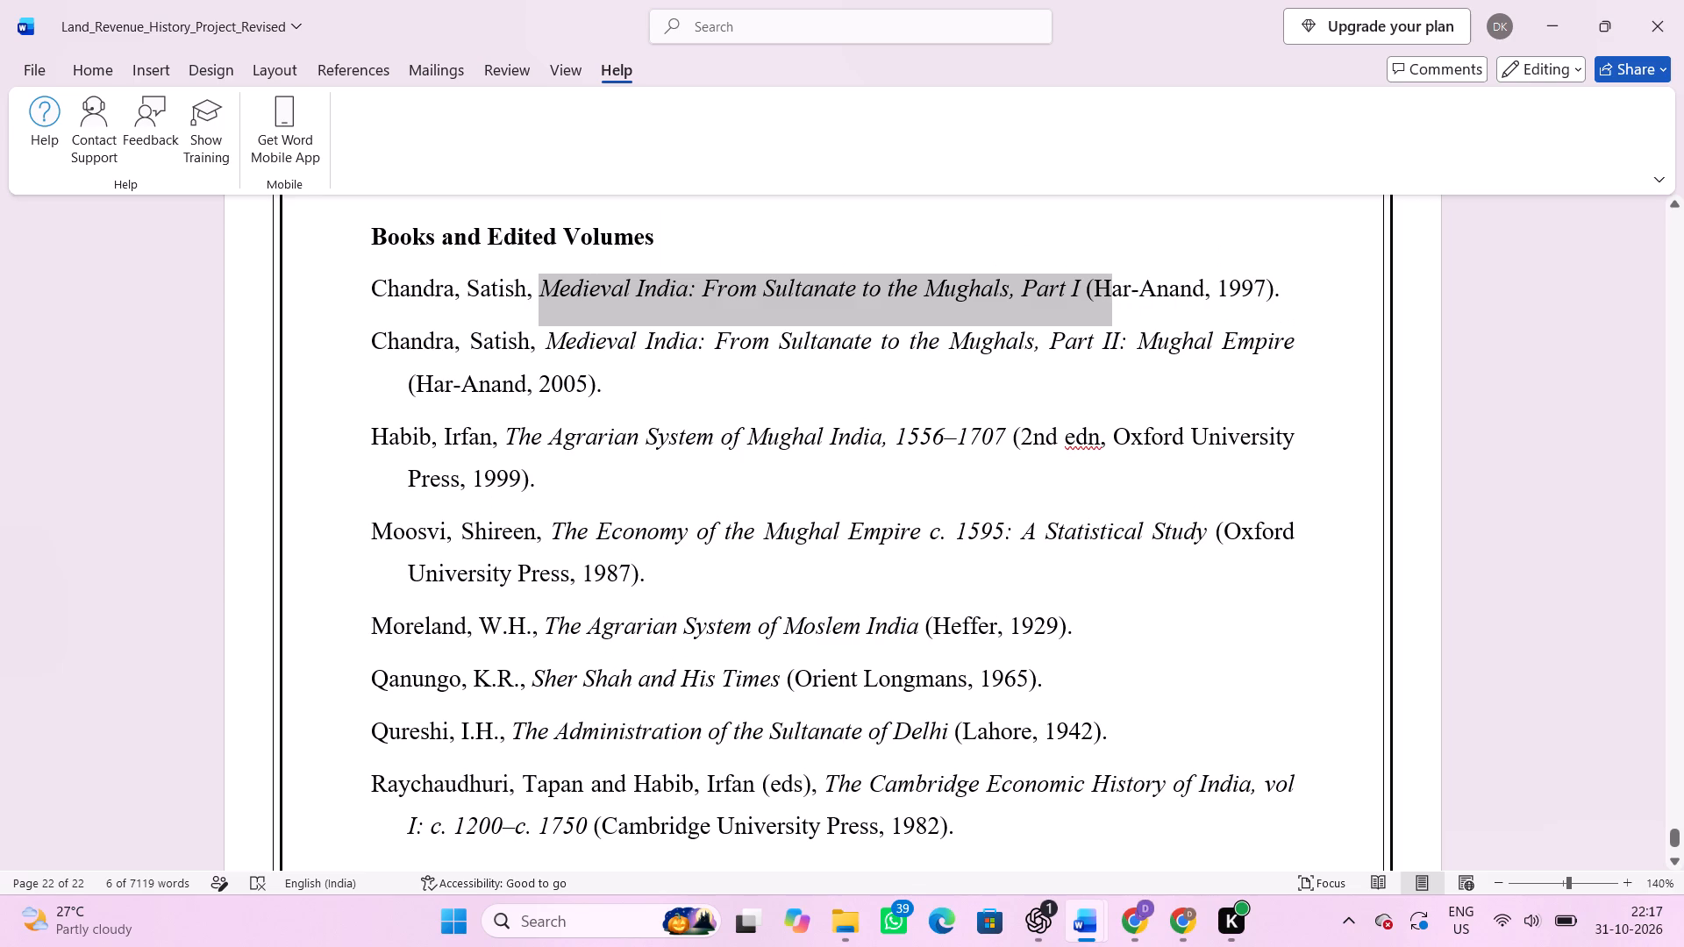
{"action": "left_click_drag", "start_coordinate": [1100, 323], "coordinate": [1080, 307]}
{"action": "left_click_drag", "start_coordinate": [1080, 307], "coordinate": [1080, 309]}
{"action": "left_click", "coordinate": [1125, 277]}
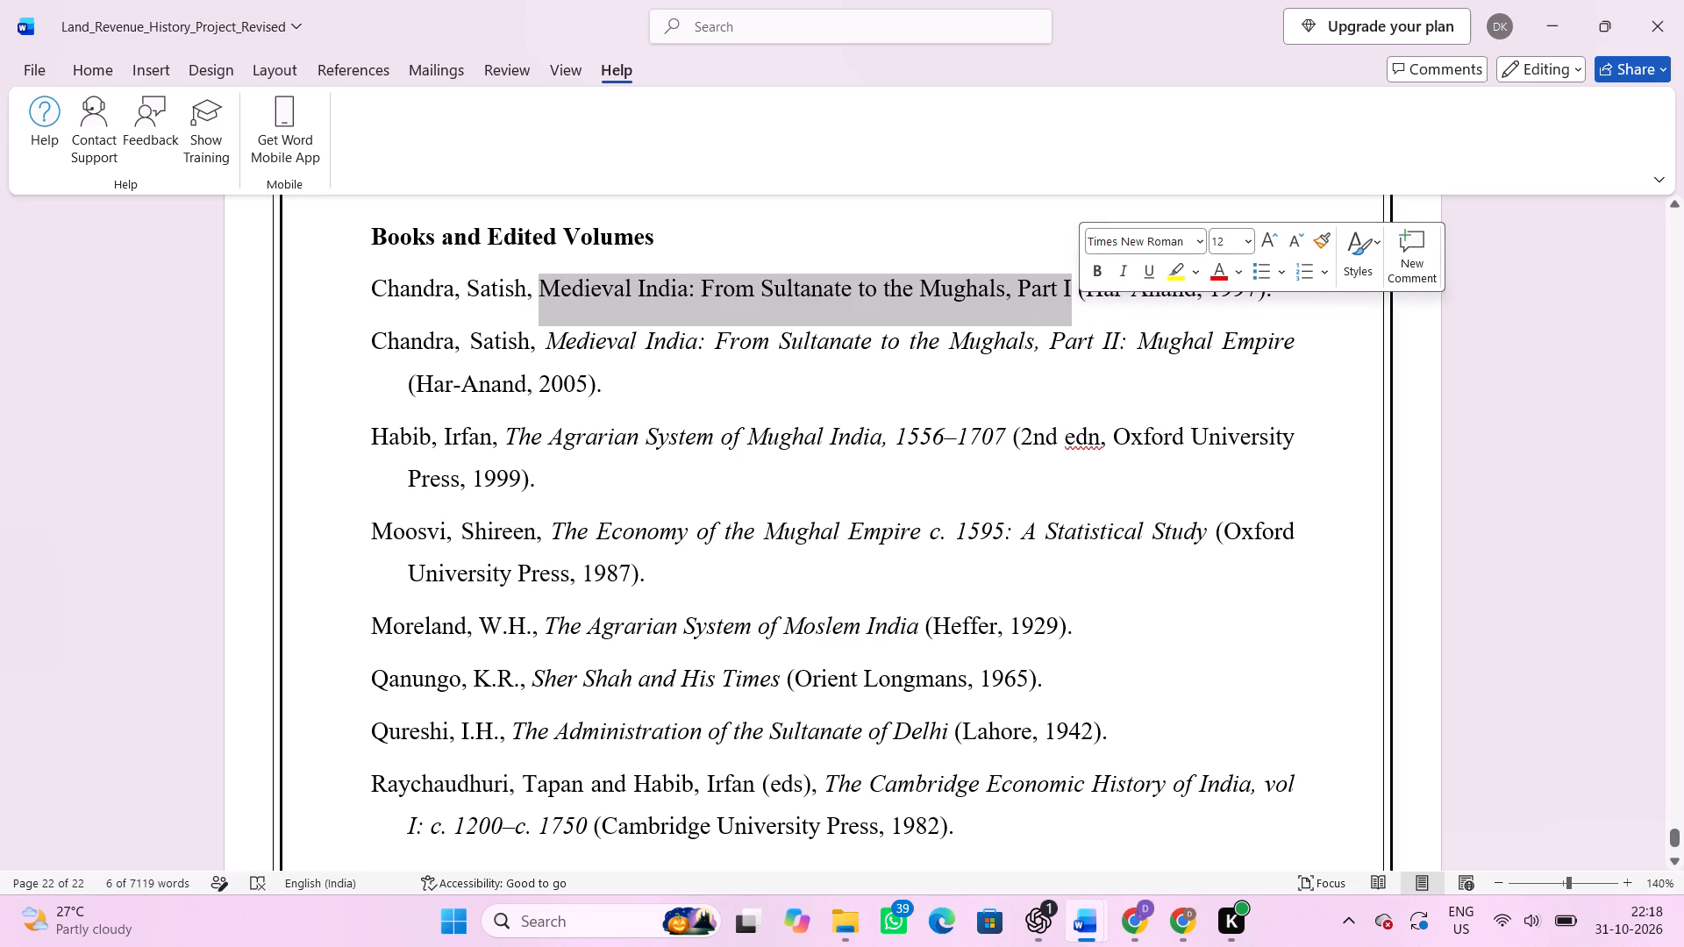
{"action": "left_click_drag", "start_coordinate": [551, 350], "coordinate": [1166, 368]}
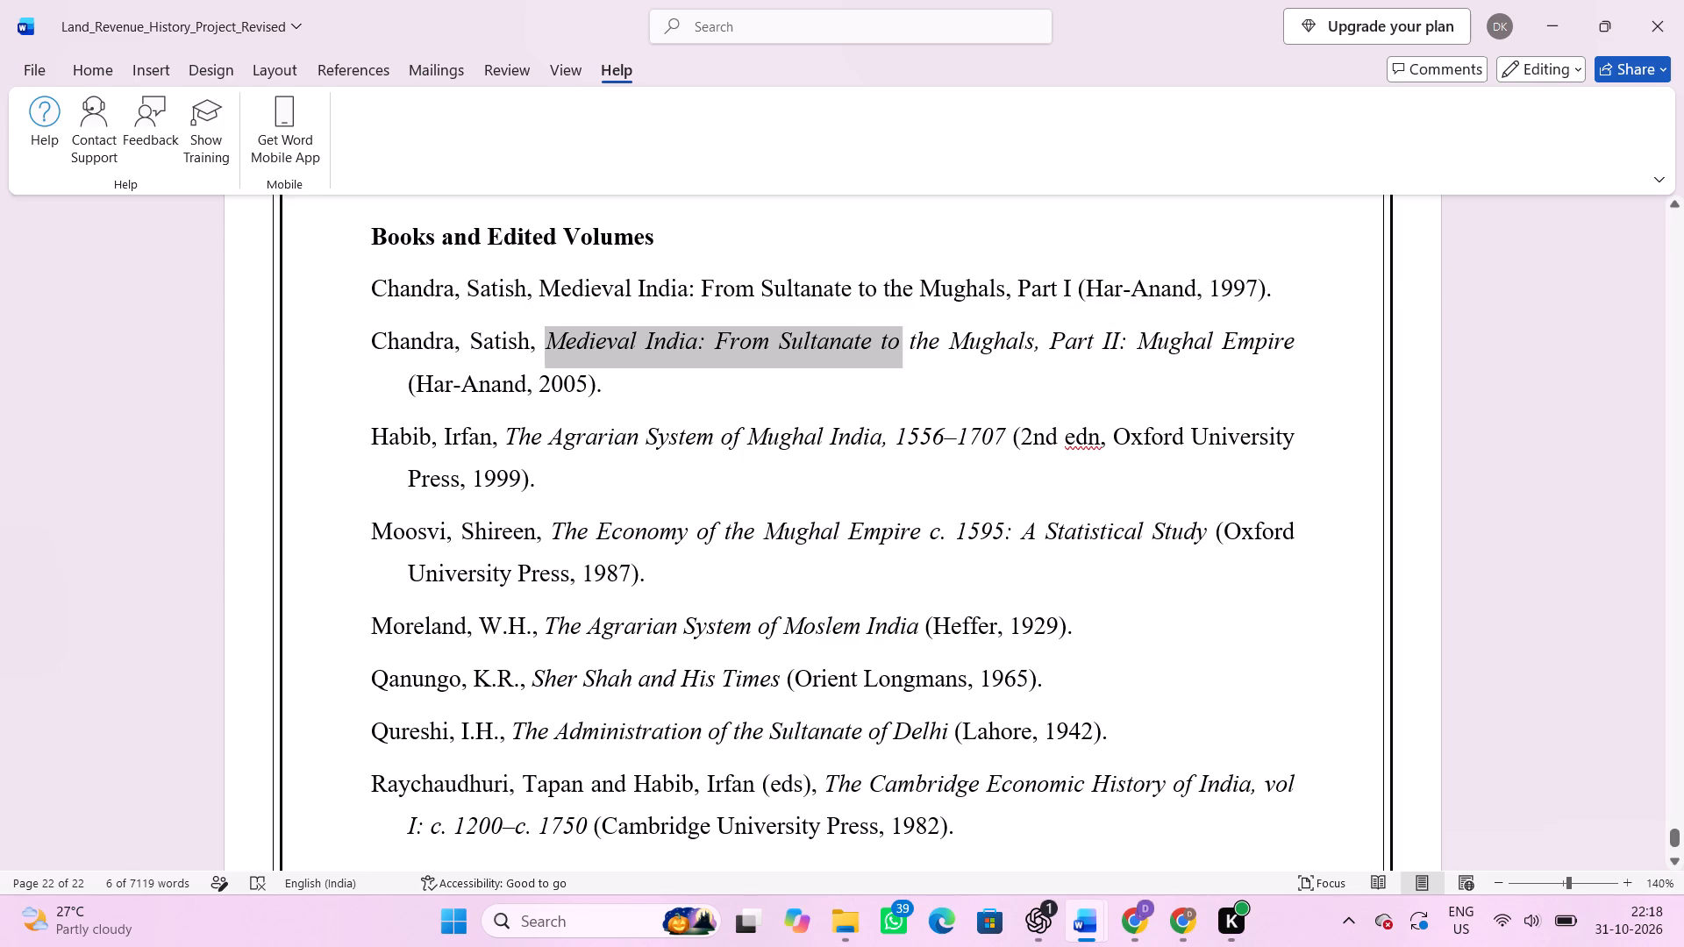
{"action": "left_click_drag", "start_coordinate": [1166, 368], "coordinate": [1257, 352]}
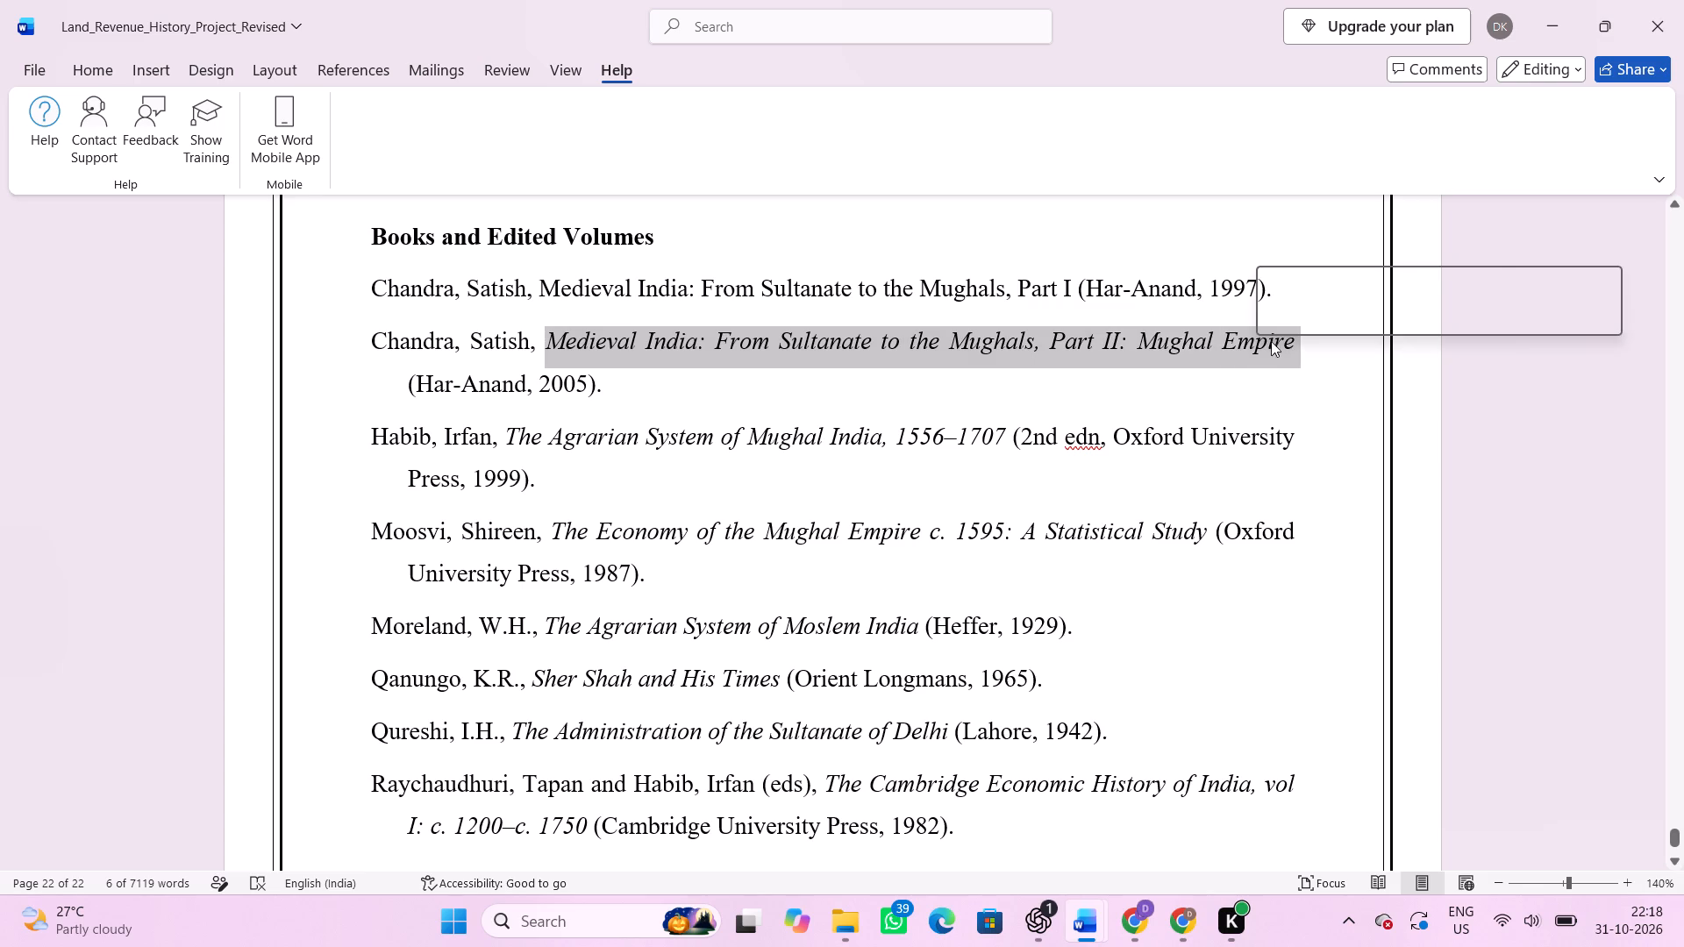
{"action": "left_click", "coordinate": [1296, 320]}
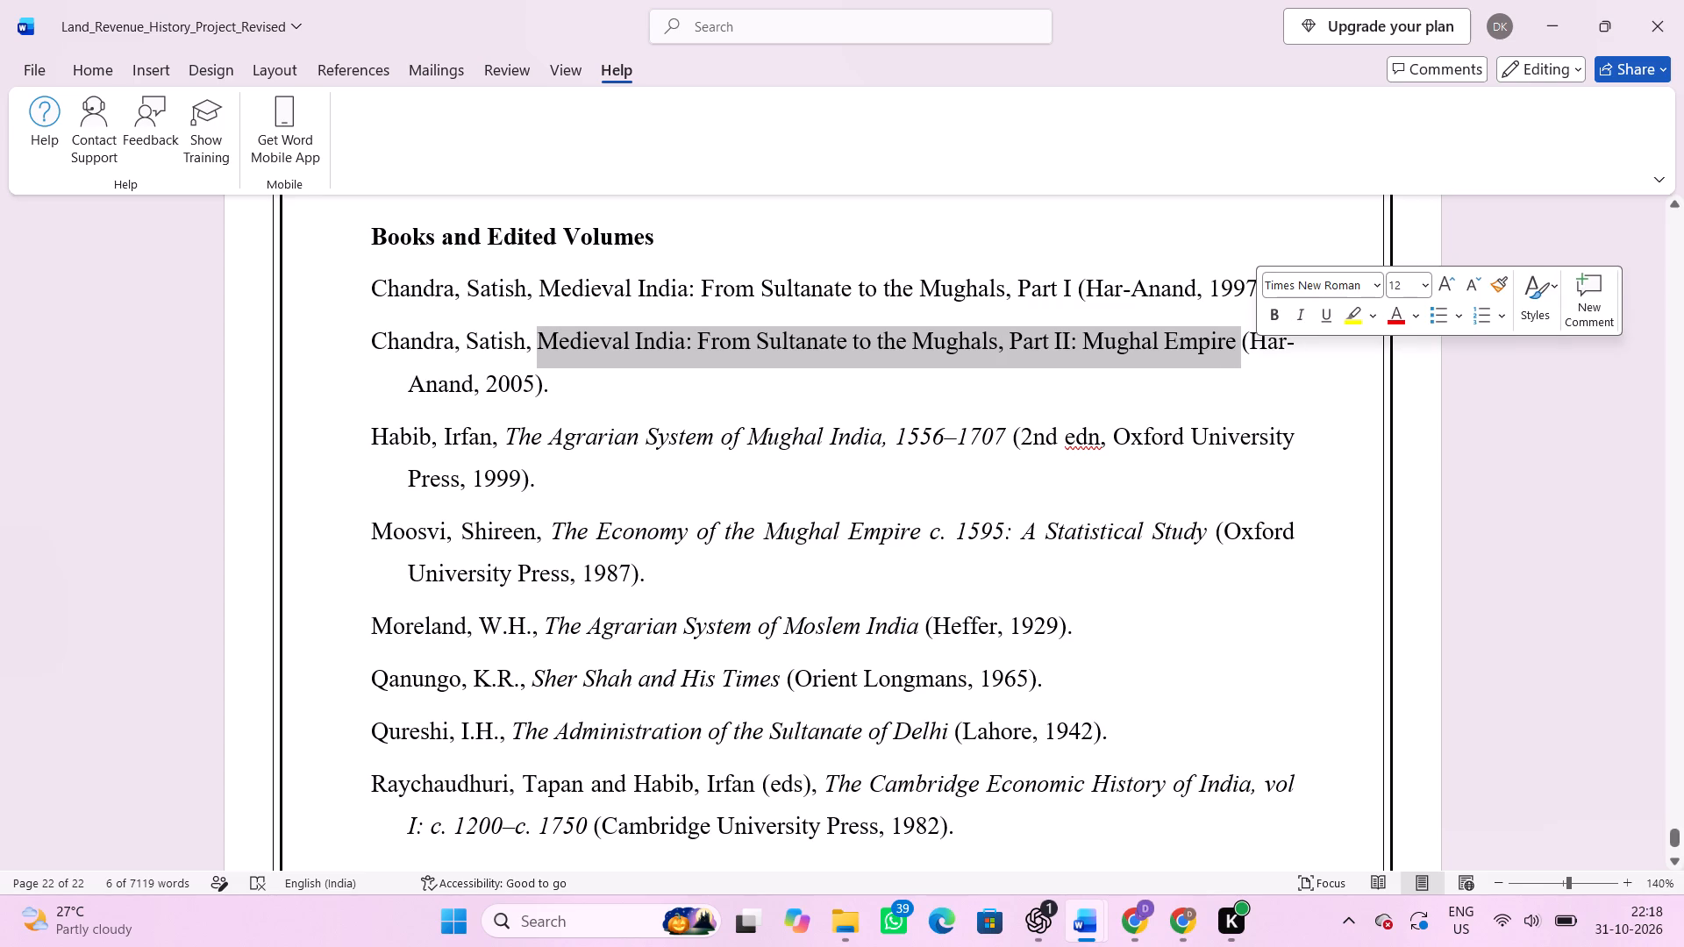
Remove the italics from the bibliography title "The Agrarian System of Mughal India, 1556–1707".
{"action": "left_click", "coordinate": [517, 437]}
{"action": "left_click_drag", "start_coordinate": [517, 437], "coordinate": [539, 447]}
{"action": "double_click", "coordinate": [539, 447]}
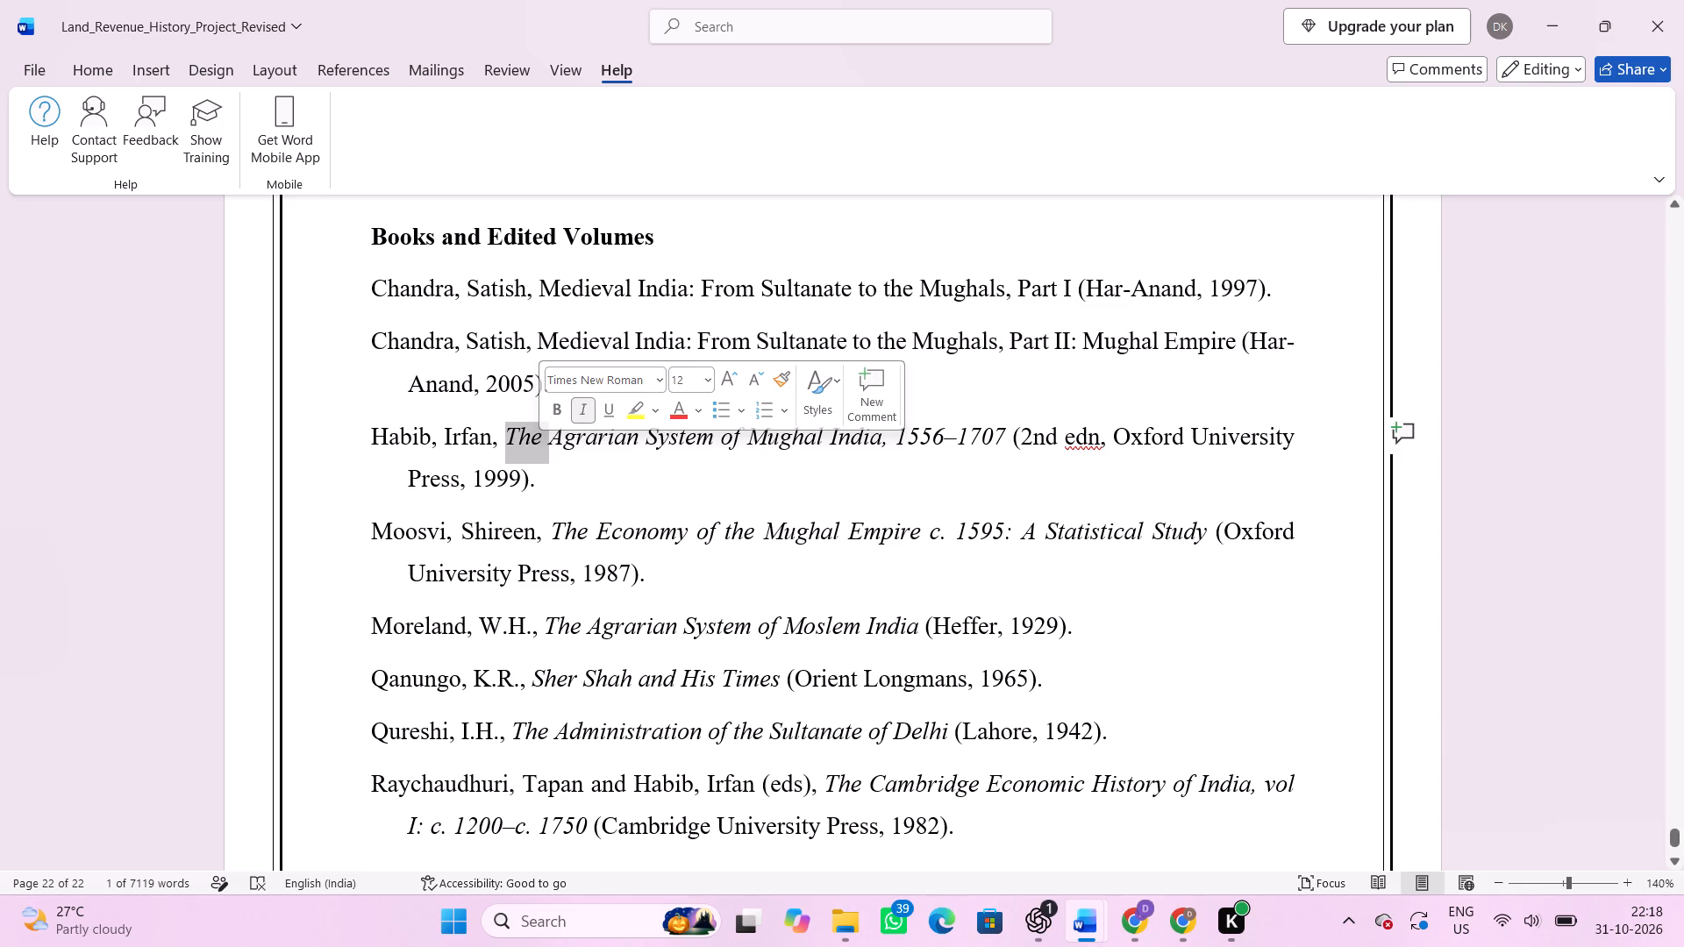
{"action": "left_click_drag", "start_coordinate": [502, 437], "coordinate": [981, 455]}
{"action": "left_click", "coordinate": [1019, 420]}
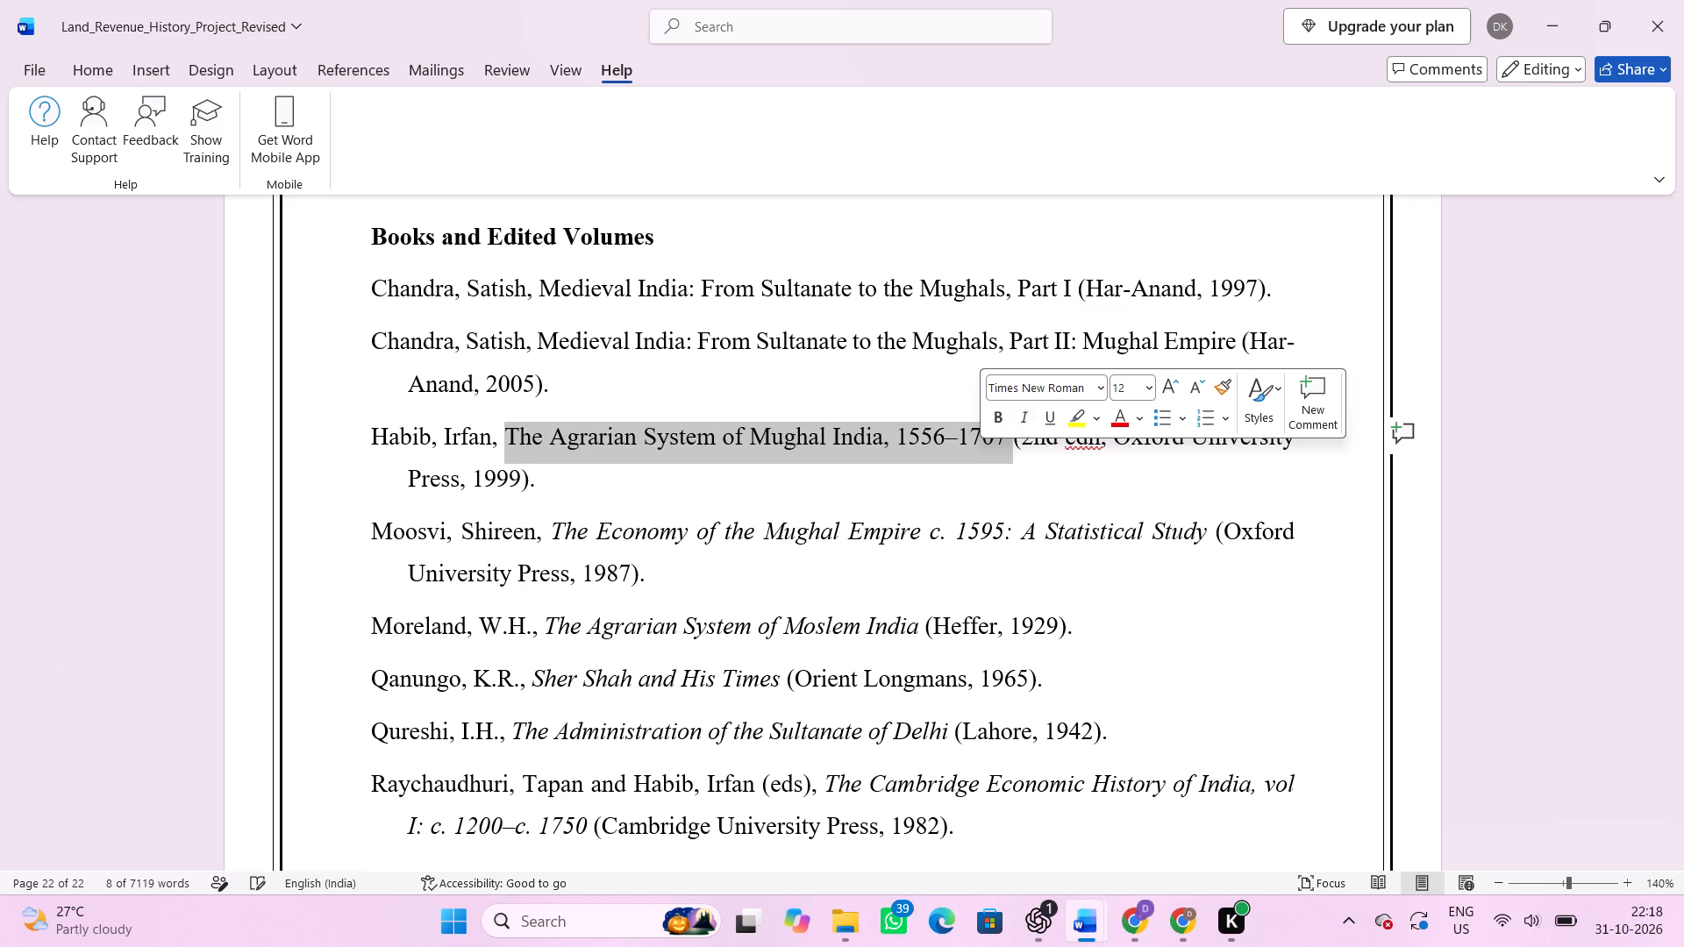
Remove the italics from the bibliography title "The Economy of the Mughal Empire c. 1595: A Statistical Study".
{"action": "left_click_drag", "start_coordinate": [553, 537], "coordinate": [1012, 519]}
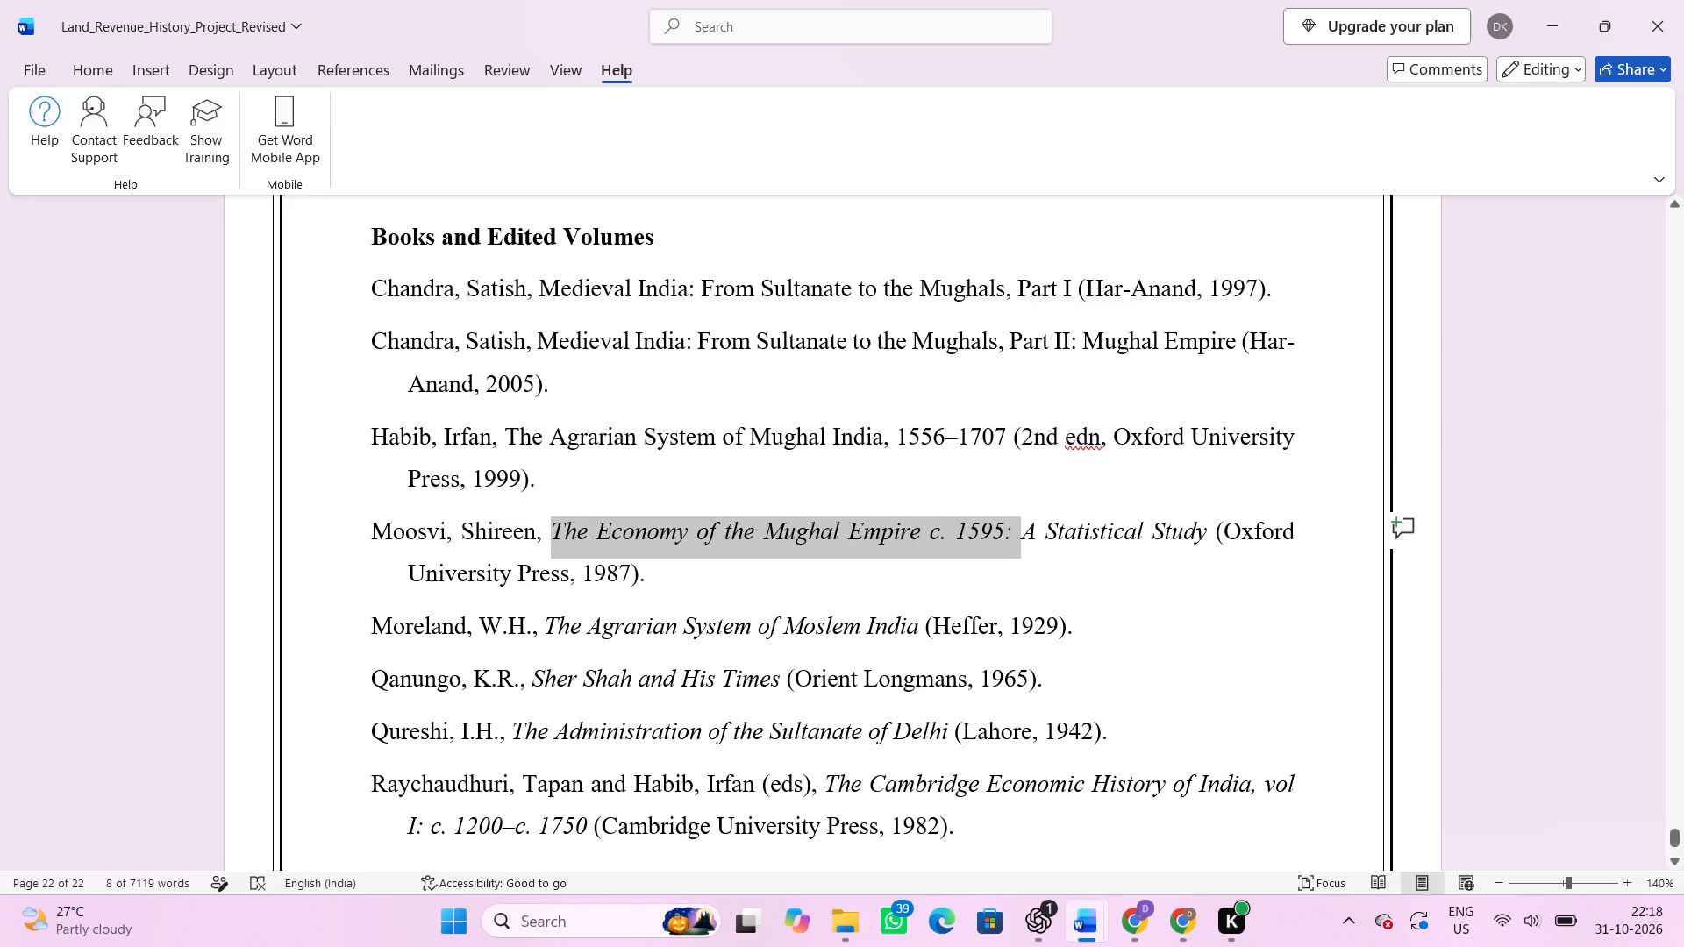
{"action": "left_click_drag", "start_coordinate": [1012, 519], "coordinate": [957, 532]}
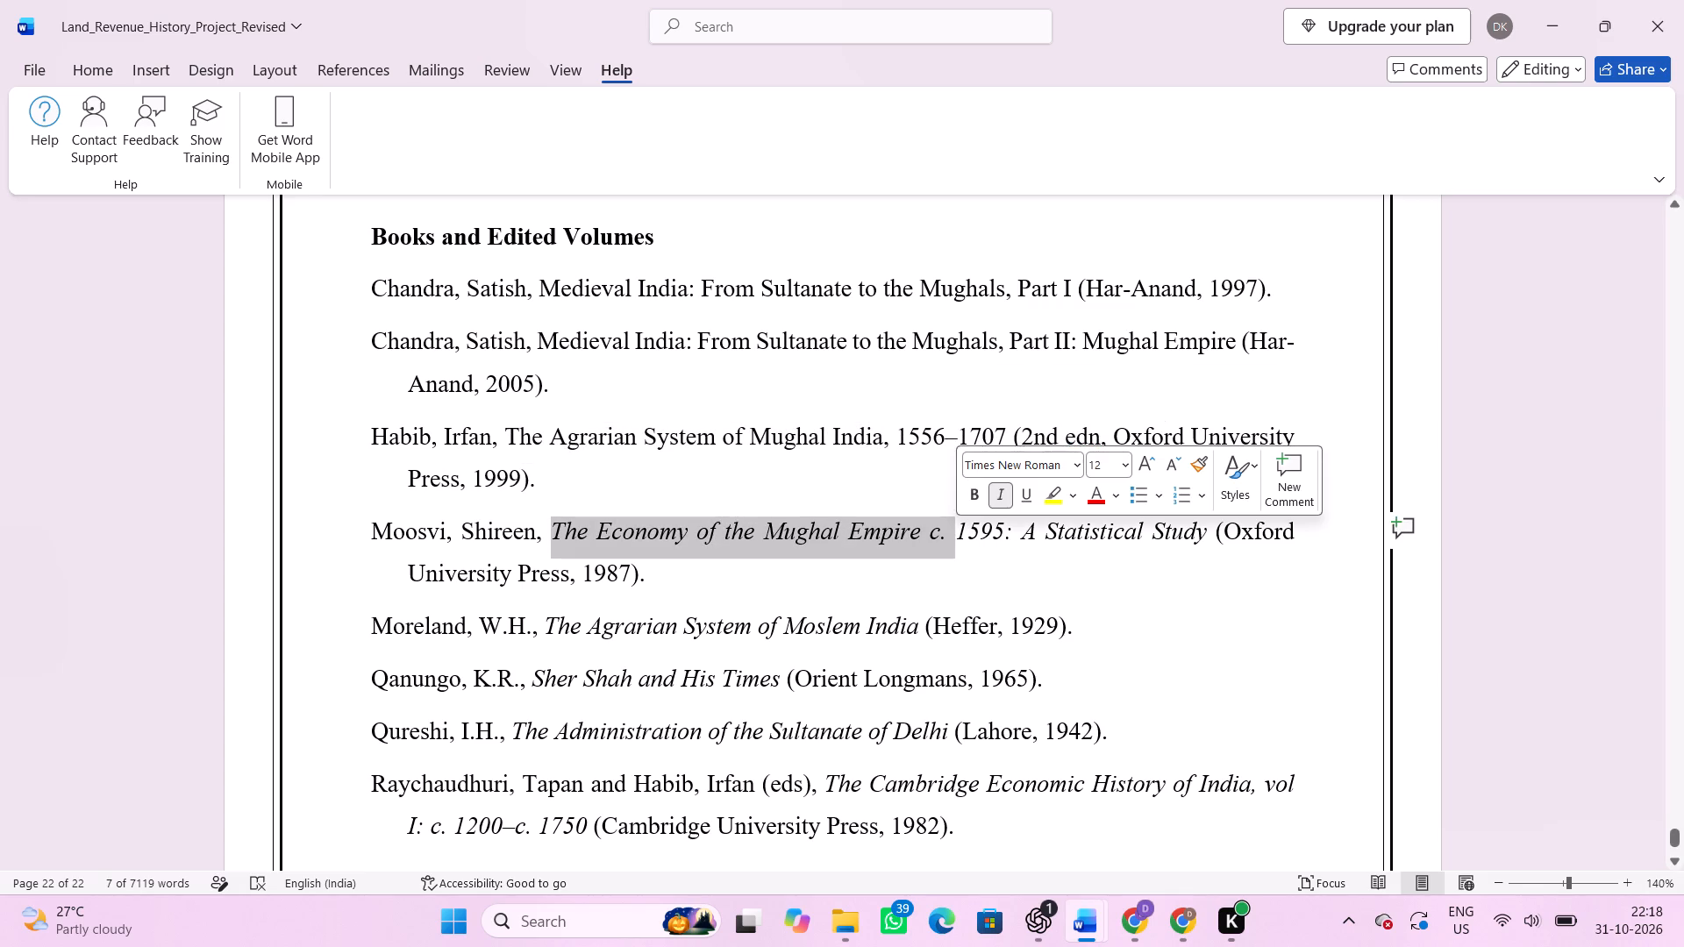
{"action": "left_click_drag", "start_coordinate": [551, 533], "coordinate": [1163, 555]}
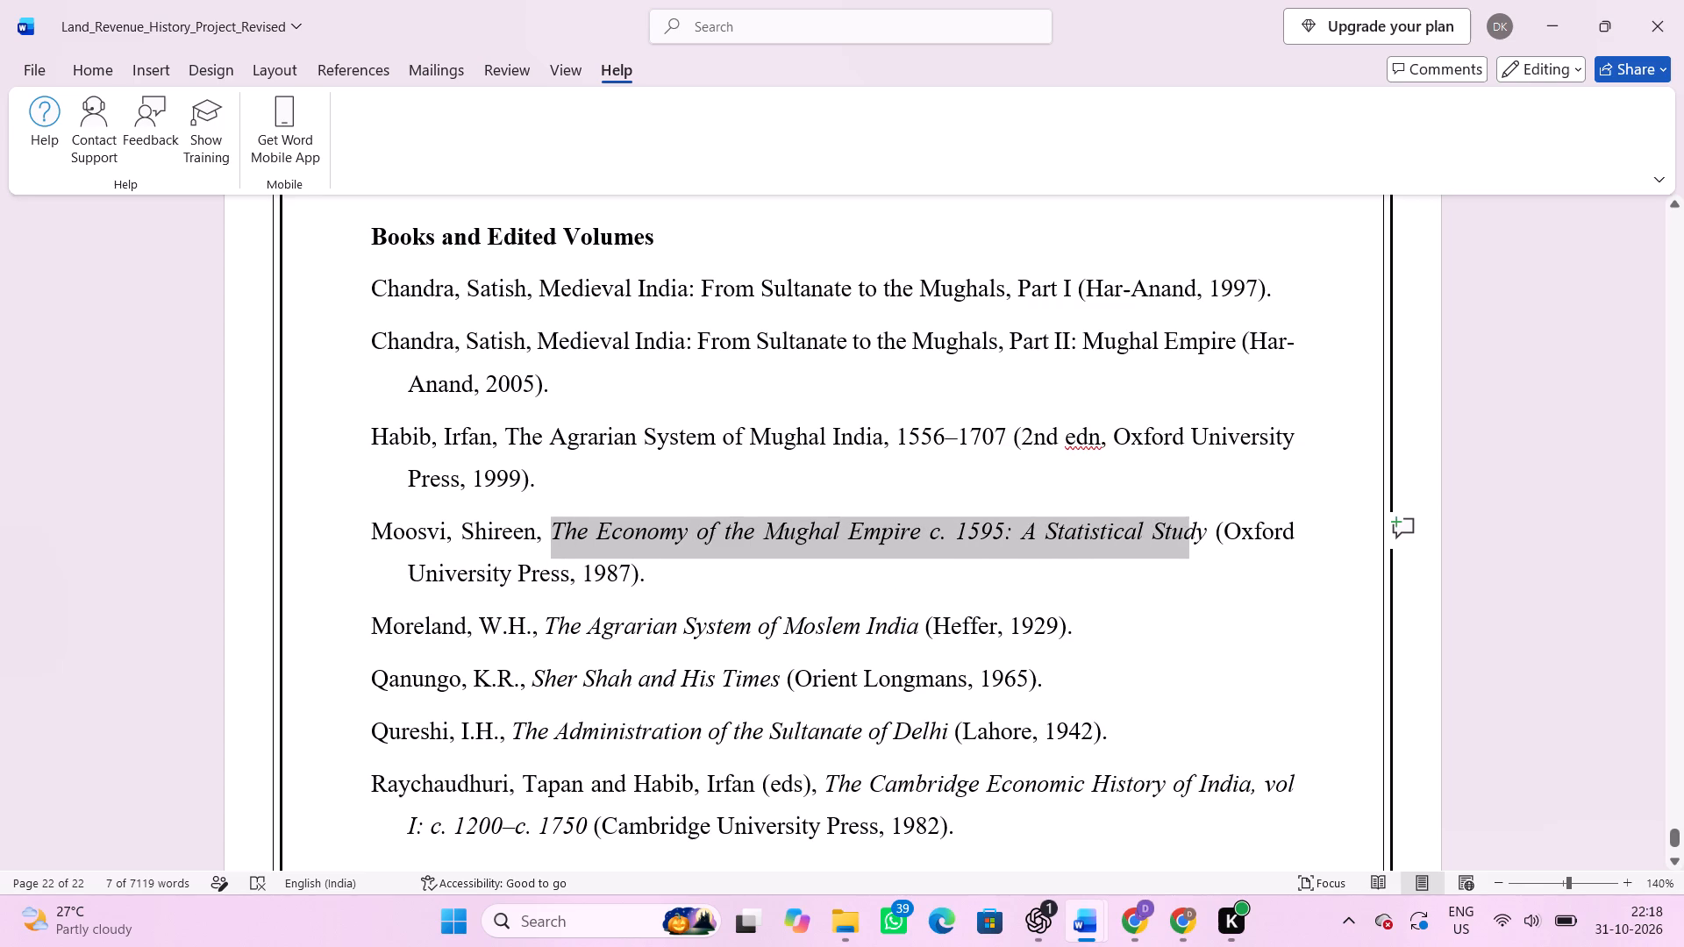
{"action": "left_click_drag", "start_coordinate": [1163, 555], "coordinate": [1168, 552]}
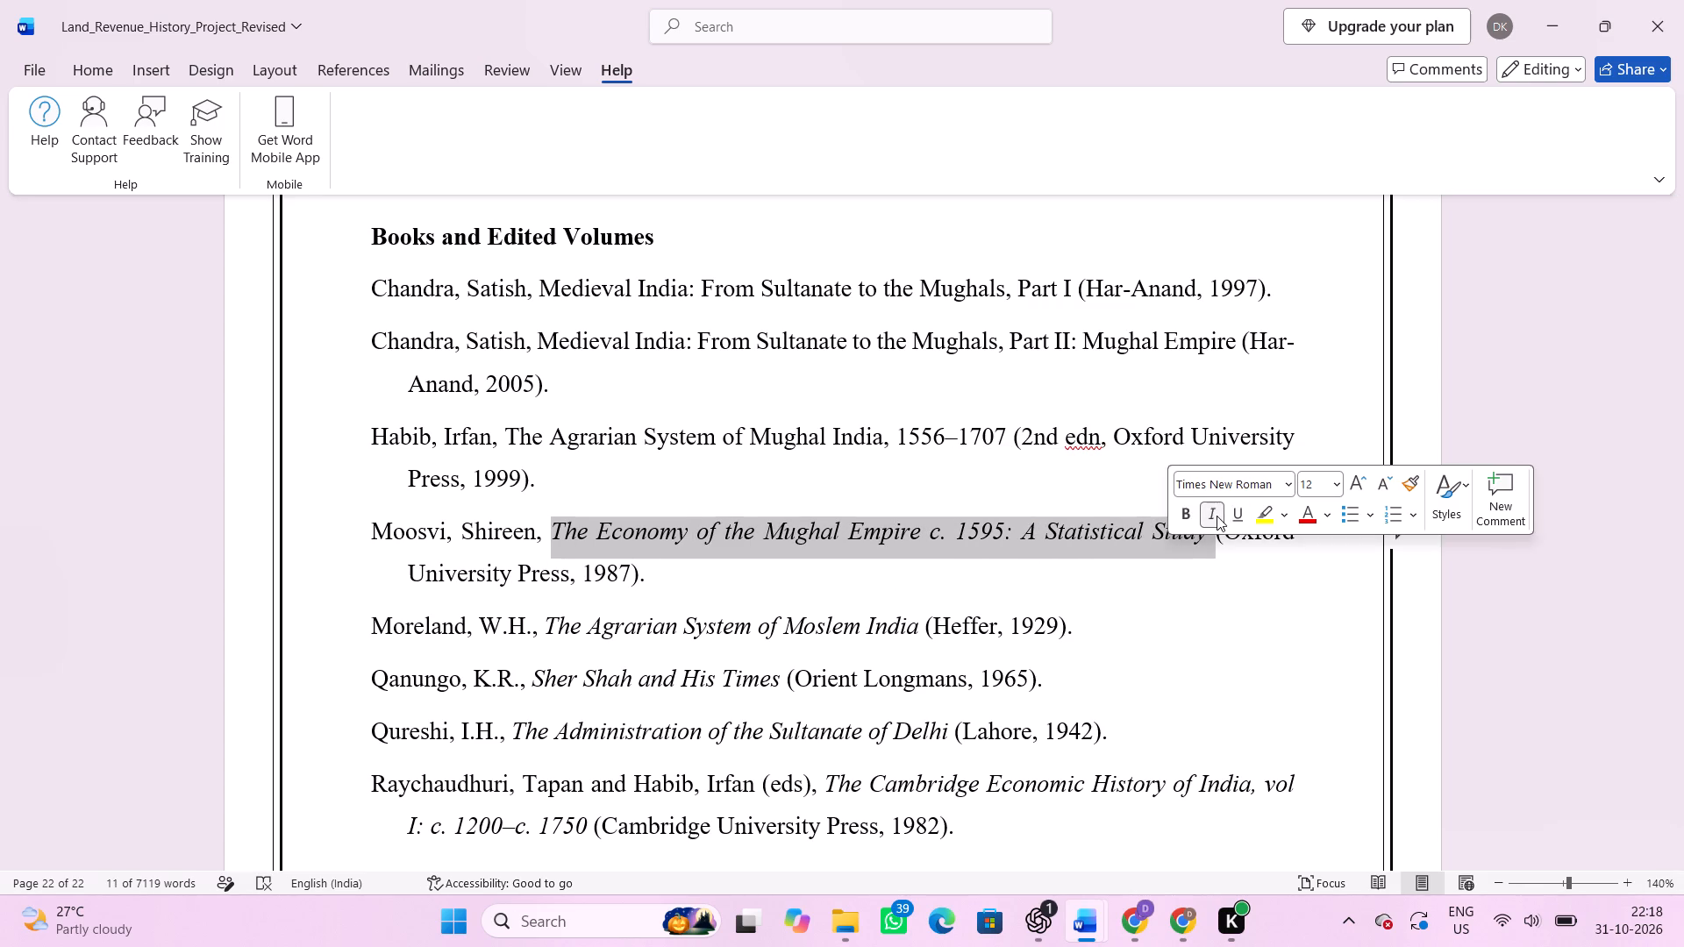
{"action": "left_click", "coordinate": [1217, 516]}
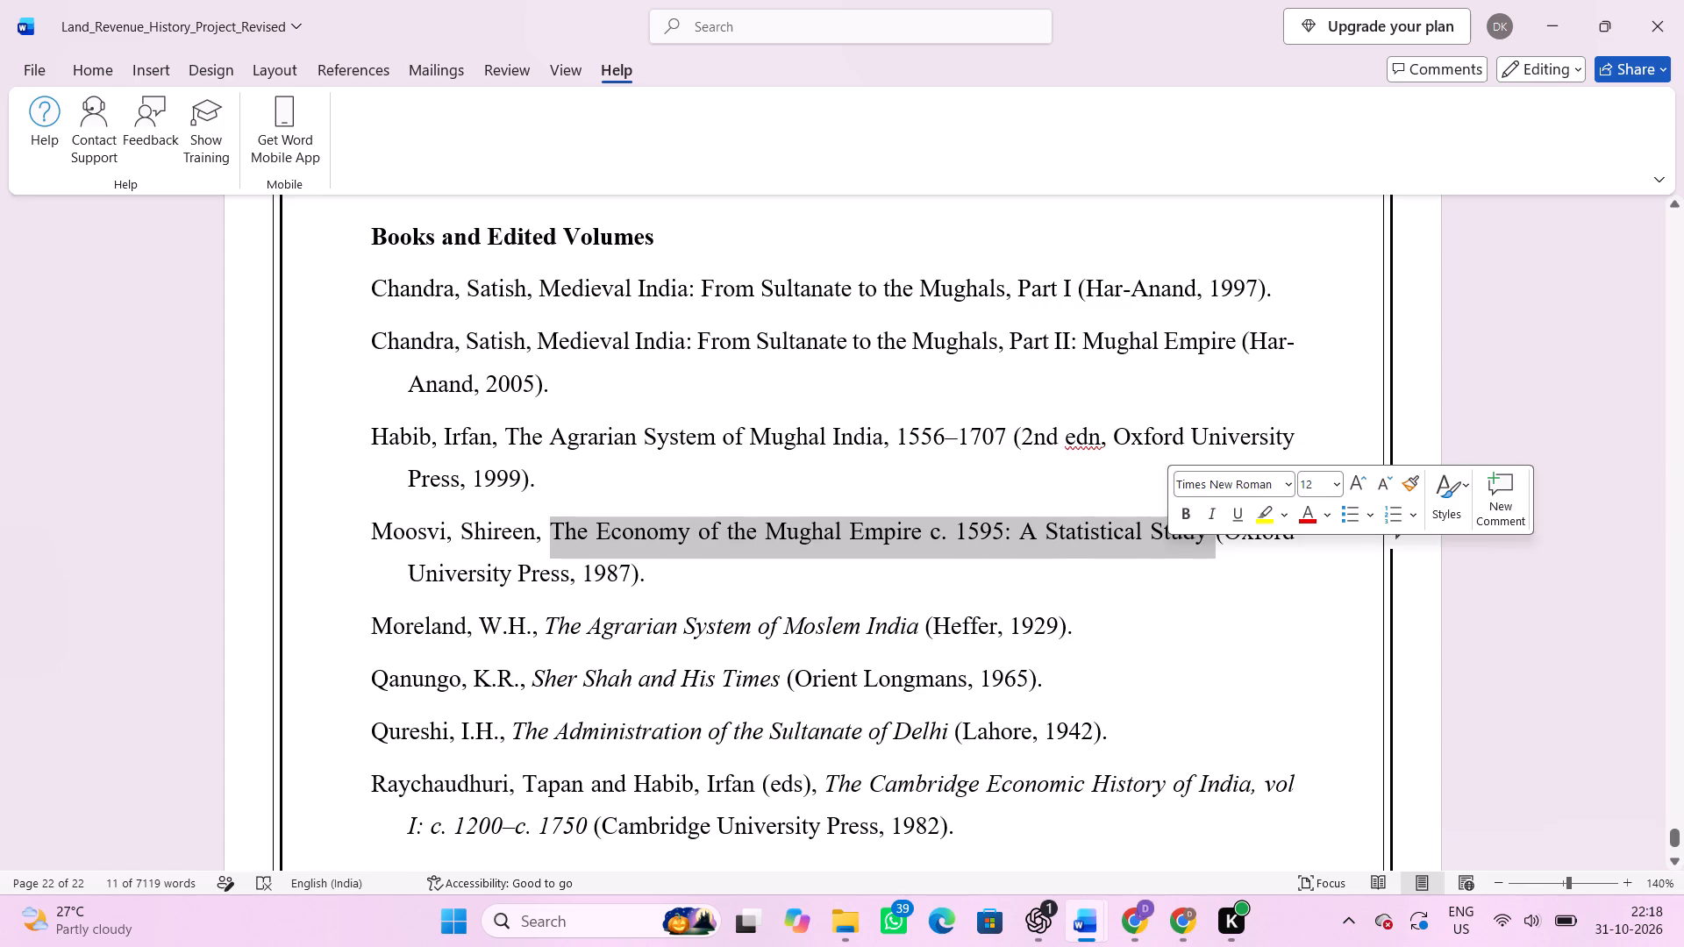
Remove the italics from the bibliography titles "The Agrarian System of Moslem India" and "Sher Shah and His Times".
{"action": "left_click_drag", "start_coordinate": [542, 628], "coordinate": [892, 655]}
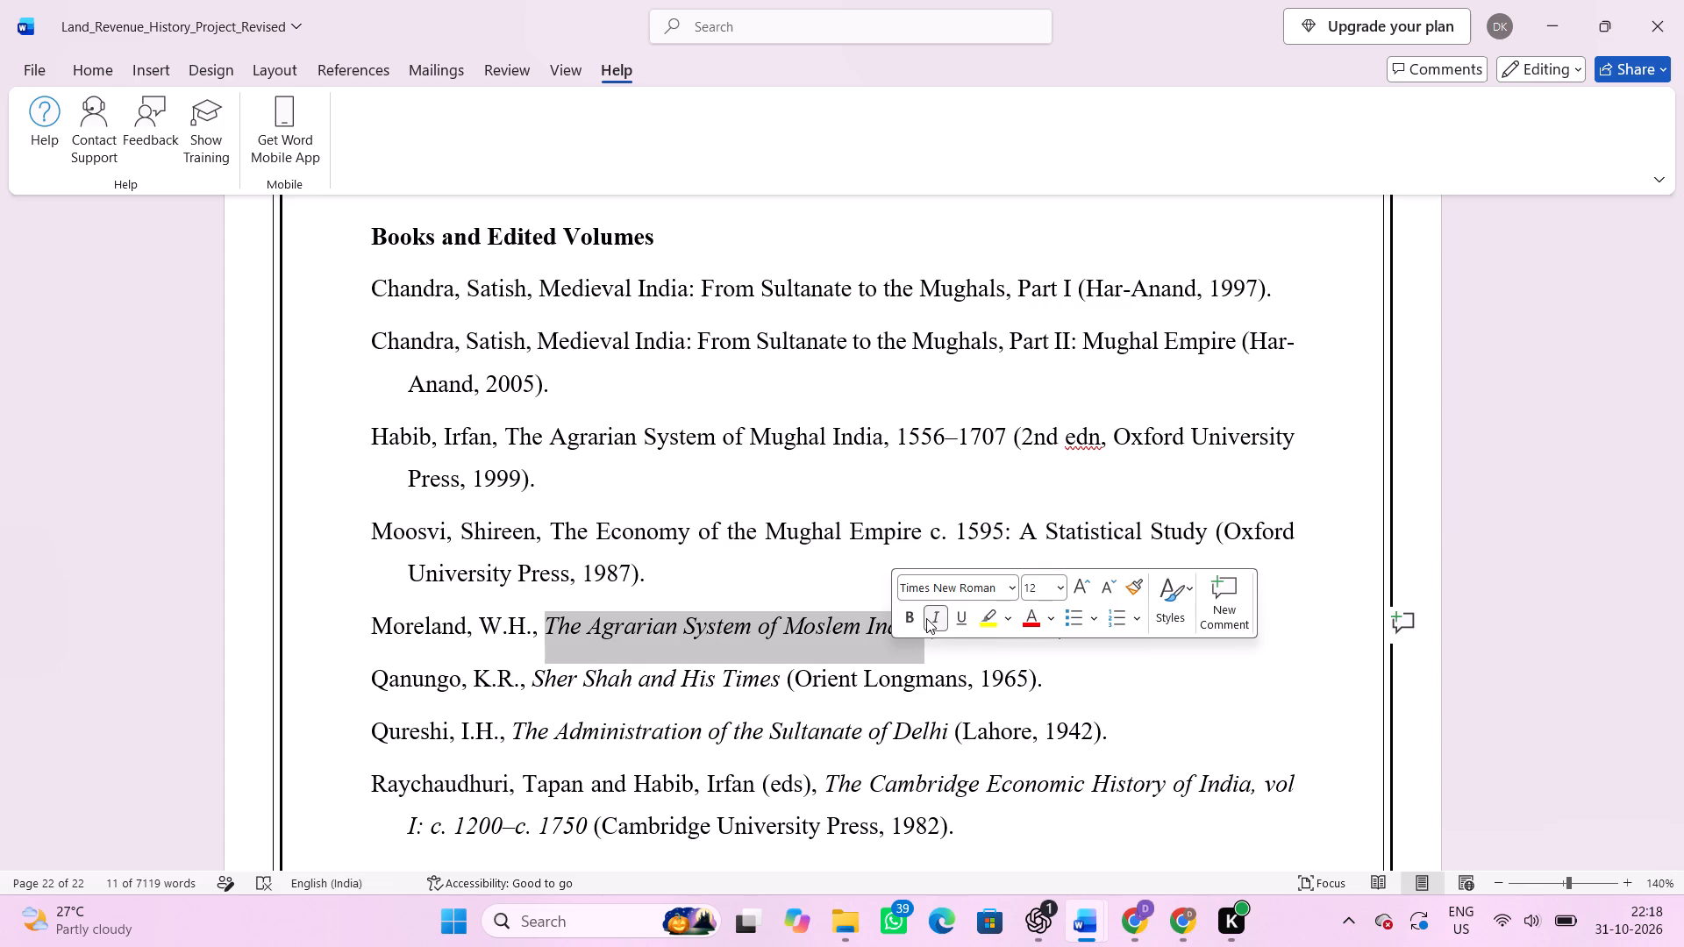
{"action": "left_click", "coordinate": [926, 618]}
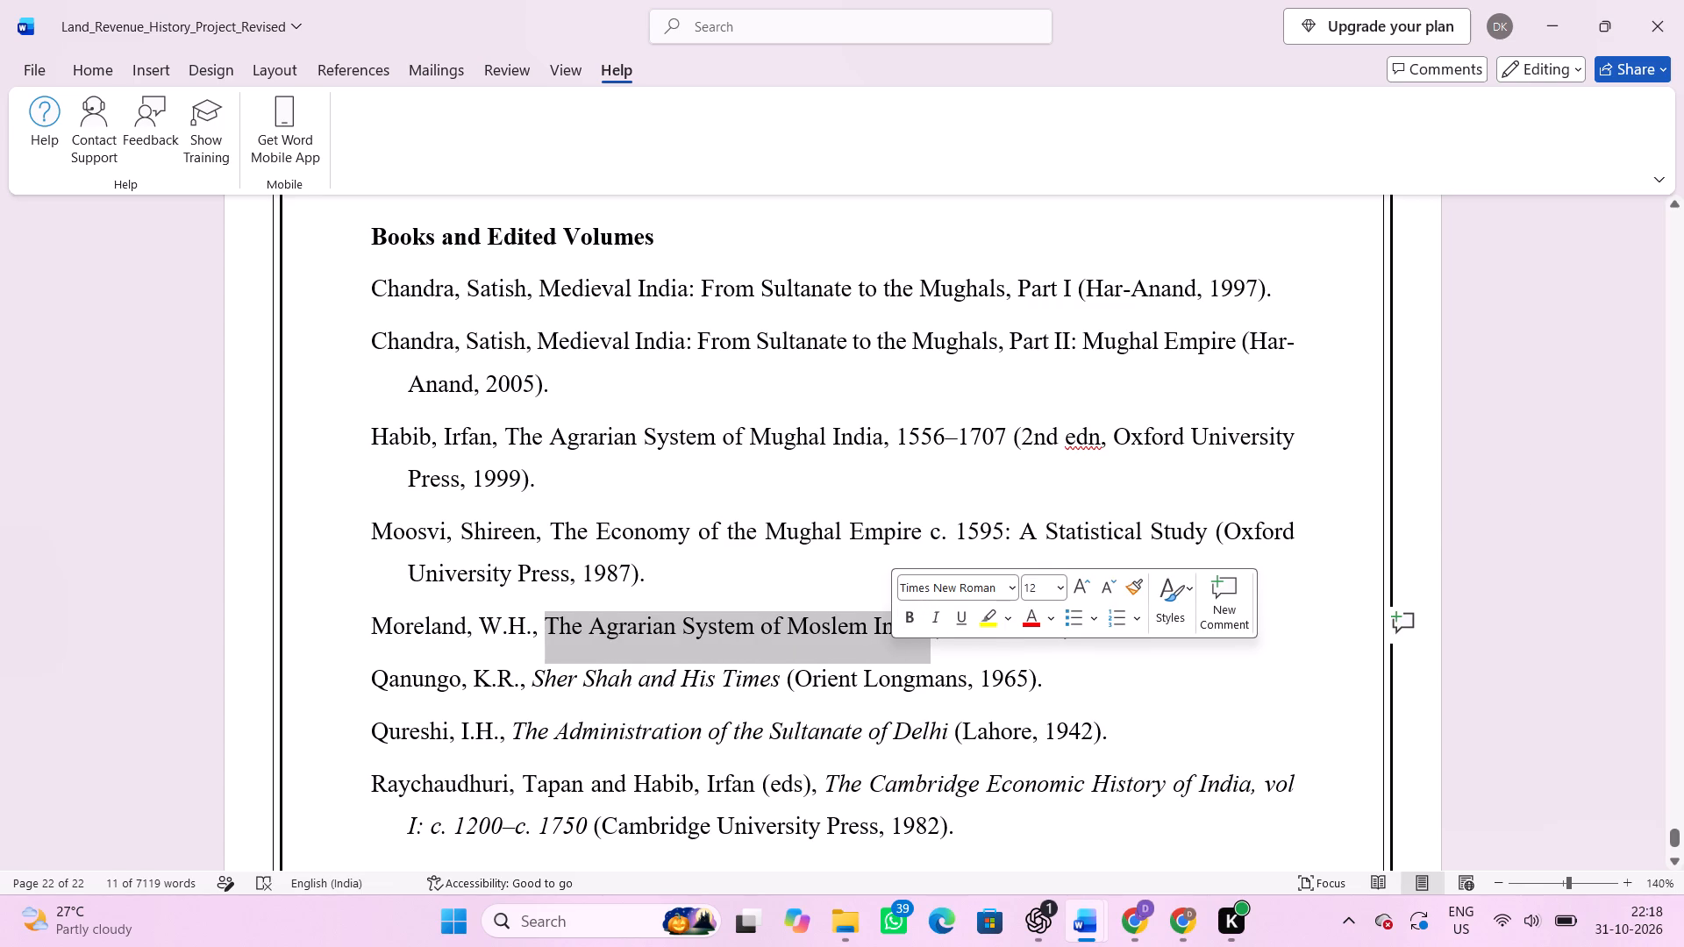
{"action": "left_click_drag", "start_coordinate": [535, 677], "coordinate": [756, 709]}
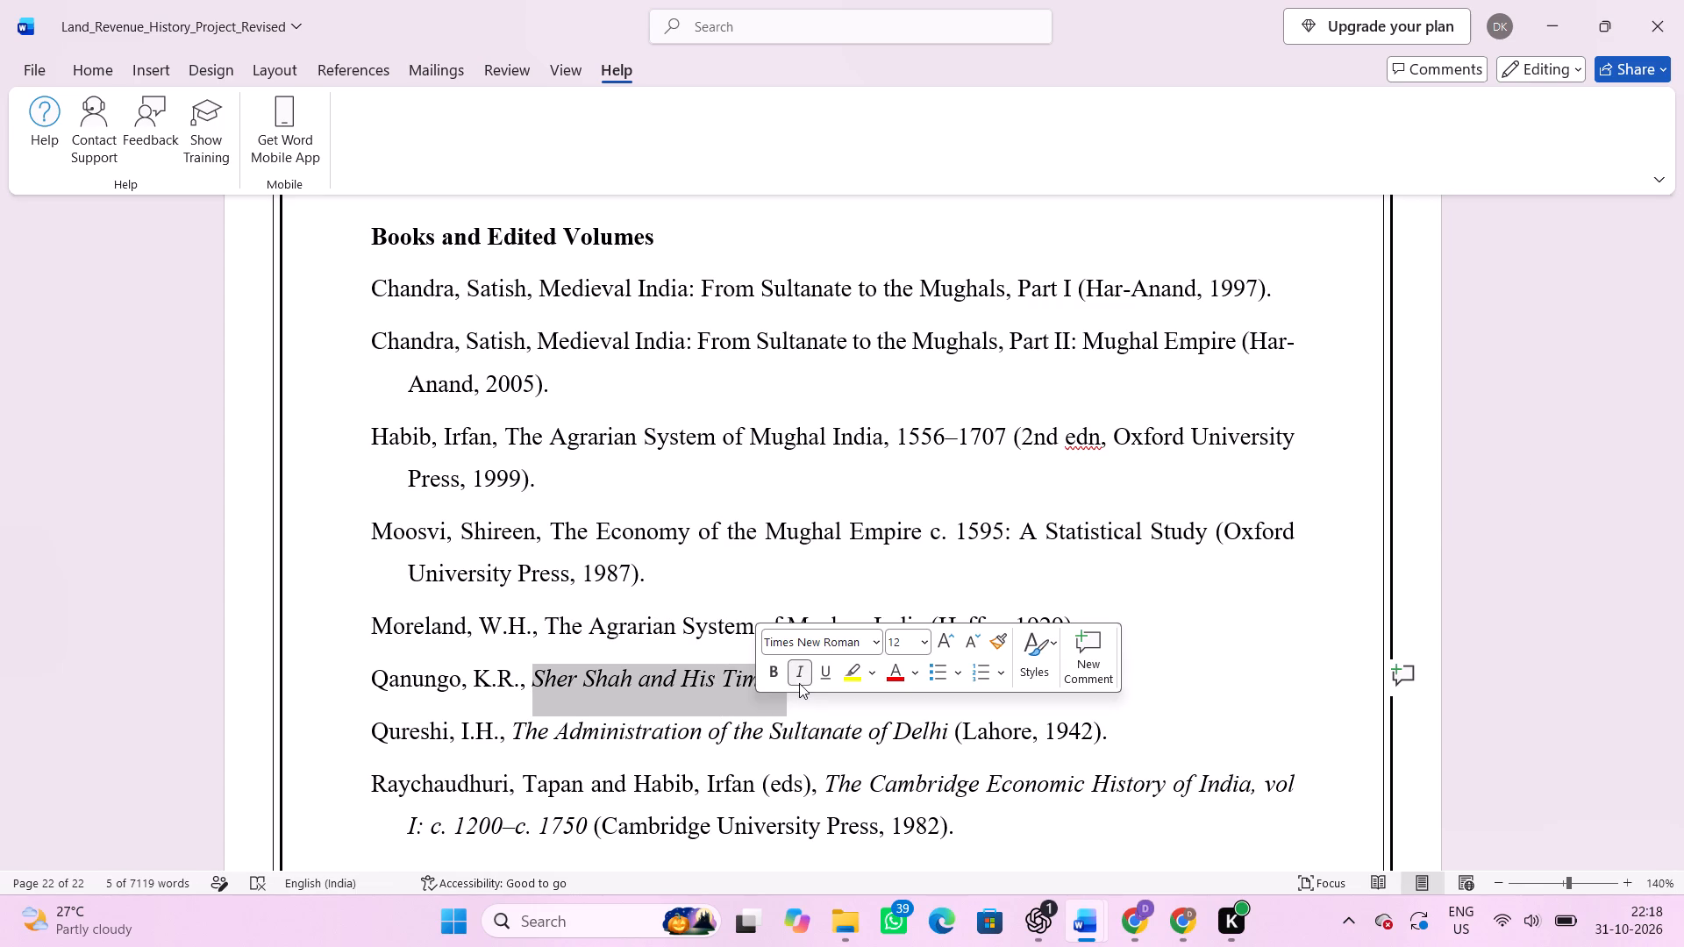
{"action": "left_click", "coordinate": [799, 683]}
Remove the italics from the bibliography title "The Administration of the Sultanate of Delhi".
{"action": "left_click_drag", "start_coordinate": [512, 739], "coordinate": [634, 754]}
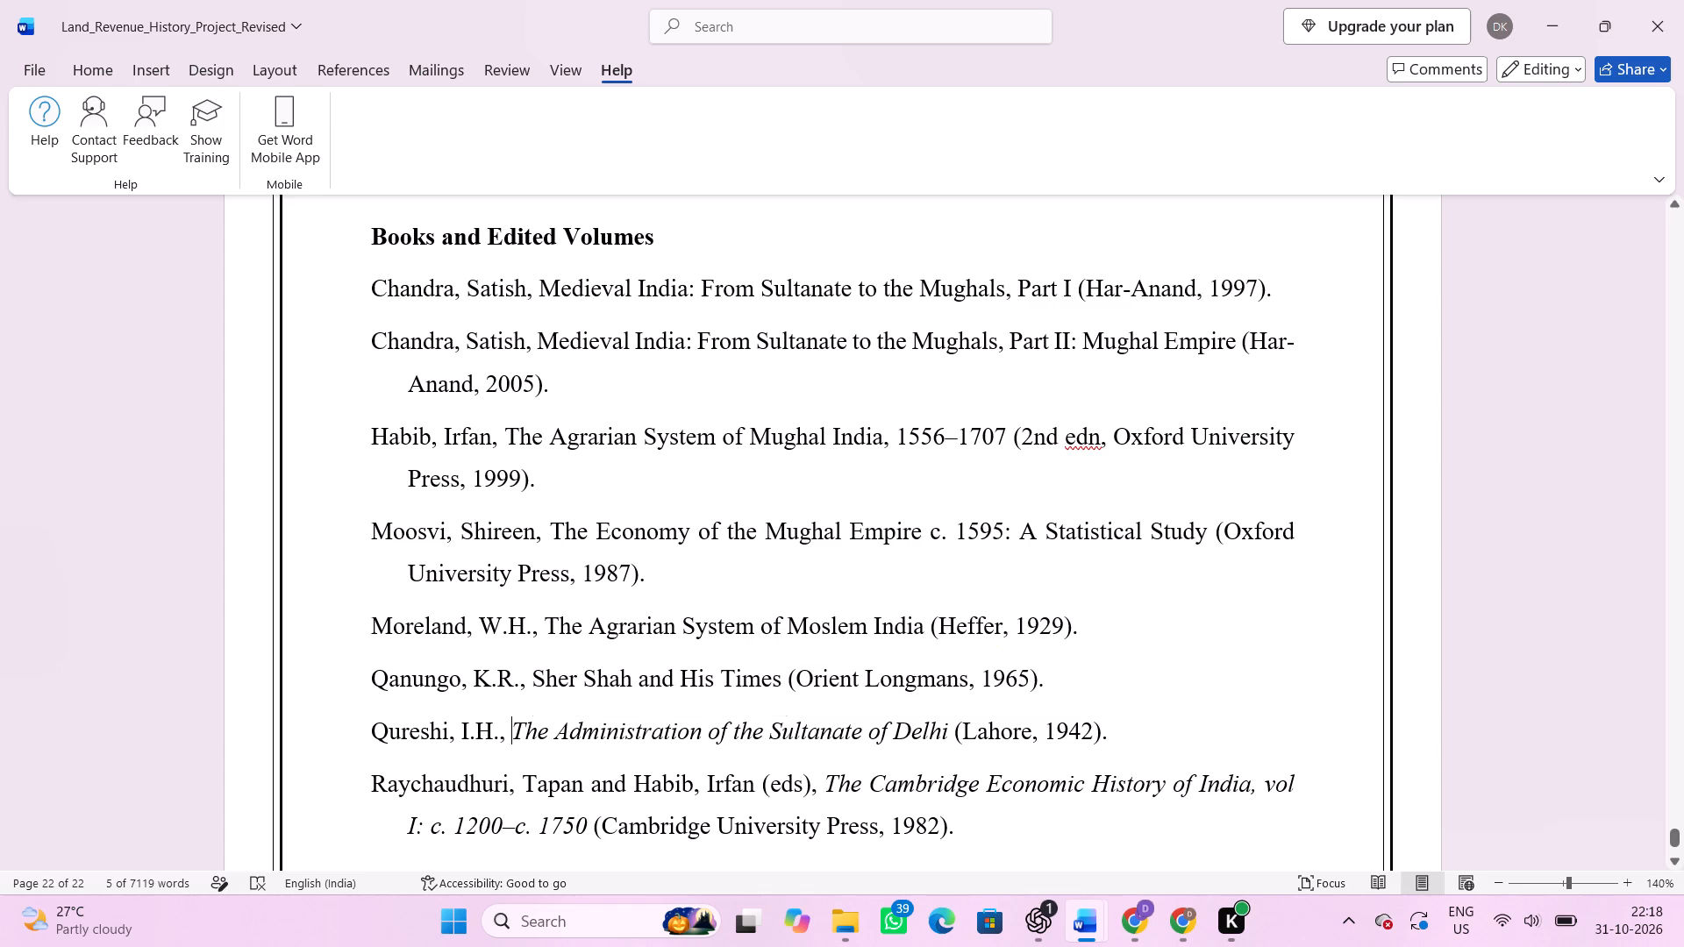
{"action": "left_click_drag", "start_coordinate": [634, 754], "coordinate": [926, 749]}
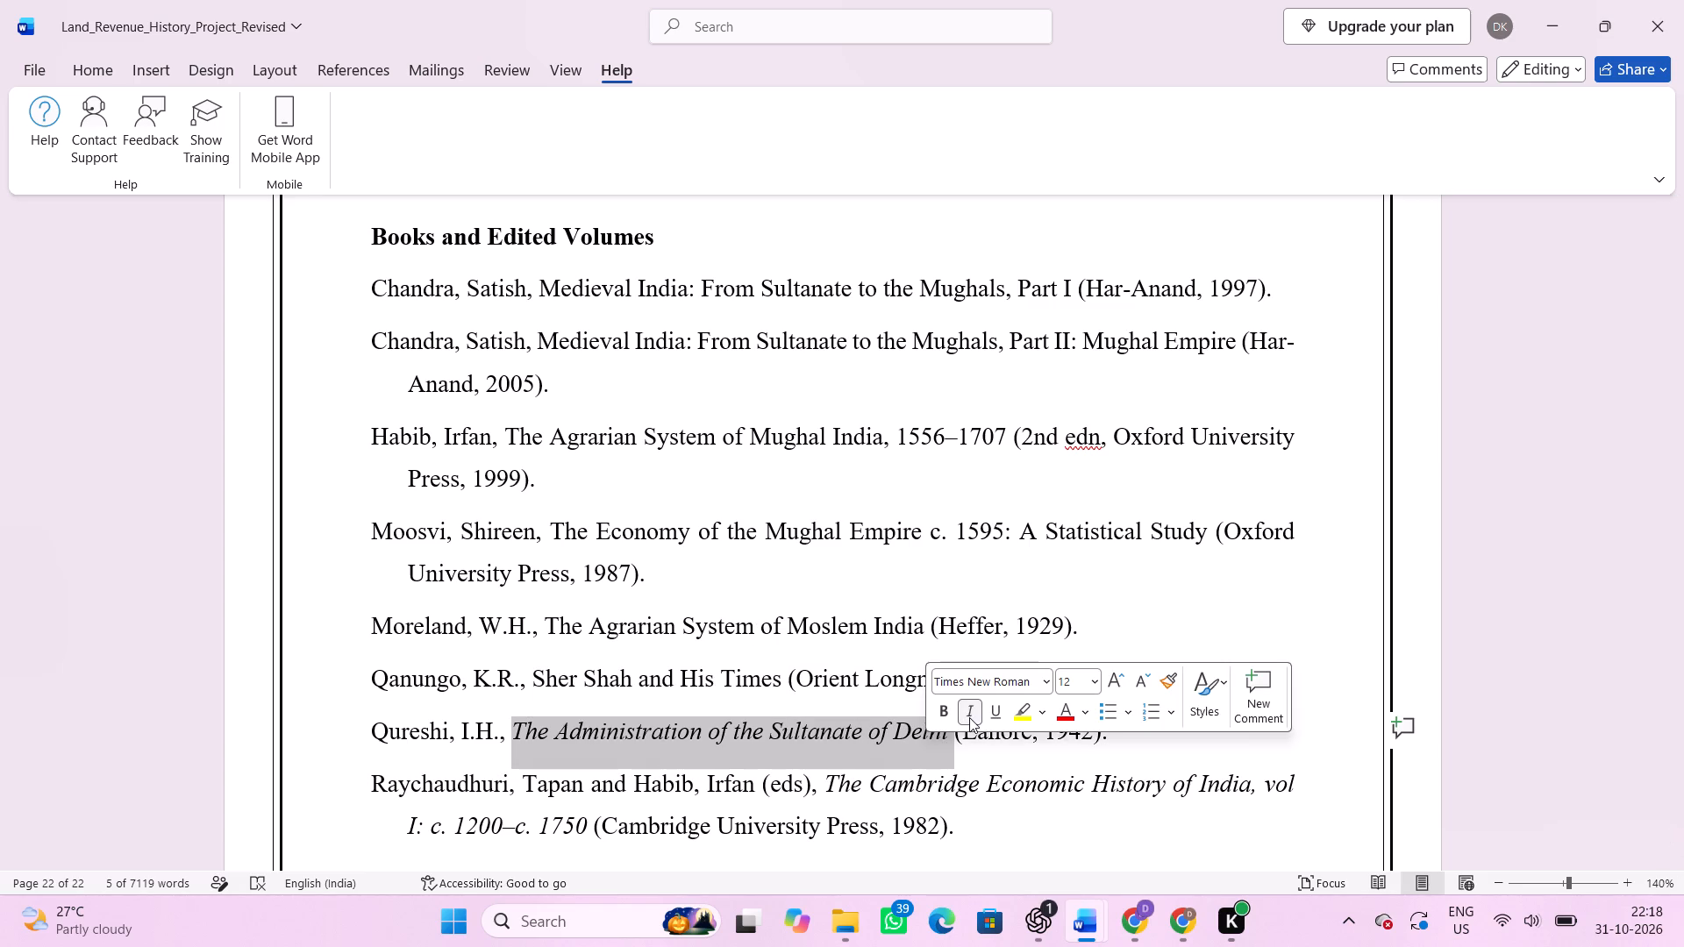
{"action": "left_click", "coordinate": [969, 717]}
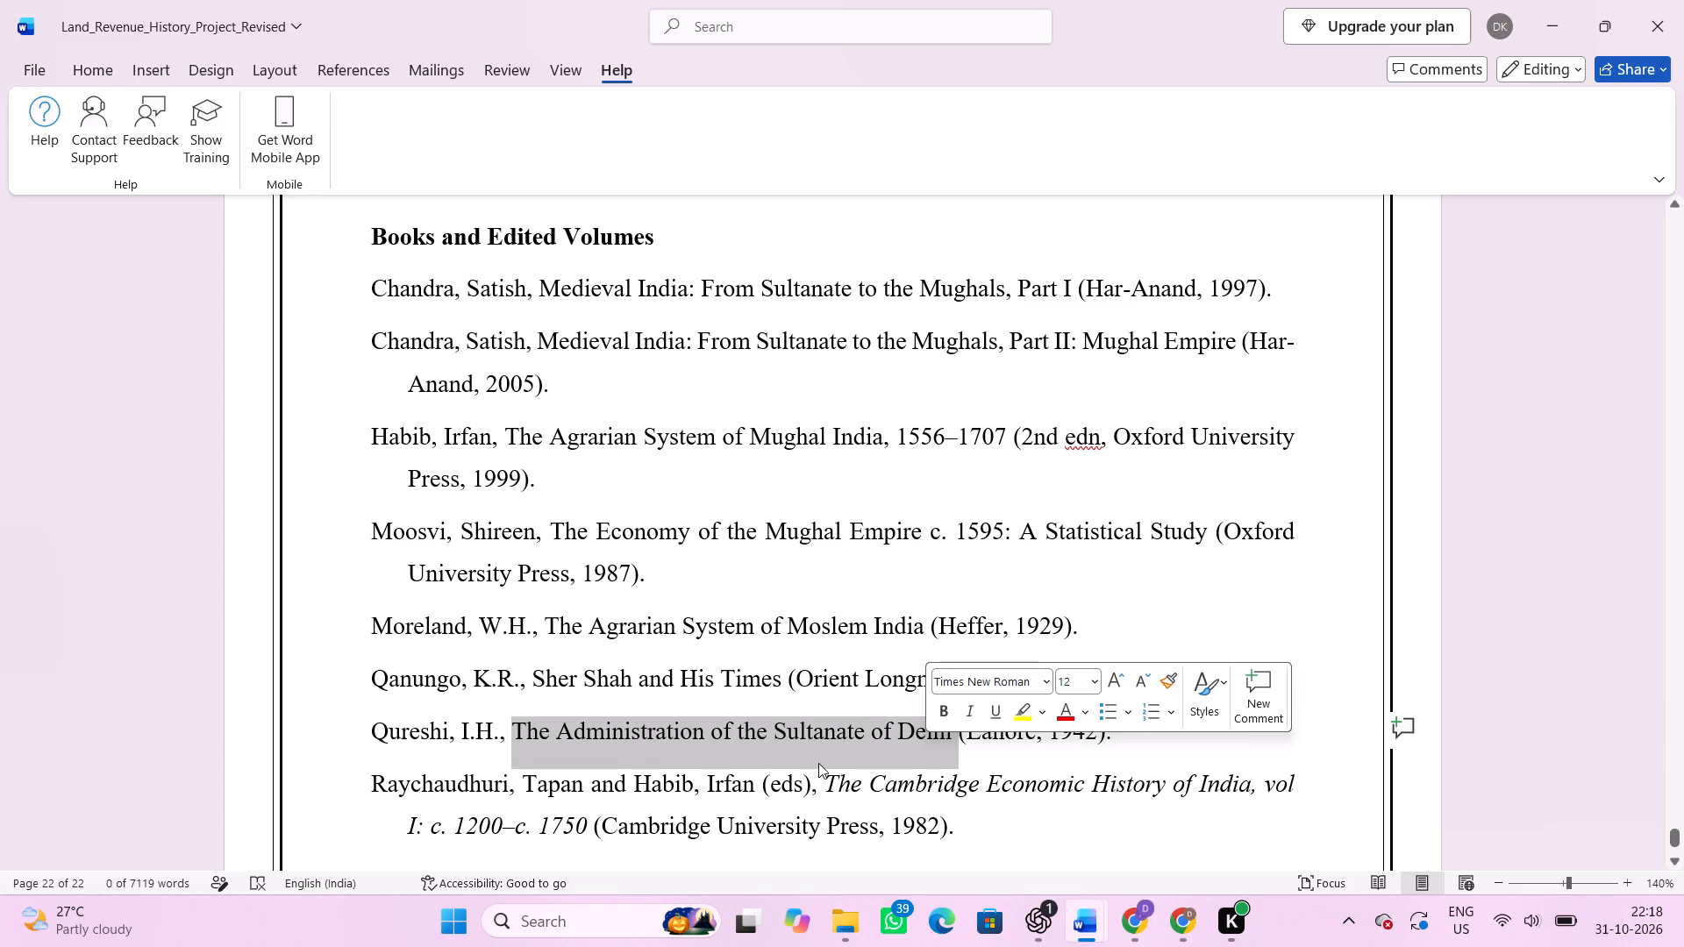
Remove the italics from "The Cambridge Economic History of India, vol I: c. 1200–c. 1750" in the last Books and Edited Volumes entry.
{"action": "left_click_drag", "start_coordinate": [831, 792], "coordinate": [859, 813]}
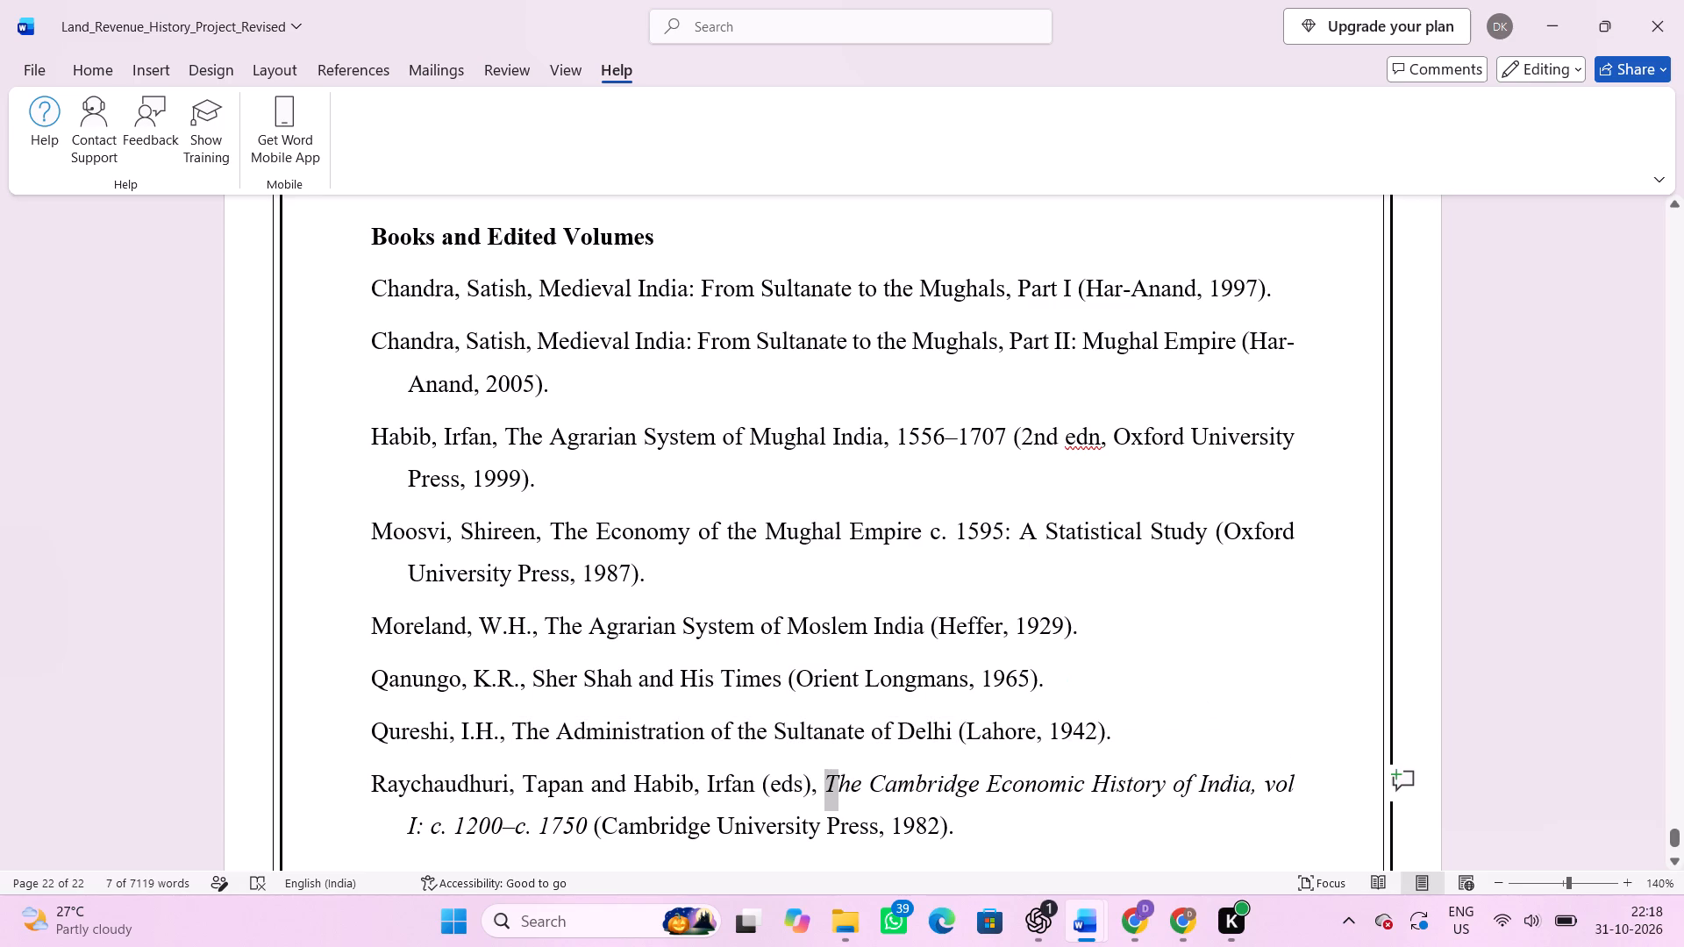
{"action": "left_click_drag", "start_coordinate": [859, 813], "coordinate": [856, 879]}
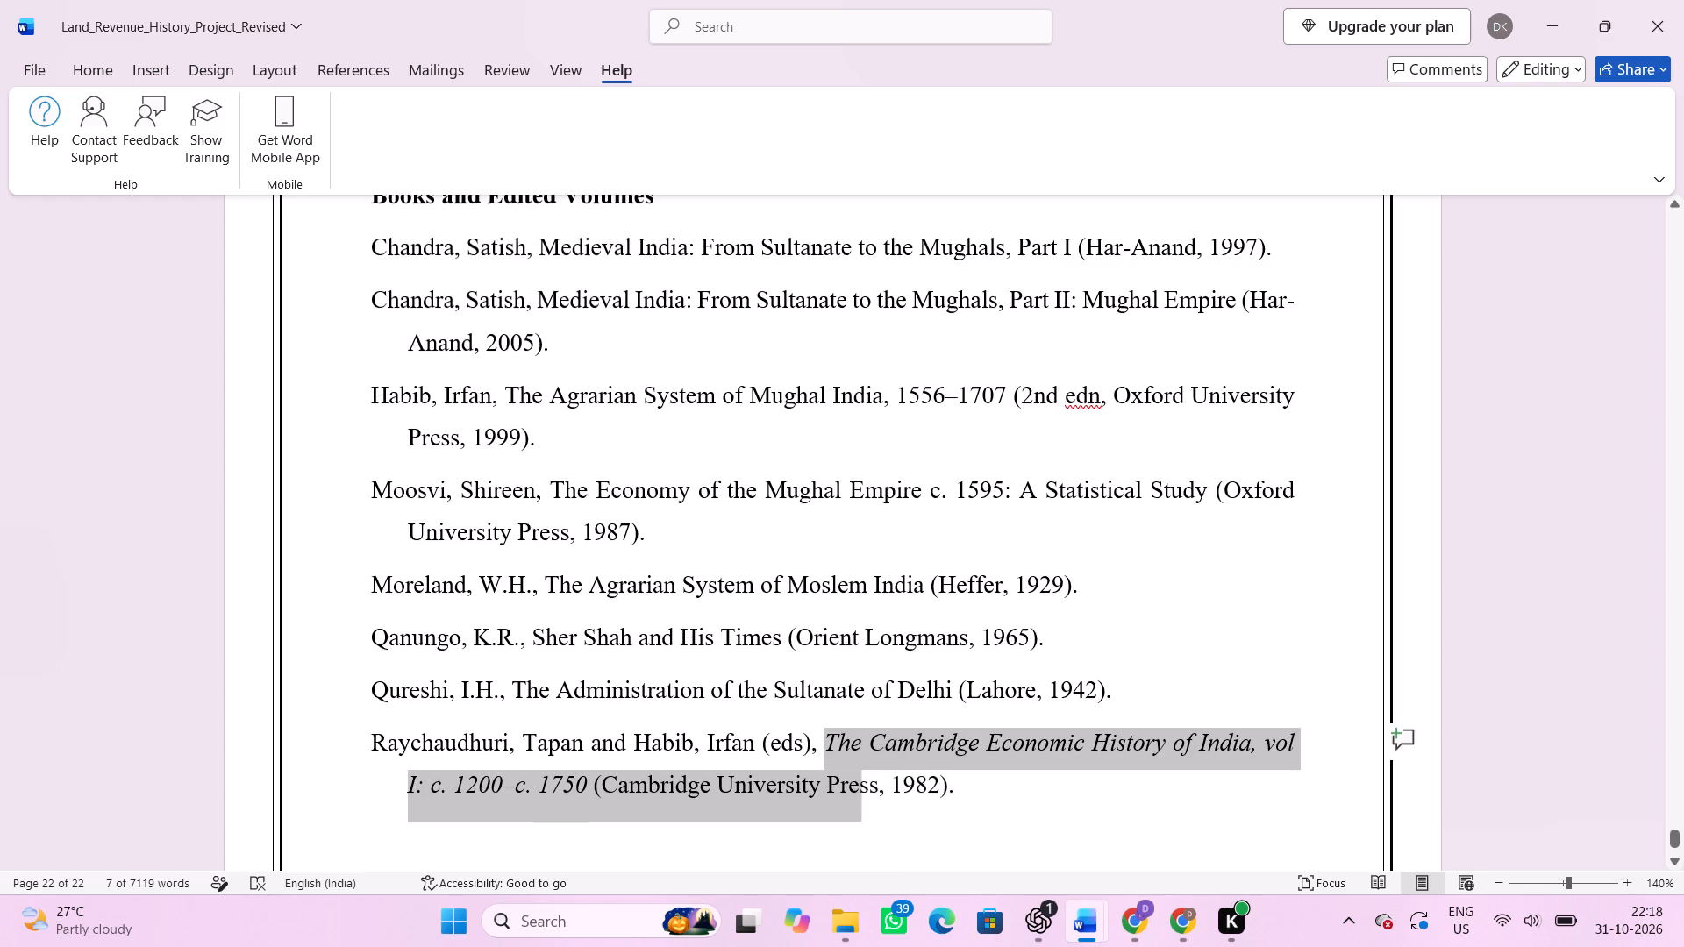
{"action": "left_click_drag", "start_coordinate": [856, 879], "coordinate": [572, 808]}
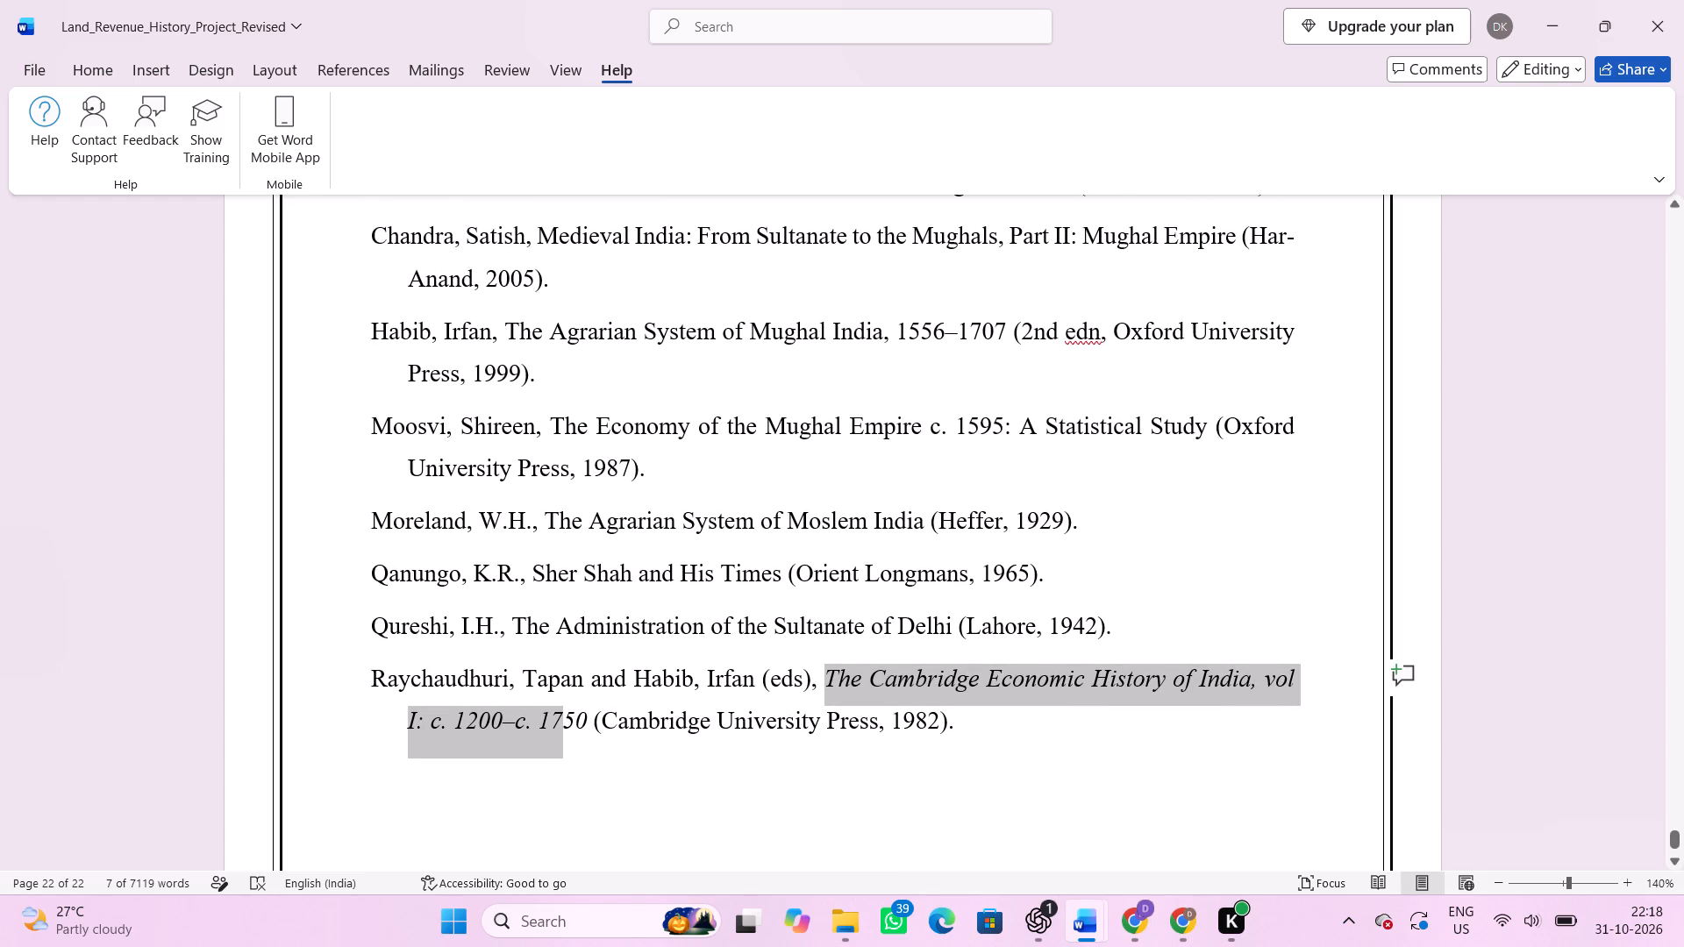
{"action": "left_click_drag", "start_coordinate": [572, 808], "coordinate": [591, 821]}
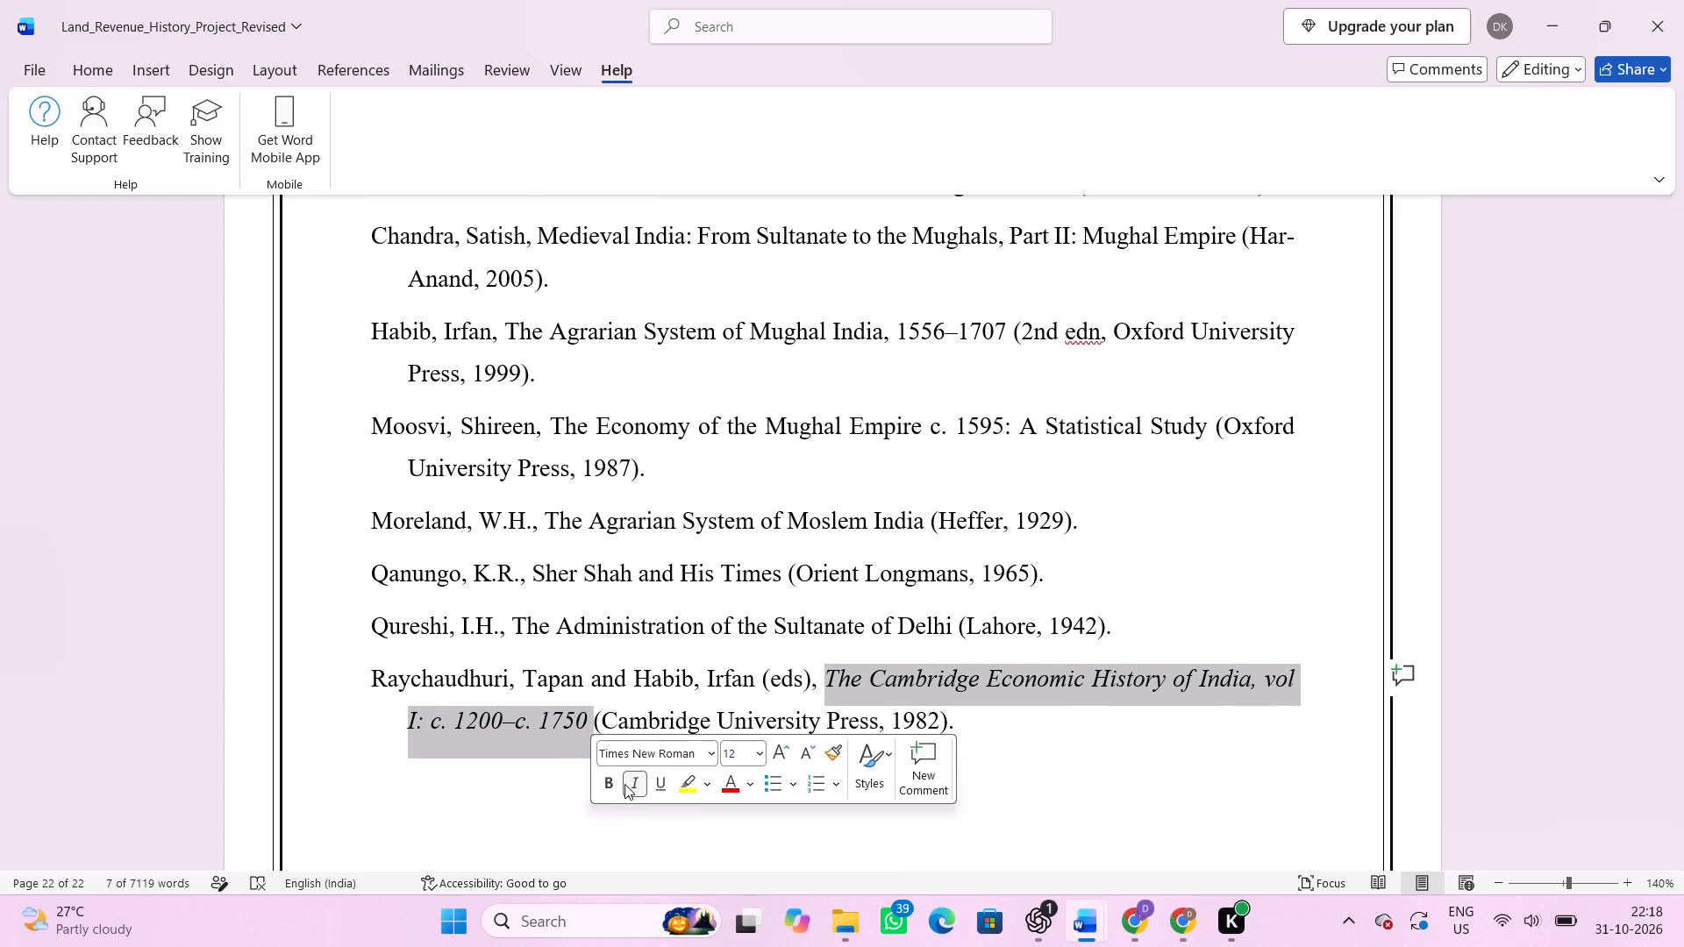
{"action": "left_click", "coordinate": [624, 784]}
{"action": "left_click", "coordinate": [1153, 731]}
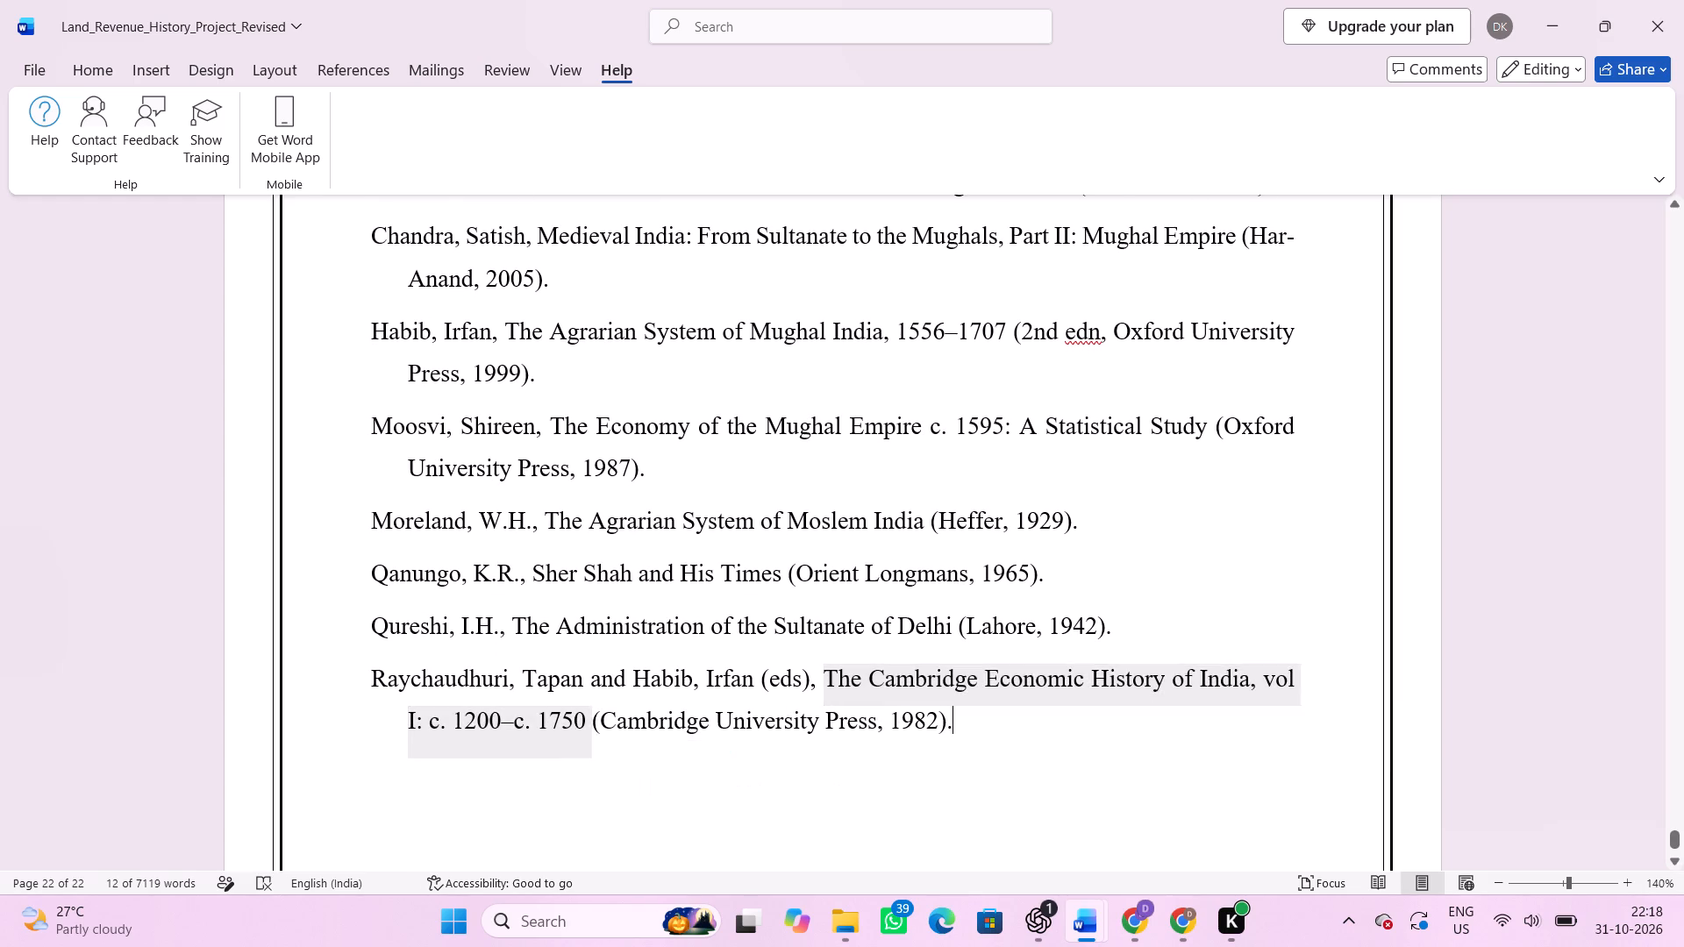
Under Primary Sources, remove the italics from "Tarikh-i-Sher Shahi" and "The History of India as Told by Its Own Historians, vol IV" in the Sarwani entry.
{"action": "scroll", "coordinate": [952, 765], "scroll_direction": "down", "scroll_amount": 3}
{"action": "scroll", "coordinate": [952, 765], "scroll_direction": "up", "scroll_amount": 2}
{"action": "scroll", "coordinate": [952, 765], "scroll_direction": "down", "scroll_amount": 1, "text": "ctrl"}
{"action": "scroll", "coordinate": [952, 765], "scroll_direction": "up", "scroll_amount": 1}
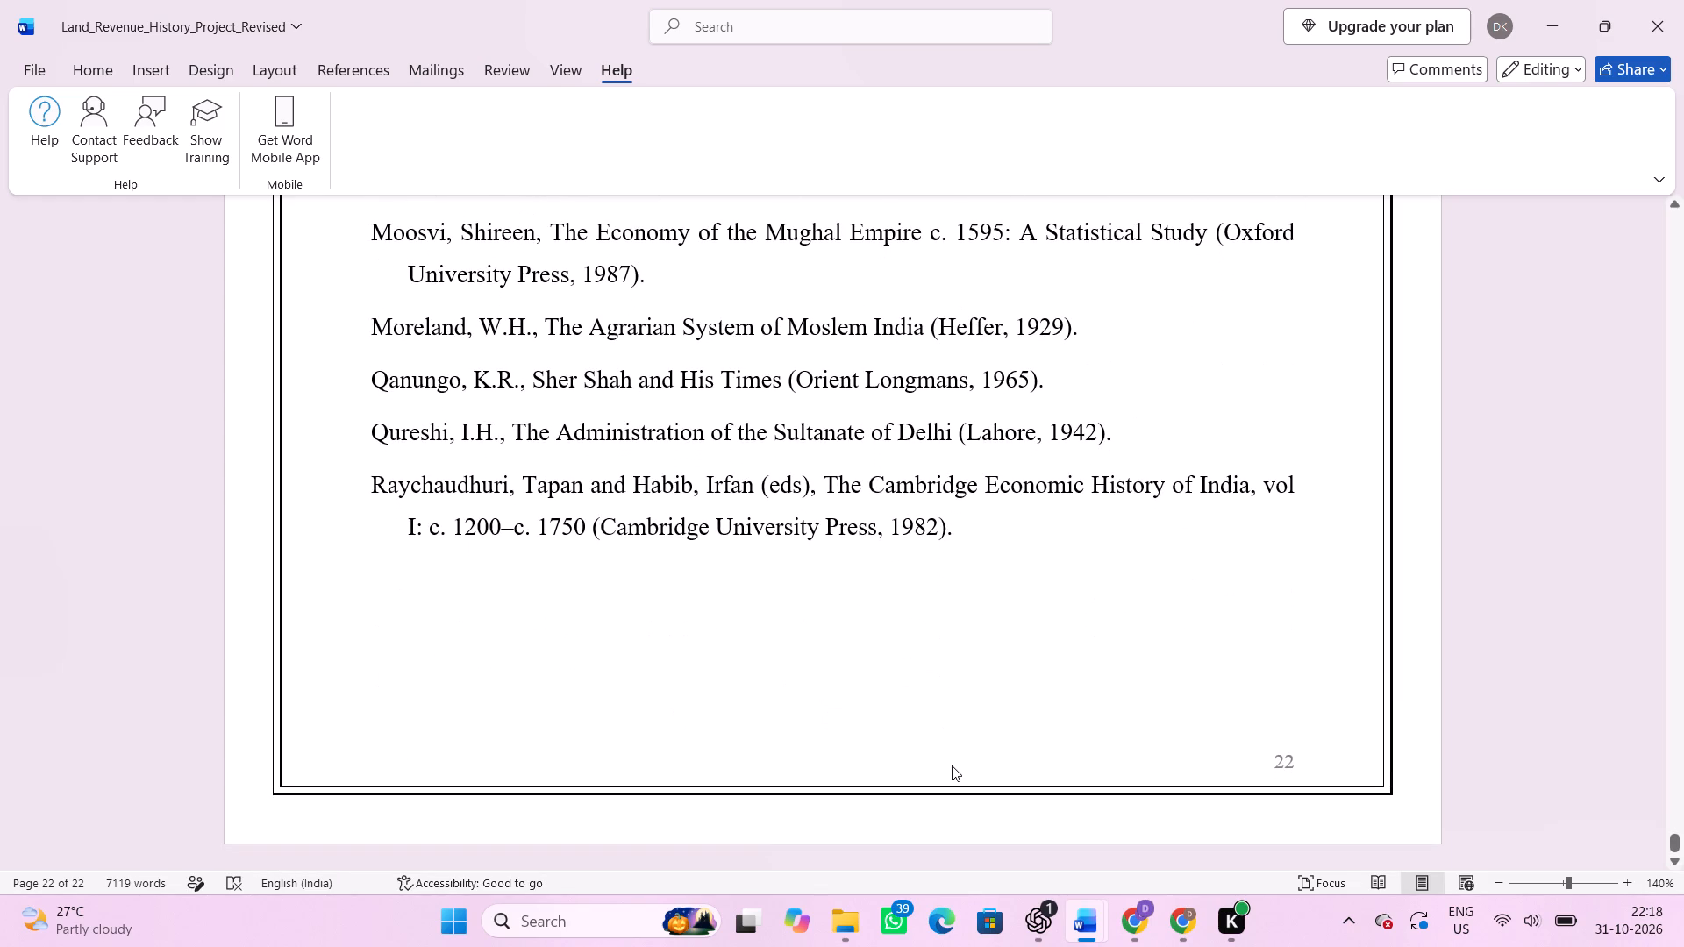
{"action": "scroll", "coordinate": [784, 665], "scroll_direction": "up", "scroll_amount": 2}
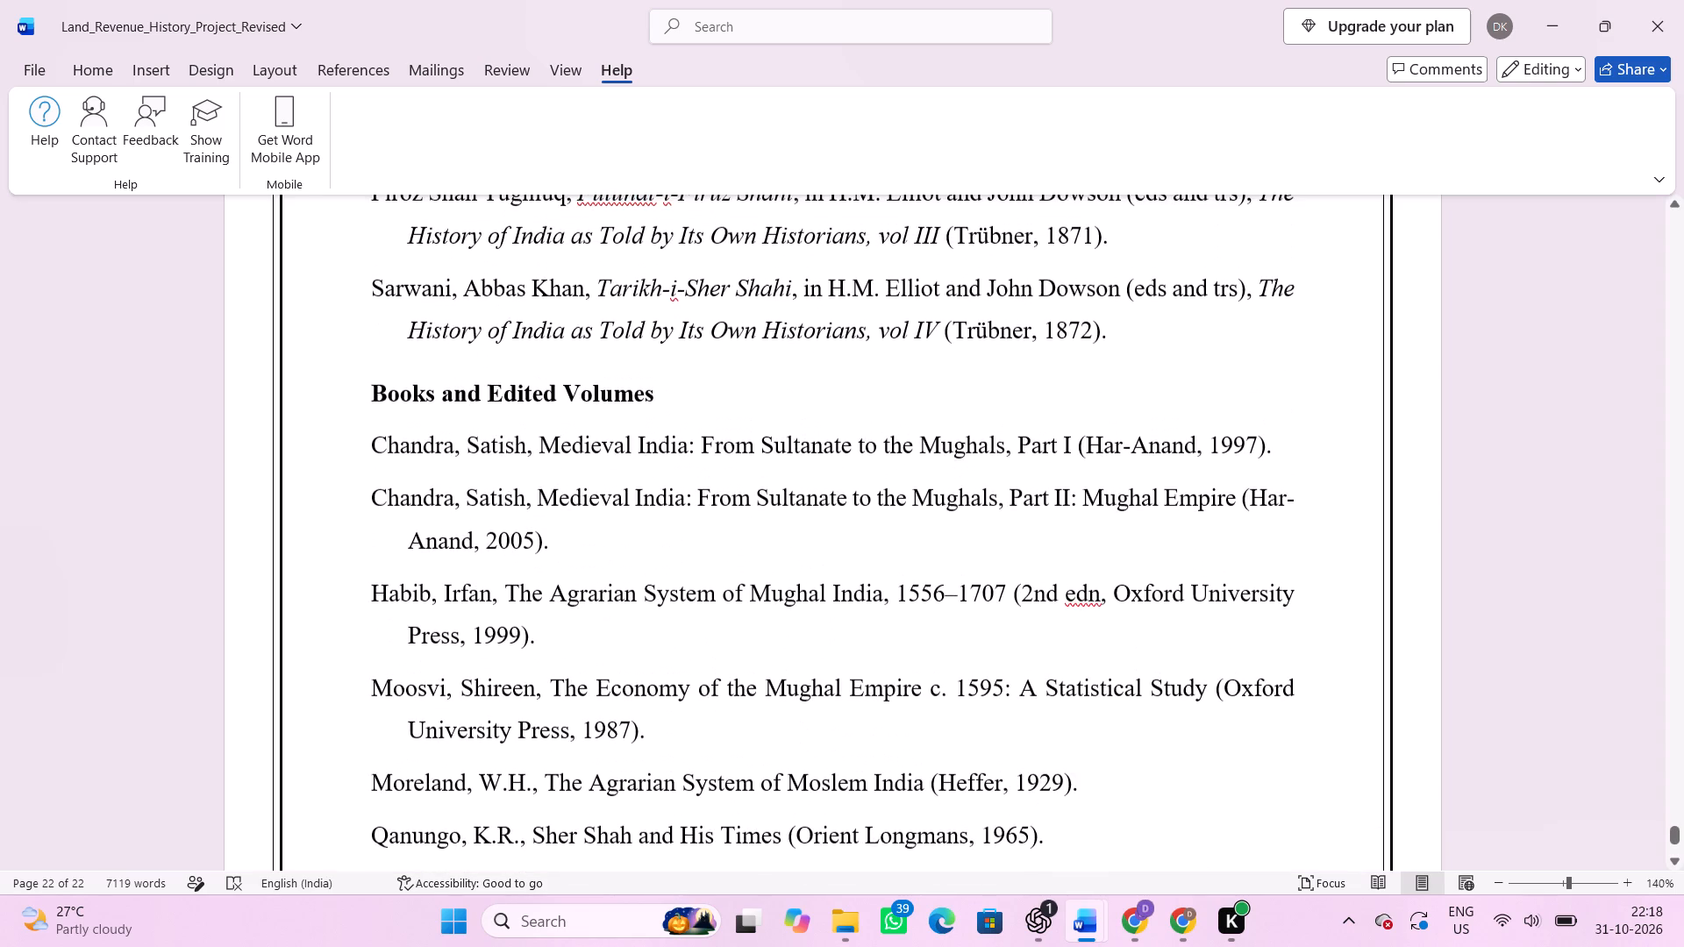
{"action": "scroll", "coordinate": [776, 694], "scroll_direction": "up", "scroll_amount": 2}
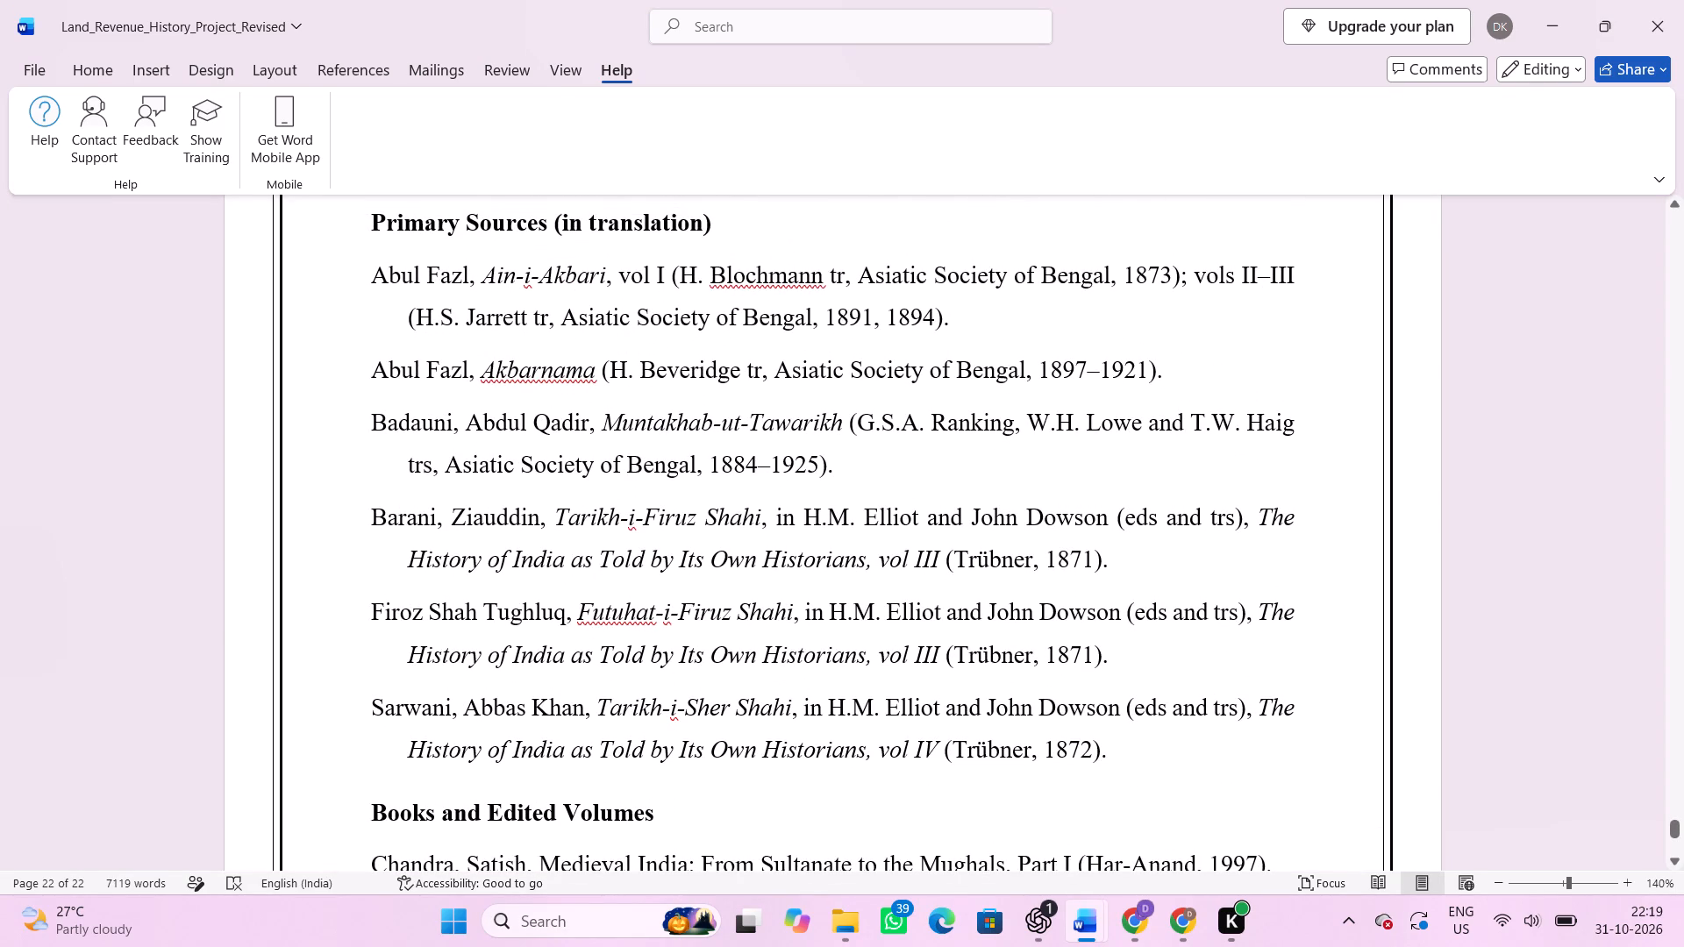
{"action": "left_click_drag", "start_coordinate": [603, 706], "coordinate": [847, 673]}
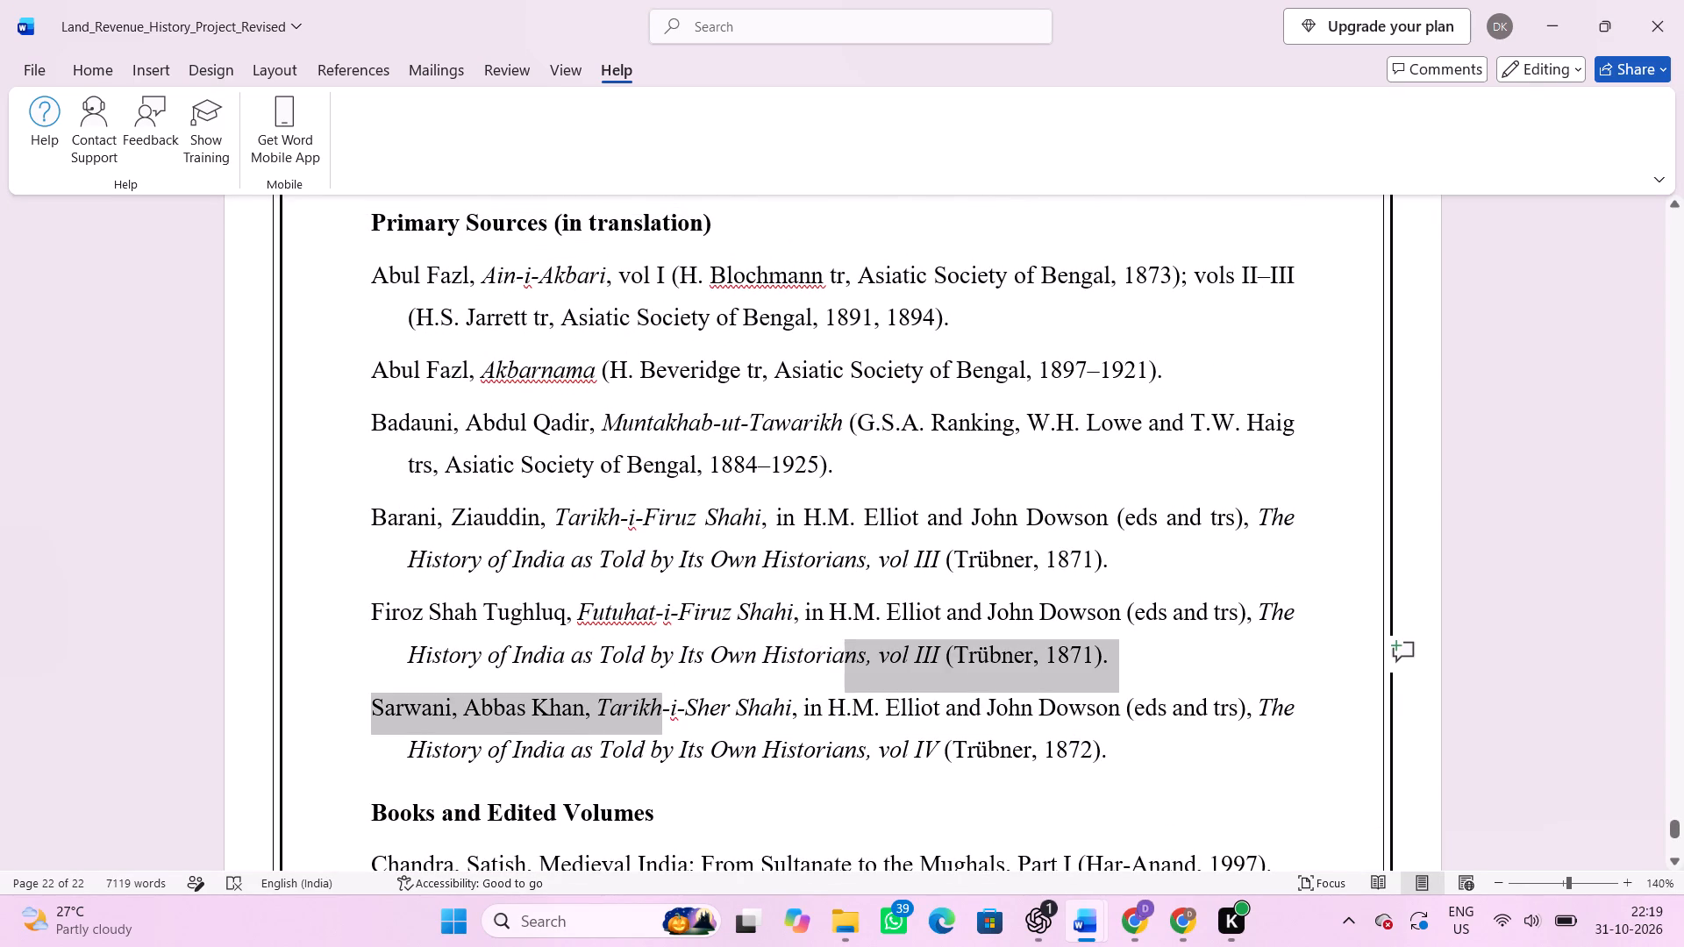
{"action": "left_click_drag", "start_coordinate": [847, 673], "coordinate": [793, 719]}
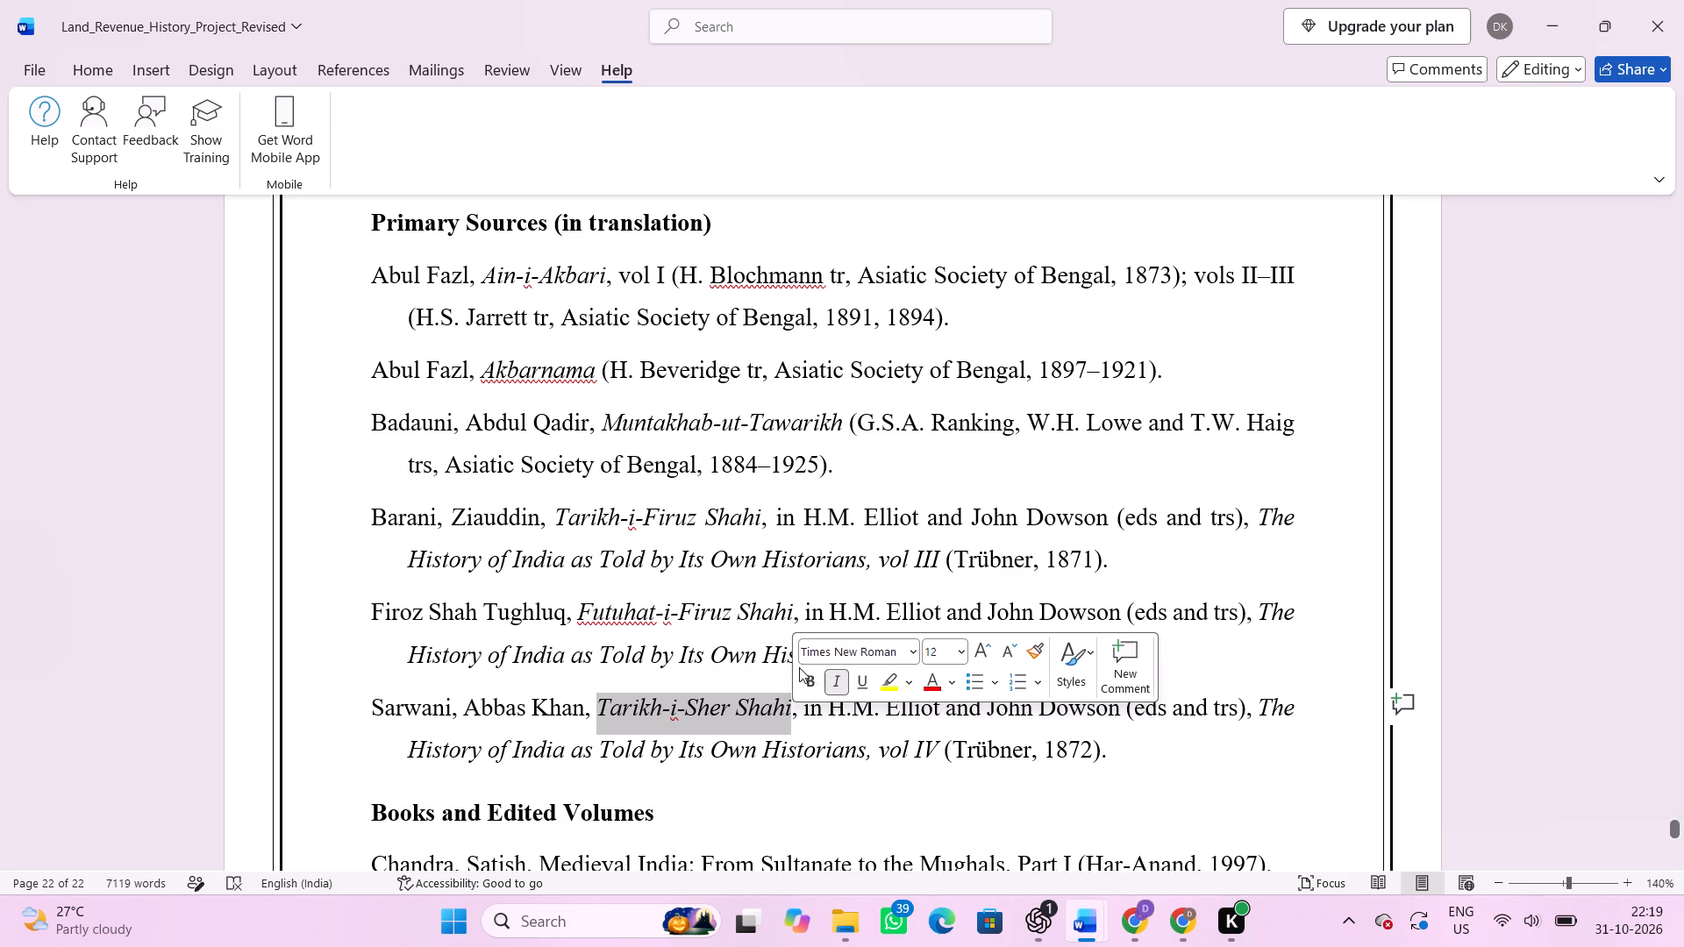
{"action": "left_click", "coordinate": [832, 675]}
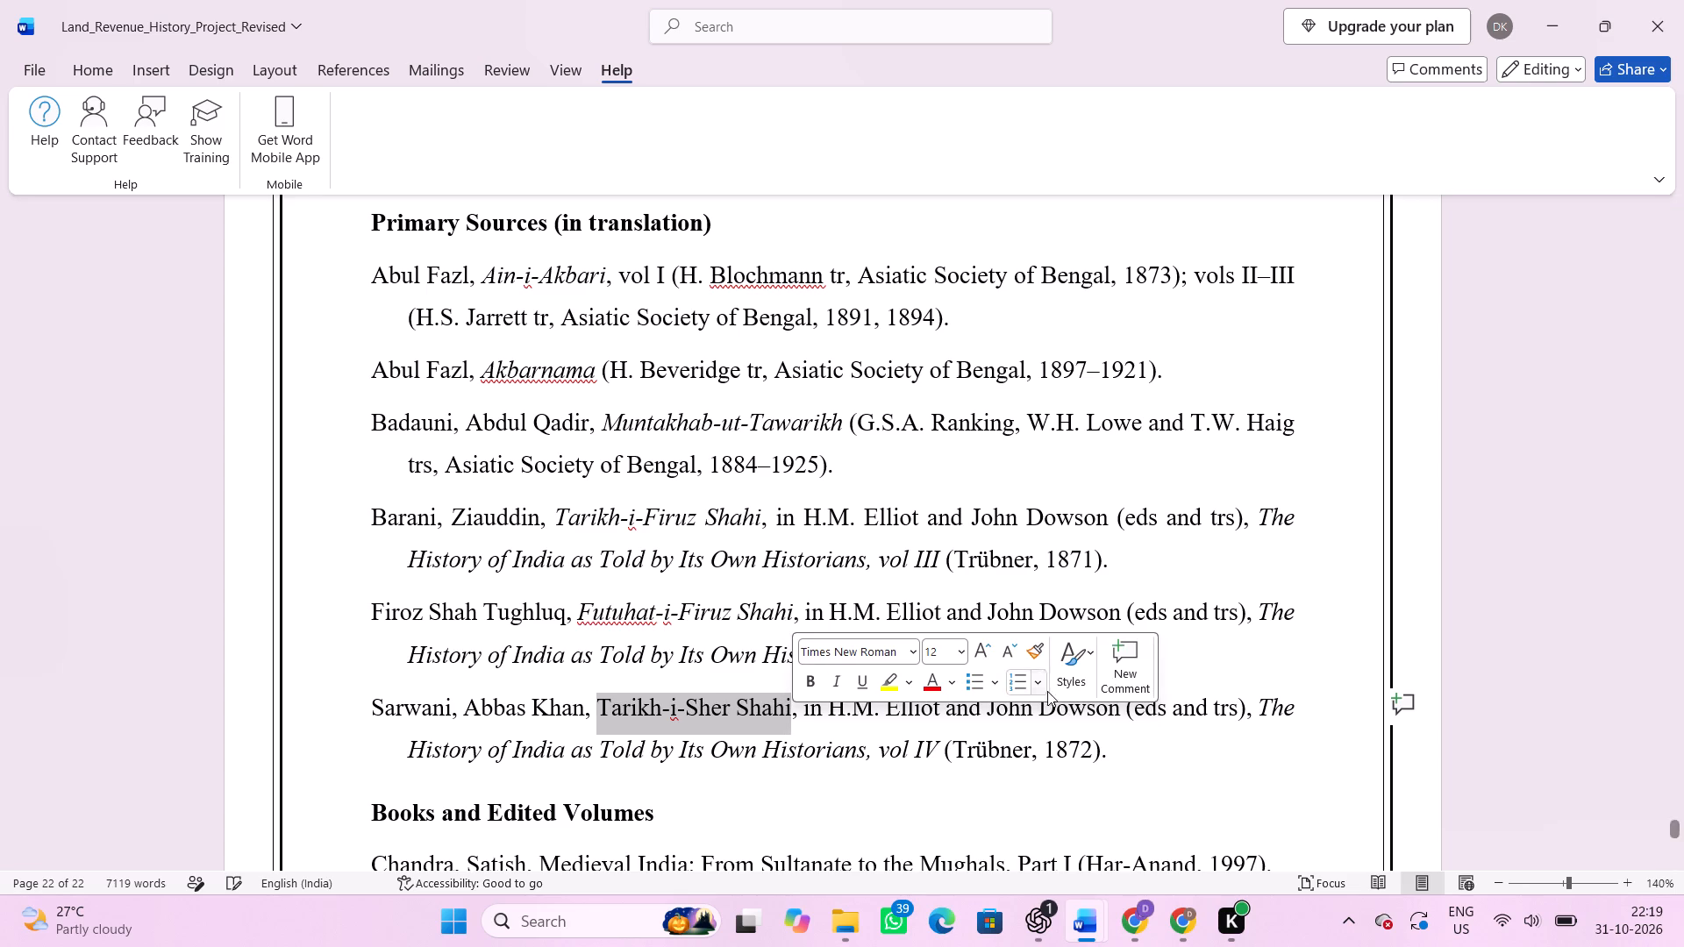
{"action": "left_click", "coordinate": [1210, 738]}
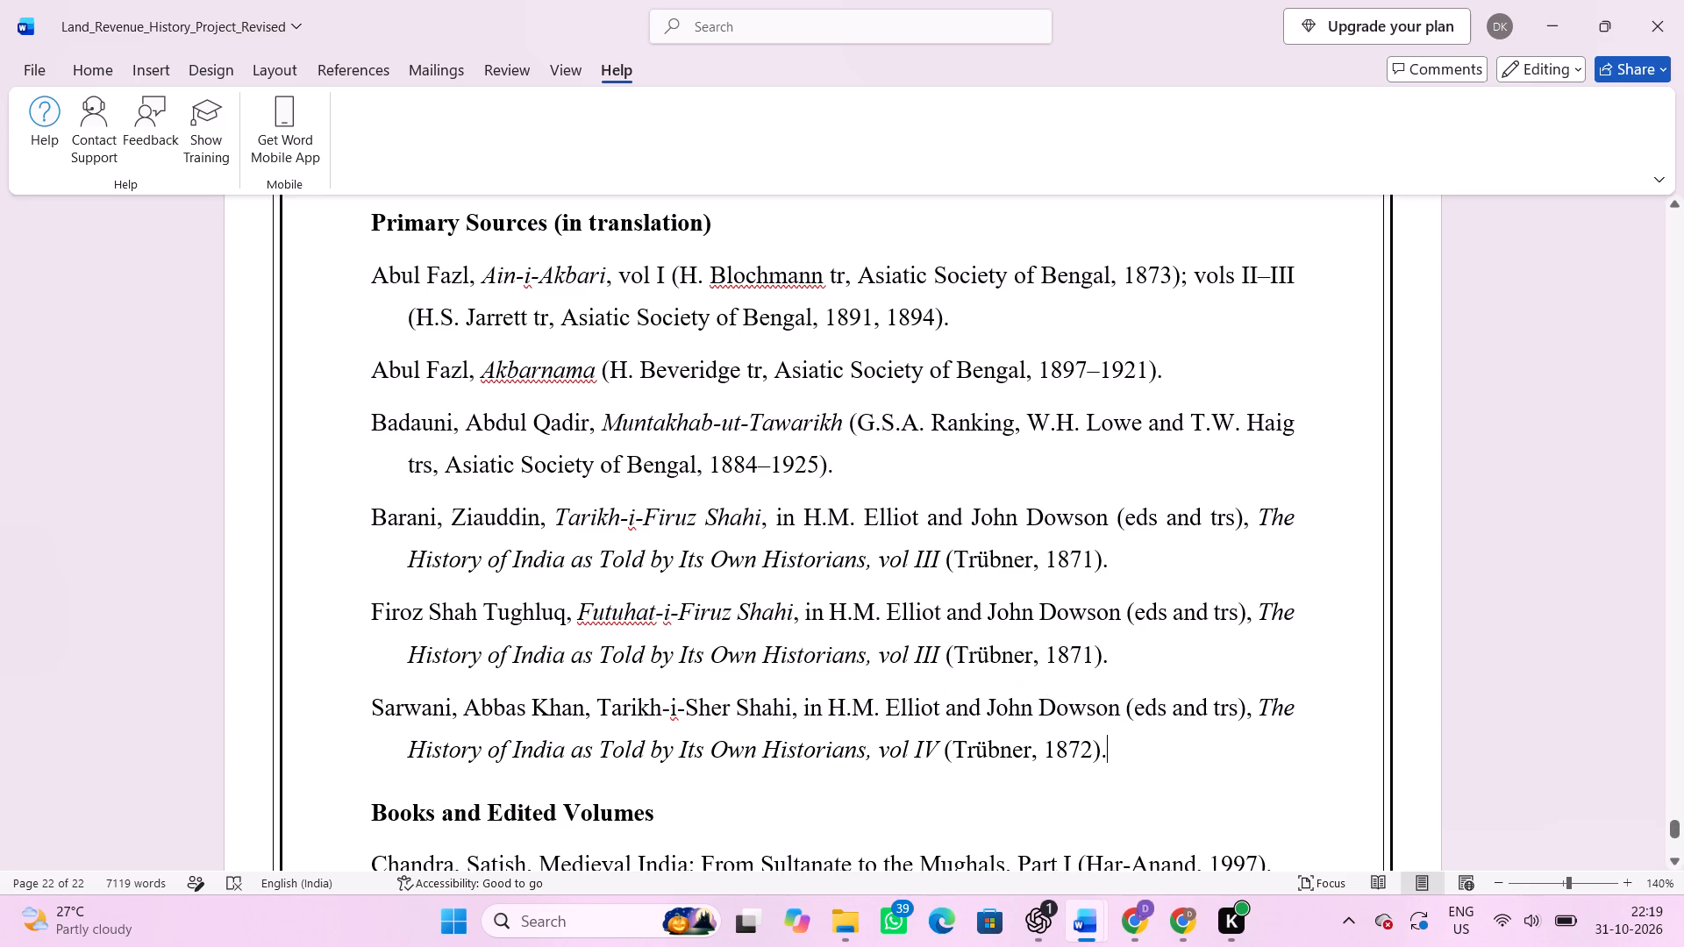
{"action": "left_click_drag", "start_coordinate": [1261, 711], "coordinate": [1057, 673]}
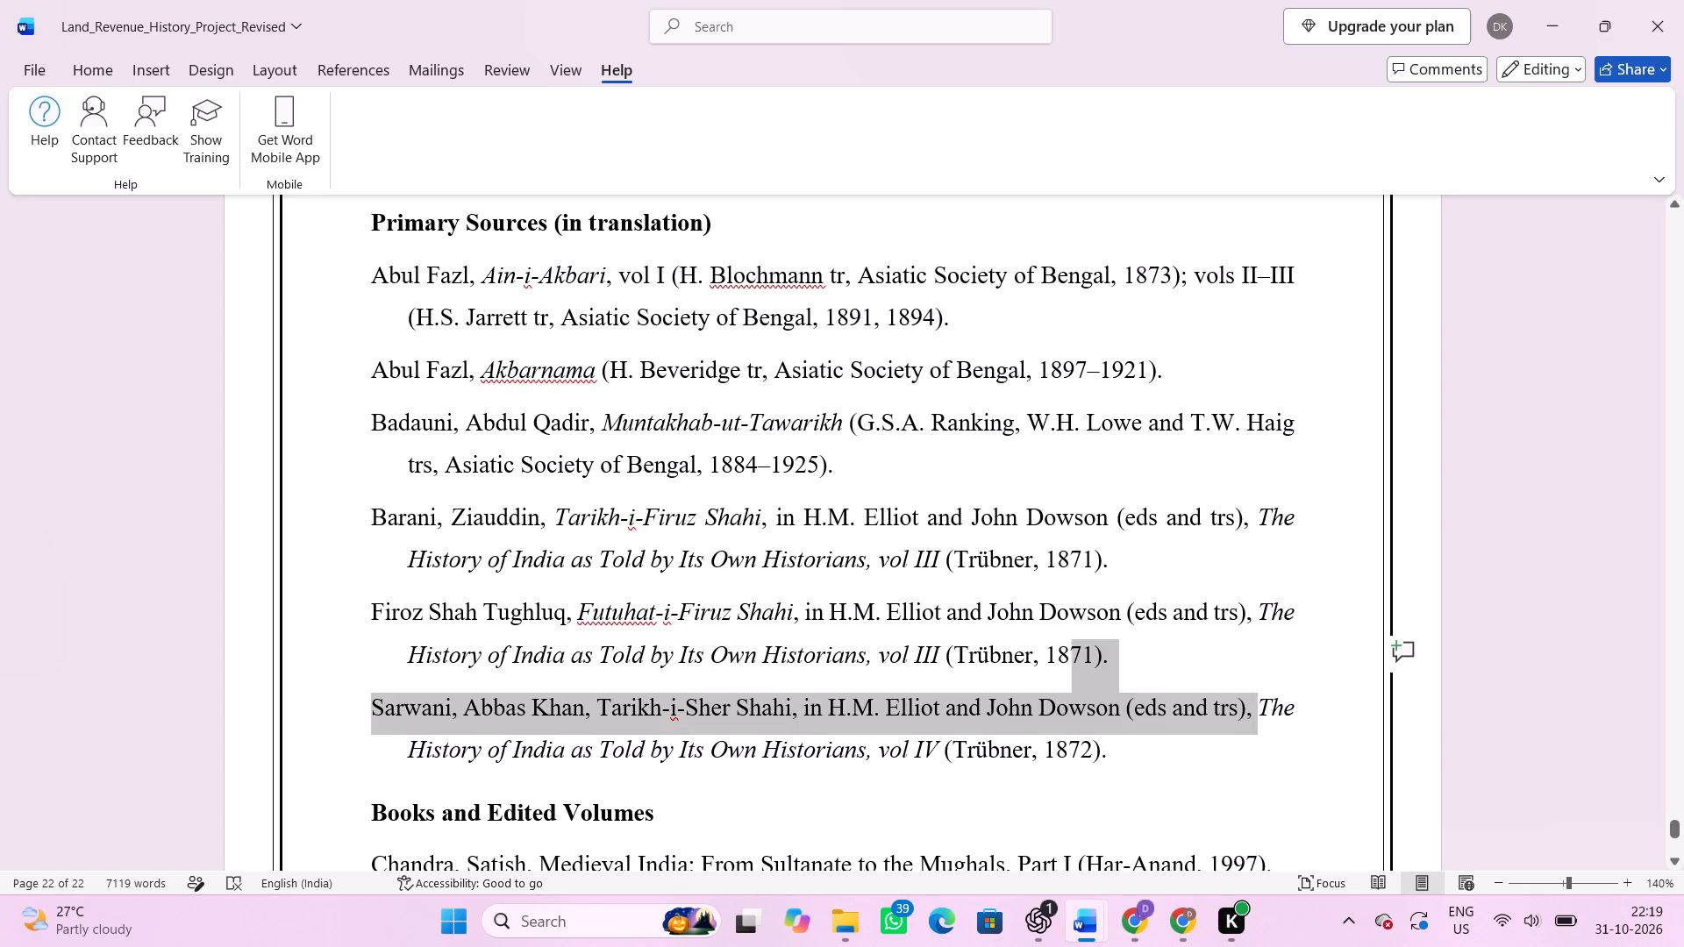
{"action": "left_click_drag", "start_coordinate": [1057, 673], "coordinate": [928, 670]}
{"action": "left_click", "coordinate": [964, 628]}
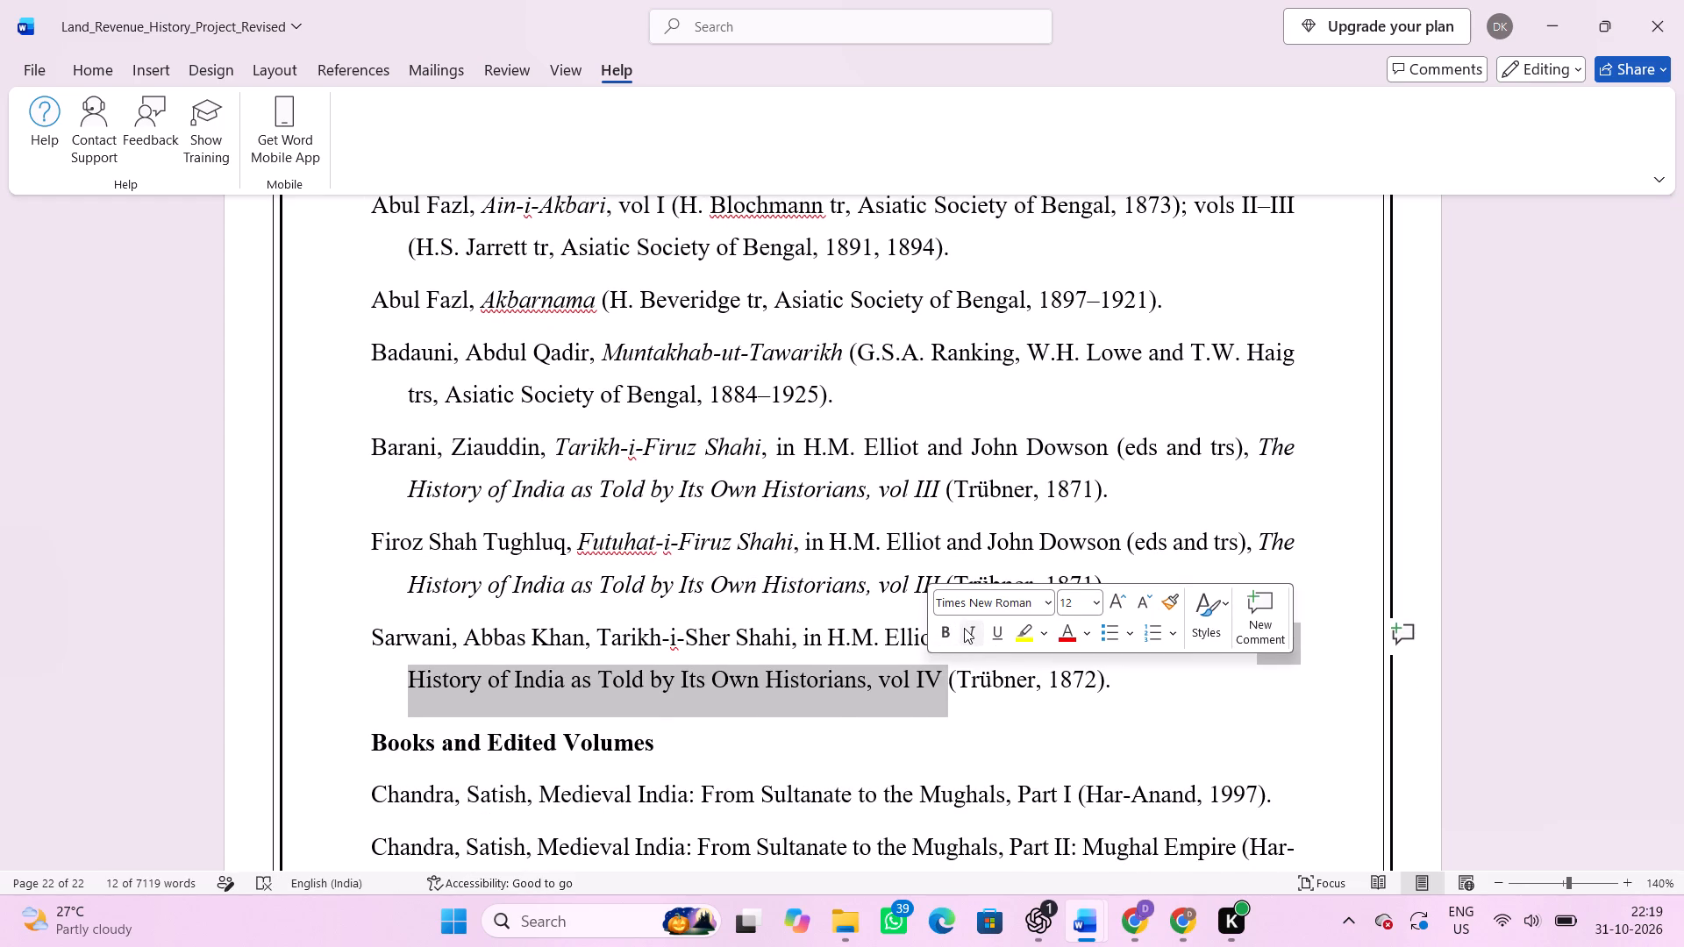
Remove the italics from "Futuhat-i-Firuz Shahi" and "The History of India as Told by Its Own Historians, vol III" in the Firoz Shah Tughluq entry.
{"action": "scroll", "coordinate": [811, 724], "scroll_direction": "up", "scroll_amount": 1}
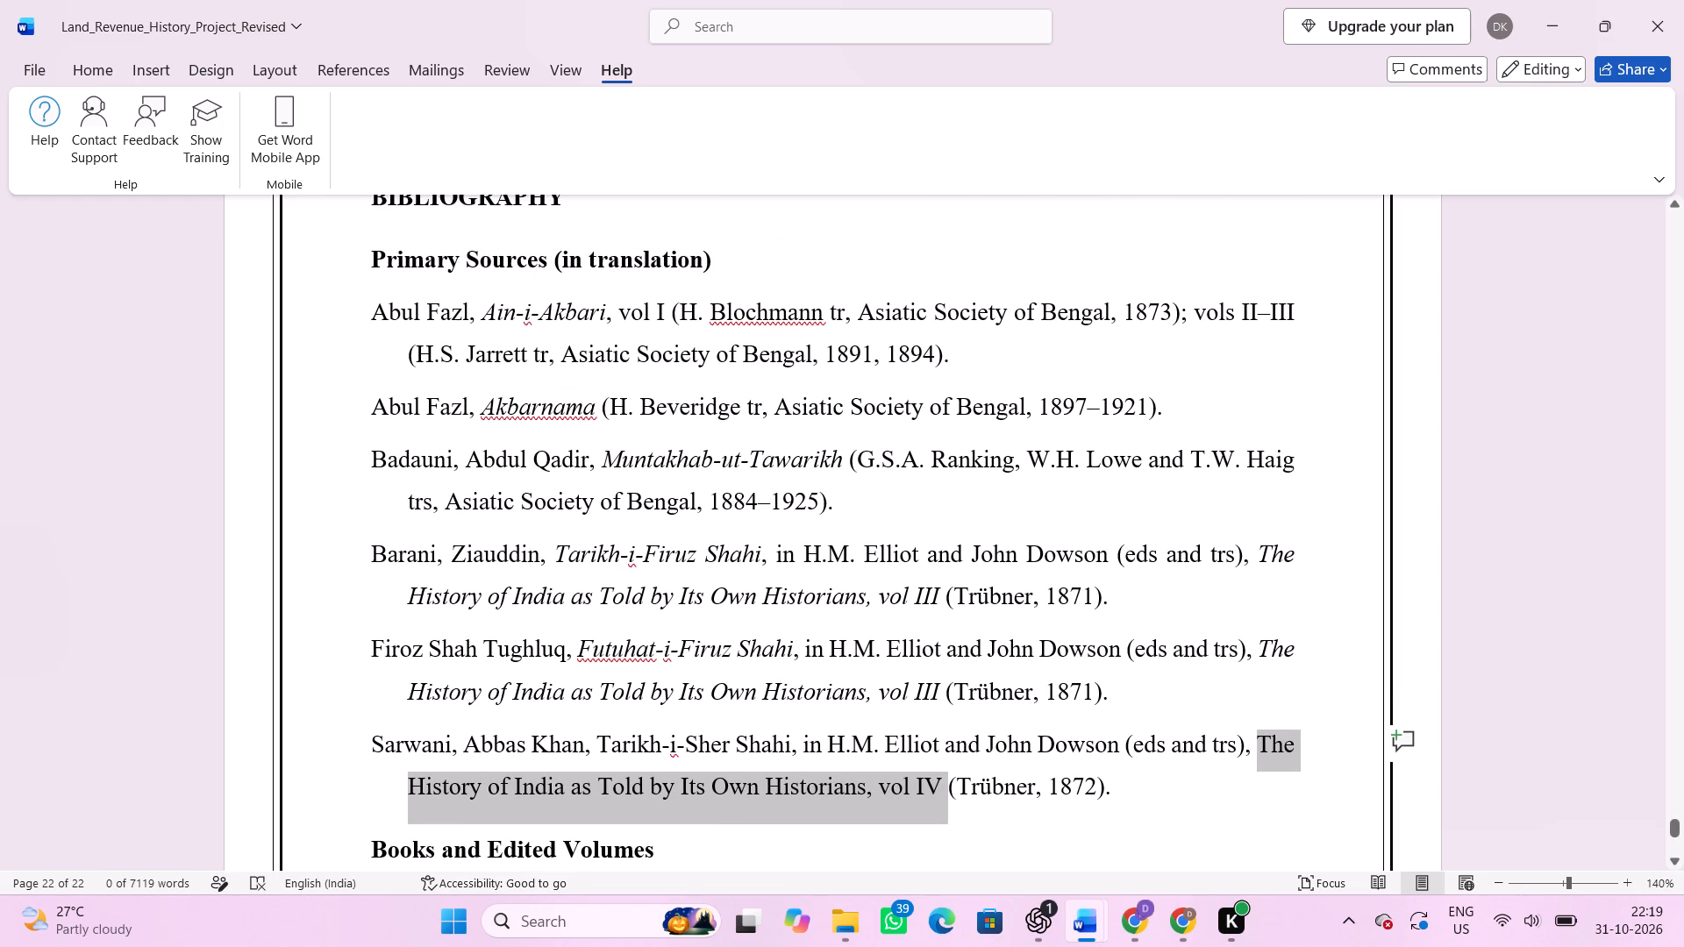
{"action": "left_click_drag", "start_coordinate": [574, 652], "coordinate": [768, 639]}
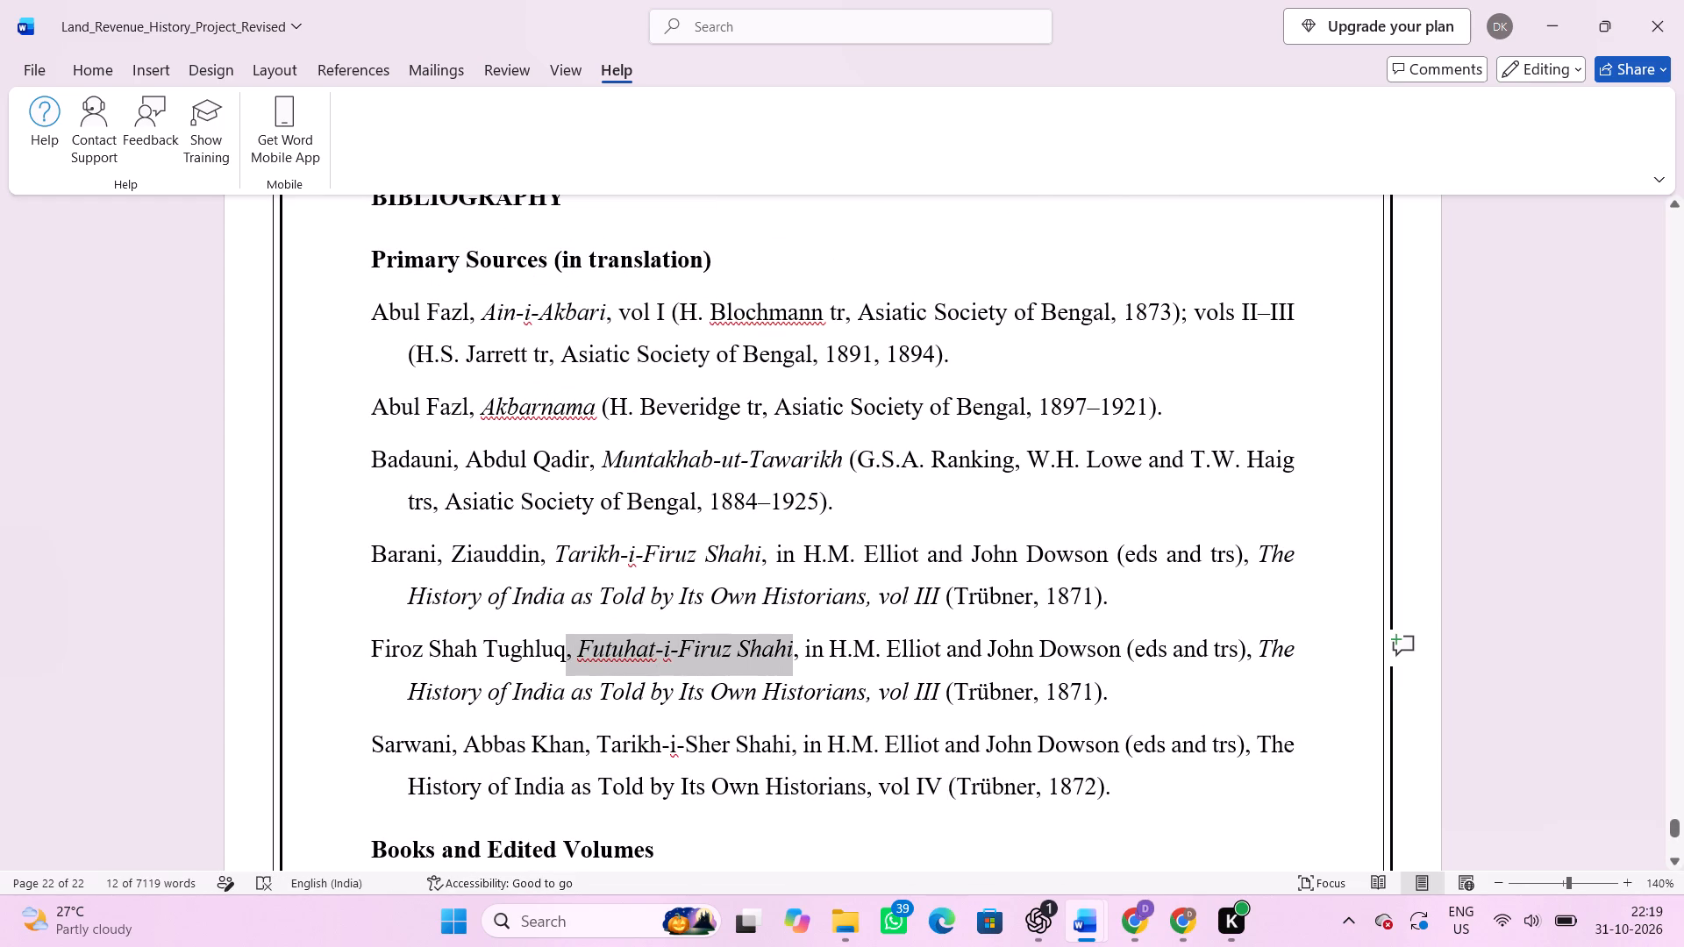
{"action": "left_click_drag", "start_coordinate": [768, 639], "coordinate": [800, 654]}
{"action": "left_click", "coordinate": [834, 614]}
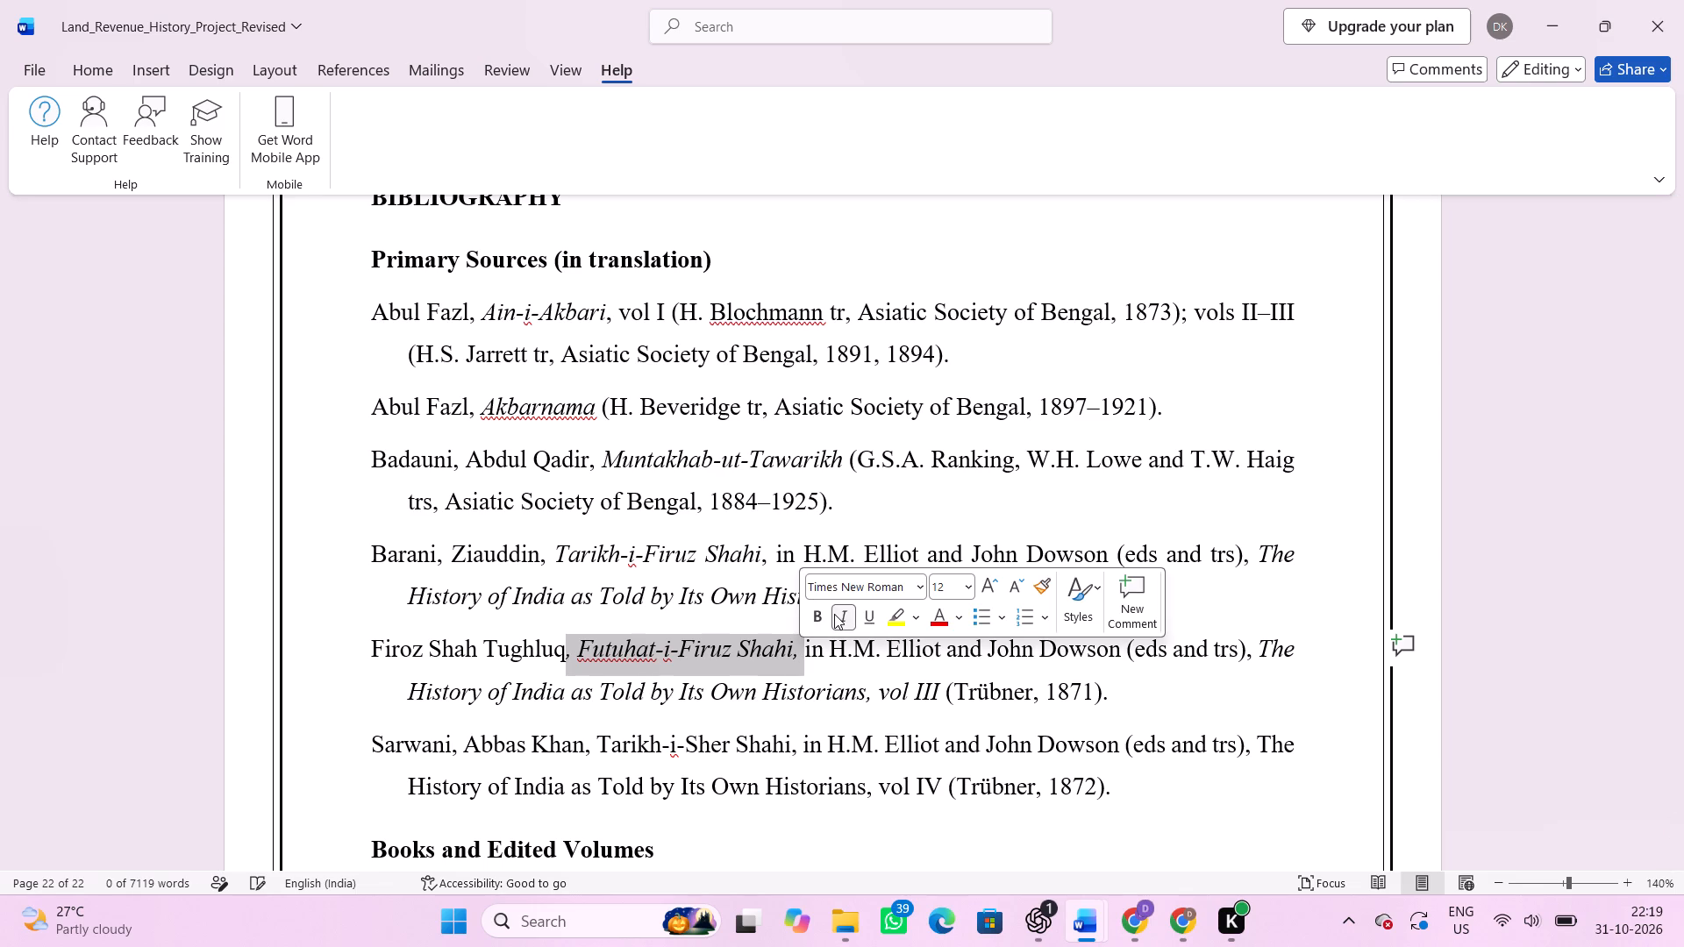
{"action": "left_click", "coordinate": [834, 614]}
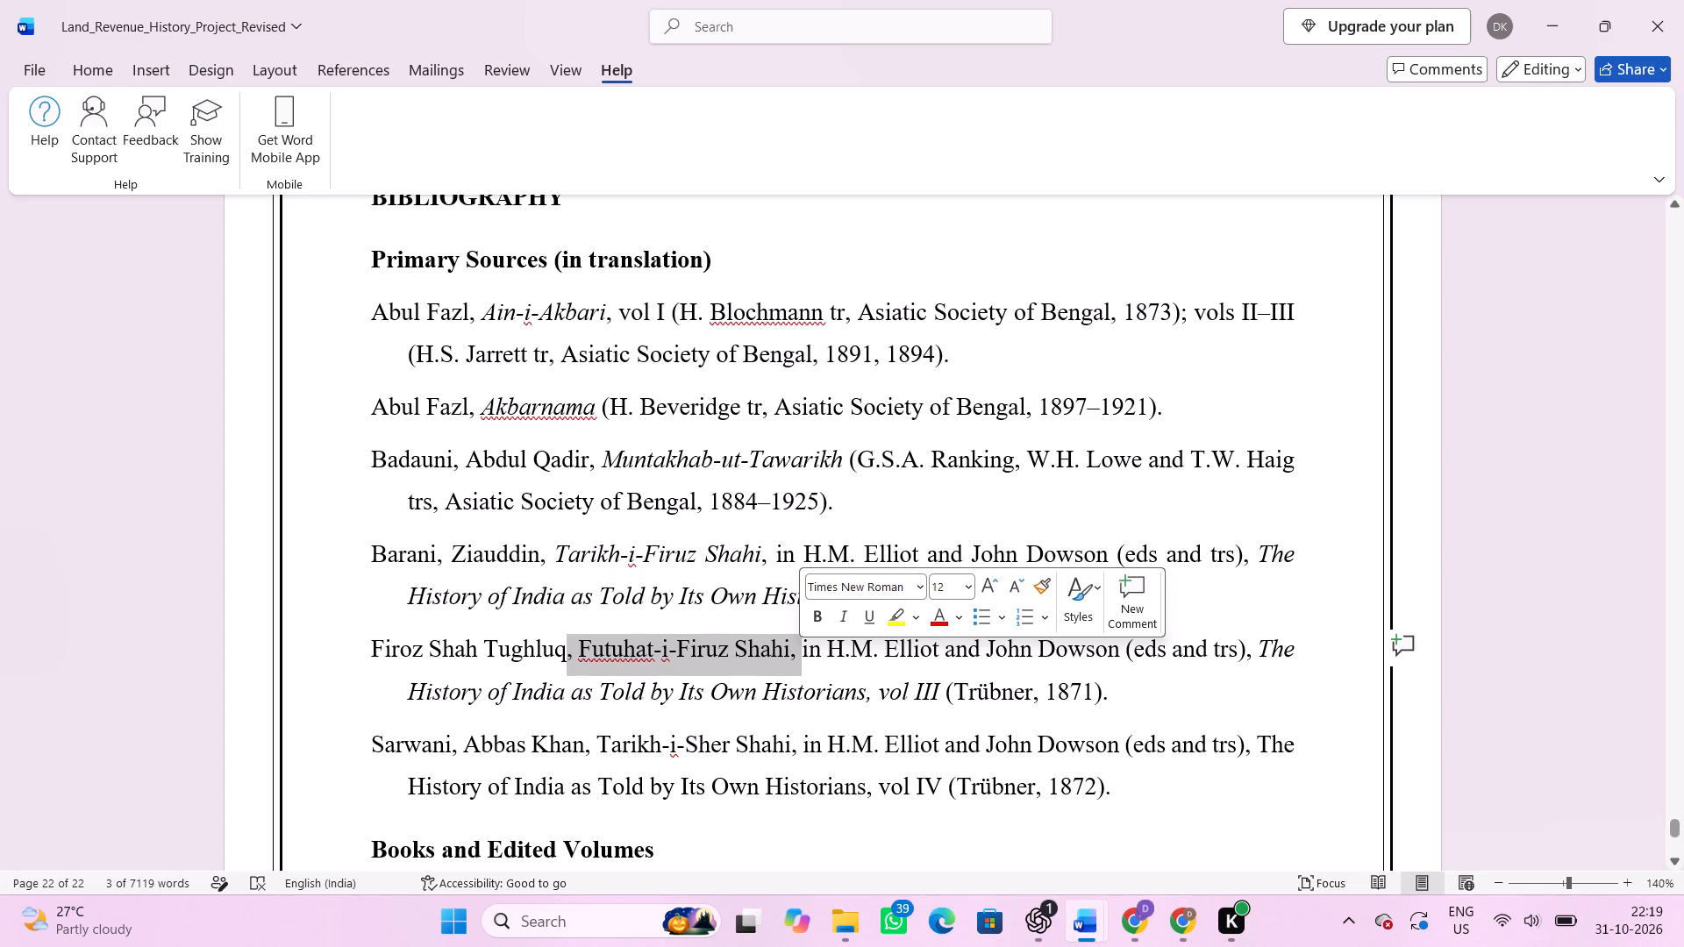
{"action": "left_click_drag", "start_coordinate": [1259, 650], "coordinate": [824, 707]}
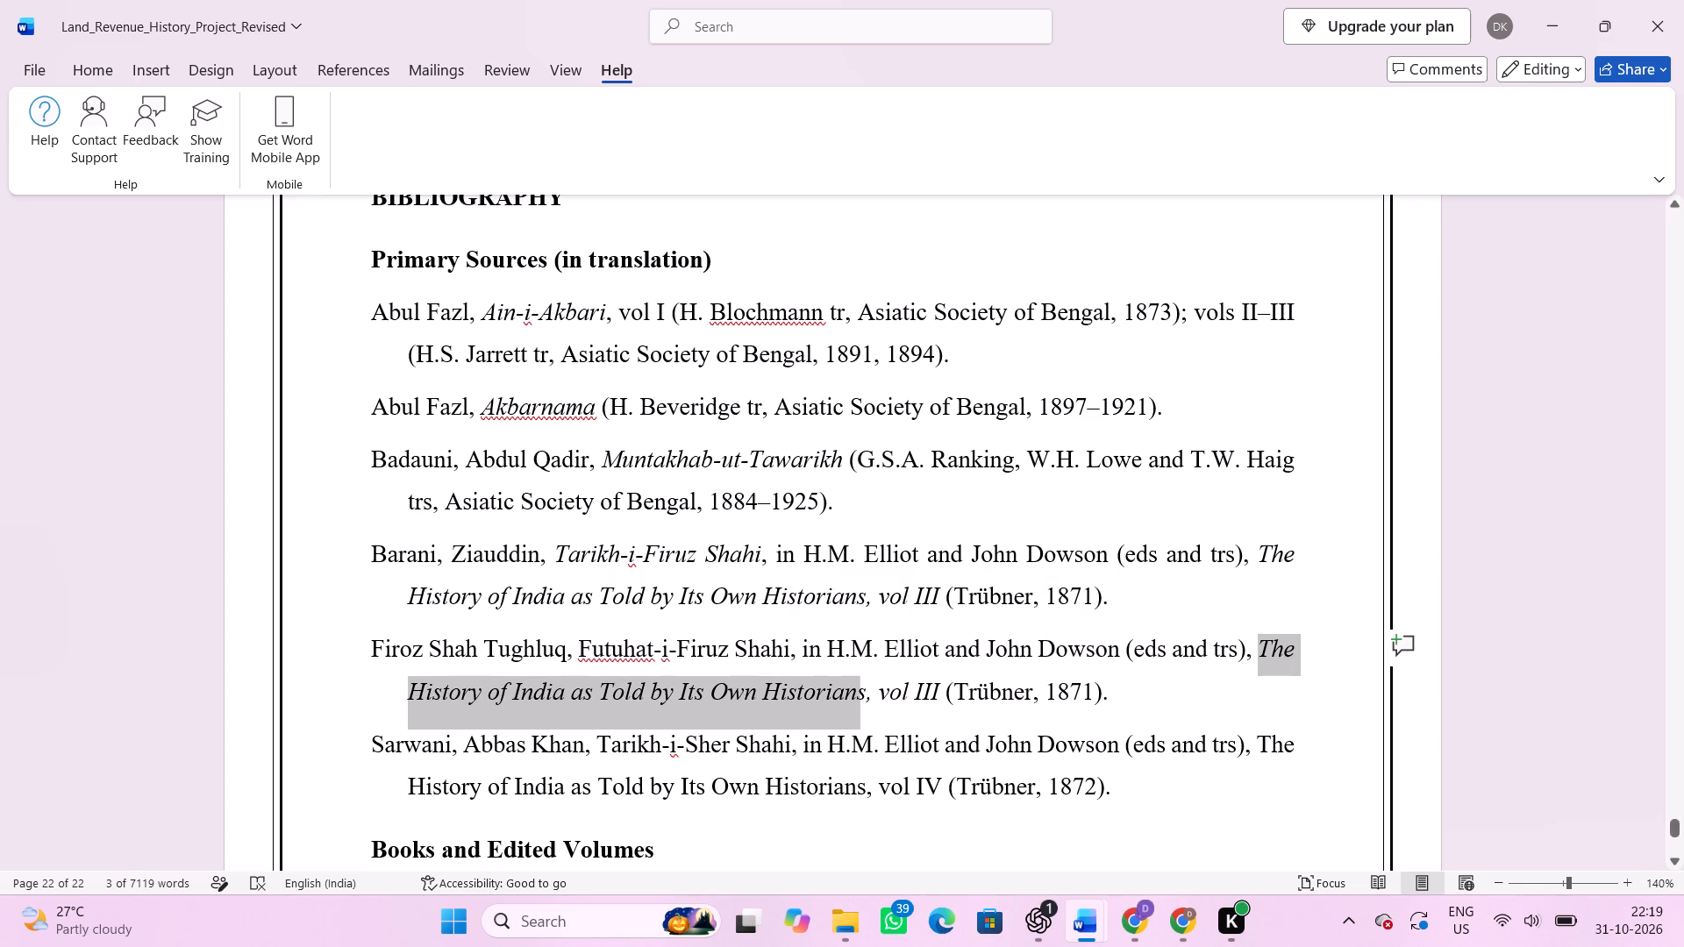
{"action": "left_click_drag", "start_coordinate": [824, 707], "coordinate": [933, 716]}
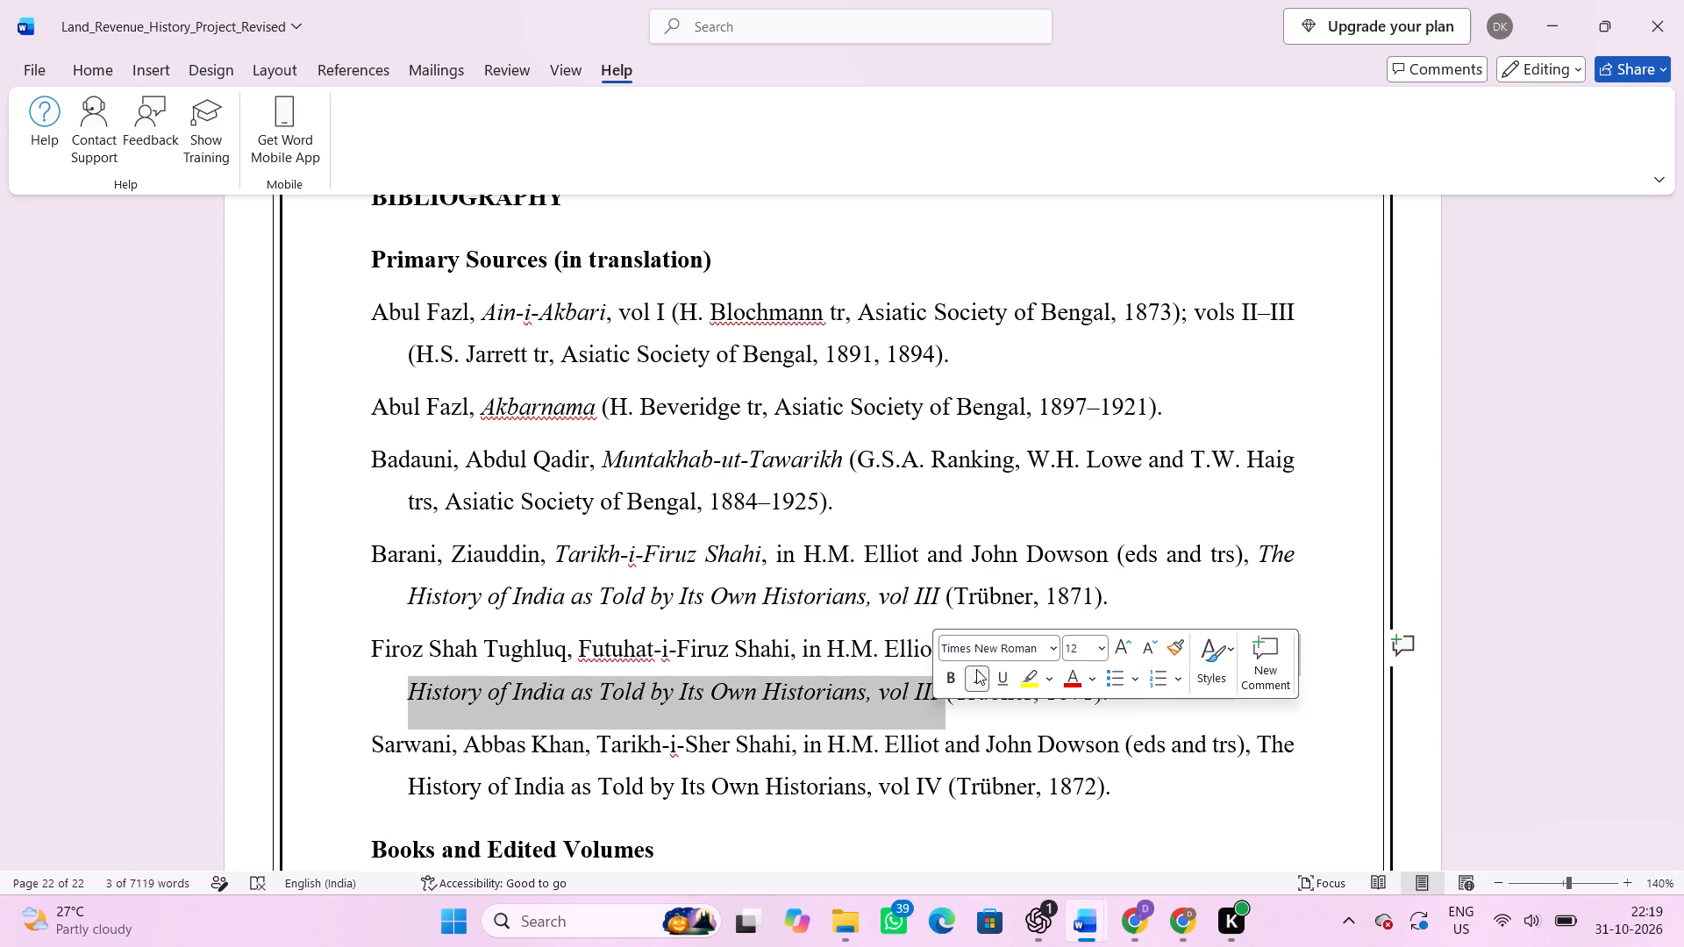
{"action": "left_click", "coordinate": [976, 669]}
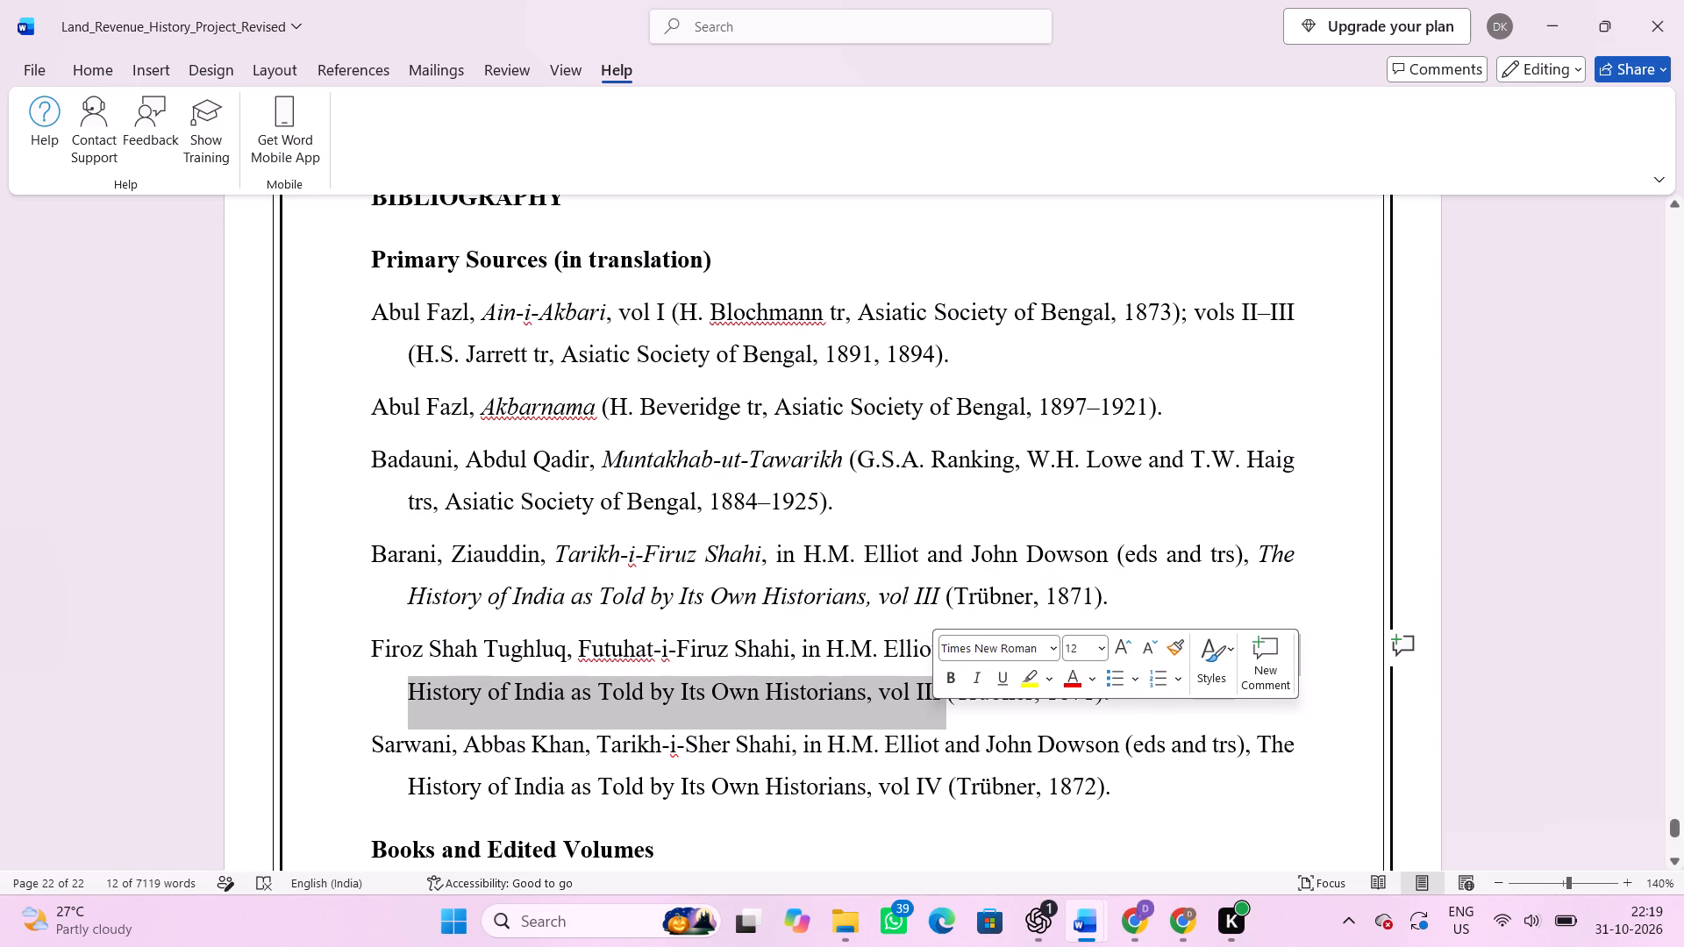
Remove the italics from "Tarikh-i-Firuz Shahi" and "The History of India as Told by Its Own Historians, vol III" in the Barani entry.
{"action": "left_click_drag", "start_coordinate": [553, 547], "coordinate": [721, 591]}
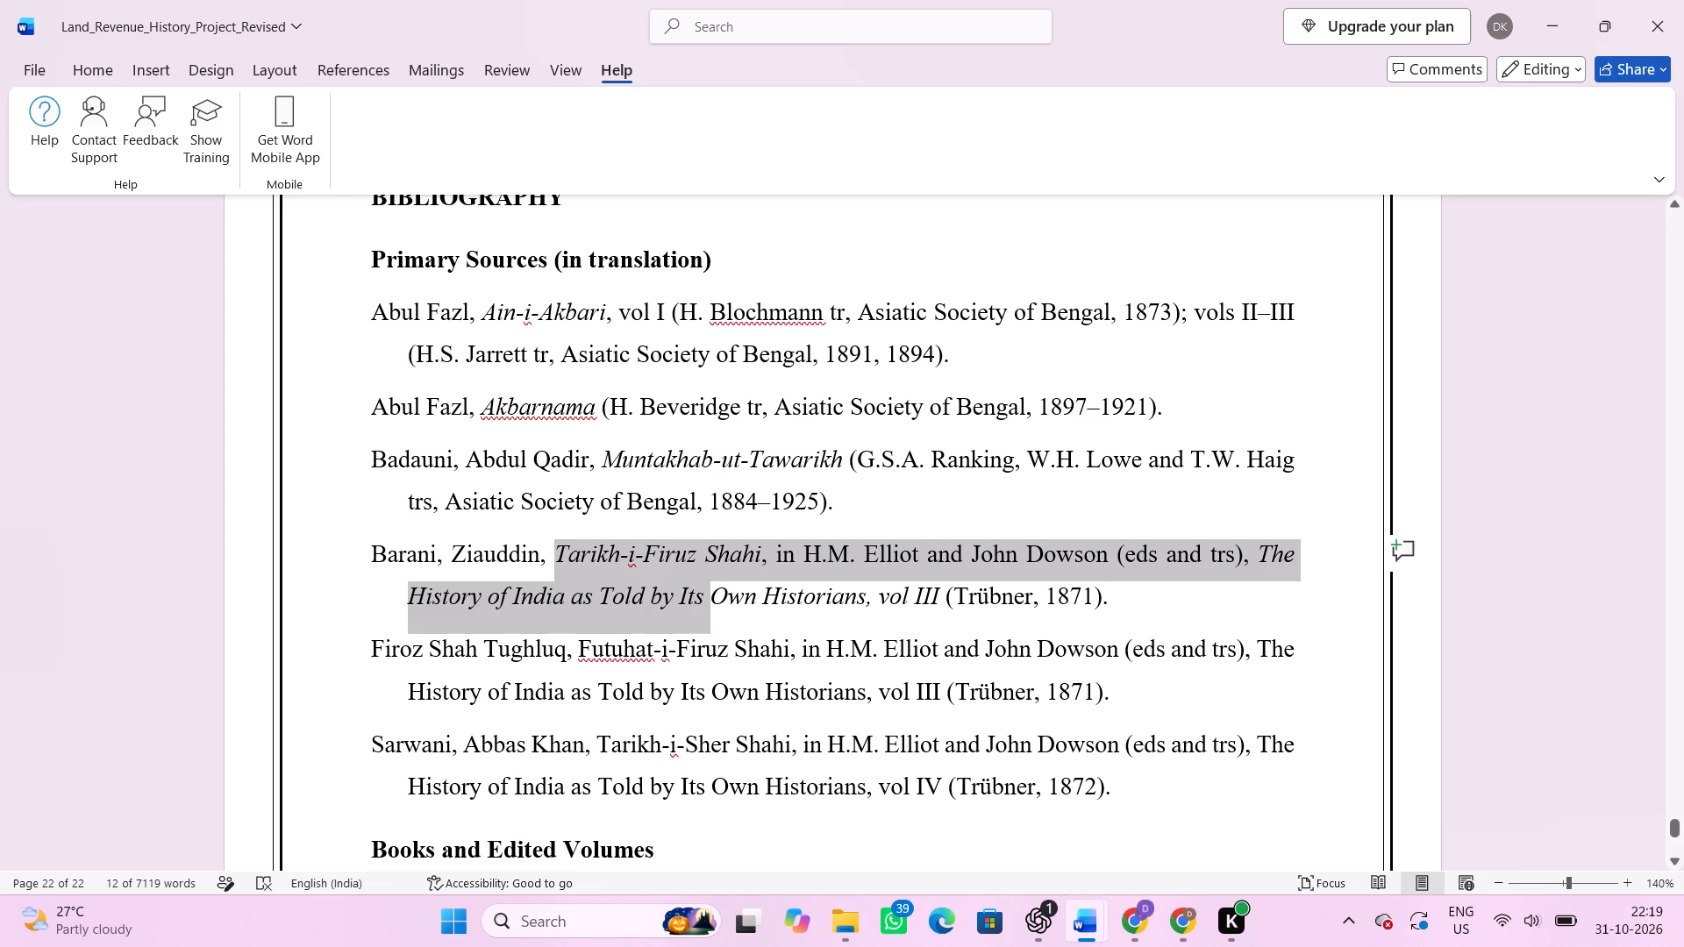
{"action": "left_click_drag", "start_coordinate": [721, 591], "coordinate": [771, 566]}
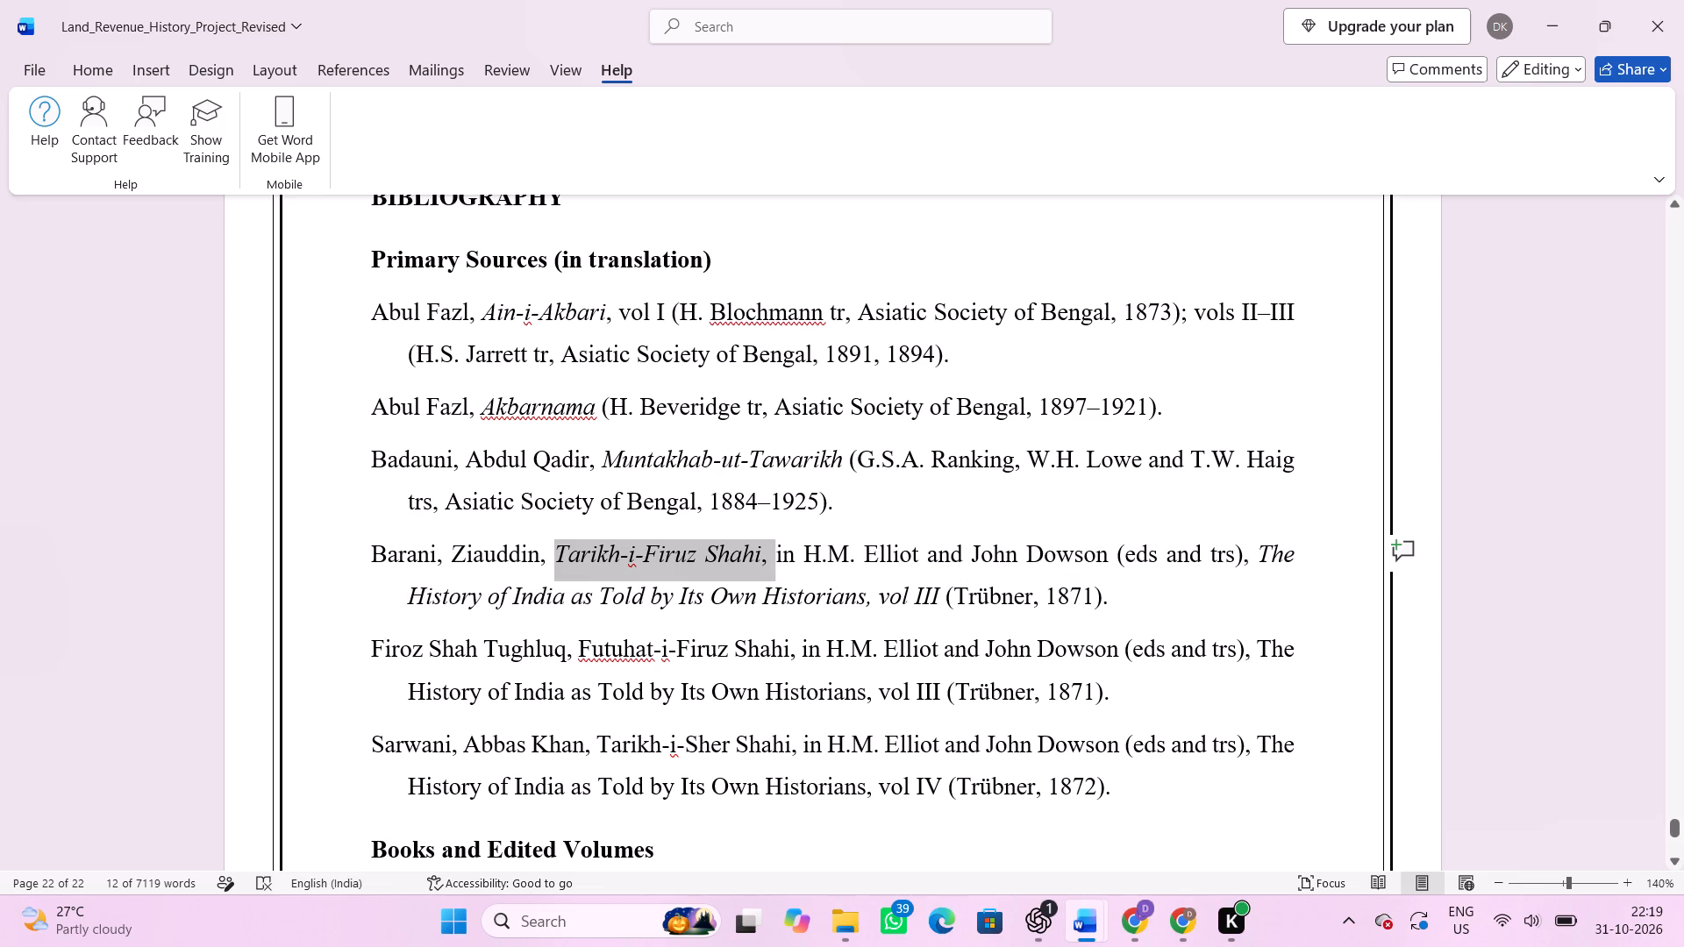
{"action": "left_click_drag", "start_coordinate": [771, 566], "coordinate": [770, 566]}
{"action": "left_click", "coordinate": [810, 529]}
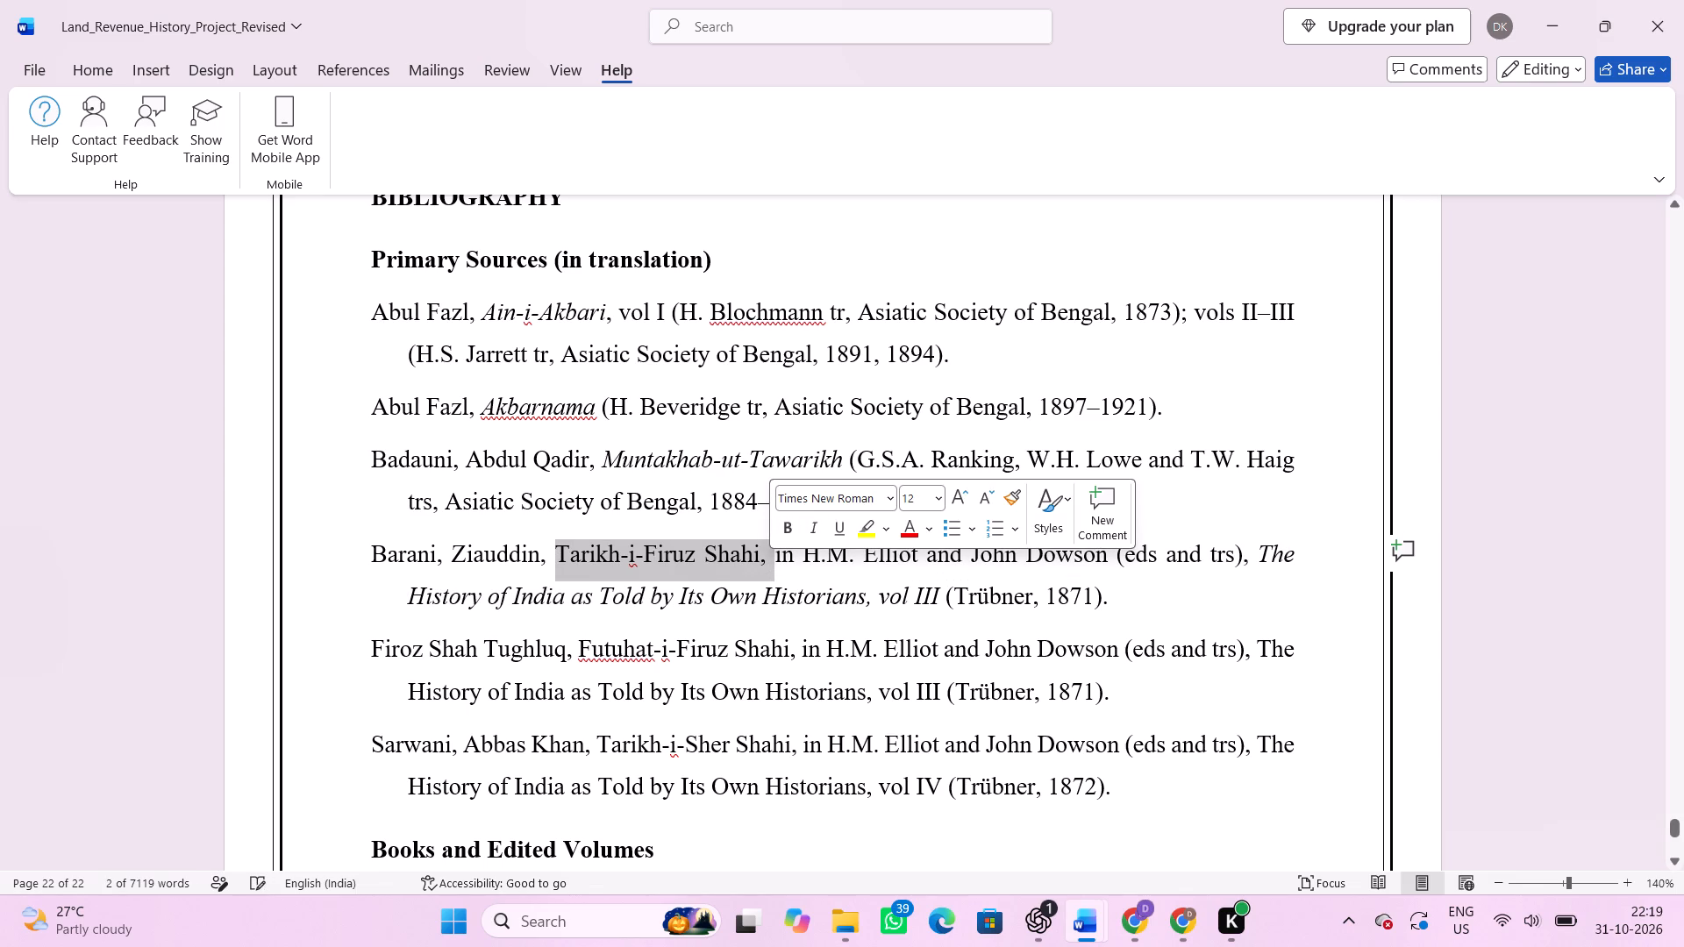
{"action": "left_click", "coordinate": [1064, 588]}
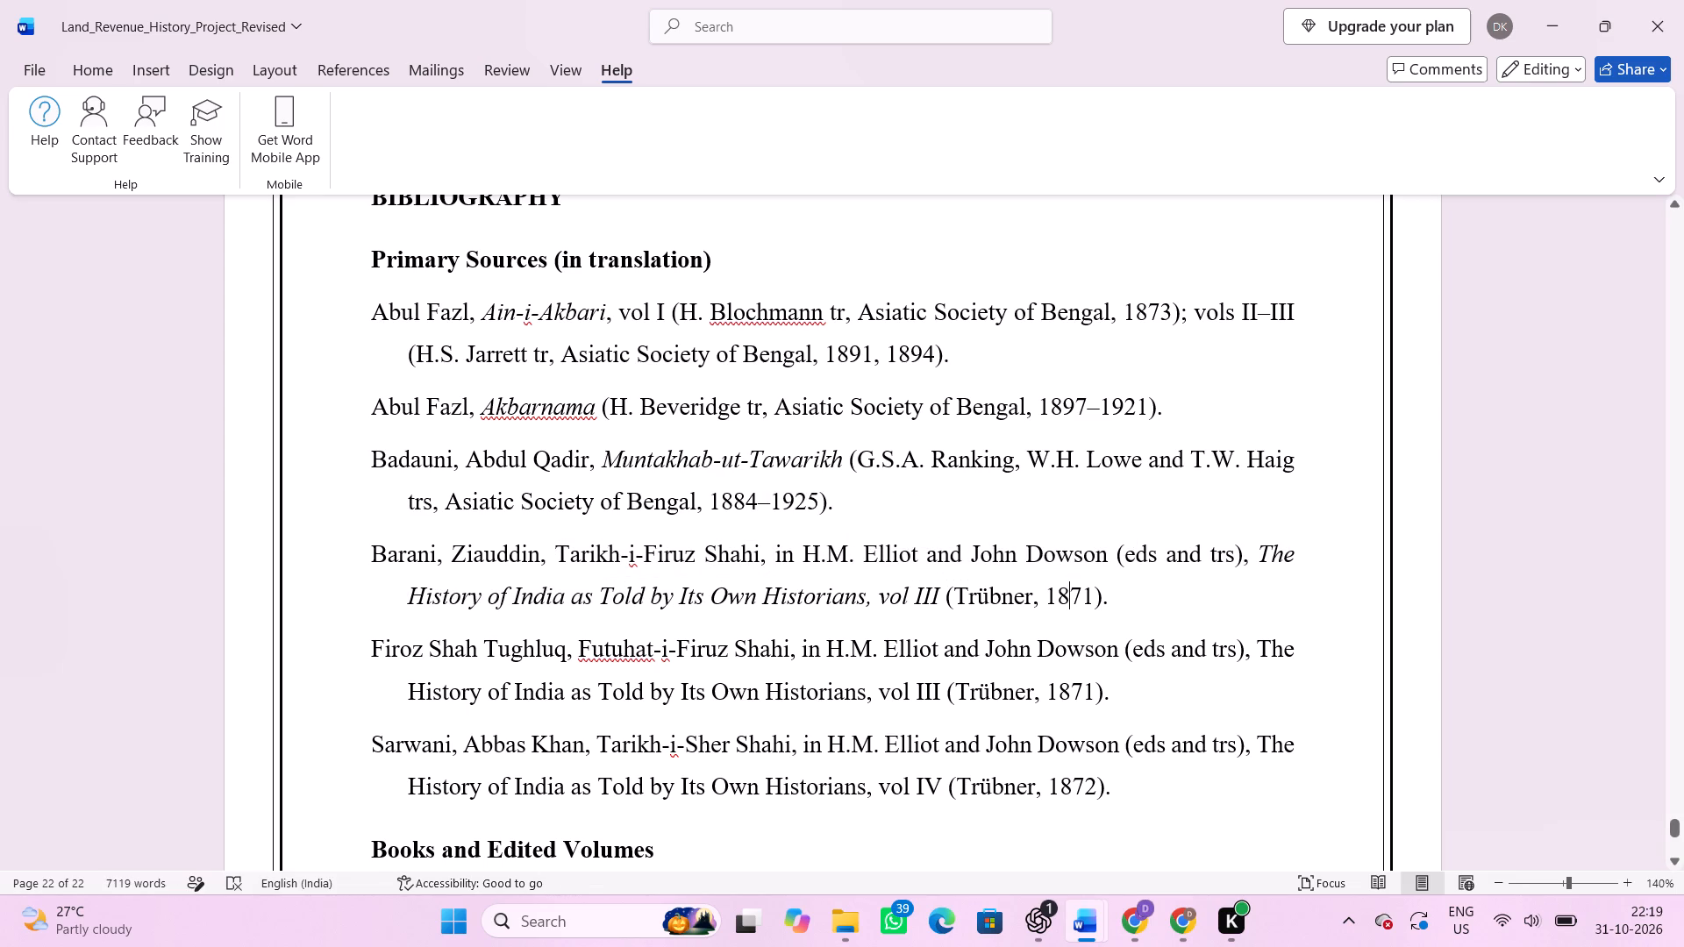
{"action": "left_click_drag", "start_coordinate": [1267, 559], "coordinate": [927, 599]}
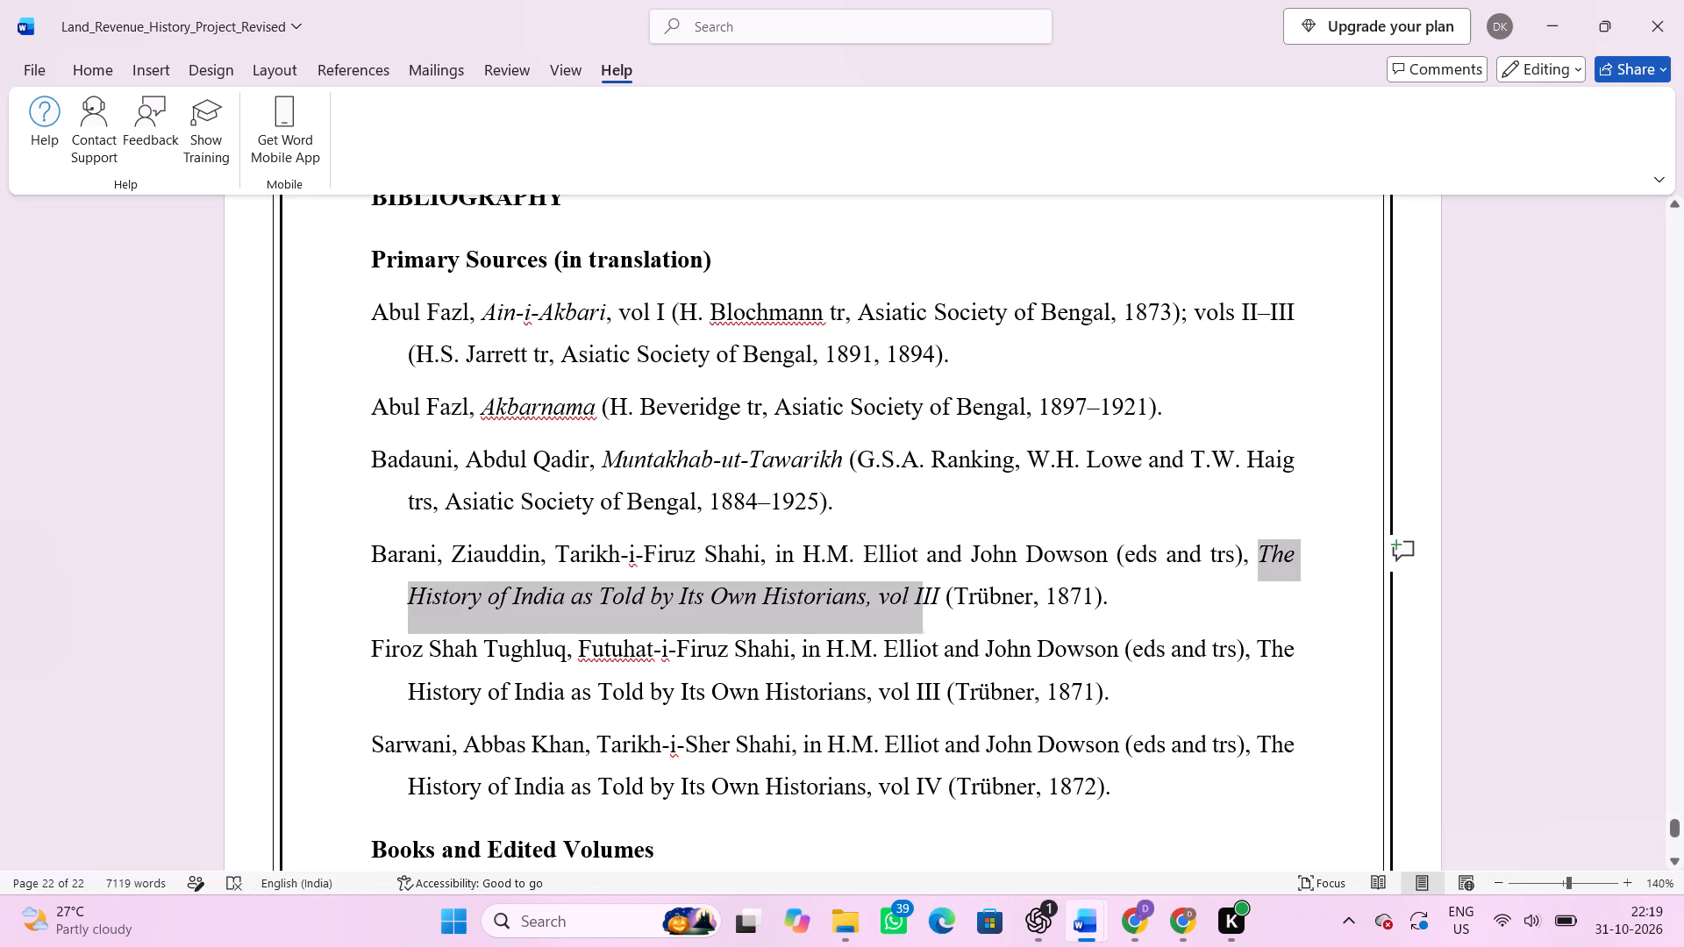
{"action": "left_click_drag", "start_coordinate": [927, 599], "coordinate": [940, 600]}
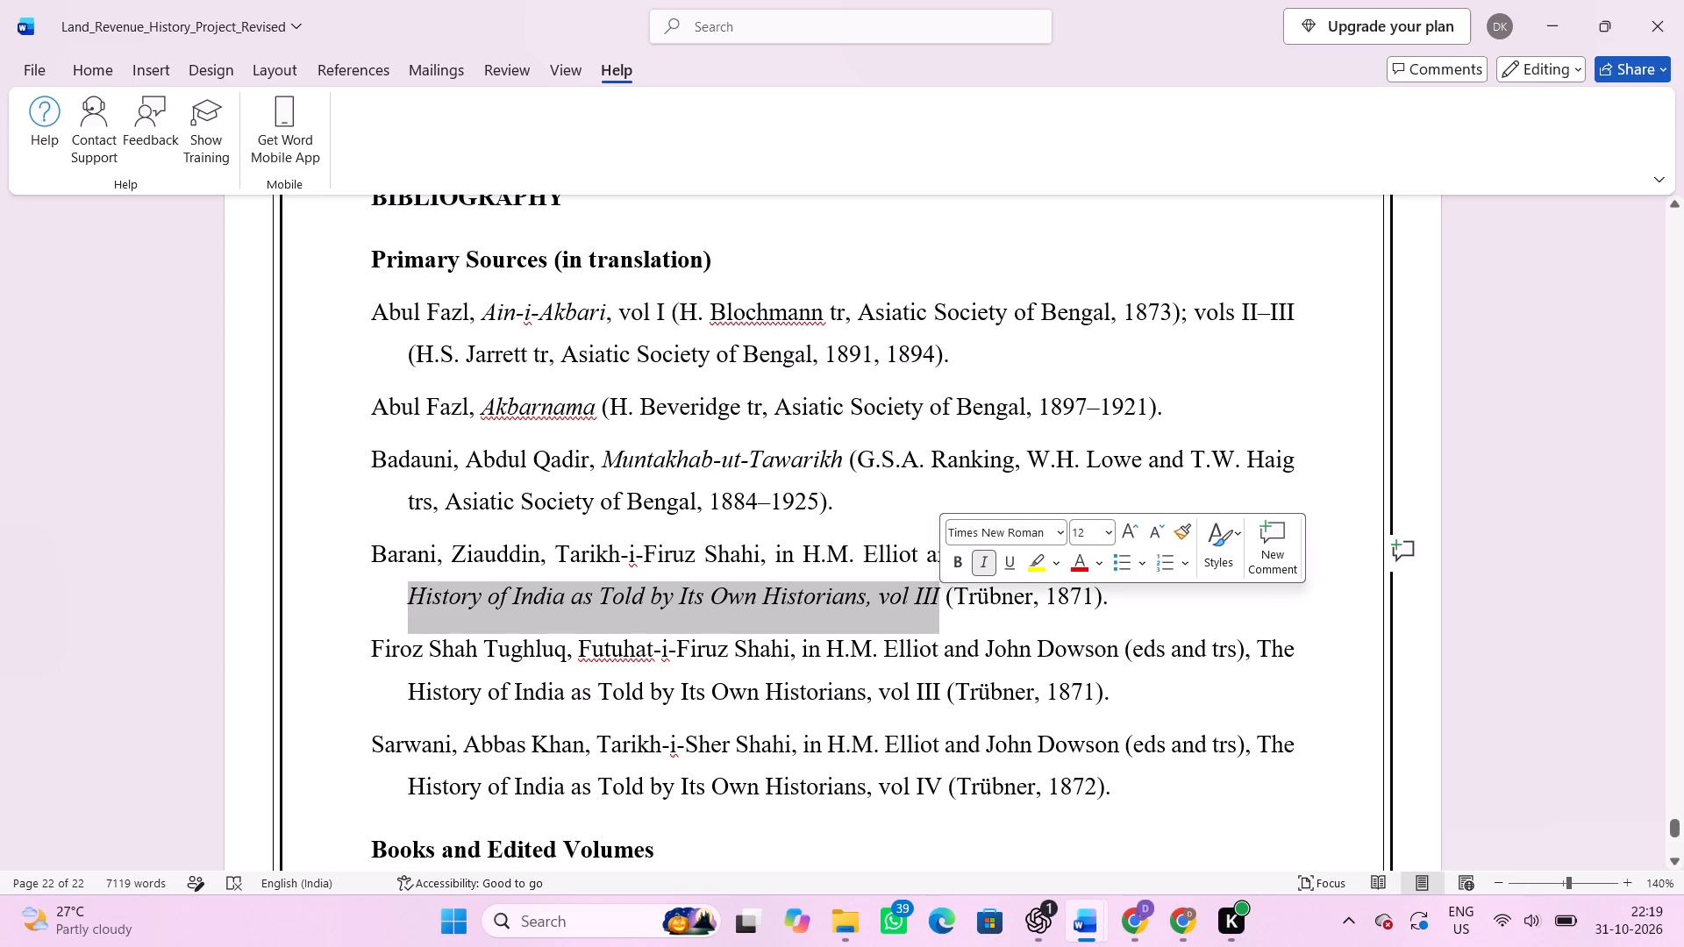
{"action": "left_click", "coordinate": [980, 575]}
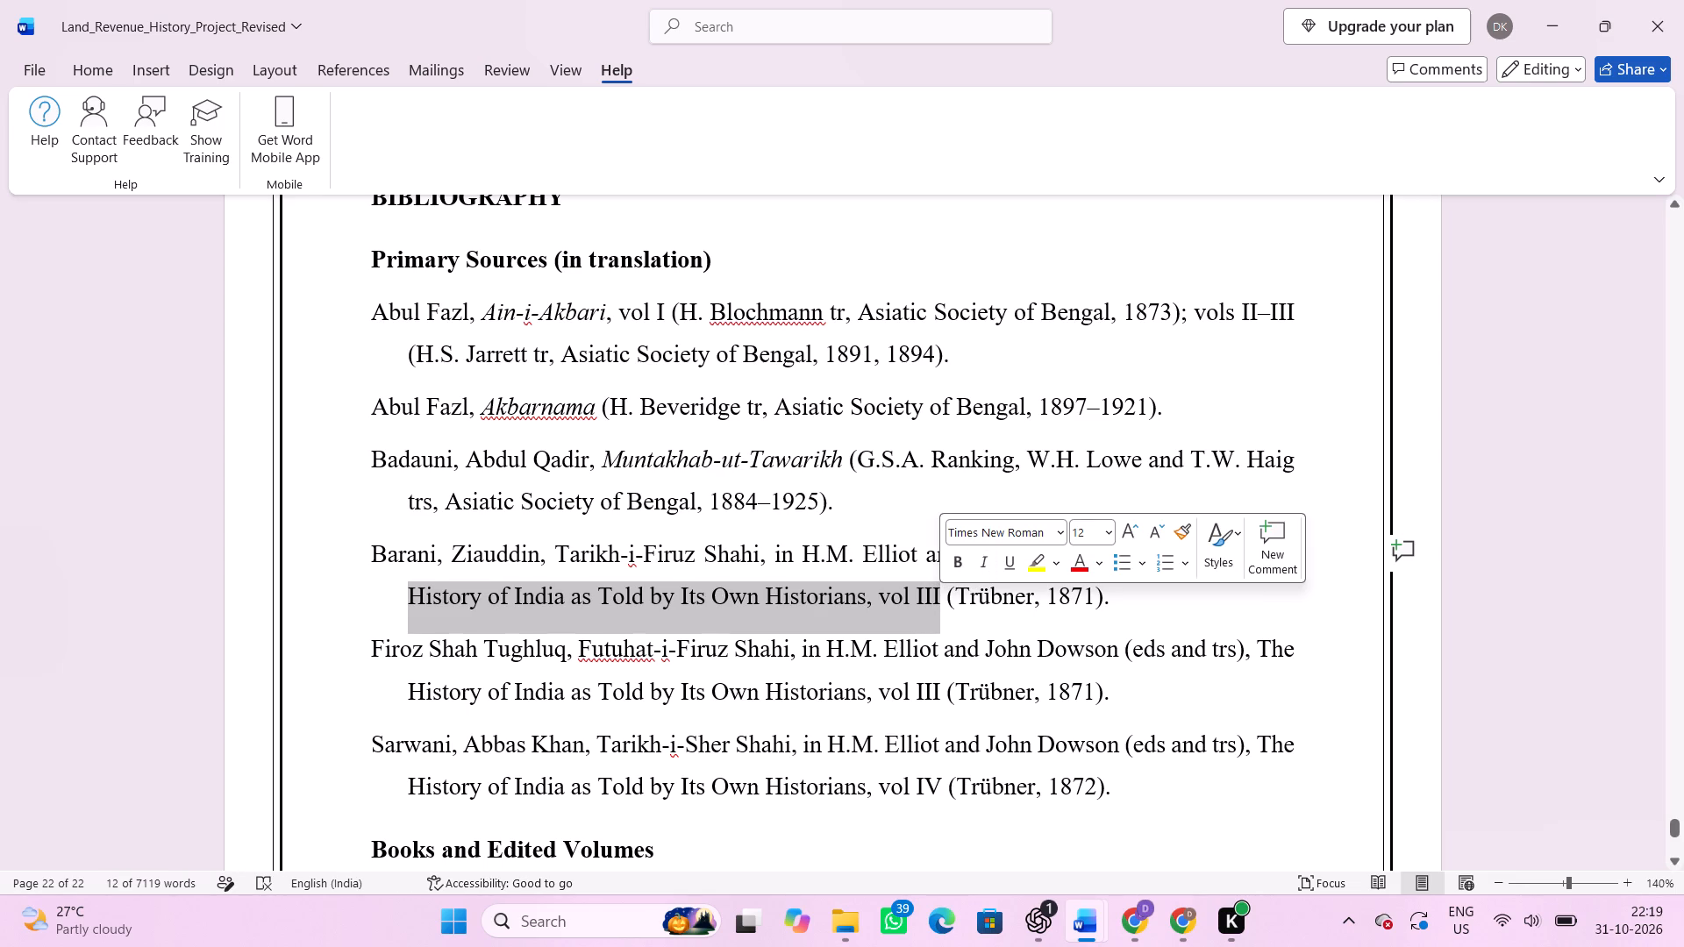
Remove the italics from "Muntakhab-ut-Tawarikh" in the Badauni entry under Primary Sources.
{"action": "left_click_drag", "start_coordinate": [609, 460], "coordinate": [826, 464]}
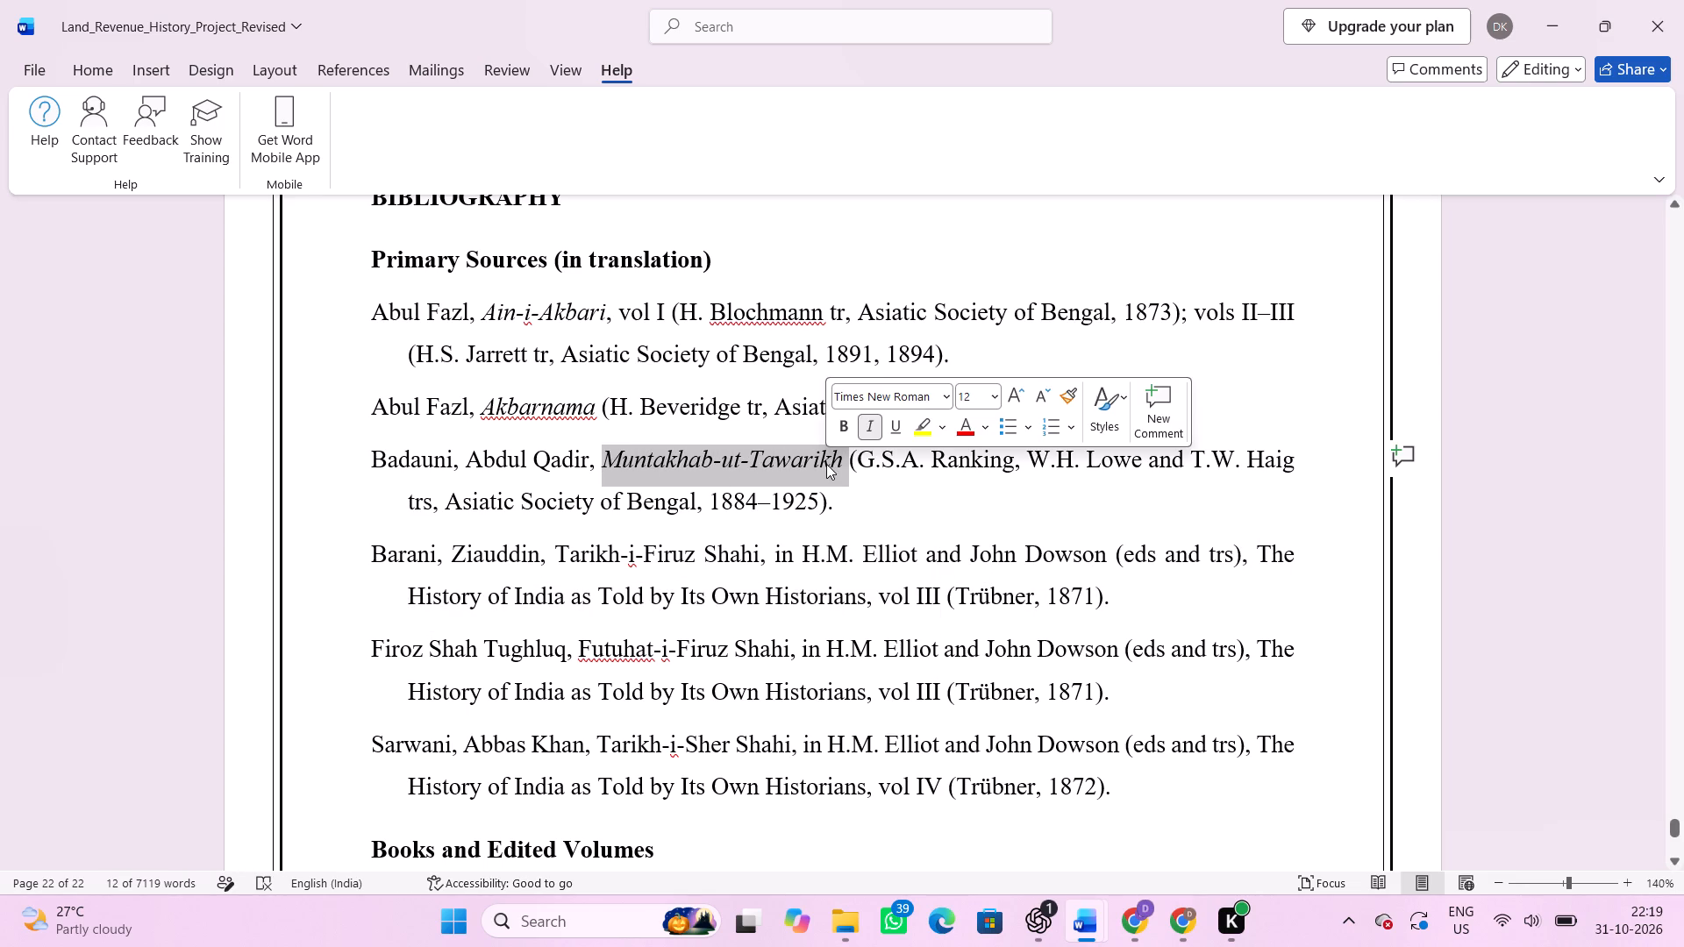
{"action": "left_click", "coordinate": [862, 420]}
In section 6.2, Limits of the system, add the flagged spelling "Moosvi's" to the dictionary.
{"action": "scroll", "coordinate": [698, 503], "scroll_direction": "up", "scroll_amount": 1}
{"action": "scroll", "coordinate": [598, 519], "scroll_direction": "up", "scroll_amount": 2}
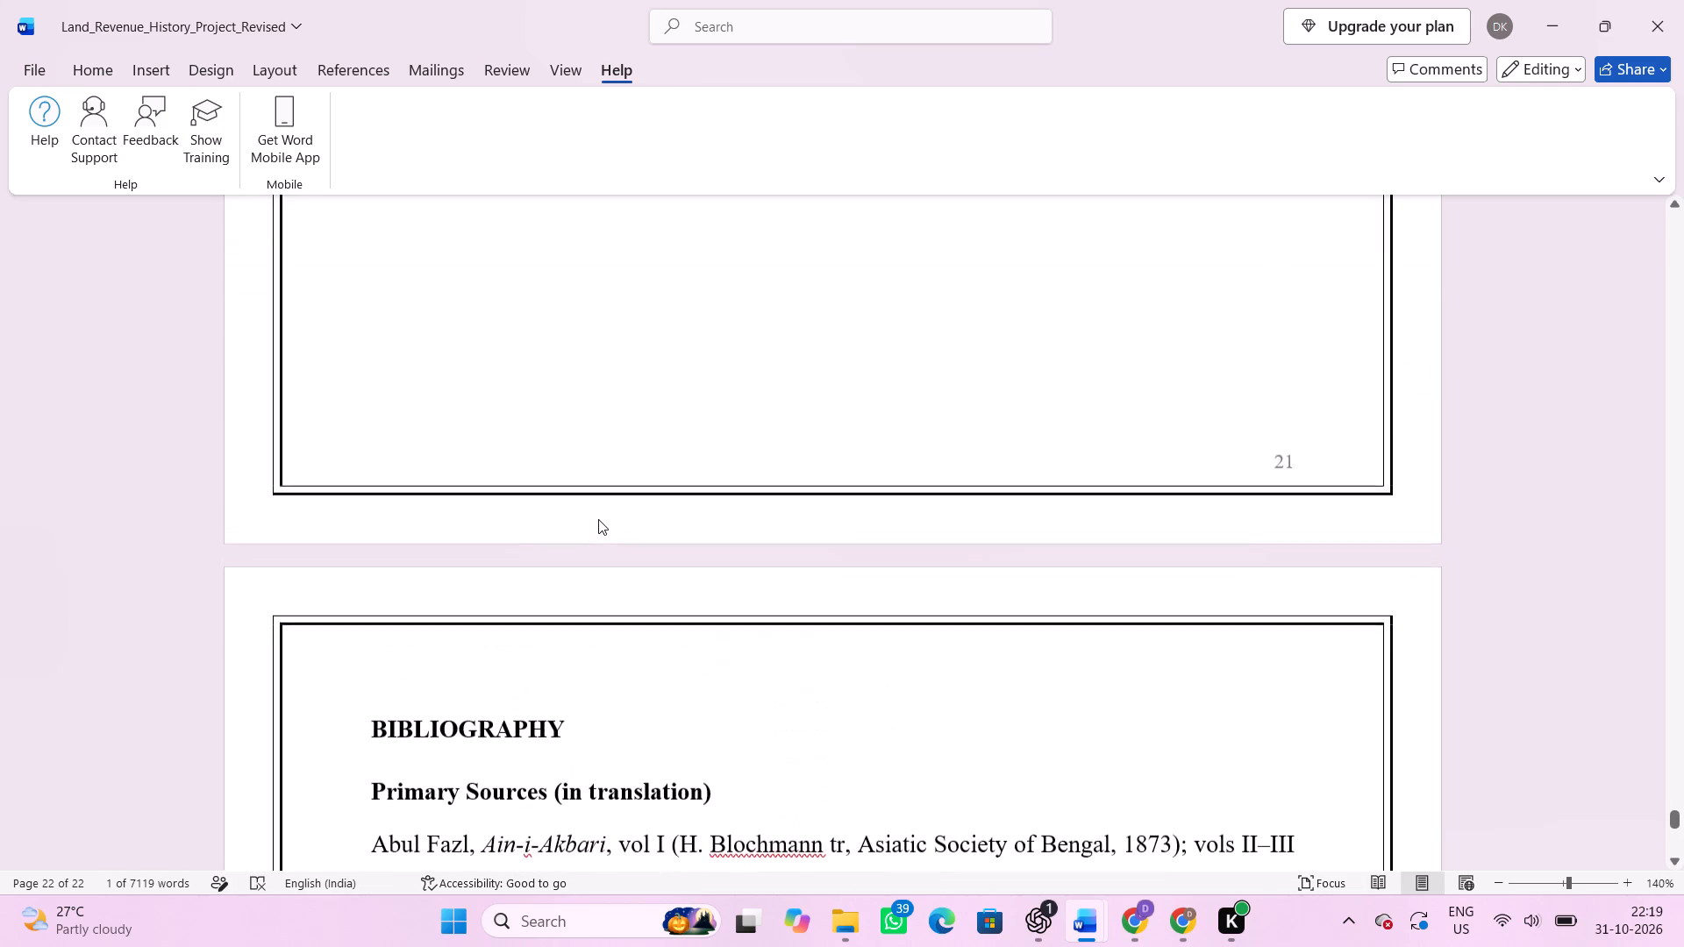
{"action": "scroll", "coordinate": [598, 519], "scroll_direction": "up", "scroll_amount": 7}
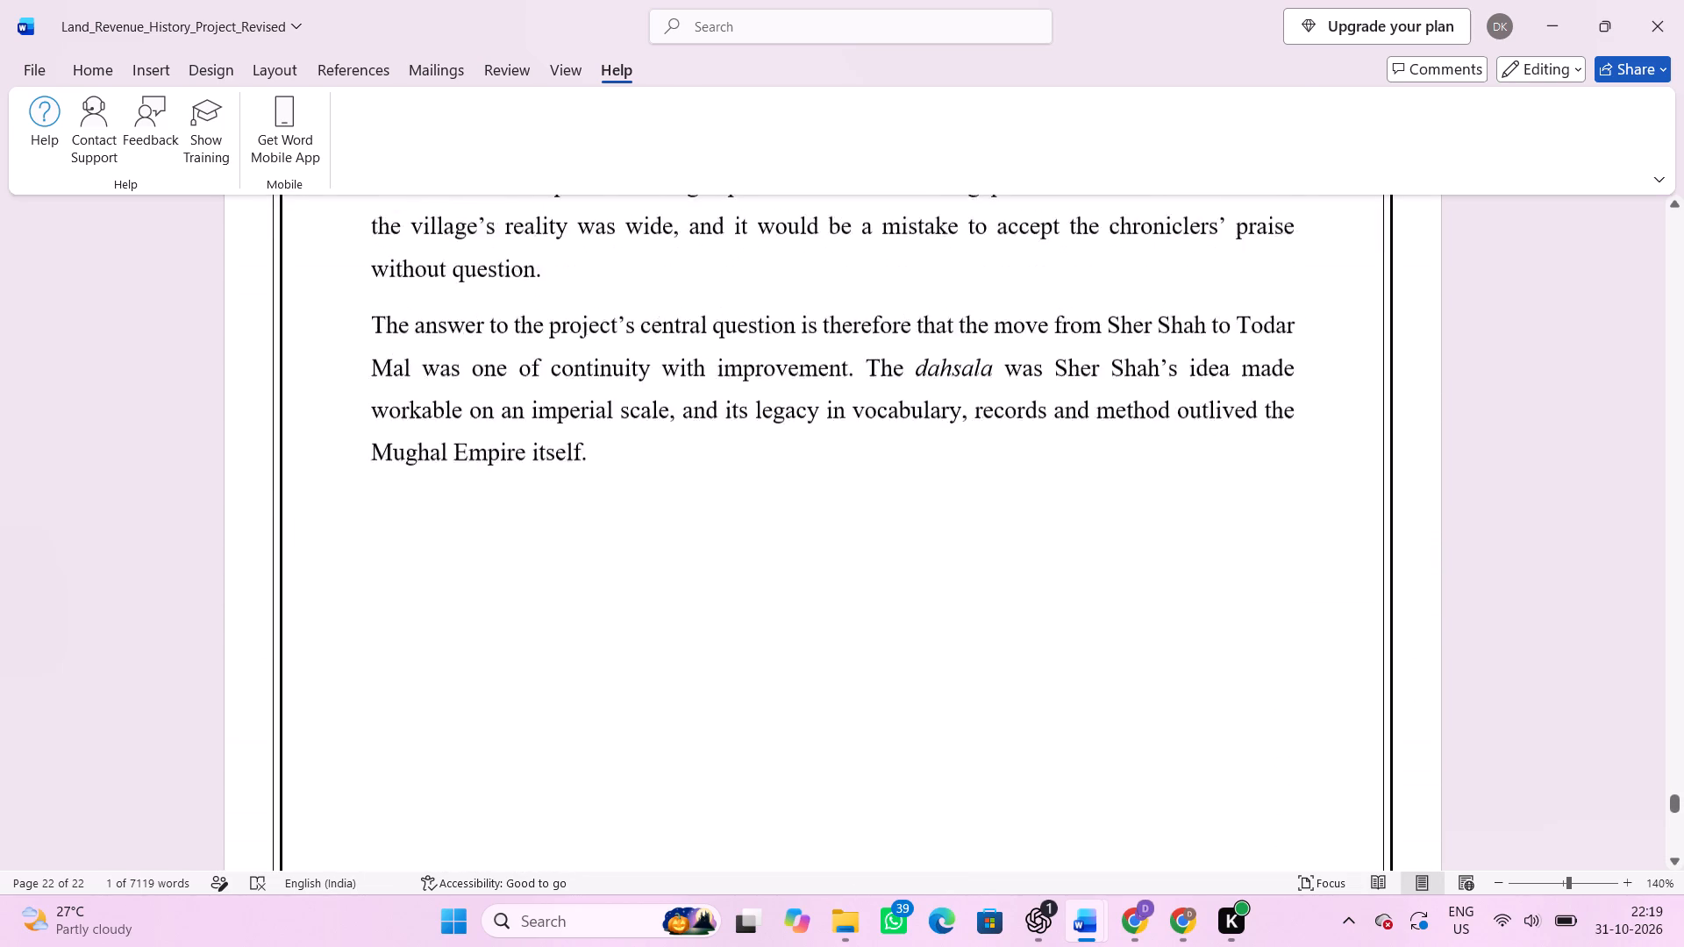
{"action": "scroll", "coordinate": [598, 519], "scroll_direction": "up", "scroll_amount": 3}
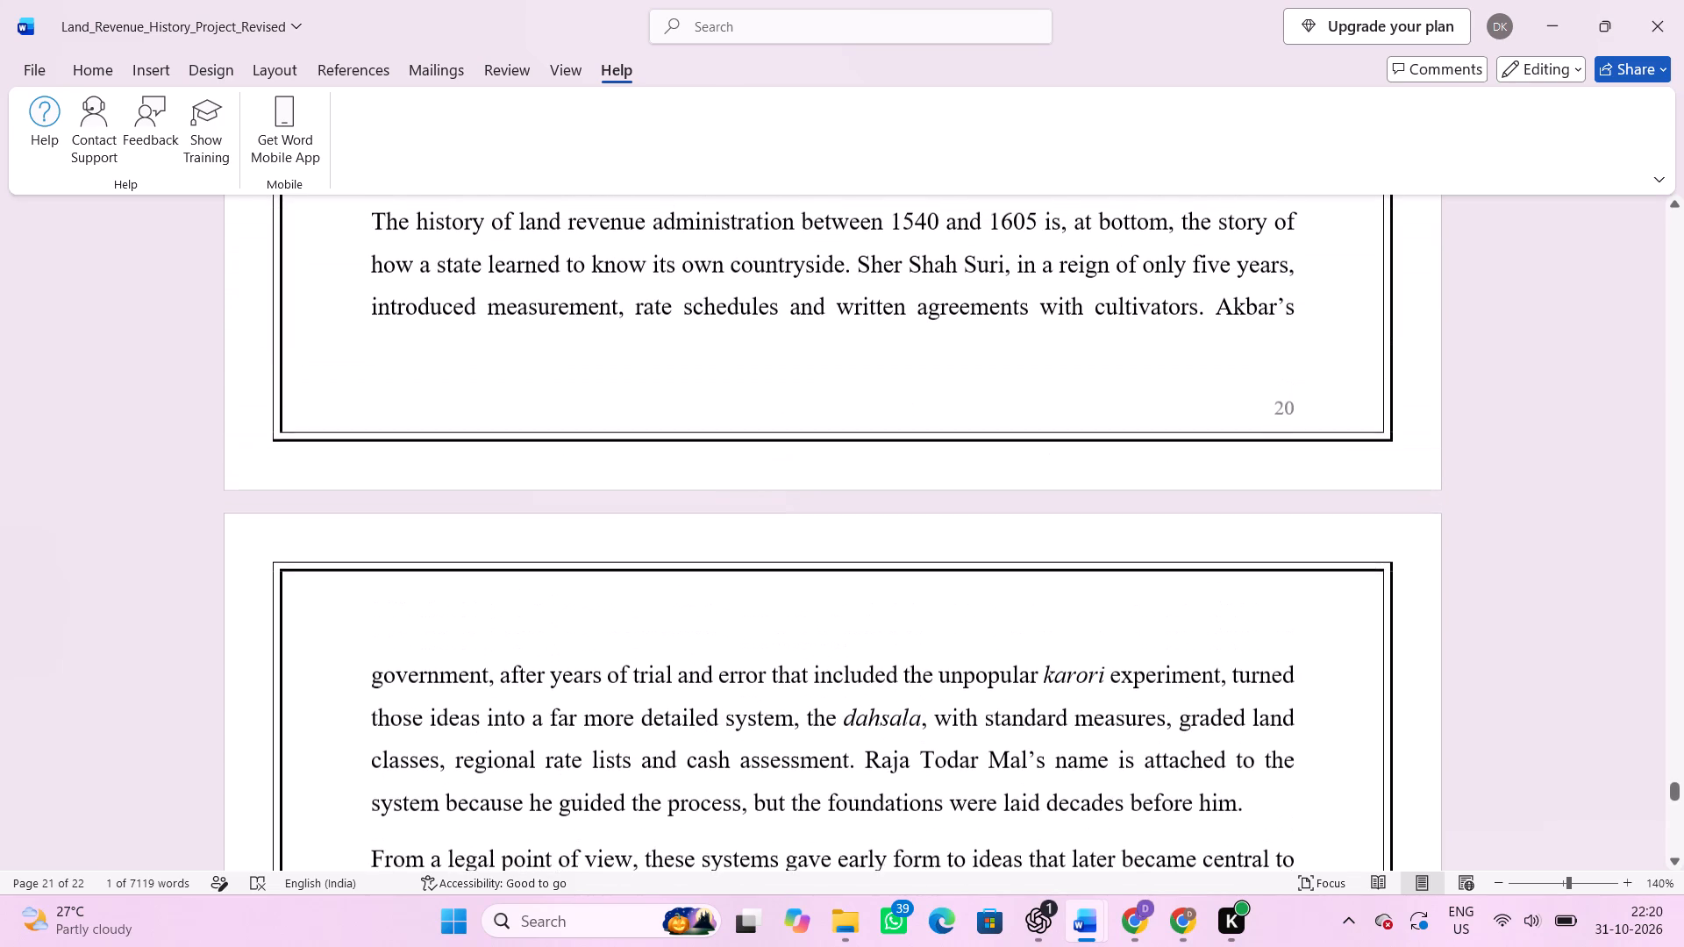
{"action": "scroll", "coordinate": [598, 519], "scroll_direction": "up", "scroll_amount": 2}
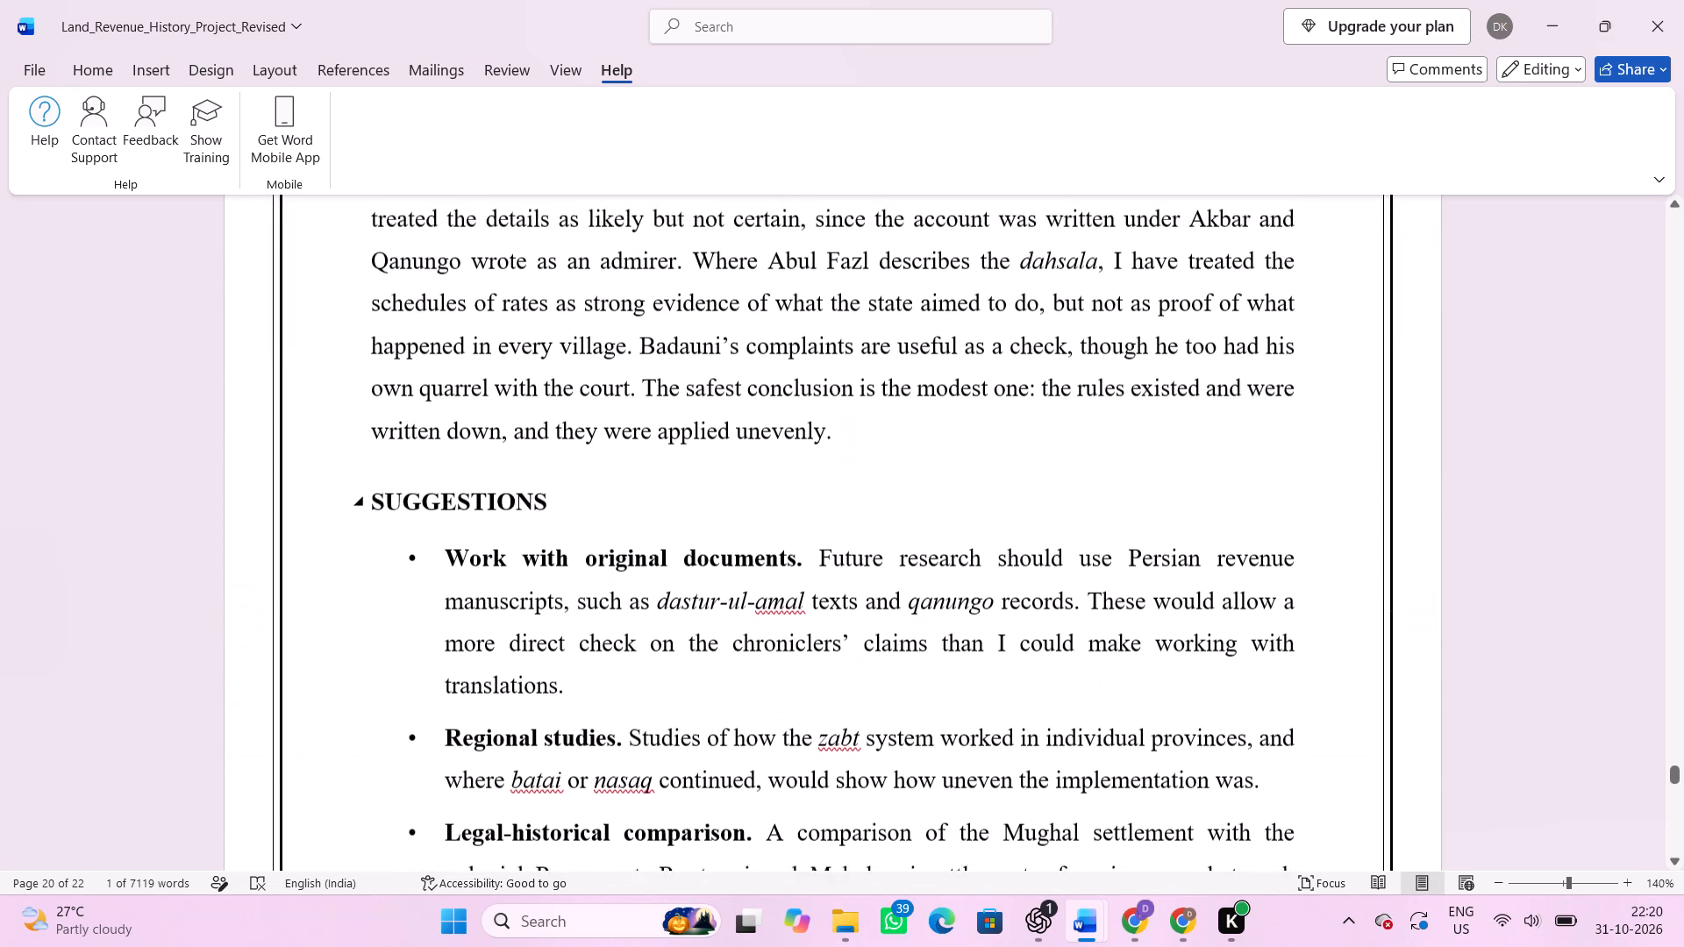
{"action": "scroll", "coordinate": [598, 519], "scroll_direction": "up", "scroll_amount": 3}
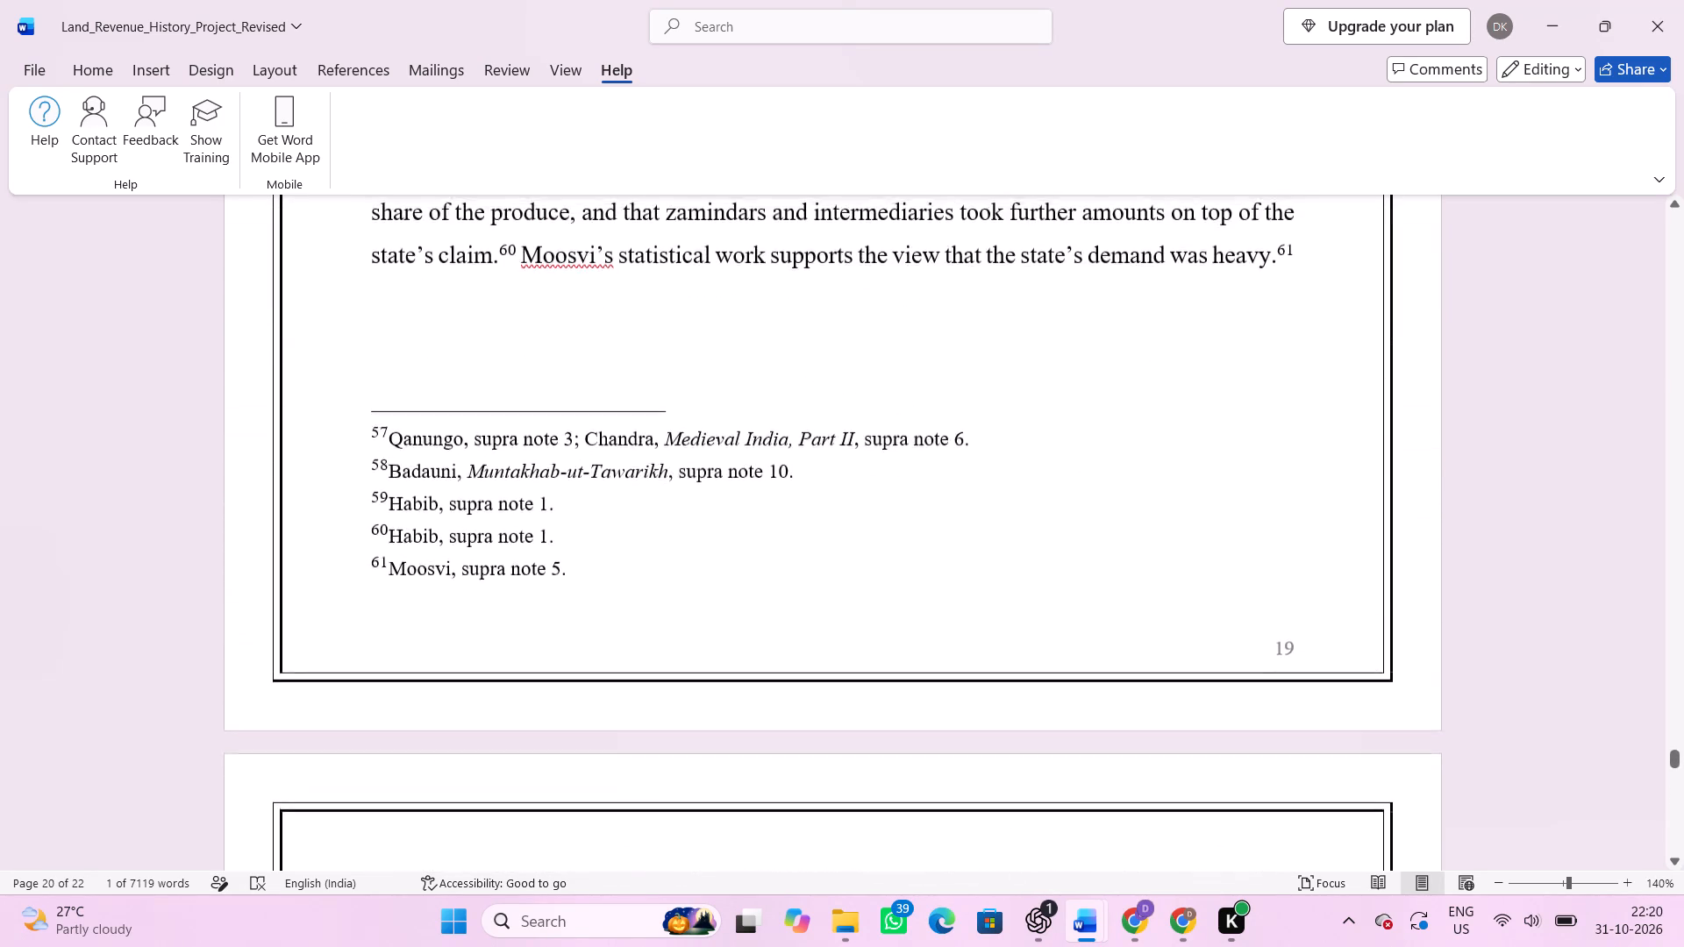
{"action": "scroll", "coordinate": [598, 519], "scroll_direction": "up", "scroll_amount": 1}
{"action": "left_click", "coordinate": [566, 605]}
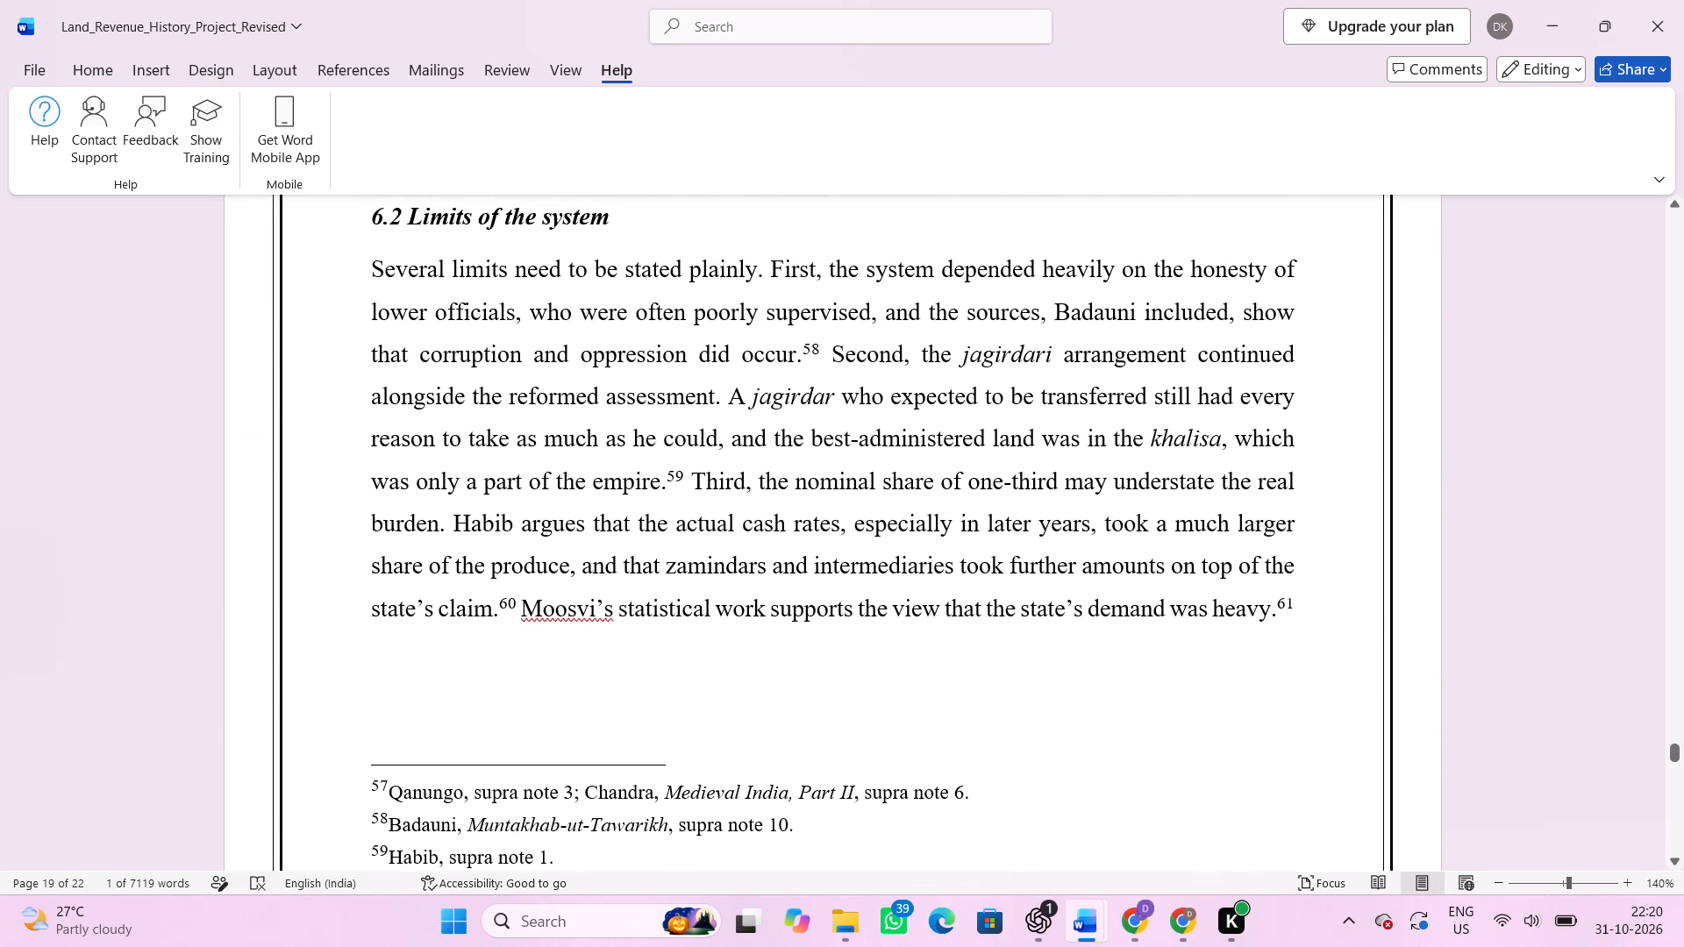
{"action": "right_click", "coordinate": [566, 605]}
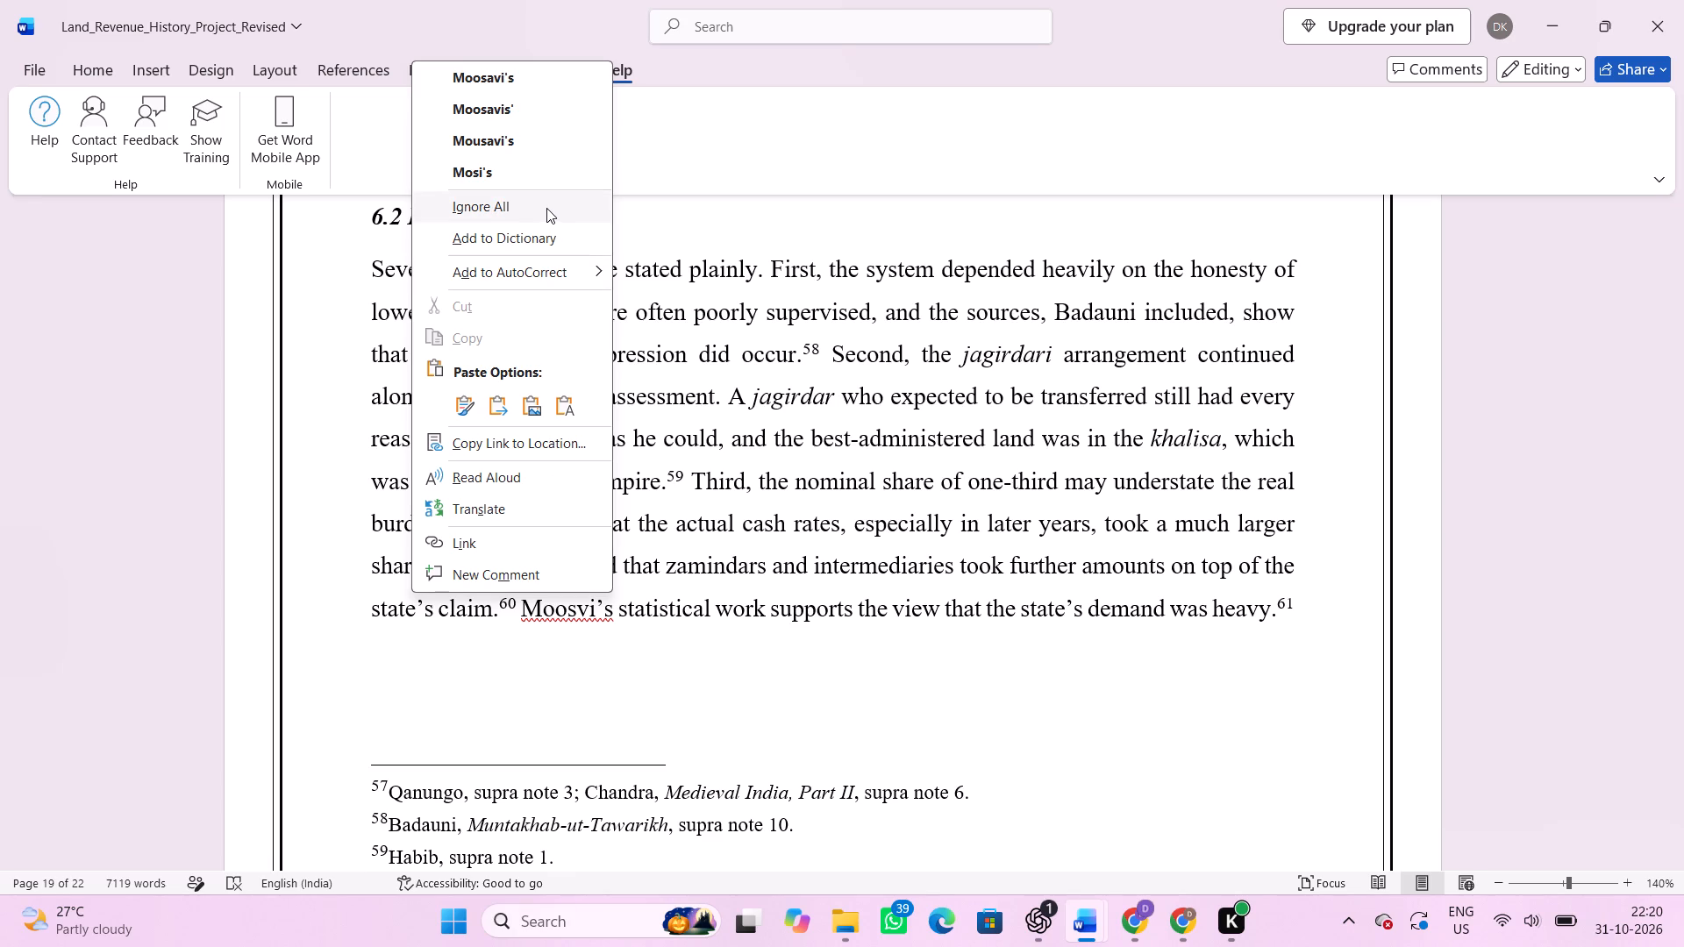
{"action": "left_click", "coordinate": [532, 228]}
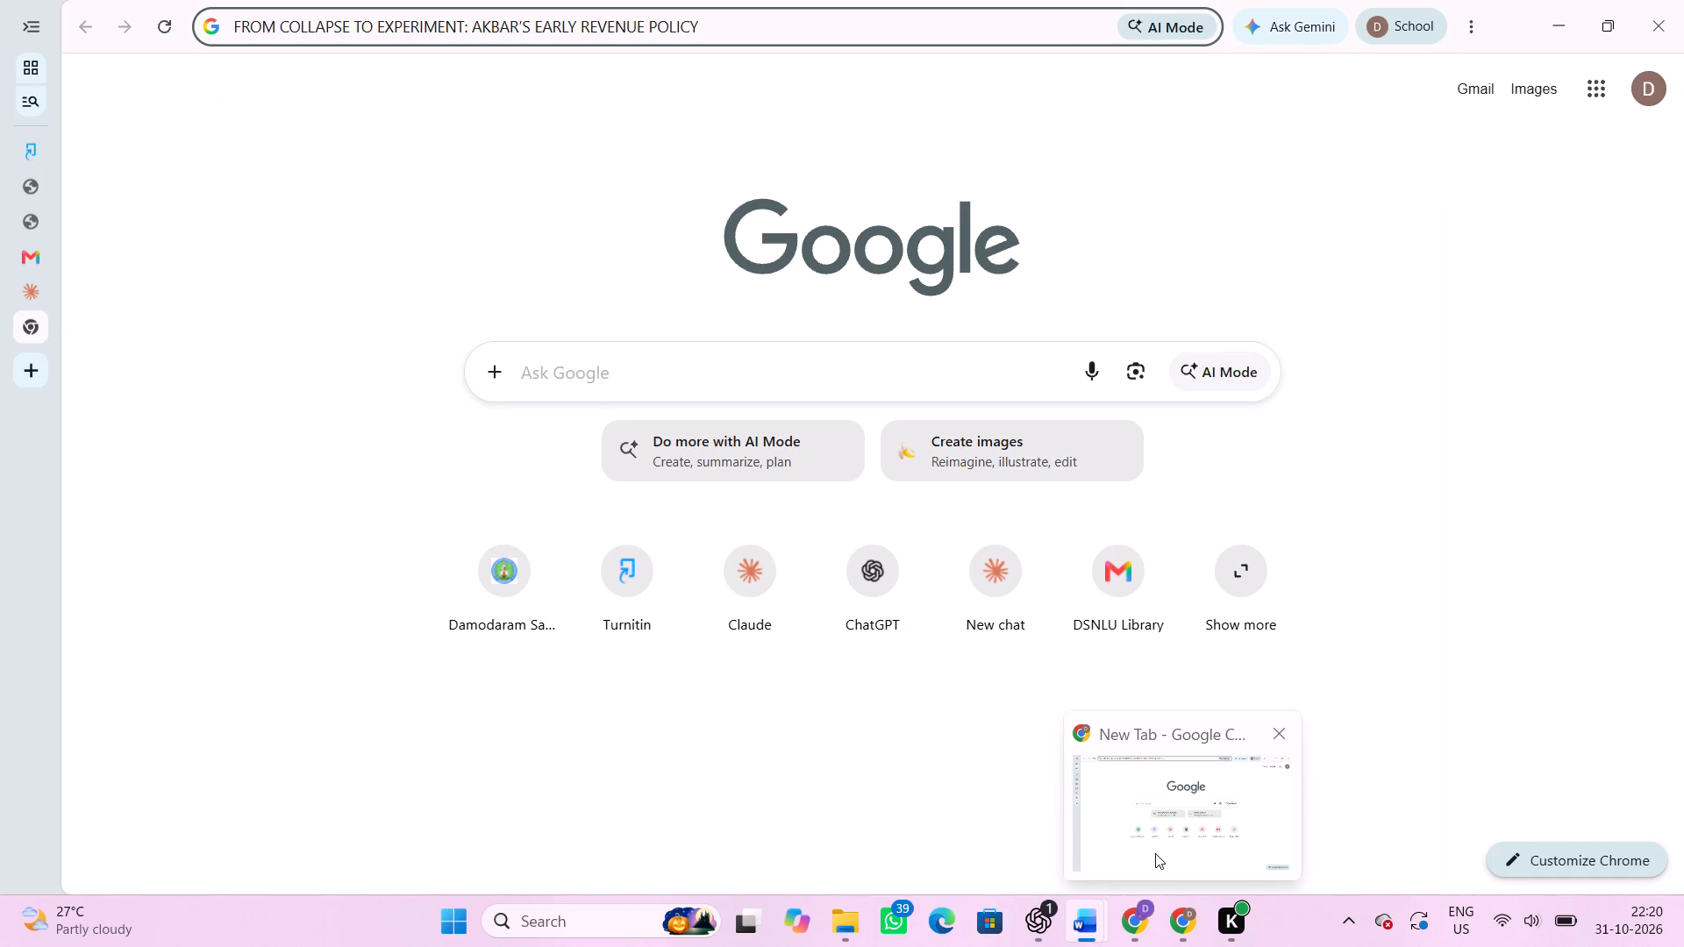
Switch to Google Chrome, close the Kuro window and open the Sociology-1 class portfolio in Turnitin.
{"action": "left_click", "coordinate": [1155, 853]}
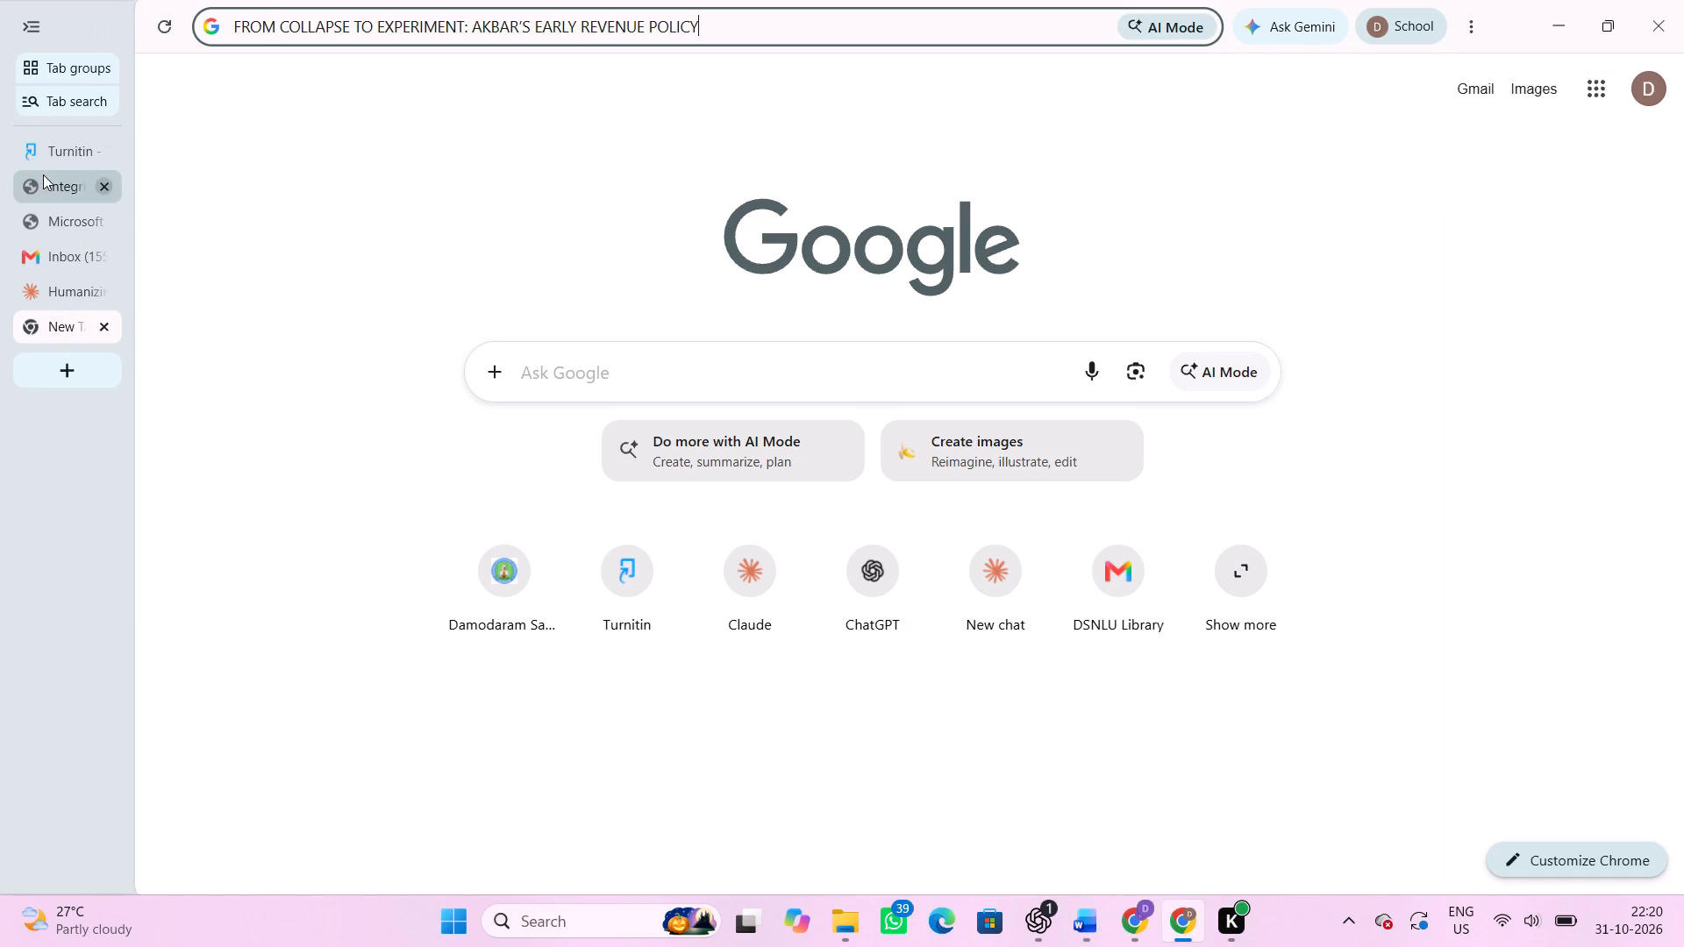
{"action": "left_click", "coordinate": [39, 151]}
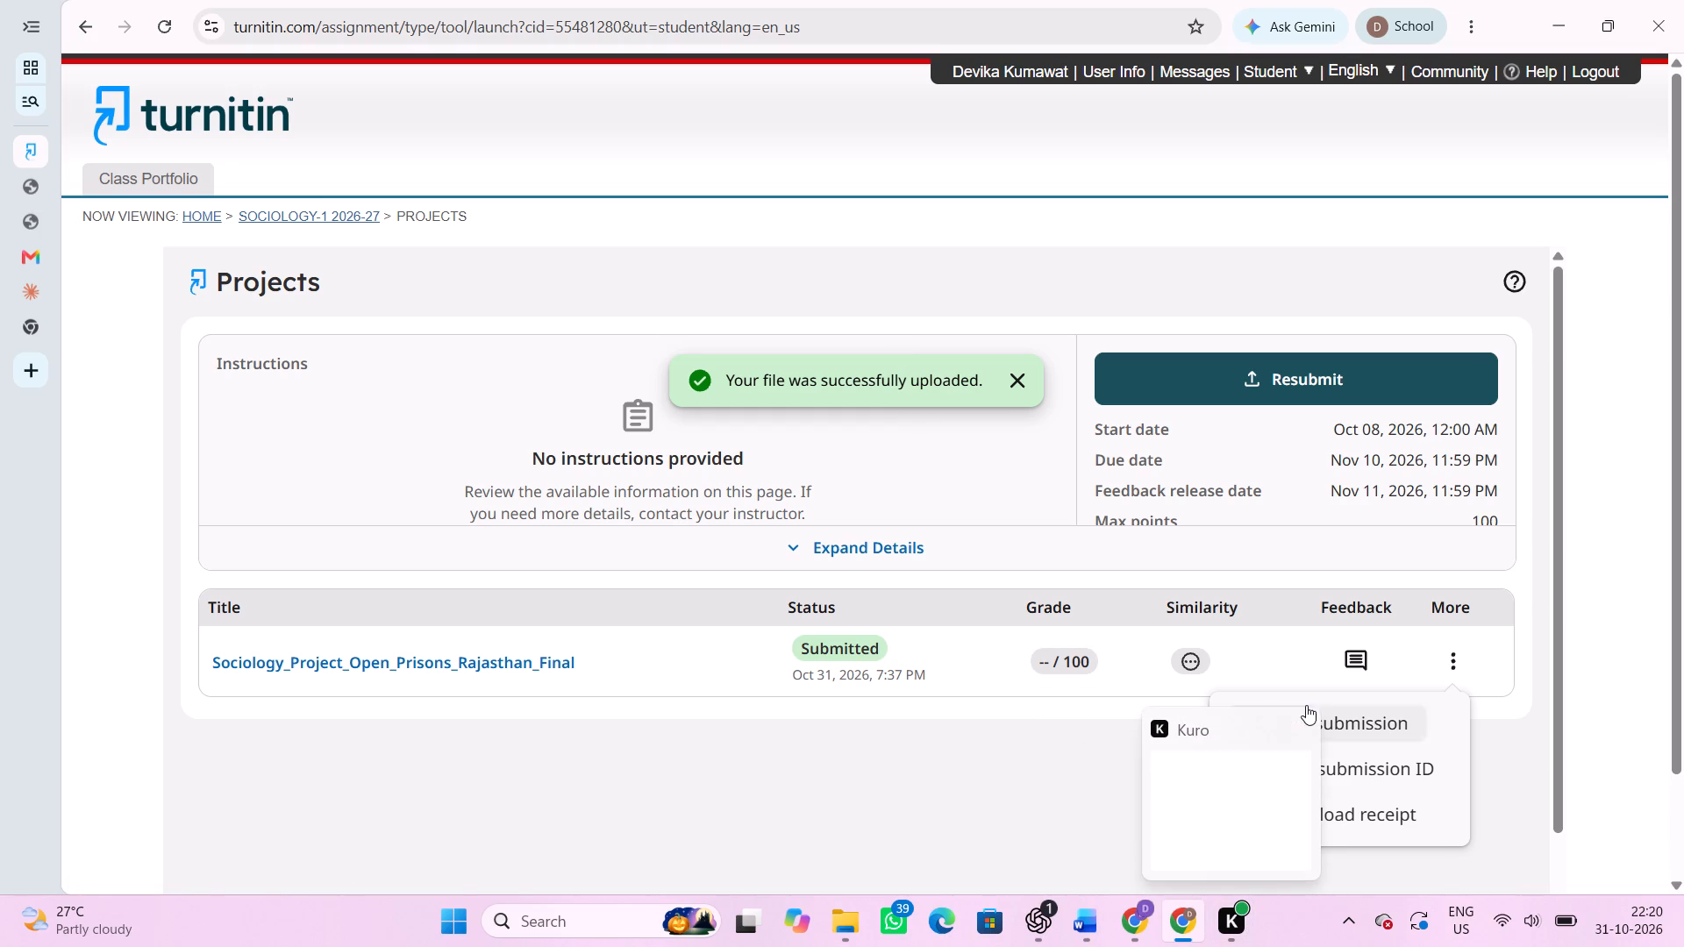
{"action": "left_click", "coordinate": [1304, 732]}
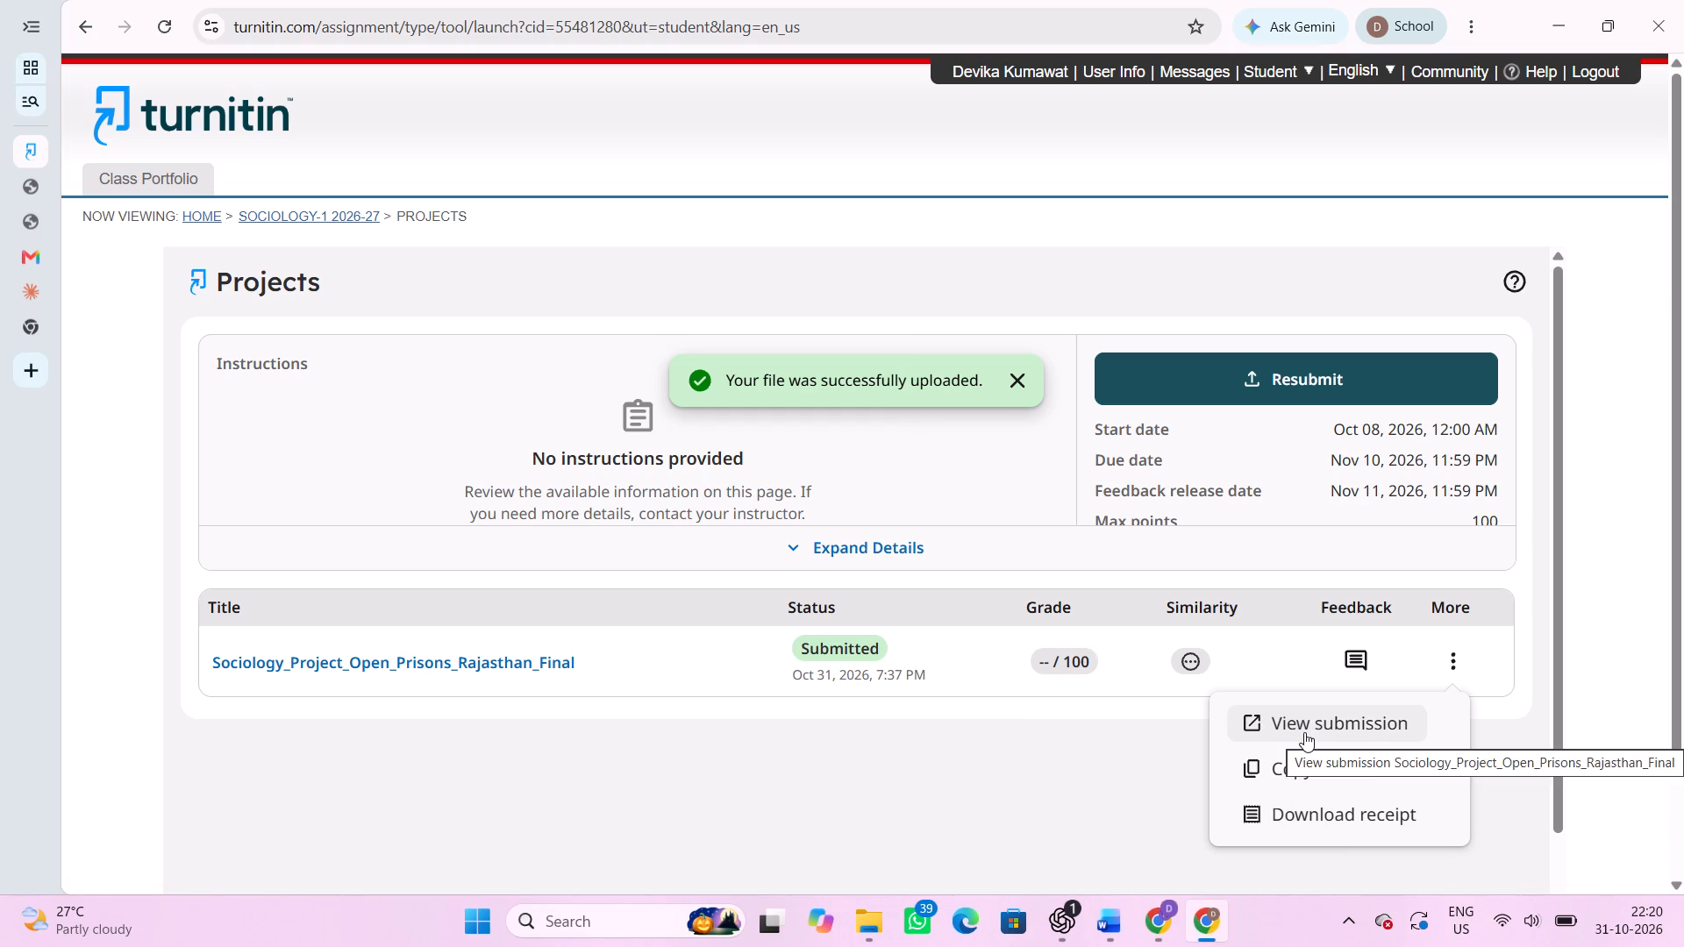
{"action": "left_click", "coordinate": [196, 167]}
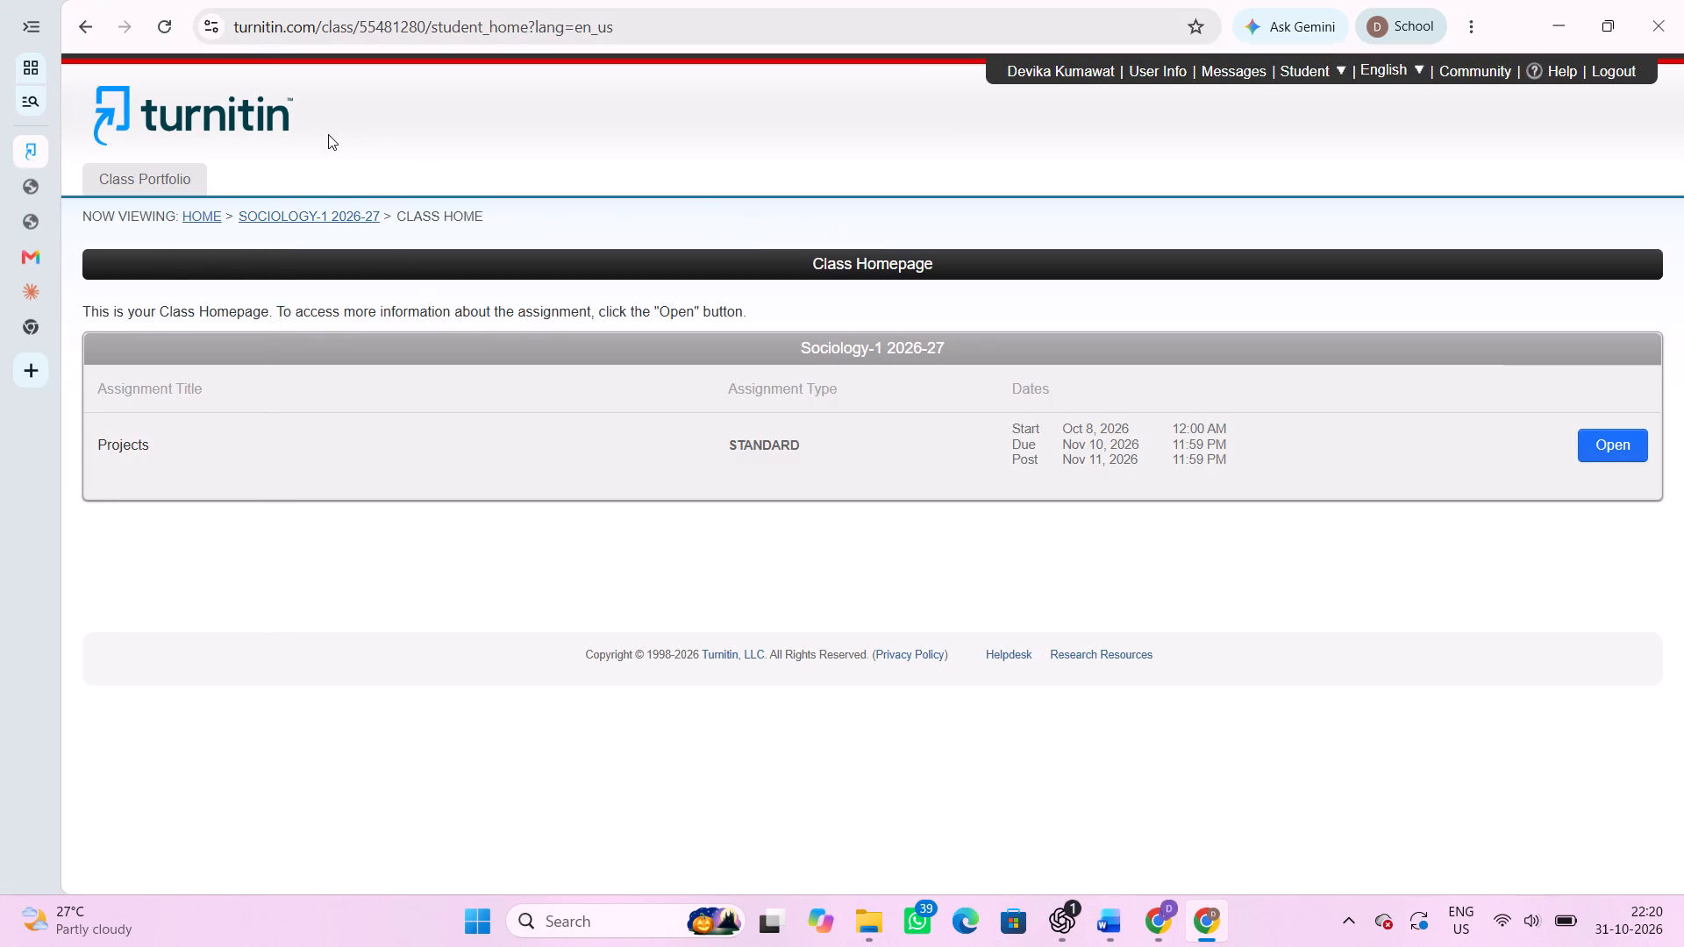
Close the Turnitin class portfolio and open a new blank browser tab.
{"action": "left_click", "coordinate": [236, 160]}
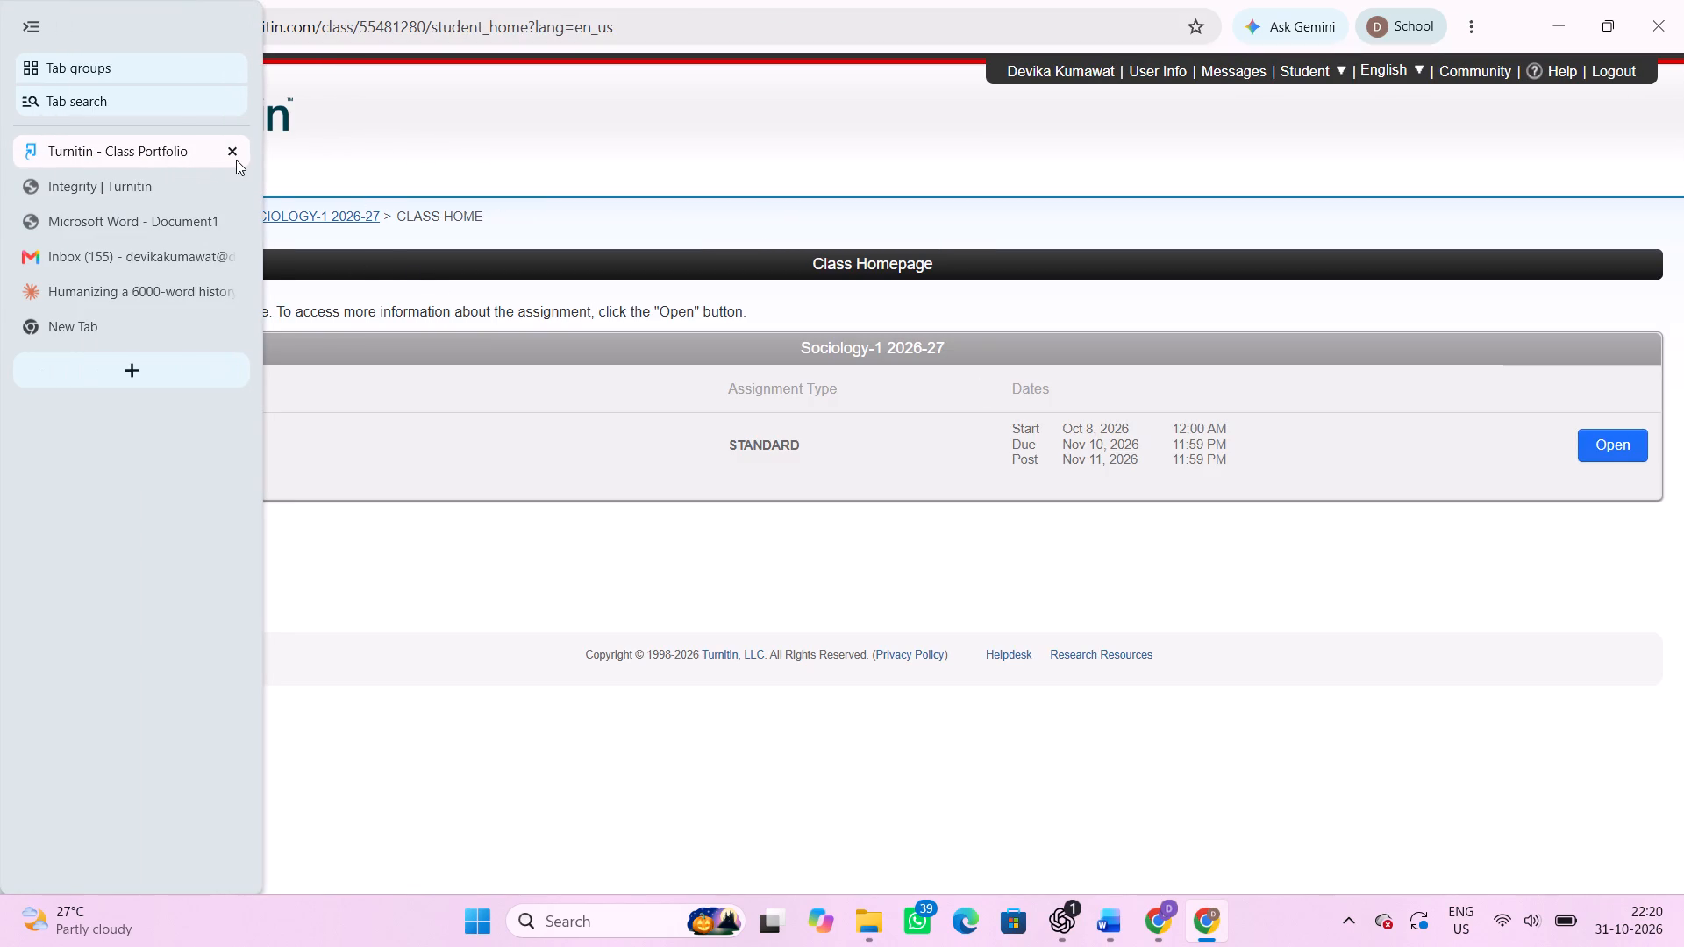
{"action": "left_click", "coordinate": [92, 349]}
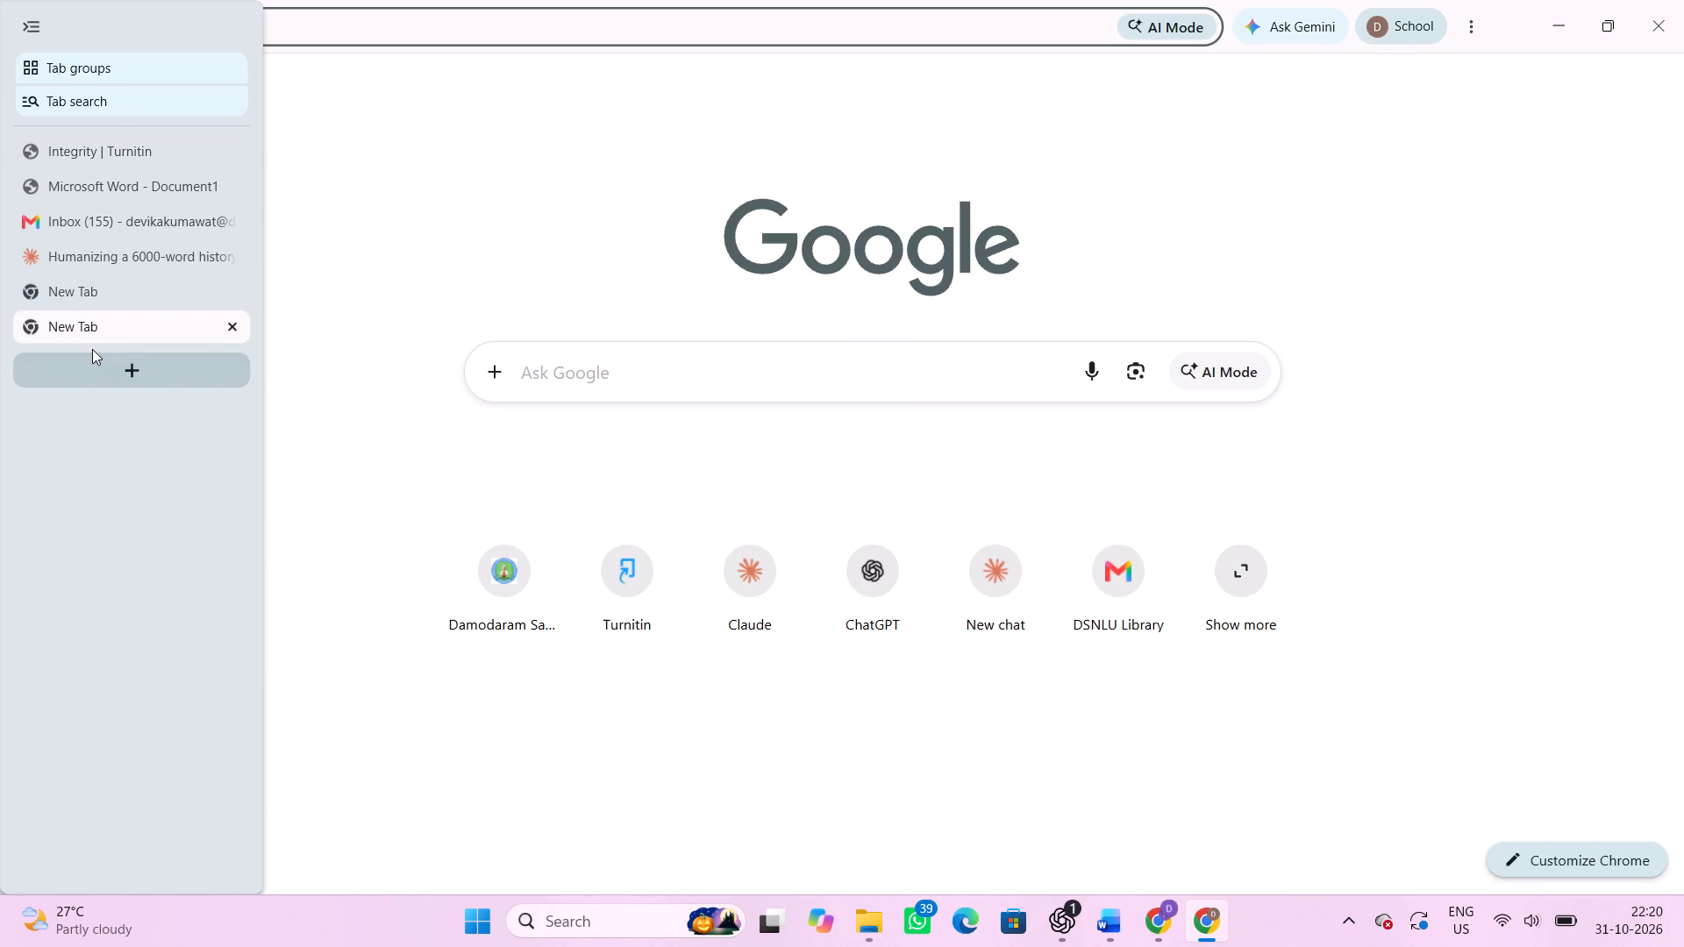